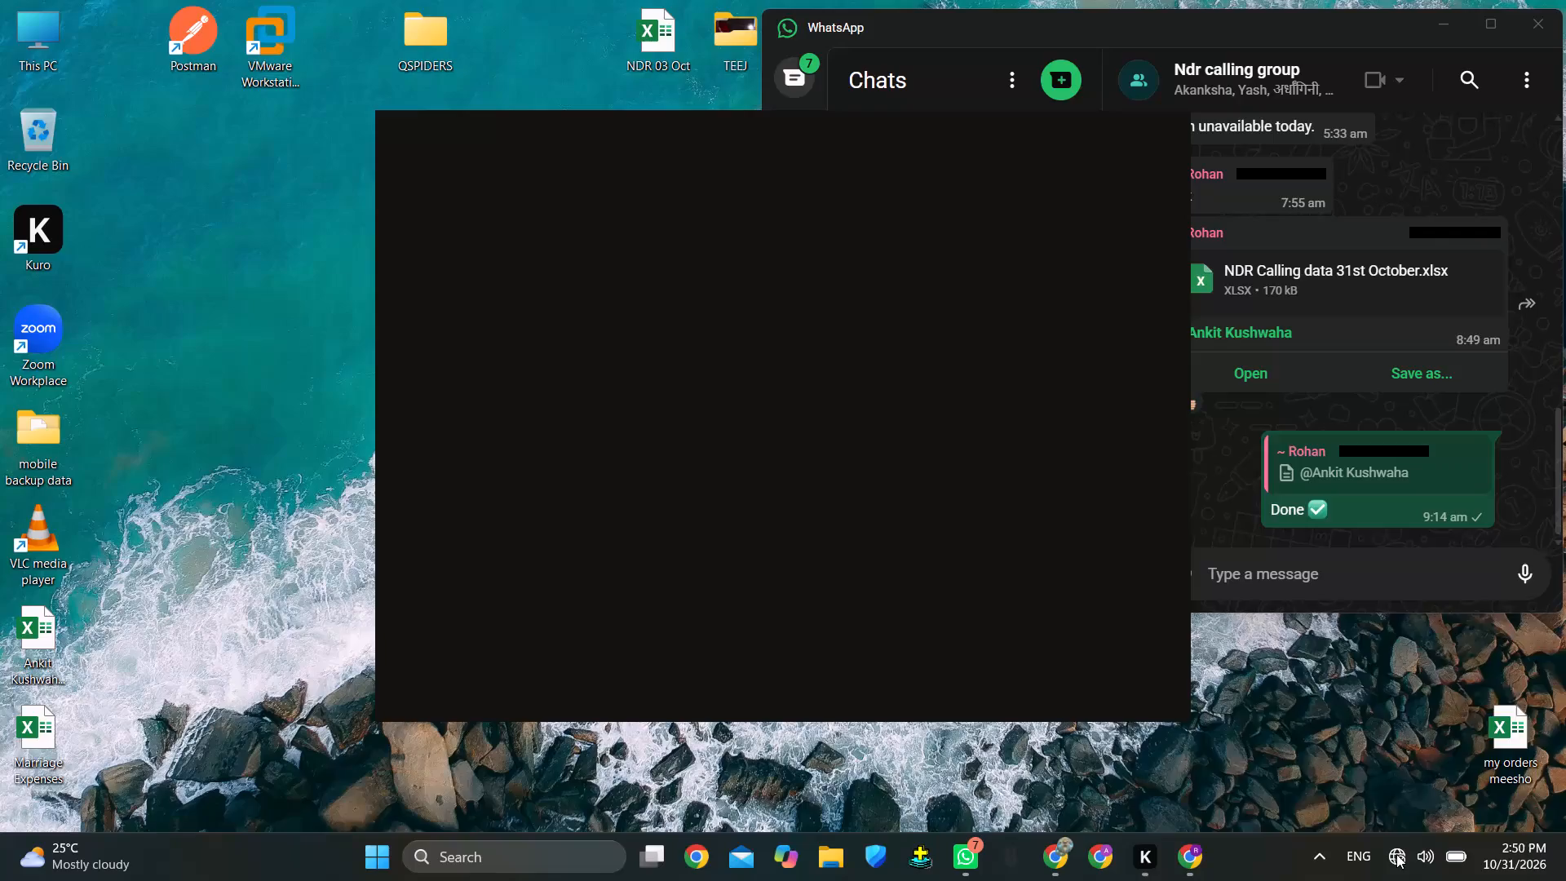
Connect the computer to the Oneplus 8T Wi-Fi network.
{"action": "left_click", "coordinate": [1278, 483]}
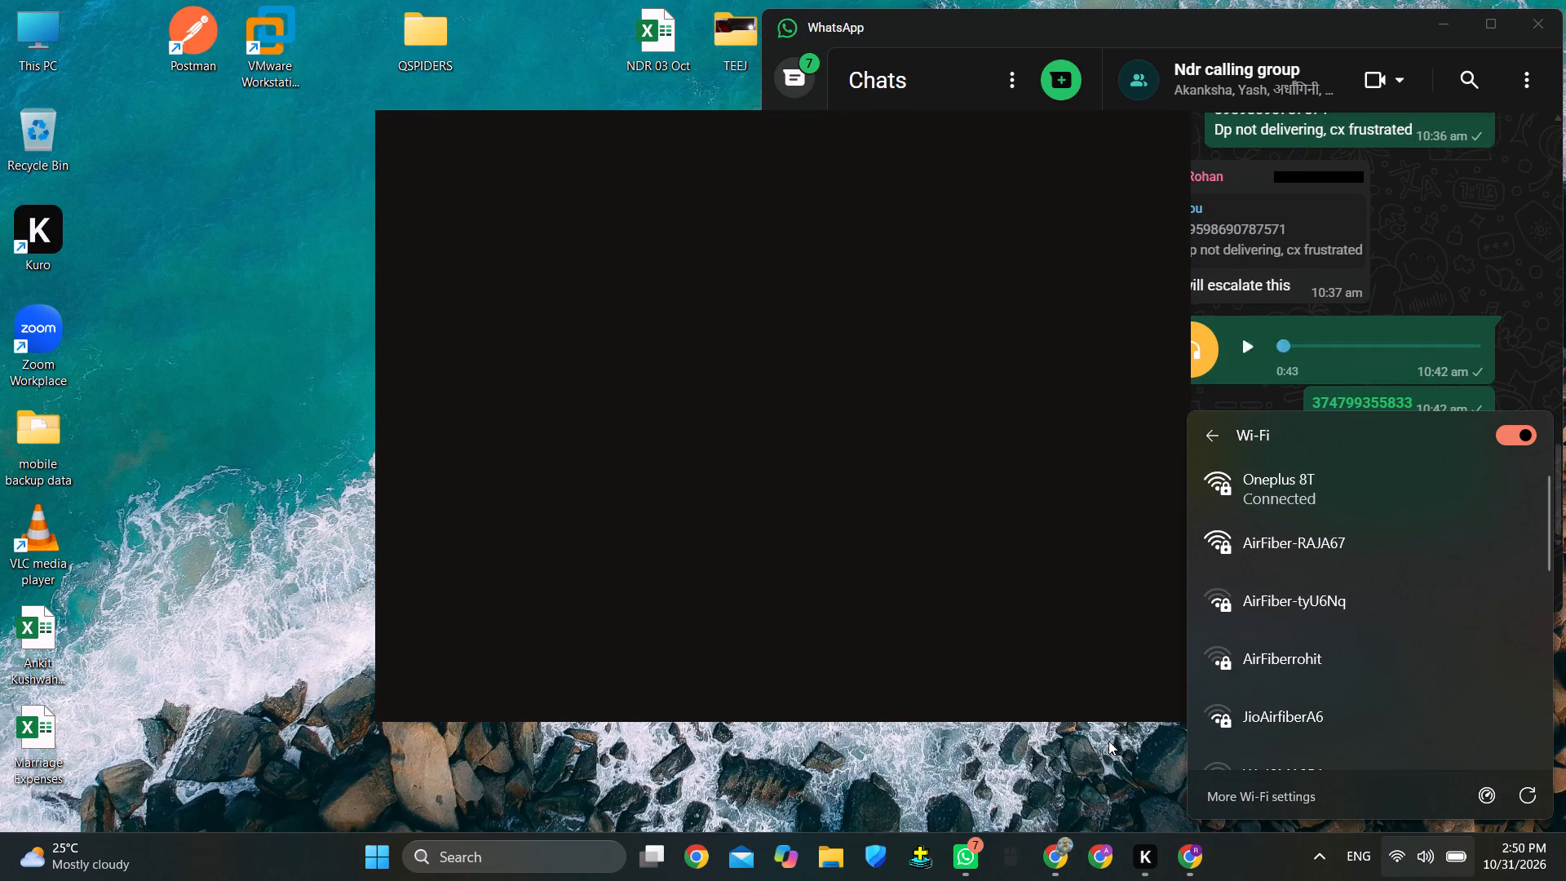
{"action": "left_click", "coordinate": [1055, 755]}
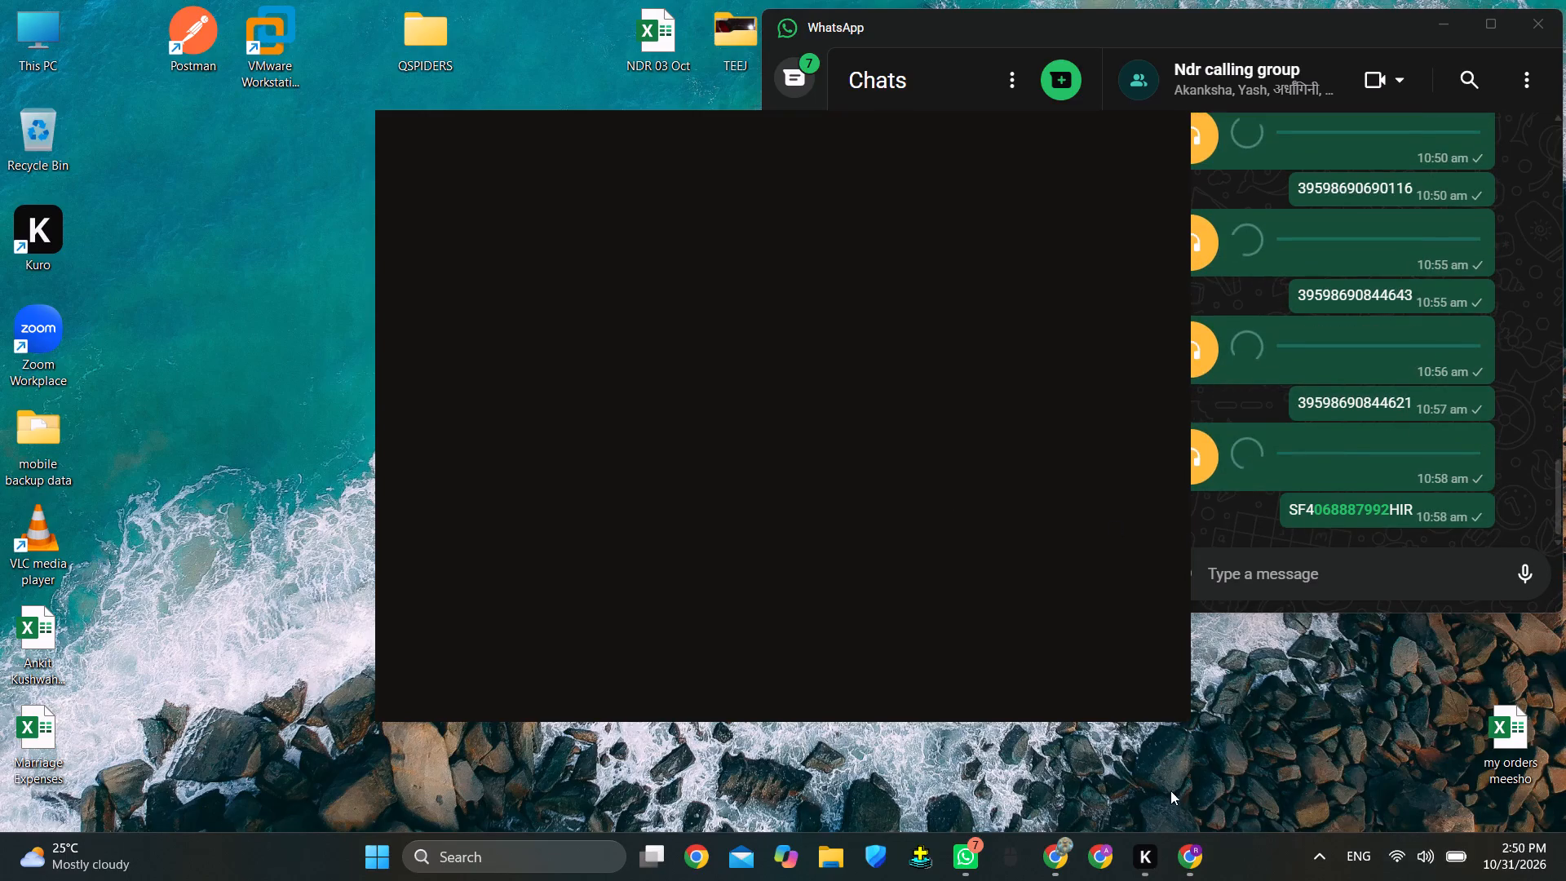
In a maximized Chrome window, reopen the "Shristi, Nirav and Ankit ndr calling SEPTEMBER" spreadsheet from recently closed tabs and close the blank tab.
{"action": "left_click", "coordinate": [1096, 859]}
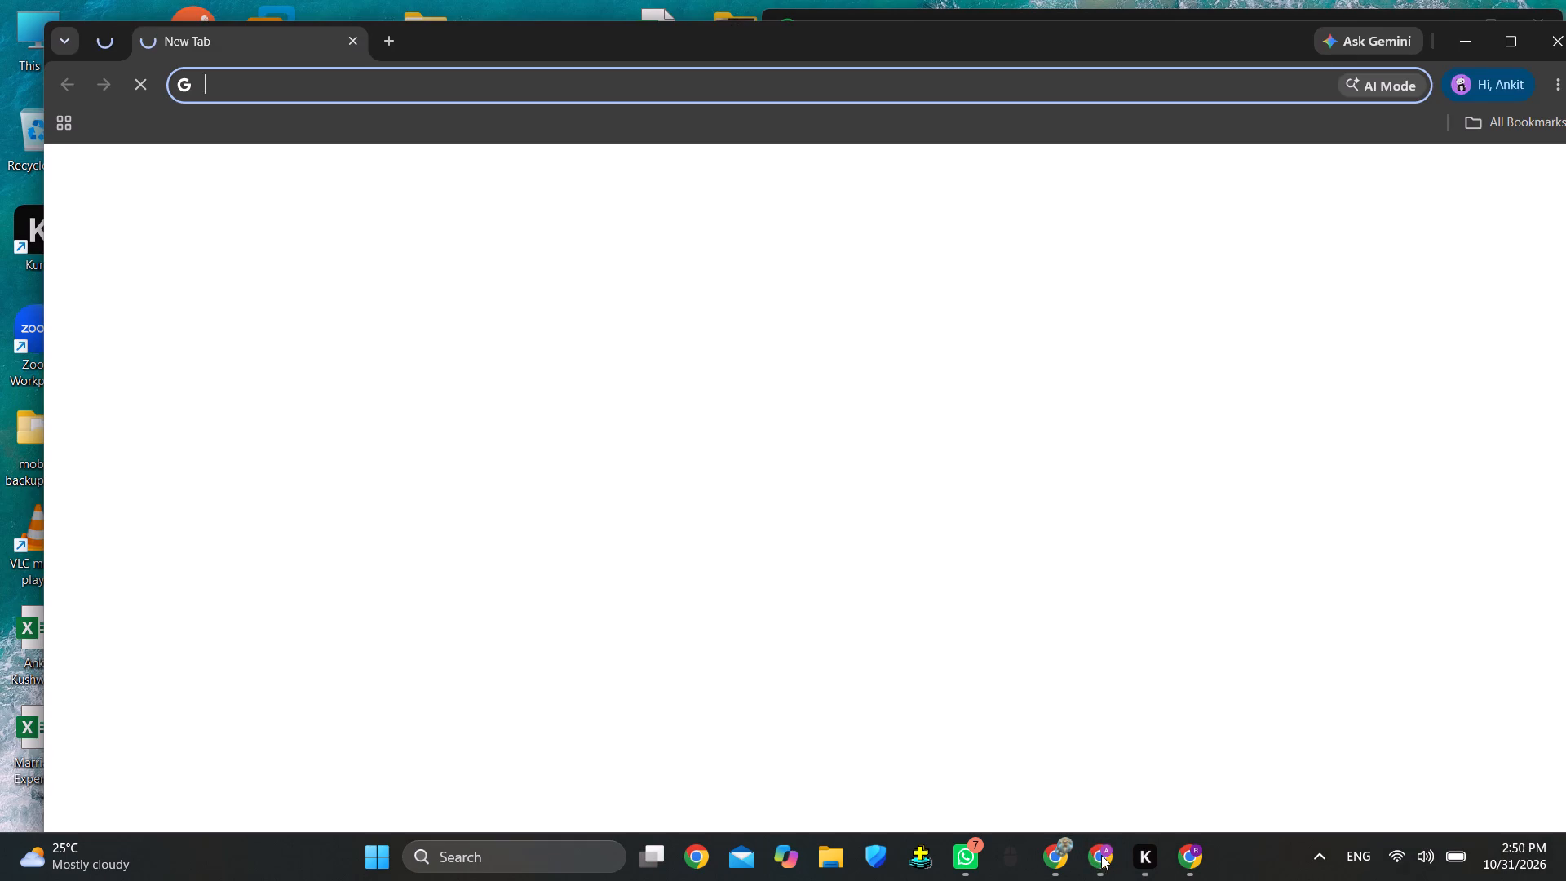
{"action": "left_click", "coordinate": [1506, 42]}
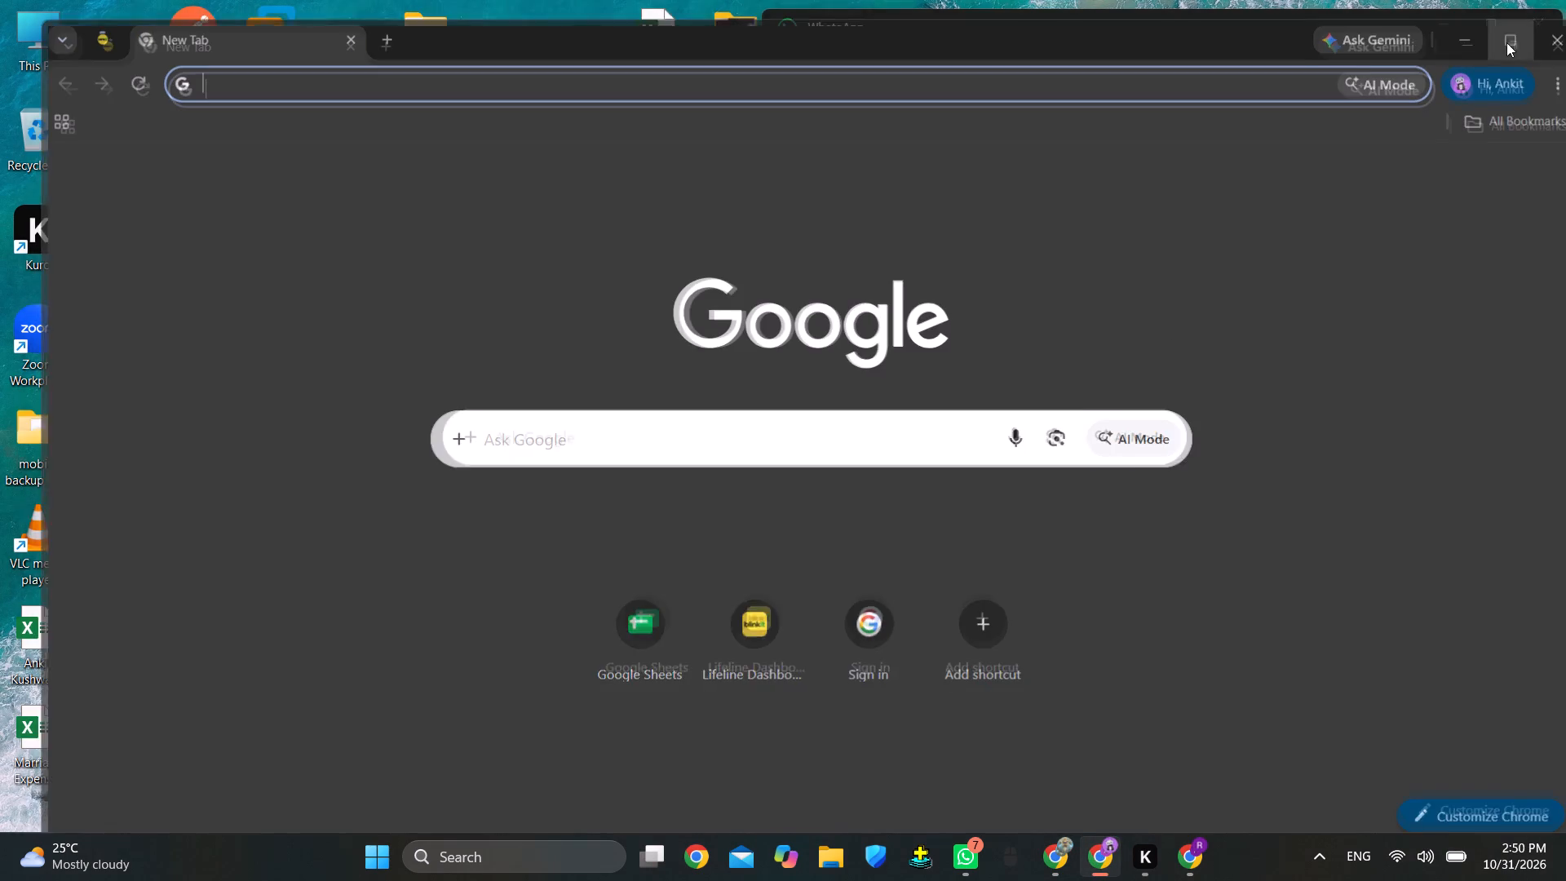
{"action": "left_click", "coordinate": [1541, 69]}
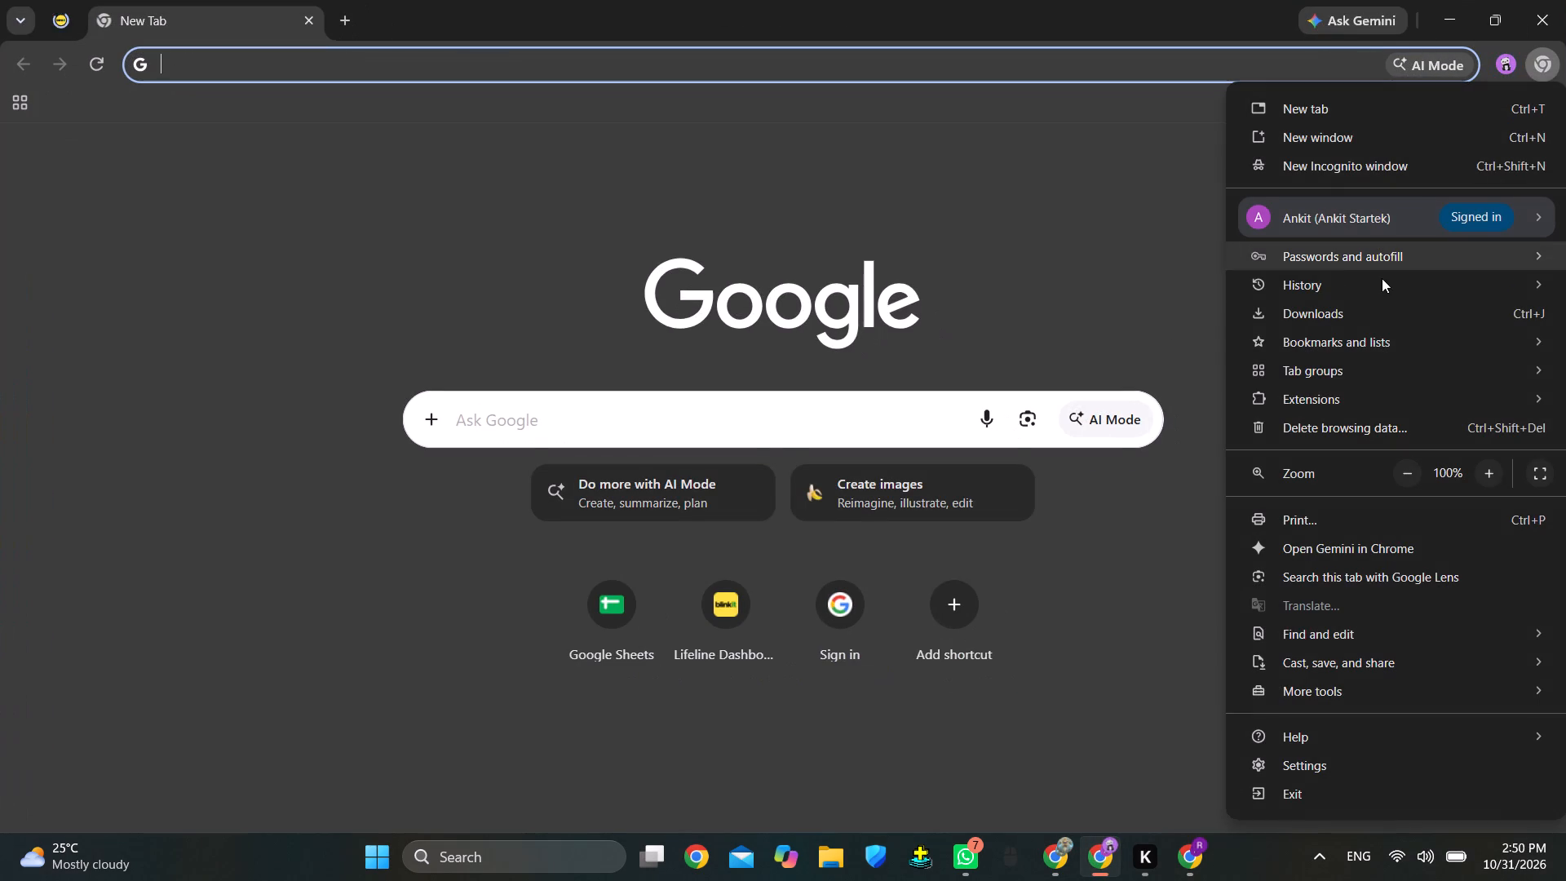
{"action": "left_click", "coordinate": [1317, 281]}
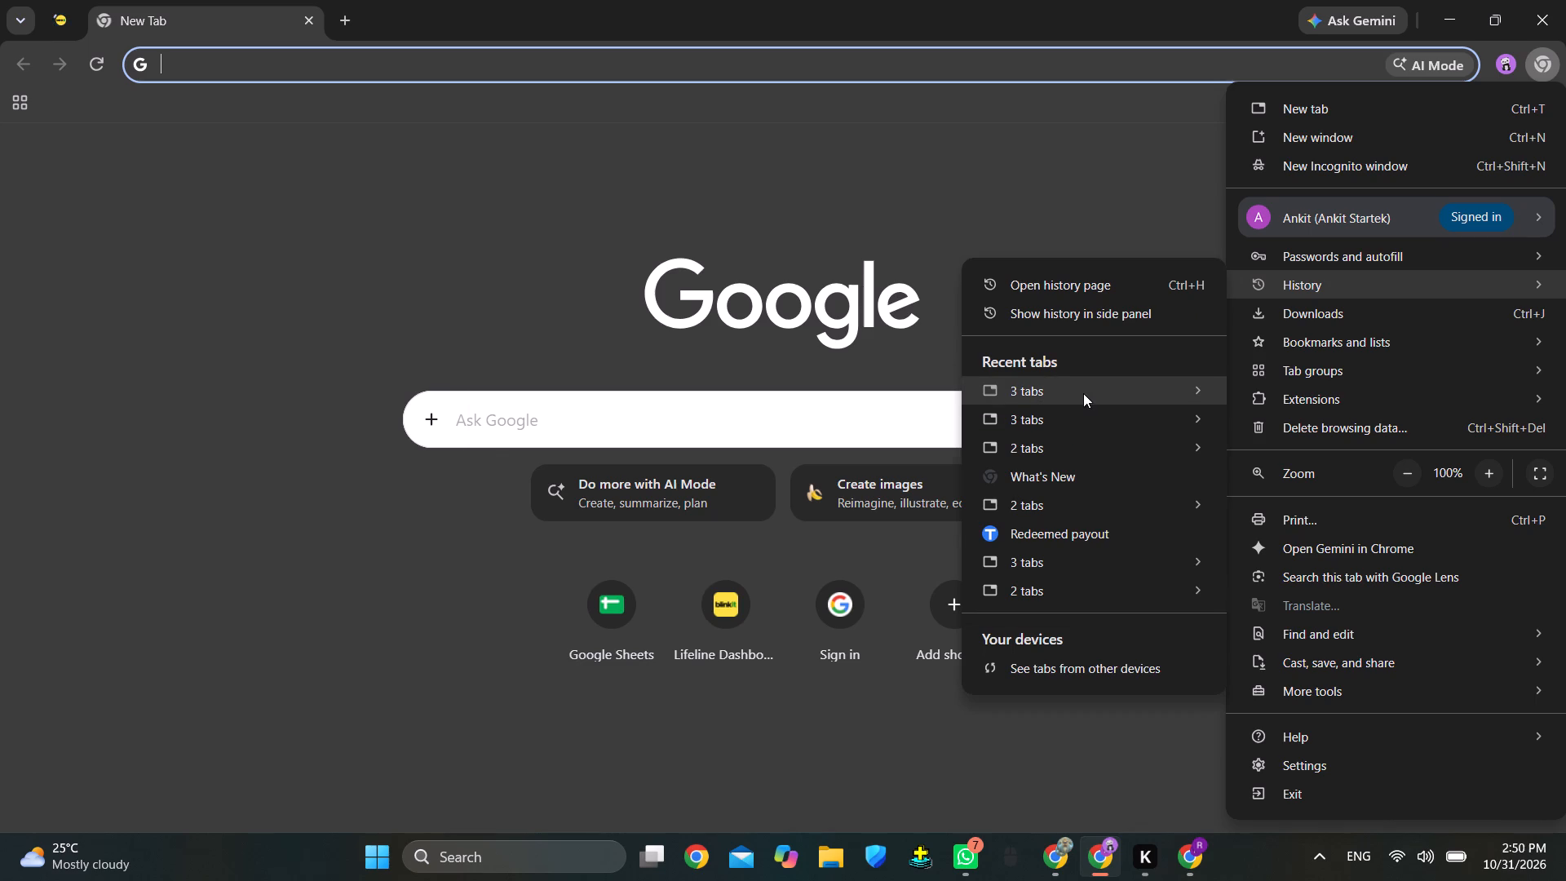
{"action": "left_click", "coordinate": [1085, 392]}
{"action": "left_click", "coordinate": [608, 504]}
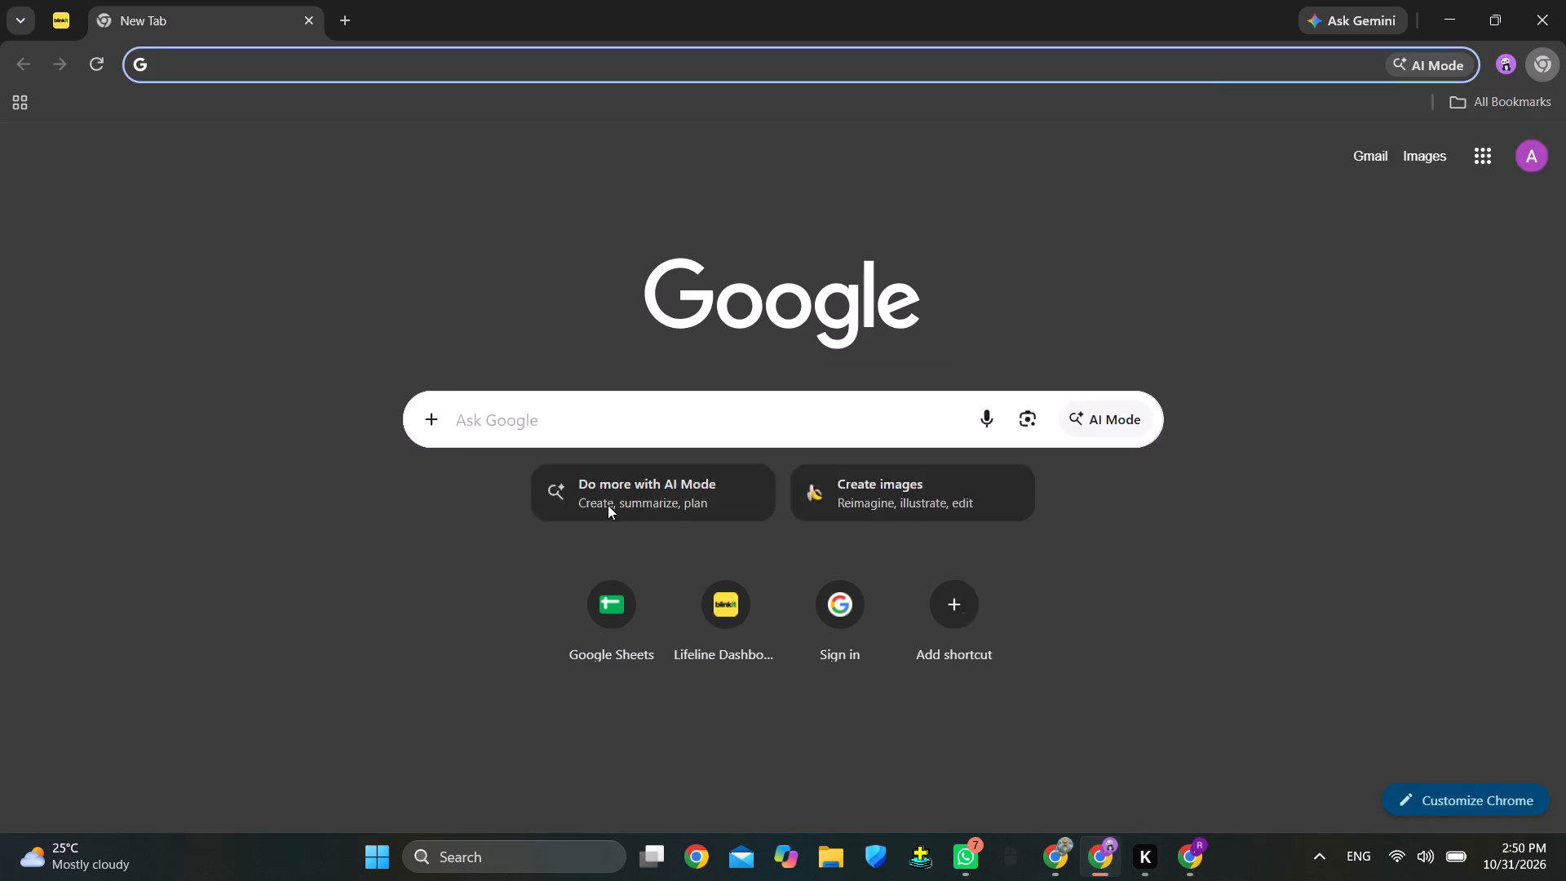
{"action": "left_click", "coordinate": [303, 24]}
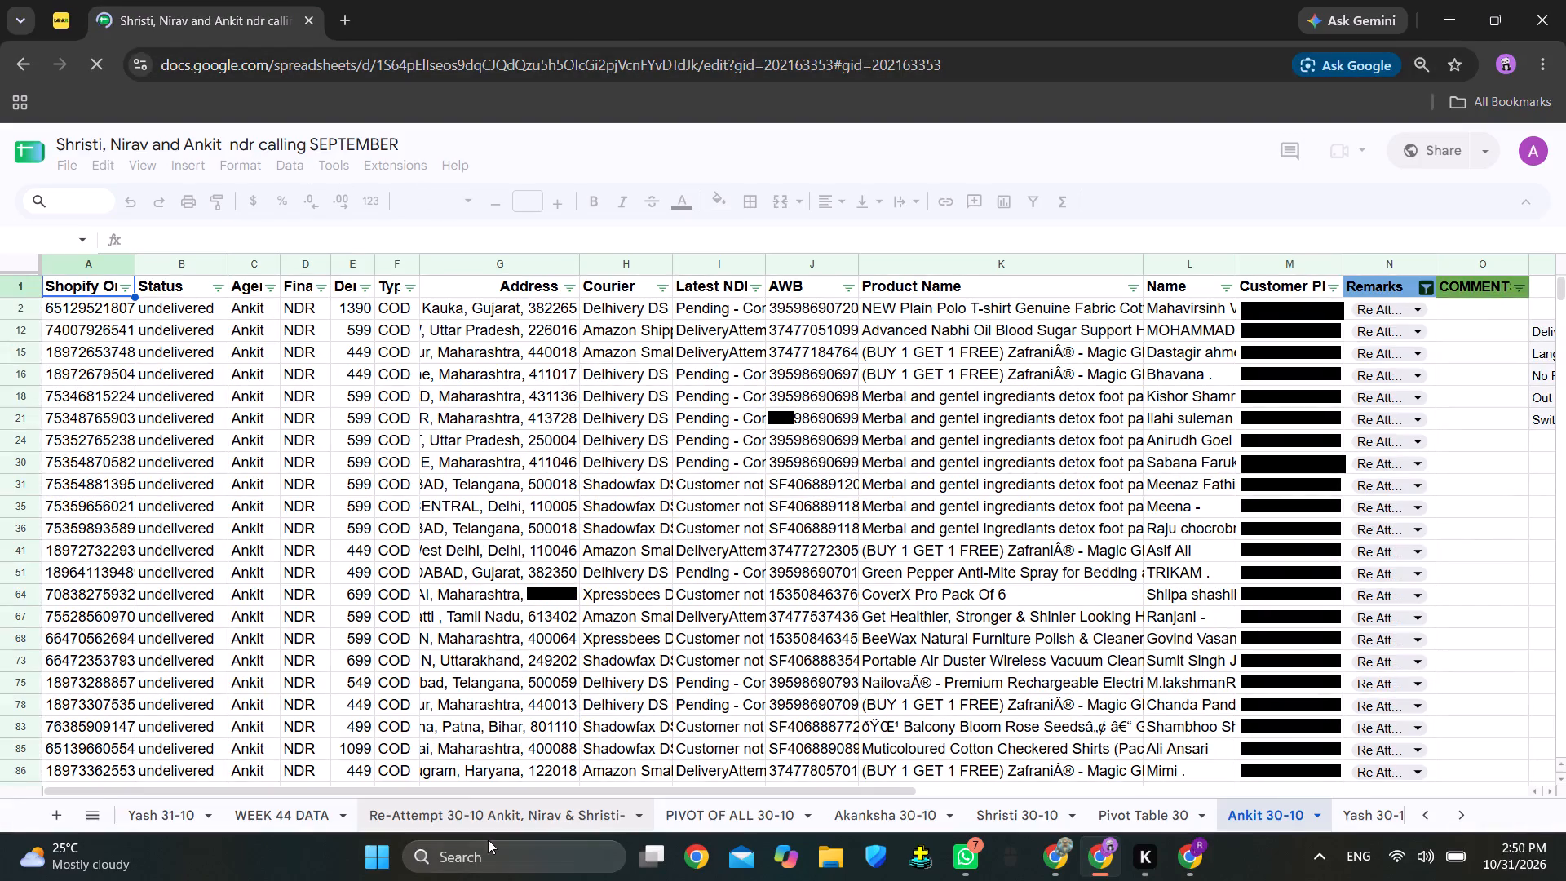
Open the Akanksha 31-10 sheet and examine how far its Remarks and COMMENTS columns are filled in.
{"action": "scroll", "coordinate": [527, 815], "scroll_direction": "right", "scroll_amount": 12}
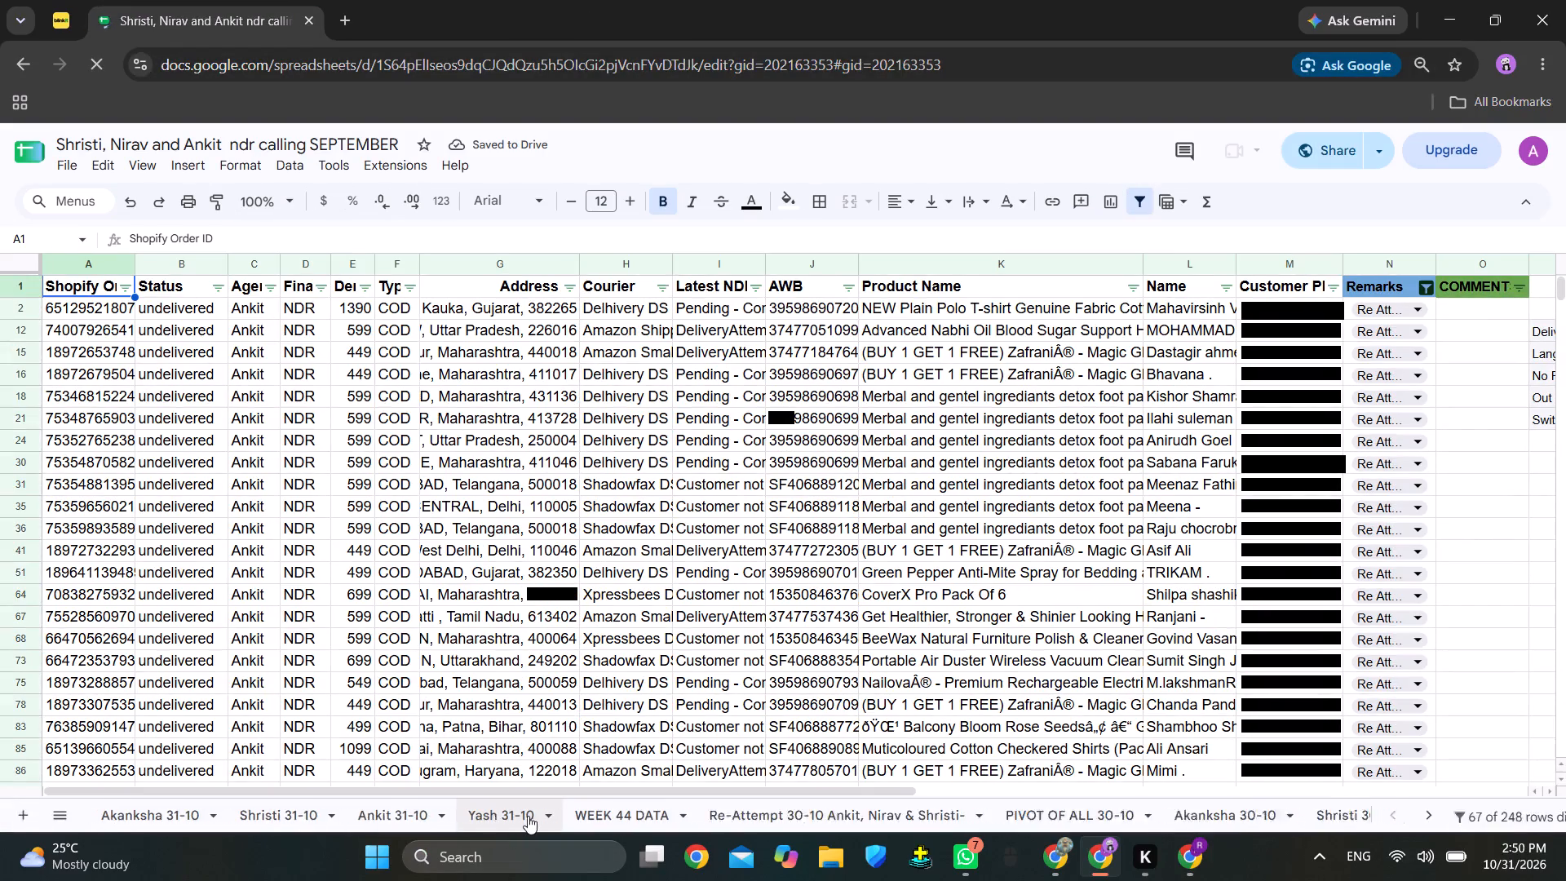
{"action": "scroll", "coordinate": [514, 810], "scroll_direction": "right", "scroll_amount": 16}
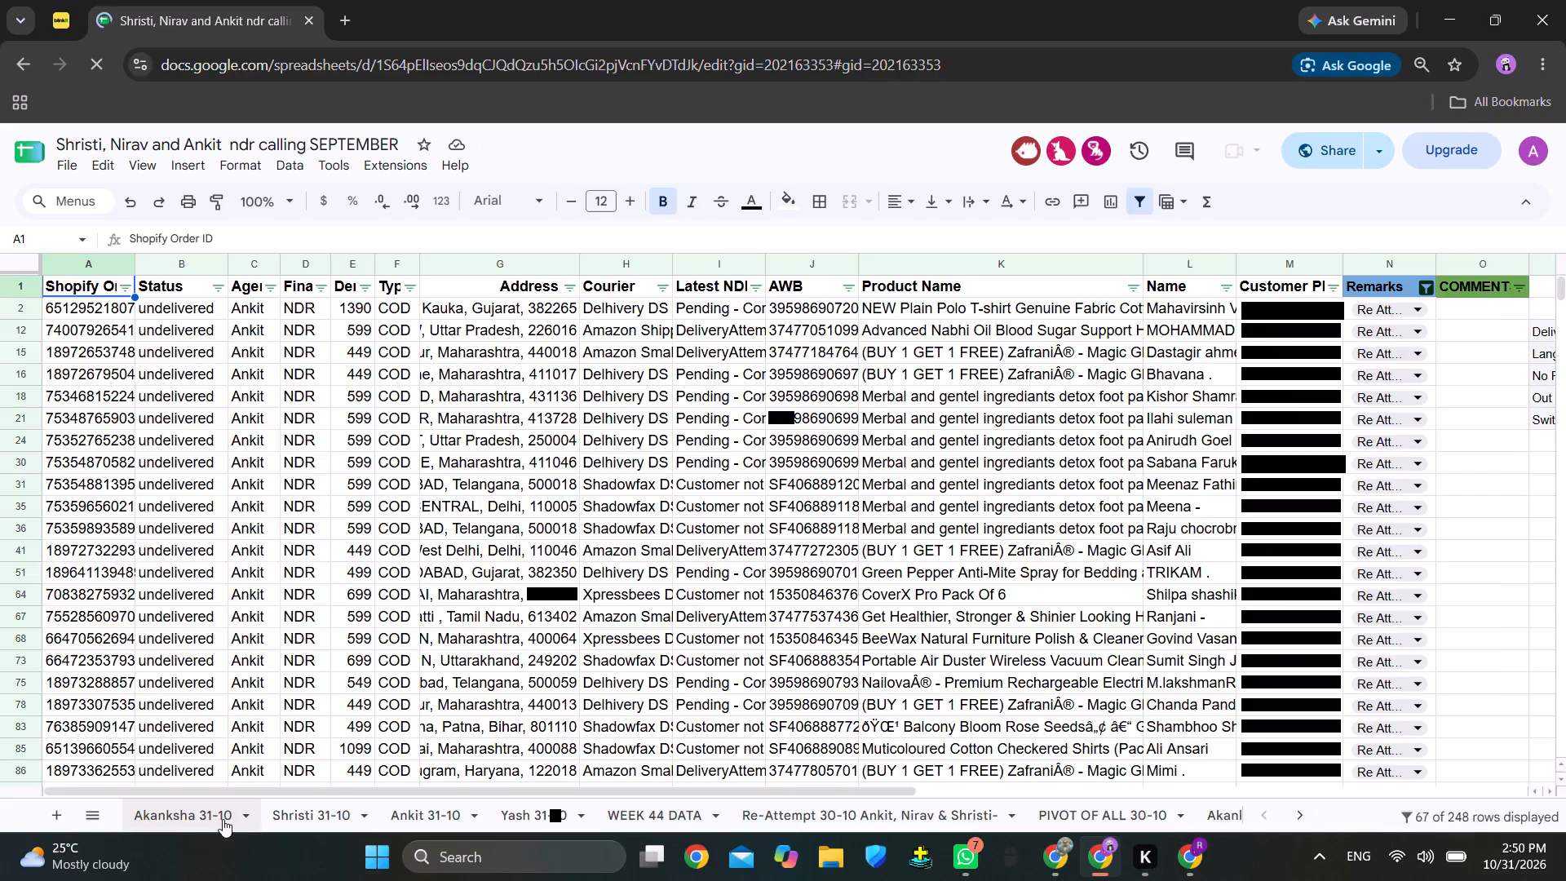
{"action": "left_click", "coordinate": [201, 817]}
{"action": "left_click", "coordinate": [321, 817]}
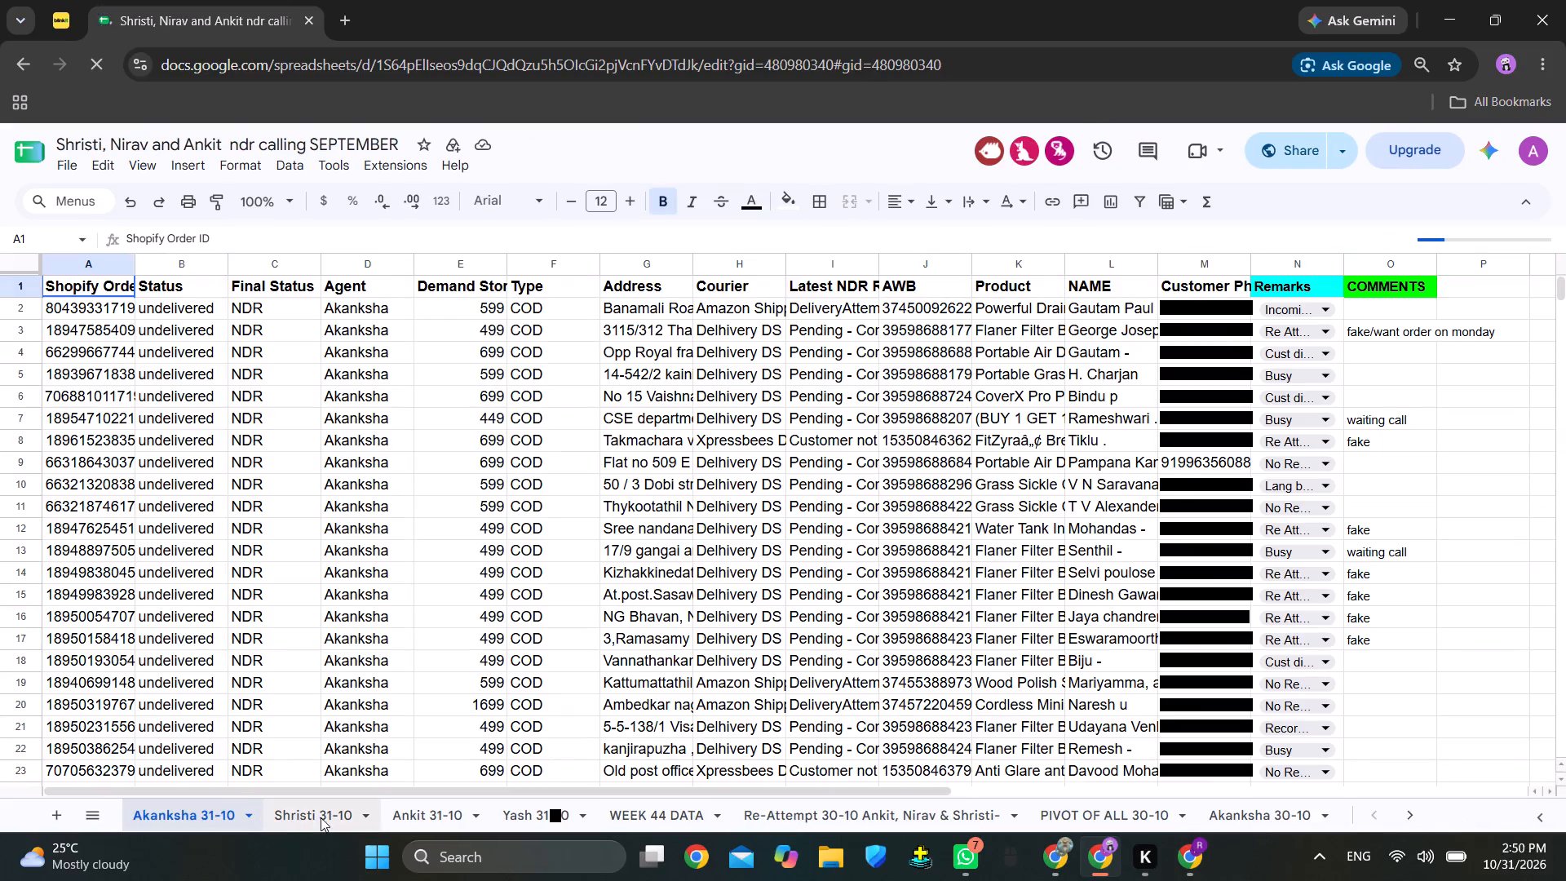
{"action": "left_click", "coordinate": [207, 817]}
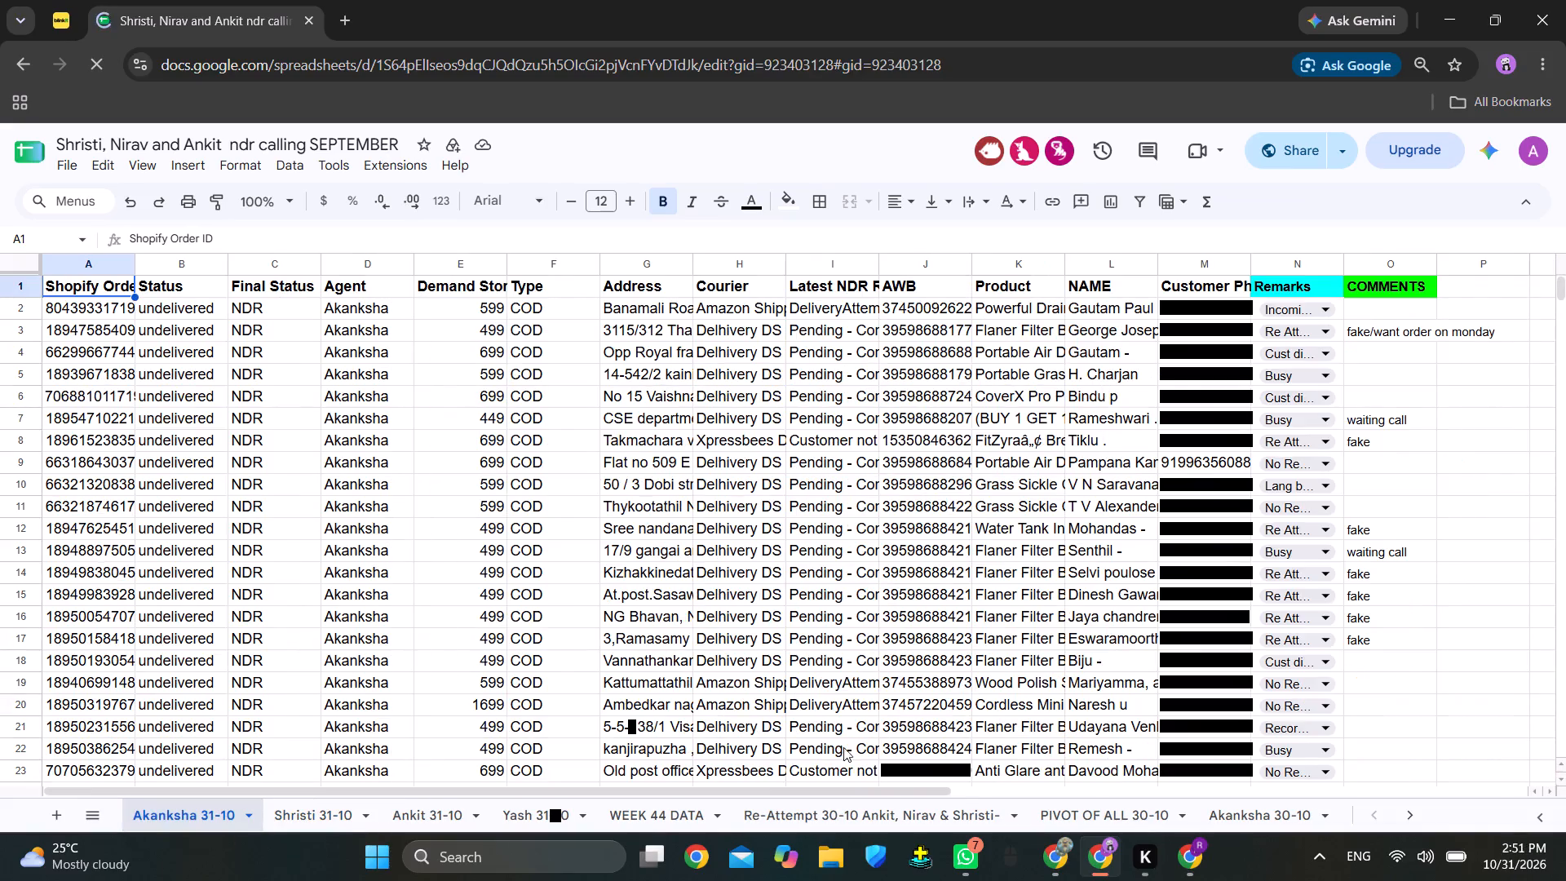
{"action": "scroll", "coordinate": [1271, 591], "scroll_direction": "down", "scroll_amount": 4}
{"action": "scroll", "coordinate": [1284, 587], "scroll_direction": "down", "scroll_amount": 18}
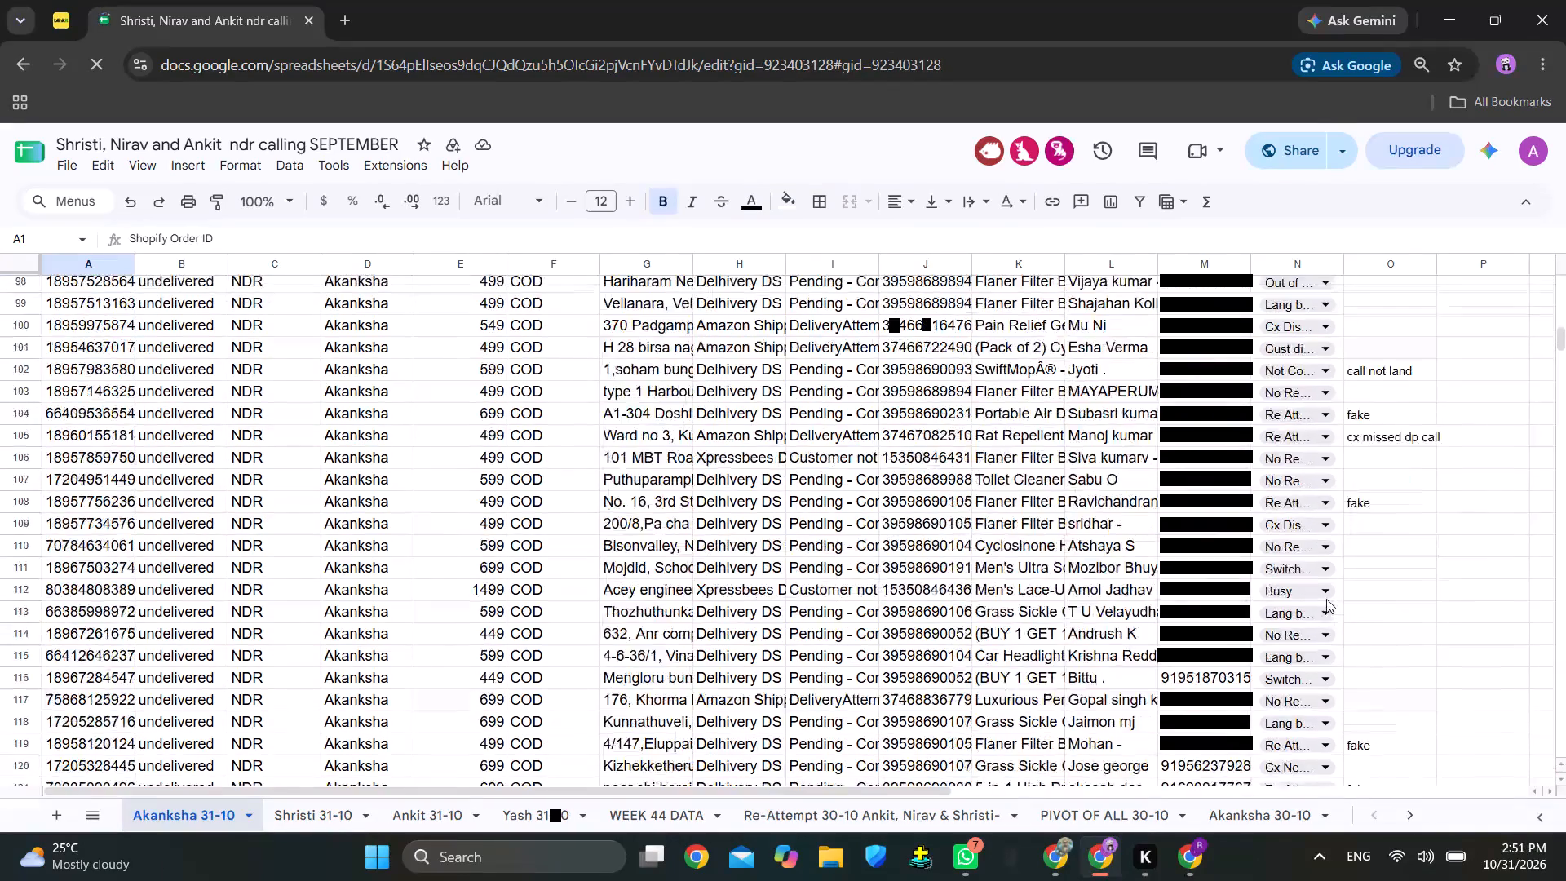
{"action": "scroll", "coordinate": [1326, 599], "scroll_direction": "down", "scroll_amount": 20}
{"action": "scroll", "coordinate": [1326, 599], "scroll_direction": "down", "scroll_amount": 8}
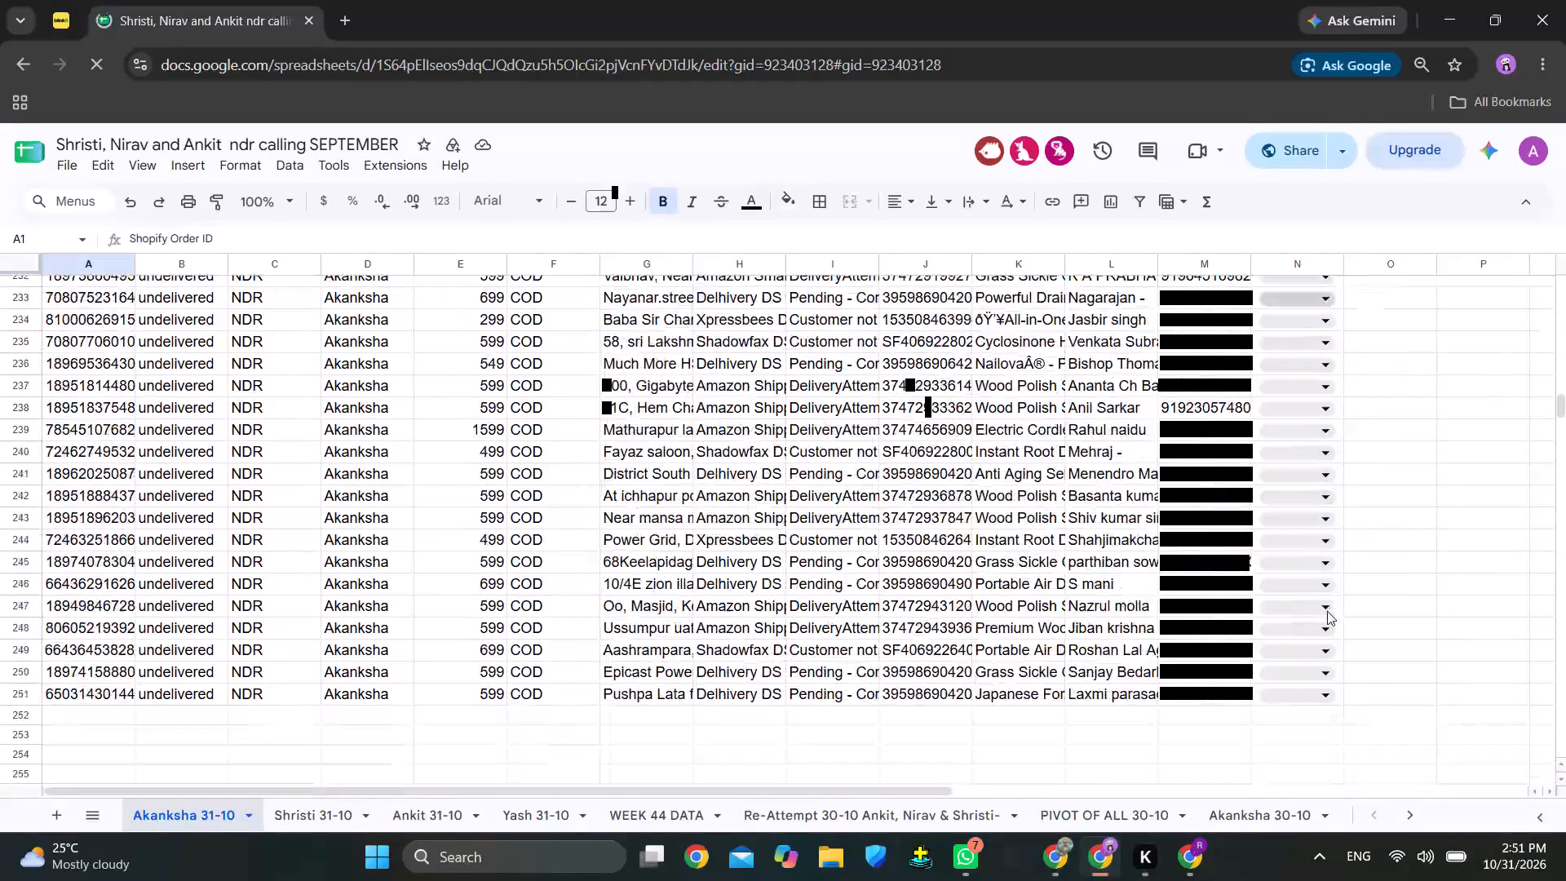
Open the Shristi 31-10 sheet and check how far its Remarks column is filled in.
{"action": "left_click", "coordinate": [312, 816]}
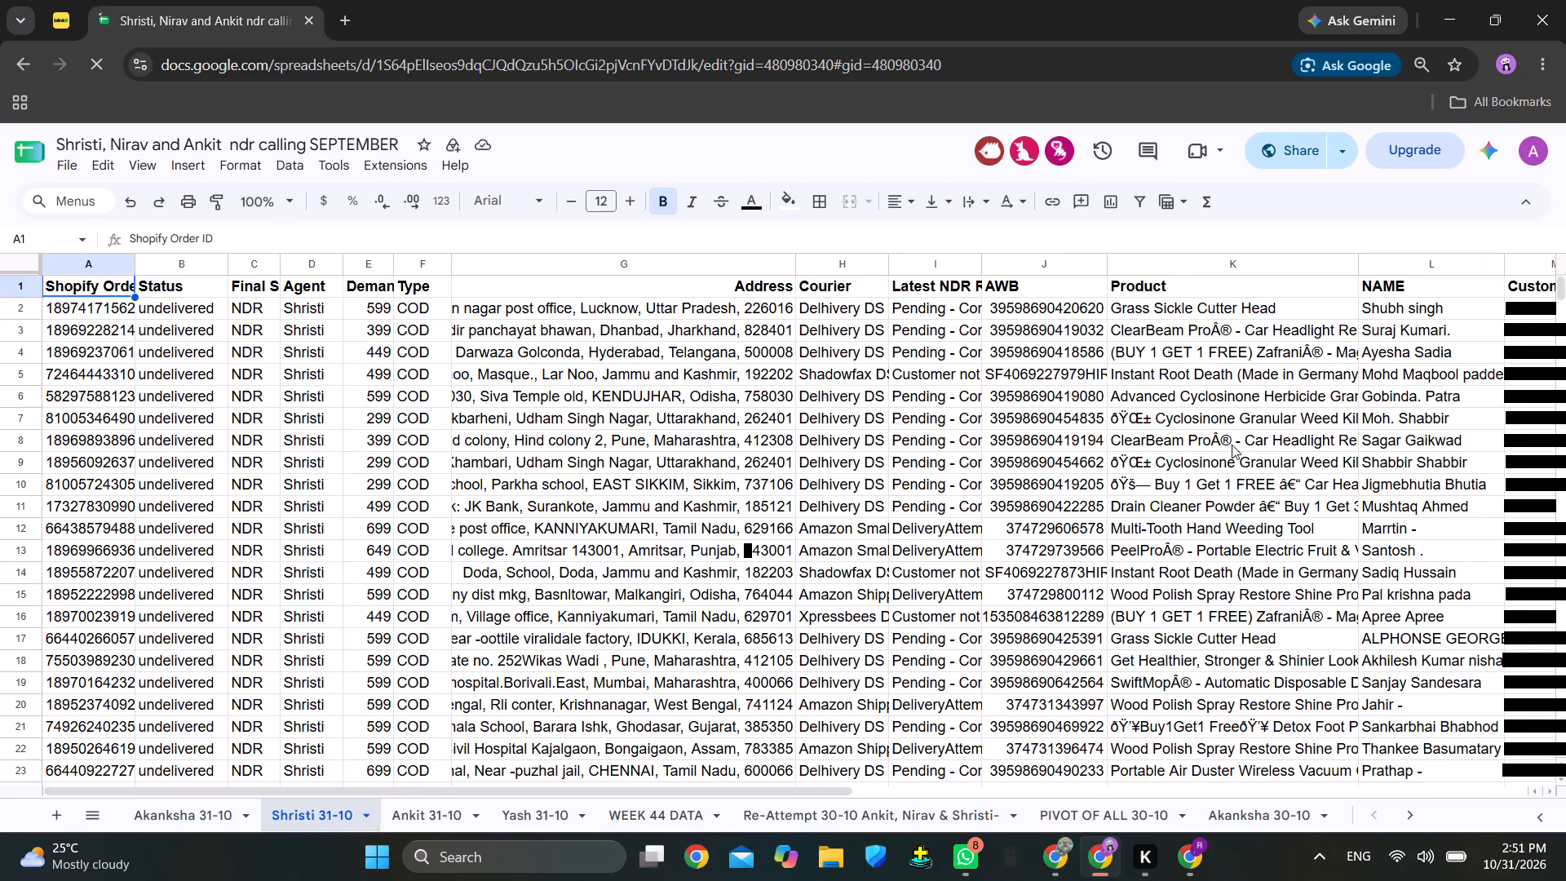
{"action": "scroll", "coordinate": [1278, 449], "scroll_direction": "left", "scroll_amount": 5}
{"action": "scroll", "coordinate": [1411, 448], "scroll_direction": "down", "scroll_amount": 8}
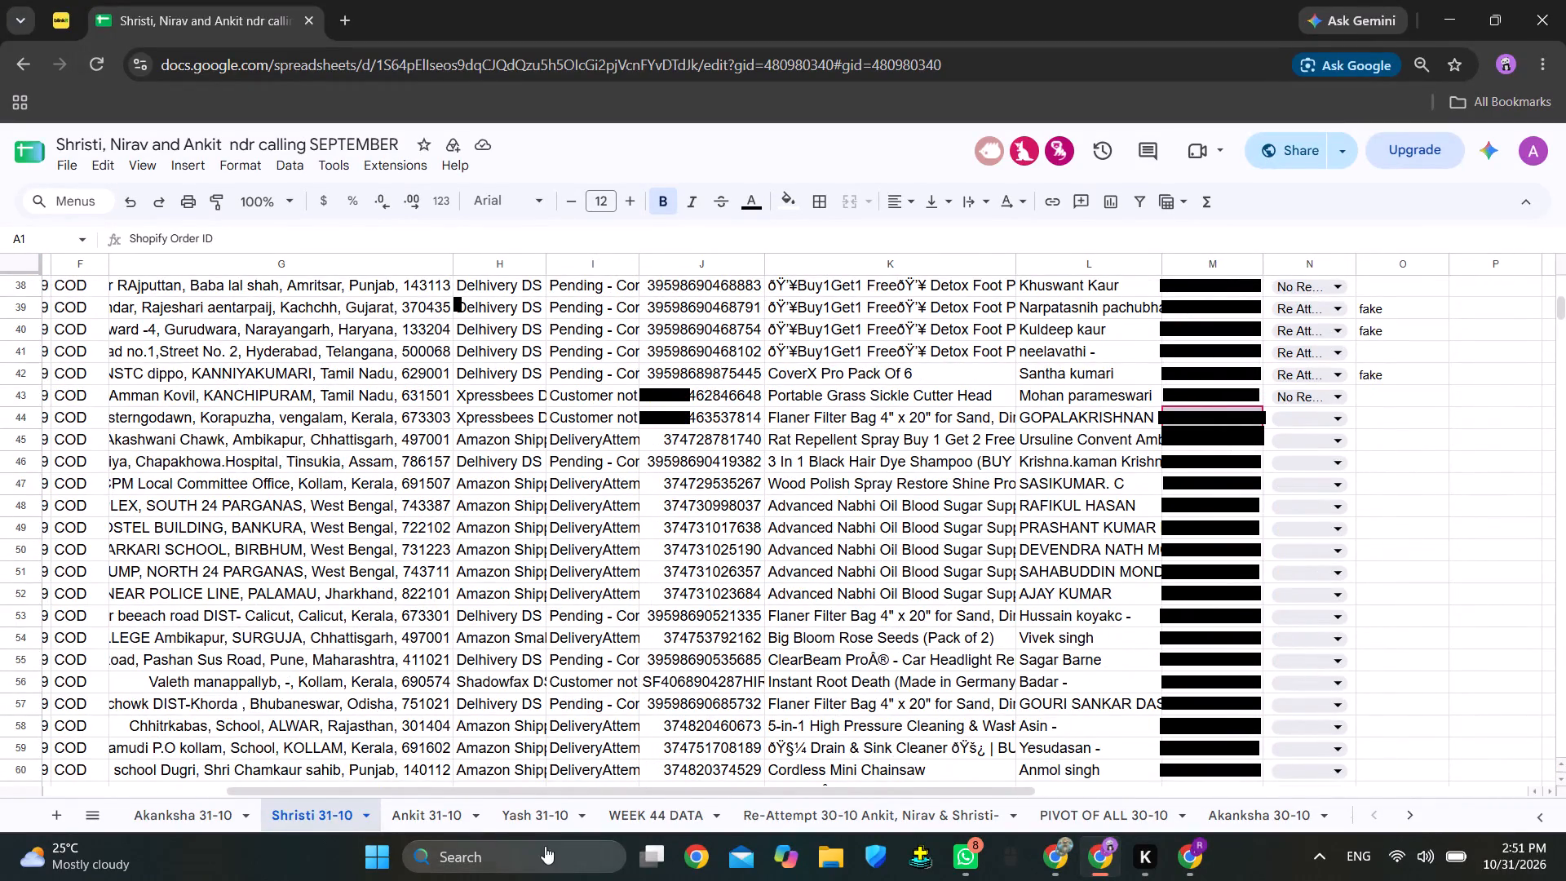
Open the Yash 31-10 sheet and review its Remarks and COMMENTS entries through to the last order row.
{"action": "left_click", "coordinate": [520, 807]}
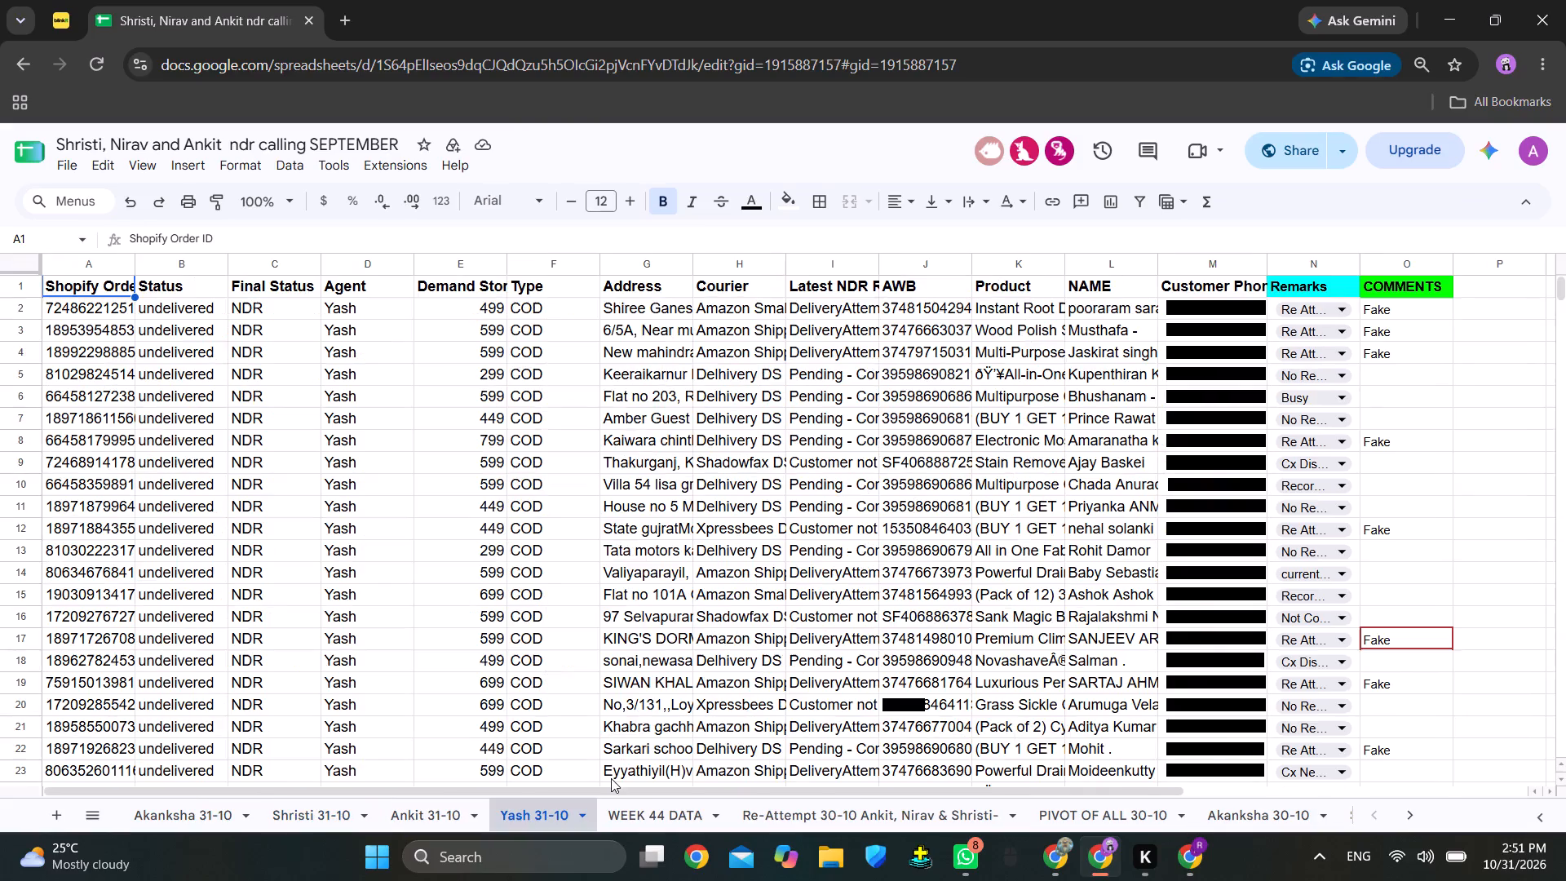
{"action": "scroll", "coordinate": [1398, 497], "scroll_direction": "down", "scroll_amount": 1}
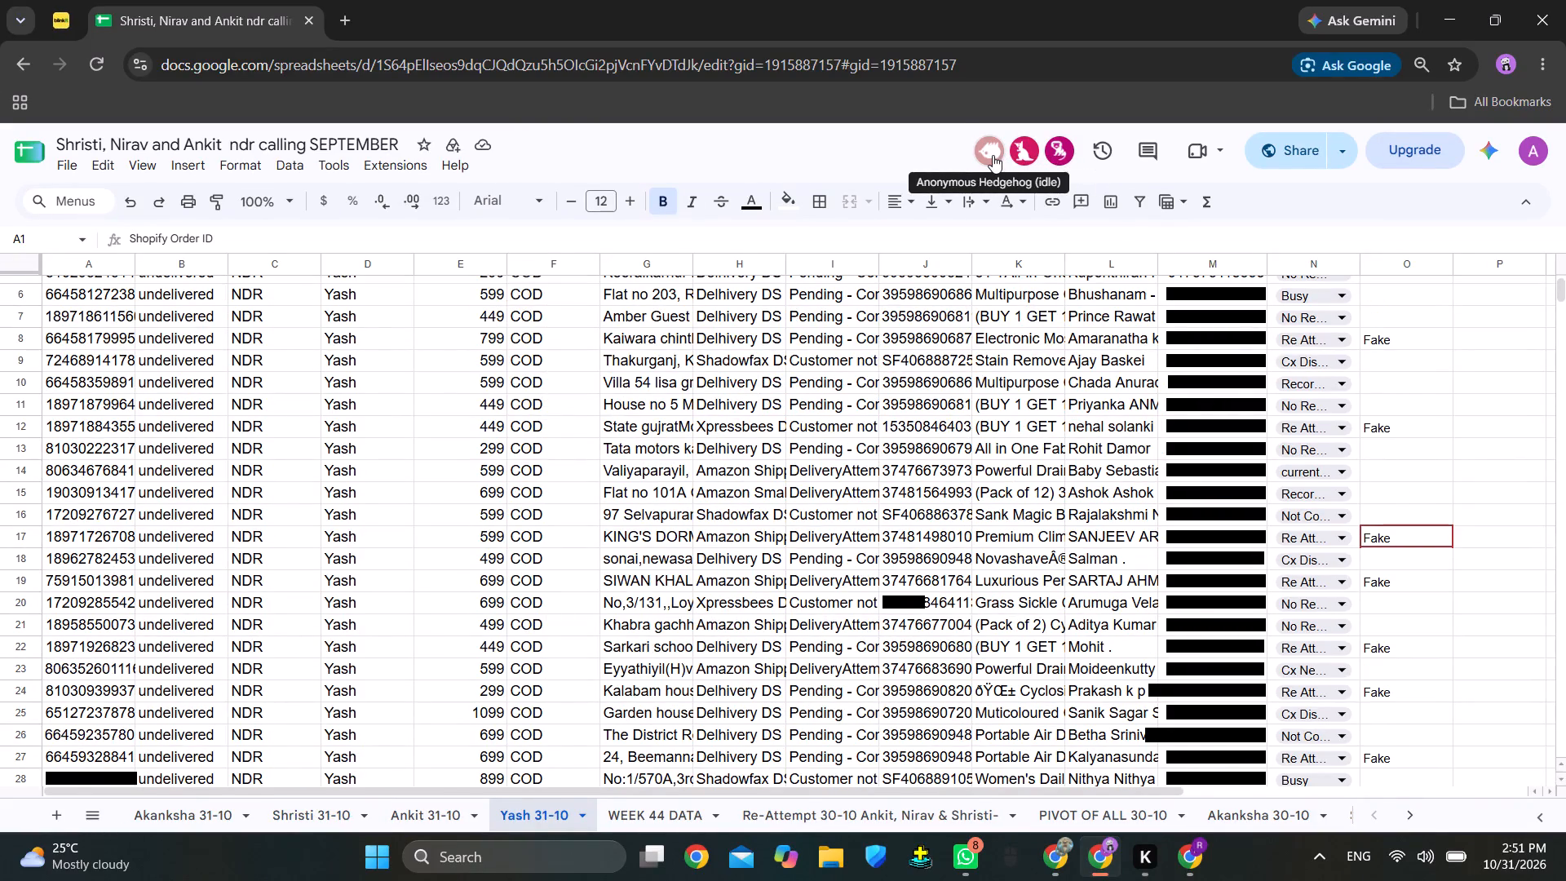
{"action": "scroll", "coordinate": [1142, 404], "scroll_direction": "down", "scroll_amount": 4}
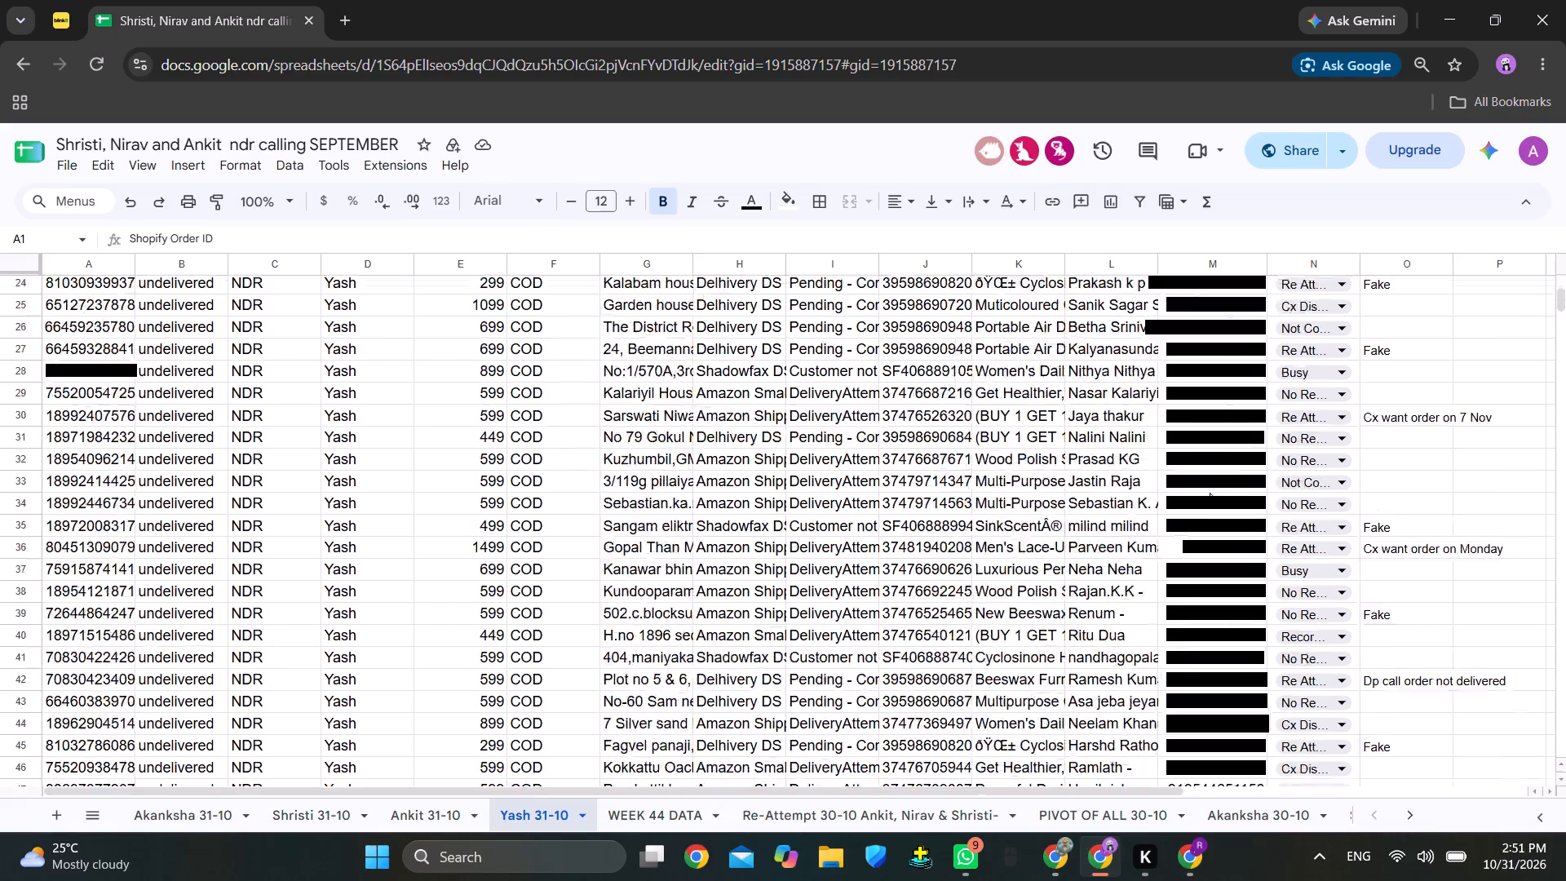
{"action": "scroll", "coordinate": [1210, 493], "scroll_direction": "down", "scroll_amount": 6}
{"action": "scroll", "coordinate": [1351, 549], "scroll_direction": "down", "scroll_amount": 4}
{"action": "scroll", "coordinate": [1352, 549], "scroll_direction": "up", "scroll_amount": 3}
{"action": "scroll", "coordinate": [1352, 549], "scroll_direction": "down", "scroll_amount": 1}
{"action": "scroll", "coordinate": [1352, 549], "scroll_direction": "up", "scroll_amount": 1}
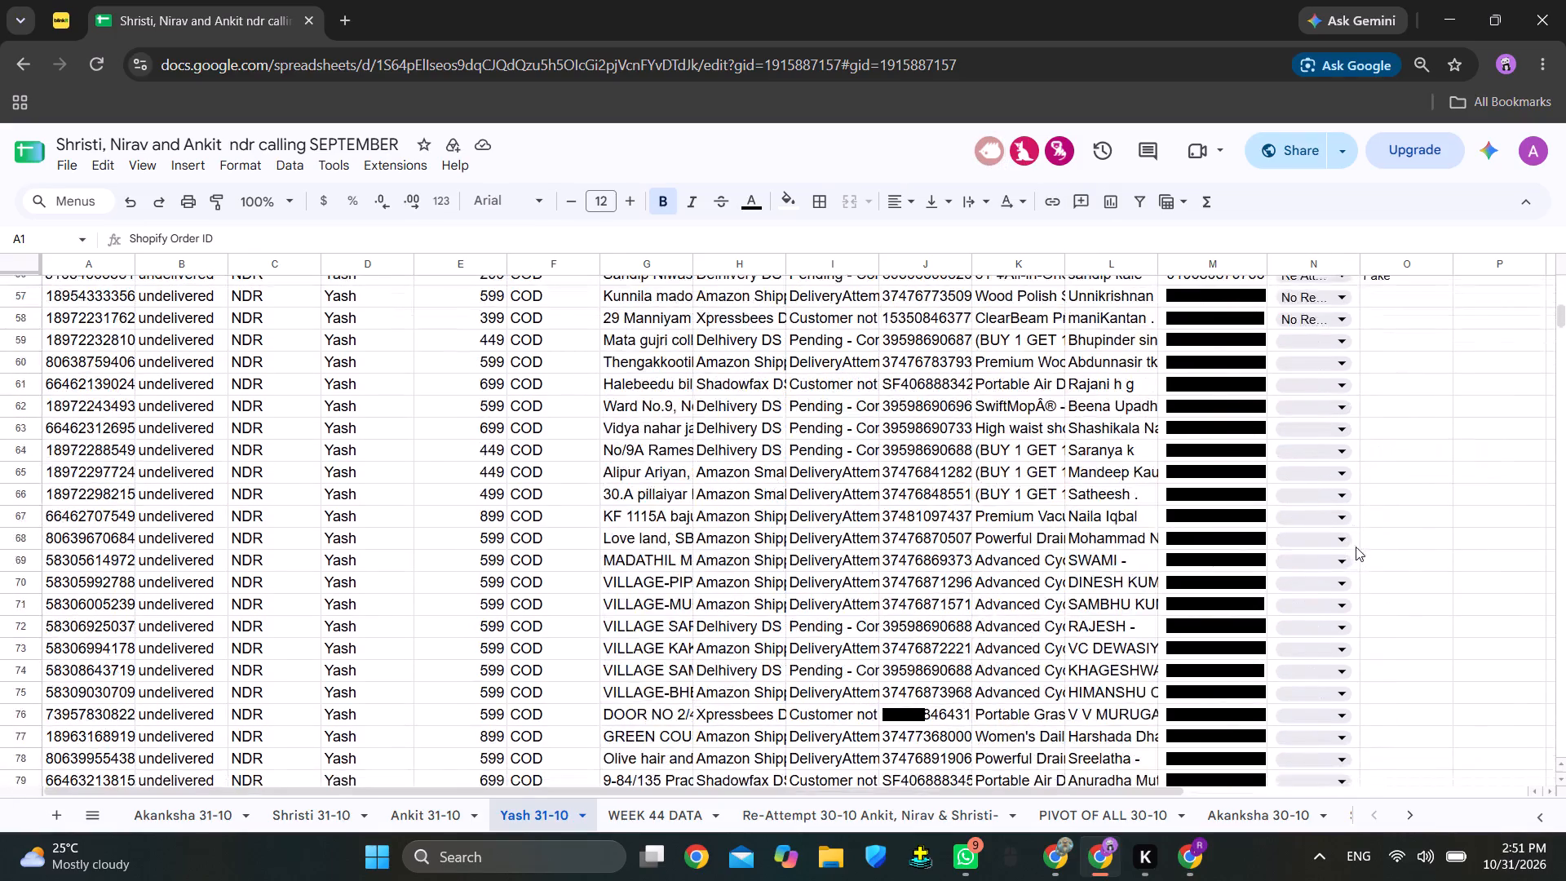
{"action": "scroll", "coordinate": [1356, 547], "scroll_direction": "up", "scroll_amount": 2}
{"action": "scroll", "coordinate": [1410, 533], "scroll_direction": "down", "scroll_amount": 6}
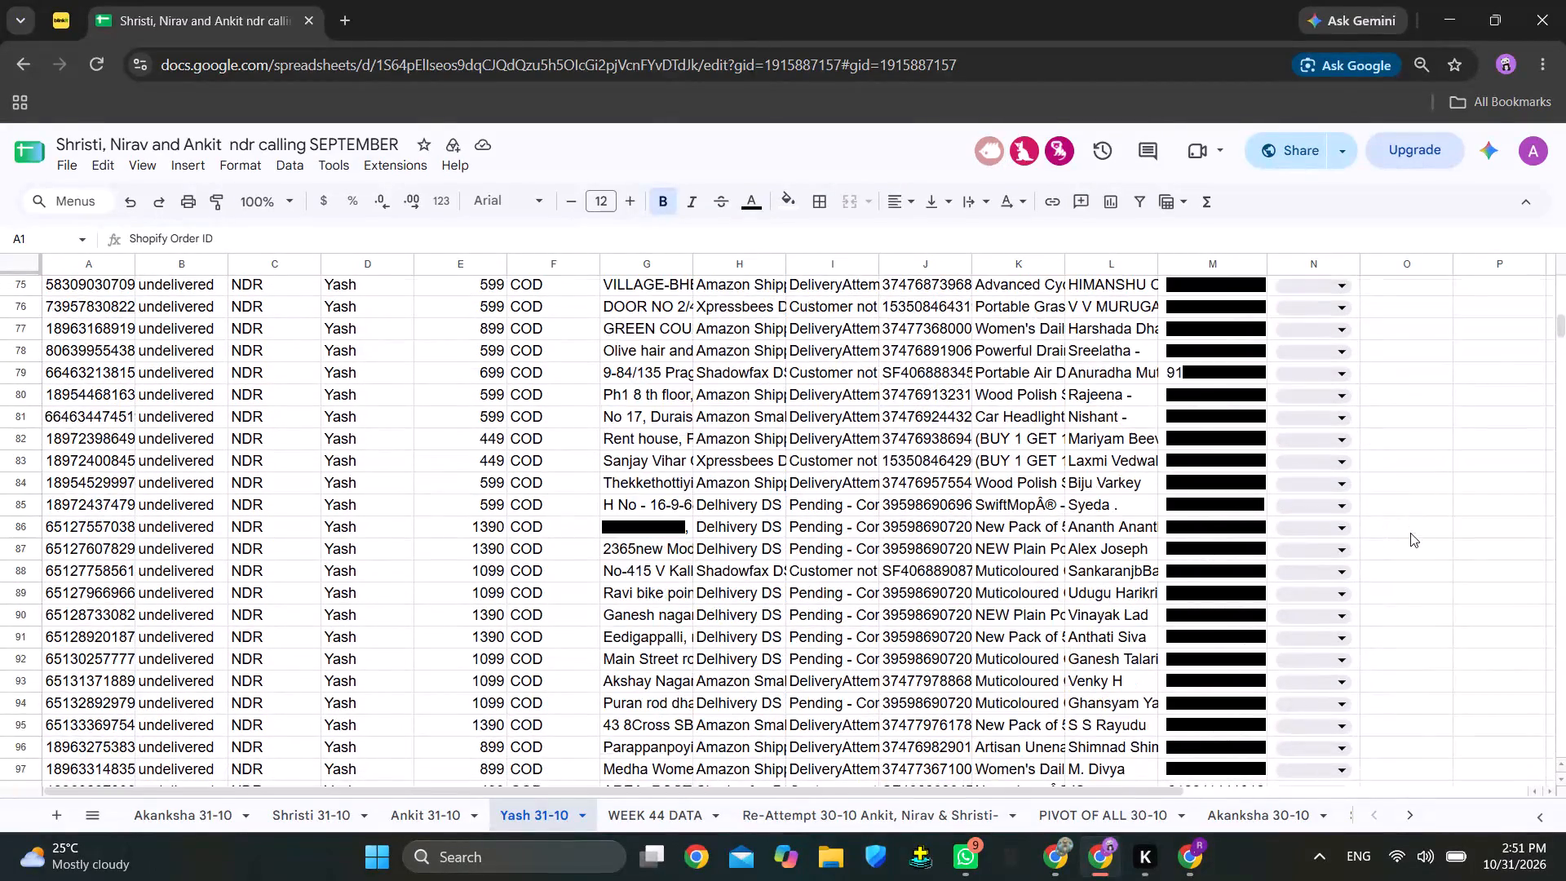
{"action": "scroll", "coordinate": [1410, 535], "scroll_direction": "down", "scroll_amount": 20}
{"action": "scroll", "coordinate": [1410, 535], "scroll_direction": "down", "scroll_amount": 1}
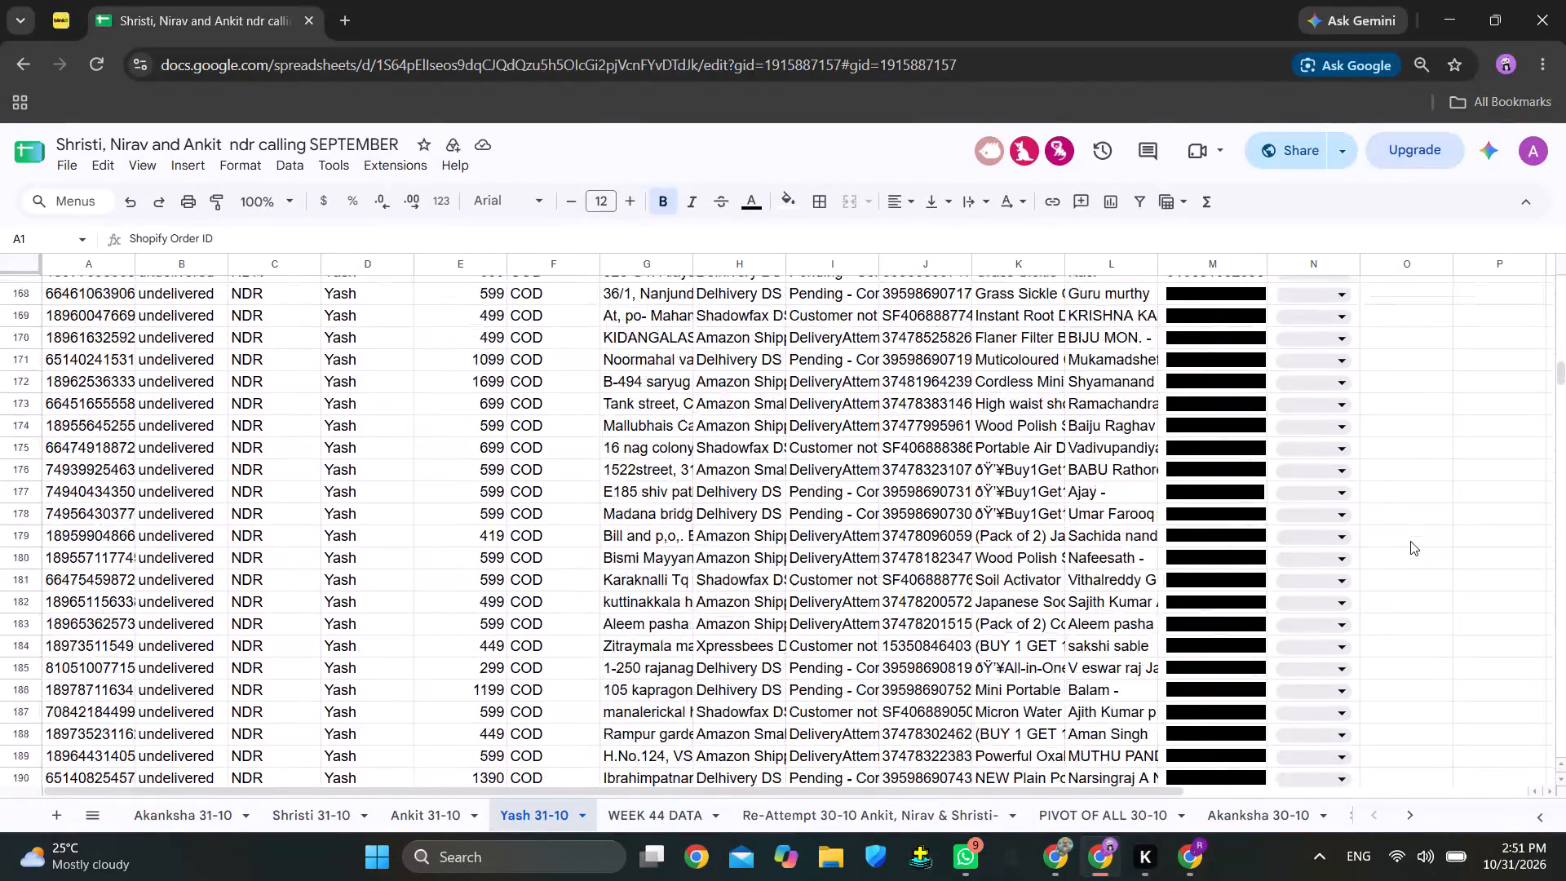
{"action": "scroll", "coordinate": [1410, 541], "scroll_direction": "down", "scroll_amount": 5}
{"action": "scroll", "coordinate": [1410, 541], "scroll_direction": "up", "scroll_amount": 1}
{"action": "scroll", "coordinate": [1410, 541], "scroll_direction": "down", "scroll_amount": 1}
{"action": "scroll", "coordinate": [1410, 541], "scroll_direction": "up", "scroll_amount": 1}
{"action": "scroll", "coordinate": [1410, 541], "scroll_direction": "down", "scroll_amount": 11}
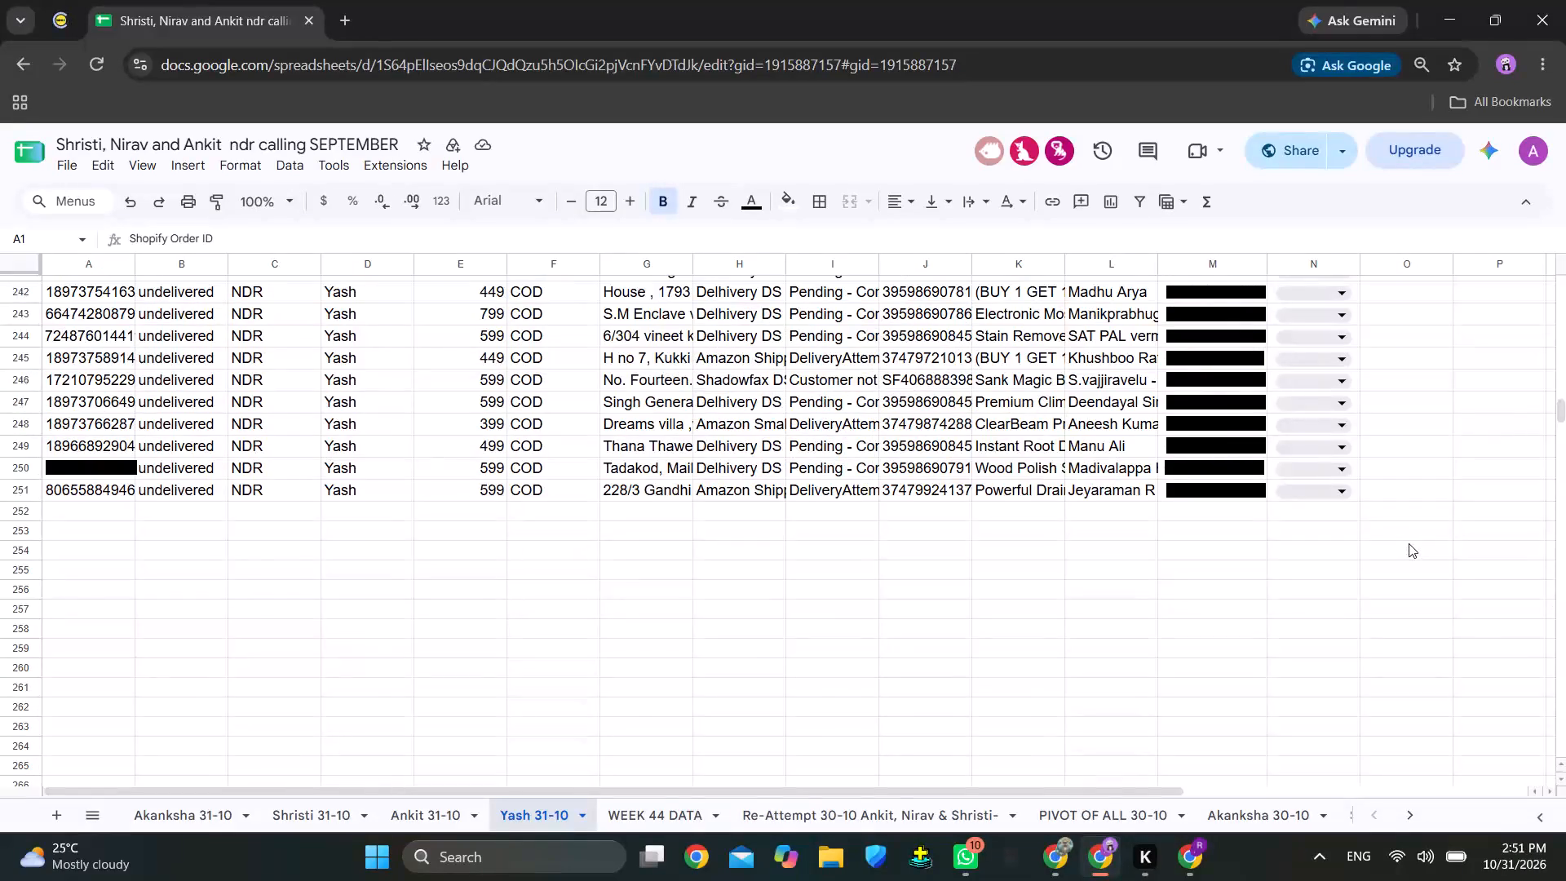
{"action": "scroll", "coordinate": [1409, 543], "scroll_direction": "down", "scroll_amount": 1}
{"action": "scroll", "coordinate": [1409, 543], "scroll_direction": "up", "scroll_amount": 8}
{"action": "scroll", "coordinate": [1410, 533], "scroll_direction": "down", "scroll_amount": 1}
{"action": "scroll", "coordinate": [1410, 533], "scroll_direction": "up", "scroll_amount": 10}
{"action": "scroll", "coordinate": [1410, 532], "scroll_direction": "down", "scroll_amount": 1}
{"action": "scroll", "coordinate": [1410, 532], "scroll_direction": "up", "scroll_amount": 1}
{"action": "scroll", "coordinate": [1410, 532], "scroll_direction": "down", "scroll_amount": 1}
{"action": "scroll", "coordinate": [1410, 532], "scroll_direction": "up", "scroll_amount": 14}
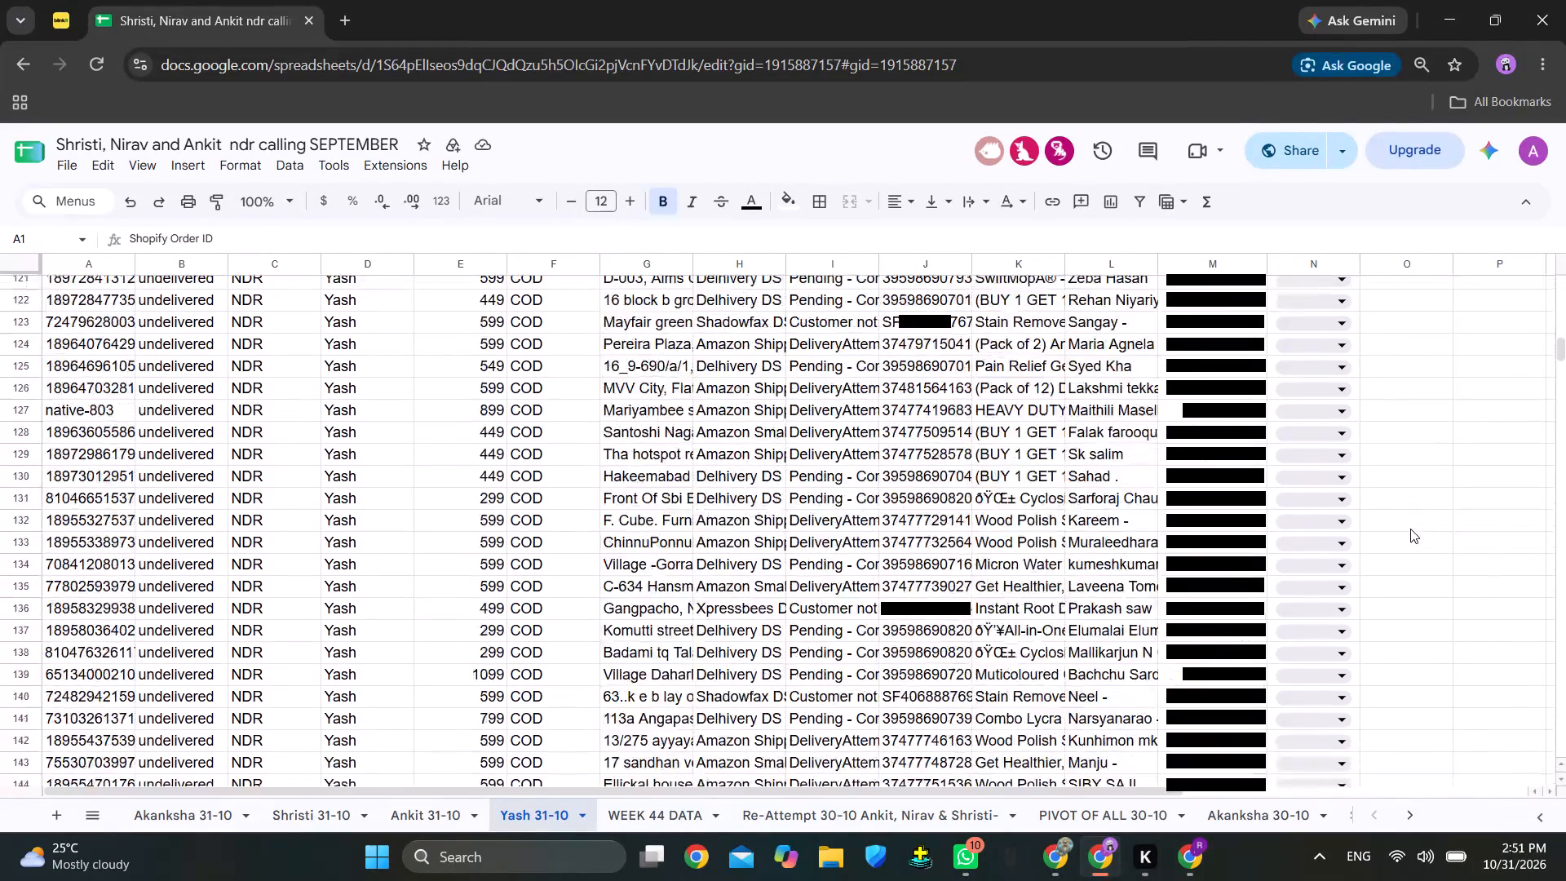
{"action": "scroll", "coordinate": [1410, 529], "scroll_direction": "up", "scroll_amount": 16}
{"action": "scroll", "coordinate": [1411, 528], "scroll_direction": "up", "scroll_amount": 8}
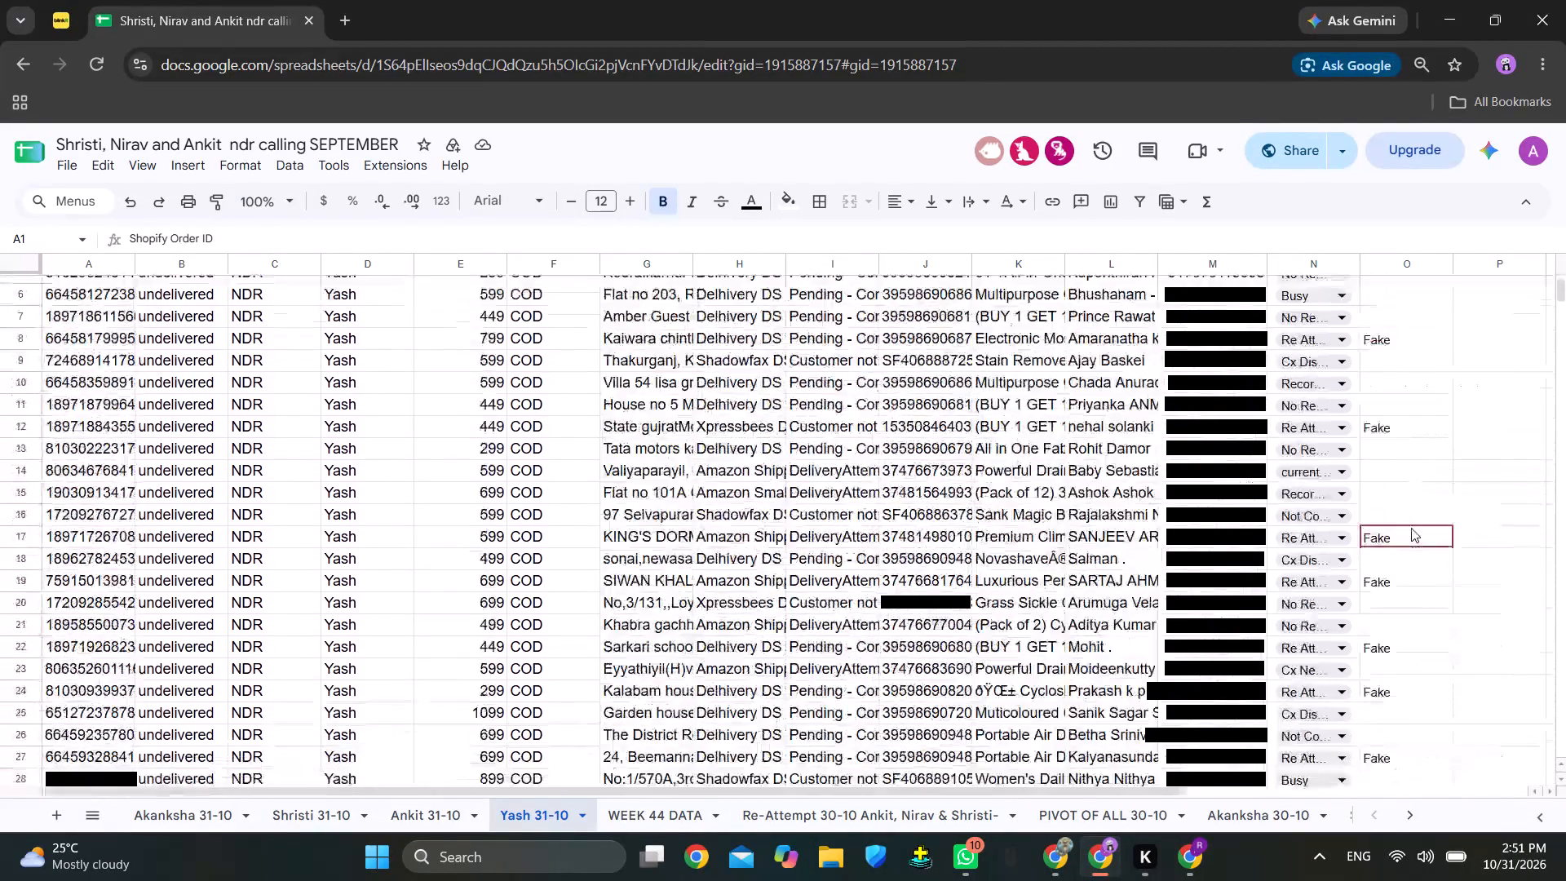
{"action": "scroll", "coordinate": [1419, 635], "scroll_direction": "down", "scroll_amount": 6}
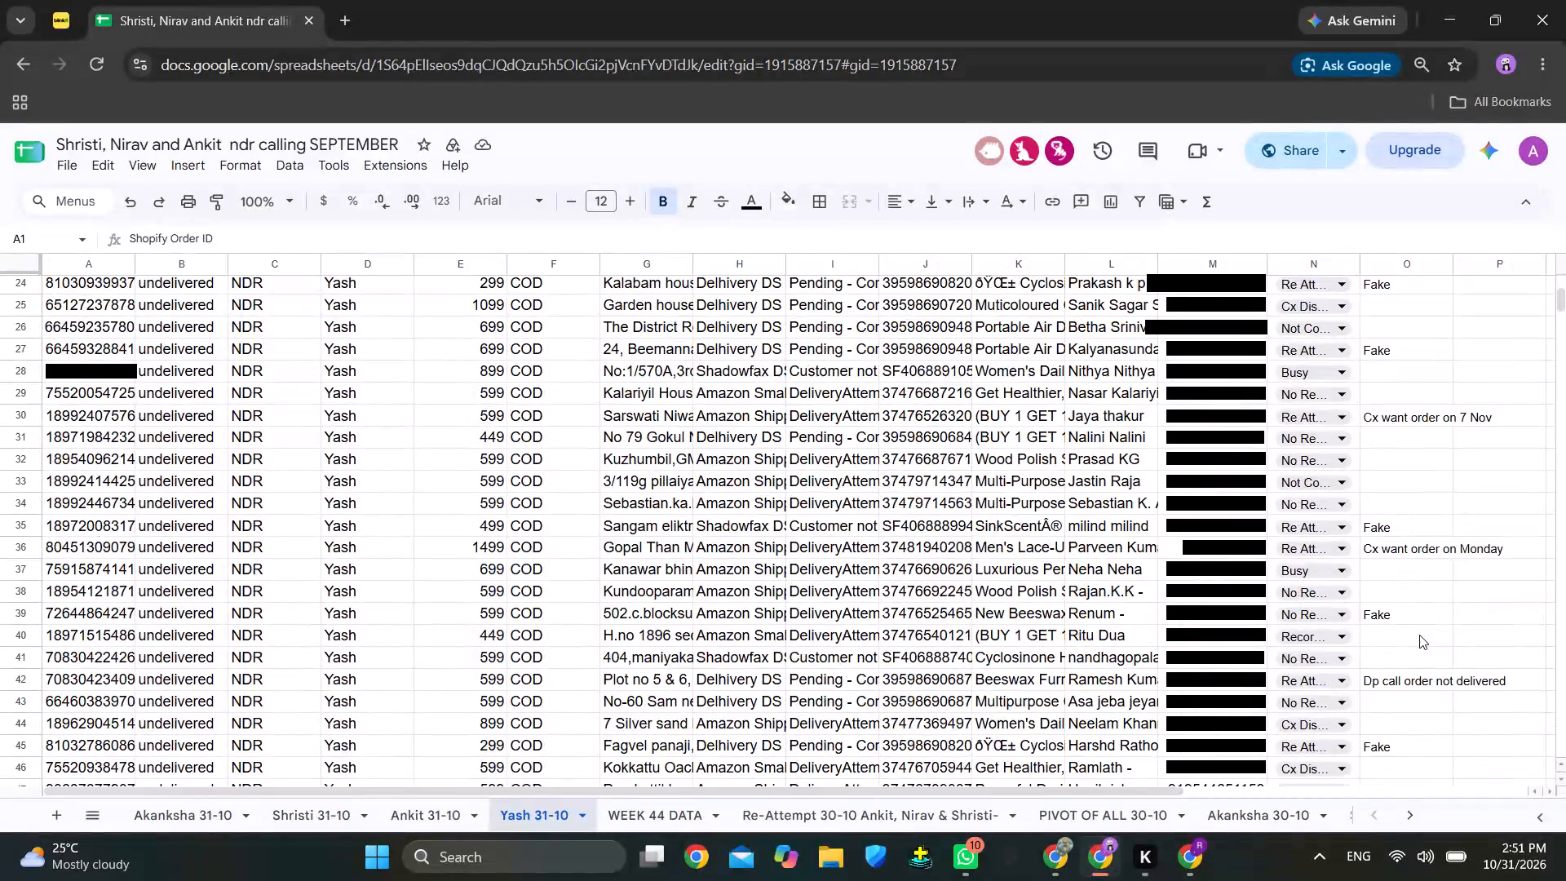
{"action": "scroll", "coordinate": [1419, 635], "scroll_direction": "down", "scroll_amount": 6}
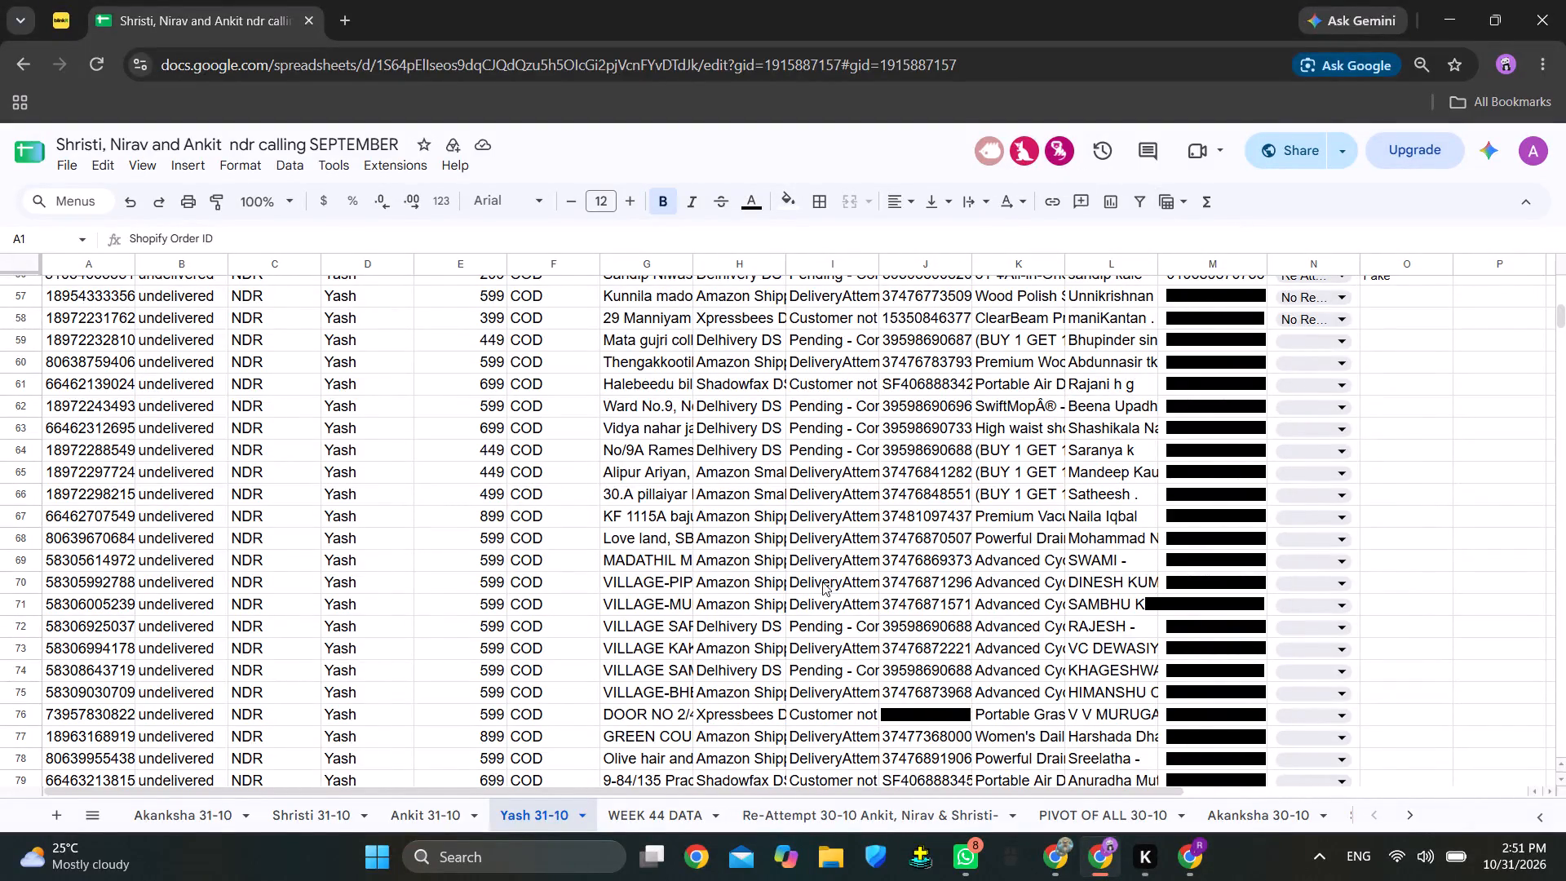
Return to the Shristi 31-10 sheet and examine its Remarks column for filled and blank rows.
{"action": "left_click", "coordinate": [309, 817]}
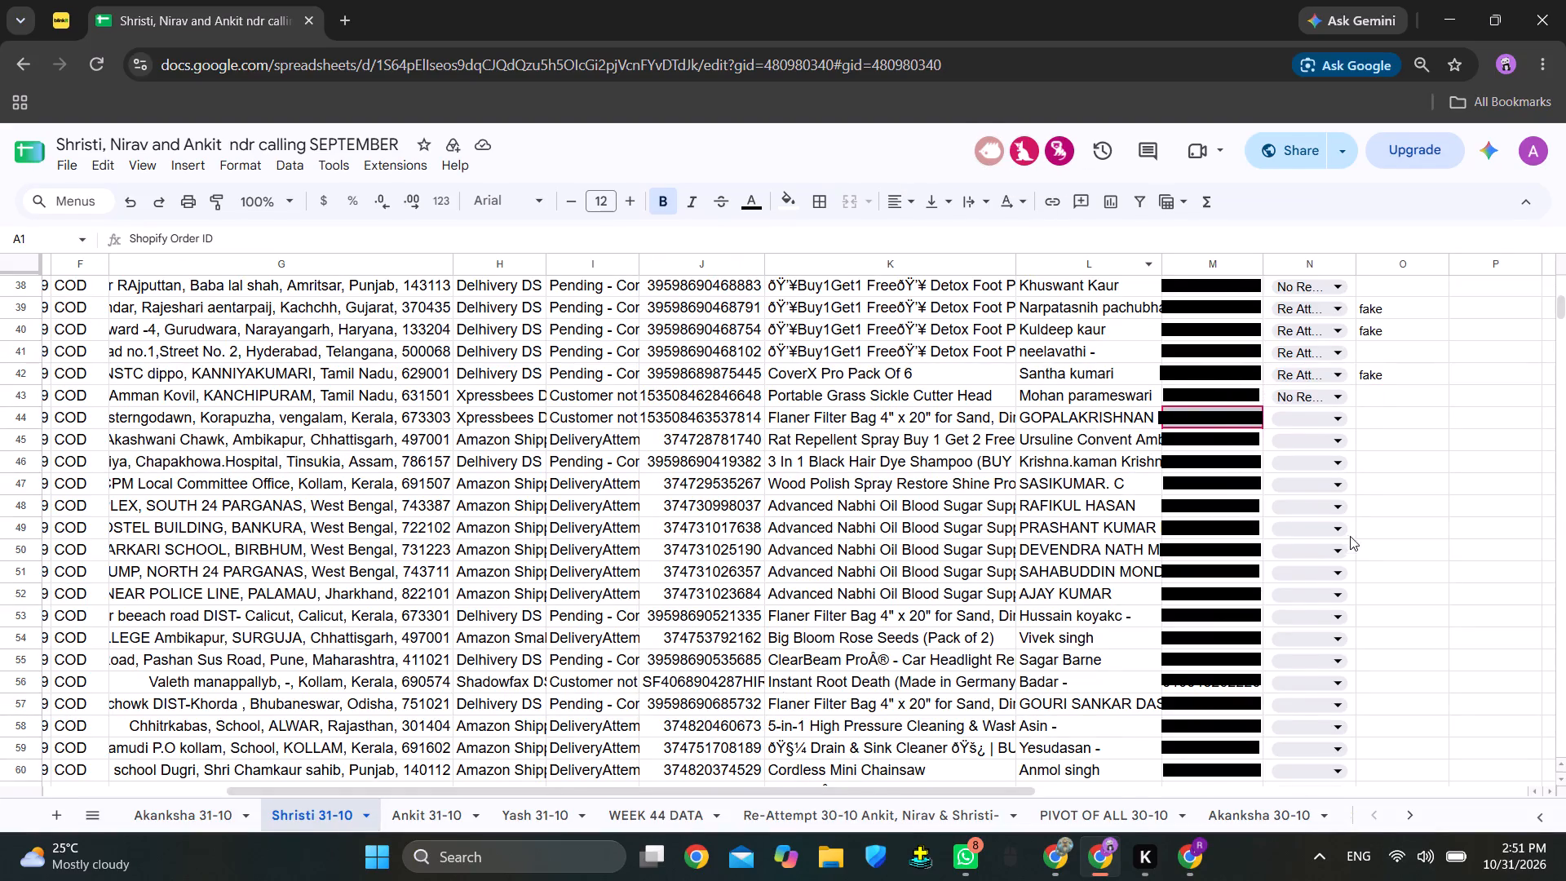
{"action": "scroll", "coordinate": [1345, 536], "scroll_direction": "up", "scroll_amount": 15}
{"action": "scroll", "coordinate": [1347, 533], "scroll_direction": "down", "scroll_amount": 20}
{"action": "scroll", "coordinate": [1347, 533], "scroll_direction": "down", "scroll_amount": 3}
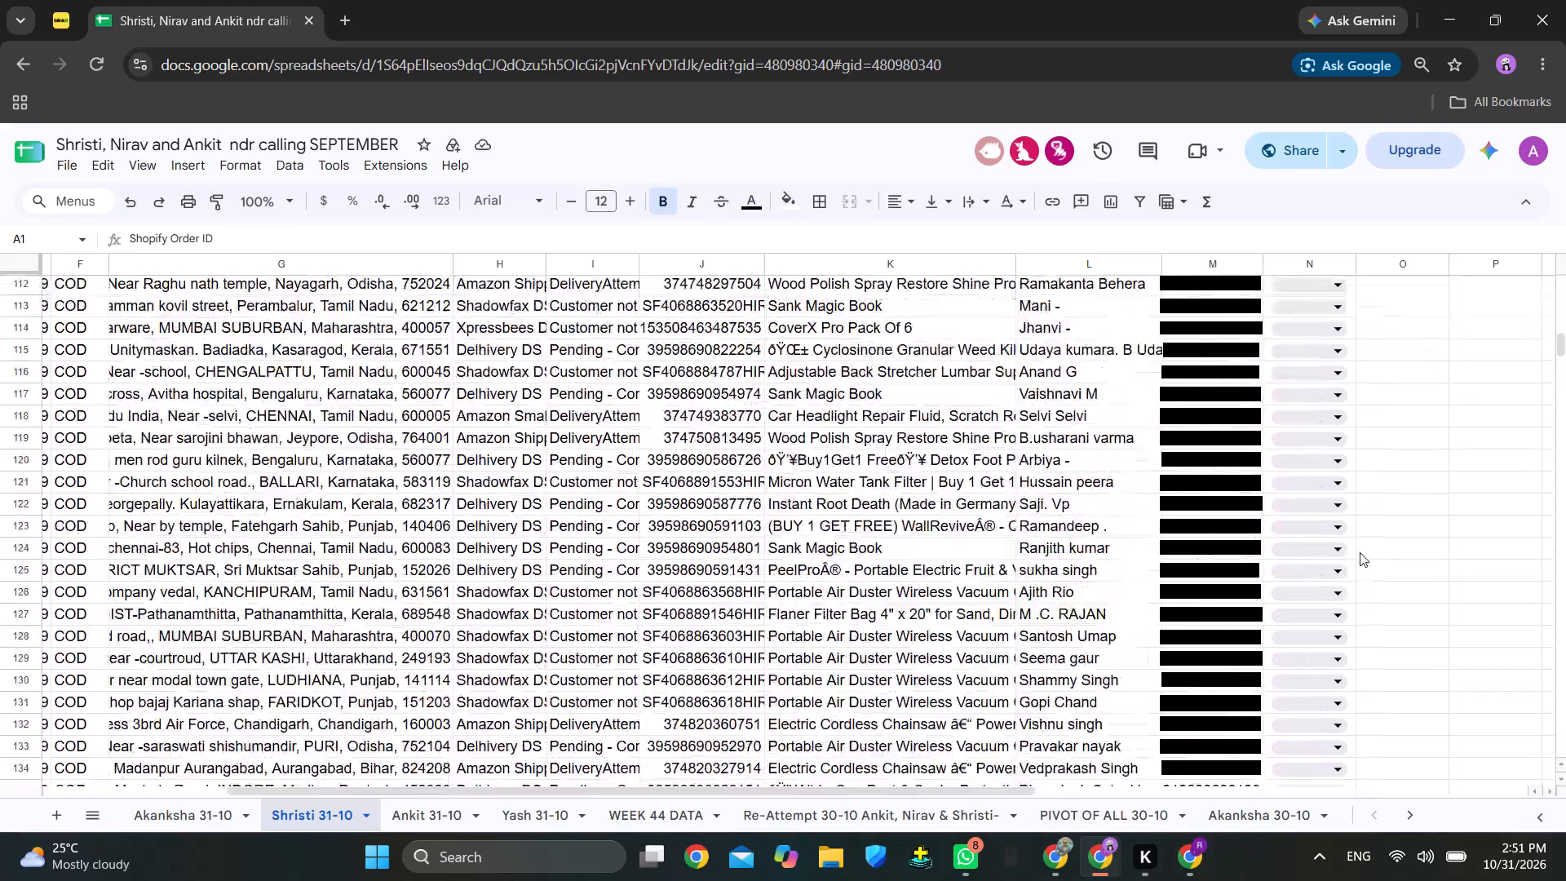
{"action": "scroll", "coordinate": [1360, 552], "scroll_direction": "down", "scroll_amount": 19}
{"action": "scroll", "coordinate": [1364, 551], "scroll_direction": "up", "scroll_amount": 2}
{"action": "scroll", "coordinate": [1364, 551], "scroll_direction": "down", "scroll_amount": 1}
{"action": "scroll", "coordinate": [1364, 551], "scroll_direction": "up", "scroll_amount": 9}
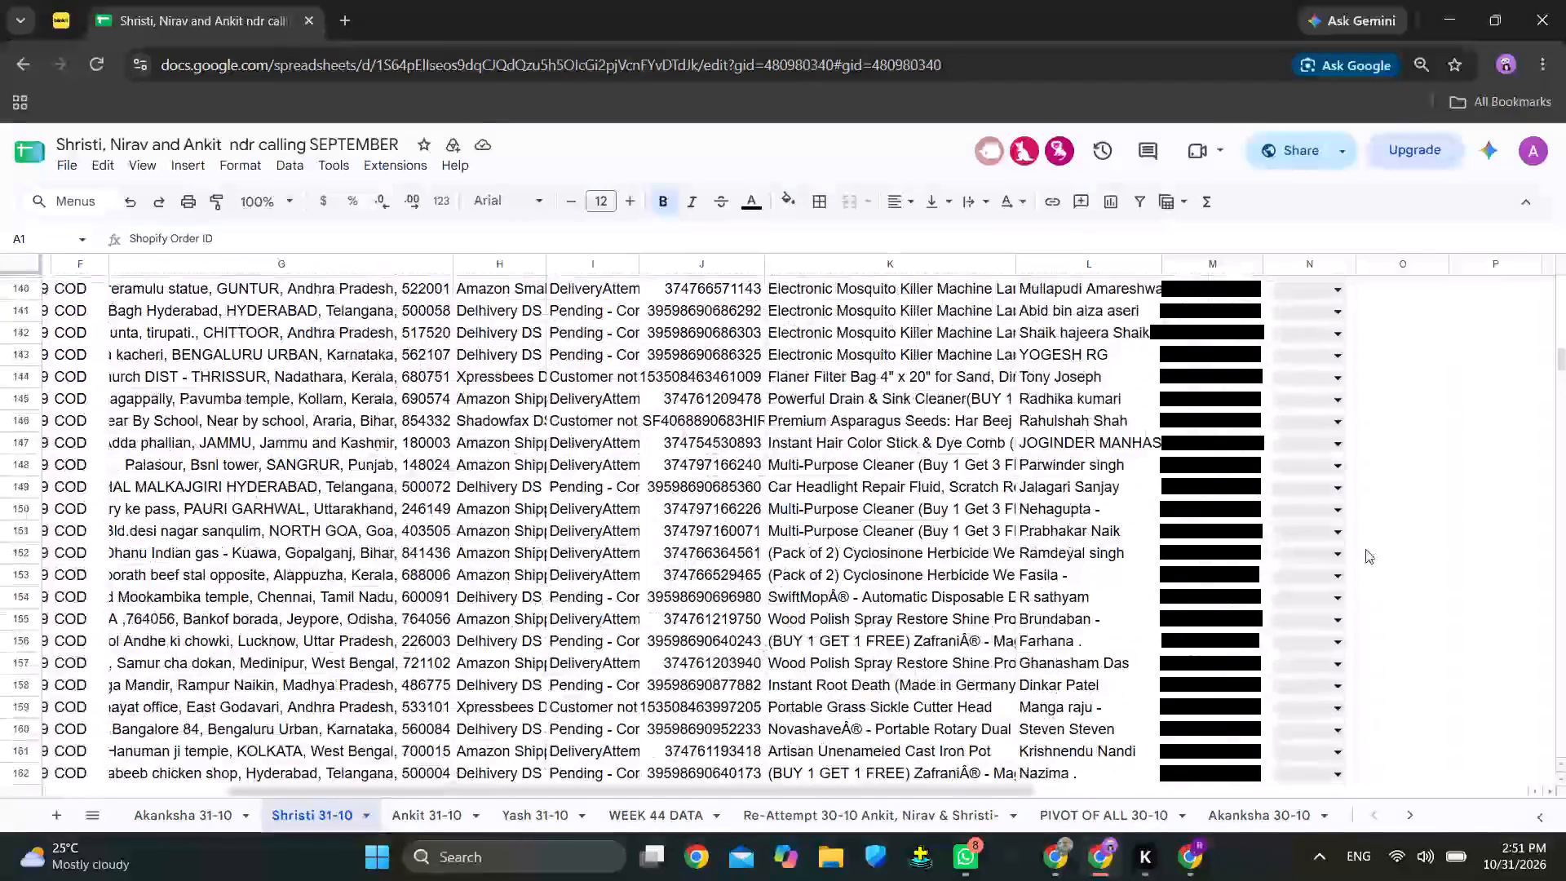
{"action": "scroll", "coordinate": [1365, 549], "scroll_direction": "up", "scroll_amount": 10}
{"action": "scroll", "coordinate": [1366, 548], "scroll_direction": "down", "scroll_amount": 1}
{"action": "scroll", "coordinate": [1366, 548], "scroll_direction": "up", "scroll_amount": 16}
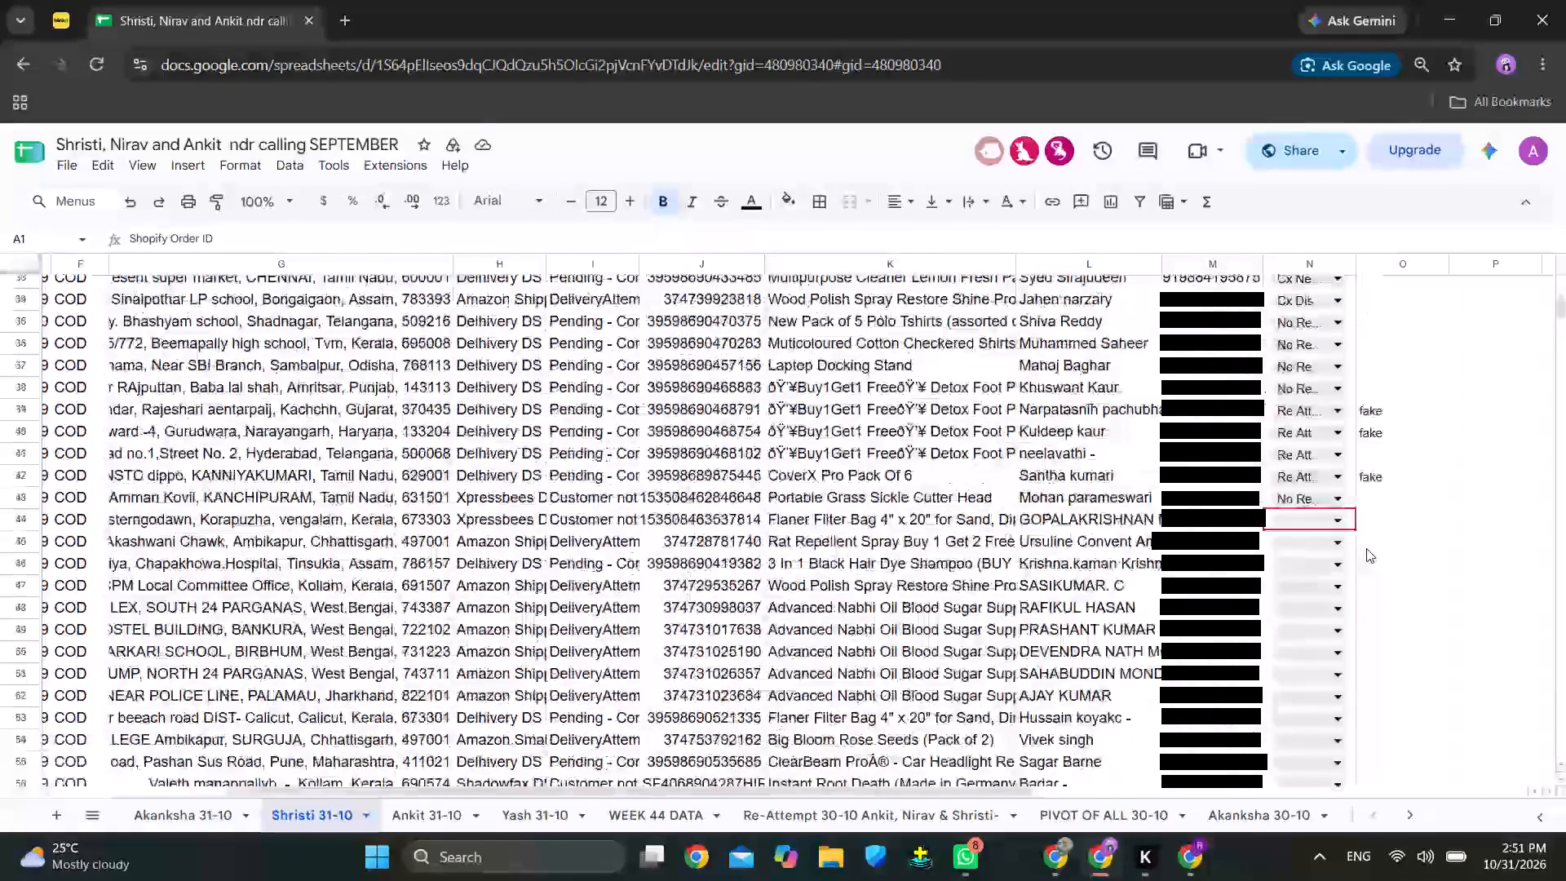
{"action": "scroll", "coordinate": [1366, 548], "scroll_direction": "up", "scroll_amount": 1}
{"action": "scroll", "coordinate": [1366, 549], "scroll_direction": "down", "scroll_amount": 2}
Open the Ankit 31-10 sheet and examine its Remarks column for the rows that still lack a remark.
{"action": "left_click", "coordinate": [418, 816]}
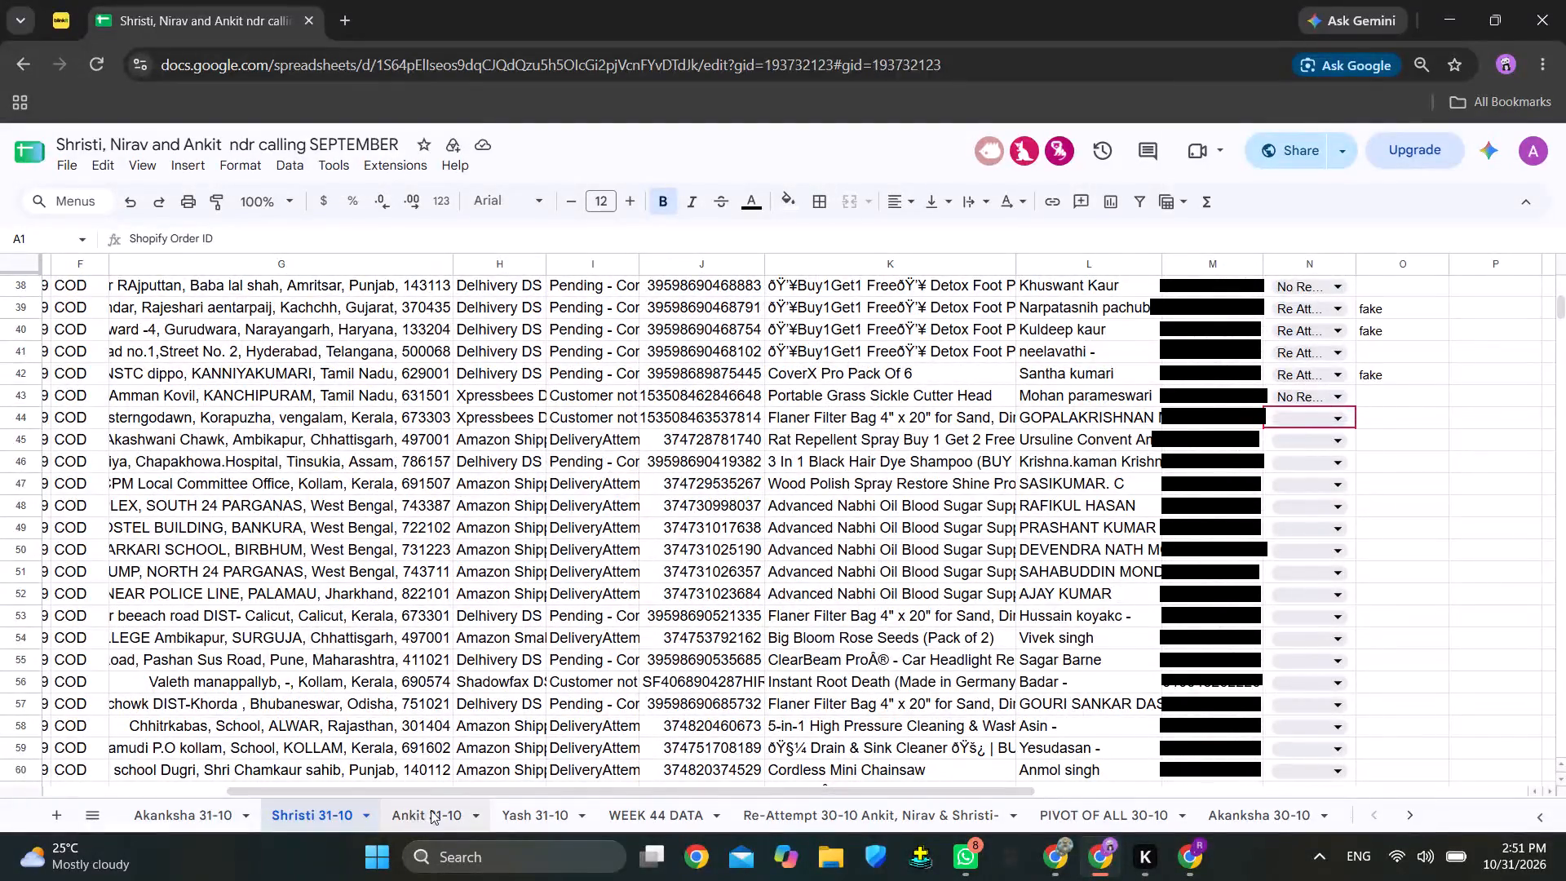
{"action": "scroll", "coordinate": [1290, 460], "scroll_direction": "left", "scroll_amount": 2}
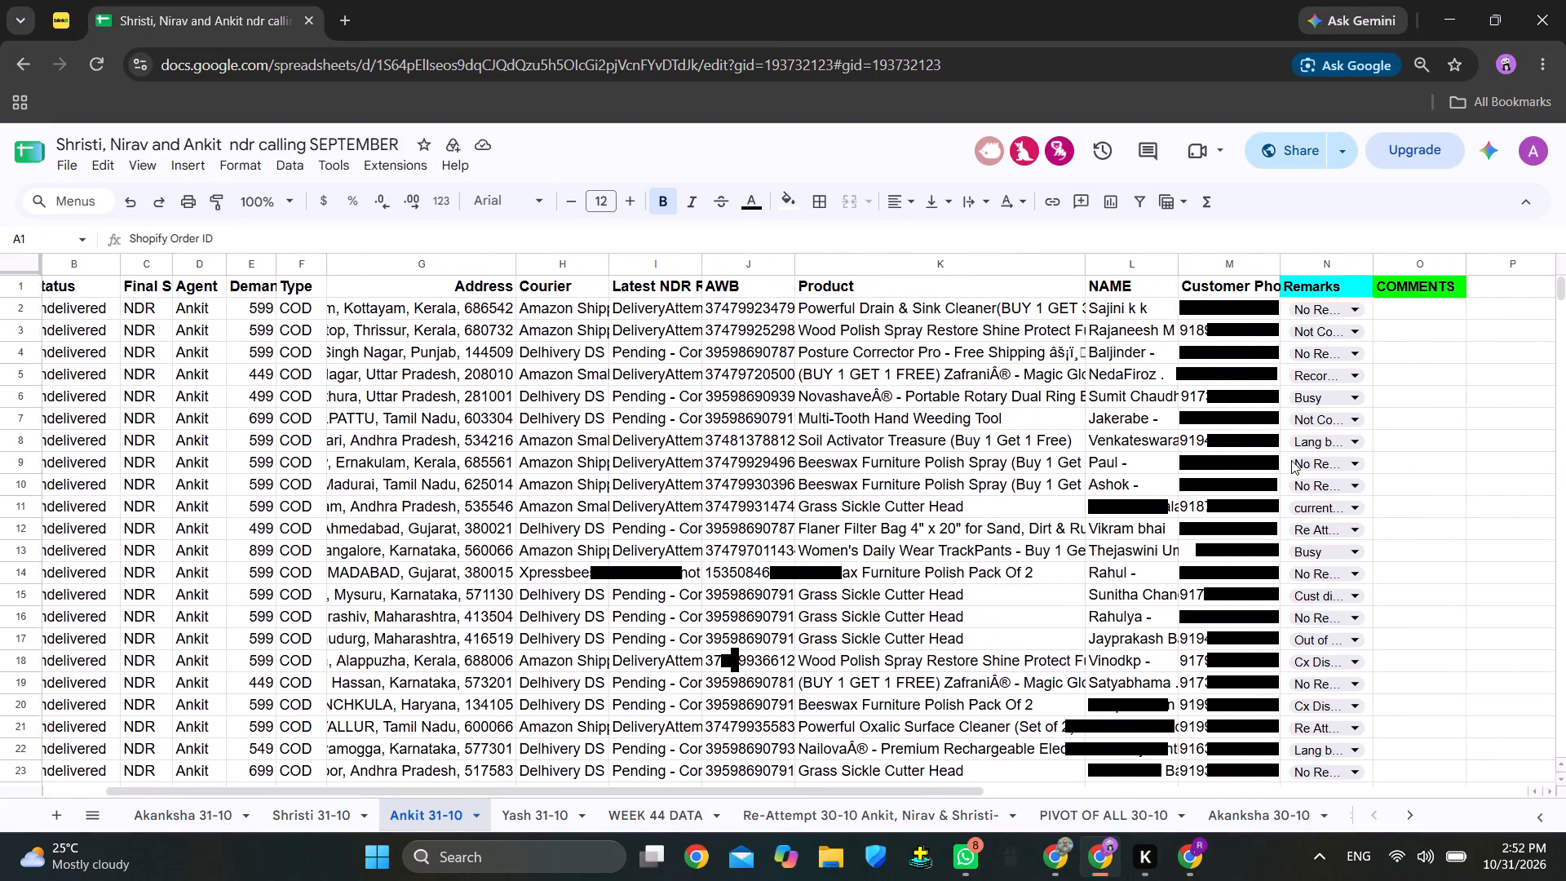
{"action": "scroll", "coordinate": [1291, 460], "scroll_direction": "left", "scroll_amount": 2}
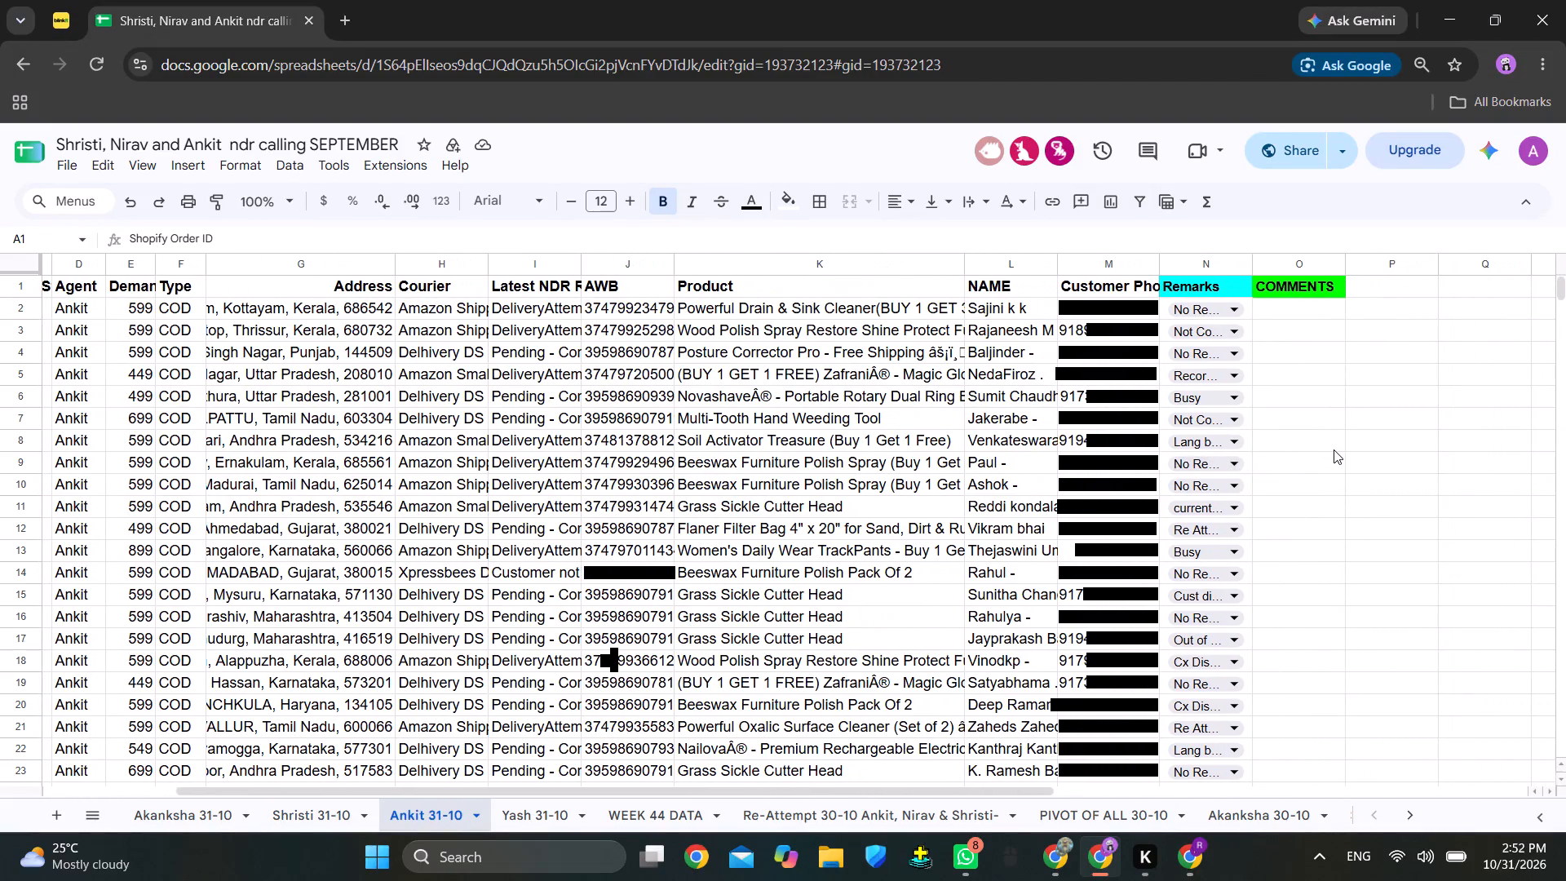
{"action": "scroll", "coordinate": [1334, 455], "scroll_direction": "down", "scroll_amount": 13}
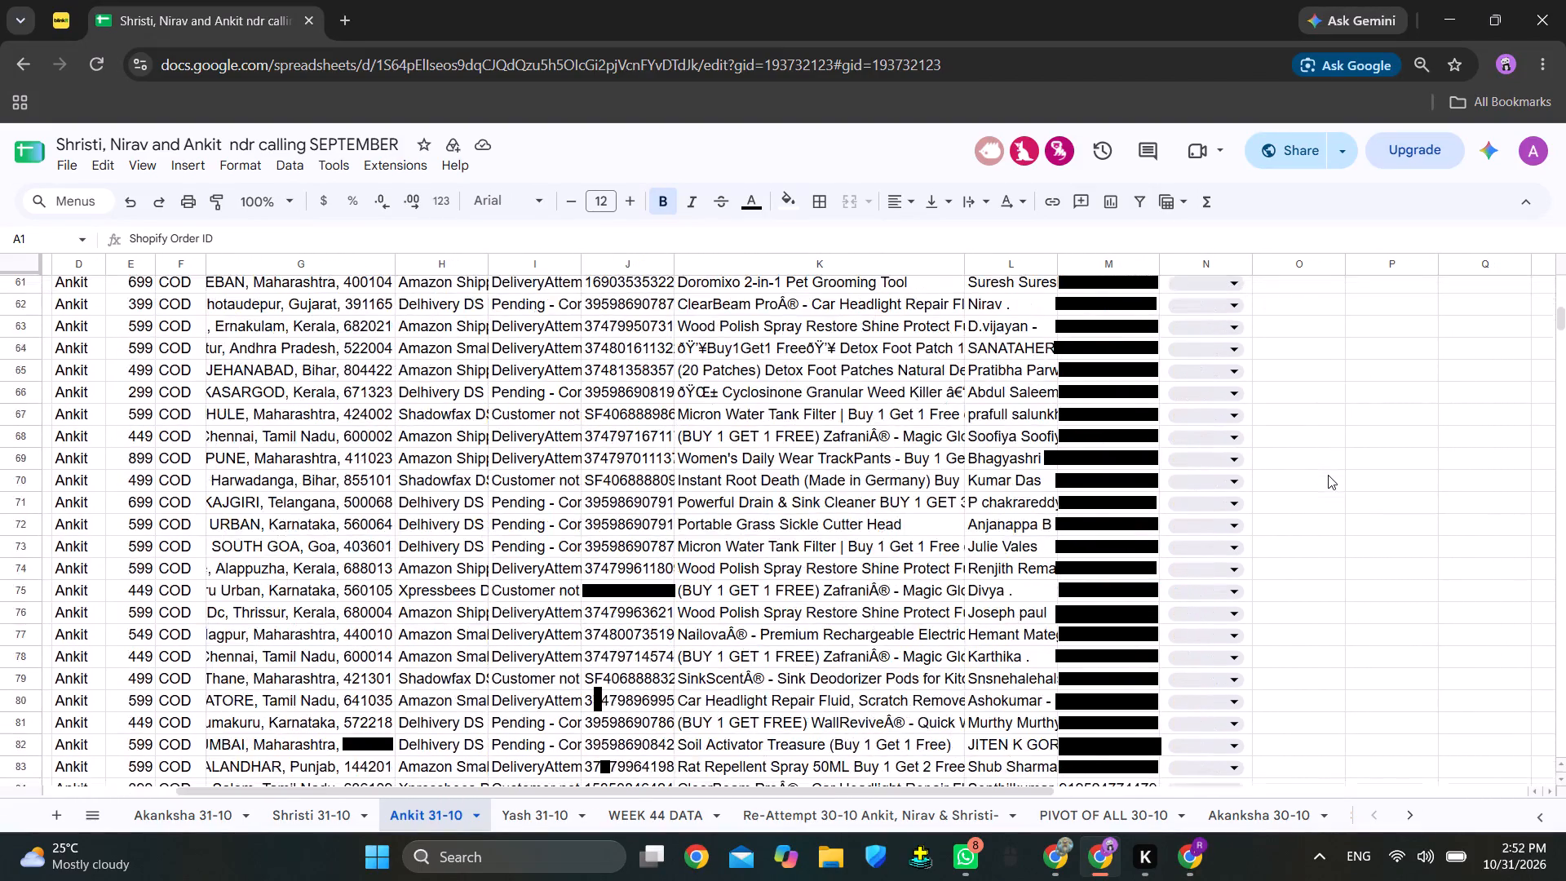
{"action": "scroll", "coordinate": [1328, 475], "scroll_direction": "down", "scroll_amount": 20}
{"action": "scroll", "coordinate": [1328, 475], "scroll_direction": "down", "scroll_amount": 1}
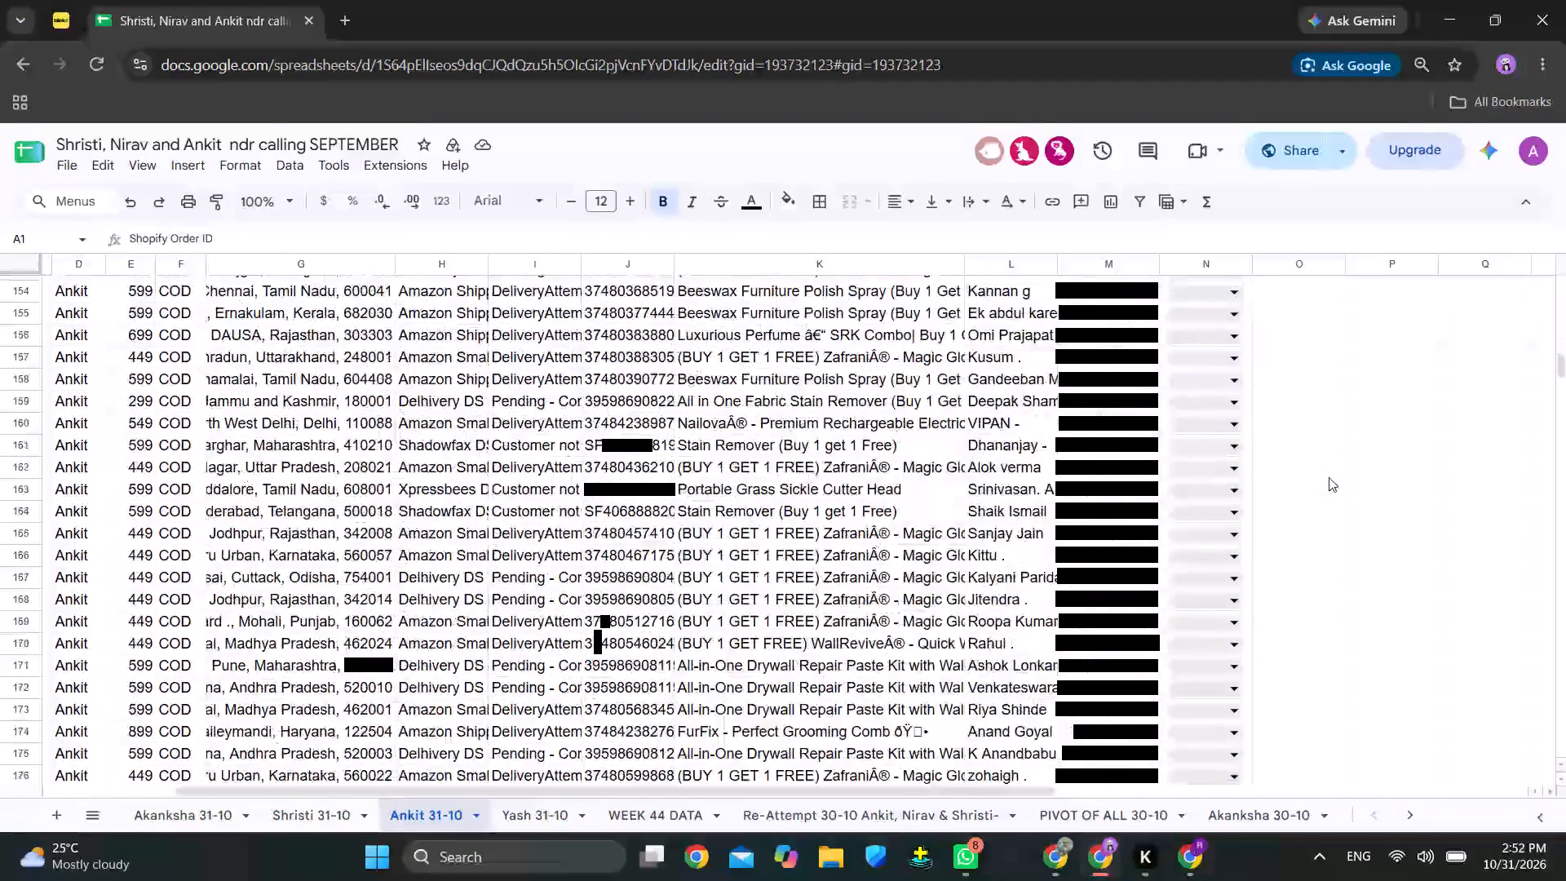
{"action": "scroll", "coordinate": [1329, 477], "scroll_direction": "down", "scroll_amount": 8}
{"action": "scroll", "coordinate": [1329, 478], "scroll_direction": "up", "scroll_amount": 2}
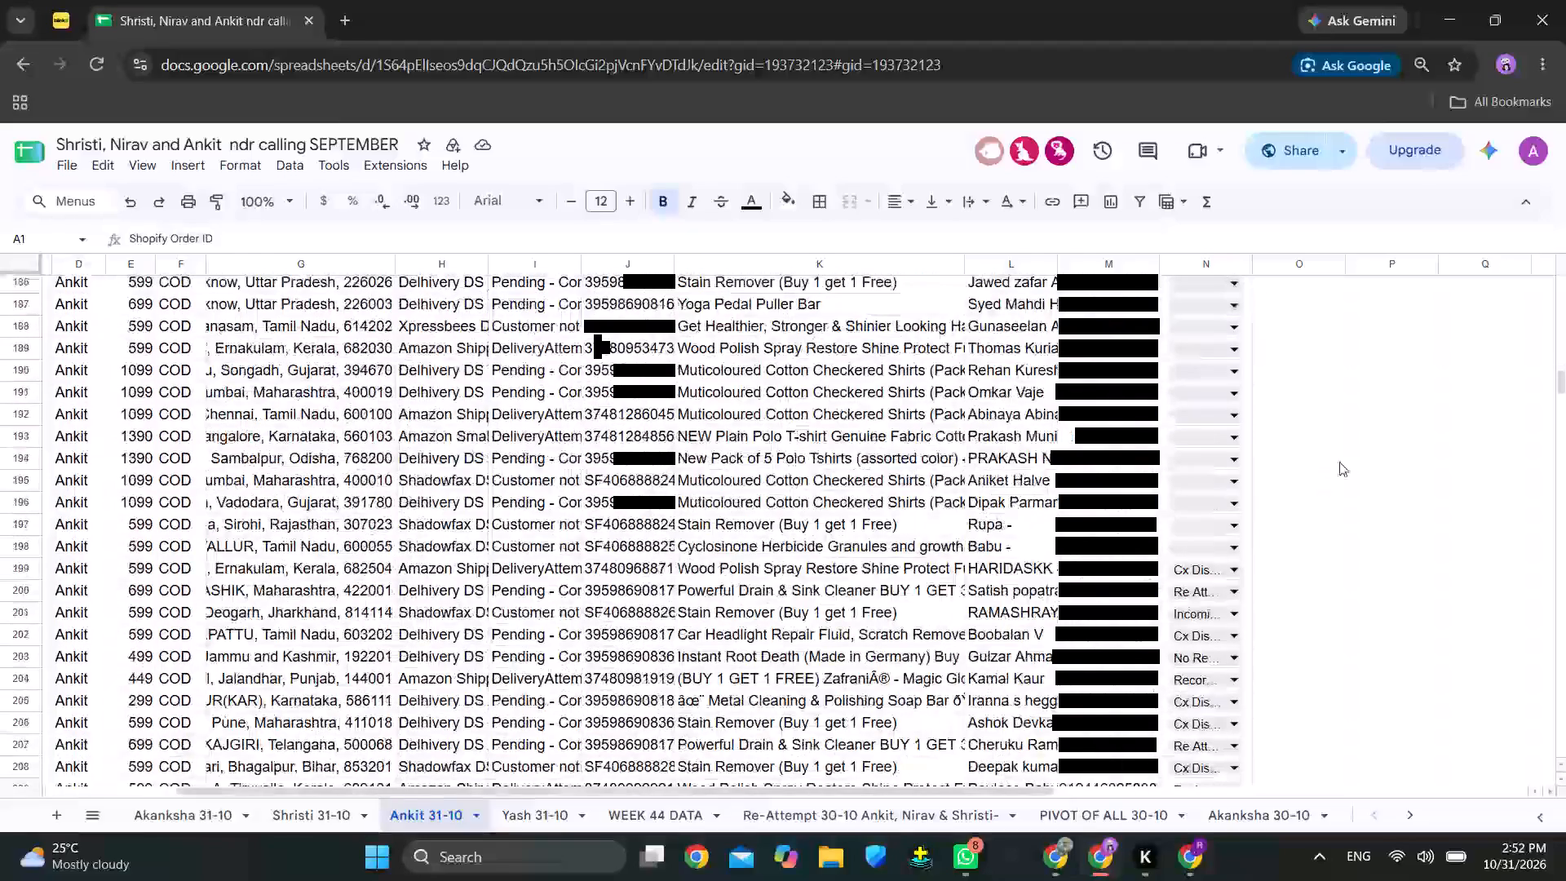
{"action": "scroll", "coordinate": [1449, 409], "scroll_direction": "down", "scroll_amount": 1}
{"action": "scroll", "coordinate": [1449, 411], "scroll_direction": "up", "scroll_amount": 17}
{"action": "scroll", "coordinate": [1374, 426], "scroll_direction": "up", "scroll_amount": 2}
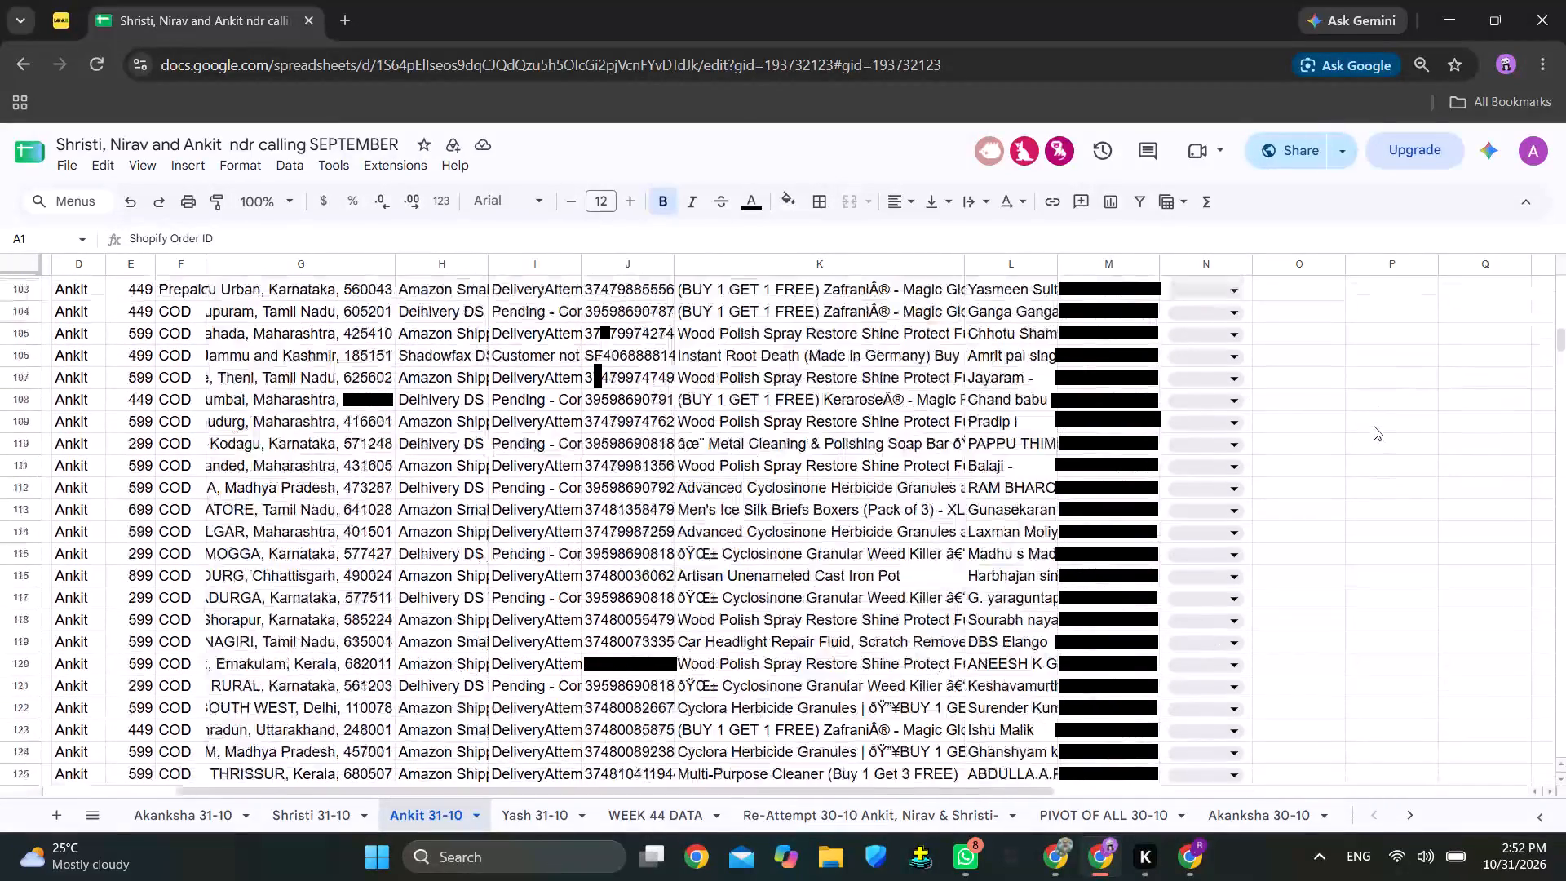
{"action": "scroll", "coordinate": [1373, 427], "scroll_direction": "up", "scroll_amount": 2}
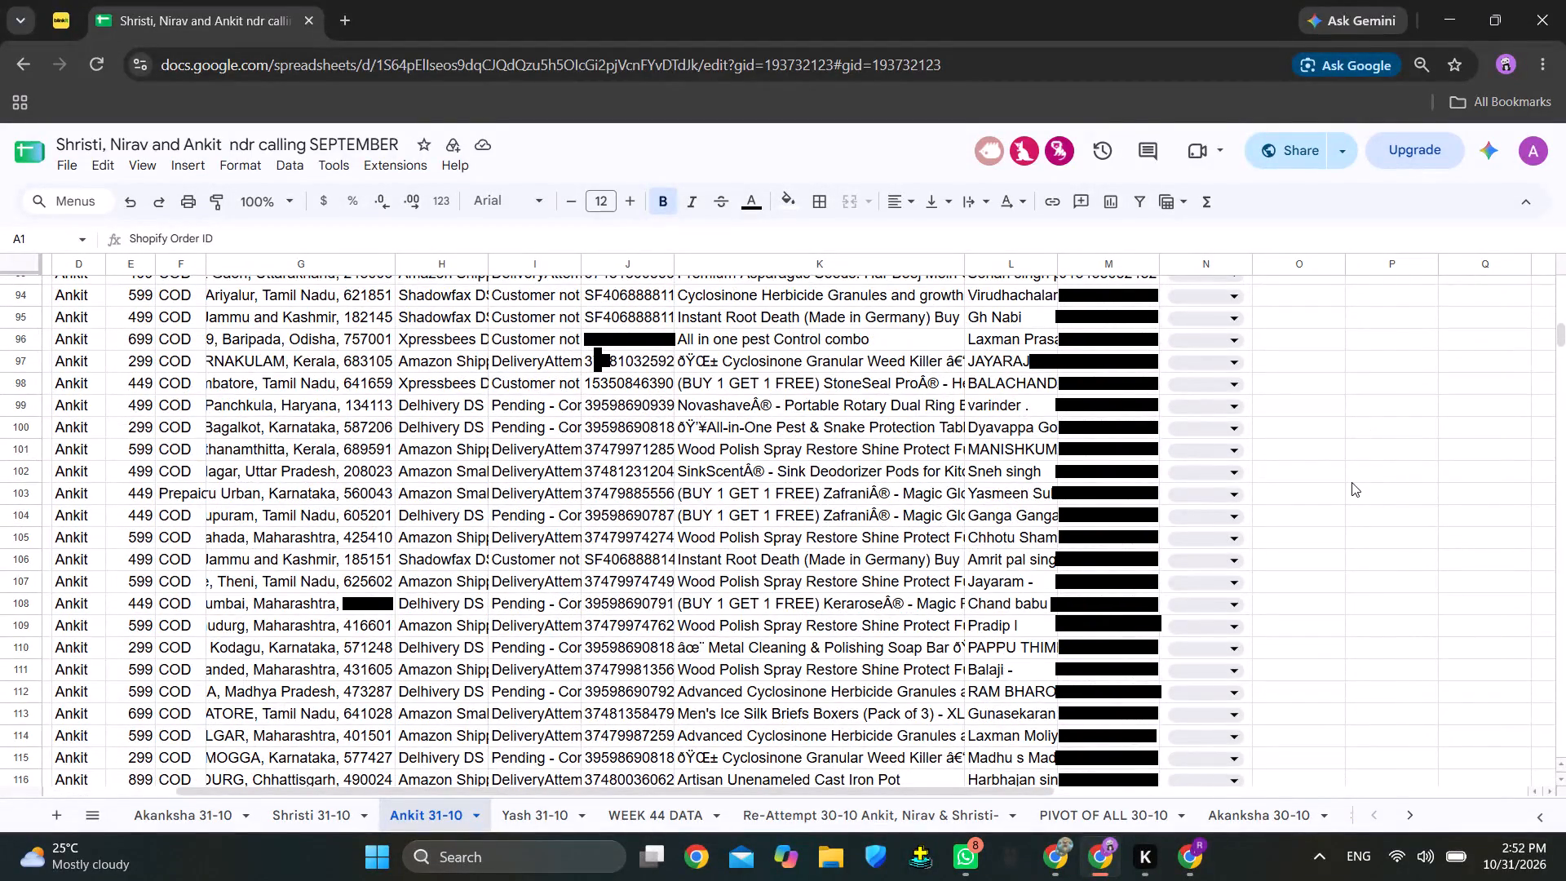
{"action": "scroll", "coordinate": [1351, 483], "scroll_direction": "up", "scroll_amount": 5}
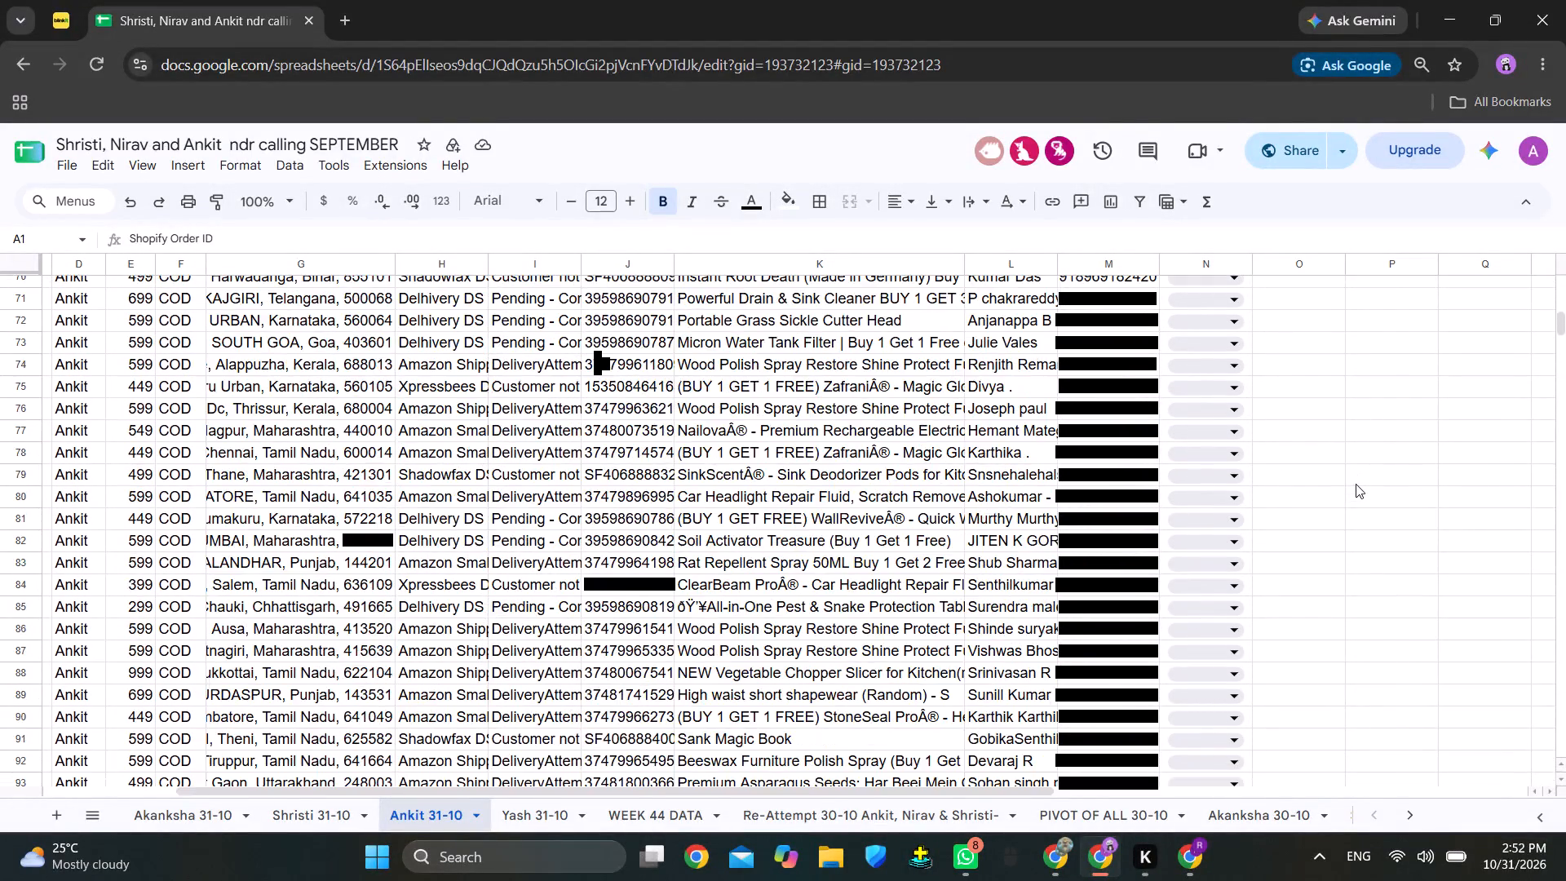
{"action": "scroll", "coordinate": [1359, 484], "scroll_direction": "up", "scroll_amount": 5}
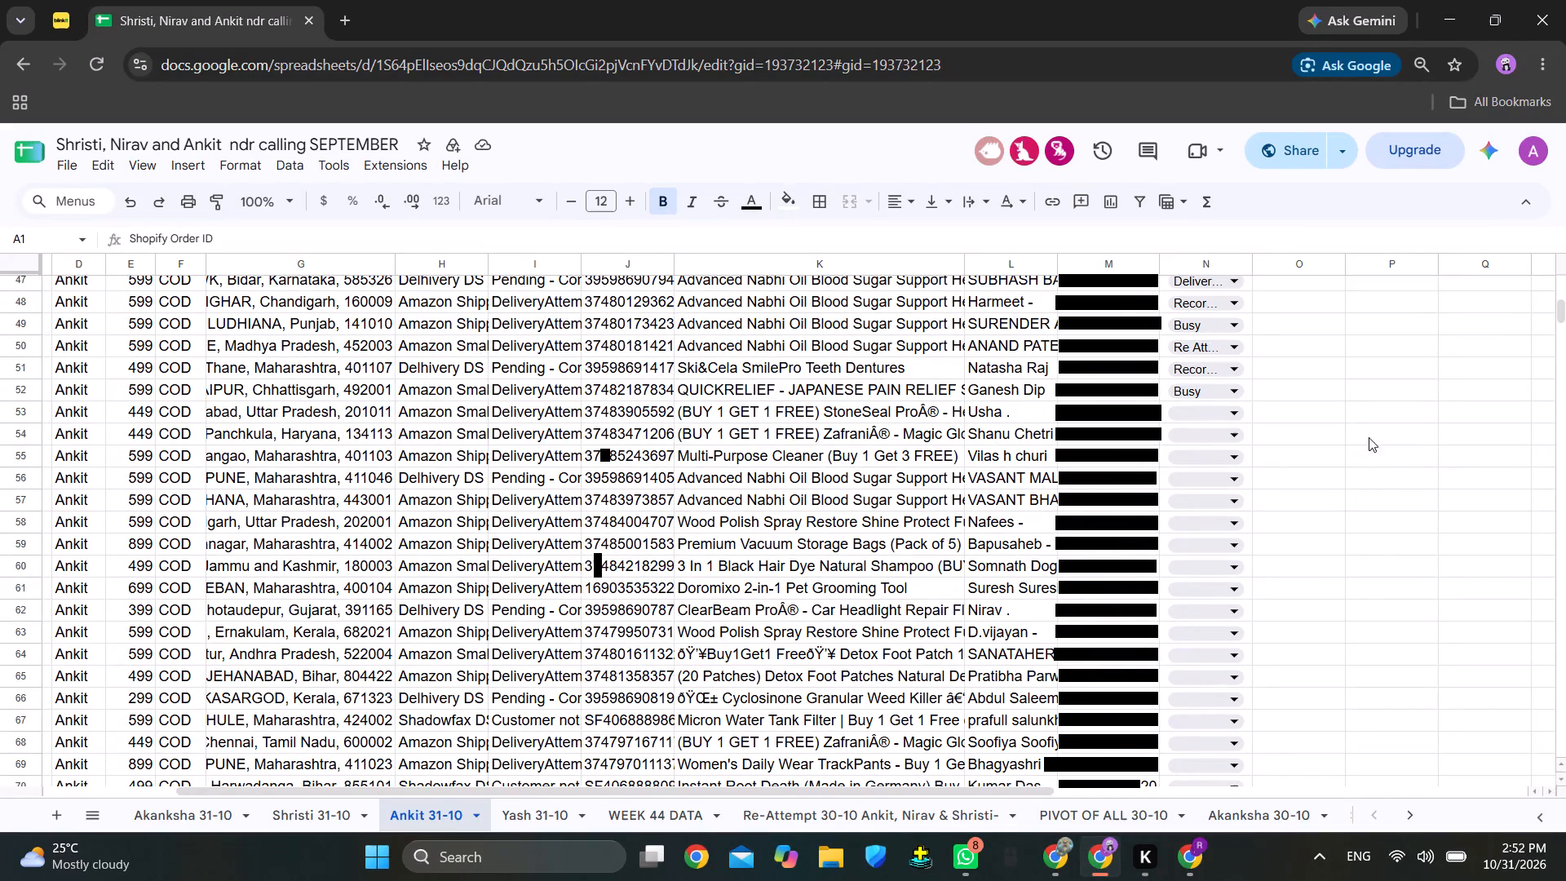
Set the remark in row 53 of the Ankit 31-10 sheet to Cx Disconnected.
{"action": "left_click", "coordinate": [1225, 411]}
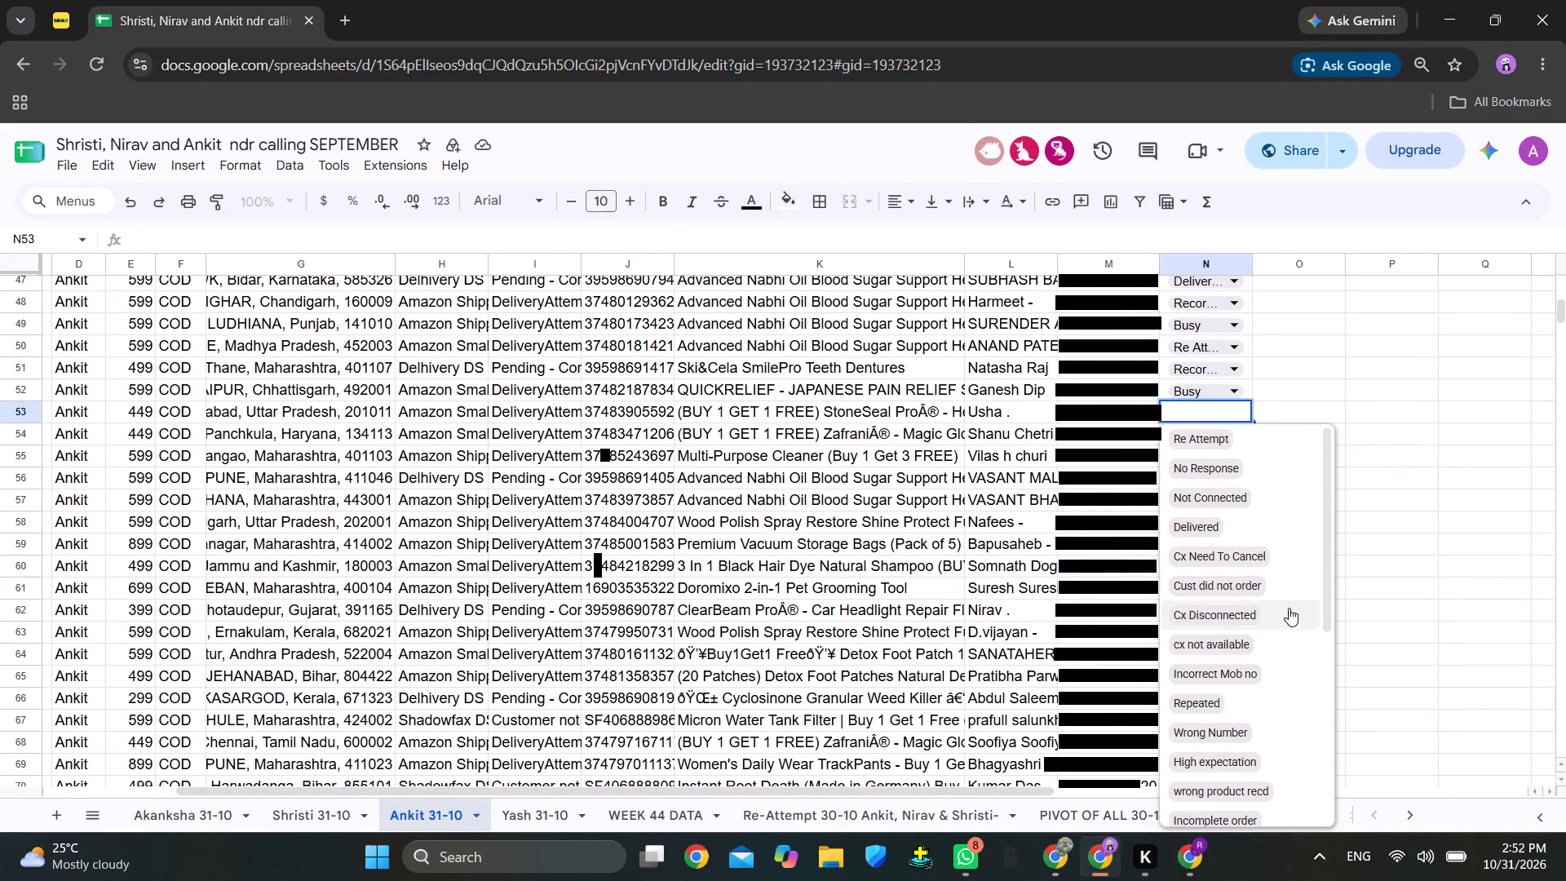
{"action": "left_click", "coordinate": [1233, 621]}
{"action": "scroll", "coordinate": [1365, 612], "scroll_direction": "down", "scroll_amount": 2}
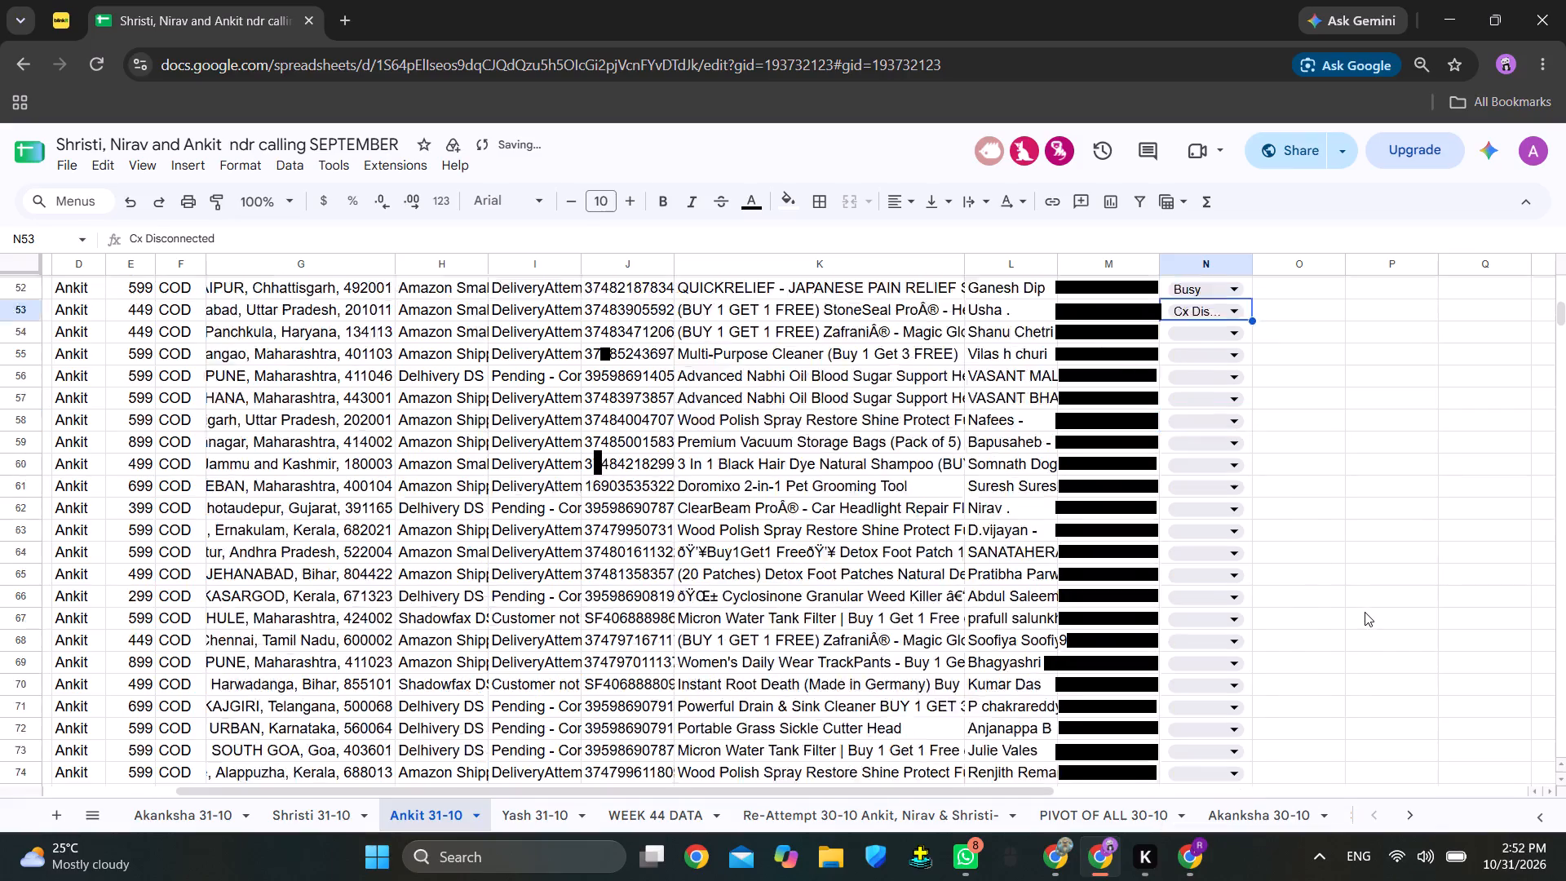
Set the remark in row 198 of the Ankit 31-10 sheet to No Response.
{"action": "scroll", "coordinate": [1365, 612], "scroll_direction": "down", "scroll_amount": 16}
{"action": "scroll", "coordinate": [1367, 611], "scroll_direction": "up", "scroll_amount": 1}
{"action": "scroll", "coordinate": [1367, 611], "scroll_direction": "down", "scroll_amount": 9}
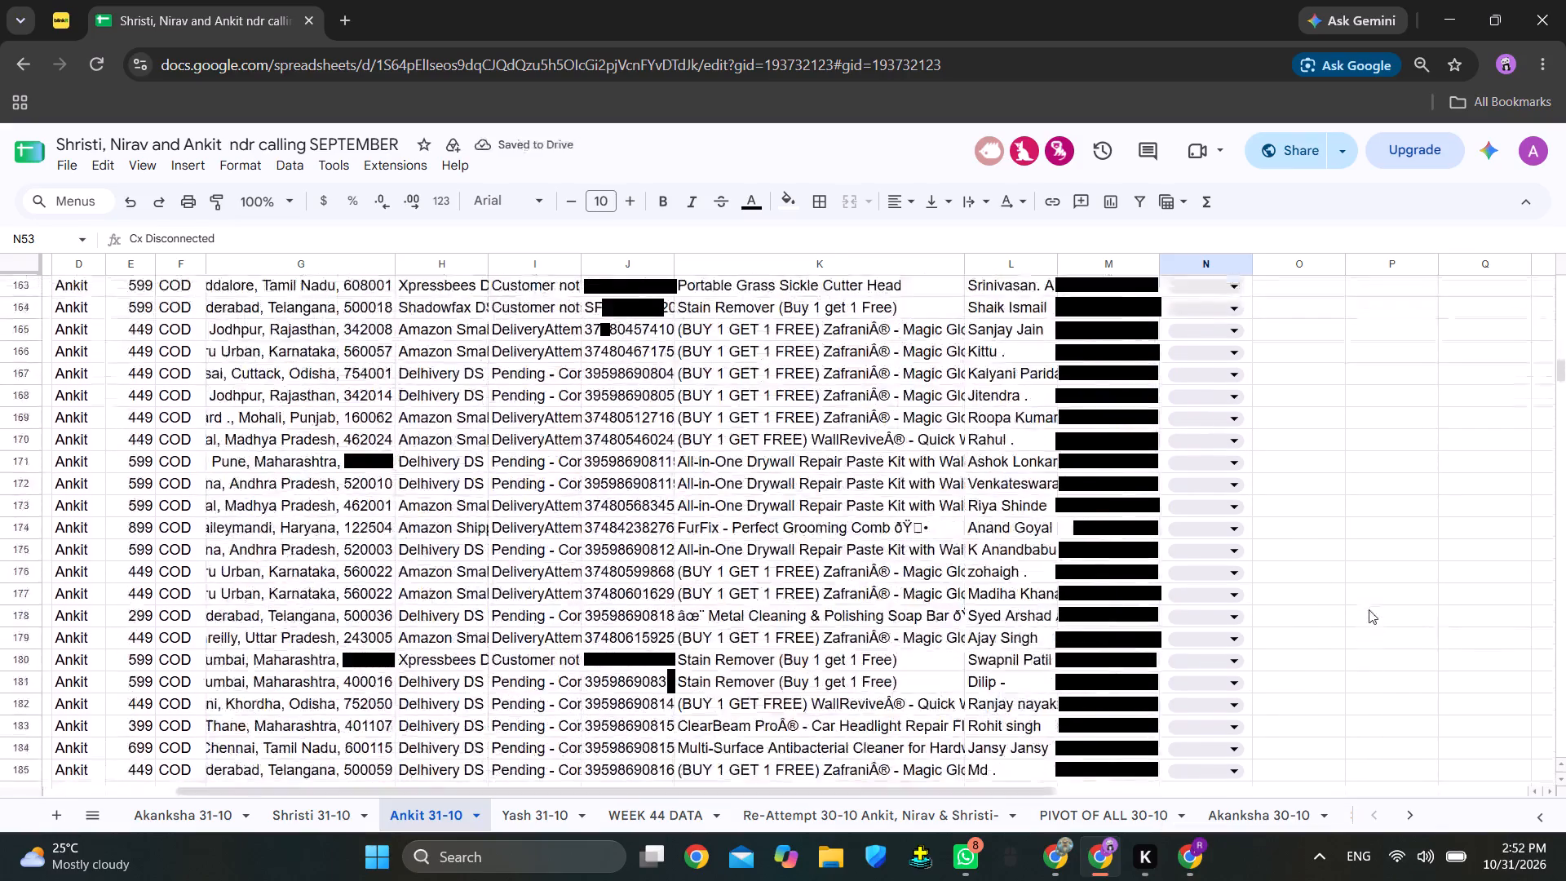
{"action": "scroll", "coordinate": [1369, 609], "scroll_direction": "down", "scroll_amount": 7}
{"action": "scroll", "coordinate": [1369, 609], "scroll_direction": "up", "scroll_amount": 3}
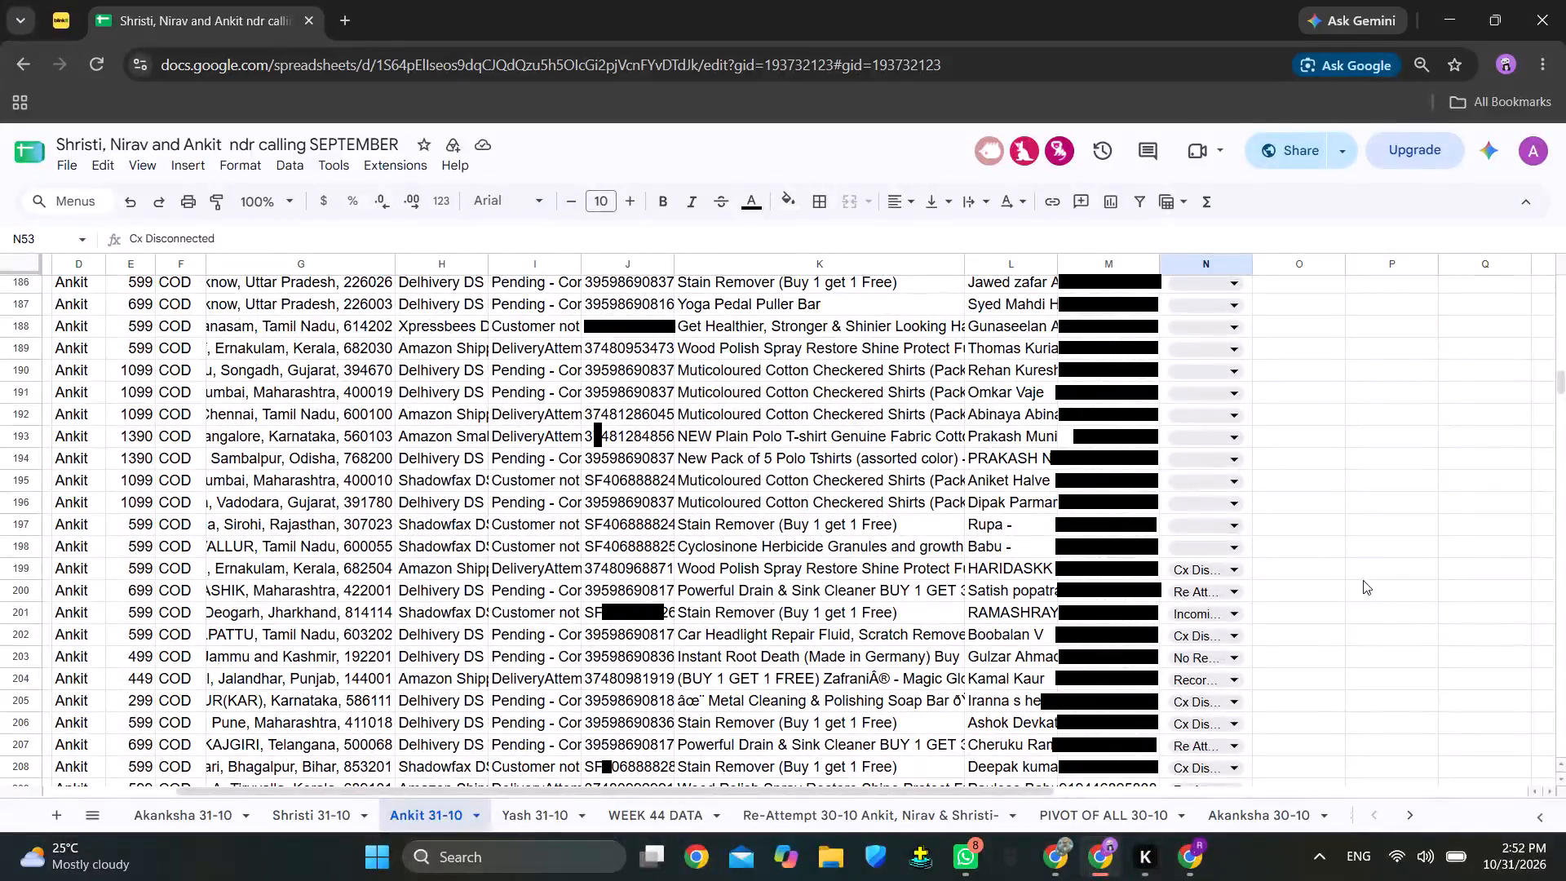
{"action": "left_click", "coordinate": [1191, 546]}
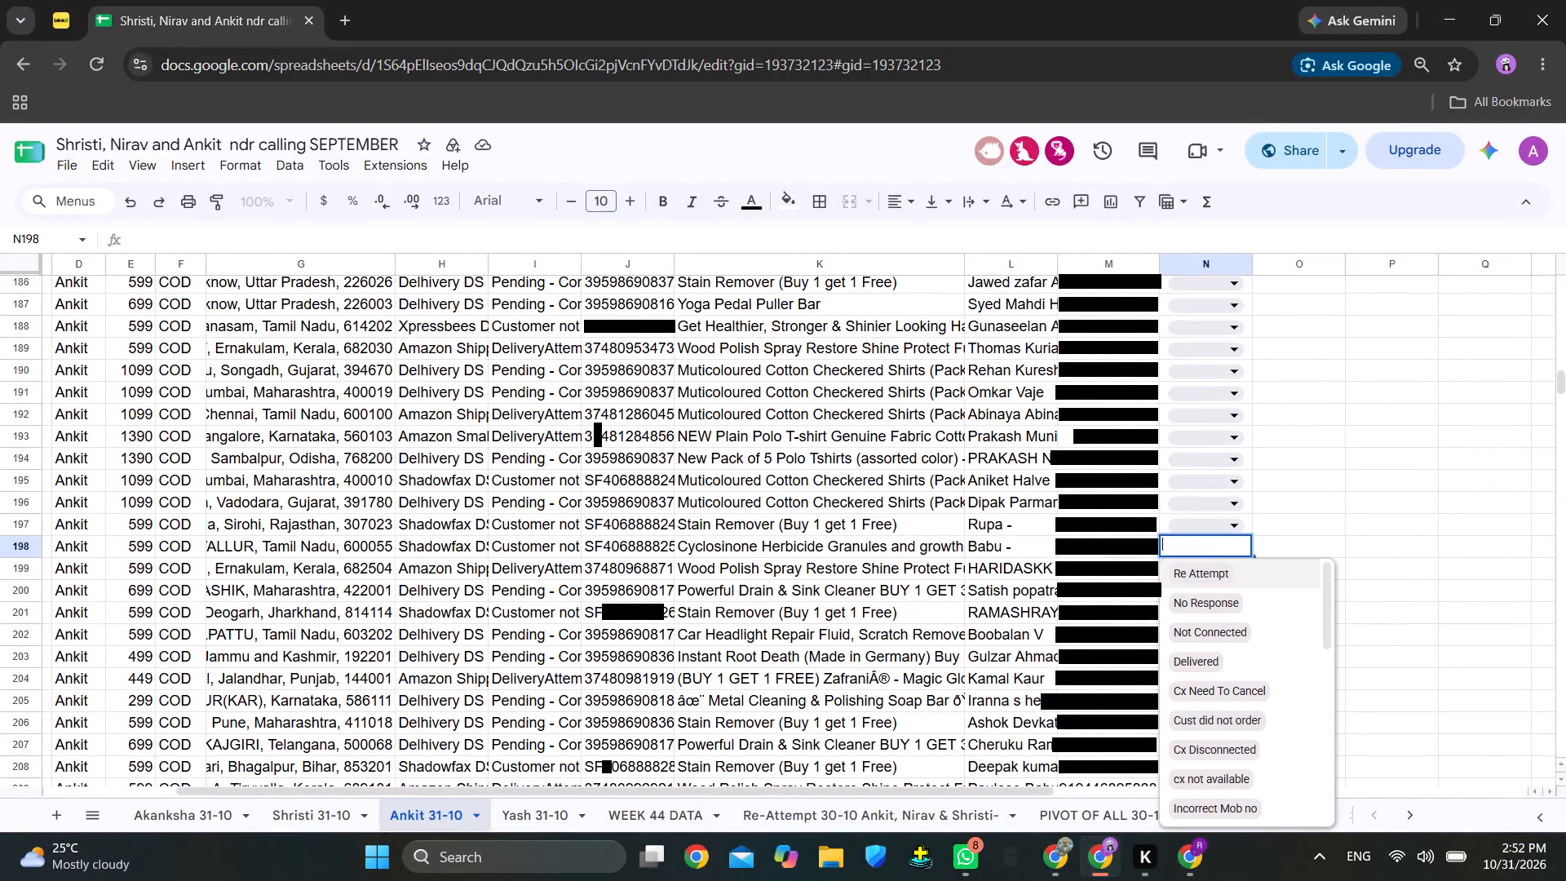
{"action": "left_click", "coordinate": [1231, 606]}
Set the remark in row 54 of the Ankit 31-10 sheet to Delivered.
{"action": "scroll", "coordinate": [1339, 467], "scroll_direction": "up", "scroll_amount": 7}
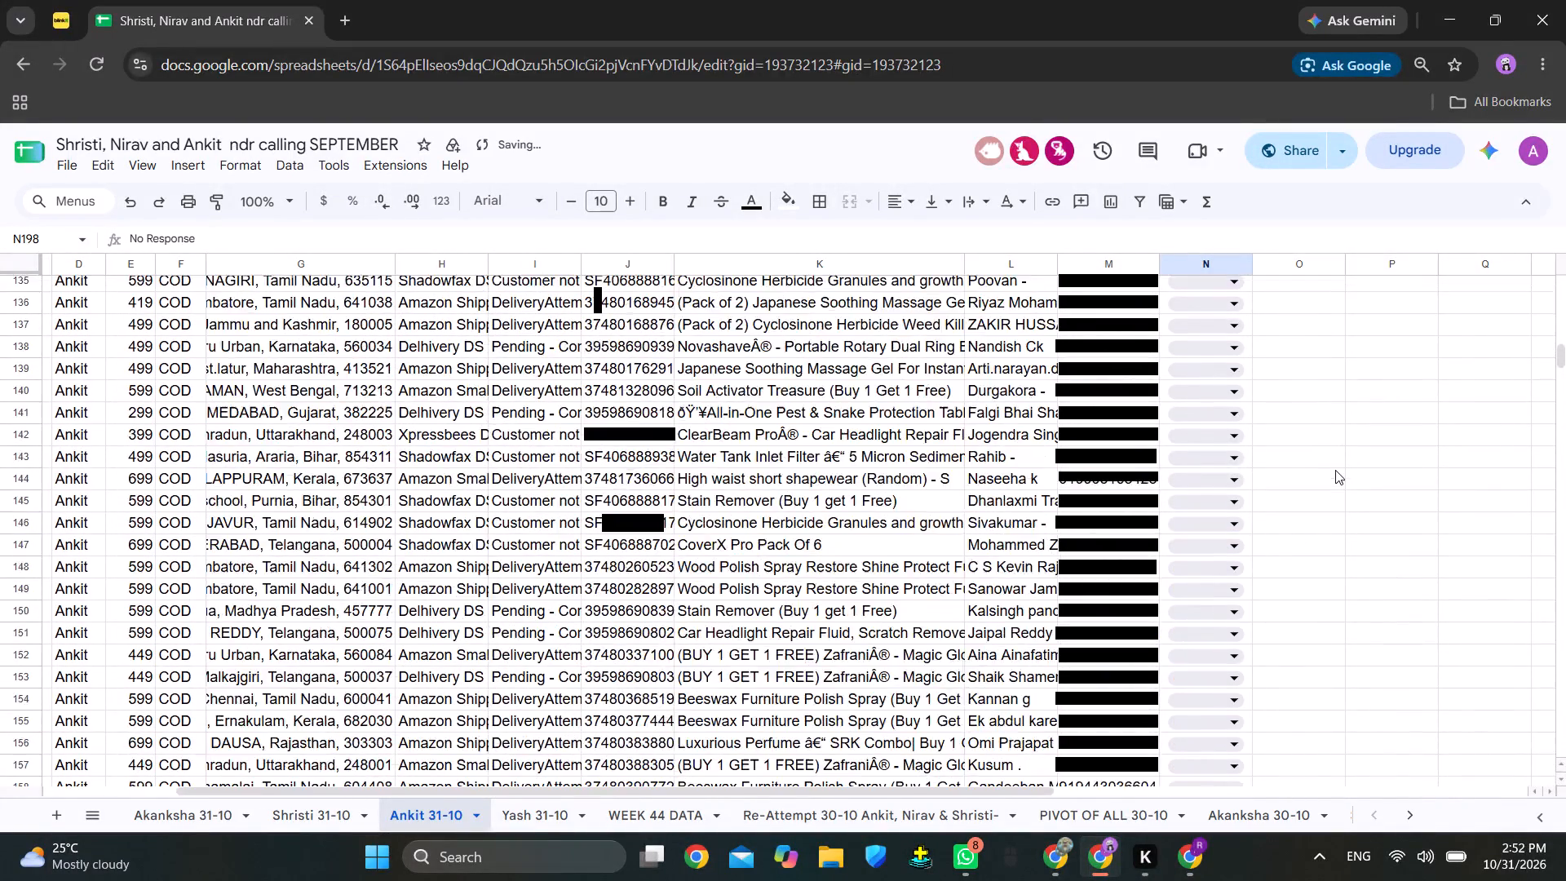
{"action": "scroll", "coordinate": [1335, 470], "scroll_direction": "up", "scroll_amount": 20}
{"action": "scroll", "coordinate": [1335, 475], "scroll_direction": "up", "scroll_amount": 2}
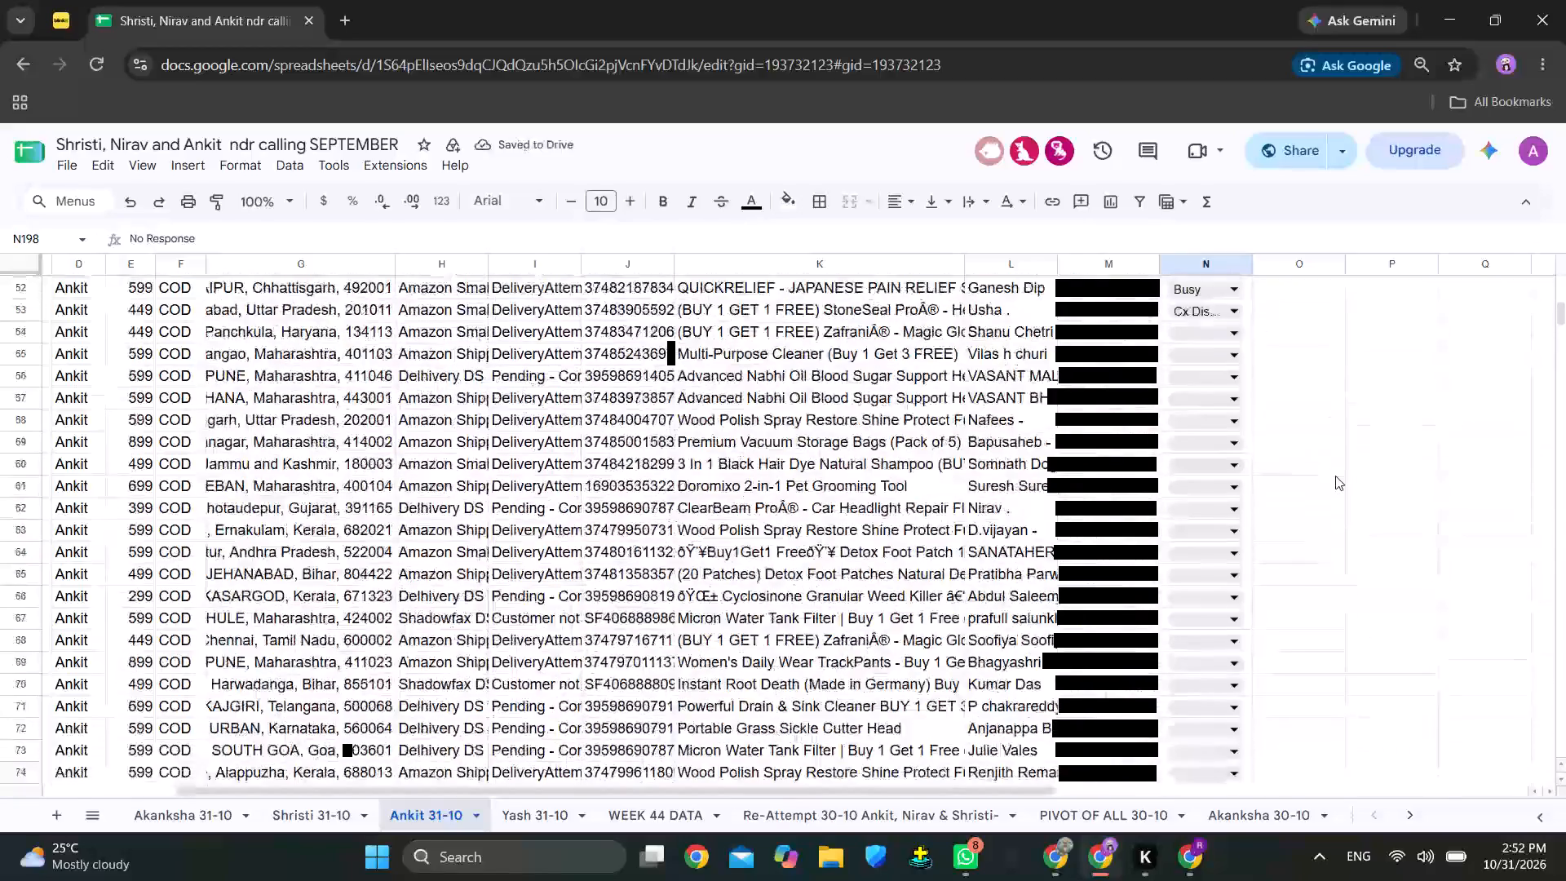
{"action": "scroll", "coordinate": [1335, 476], "scroll_direction": "up", "scroll_amount": 1}
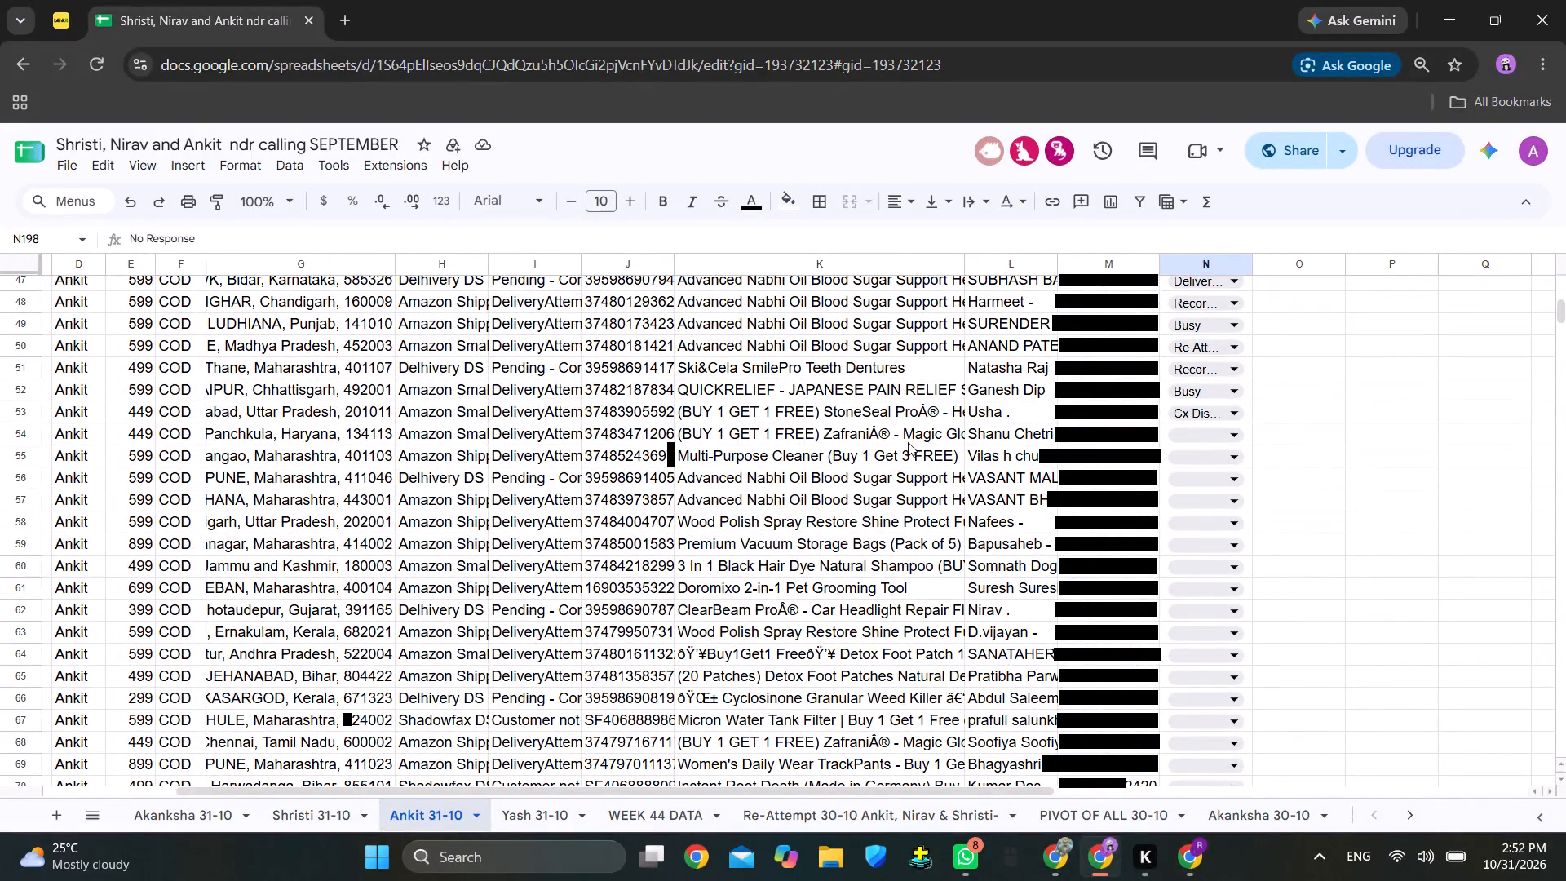
{"action": "left_click", "coordinate": [1223, 434]}
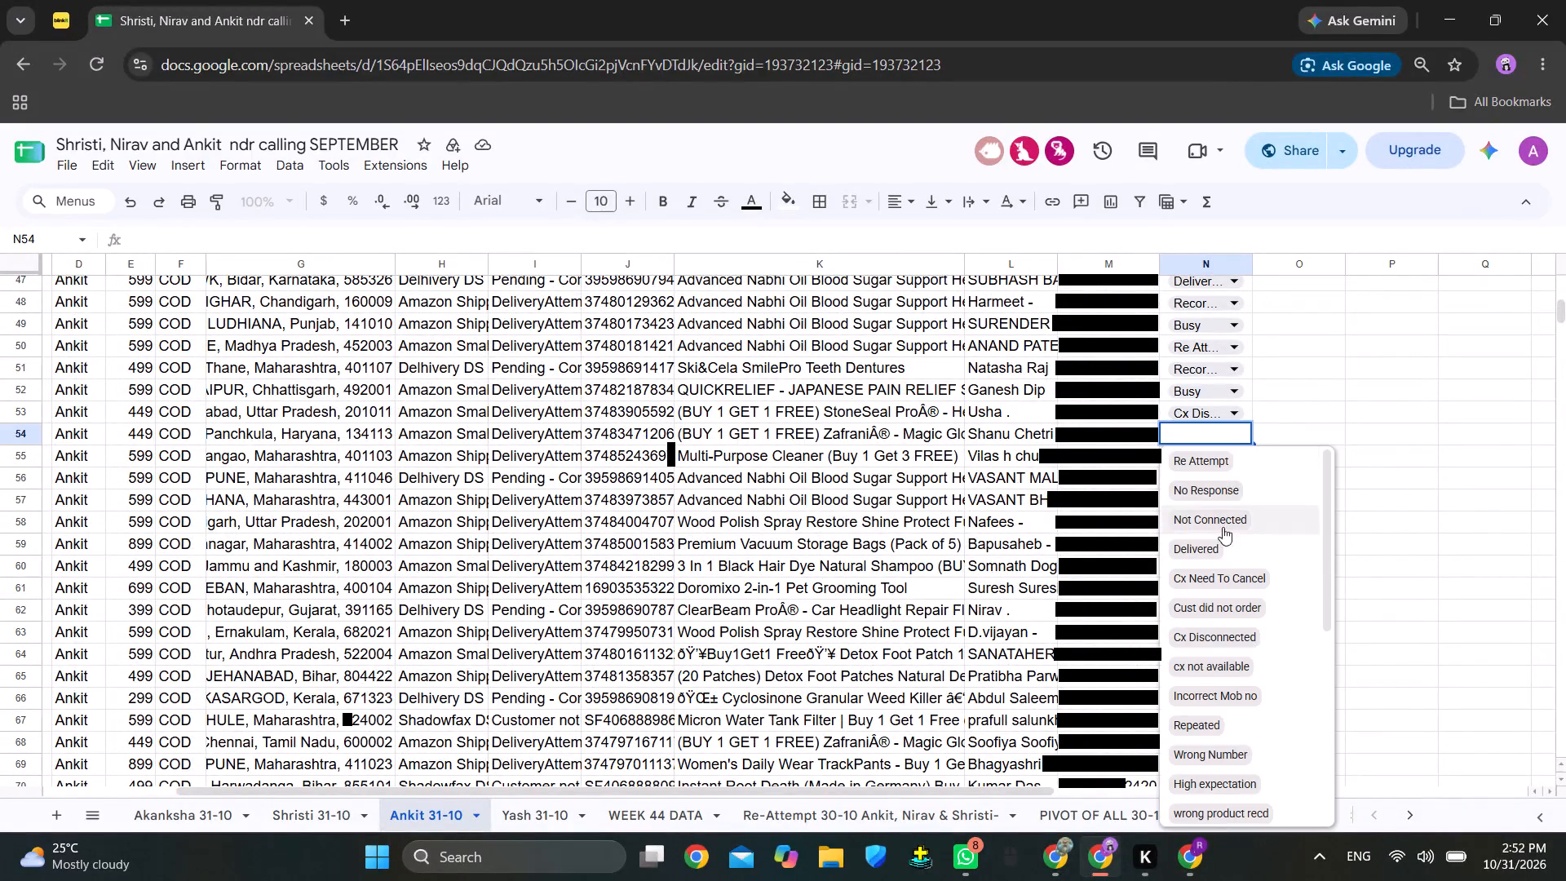
{"action": "left_click", "coordinate": [1204, 552]}
Set the remark in row 197 of the Ankit 31-10 sheet to Busy.
{"action": "scroll", "coordinate": [1361, 551], "scroll_direction": "down", "scroll_amount": 12}
{"action": "scroll", "coordinate": [1348, 567], "scroll_direction": "up", "scroll_amount": 1}
{"action": "scroll", "coordinate": [1348, 568], "scroll_direction": "down", "scroll_amount": 7}
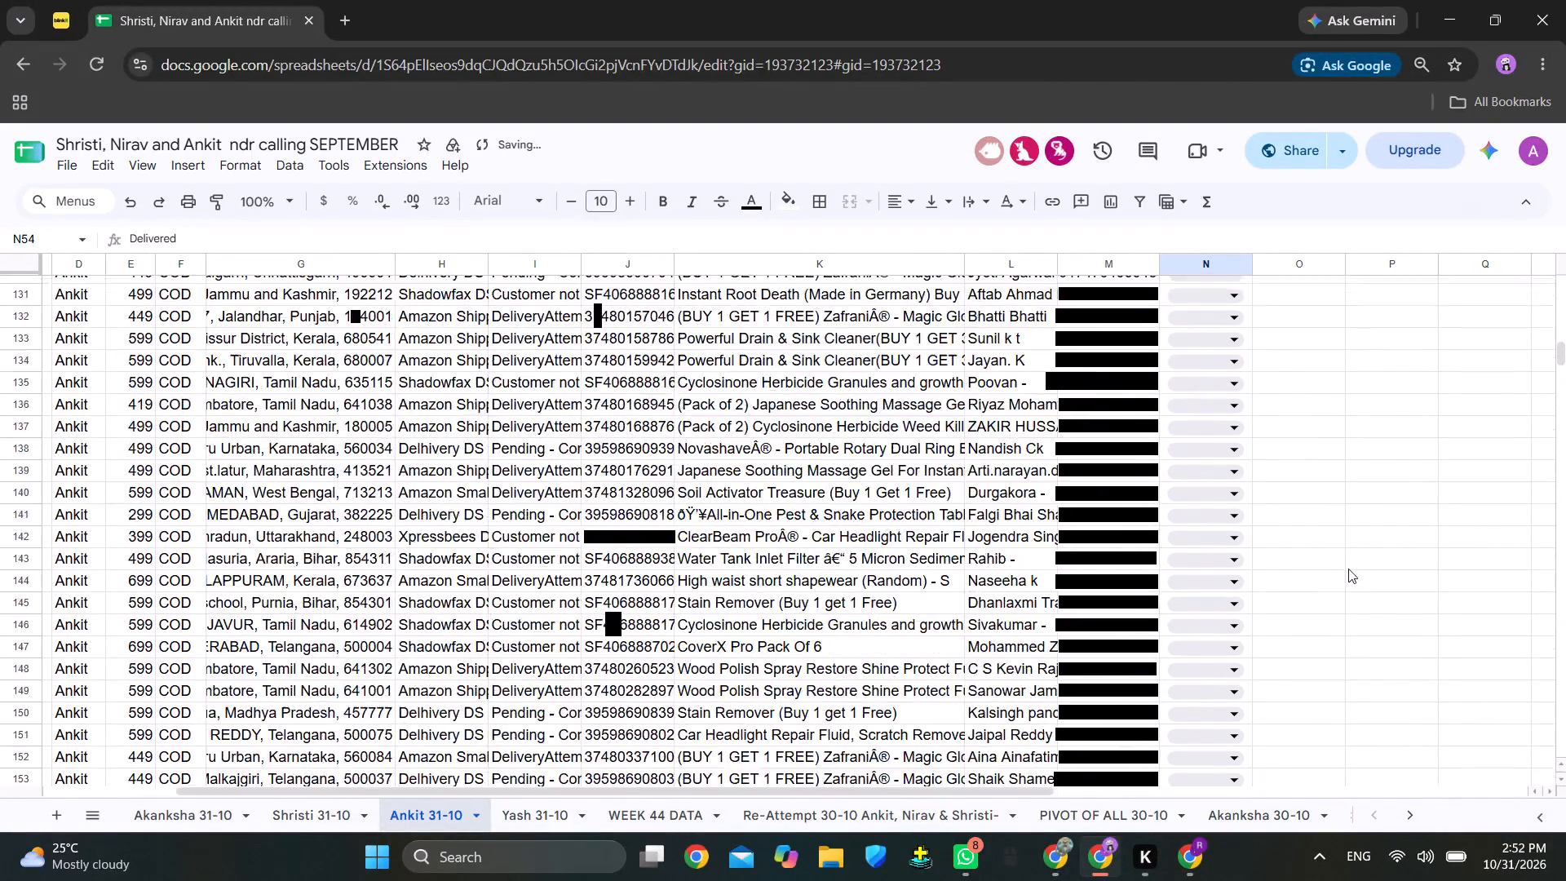
{"action": "scroll", "coordinate": [1348, 569], "scroll_direction": "down", "scroll_amount": 13}
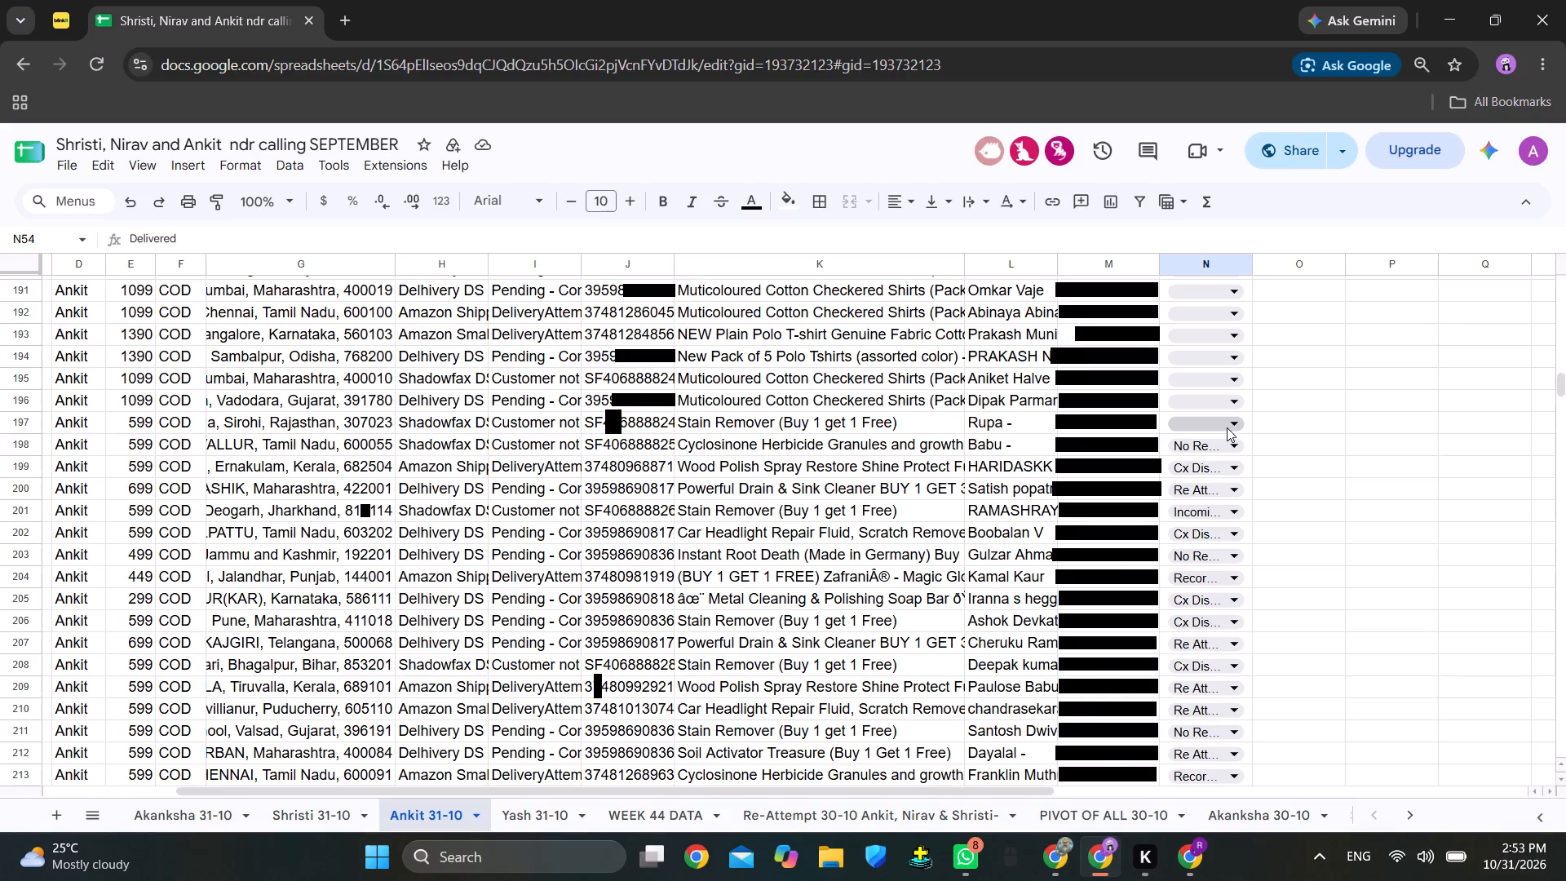
{"action": "left_click", "coordinate": [1227, 427]}
{"action": "scroll", "coordinate": [1231, 485], "scroll_direction": "down", "scroll_amount": 3}
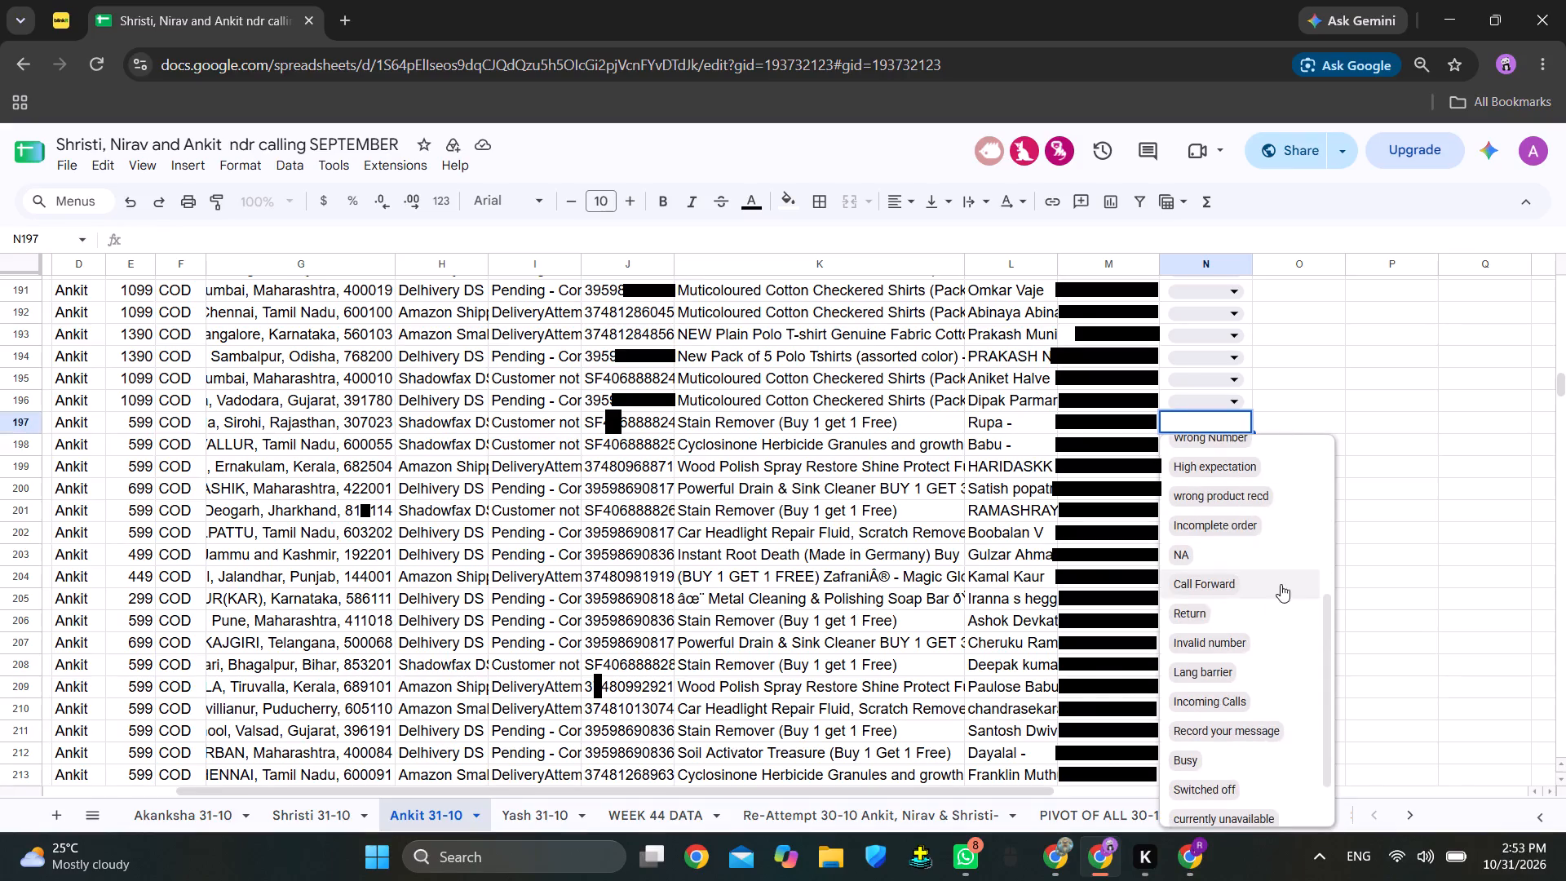
{"action": "scroll", "coordinate": [1293, 613], "scroll_direction": "down", "scroll_amount": 4}
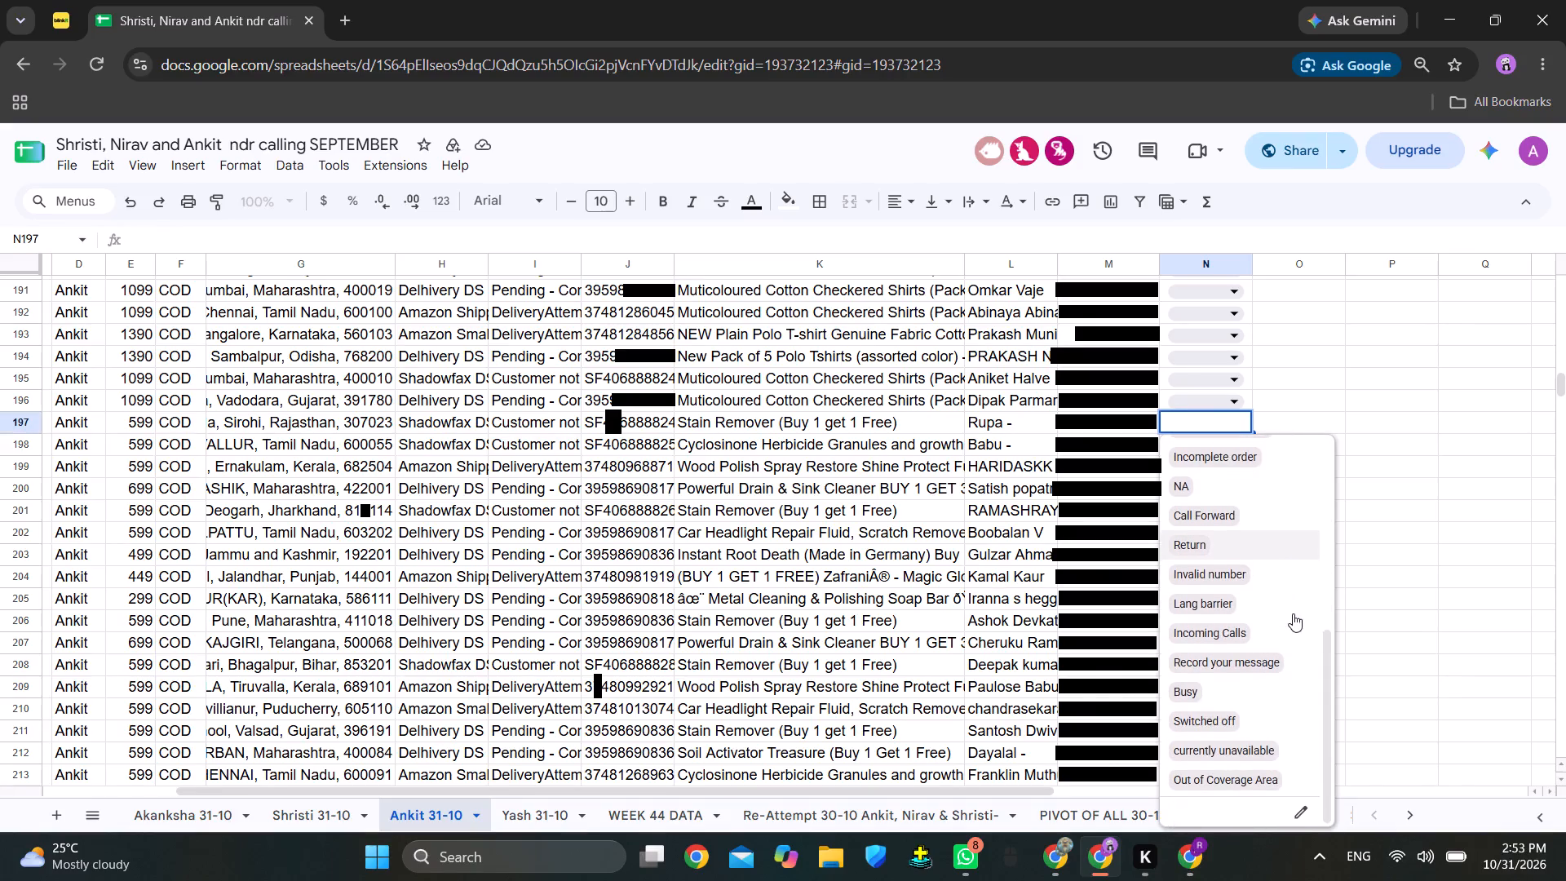
{"action": "scroll", "coordinate": [1293, 613], "scroll_direction": "down", "scroll_amount": 2}
{"action": "left_click", "coordinate": [1195, 693]}
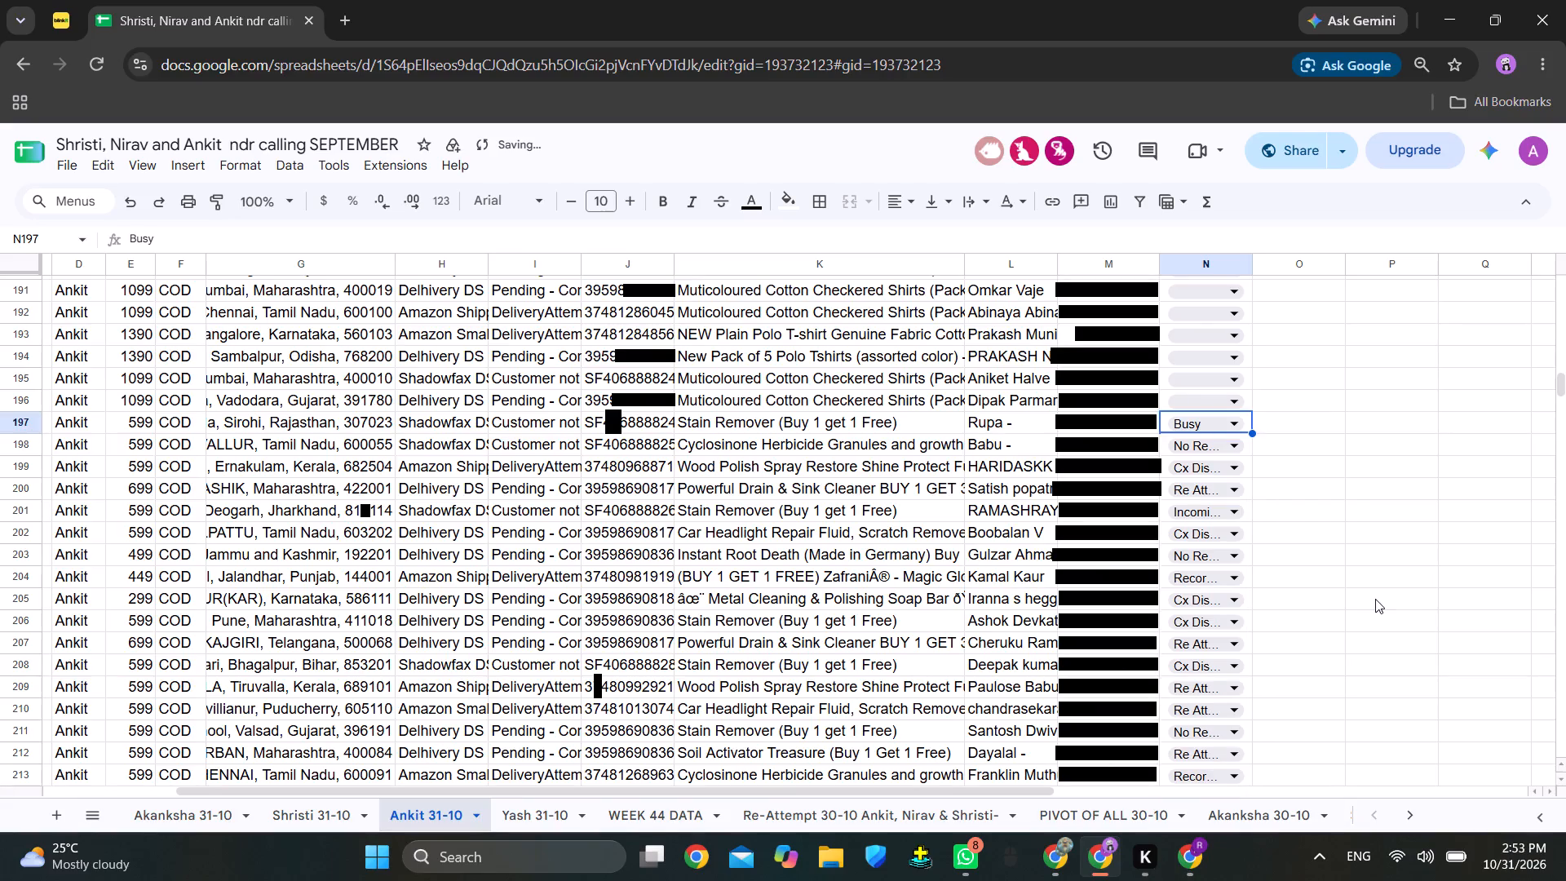
Set the remark in row 55 of the Ankit 31-10 sheet to No Response.
{"action": "scroll", "coordinate": [1398, 560], "scroll_direction": "up", "scroll_amount": 8}
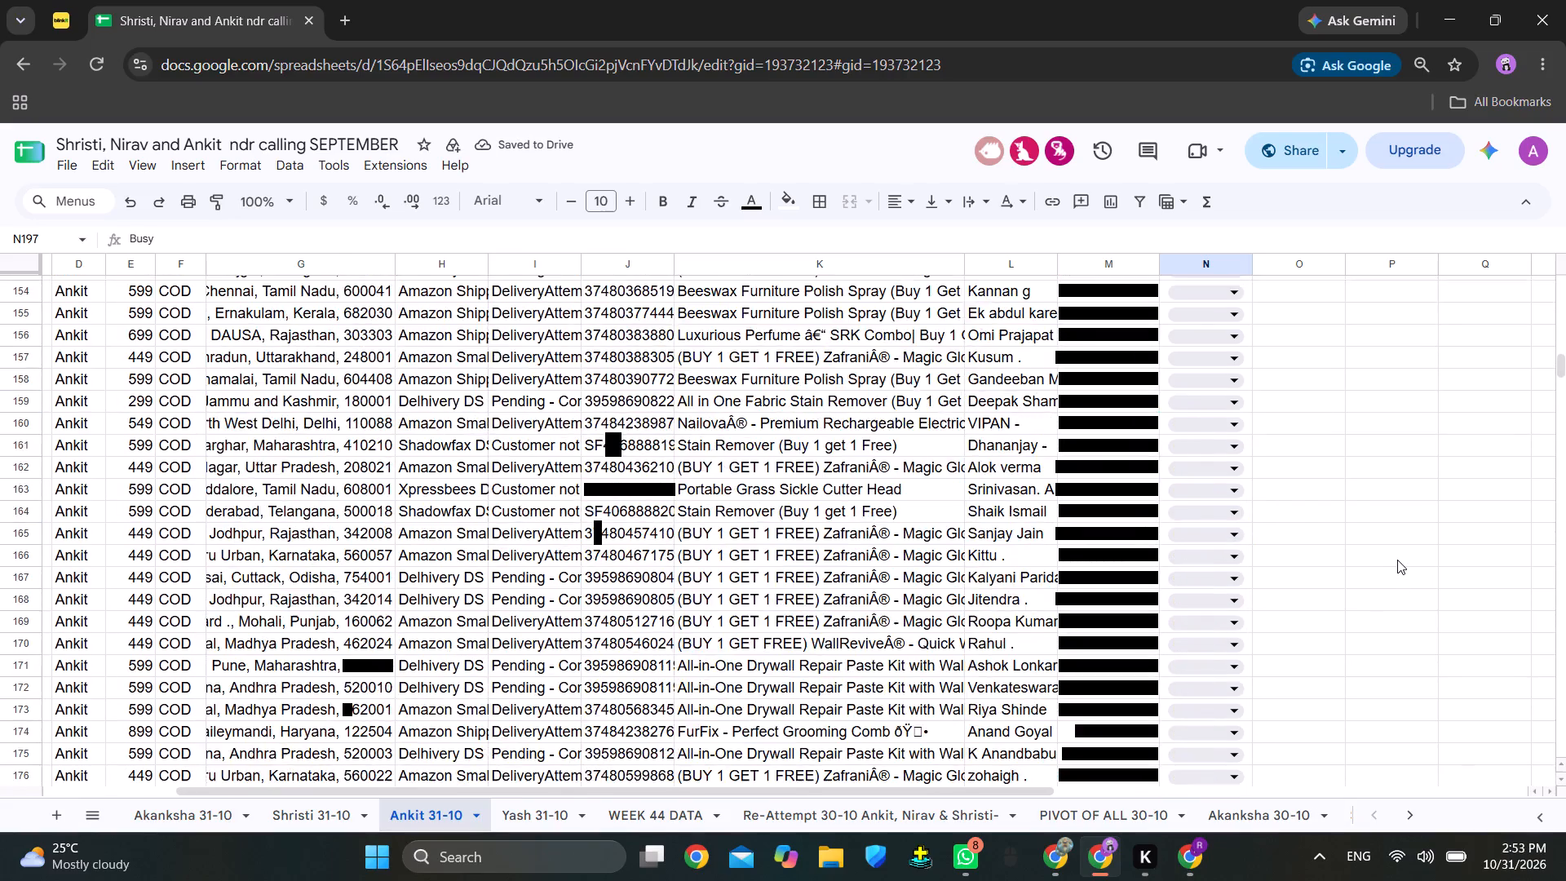
{"action": "scroll", "coordinate": [1394, 560], "scroll_direction": "down", "scroll_amount": 1}
{"action": "scroll", "coordinate": [1394, 561], "scroll_direction": "up", "scroll_amount": 20}
{"action": "scroll", "coordinate": [1394, 561], "scroll_direction": "up", "scroll_amount": 4}
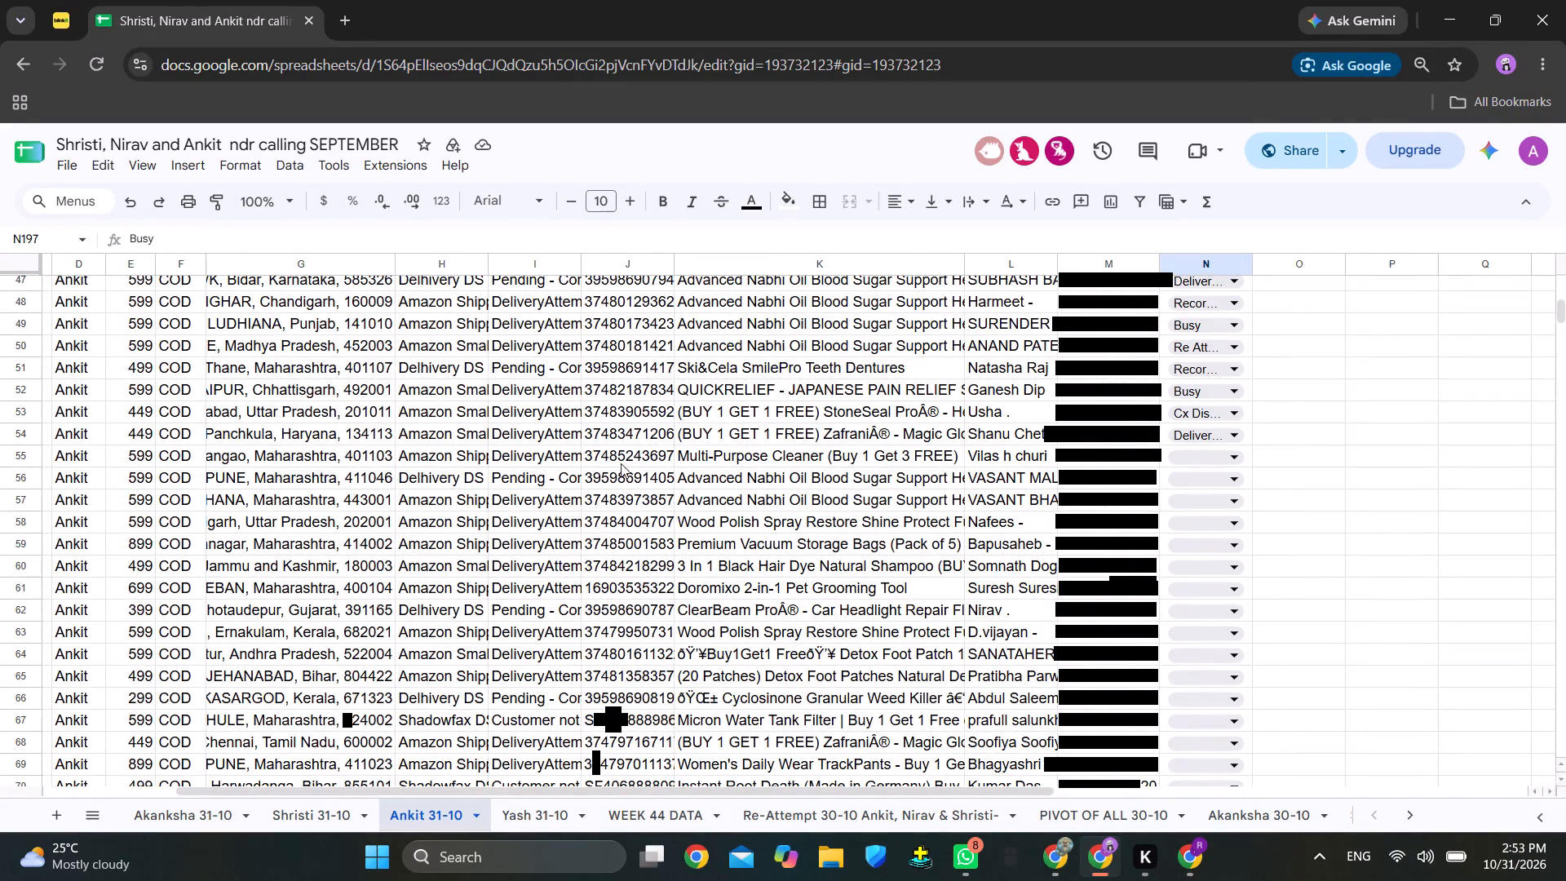
{"action": "left_click", "coordinate": [1217, 454]}
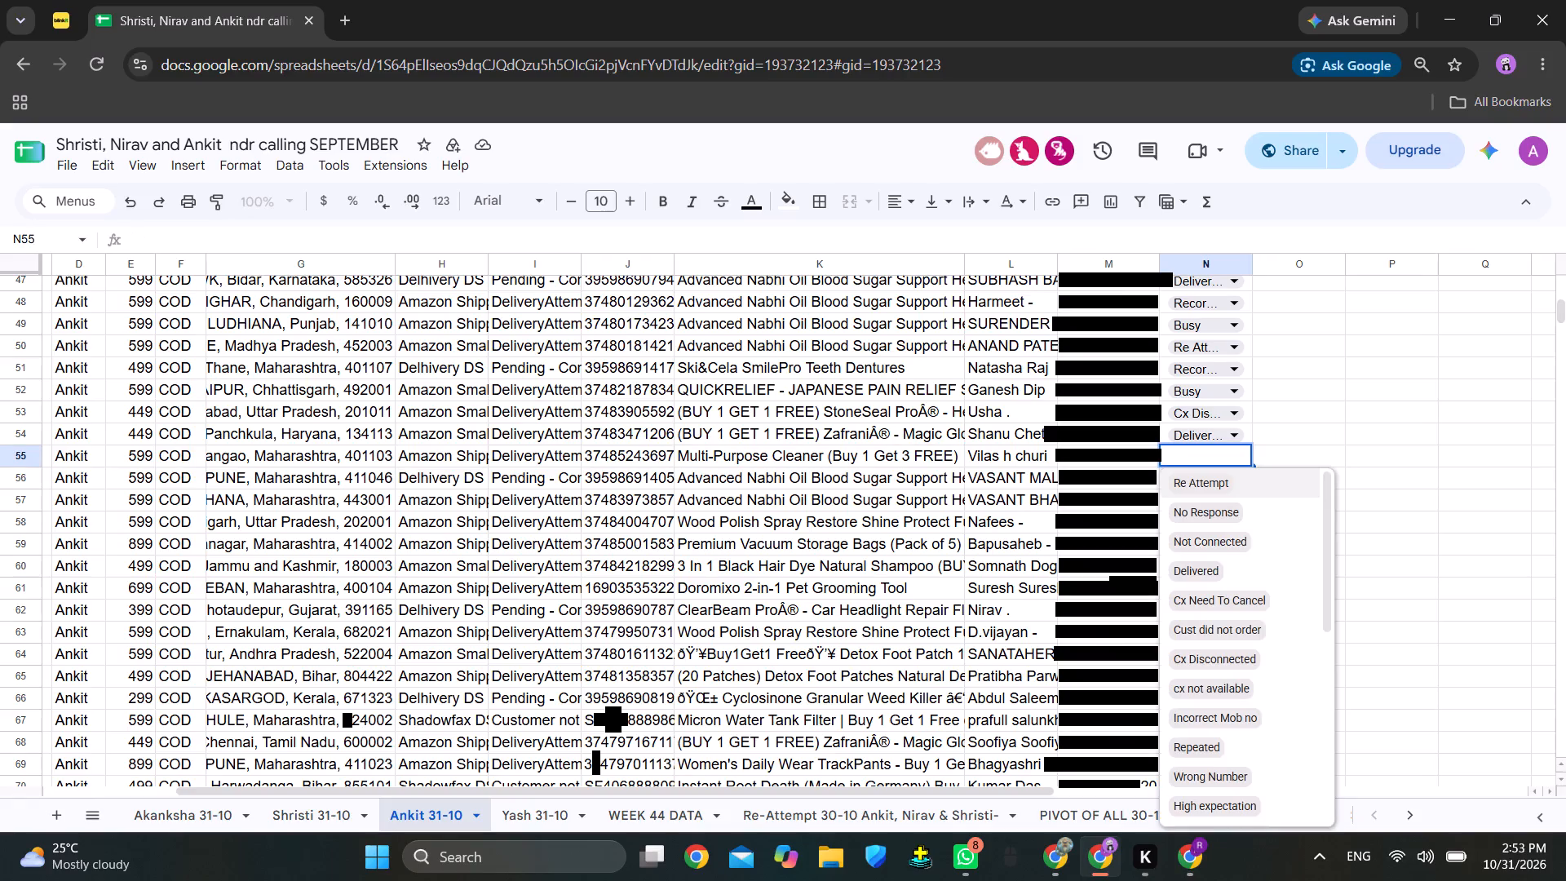
{"action": "left_click", "coordinate": [1208, 512]}
Set the remark in row 196 of the Ankit 31-10 sheet to Re Attempt.
{"action": "scroll", "coordinate": [1257, 525], "scroll_direction": "down", "scroll_amount": 15}
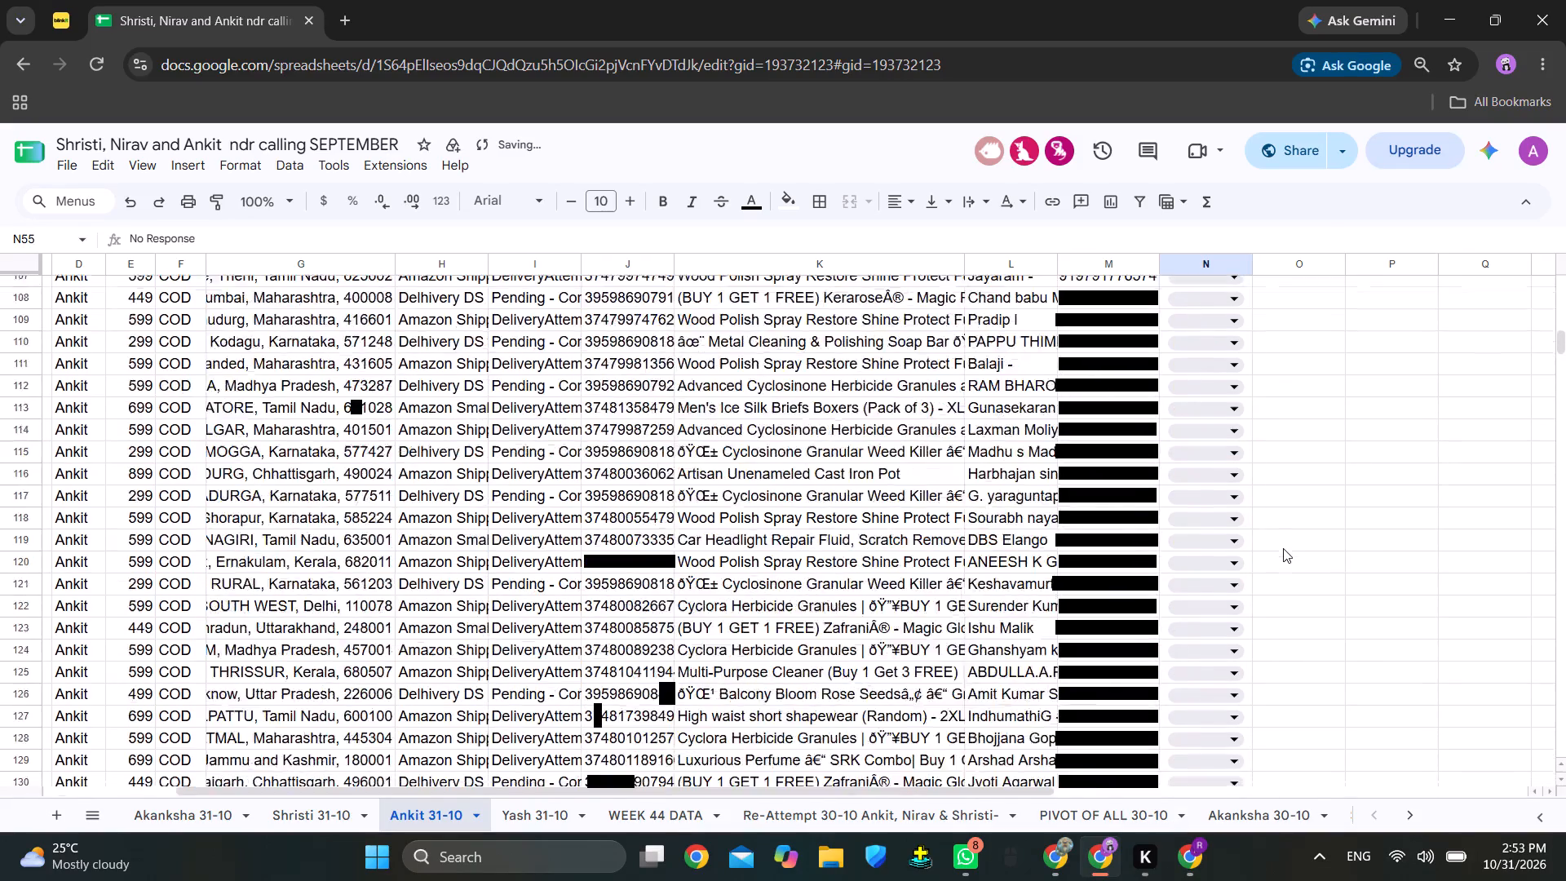
{"action": "scroll", "coordinate": [1283, 548], "scroll_direction": "down", "scroll_amount": 16}
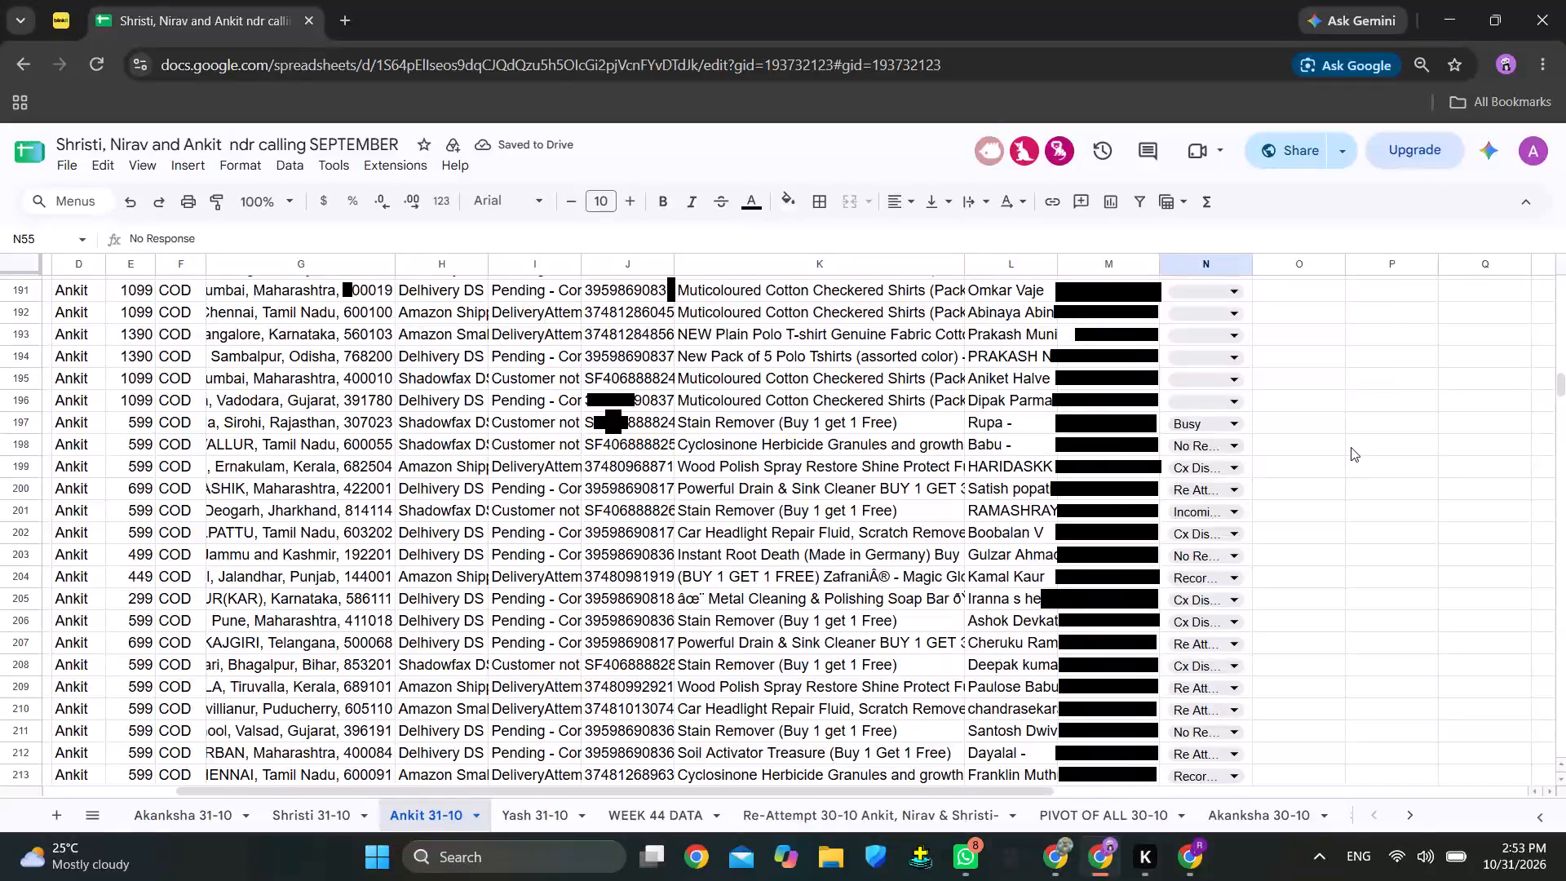
{"action": "scroll", "coordinate": [1351, 447], "scroll_direction": "up", "scroll_amount": 1}
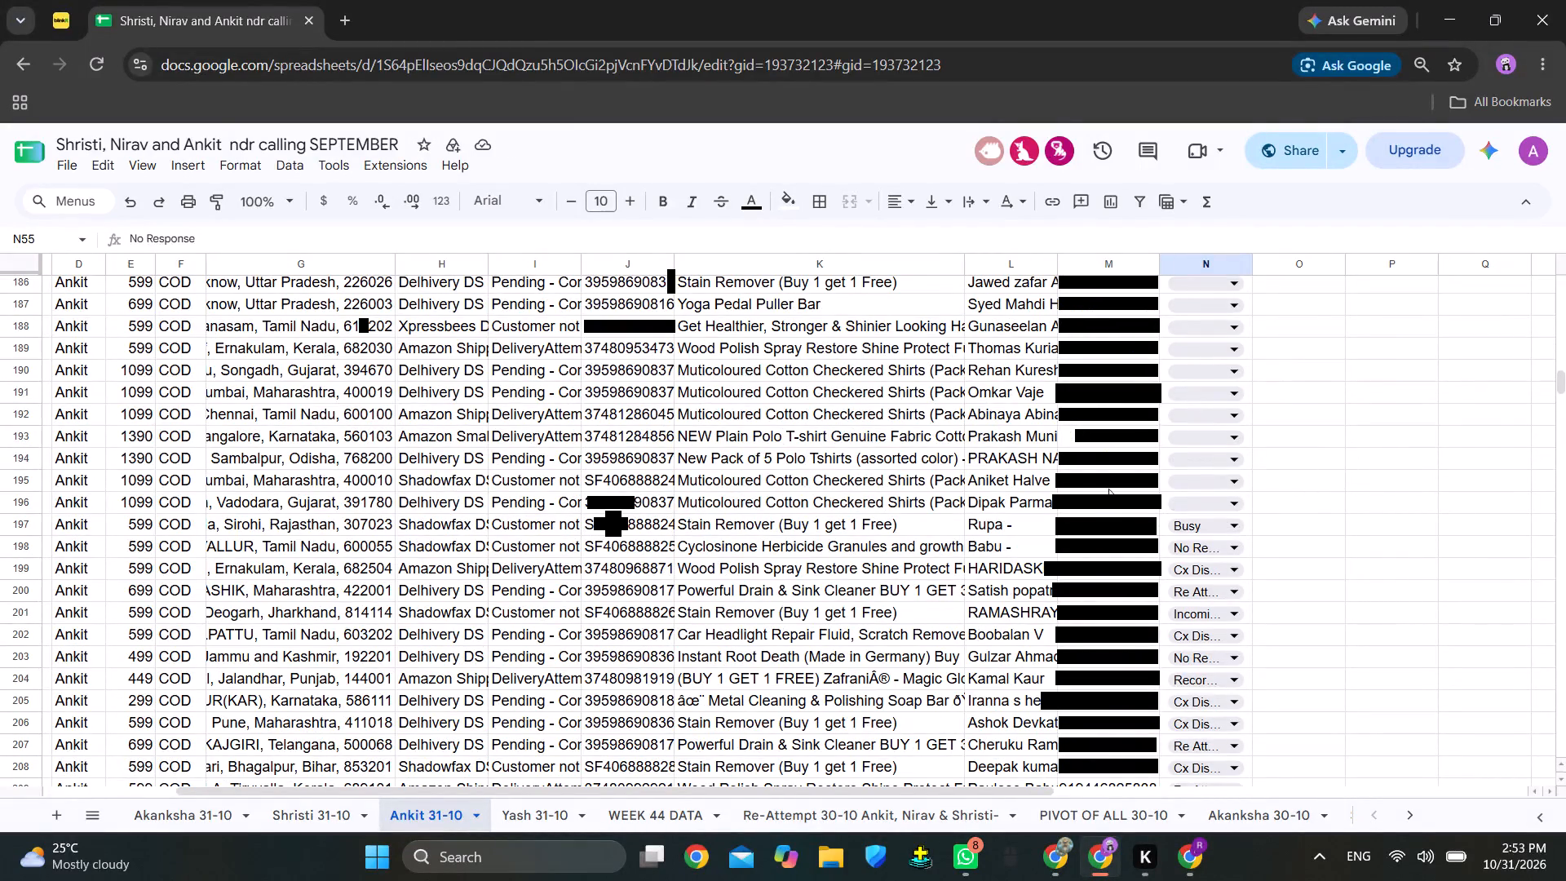
{"action": "left_click", "coordinate": [1213, 507]}
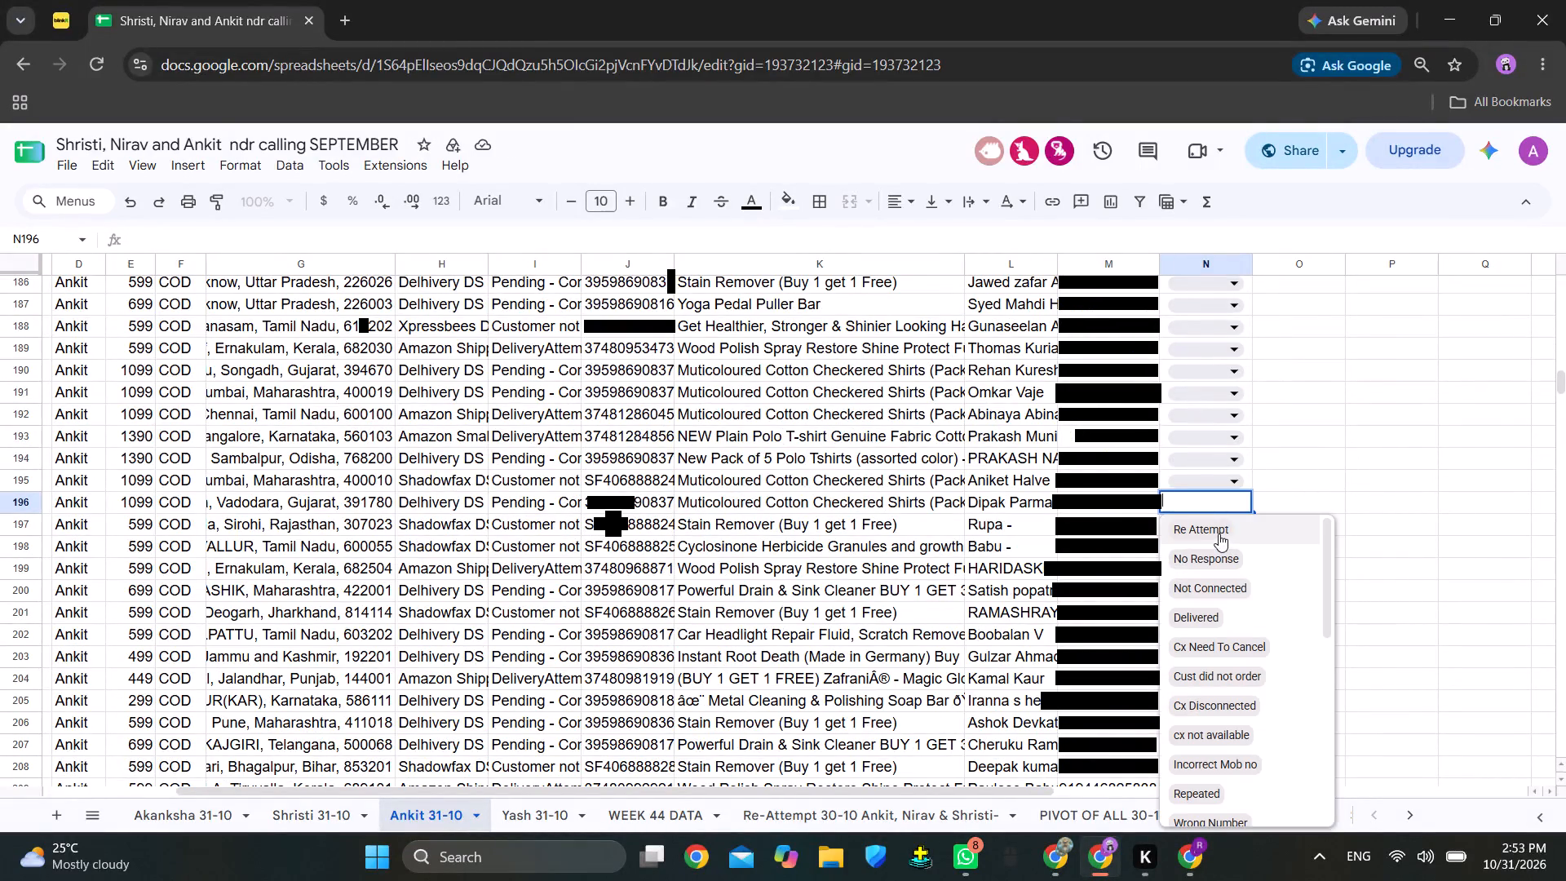
{"action": "left_click", "coordinate": [1219, 533]}
Set the remark in row 56 of the Ankit 31-10 sheet to Re Attempt.
{"action": "scroll", "coordinate": [1341, 488], "scroll_direction": "up", "scroll_amount": 19}
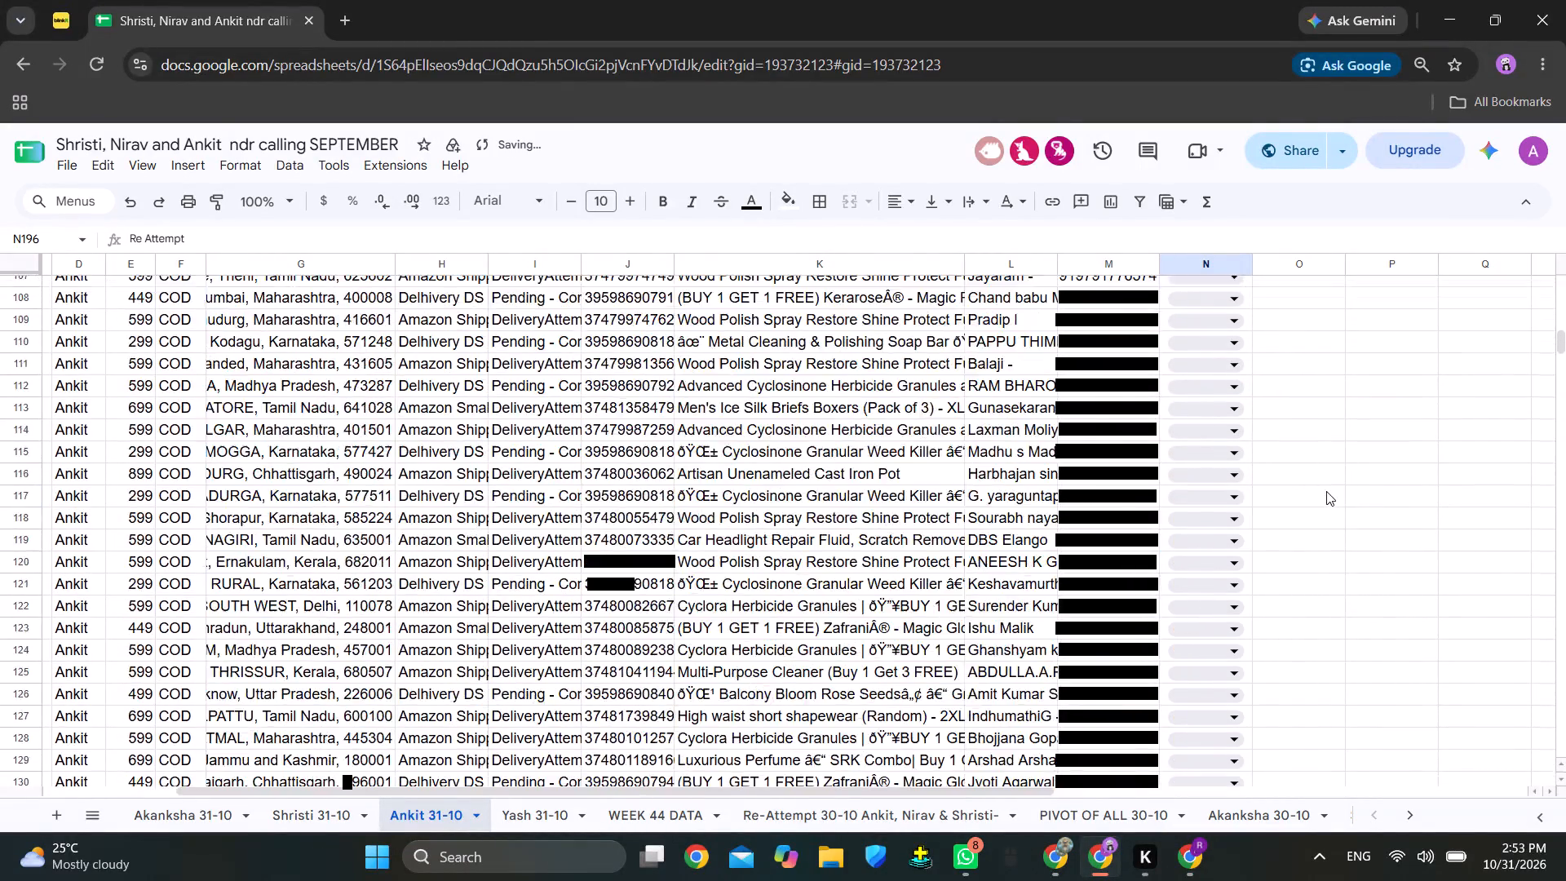
{"action": "scroll", "coordinate": [1326, 491], "scroll_direction": "up", "scroll_amount": 12}
{"action": "scroll", "coordinate": [1325, 493], "scroll_direction": "down", "scroll_amount": 2}
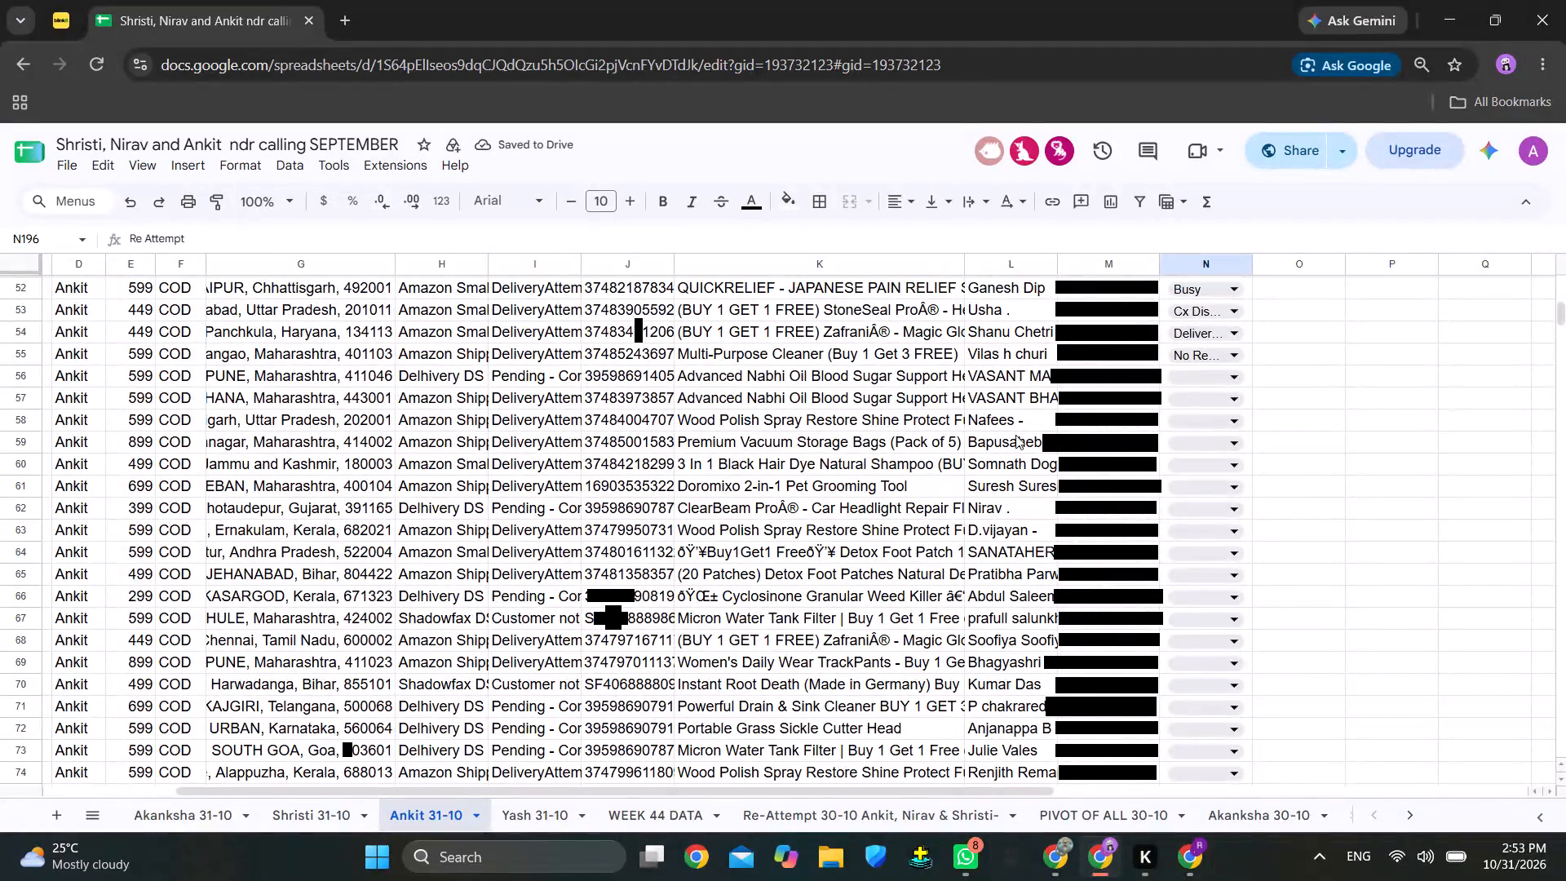
{"action": "left_click", "coordinate": [1215, 380]}
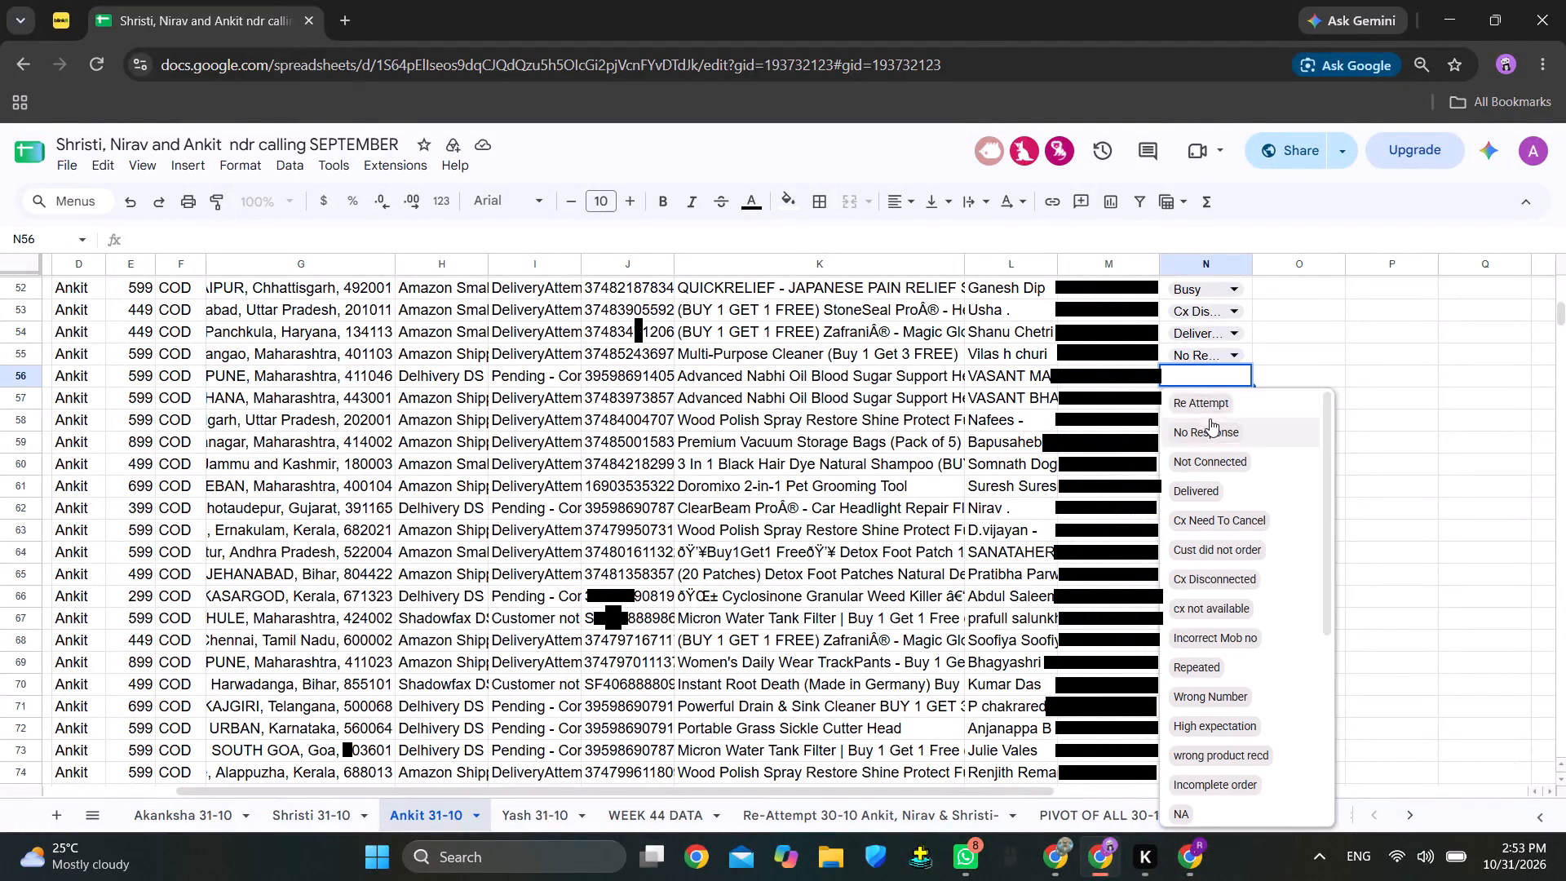
{"action": "left_click", "coordinate": [1221, 403]}
Set the remark in row 195 of the Ankit 31-10 sheet to Not Connected.
{"action": "scroll", "coordinate": [1325, 455], "scroll_direction": "down", "scroll_amount": 10}
{"action": "scroll", "coordinate": [1337, 489], "scroll_direction": "up", "scroll_amount": 1}
{"action": "scroll", "coordinate": [1337, 489], "scroll_direction": "down", "scroll_amount": 12}
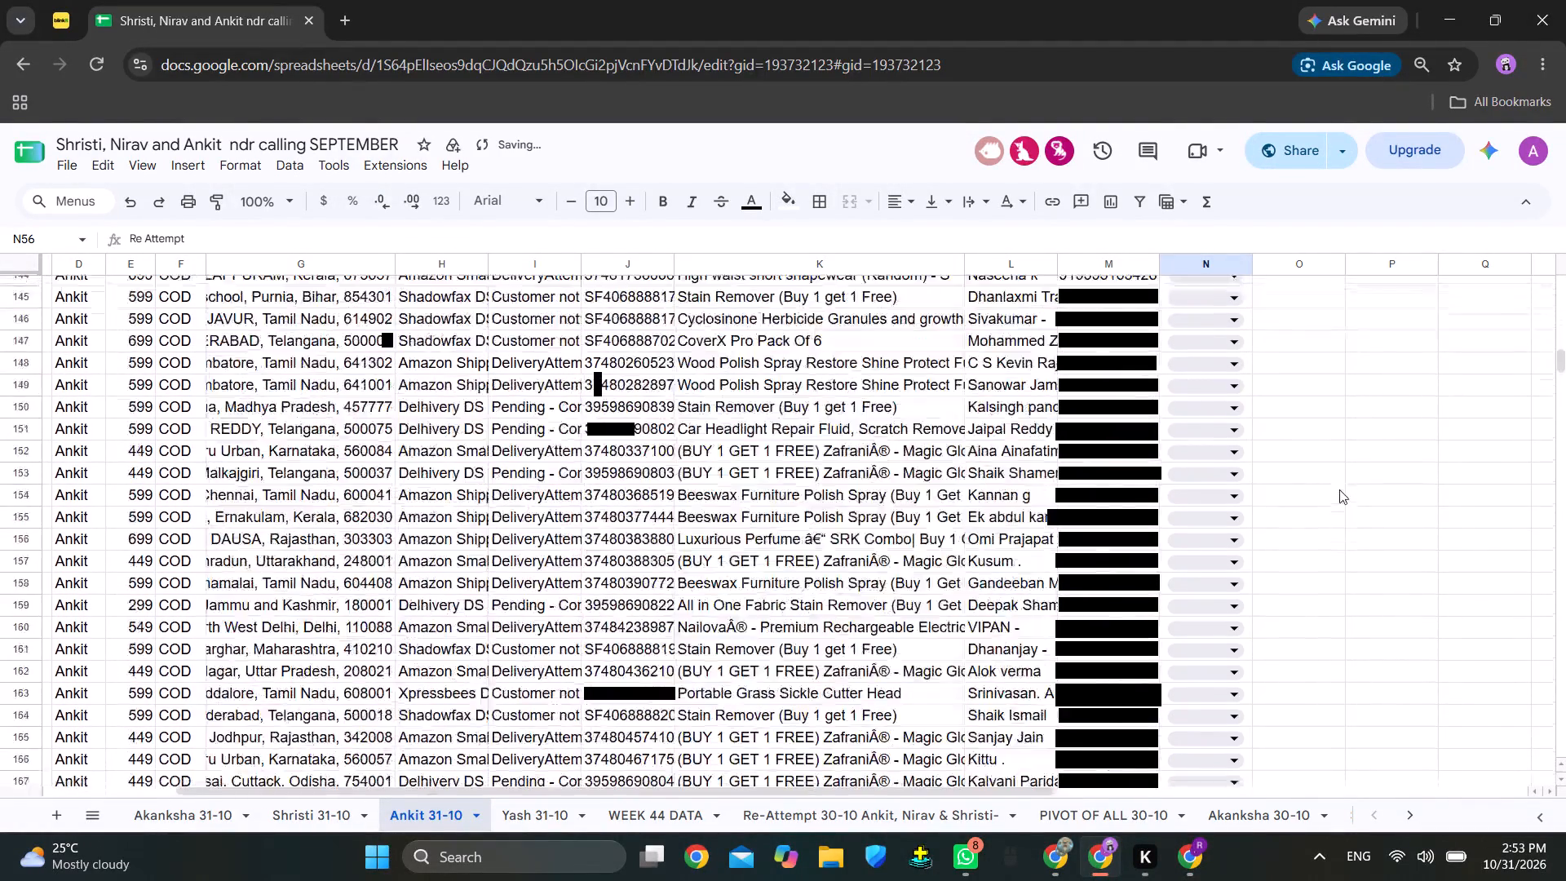
{"action": "scroll", "coordinate": [1339, 489], "scroll_direction": "down", "scroll_amount": 7}
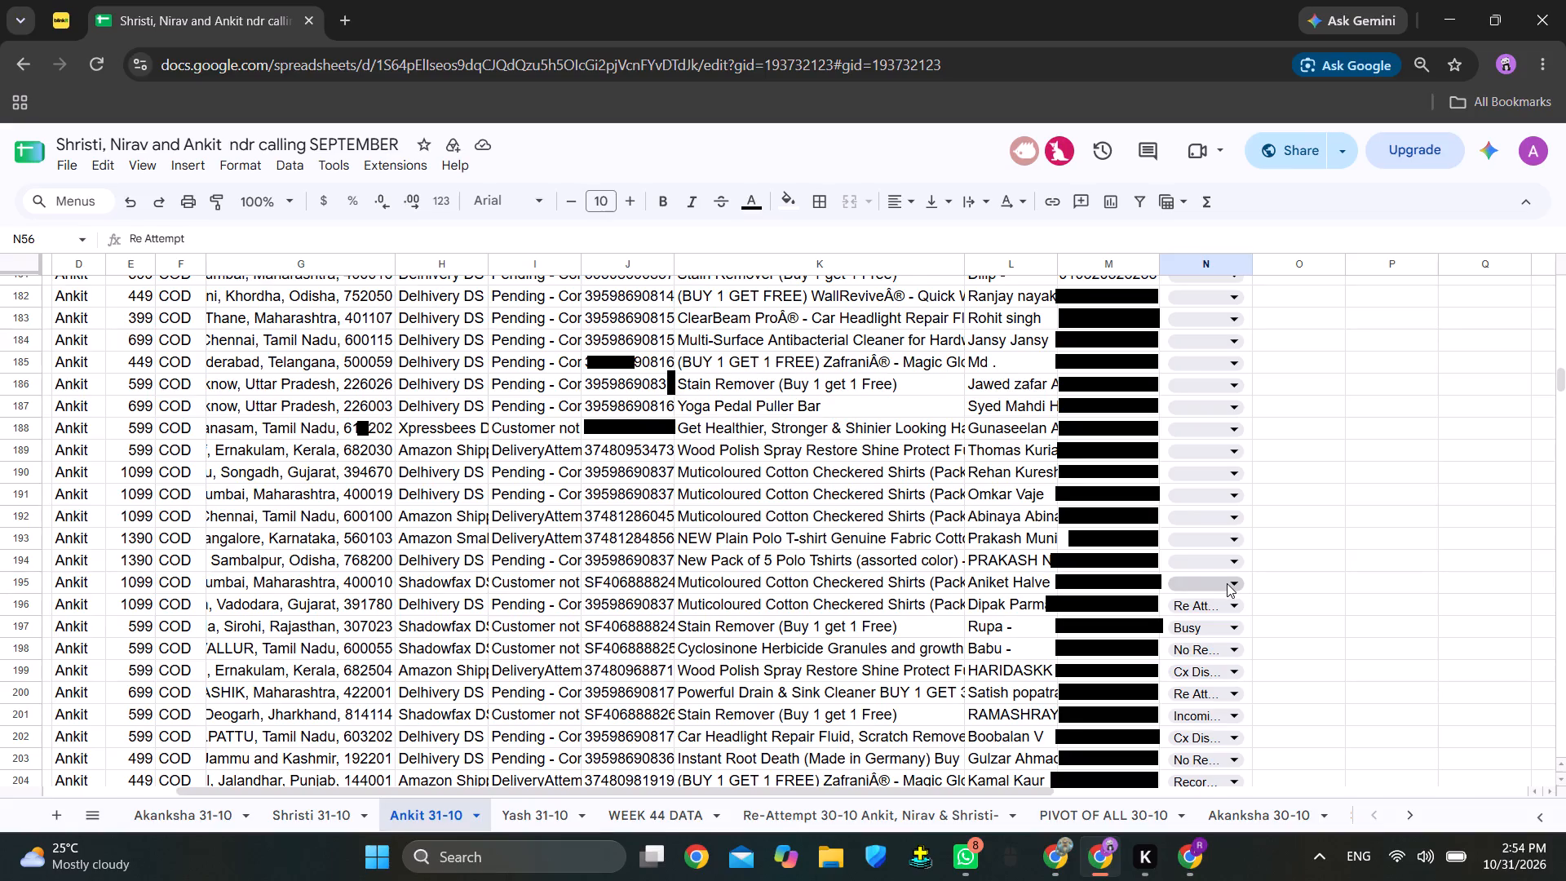
{"action": "left_click", "coordinate": [1228, 585]}
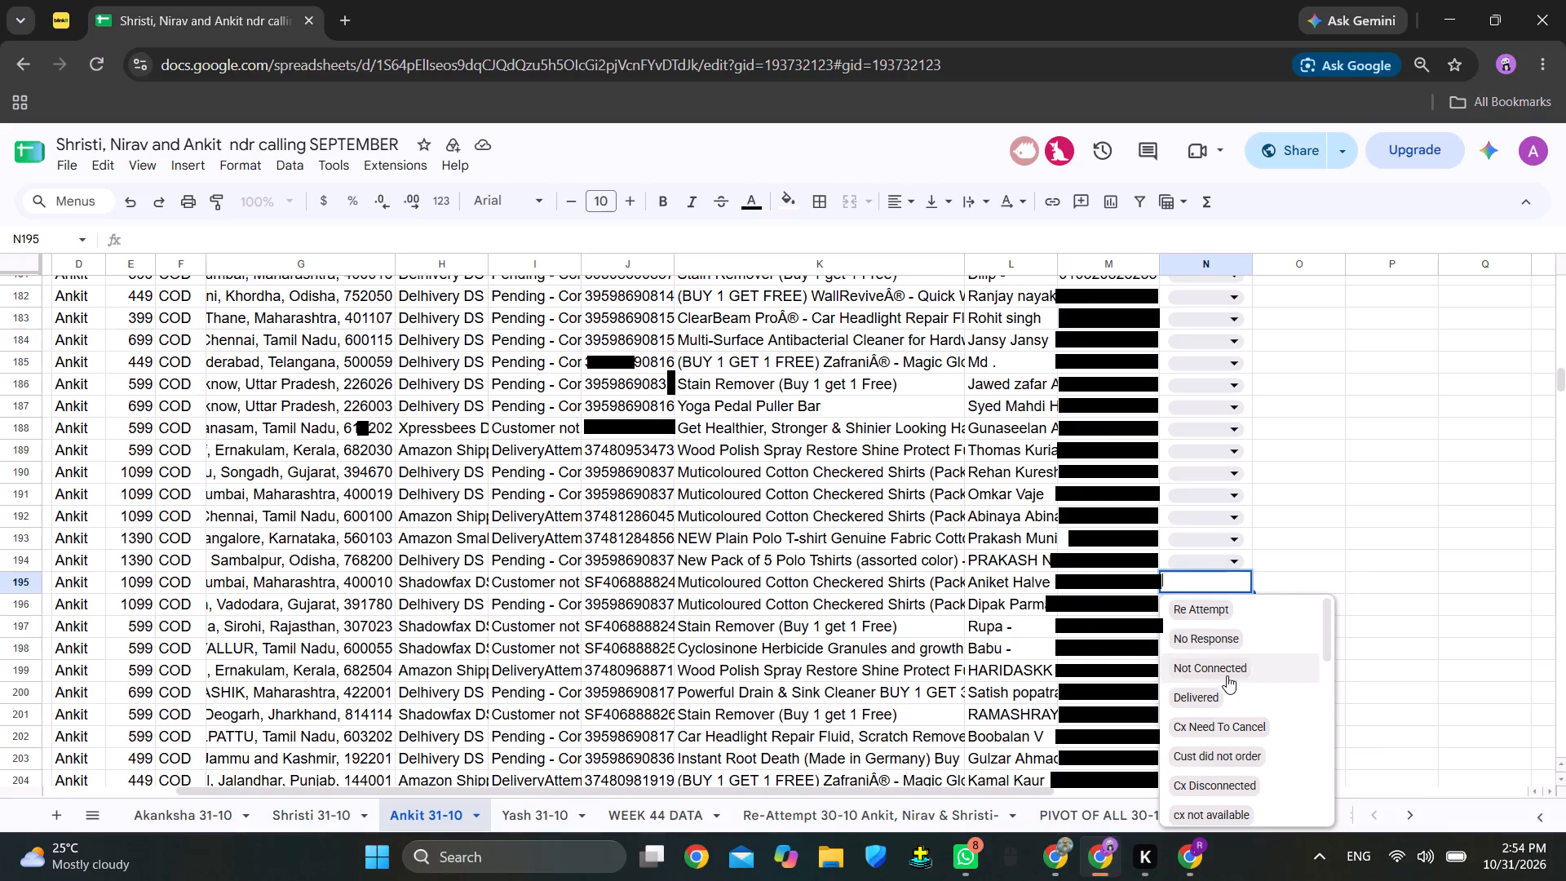
{"action": "left_click", "coordinate": [1230, 666]}
Check how far the Remarks columns are filled in on the Yash, Shristi and Akanksha 31-10 sheets.
{"action": "scroll", "coordinate": [1333, 498], "scroll_direction": "up", "scroll_amount": 16}
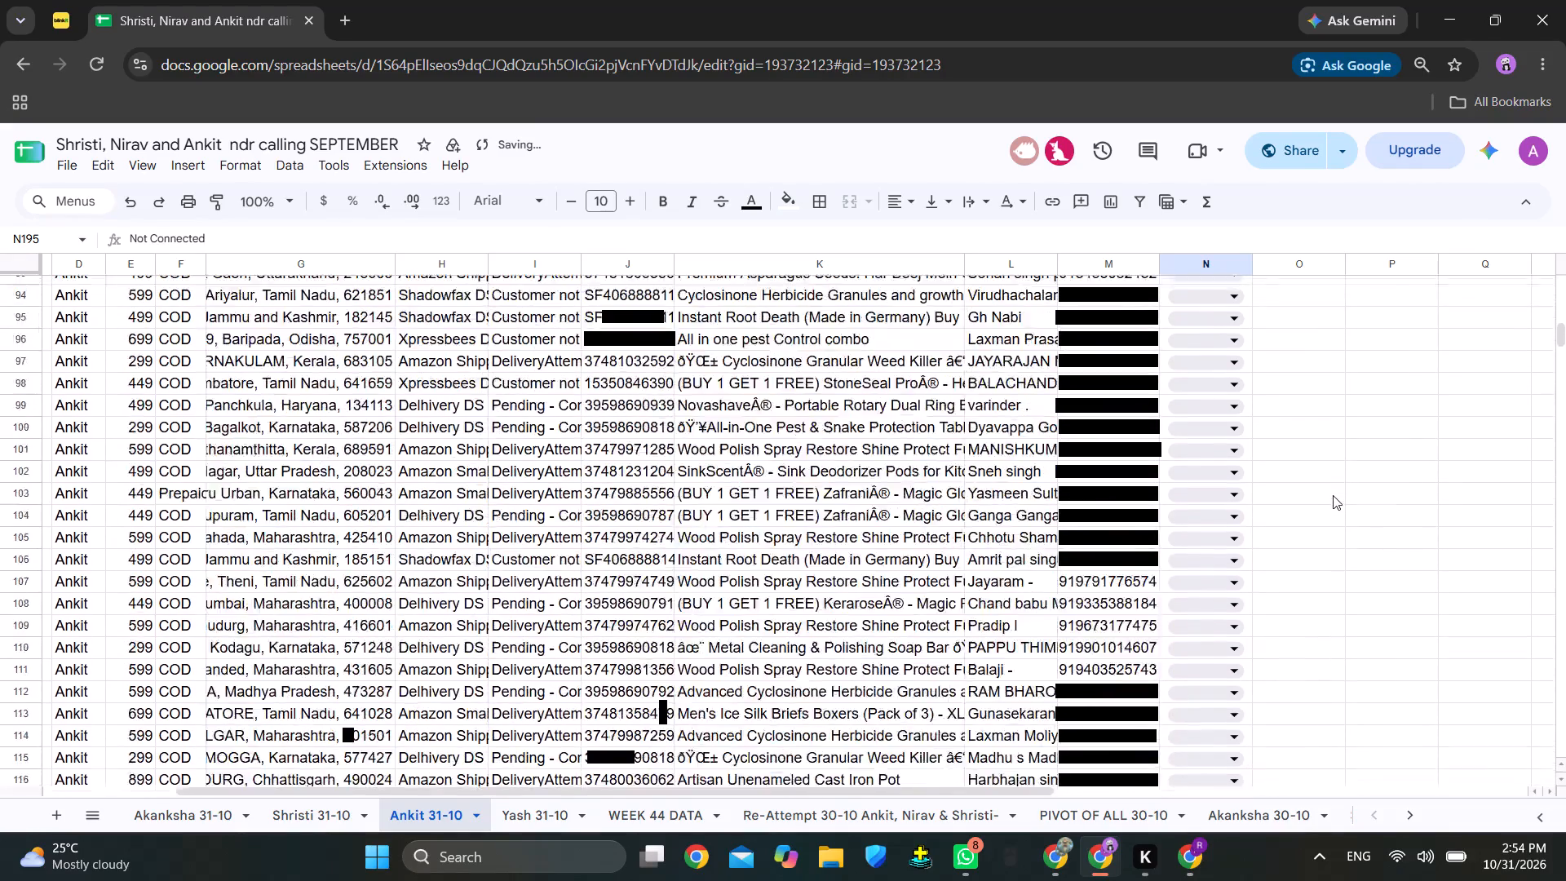
{"action": "scroll", "coordinate": [1333, 495], "scroll_direction": "up", "scroll_amount": 13}
{"action": "scroll", "coordinate": [1332, 495], "scroll_direction": "down", "scroll_amount": 1}
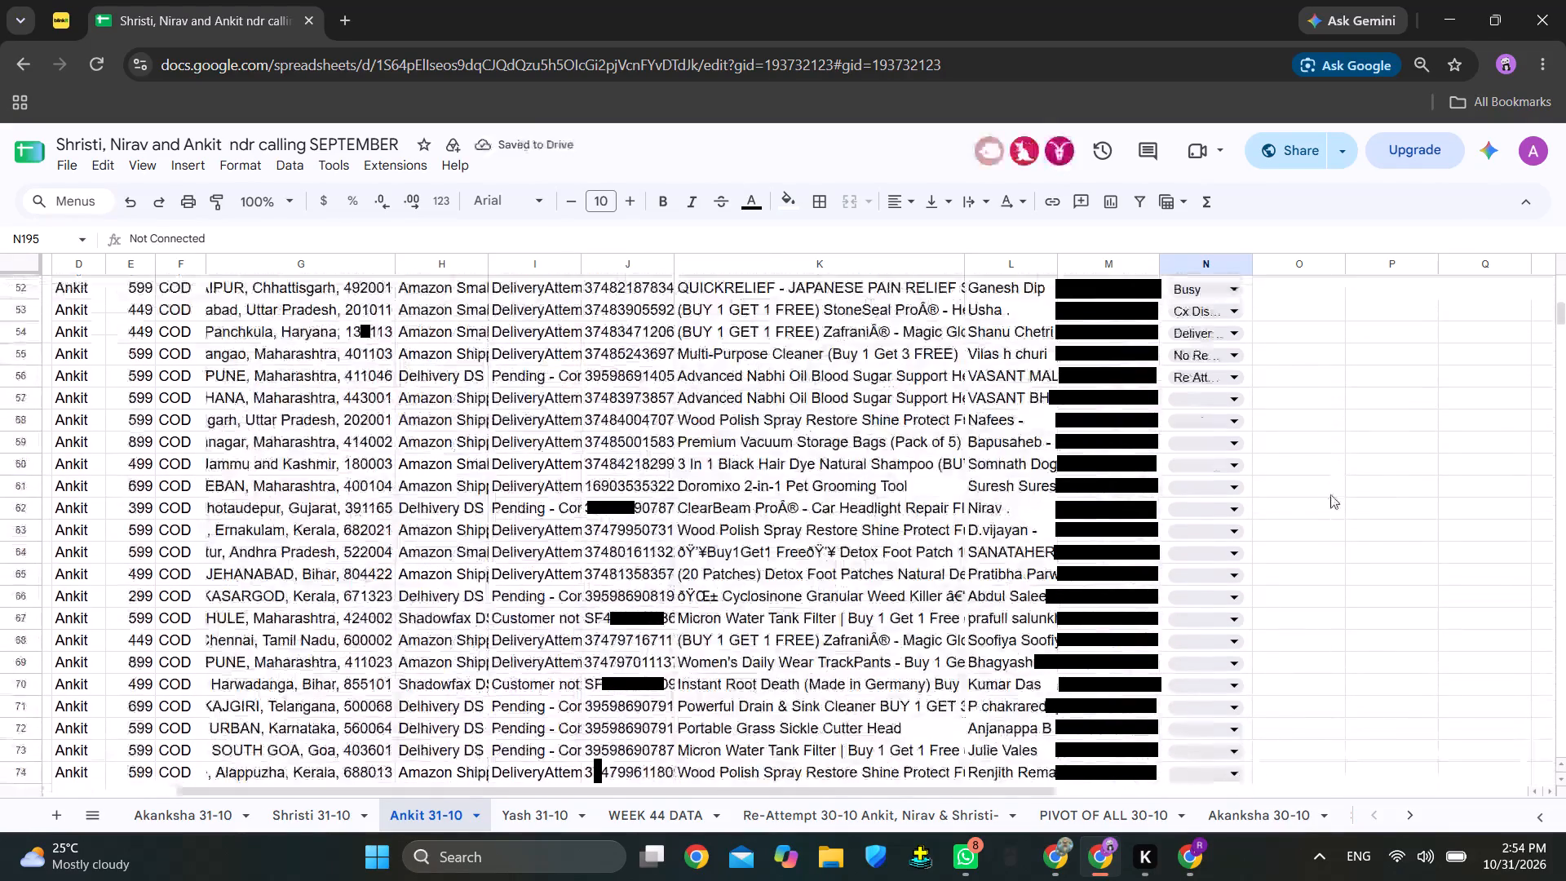
{"action": "left_click", "coordinate": [529, 821]}
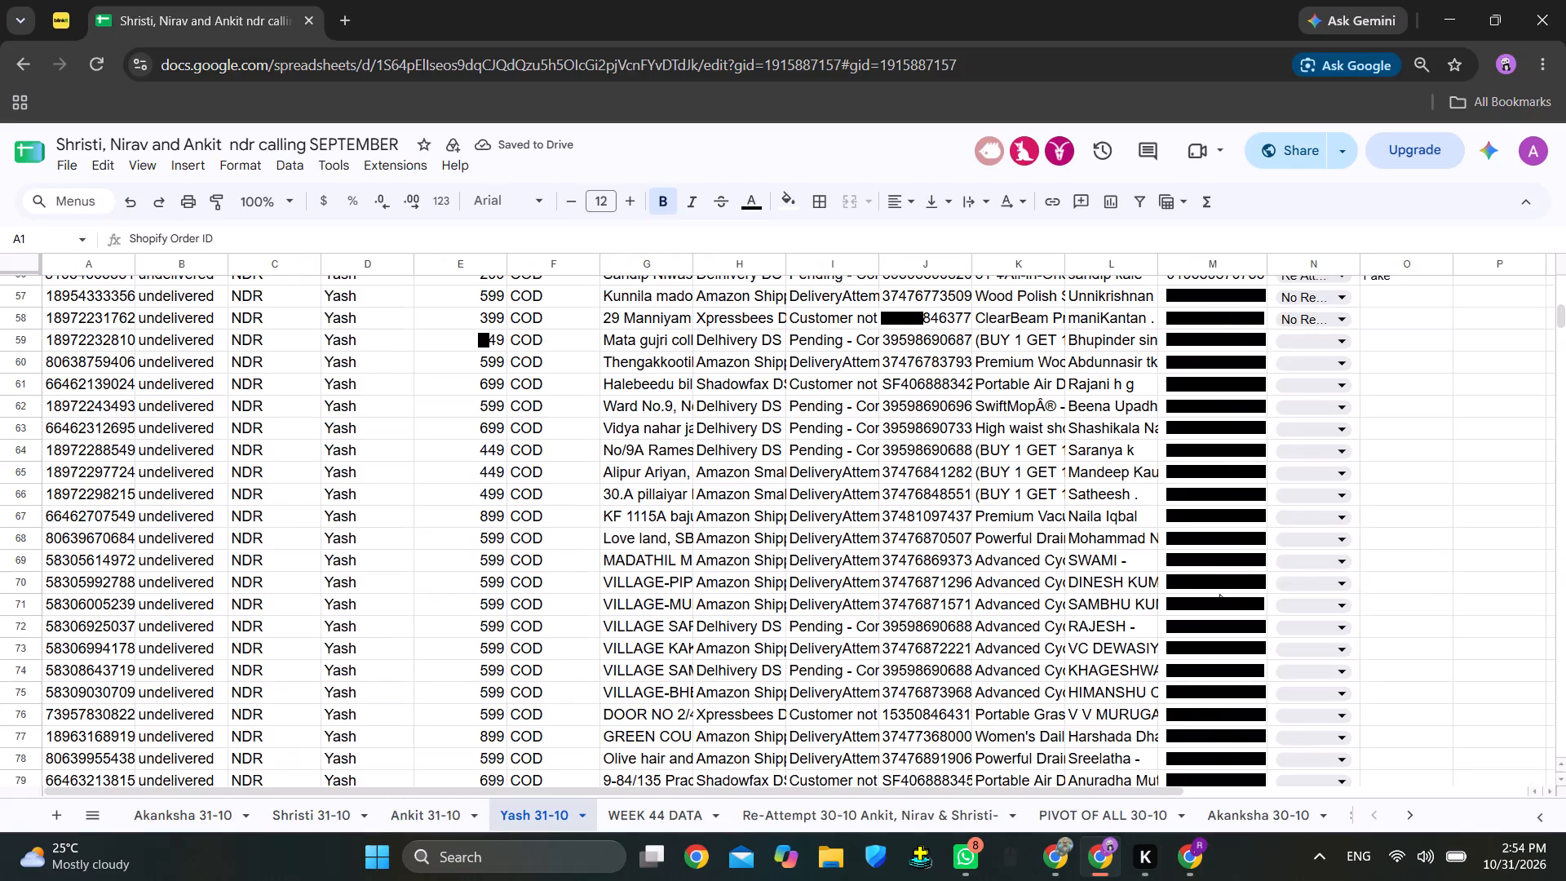
{"action": "scroll", "coordinate": [1453, 513], "scroll_direction": "up", "scroll_amount": 9}
{"action": "scroll", "coordinate": [1453, 513], "scroll_direction": "down", "scroll_amount": 8}
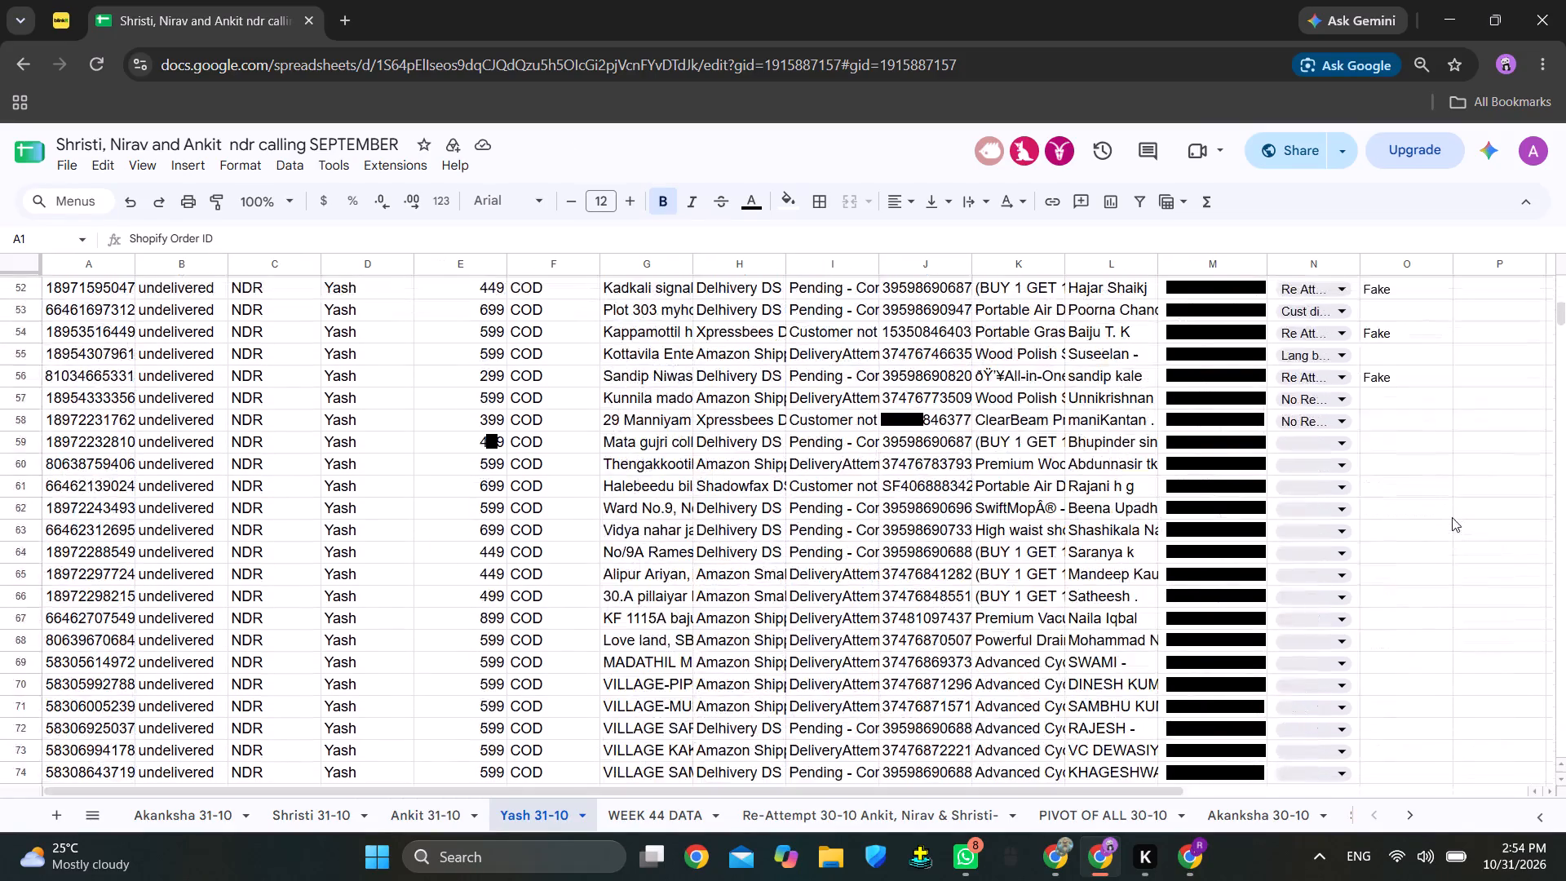
{"action": "left_click", "coordinate": [288, 815]}
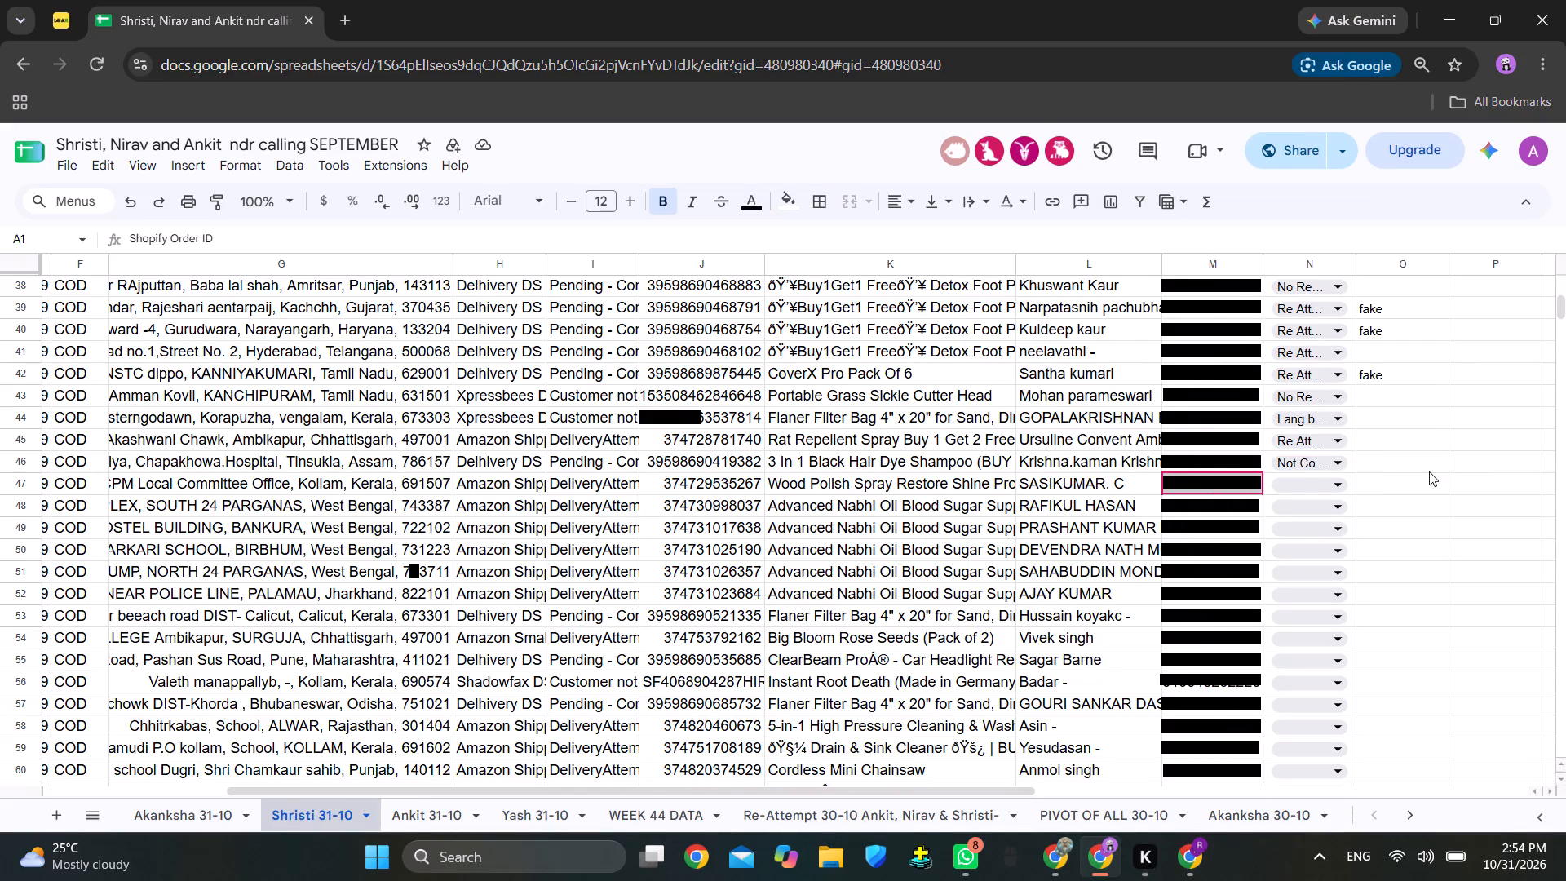
{"action": "scroll", "coordinate": [1455, 470], "scroll_direction": "up", "scroll_amount": 7}
{"action": "scroll", "coordinate": [1460, 468], "scroll_direction": "down", "scroll_amount": 7}
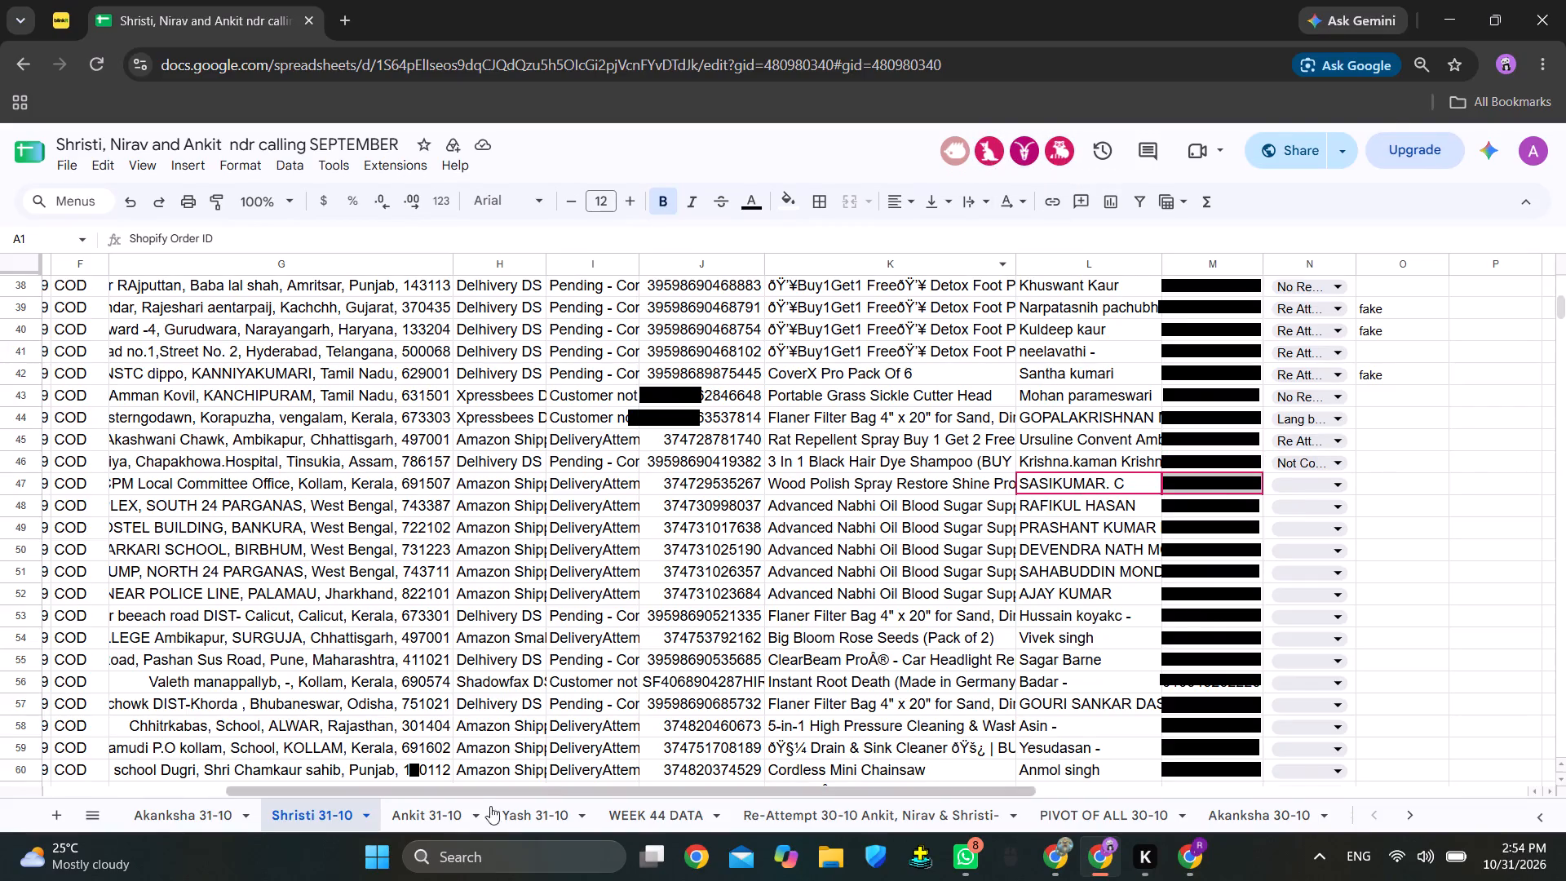
{"action": "left_click", "coordinate": [531, 817]}
{"action": "left_click", "coordinate": [182, 826]}
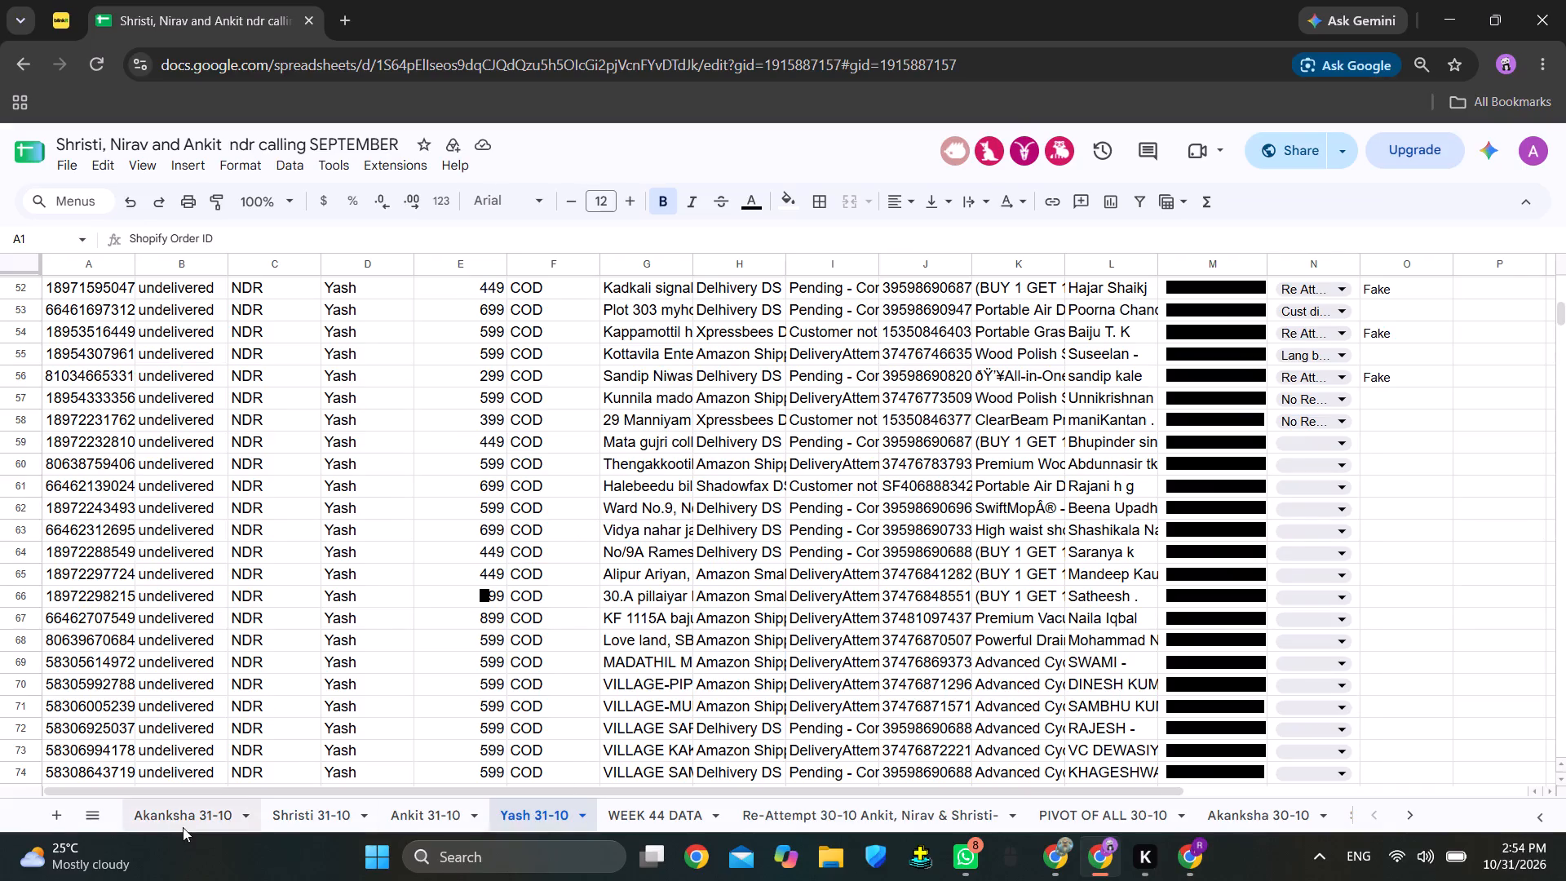
{"action": "scroll", "coordinate": [991, 584], "scroll_direction": "up", "scroll_amount": 4}
{"action": "scroll", "coordinate": [1002, 582], "scroll_direction": "down", "scroll_amount": 1}
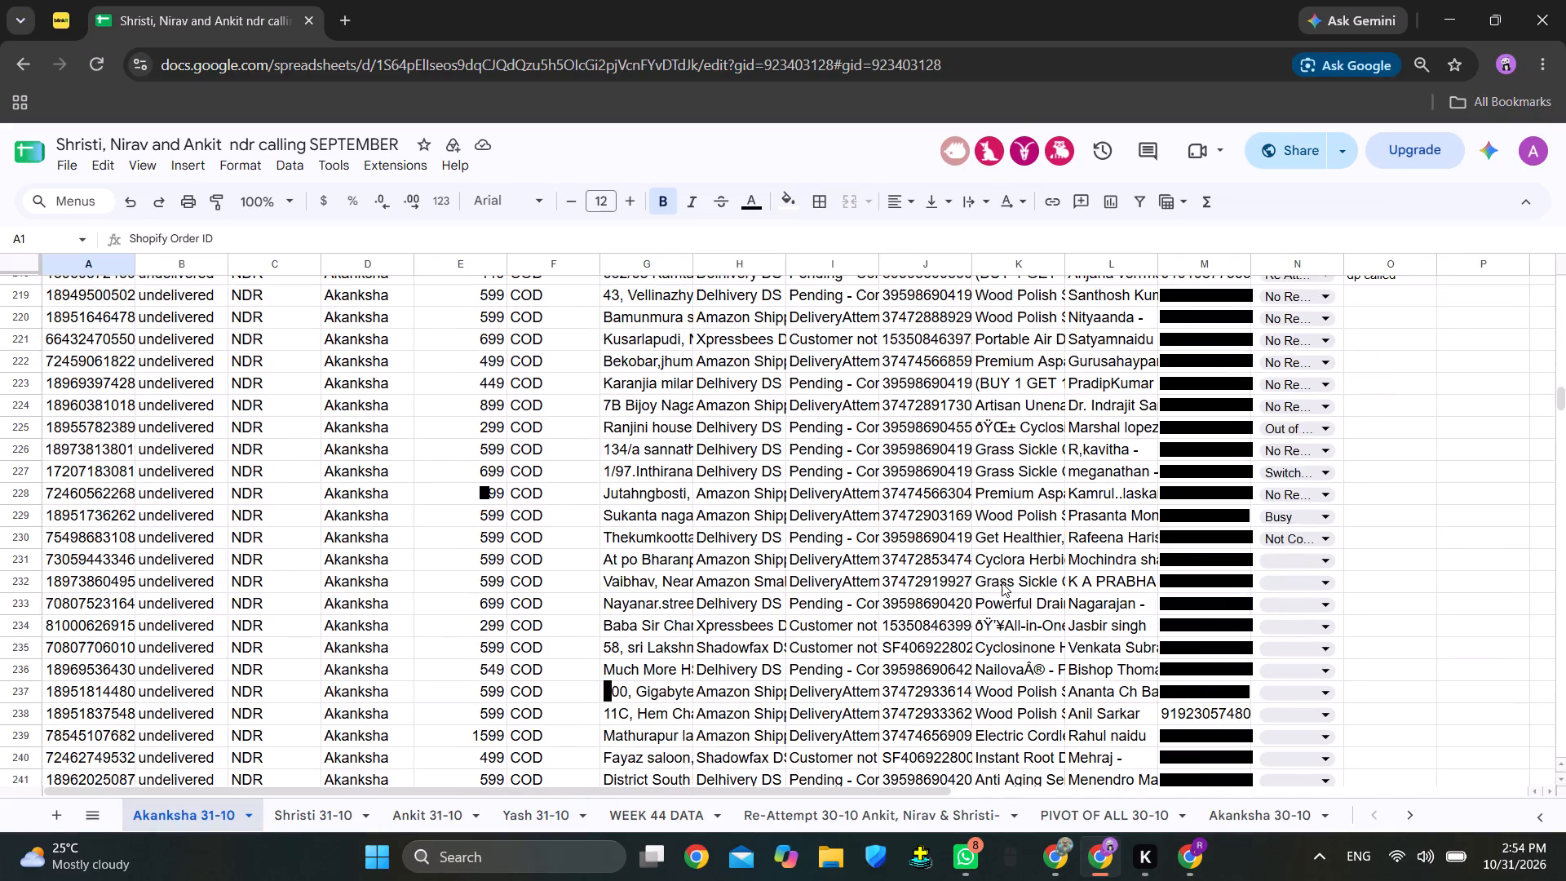
{"action": "scroll", "coordinate": [1002, 582], "scroll_direction": "down", "scroll_amount": 1}
Return to the Ankit 31-10 sheet and set the remark in row 57 to Not Connected.
{"action": "left_click", "coordinate": [426, 822]}
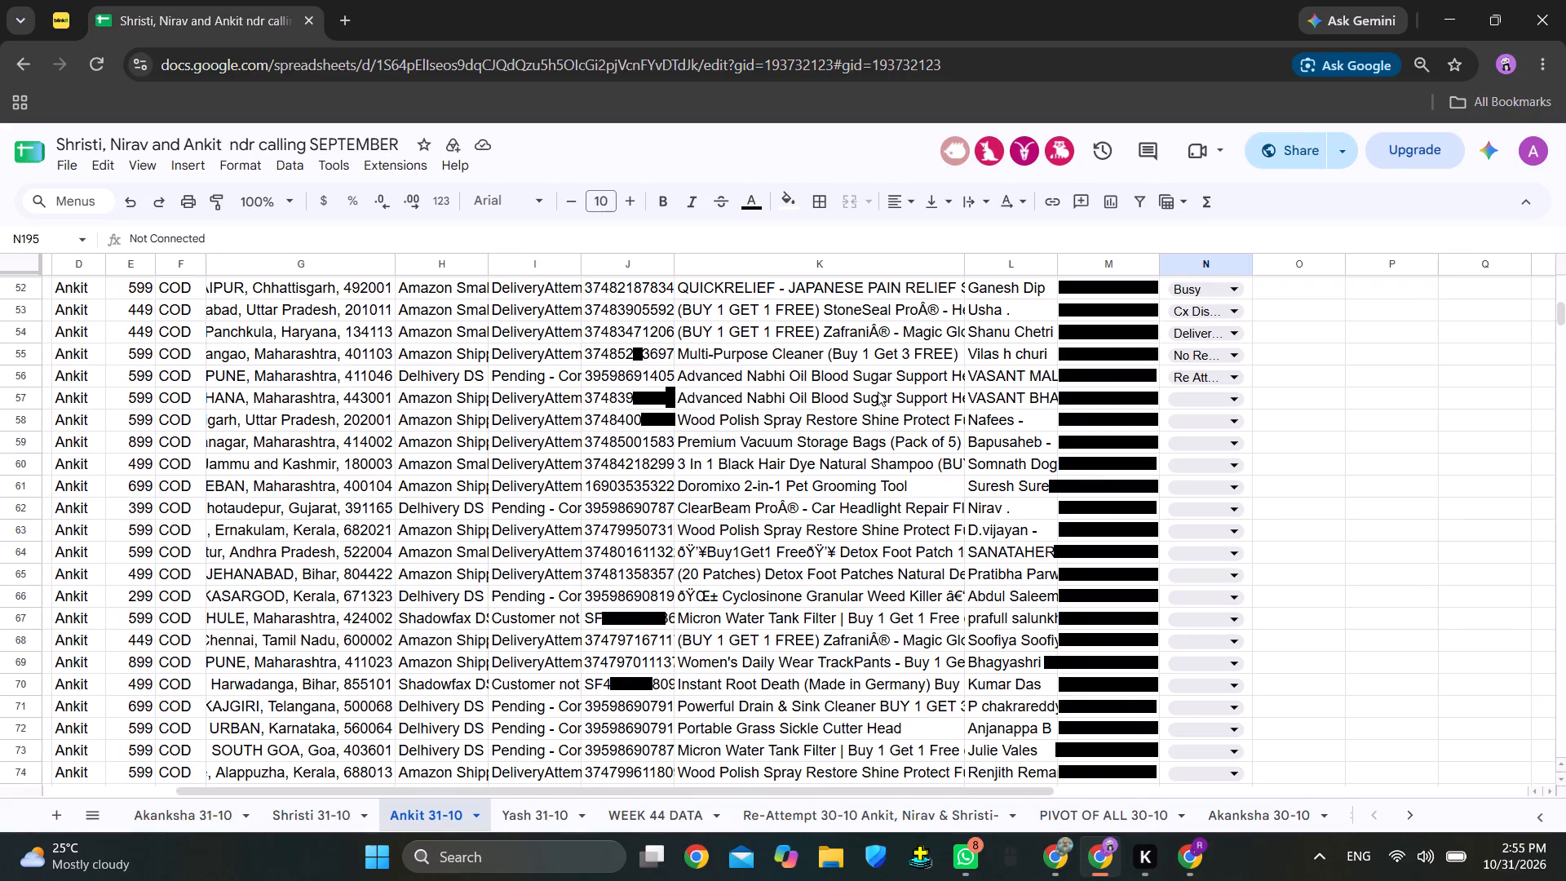
{"action": "left_click", "coordinate": [1196, 400]}
{"action": "left_click", "coordinate": [1215, 489]}
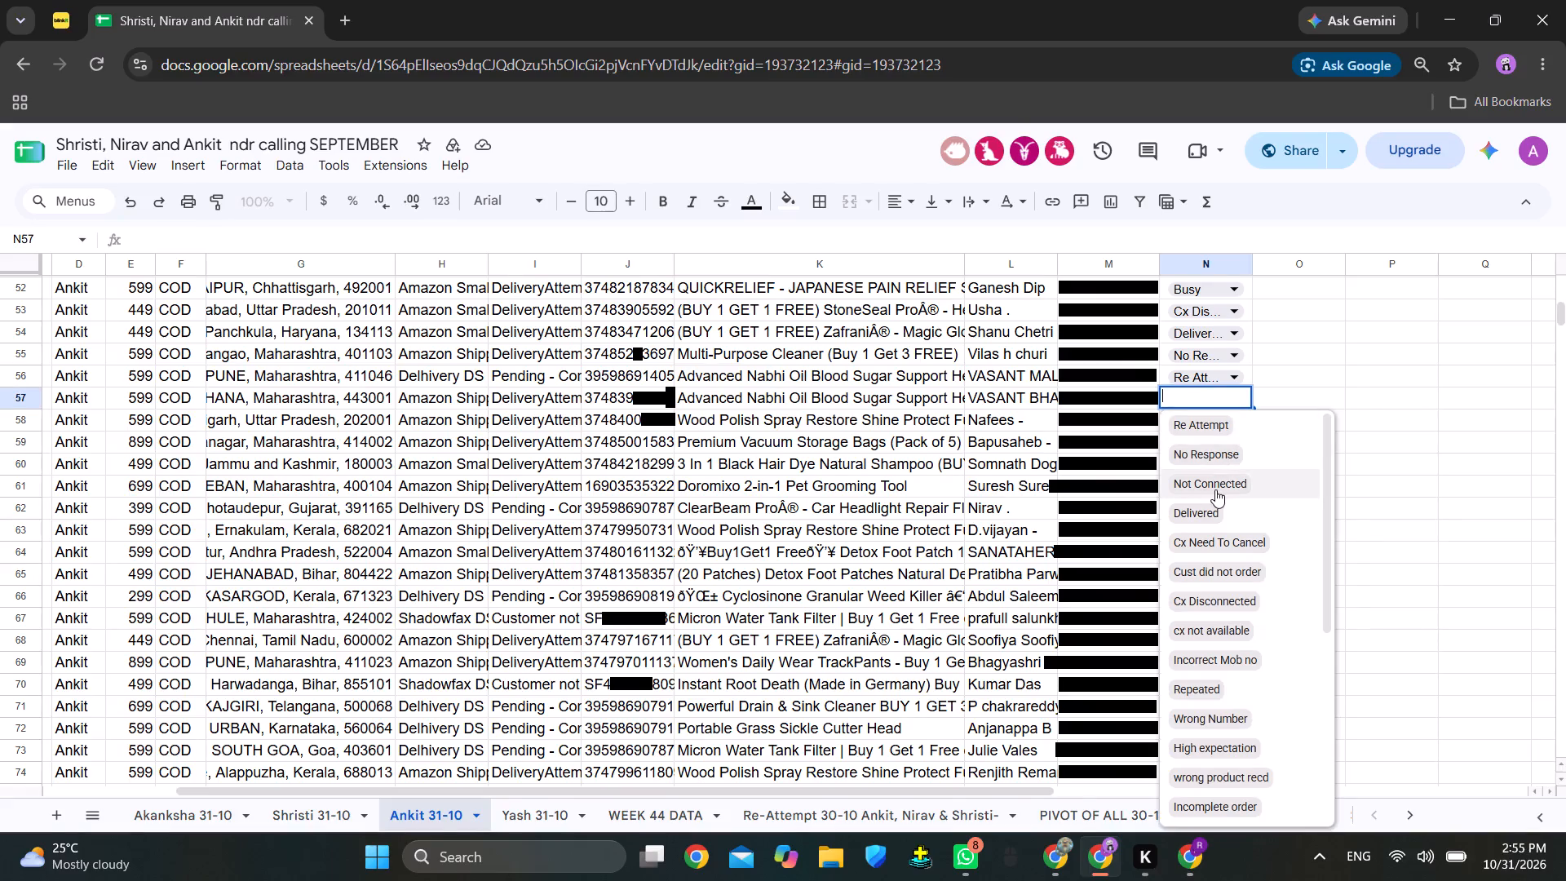
Go to row 194 of the Ankit 31-10 sheet, the last blank remark above the filled rows.
{"action": "scroll", "coordinate": [1339, 529], "scroll_direction": "down", "scroll_amount": 4}
{"action": "scroll", "coordinate": [1339, 533], "scroll_direction": "up", "scroll_amount": 1}
{"action": "scroll", "coordinate": [1339, 533], "scroll_direction": "down", "scroll_amount": 19}
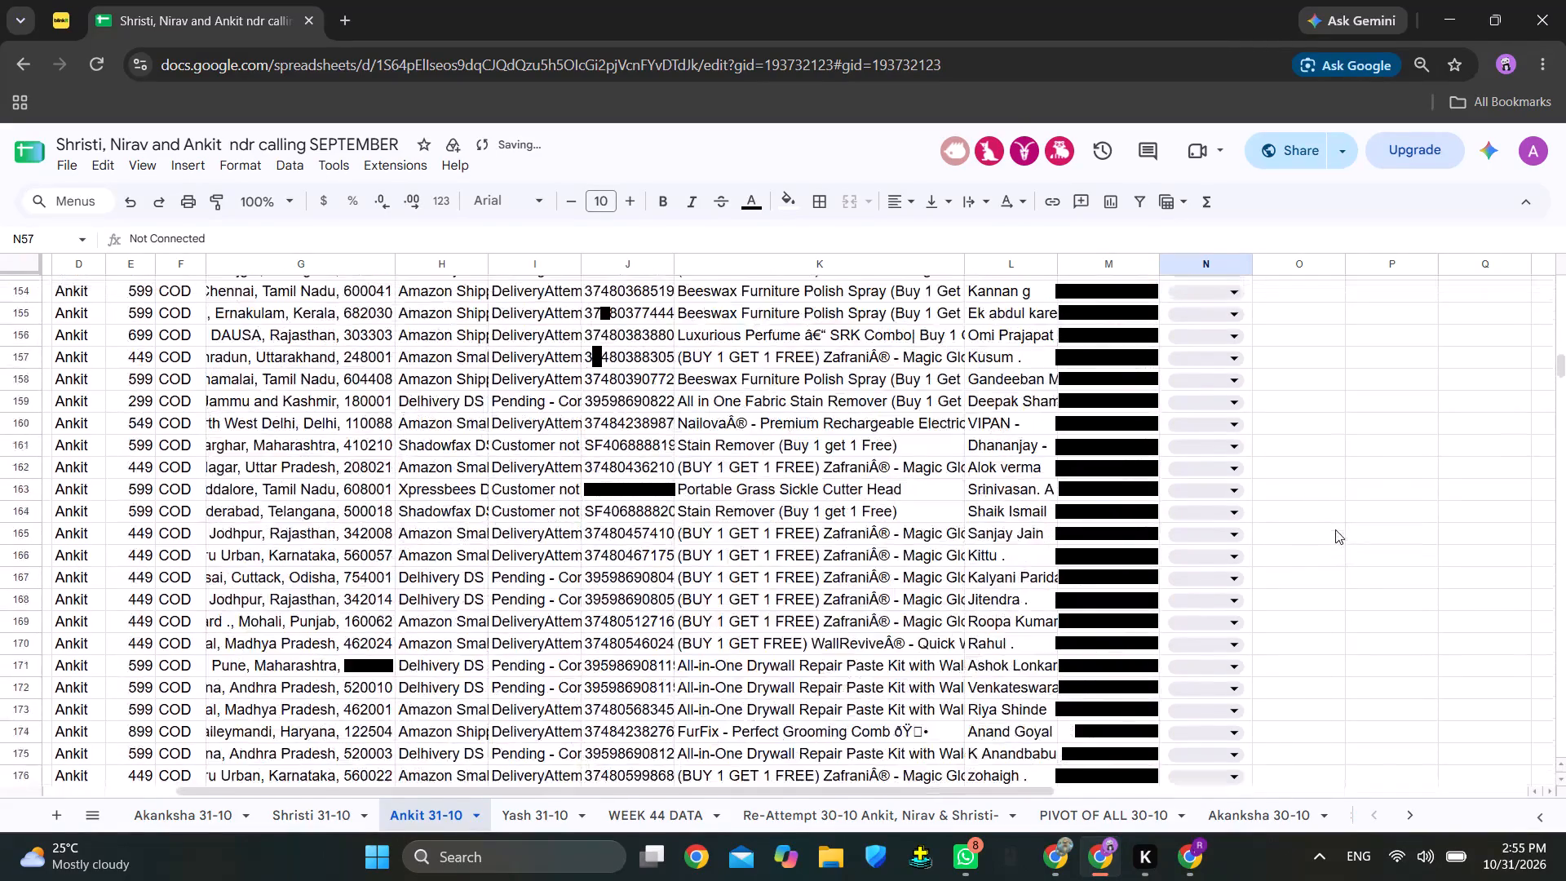
{"action": "scroll", "coordinate": [1335, 529], "scroll_direction": "down", "scroll_amount": 6}
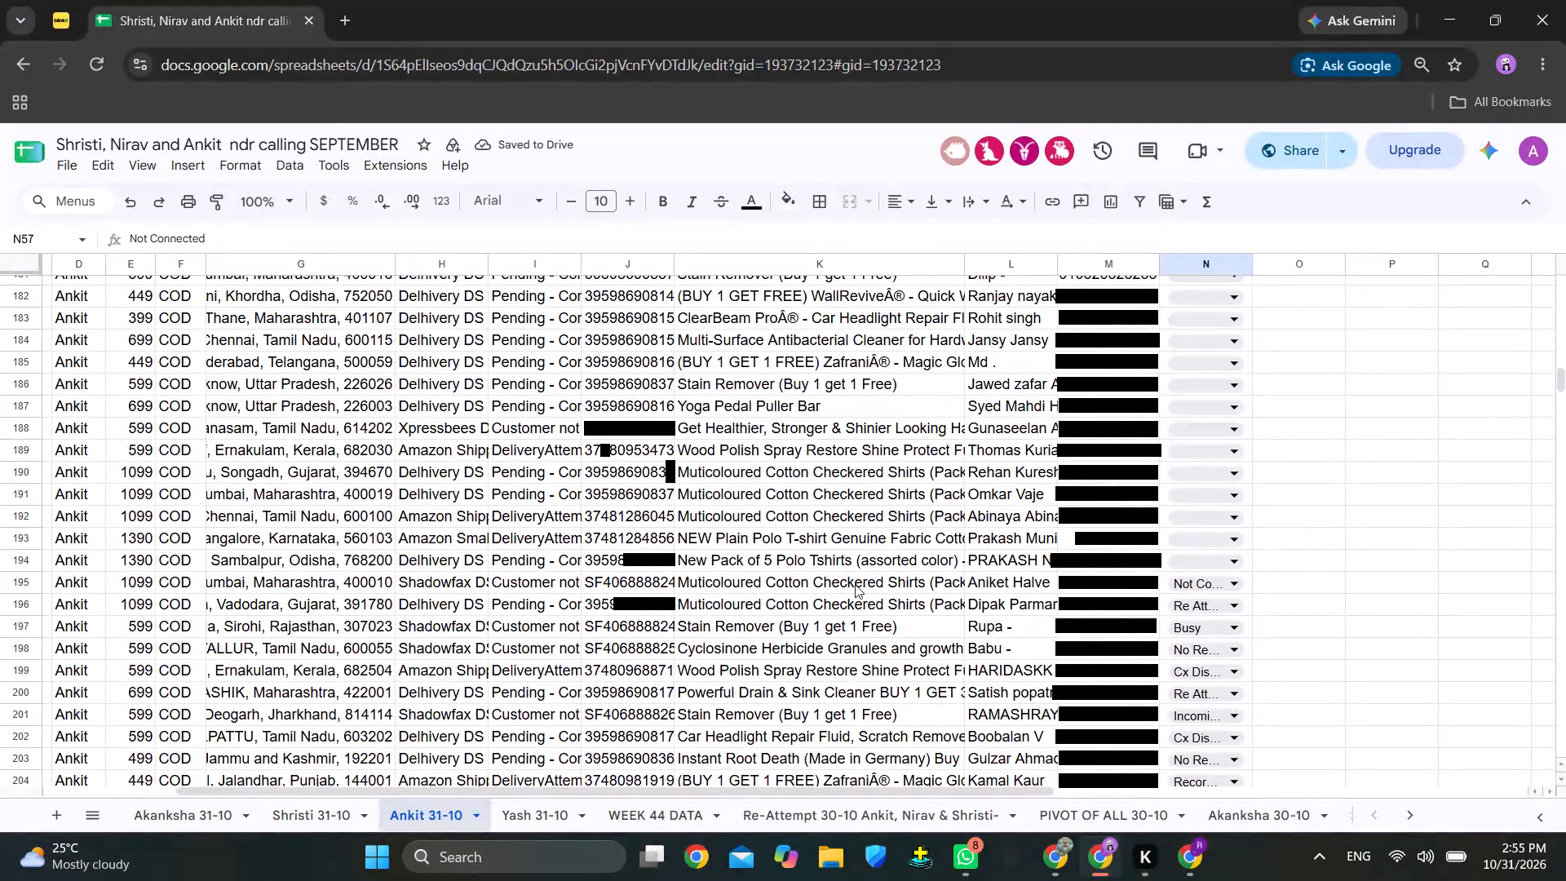
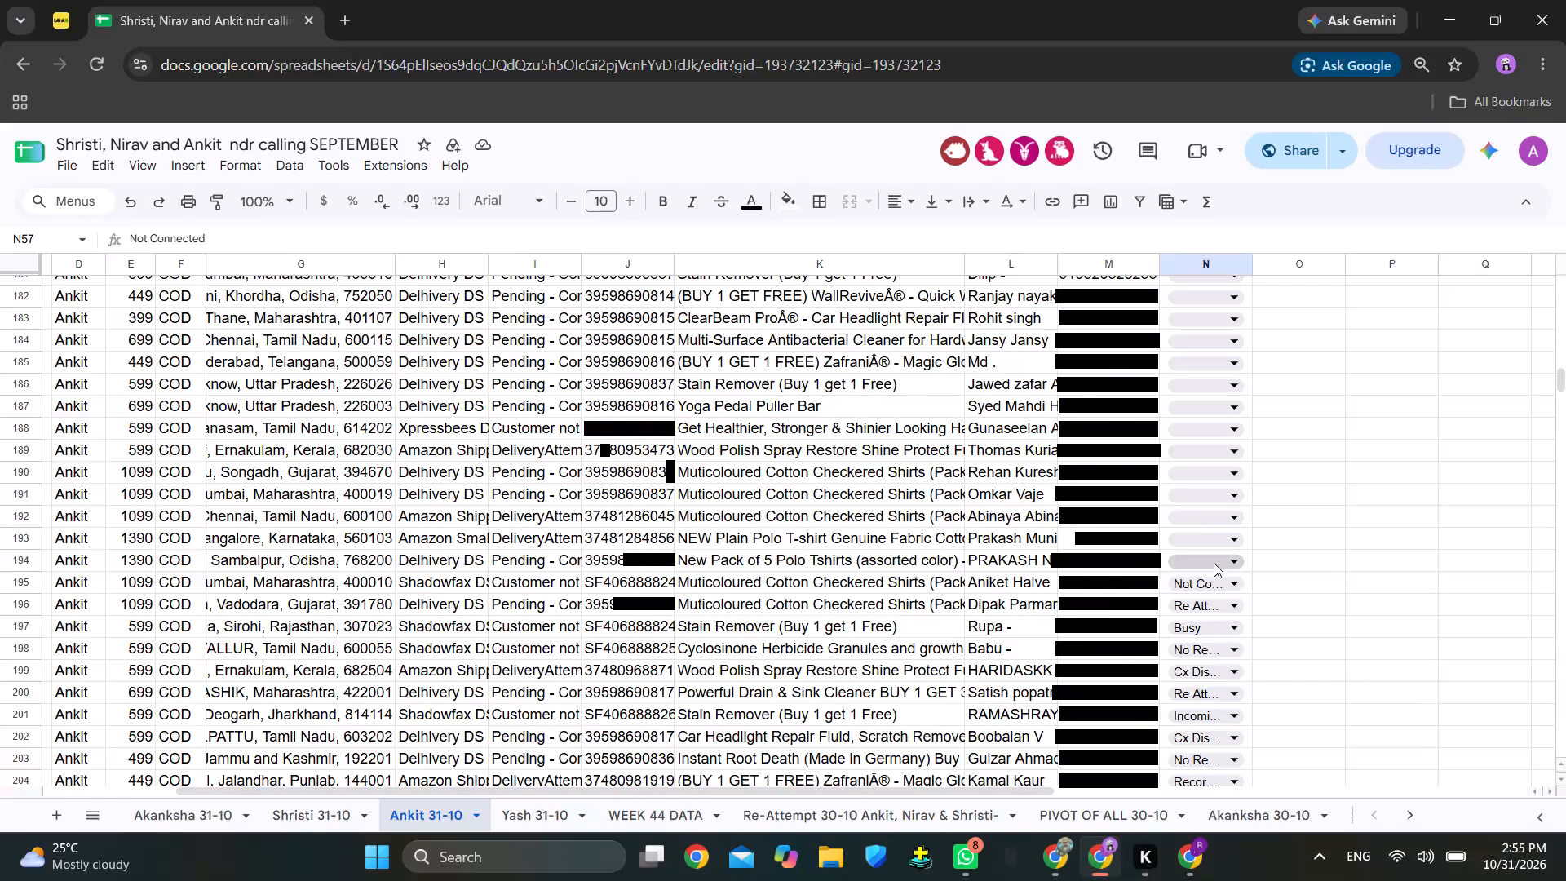
Set the remark in row 194 of the Ankit 31-10 sheet to Re Attempt.
{"action": "left_click", "coordinate": [1215, 563]}
{"action": "left_click", "coordinate": [1214, 587]}
Set the remark in row 58, the first blank remark below the filled rows, to Cx Need To Cancel.
{"action": "scroll", "coordinate": [1316, 420], "scroll_direction": "up", "scroll_amount": 5}
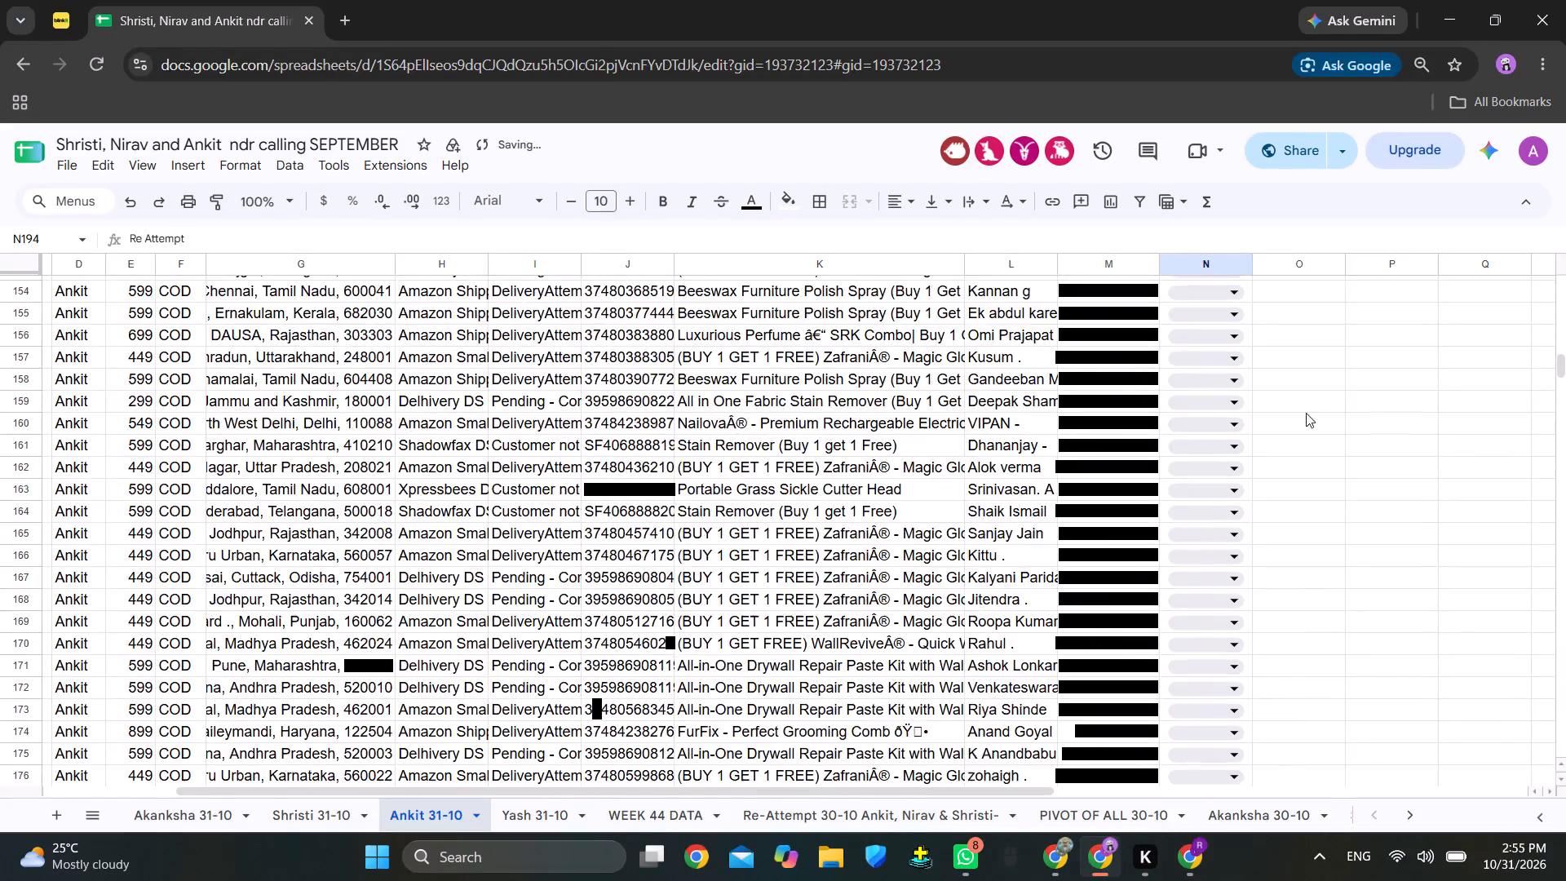
{"action": "scroll", "coordinate": [1306, 413], "scroll_direction": "up", "scroll_amount": 3}
{"action": "scroll", "coordinate": [1289, 410], "scroll_direction": "down", "scroll_amount": 1}
{"action": "scroll", "coordinate": [1288, 410], "scroll_direction": "up", "scroll_amount": 17}
{"action": "scroll", "coordinate": [1287, 410], "scroll_direction": "up", "scroll_amount": 5}
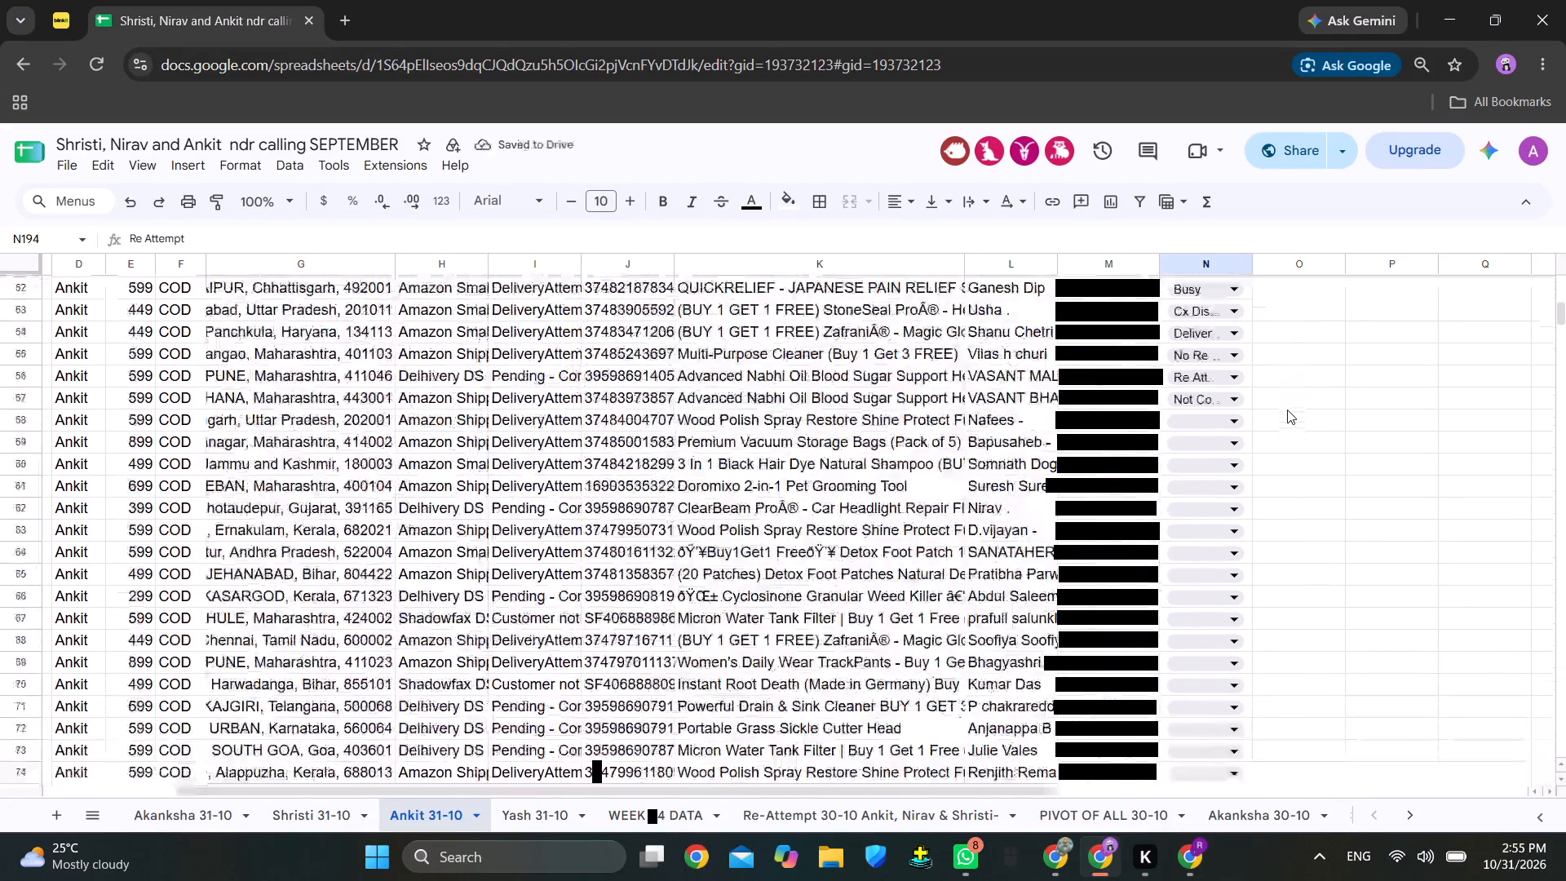
{"action": "scroll", "coordinate": [1289, 423], "scroll_direction": "down", "scroll_amount": 2}
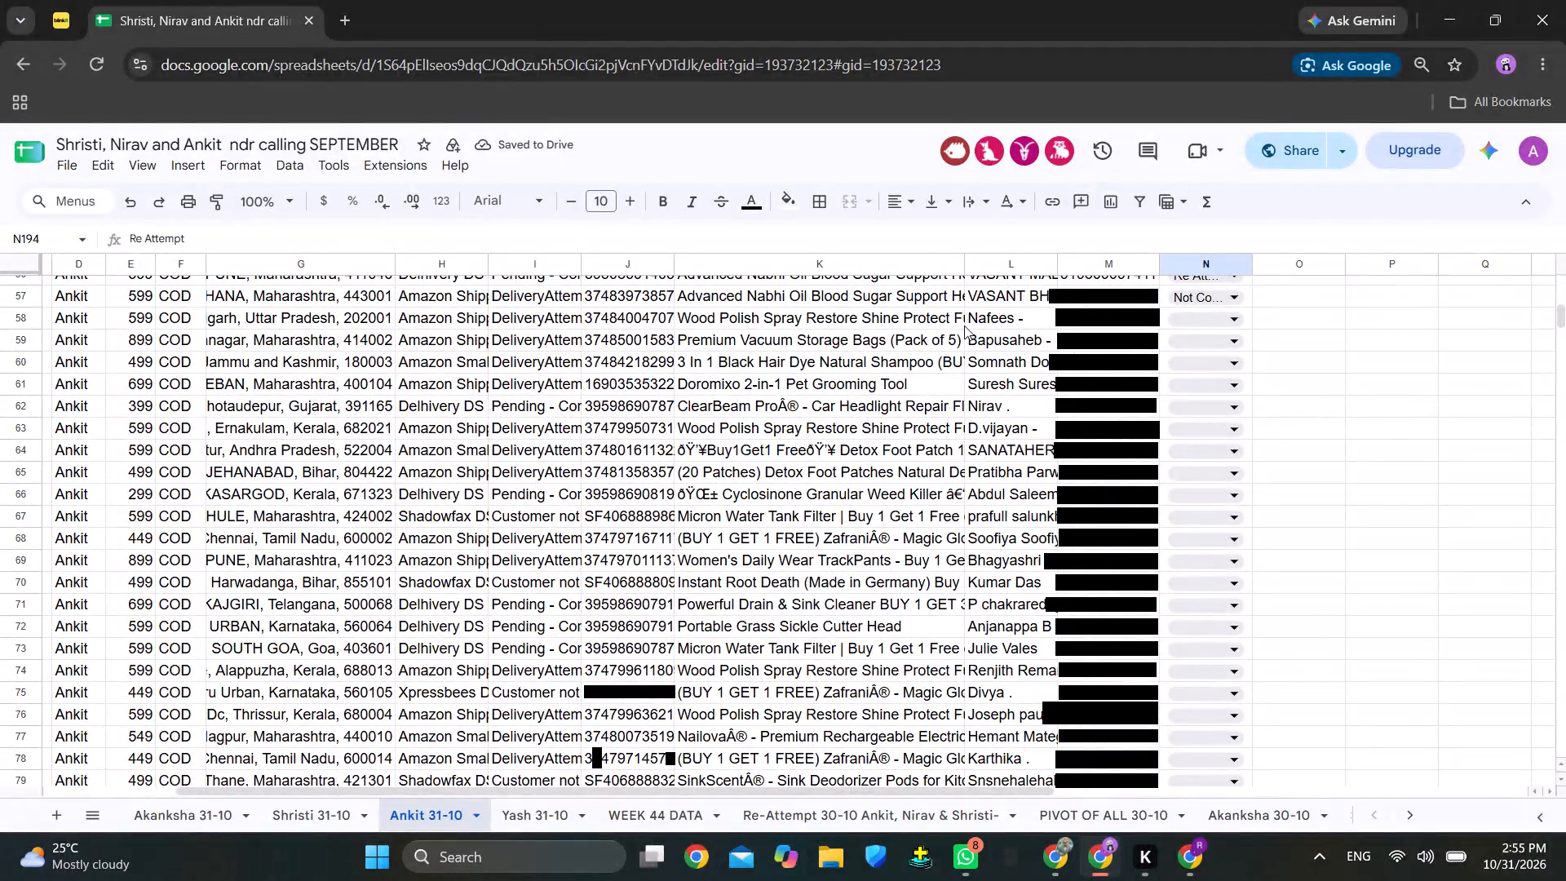
{"action": "left_click", "coordinate": [1201, 322]}
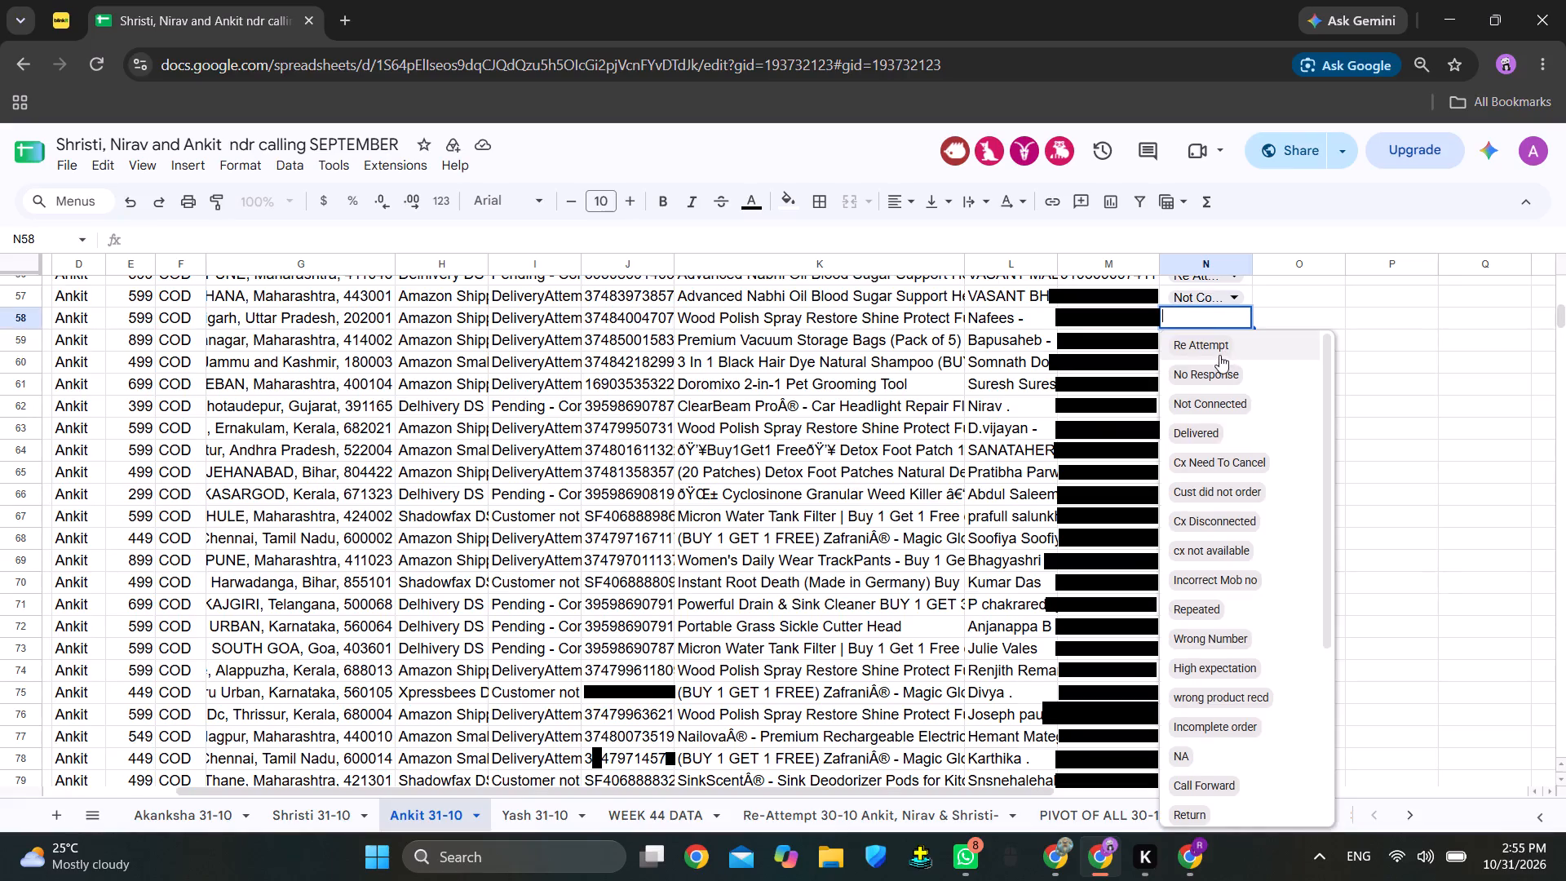
{"action": "scroll", "coordinate": [1417, 355], "scroll_direction": "up", "scroll_amount": 1}
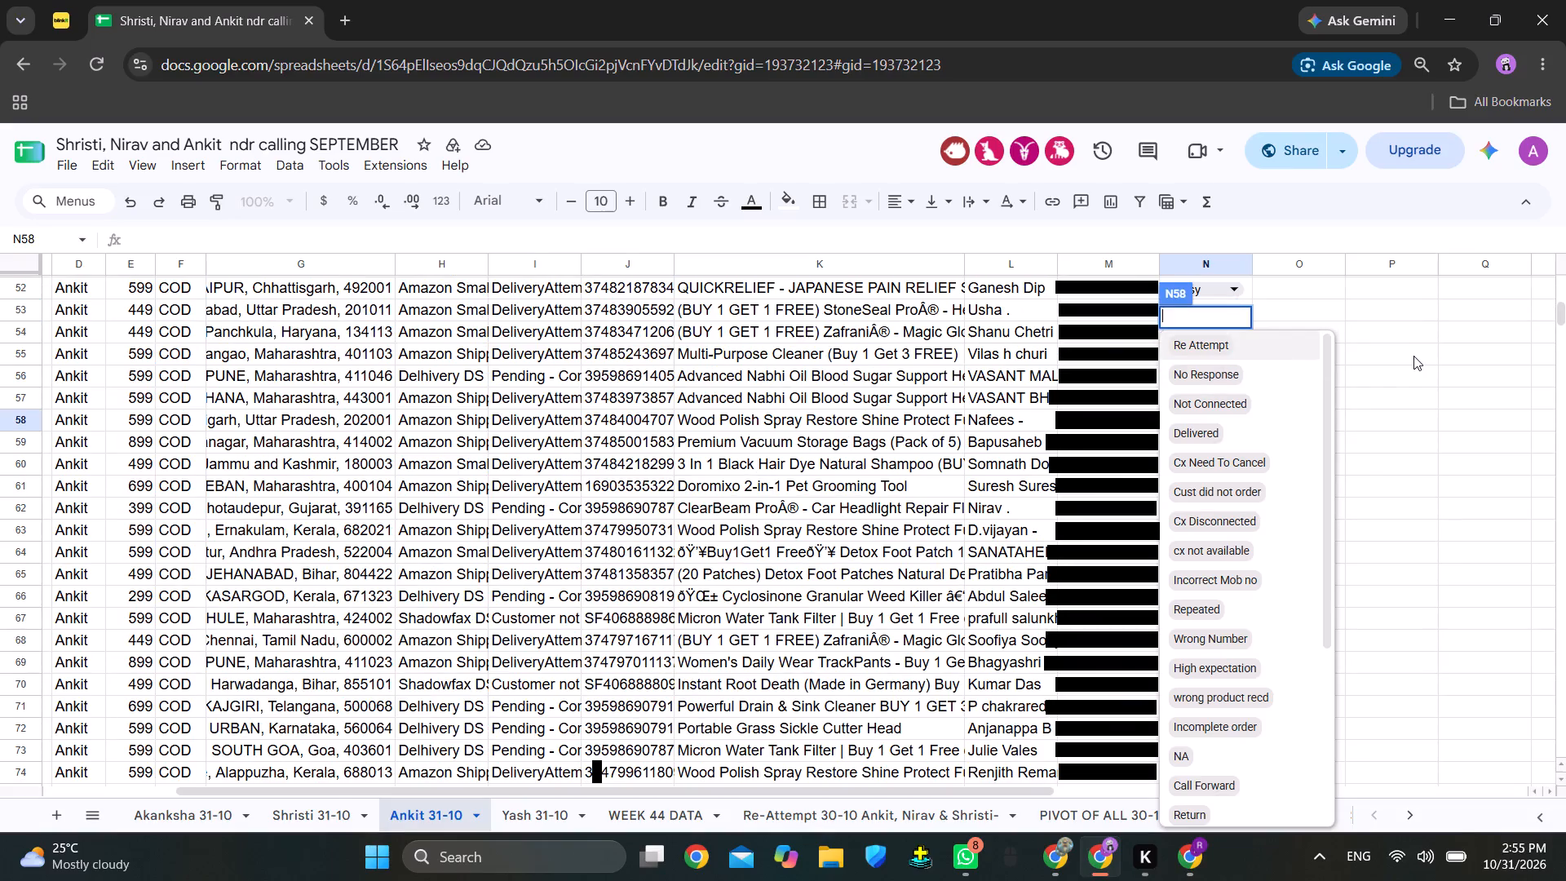
{"action": "left_click", "coordinate": [1418, 354]}
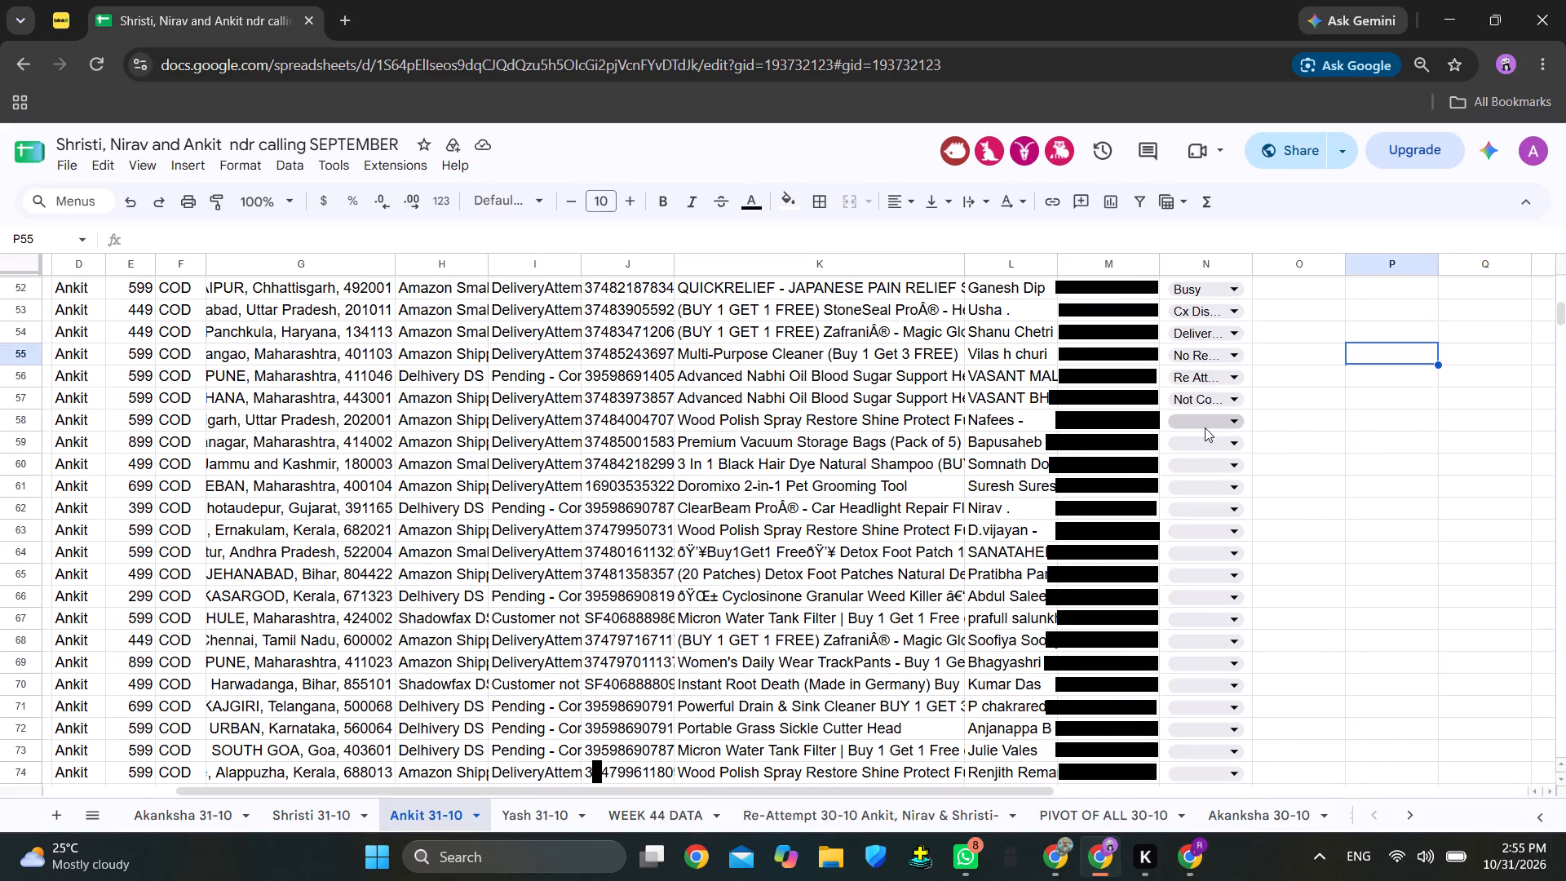
{"action": "left_click", "coordinate": [1205, 427]}
{"action": "scroll", "coordinate": [1216, 557], "scroll_direction": "down", "scroll_amount": 12}
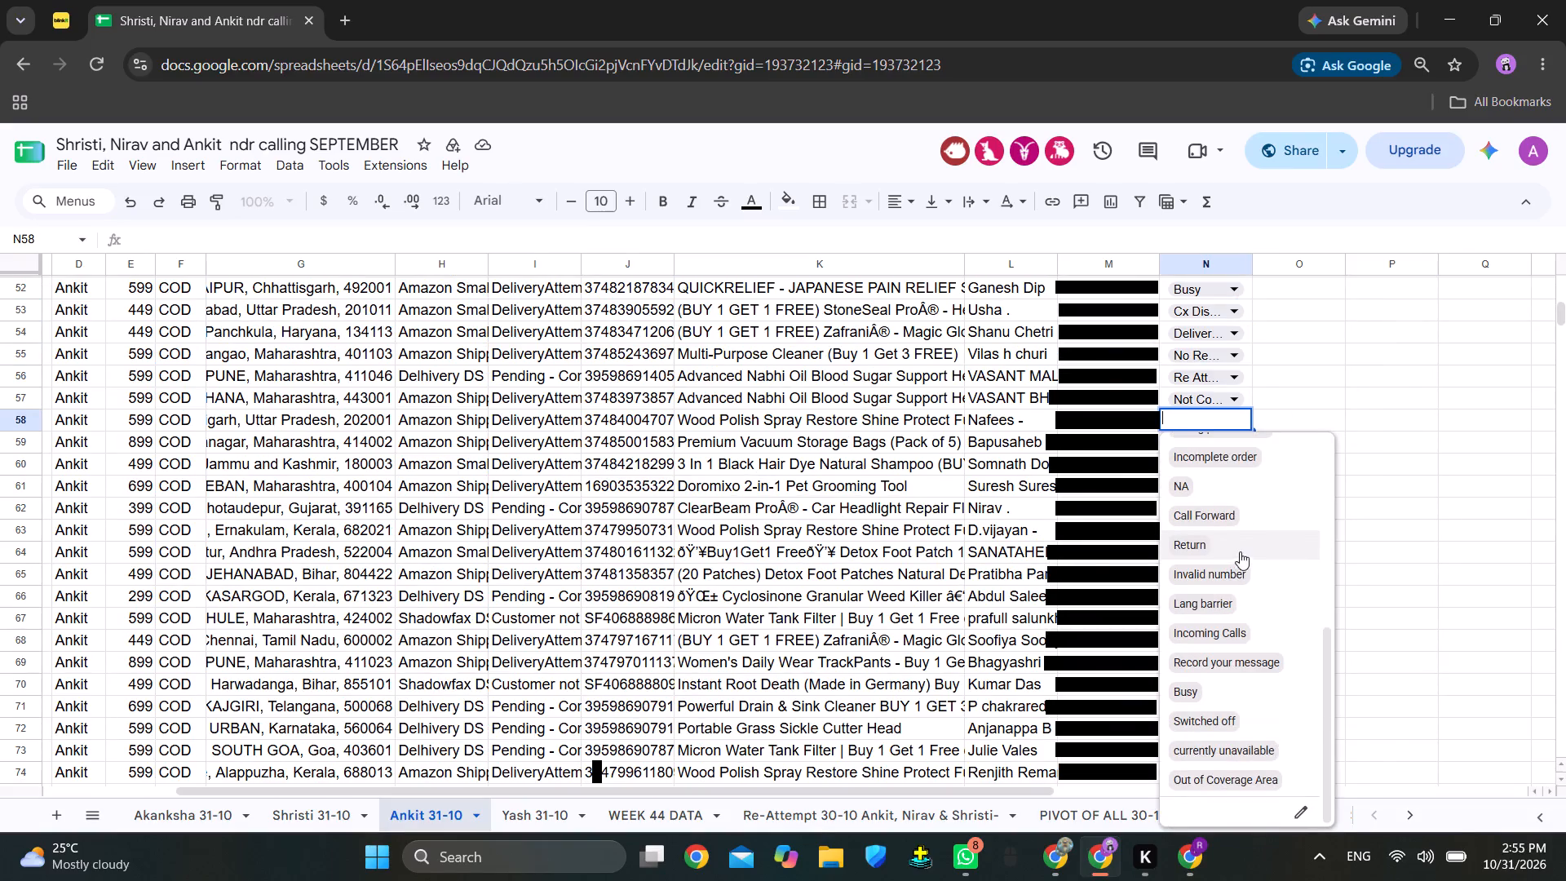
{"action": "scroll", "coordinate": [1240, 551], "scroll_direction": "down", "scroll_amount": 3}
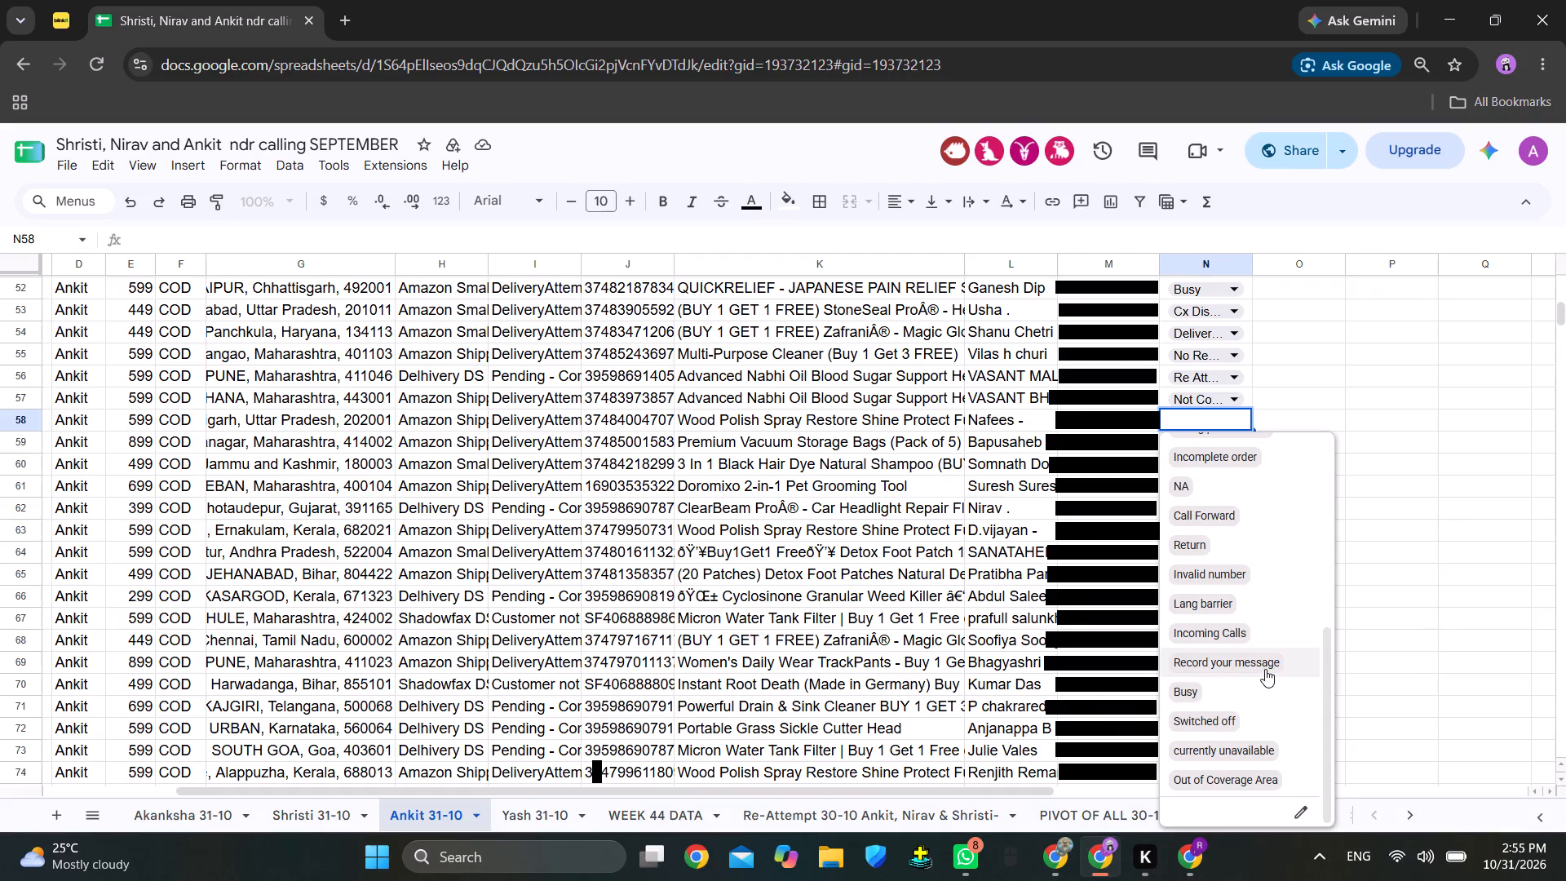
{"action": "scroll", "coordinate": [1269, 631], "scroll_direction": "up", "scroll_amount": 2}
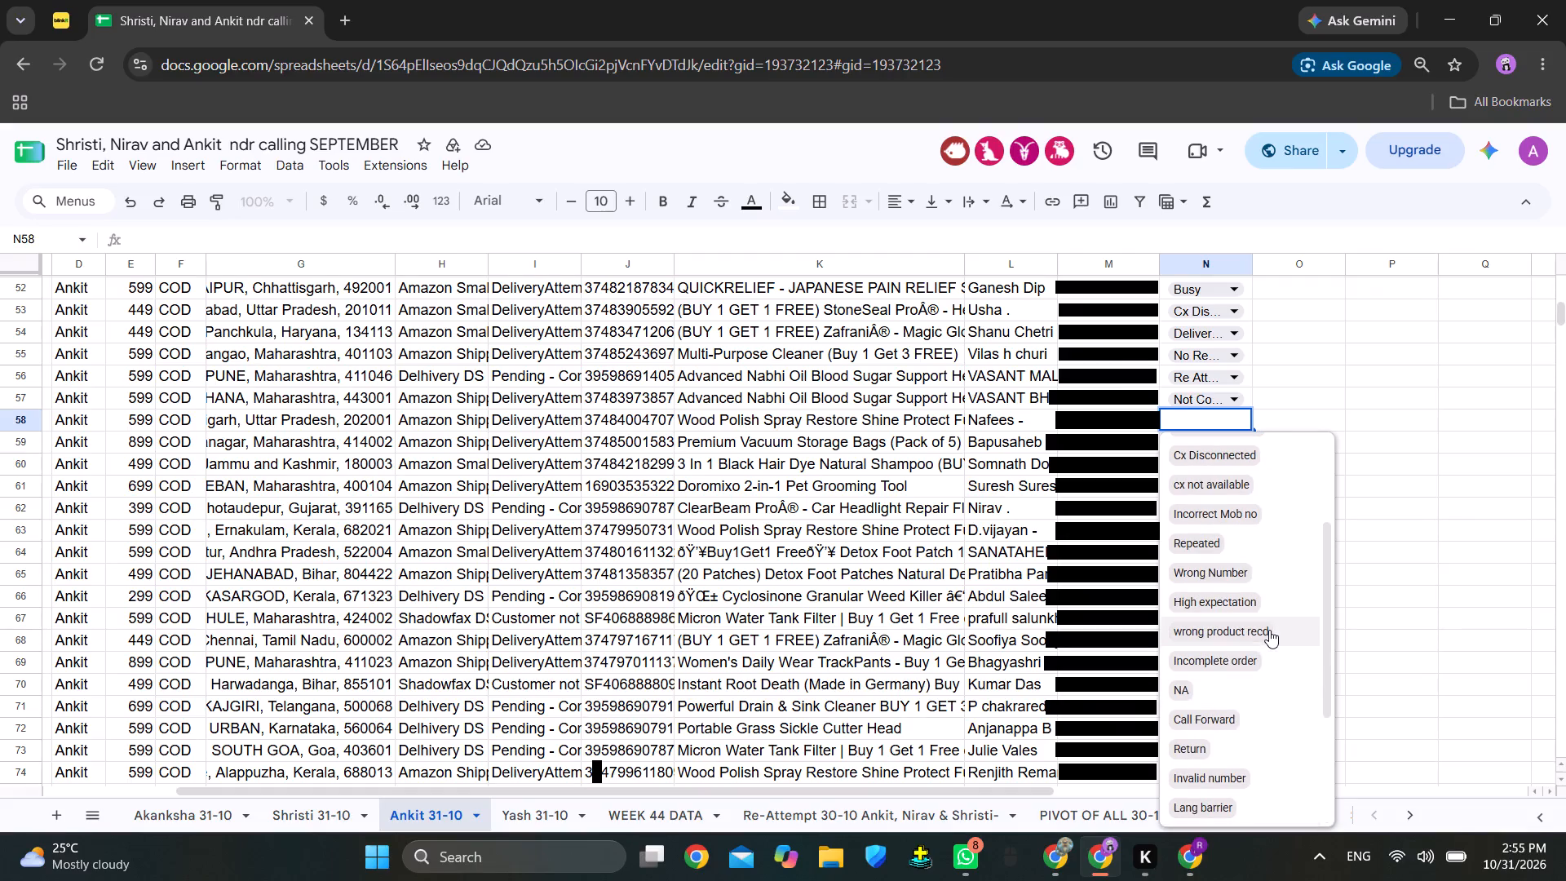
{"action": "scroll", "coordinate": [1273, 622], "scroll_direction": "up", "scroll_amount": 2}
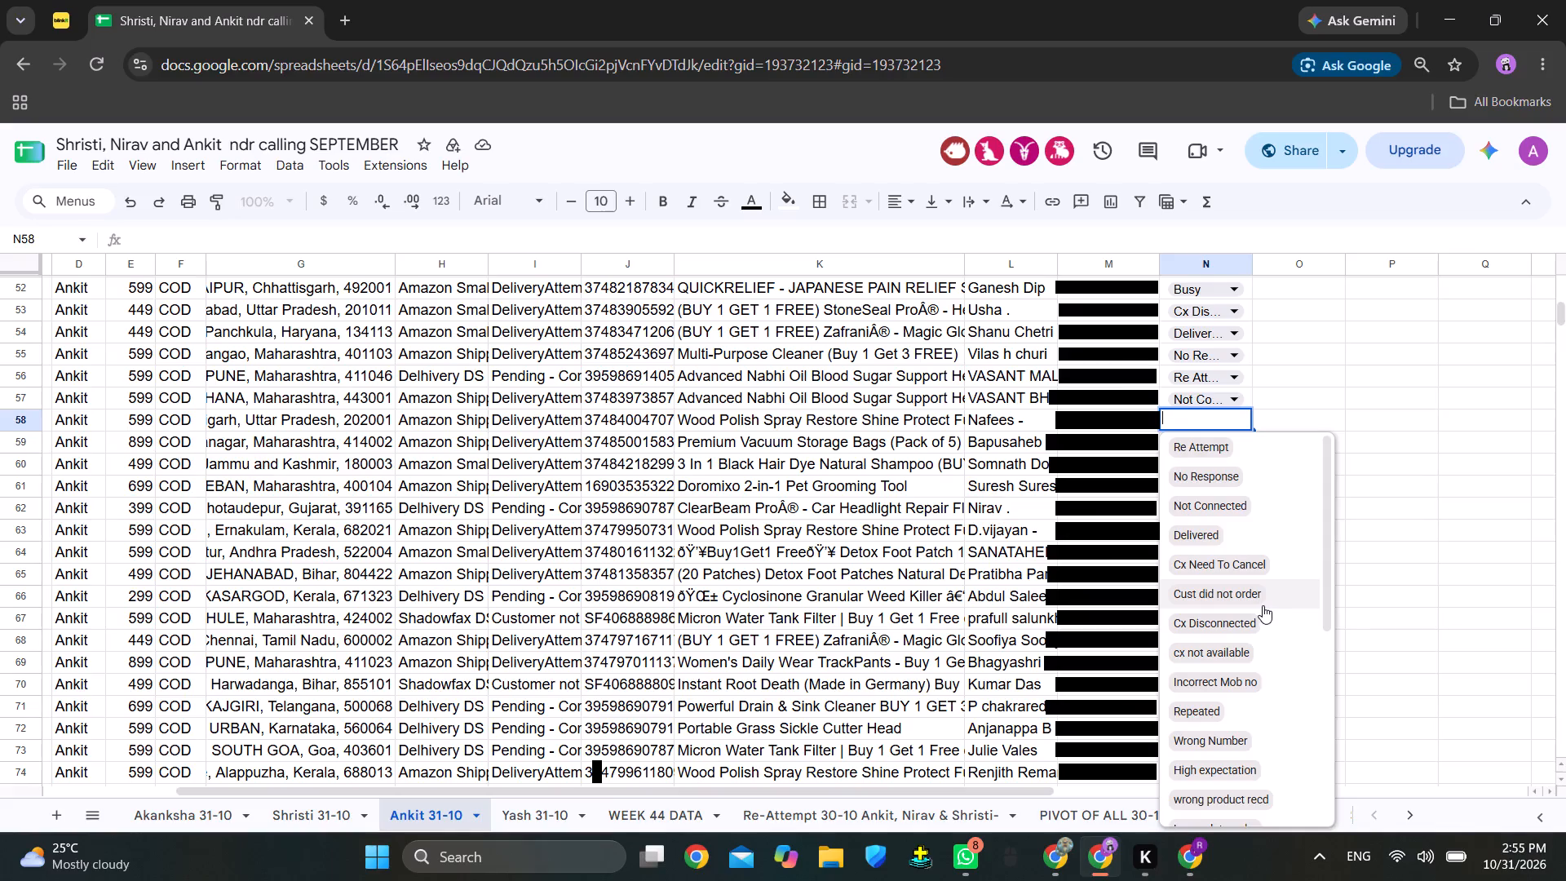
{"action": "left_click", "coordinate": [1205, 564]}
Set the remark in row 193, the last blank remark above the lower filled rows, to Lang barrier.
{"action": "scroll", "coordinate": [1298, 567], "scroll_direction": "down", "scroll_amount": 6}
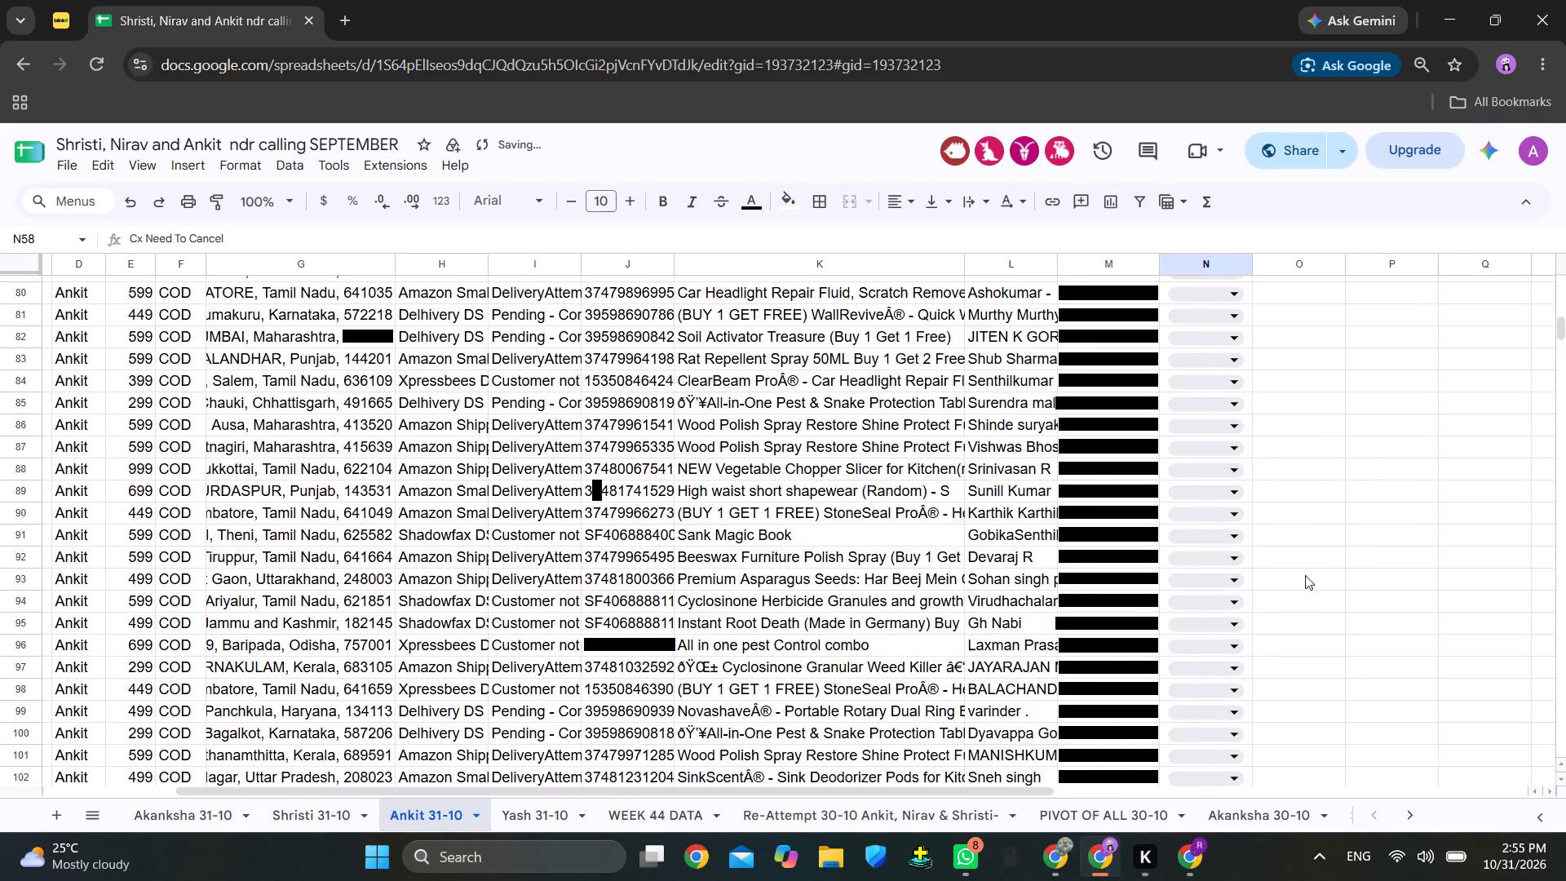
{"action": "scroll", "coordinate": [1305, 575], "scroll_direction": "down", "scroll_amount": 20}
{"action": "scroll", "coordinate": [1306, 535], "scroll_direction": "down", "scroll_amount": 2}
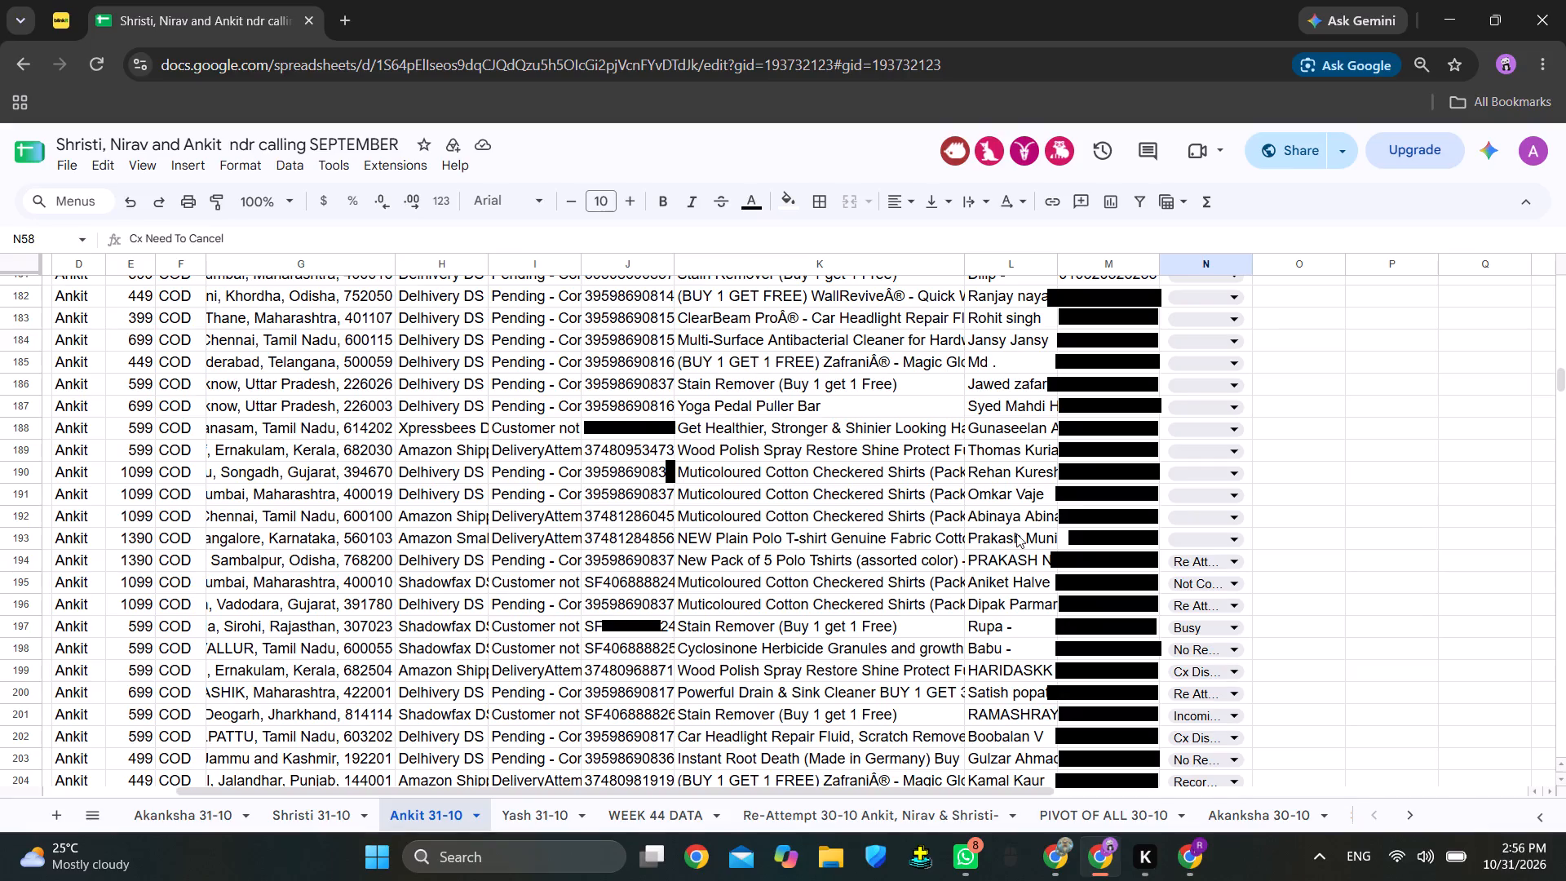
{"action": "left_click", "coordinate": [1202, 541]}
{"action": "scroll", "coordinate": [1245, 658], "scroll_direction": "down", "scroll_amount": 12}
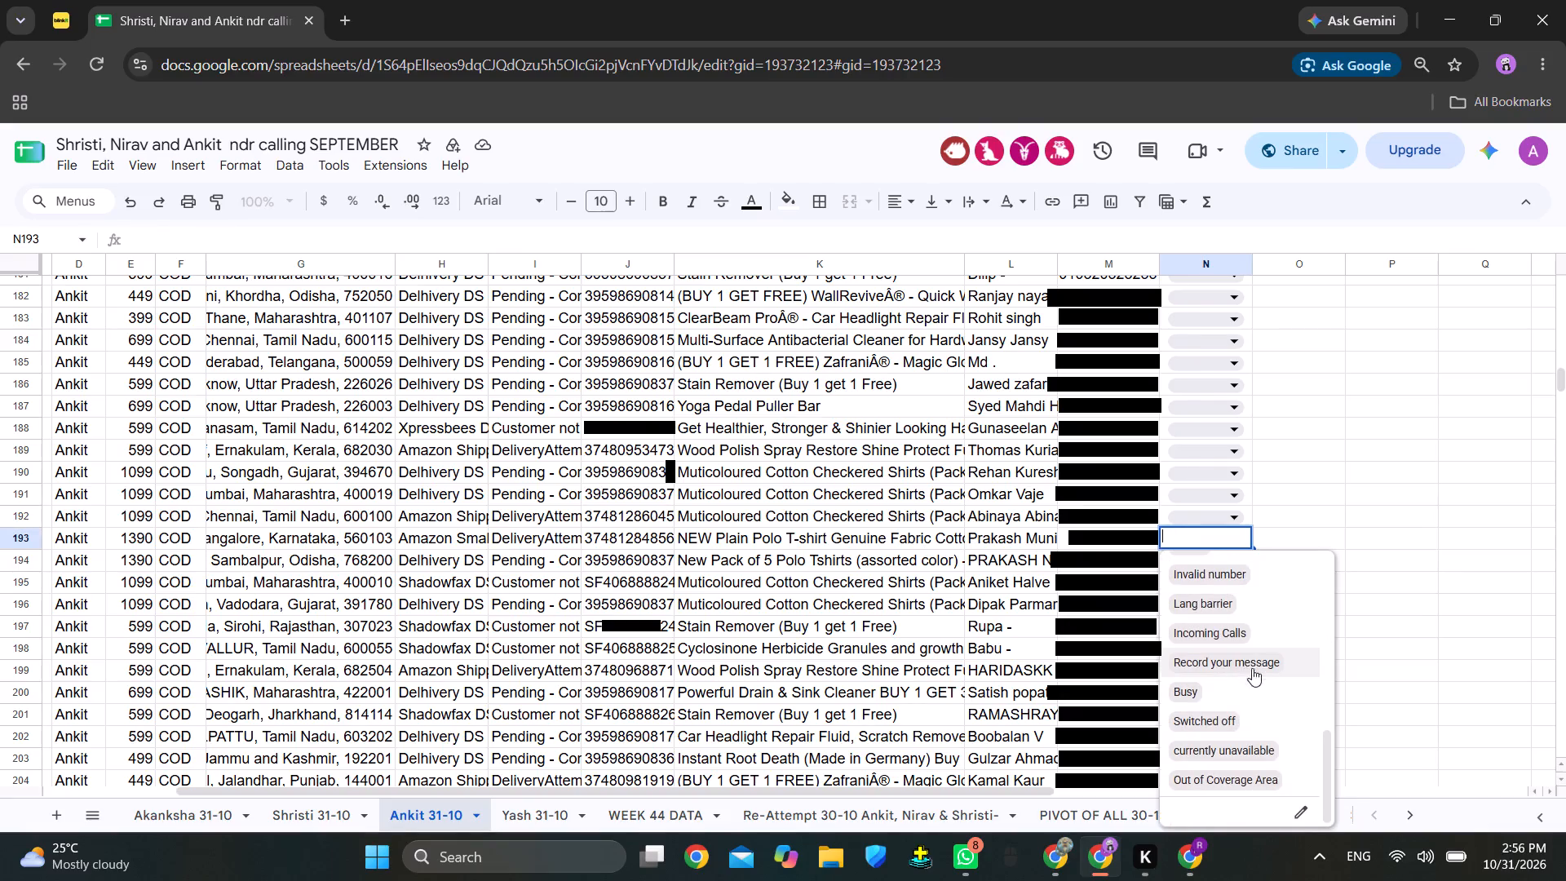
{"action": "left_click", "coordinate": [1216, 596]}
Set the remark in row 59, the first blank remark below the upper filled rows, to Re Attempt.
{"action": "scroll", "coordinate": [1295, 512], "scroll_direction": "up", "scroll_amount": 11}
{"action": "scroll", "coordinate": [1298, 497], "scroll_direction": "down", "scroll_amount": 1}
{"action": "scroll", "coordinate": [1298, 497], "scroll_direction": "up", "scroll_amount": 7}
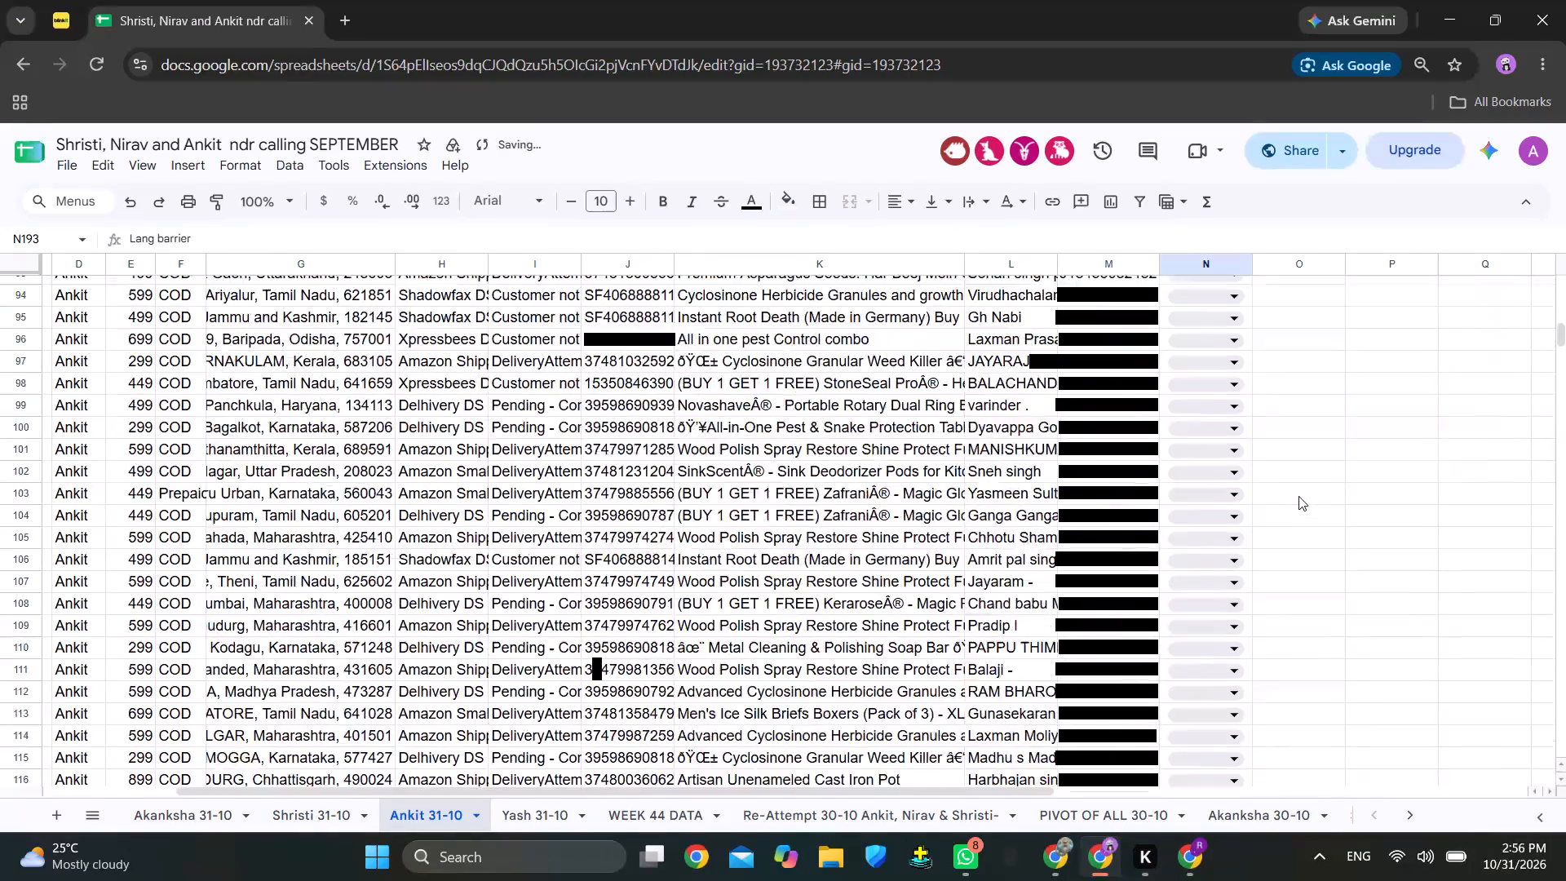
{"action": "scroll", "coordinate": [1298, 496], "scroll_direction": "up", "scroll_amount": 12}
{"action": "scroll", "coordinate": [1298, 502], "scroll_direction": "down", "scroll_amount": 1}
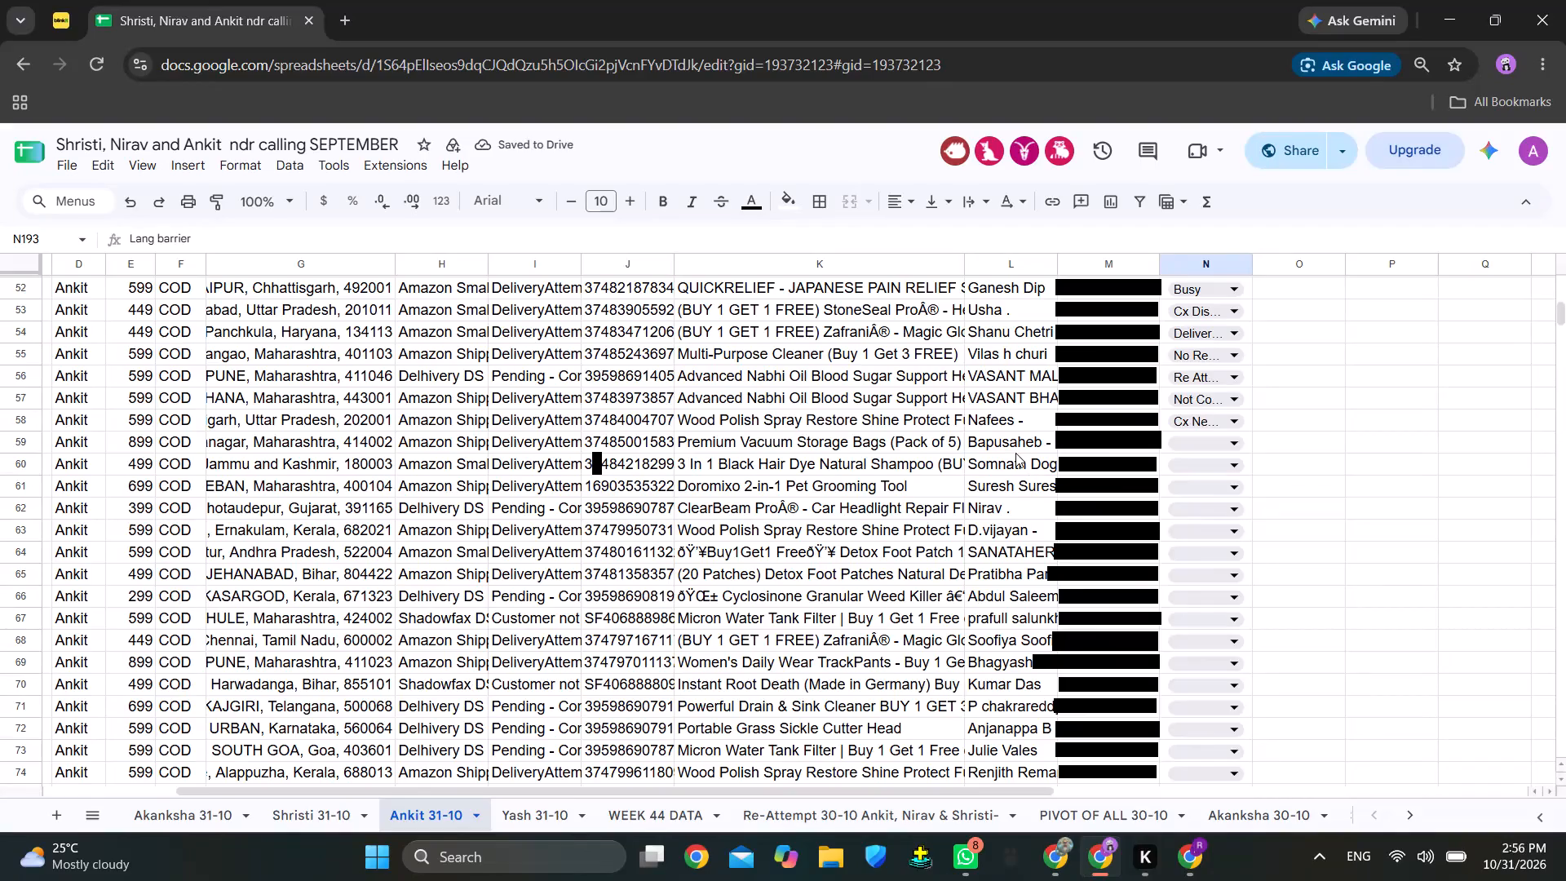
{"action": "left_click", "coordinate": [1228, 445]}
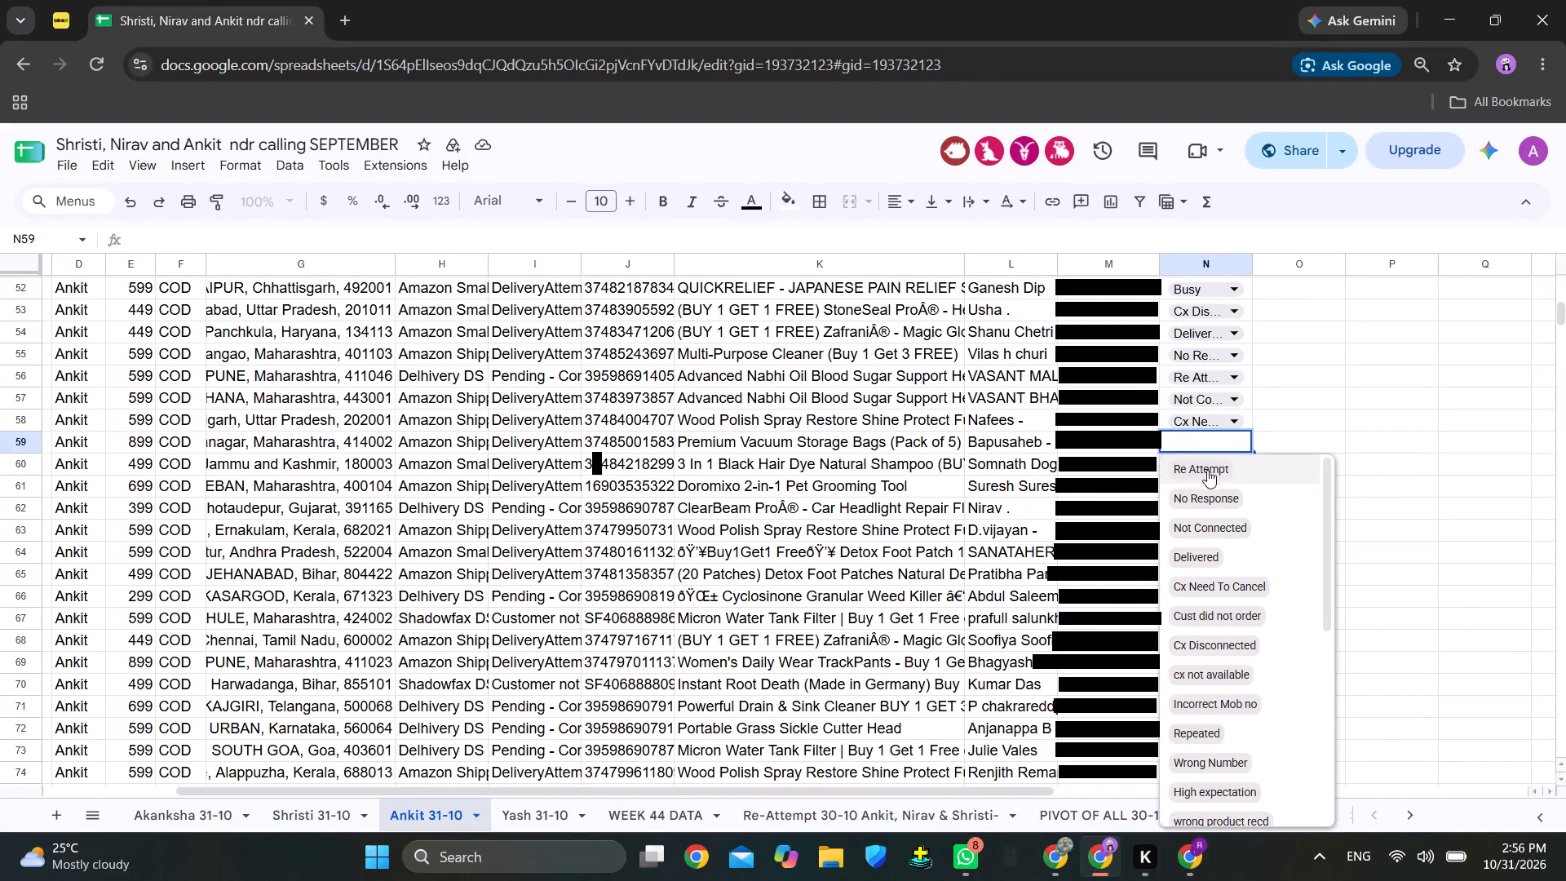
{"action": "left_click", "coordinate": [1206, 467]}
Go to row 192 of the Ankit 31-10 sheet, the last blank remark above the lower filled rows.
{"action": "scroll", "coordinate": [1309, 496], "scroll_direction": "down", "scroll_amount": 13}
{"action": "scroll", "coordinate": [1310, 519], "scroll_direction": "up", "scroll_amount": 1}
{"action": "scroll", "coordinate": [1310, 519], "scroll_direction": "down", "scroll_amount": 12}
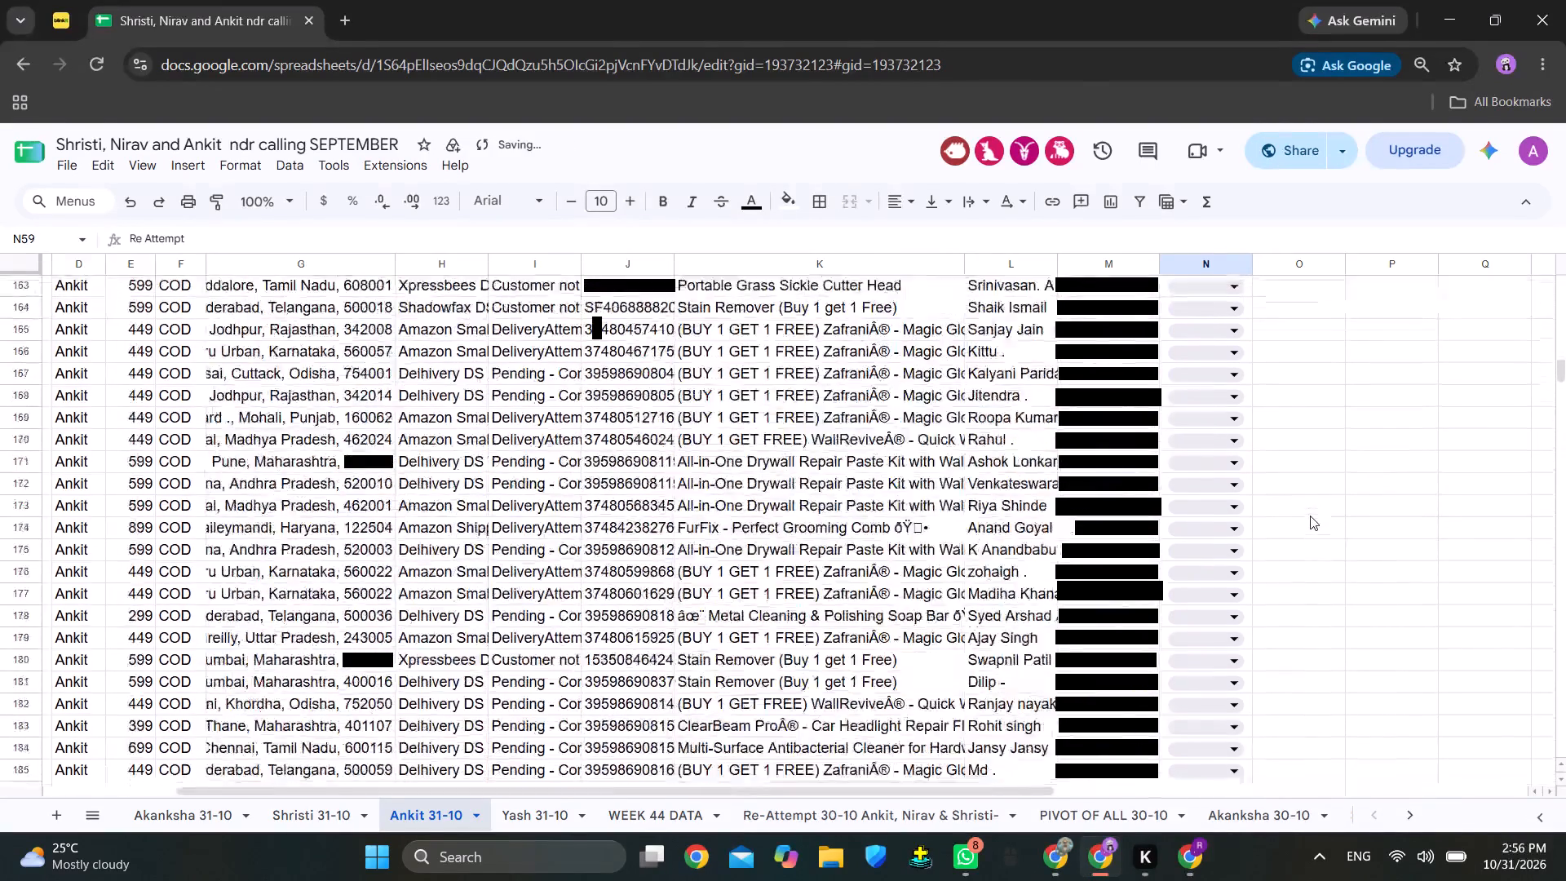
{"action": "scroll", "coordinate": [1310, 516], "scroll_direction": "down", "scroll_amount": 4}
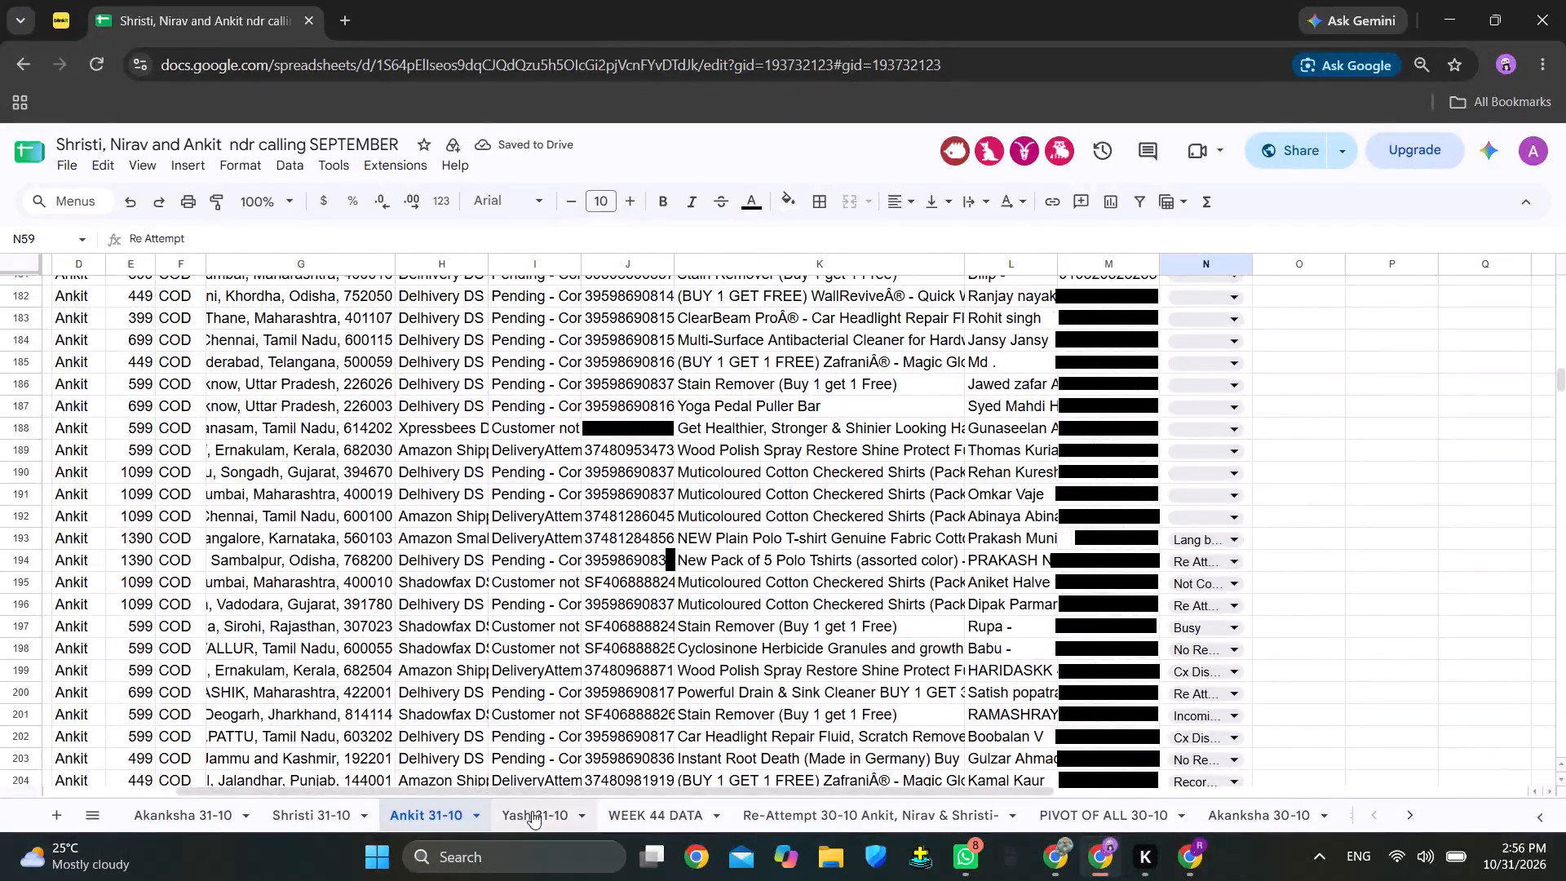
Check how far the Remarks columns are filled in on the Yash 31-10 and Shristi 31-10 sheets.
{"action": "left_click", "coordinate": [533, 811]}
{"action": "scroll", "coordinate": [1396, 552], "scroll_direction": "up", "scroll_amount": 6}
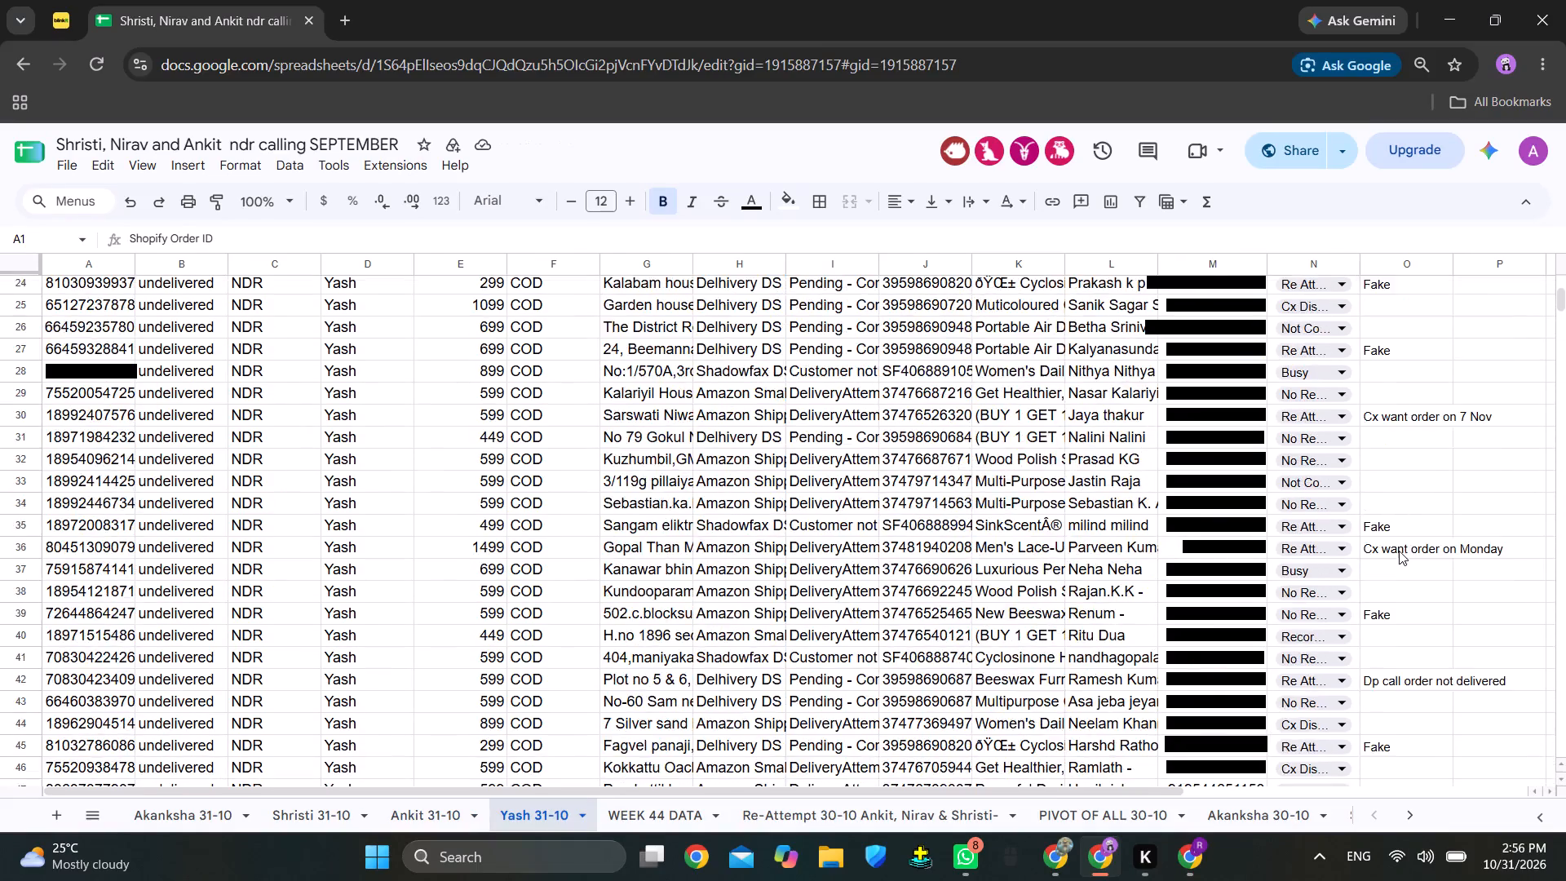
{"action": "scroll", "coordinate": [1400, 549], "scroll_direction": "up", "scroll_amount": 6}
{"action": "scroll", "coordinate": [1403, 545], "scroll_direction": "down", "scroll_amount": 7}
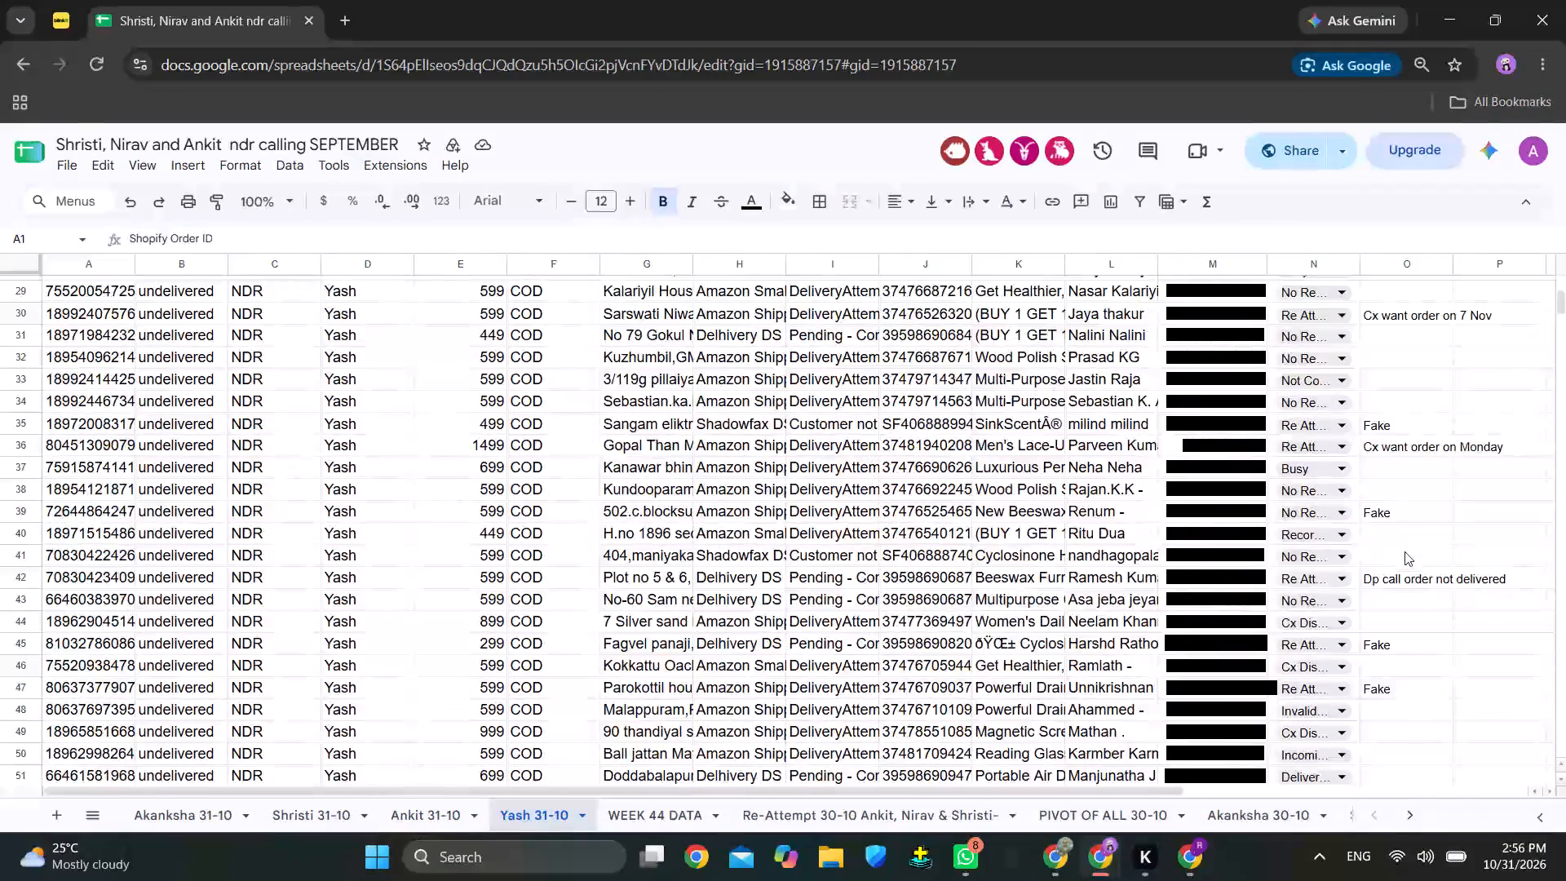
{"action": "scroll", "coordinate": [1405, 551], "scroll_direction": "down", "scroll_amount": 12}
{"action": "scroll", "coordinate": [1418, 547], "scroll_direction": "up", "scroll_amount": 1}
{"action": "scroll", "coordinate": [1418, 547], "scroll_direction": "down", "scroll_amount": 7}
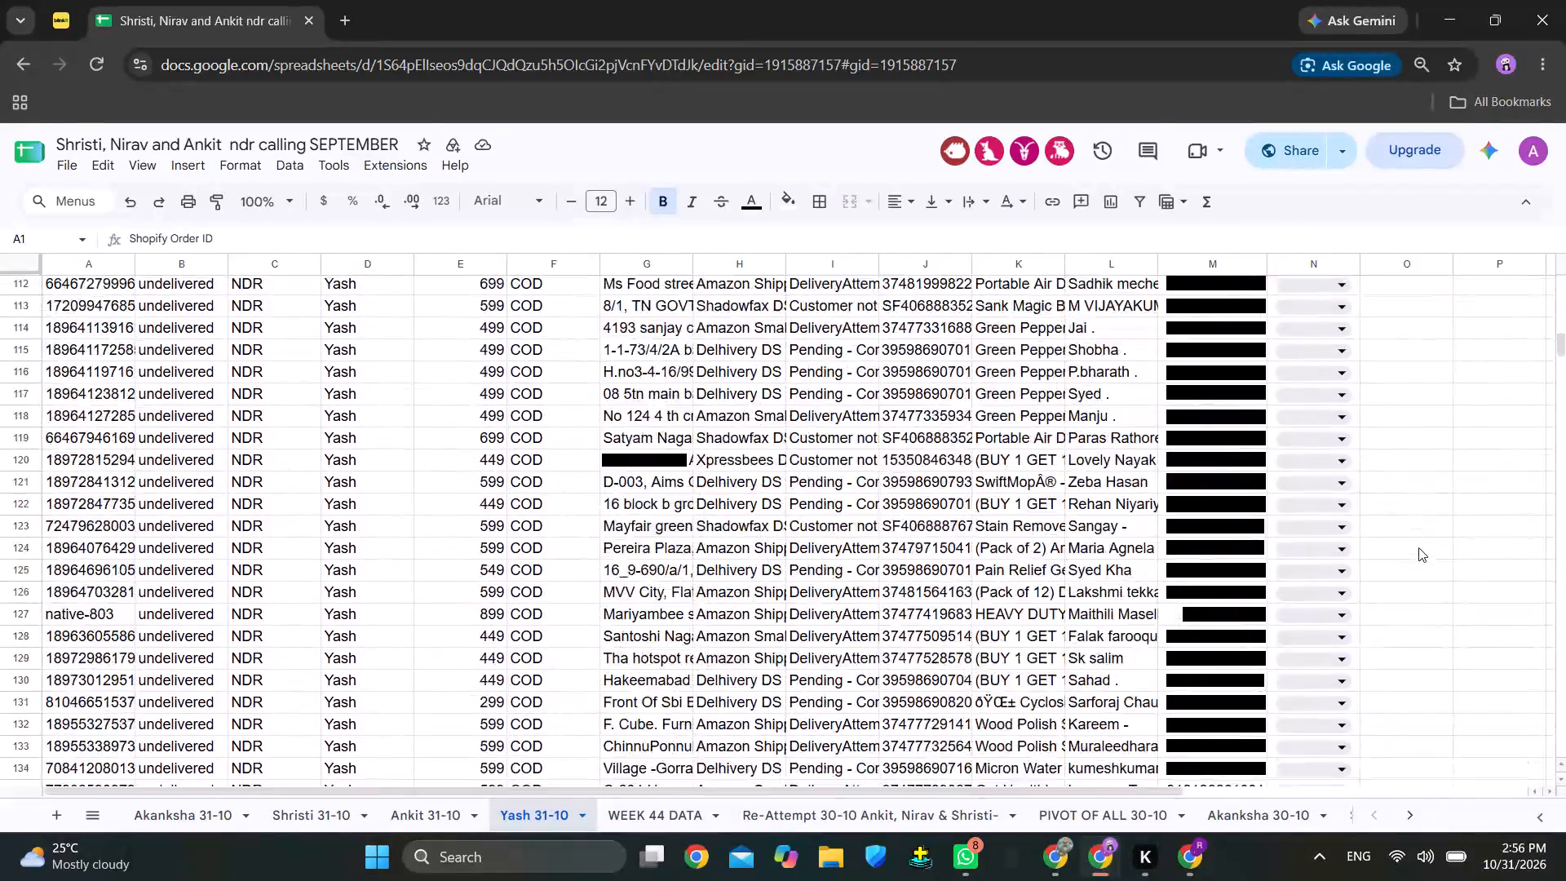
{"action": "scroll", "coordinate": [1418, 547], "scroll_direction": "down", "scroll_amount": 20}
{"action": "scroll", "coordinate": [1418, 547], "scroll_direction": "down", "scroll_amount": 7}
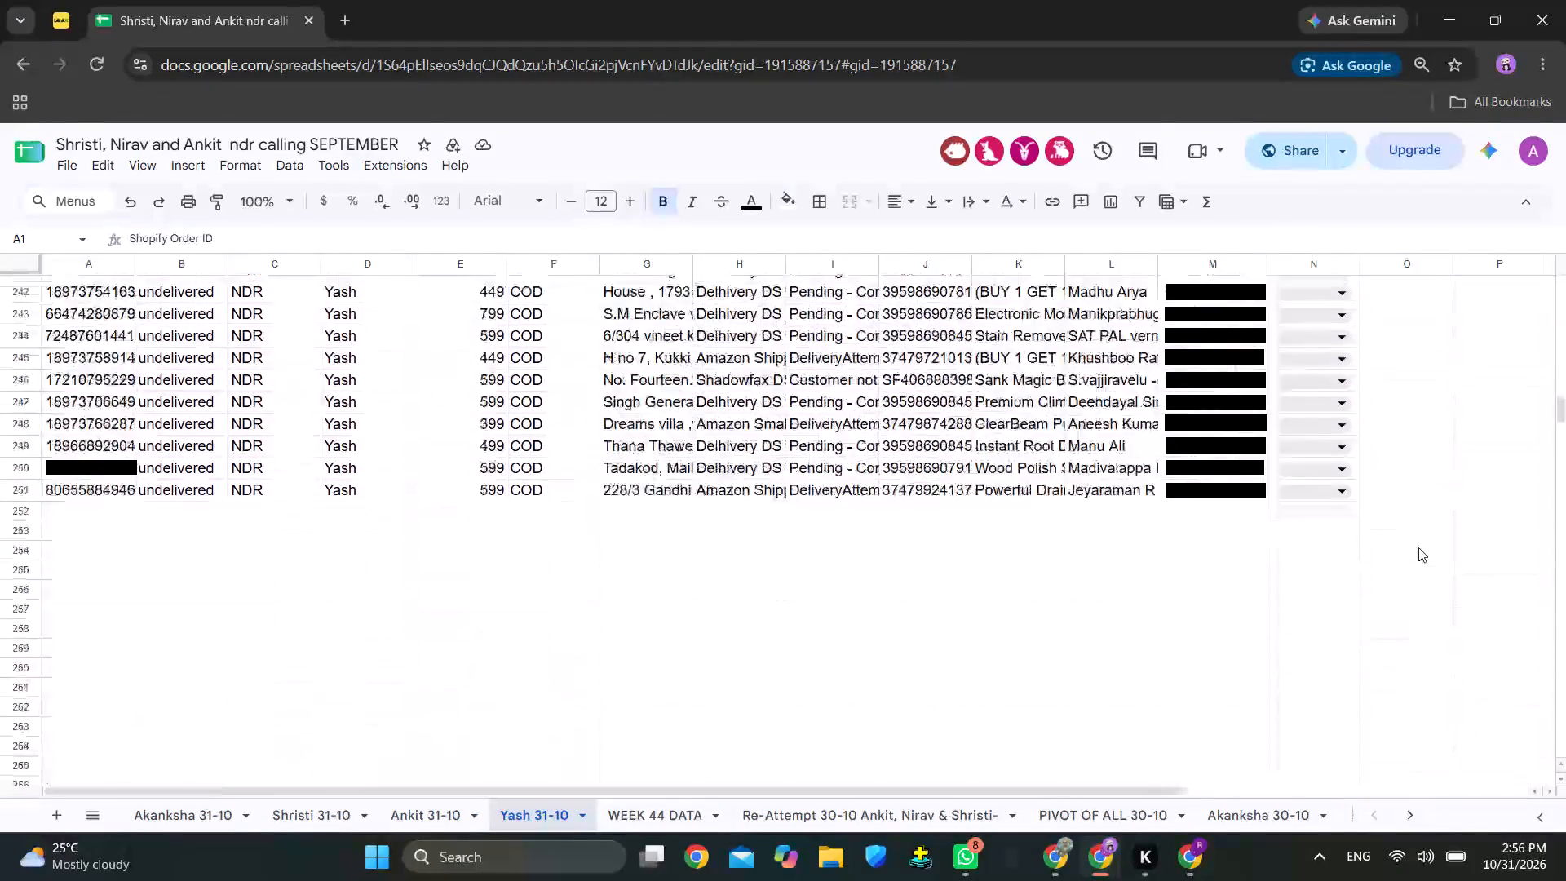
{"action": "scroll", "coordinate": [1418, 547], "scroll_direction": "up", "scroll_amount": 20}
{"action": "scroll", "coordinate": [1418, 547], "scroll_direction": "up", "scroll_amount": 3}
{"action": "scroll", "coordinate": [1418, 547], "scroll_direction": "down", "scroll_amount": 1}
{"action": "scroll", "coordinate": [1418, 547], "scroll_direction": "up", "scroll_amount": 13}
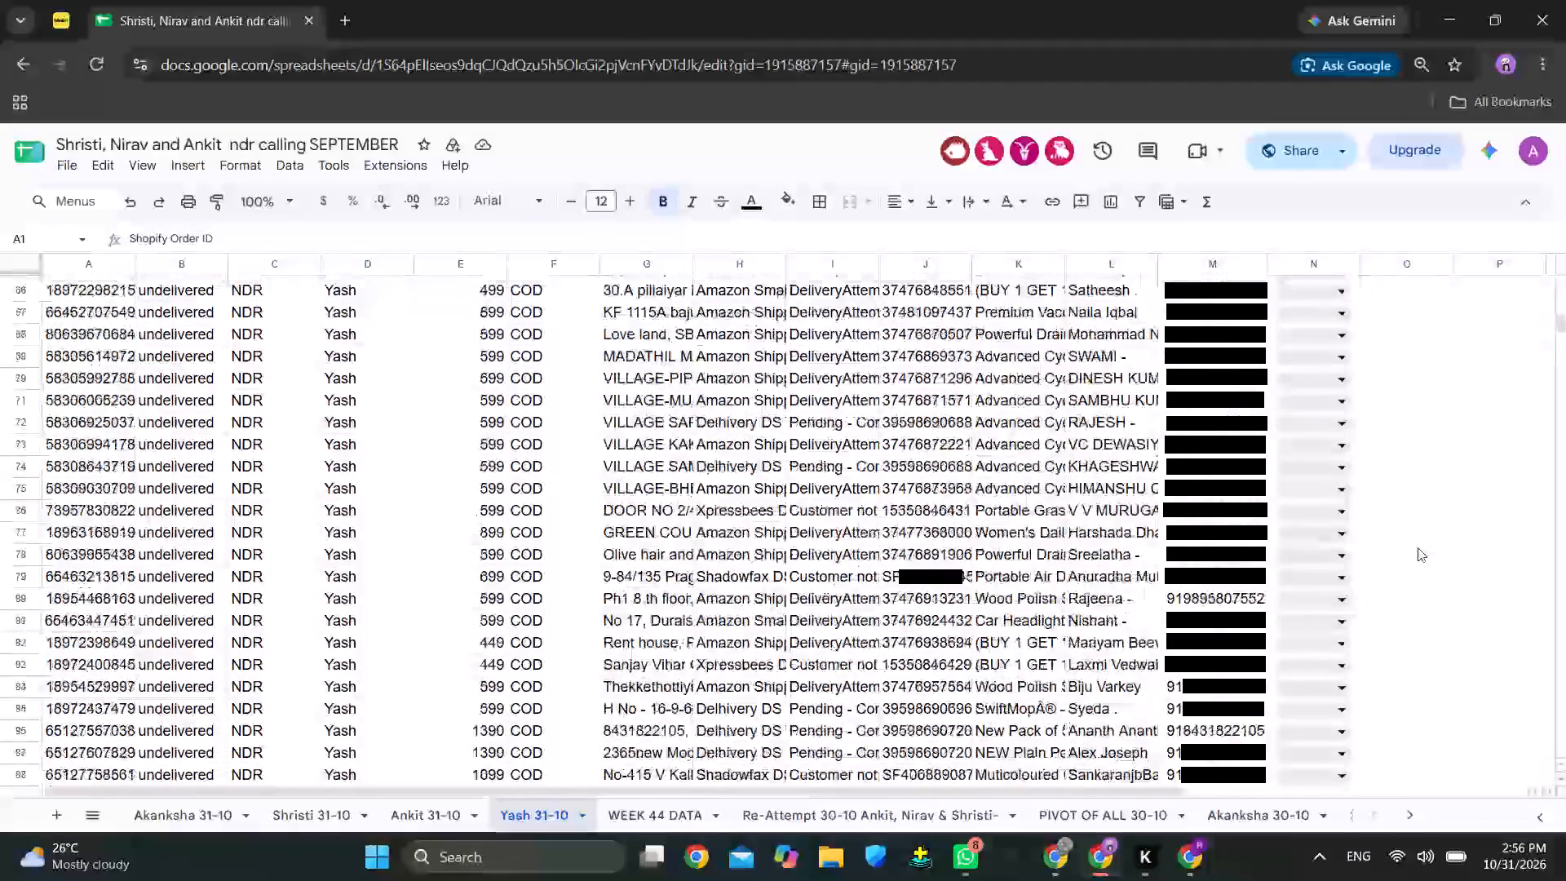
{"action": "scroll", "coordinate": [1418, 547], "scroll_direction": "up", "scroll_amount": 11}
{"action": "scroll", "coordinate": [1418, 547], "scroll_direction": "down", "scroll_amount": 6}
{"action": "scroll", "coordinate": [1418, 547], "scroll_direction": "up", "scroll_amount": 1}
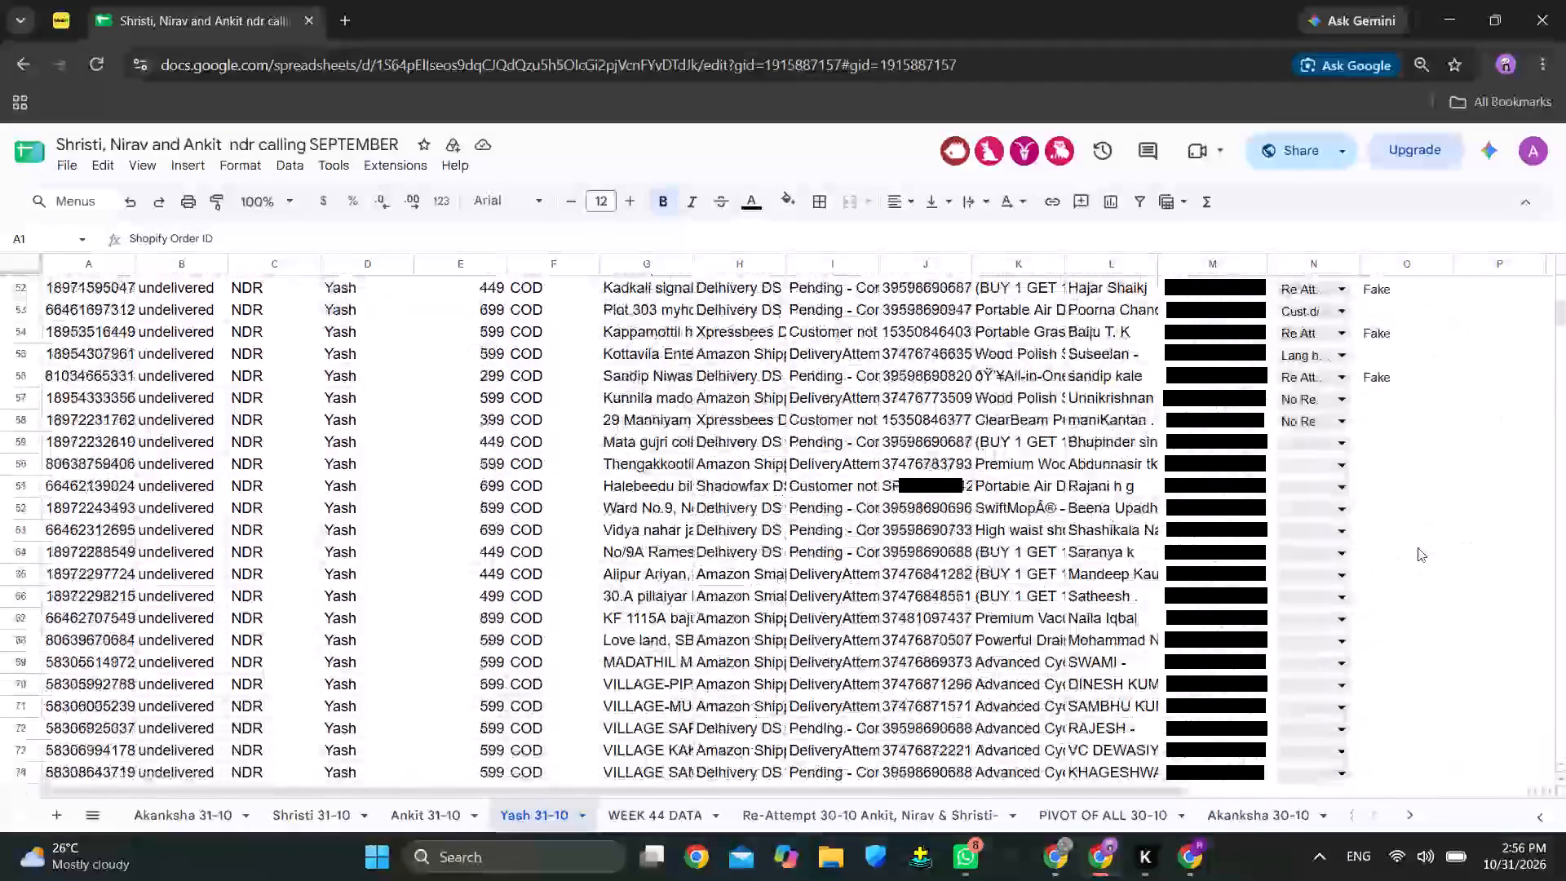
{"action": "left_click", "coordinate": [303, 823]}
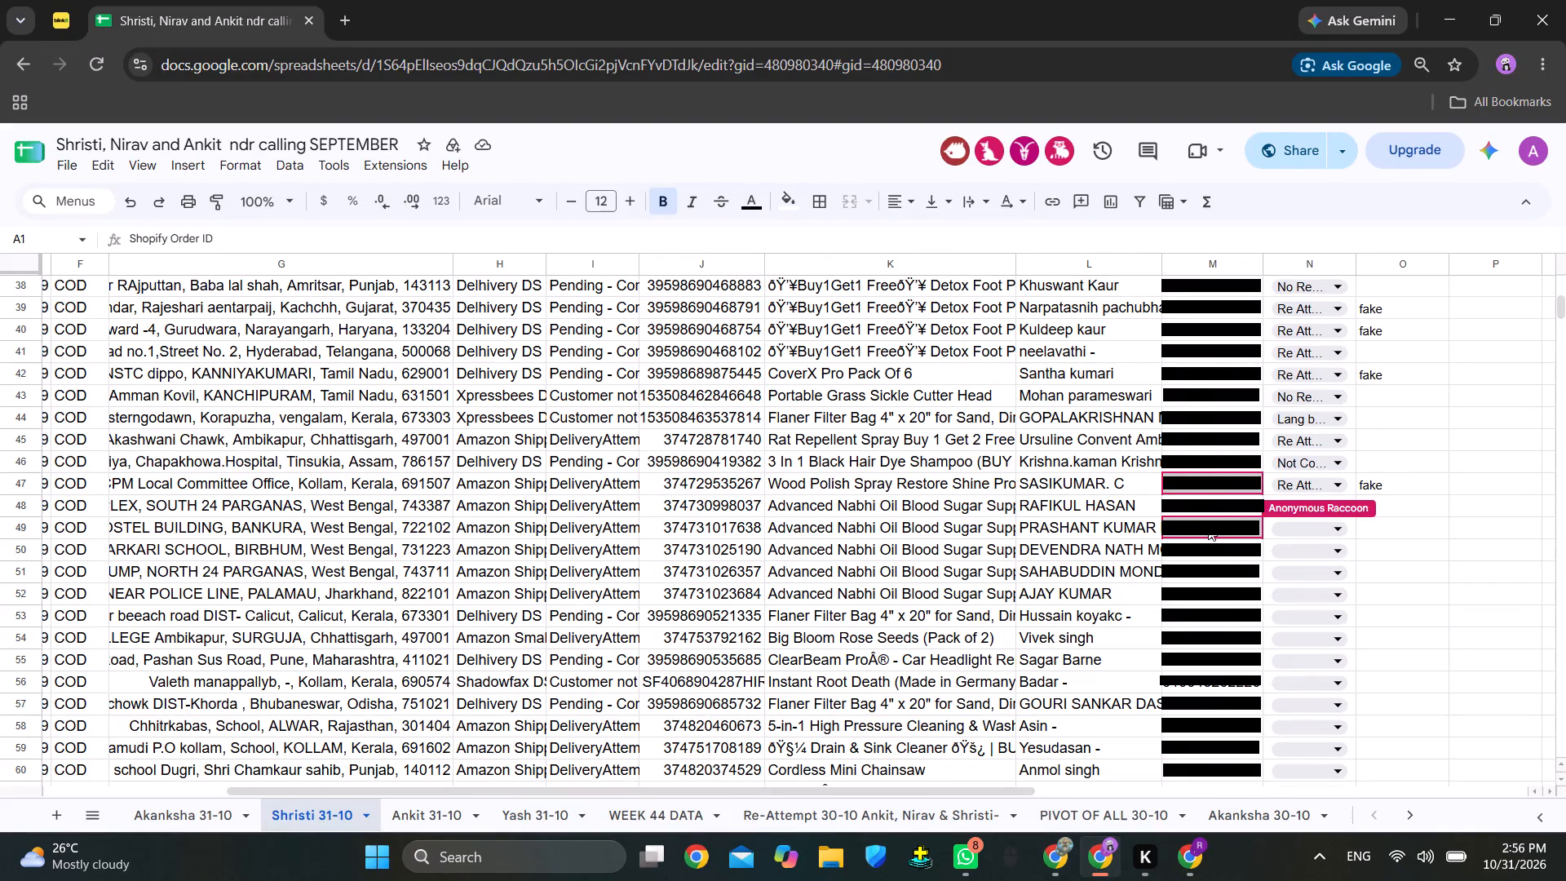
{"action": "scroll", "coordinate": [1334, 444], "scroll_direction": "up", "scroll_amount": 8}
{"action": "scroll", "coordinate": [1341, 443], "scroll_direction": "down", "scroll_amount": 7}
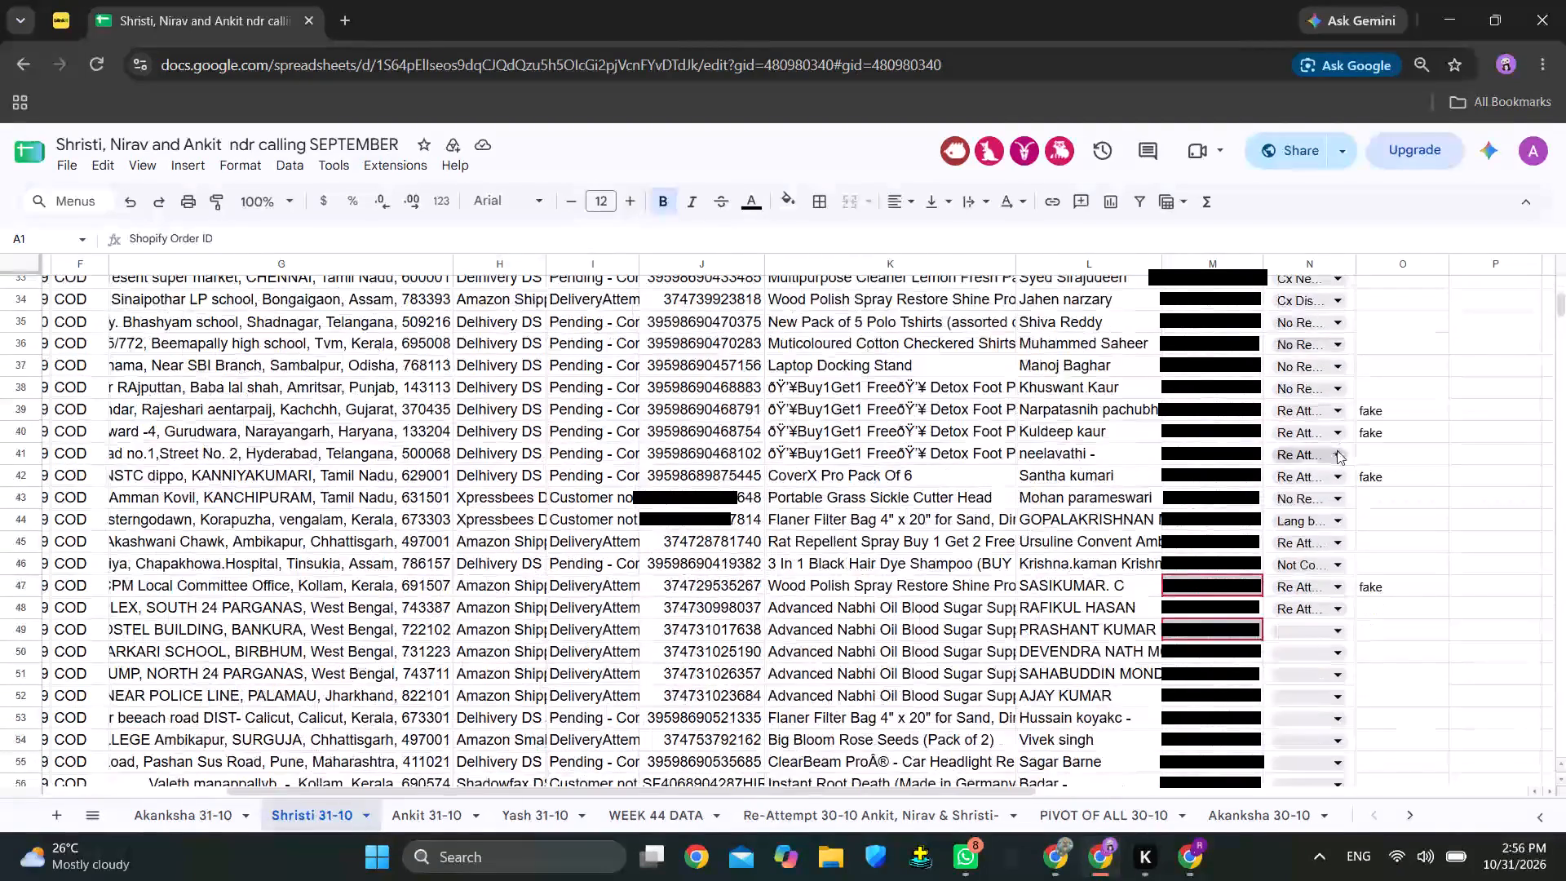
{"action": "scroll", "coordinate": [1329, 469], "scroll_direction": "down", "scroll_amount": 1}
Return to the Ankit 31-10 sheet and set the remark in row 192 to Switched off.
{"action": "left_click", "coordinate": [435, 825]}
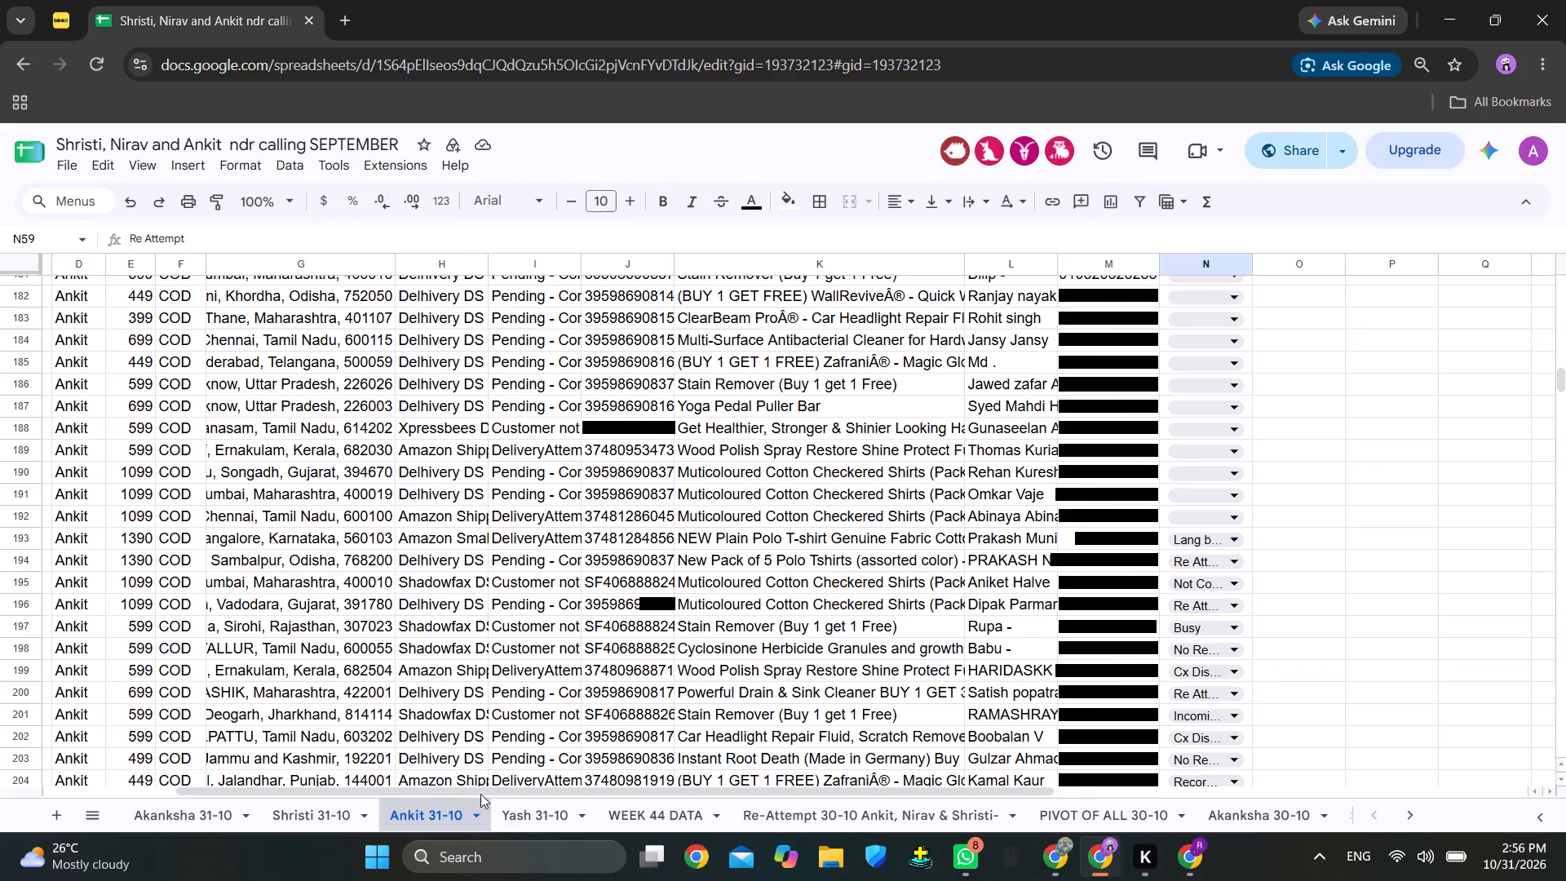
{"action": "scroll", "coordinate": [1400, 404], "scroll_direction": "up", "scroll_amount": 18}
{"action": "scroll", "coordinate": [1348, 413], "scroll_direction": "down", "scroll_amount": 4}
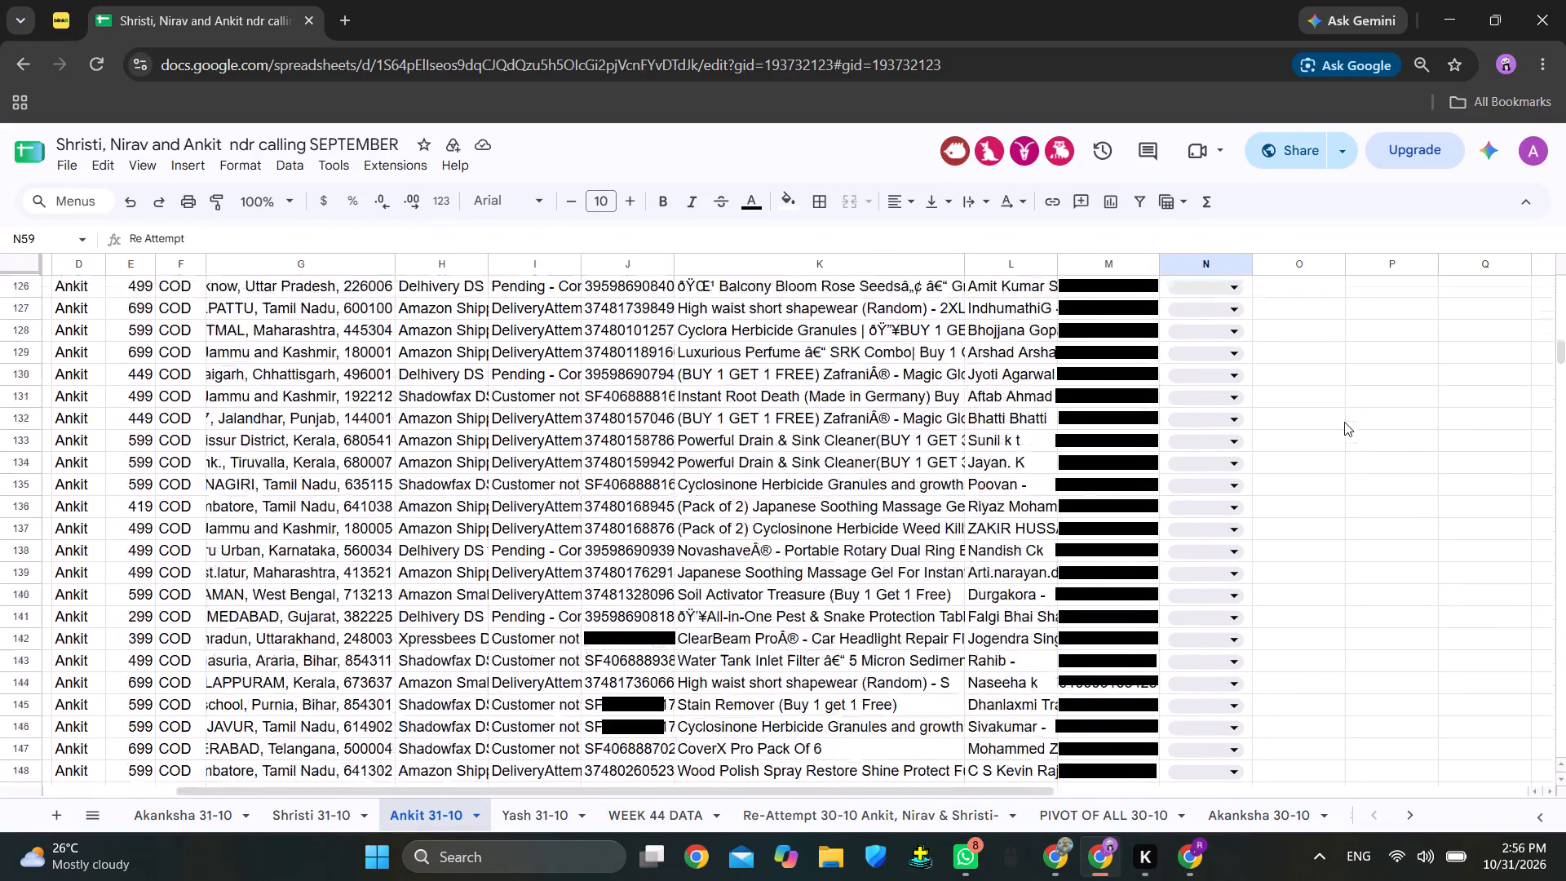
{"action": "scroll", "coordinate": [1344, 422], "scroll_direction": "down", "scroll_amount": 6}
{"action": "scroll", "coordinate": [1344, 445], "scroll_direction": "up", "scroll_amount": 1}
{"action": "scroll", "coordinate": [1344, 445], "scroll_direction": "down", "scroll_amount": 9}
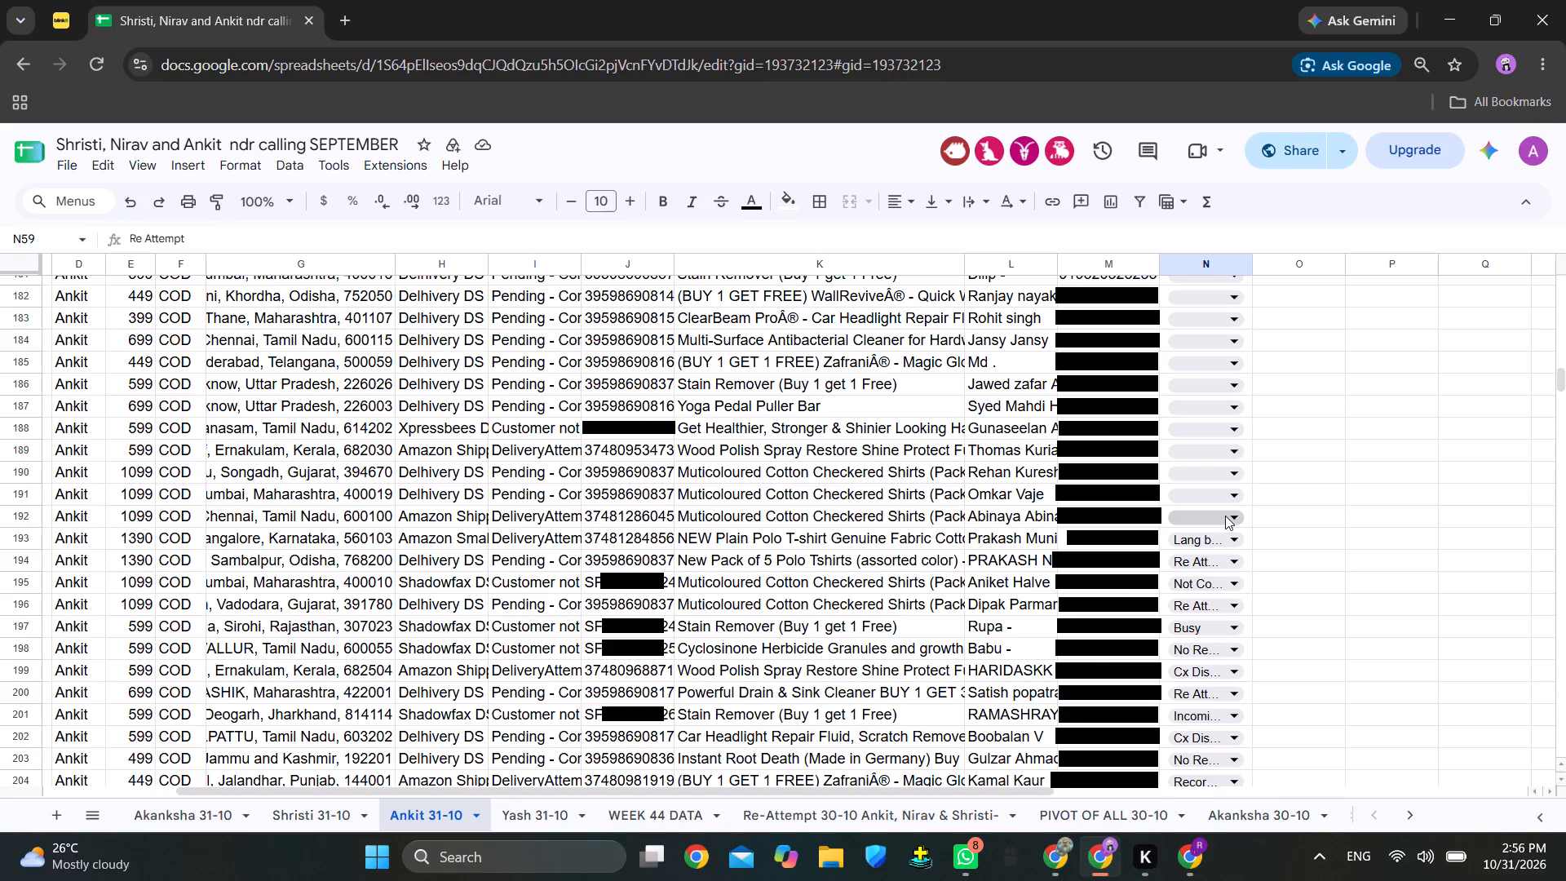
{"action": "left_click", "coordinate": [1225, 516]}
{"action": "scroll", "coordinate": [1280, 627], "scroll_direction": "down", "scroll_amount": 12}
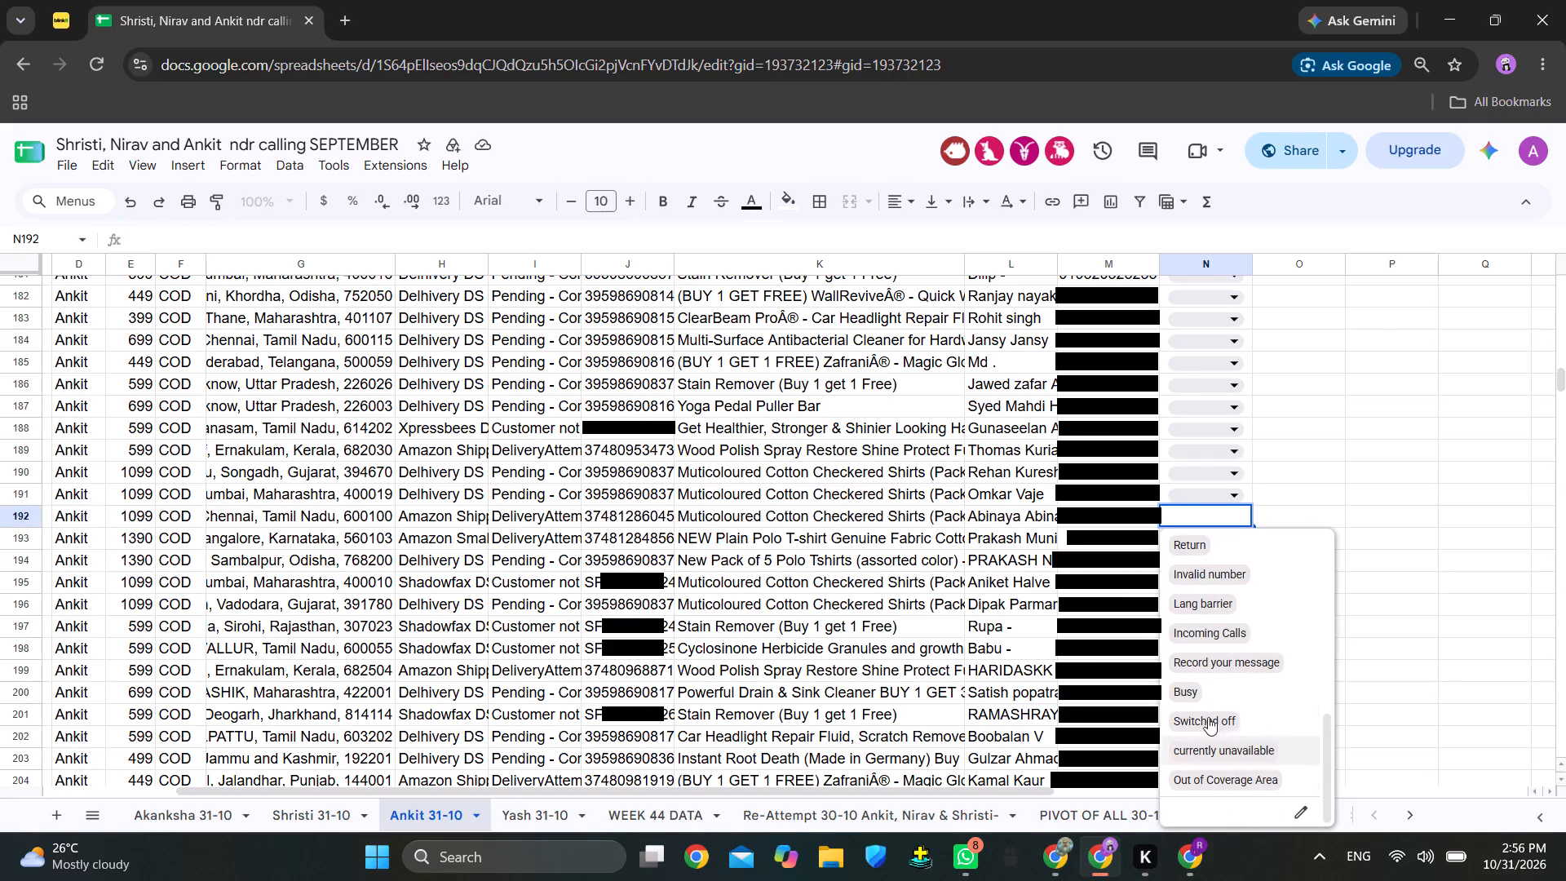
{"action": "left_click_drag", "start_coordinate": [1200, 714], "coordinate": [1208, 706]}
Set the remark in row 60, the first blank remark below the upper filled rows, to No Response.
{"action": "scroll", "coordinate": [1353, 485], "scroll_direction": "up", "scroll_amount": 18}
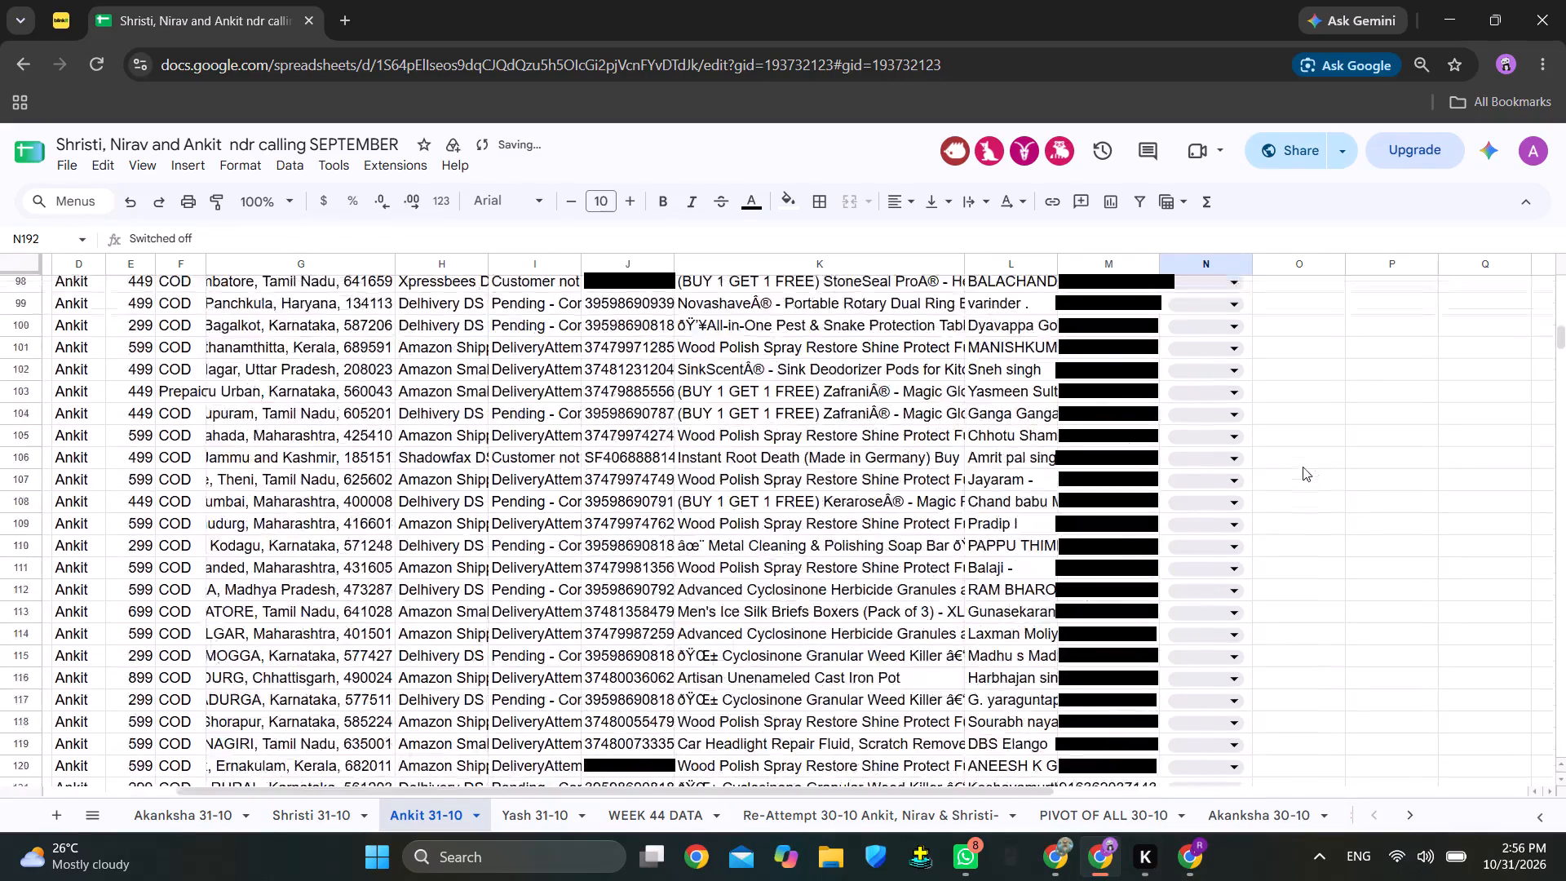
{"action": "scroll", "coordinate": [1303, 467], "scroll_direction": "up", "scroll_amount": 10}
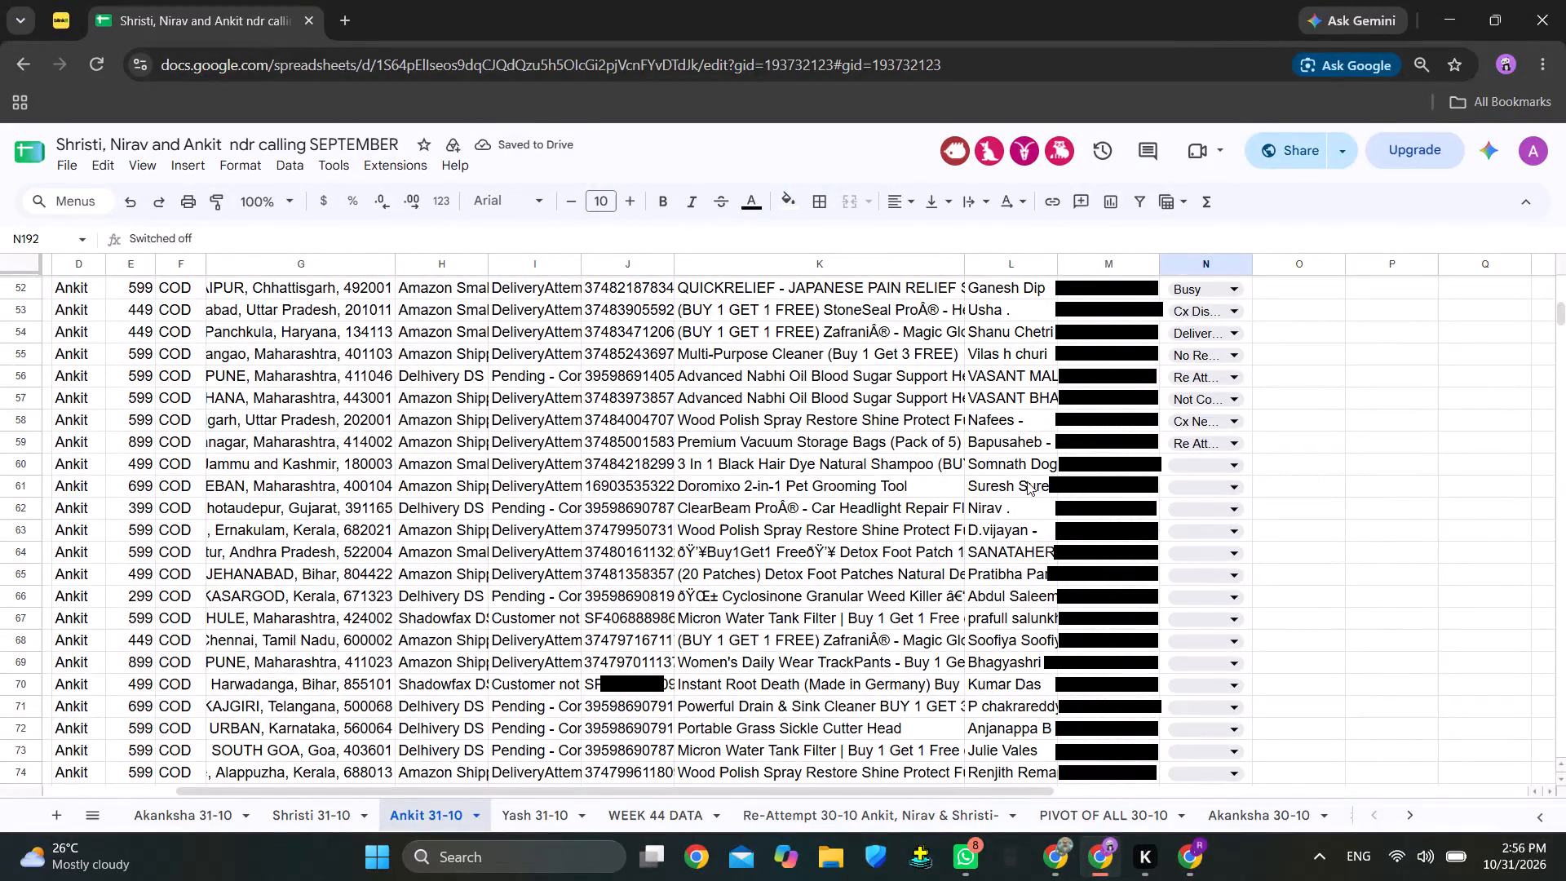
{"action": "left_click", "coordinate": [1225, 470]}
{"action": "left_click", "coordinate": [1207, 521]}
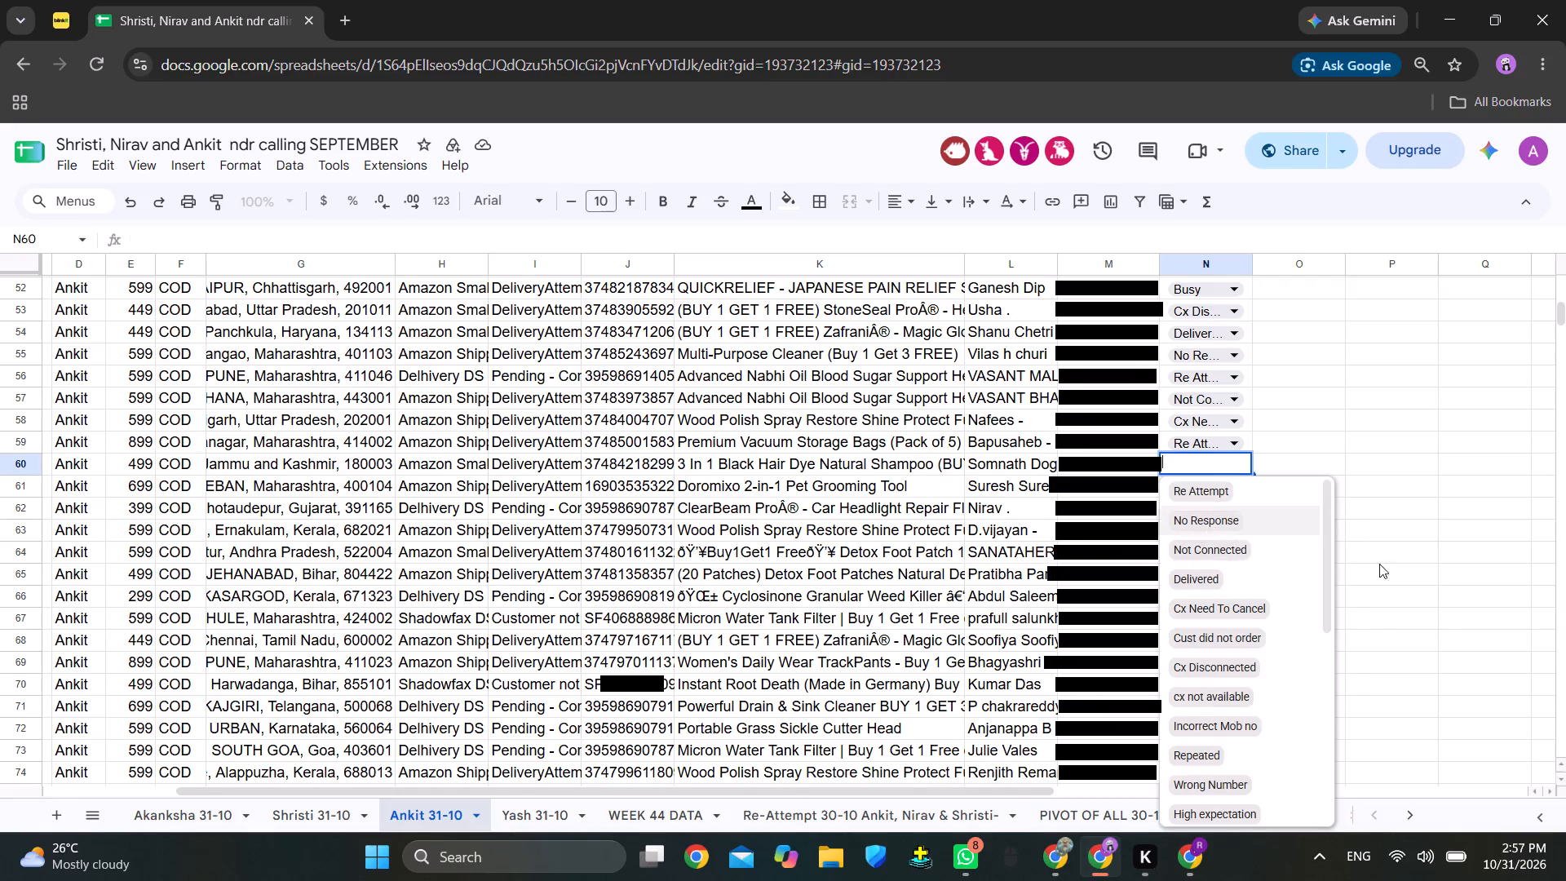
Set the remark in row 191, the last blank one above the lower filled rows, to Re Attempt.
{"action": "scroll", "coordinate": [1460, 575], "scroll_direction": "down", "scroll_amount": 20}
{"action": "scroll", "coordinate": [1460, 575], "scroll_direction": "down", "scroll_amount": 2}
{"action": "scroll", "coordinate": [1305, 542], "scroll_direction": "up", "scroll_amount": 1}
{"action": "scroll", "coordinate": [1305, 542], "scroll_direction": "down", "scroll_amount": 4}
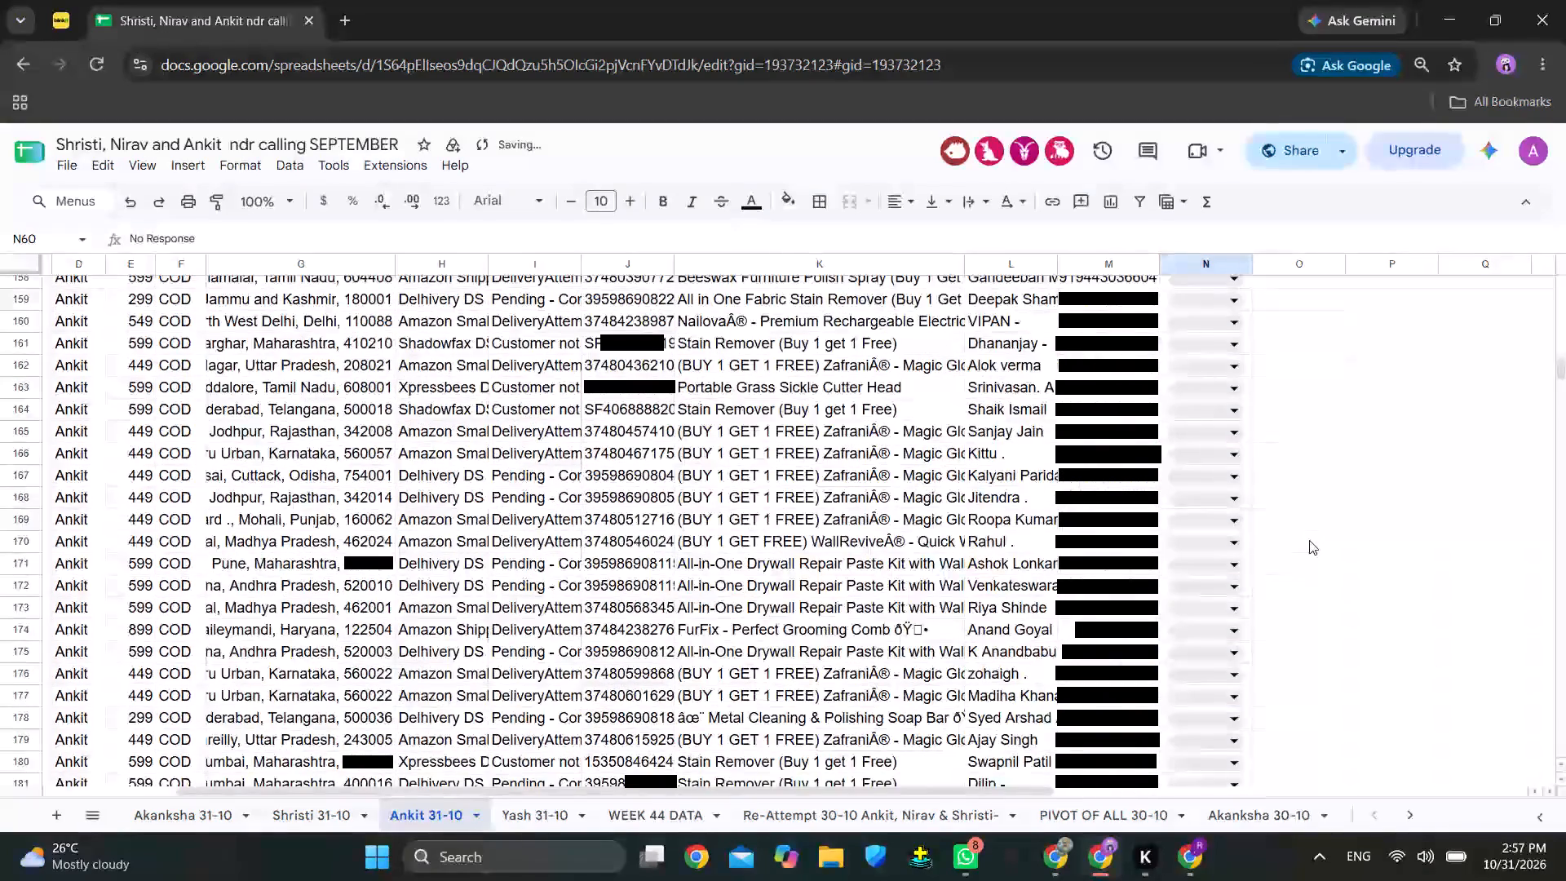
{"action": "scroll", "coordinate": [1309, 540], "scroll_direction": "down", "scroll_amount": 2}
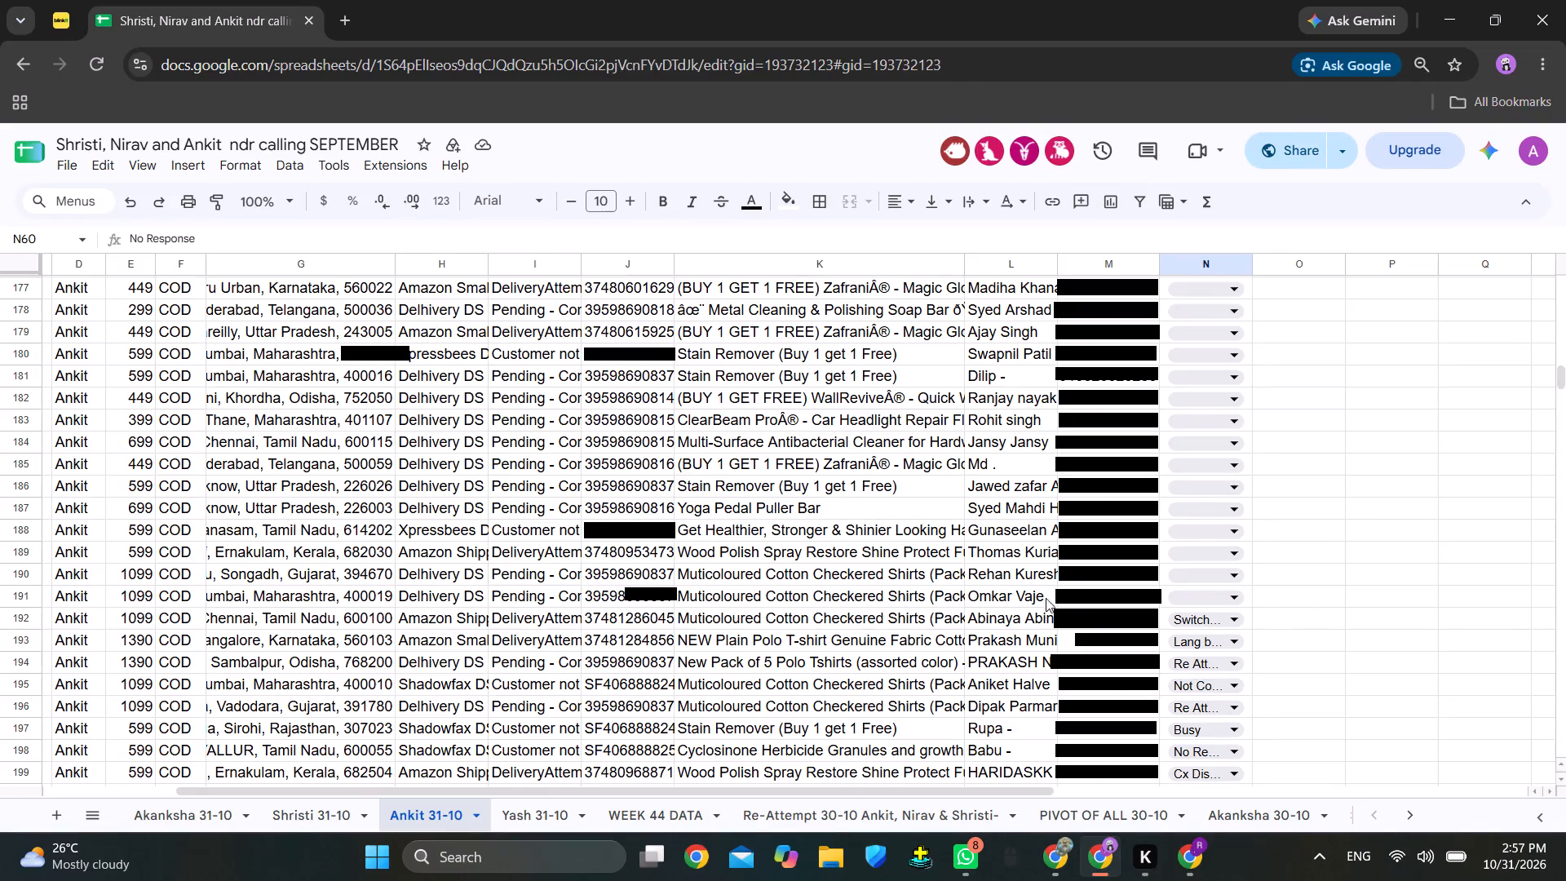
{"action": "left_click", "coordinate": [1234, 601]}
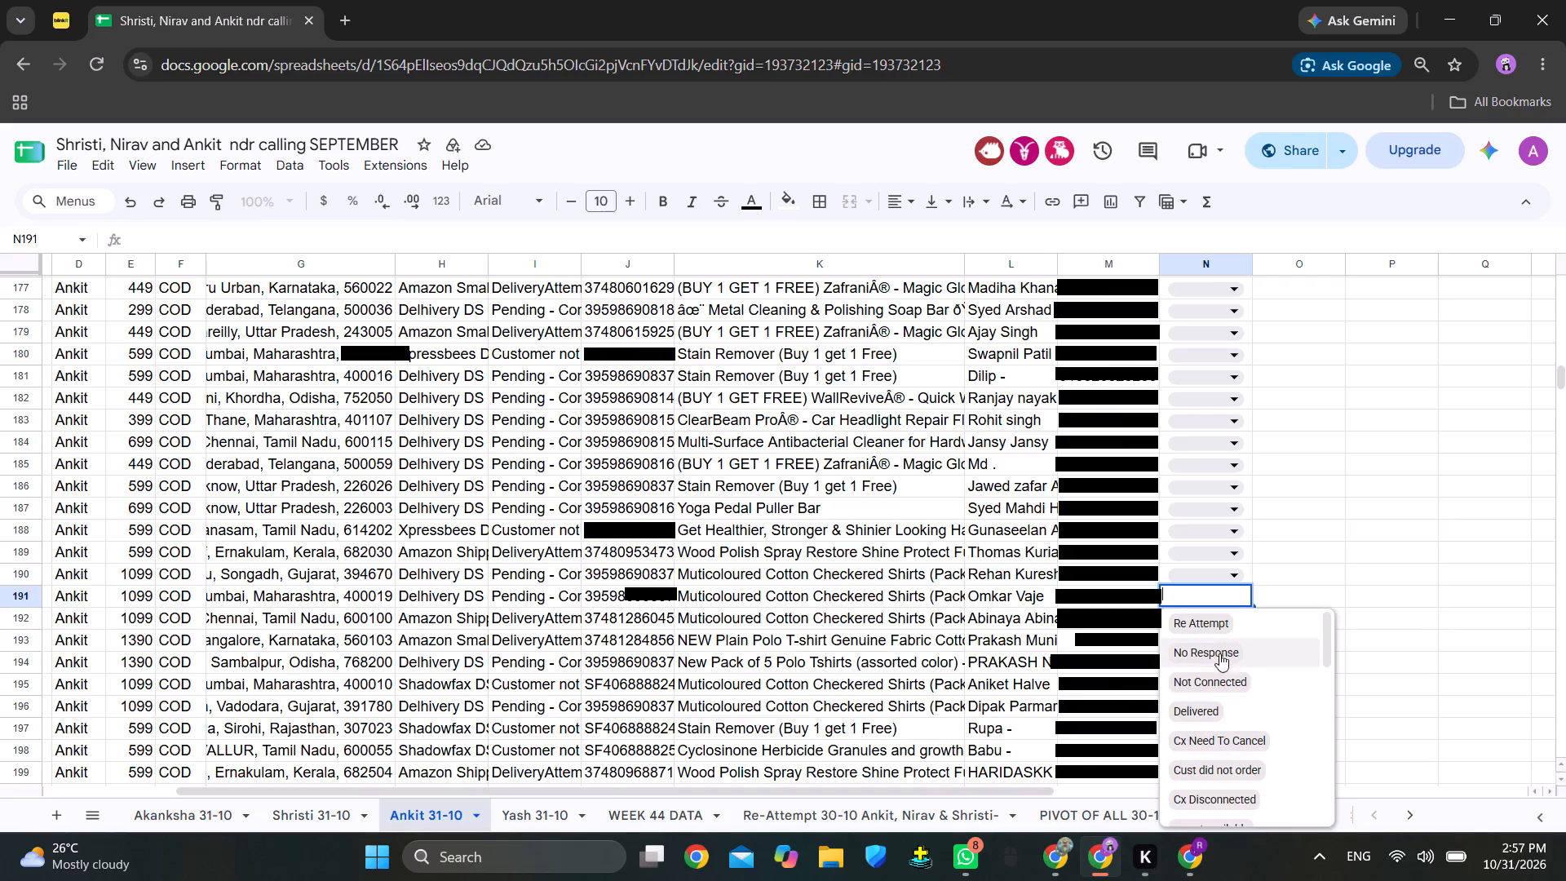
{"action": "left_click", "coordinate": [1216, 617]}
Set the remark in row 61, the first blank one below the upper filled rows, to Cx Disconnected.
{"action": "scroll", "coordinate": [1351, 577], "scroll_direction": "up", "scroll_amount": 14}
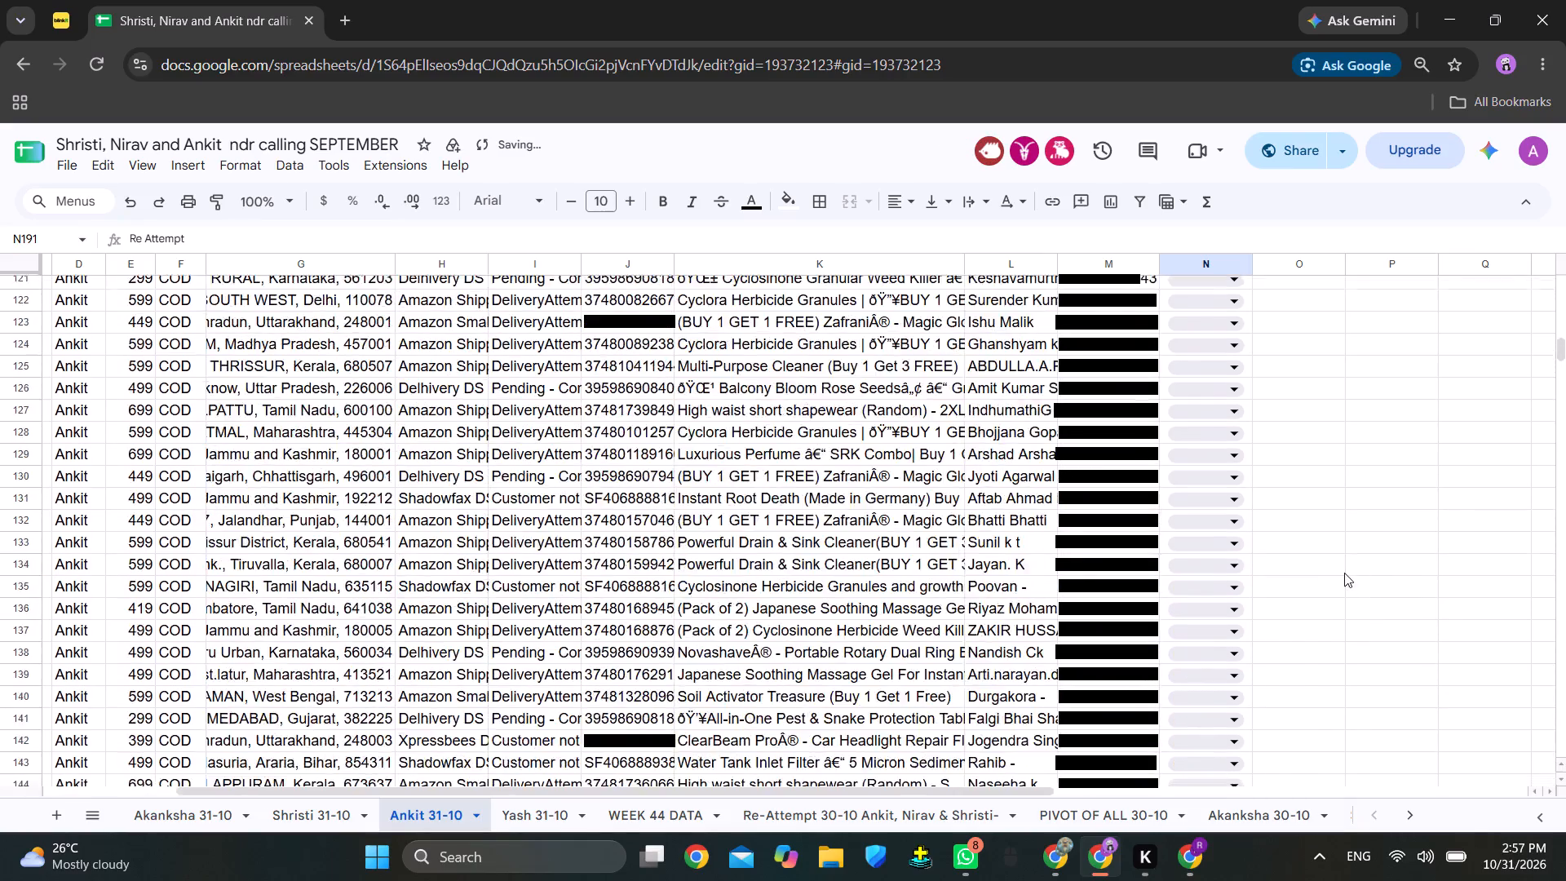
{"action": "scroll", "coordinate": [1344, 573], "scroll_direction": "up", "scroll_amount": 14}
{"action": "scroll", "coordinate": [1343, 573], "scroll_direction": "down", "scroll_amount": 2}
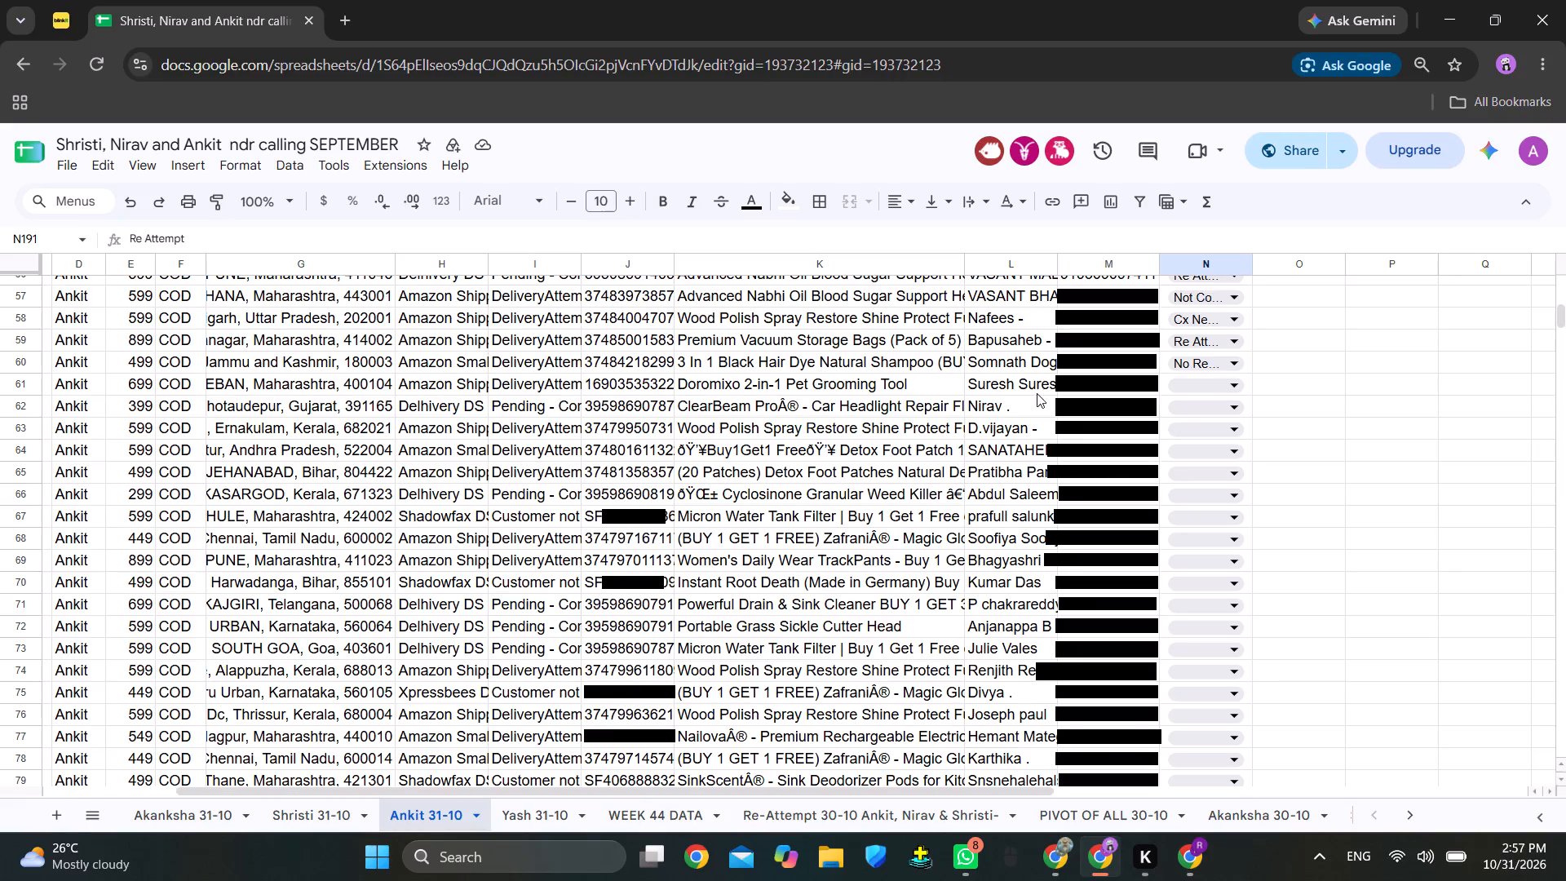
{"action": "left_click", "coordinate": [1208, 383]}
{"action": "left_click", "coordinate": [1219, 585]}
Glance at the Shristi 31-10 sheet, return to Ankit 31-10 and set the remark in row 190 to Re Attempt.
{"action": "scroll", "coordinate": [1308, 573], "scroll_direction": "down", "scroll_amount": 2}
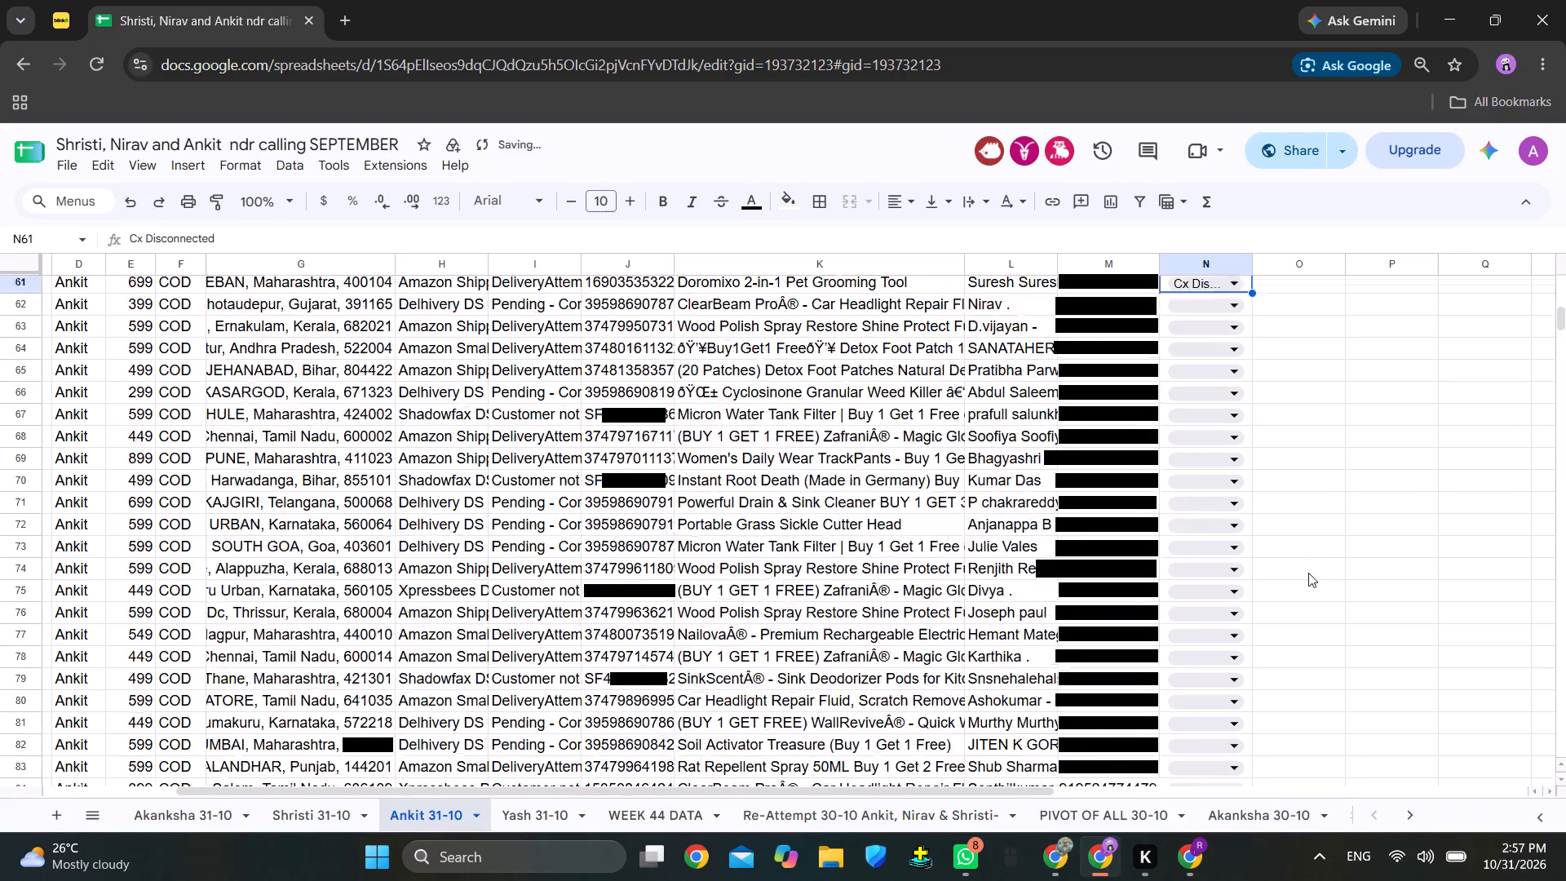
{"action": "scroll", "coordinate": [1308, 573], "scroll_direction": "down", "scroll_amount": 18}
{"action": "scroll", "coordinate": [1316, 574], "scroll_direction": "down", "scroll_amount": 4}
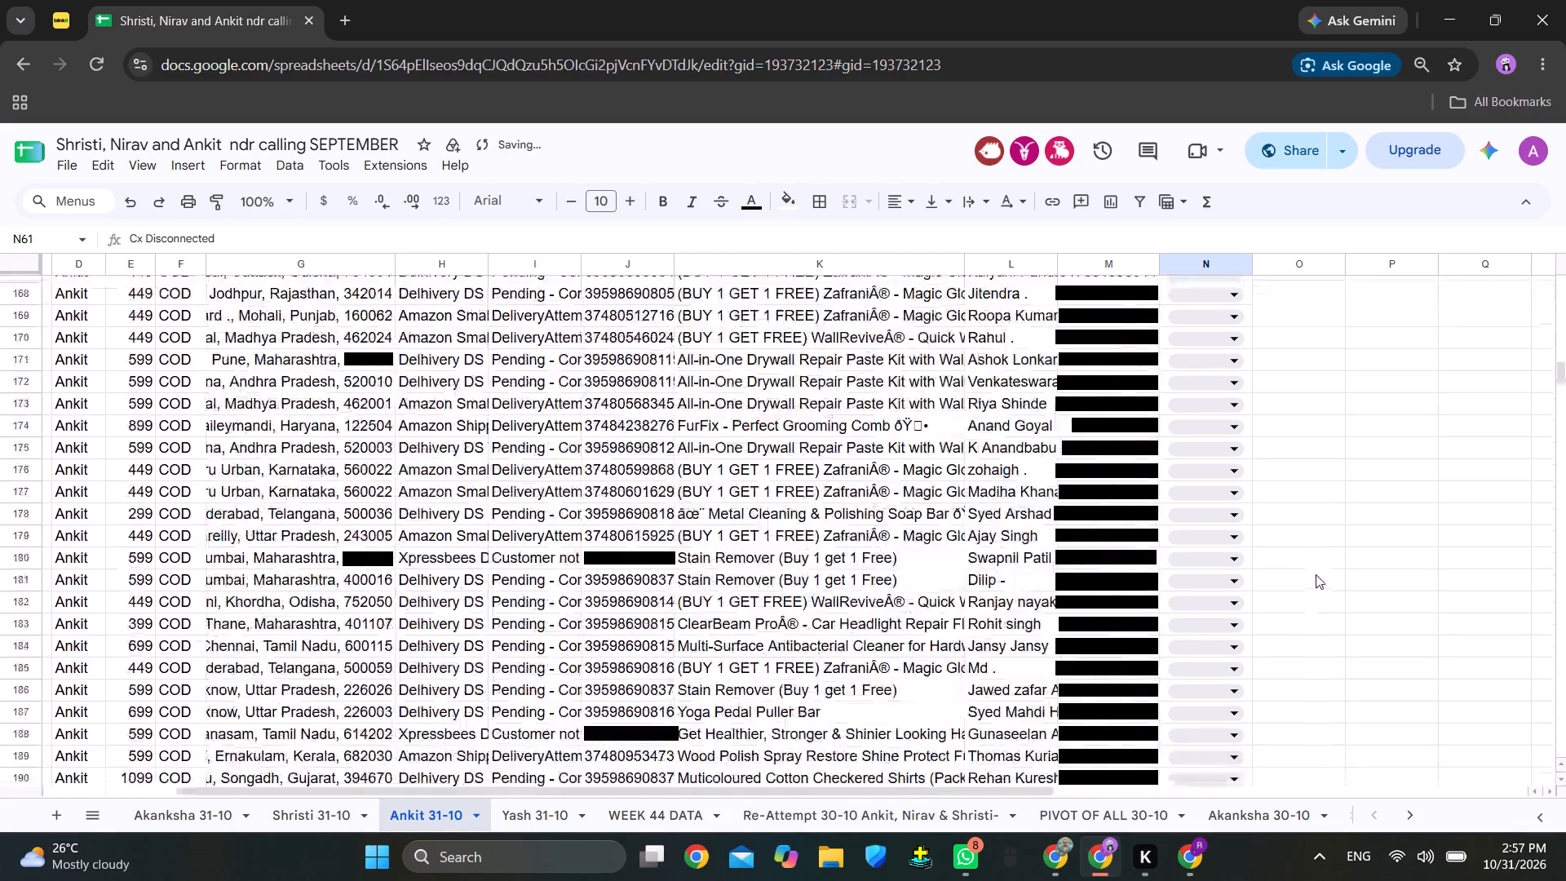
{"action": "scroll", "coordinate": [1316, 573], "scroll_direction": "down", "scroll_amount": 4}
{"action": "scroll", "coordinate": [1316, 572], "scroll_direction": "up", "scroll_amount": 1}
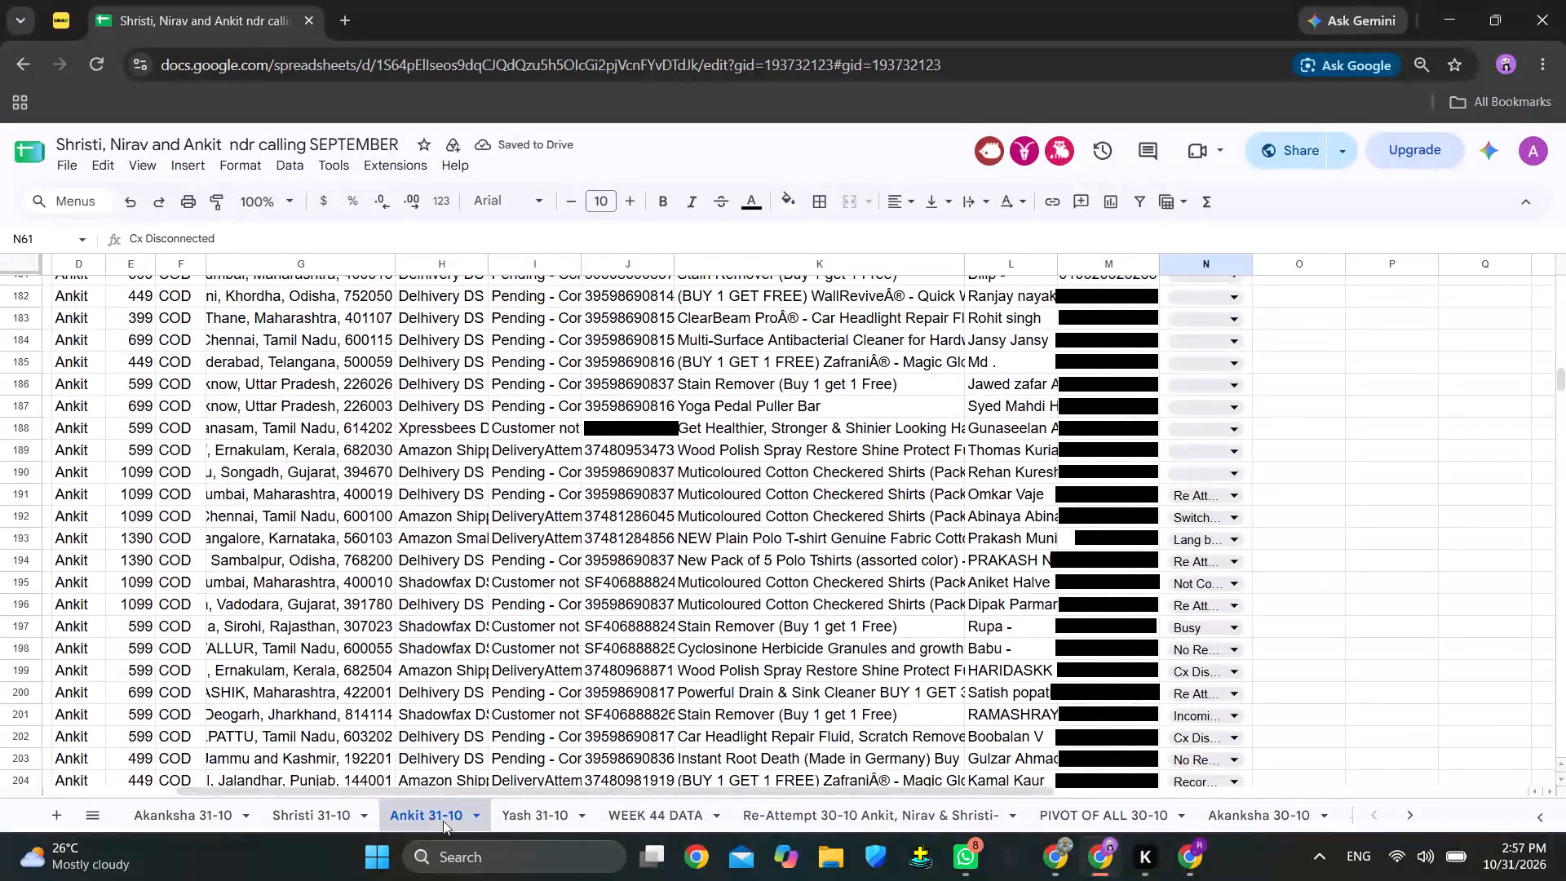
{"action": "left_click", "coordinate": [315, 817]}
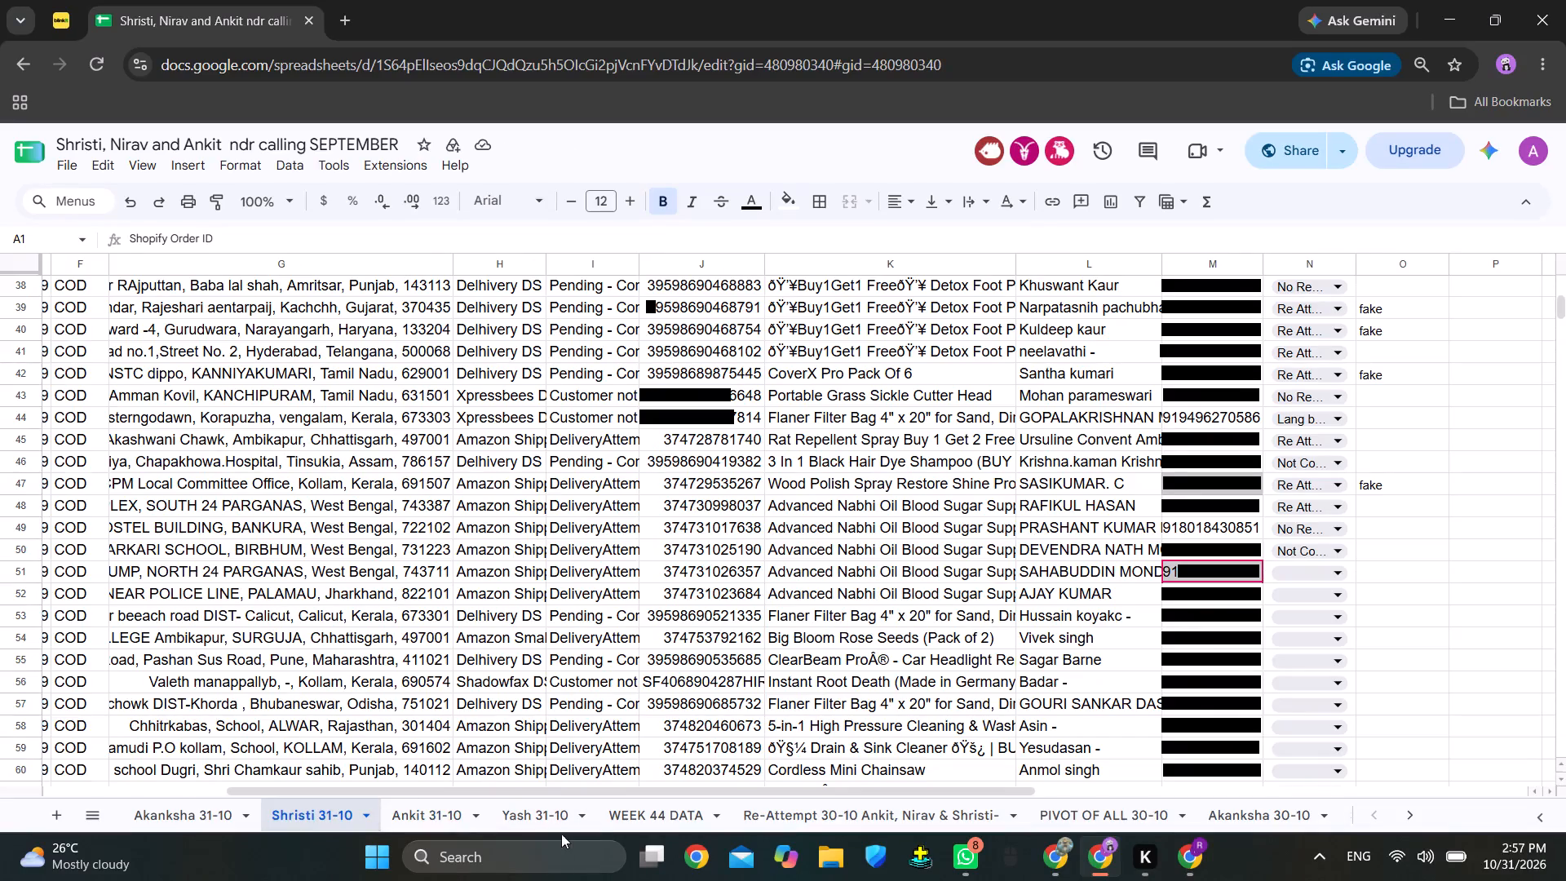
{"action": "left_click", "coordinate": [428, 821]}
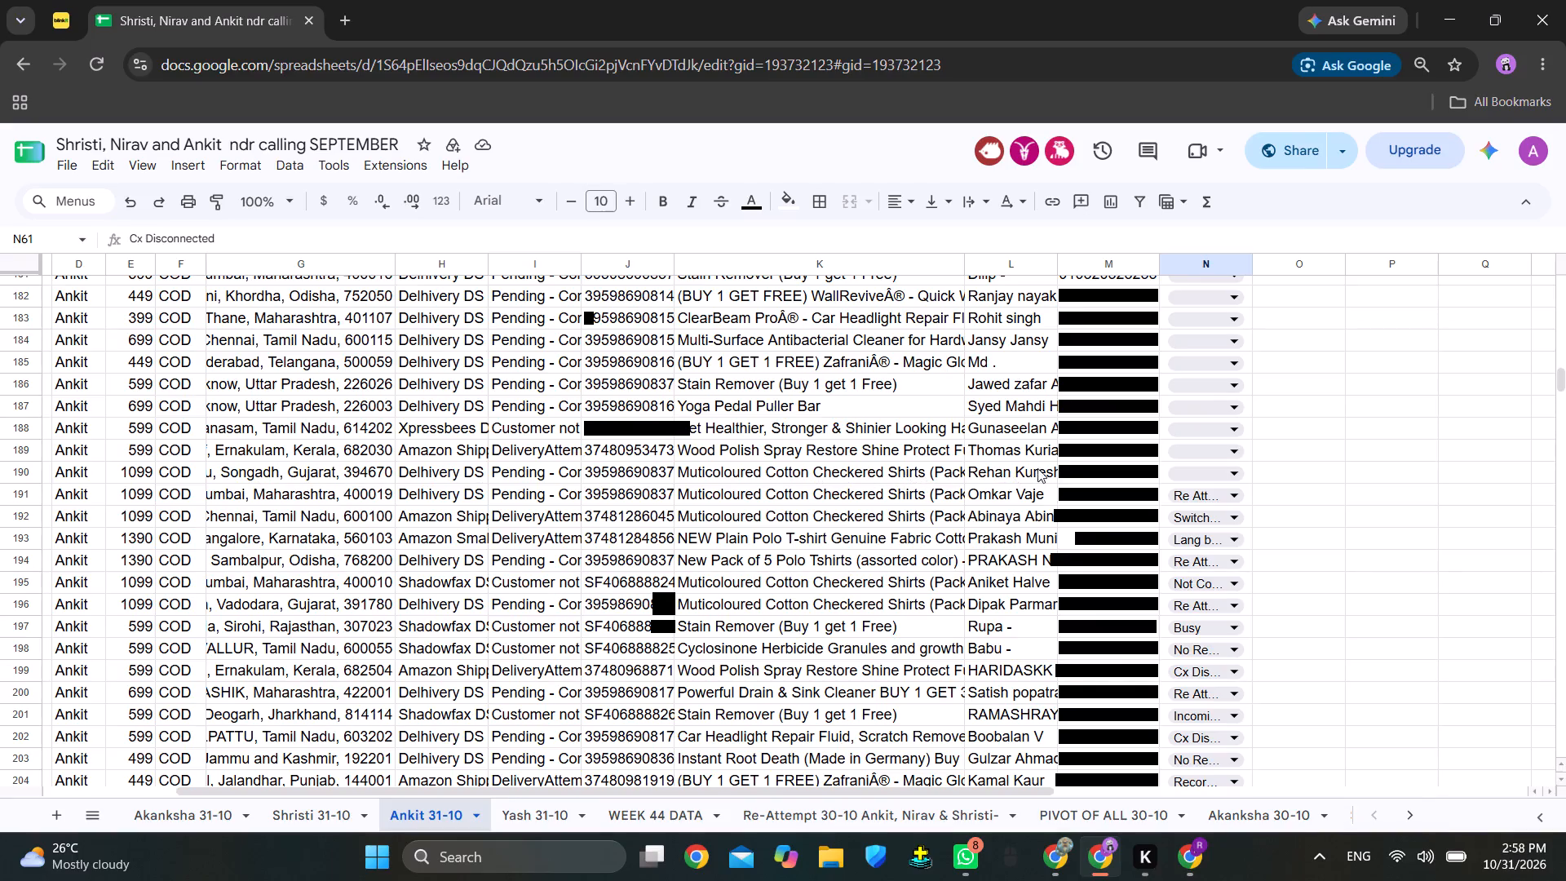
{"action": "left_click", "coordinate": [1201, 471]}
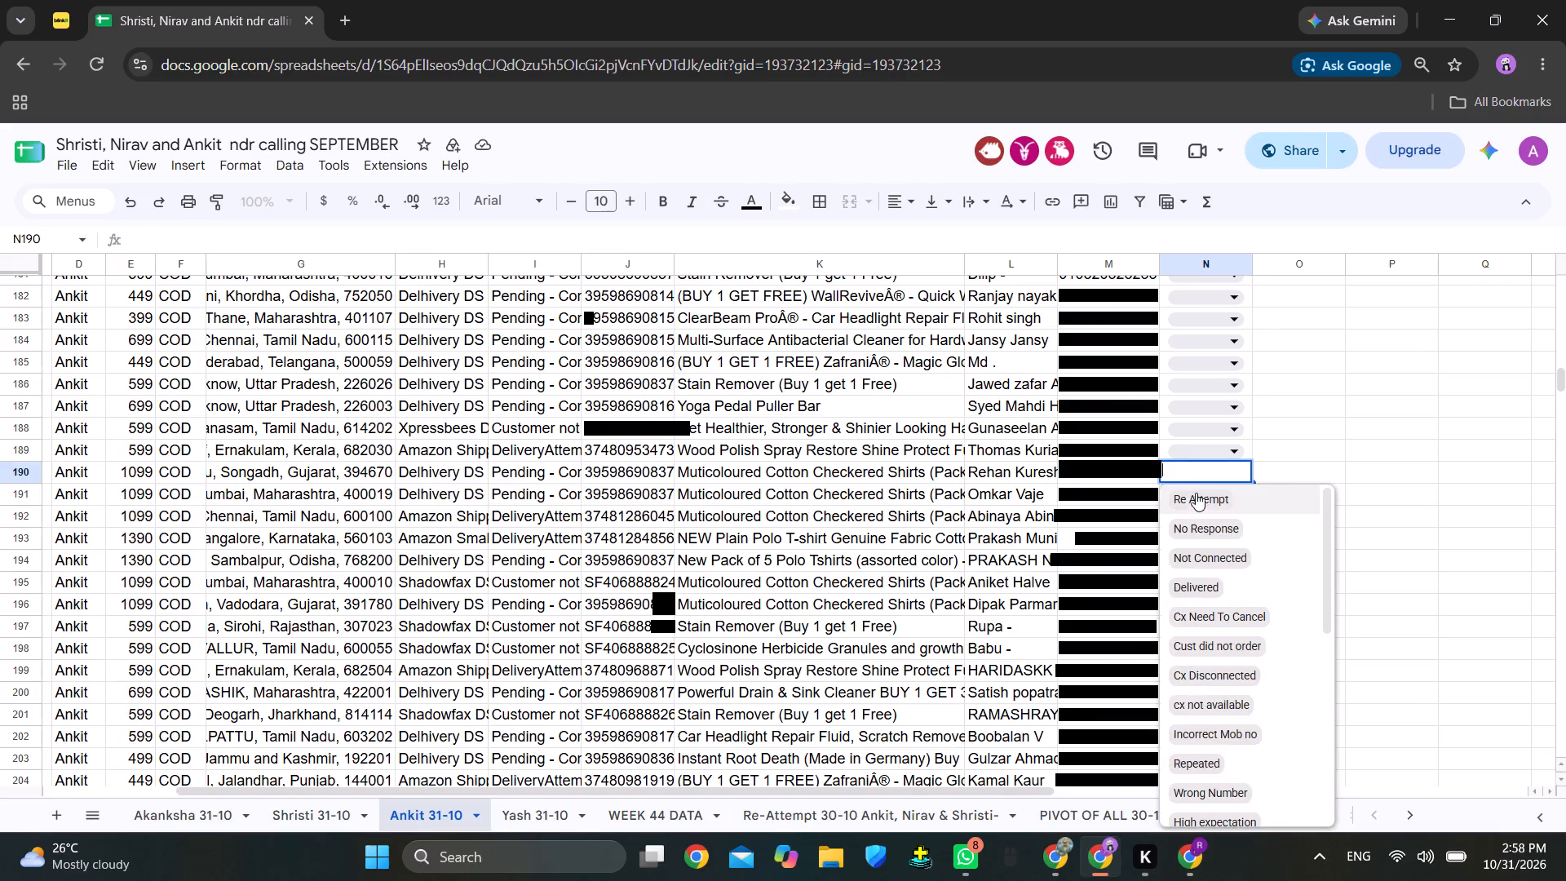
{"action": "left_click", "coordinate": [1196, 497]}
Set the remark in row 62, the first blank one below the upper filled rows, to Switched off.
{"action": "scroll", "coordinate": [1374, 437], "scroll_direction": "up", "scroll_amount": 20}
{"action": "scroll", "coordinate": [1374, 437], "scroll_direction": "up", "scroll_amount": 2}
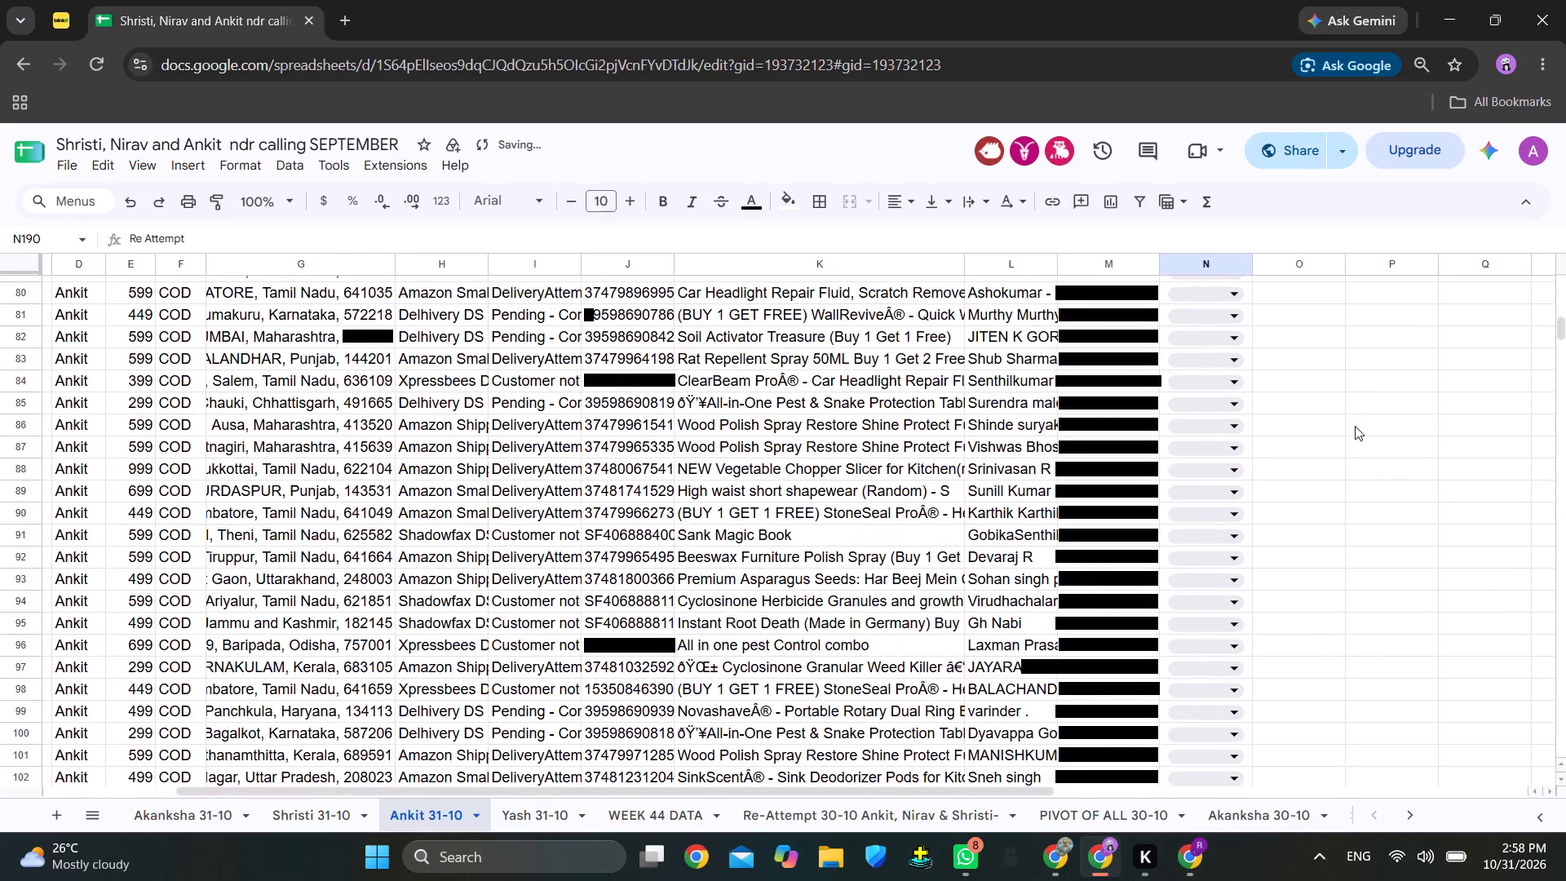
{"action": "scroll", "coordinate": [1355, 426], "scroll_direction": "up", "scroll_amount": 6}
{"action": "scroll", "coordinate": [1352, 436], "scroll_direction": "down", "scroll_amount": 1}
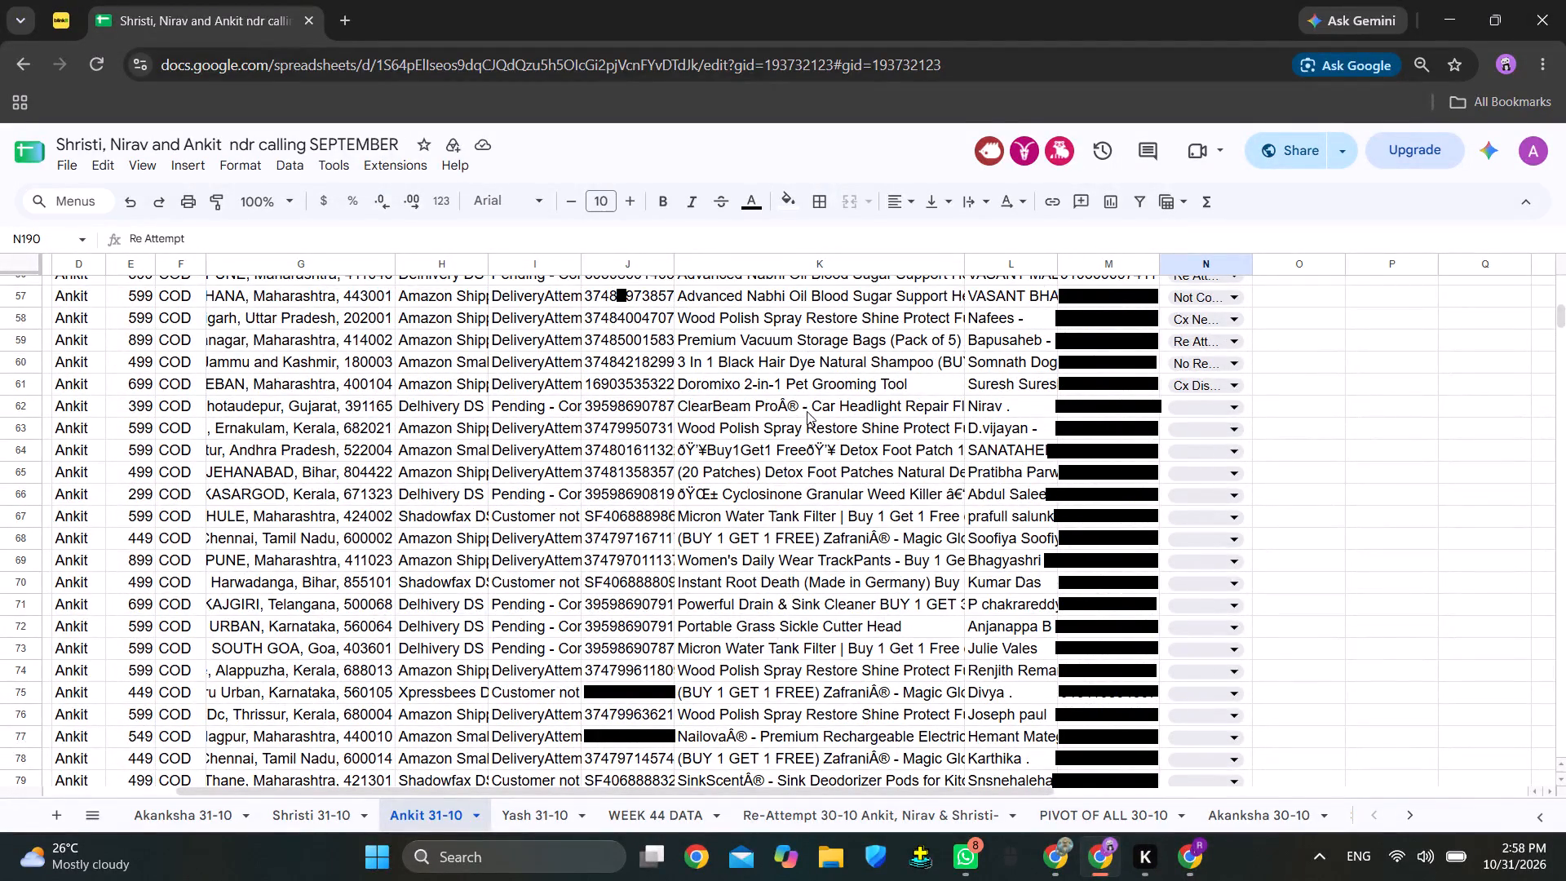
{"action": "left_click", "coordinate": [1205, 406]}
{"action": "scroll", "coordinate": [1209, 472], "scroll_direction": "down", "scroll_amount": 15}
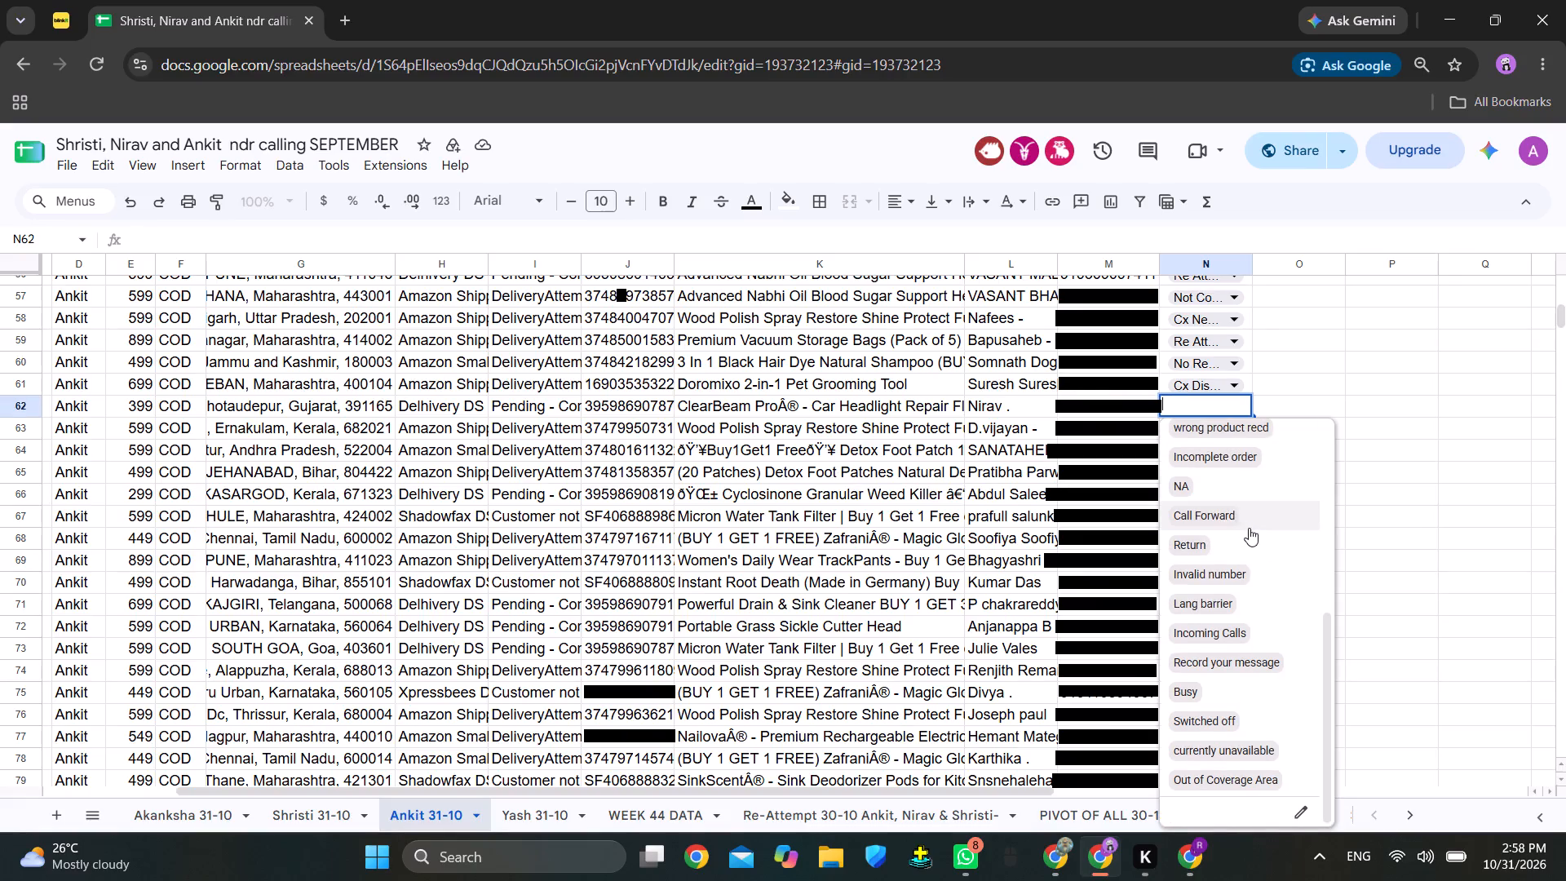
{"action": "scroll", "coordinate": [1249, 528], "scroll_direction": "down", "scroll_amount": 1}
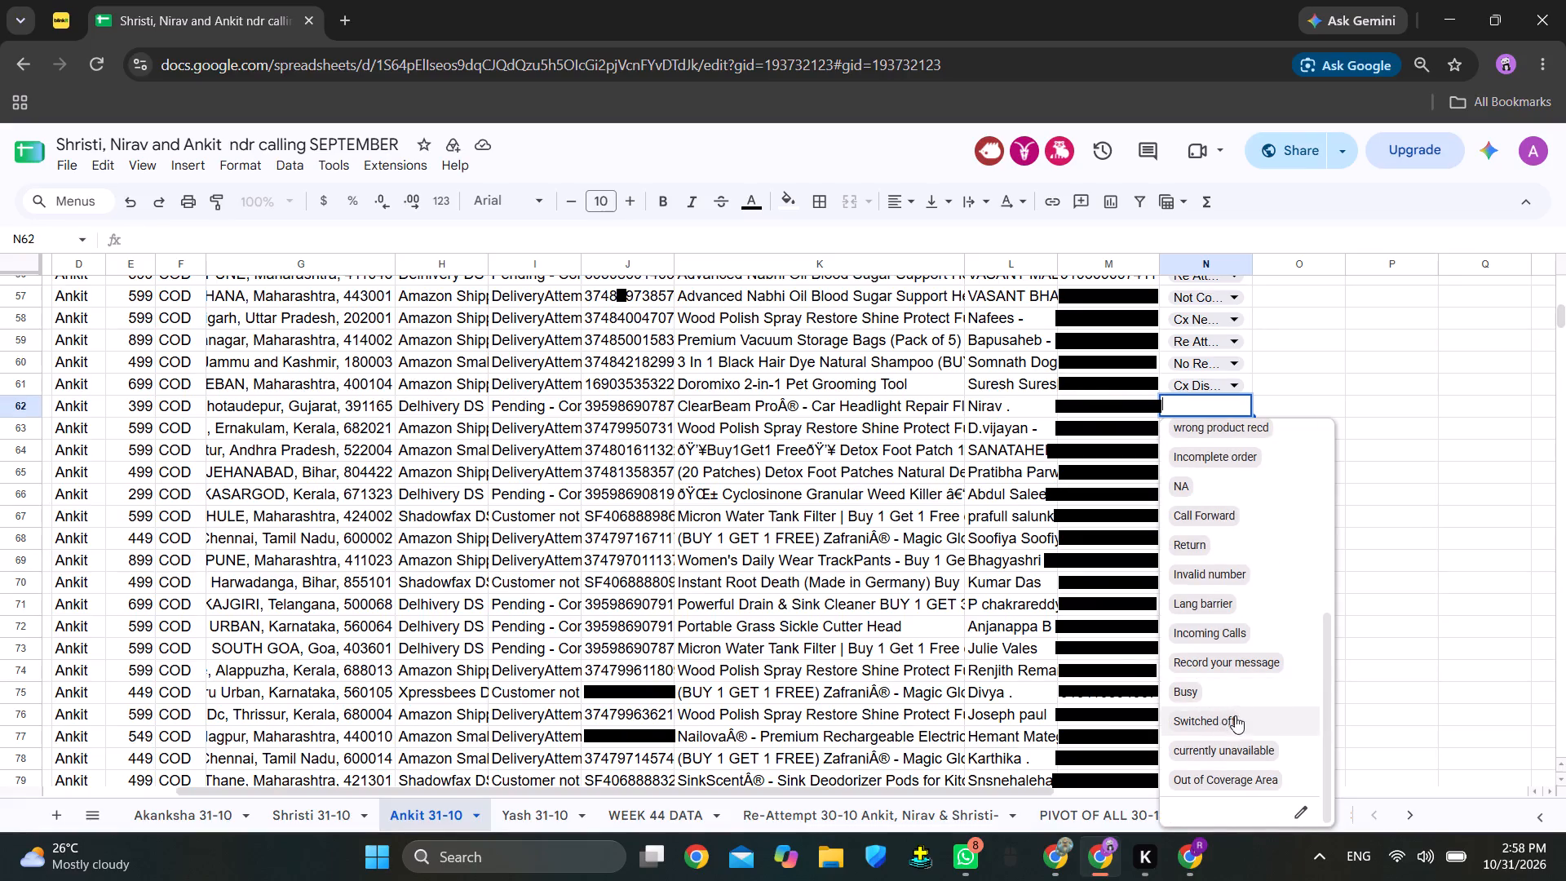
{"action": "left_click", "coordinate": [1226, 723]}
Set the remark in row 189, the last blank one above the lower filled rows, to No Response.
{"action": "scroll", "coordinate": [1347, 563], "scroll_direction": "down", "scroll_amount": 13}
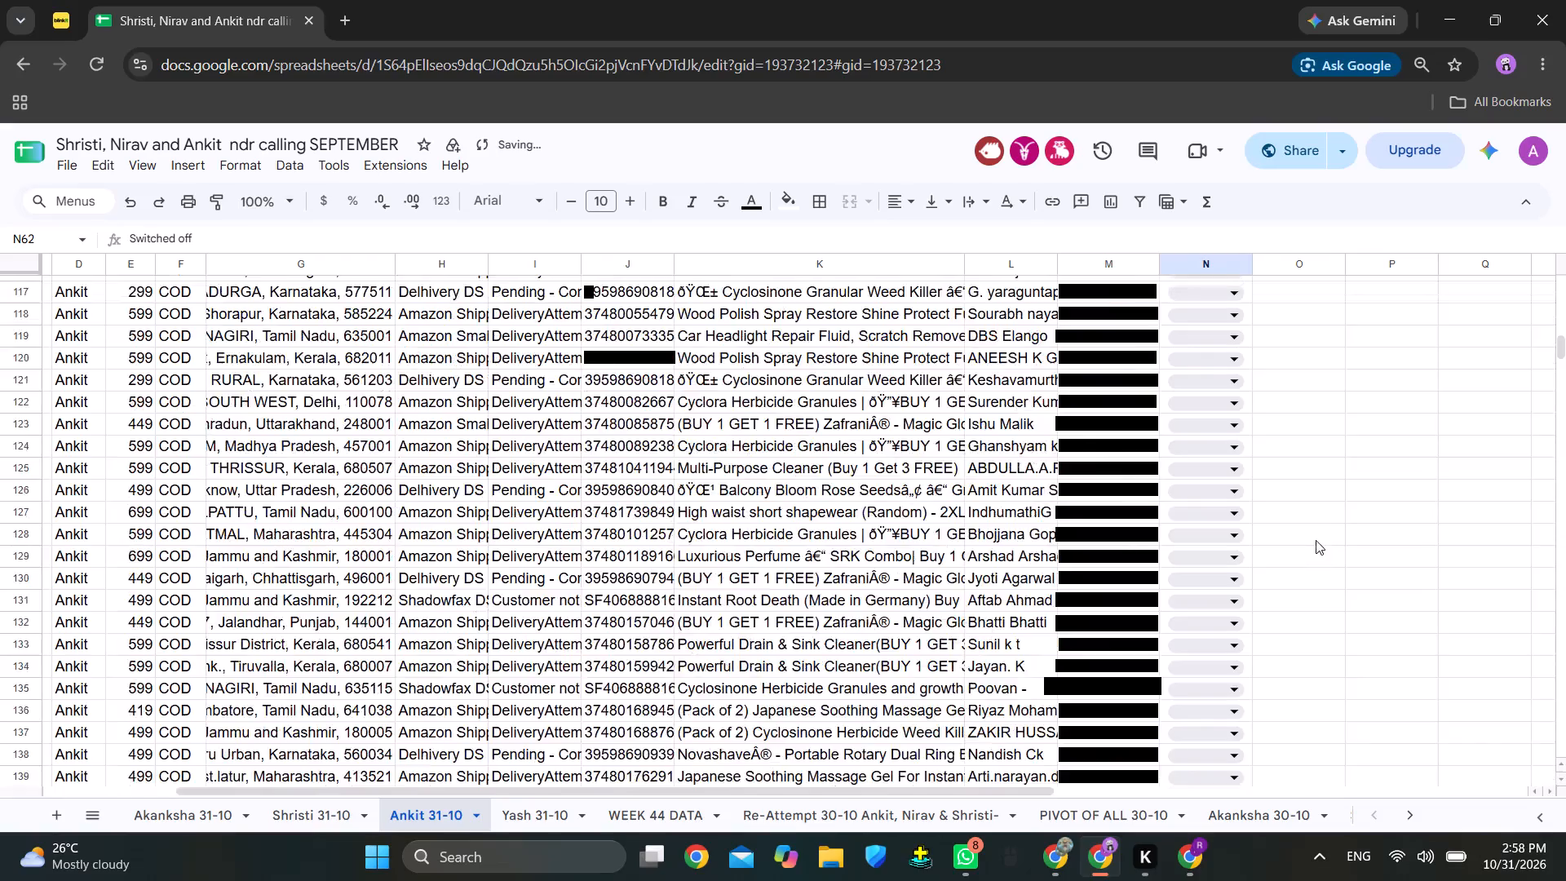
{"action": "scroll", "coordinate": [1316, 540], "scroll_direction": "down", "scroll_amount": 13}
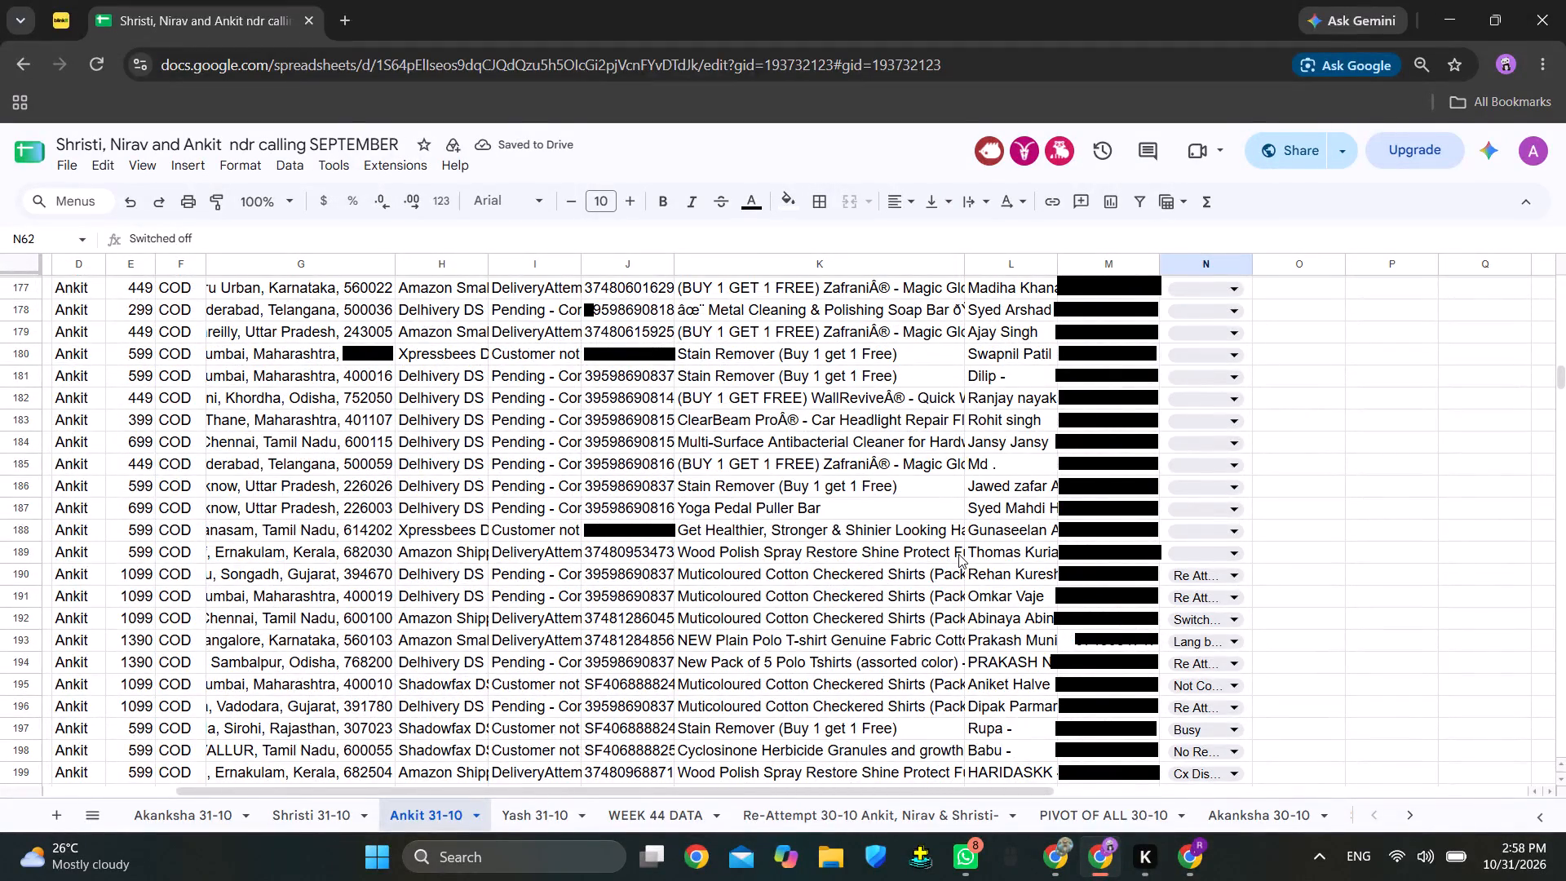
{"action": "left_click", "coordinate": [1205, 552]}
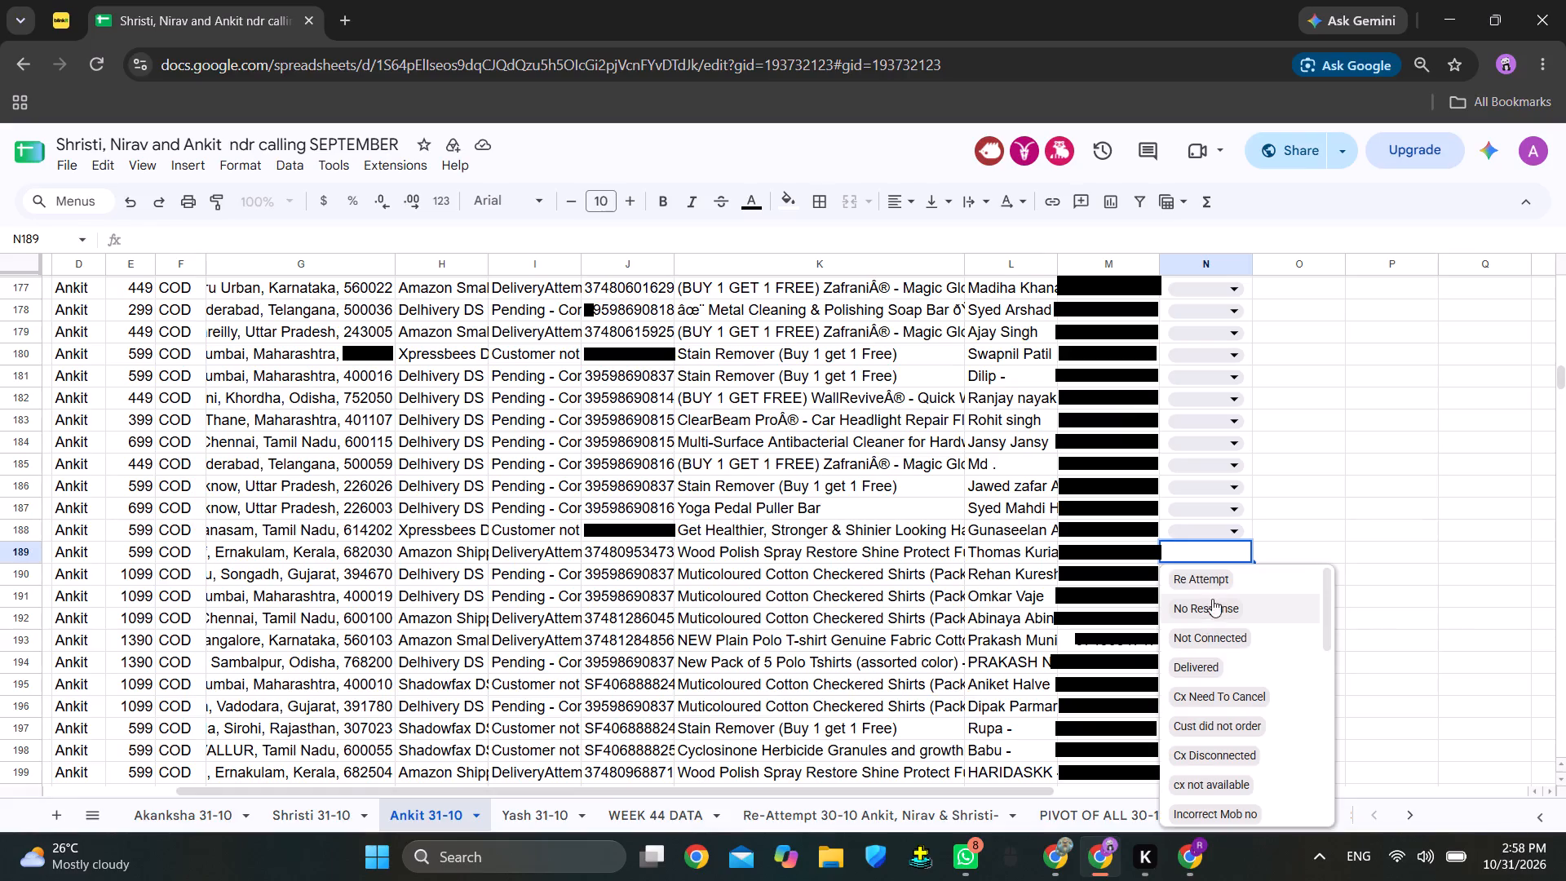
{"action": "left_click", "coordinate": [1213, 604]}
Set the remark in row 63, the first blank one below the upper filled rows, to Lang barrier.
{"action": "scroll", "coordinate": [1380, 472], "scroll_direction": "up", "scroll_amount": 15}
{"action": "scroll", "coordinate": [1342, 439], "scroll_direction": "up", "scroll_amount": 6}
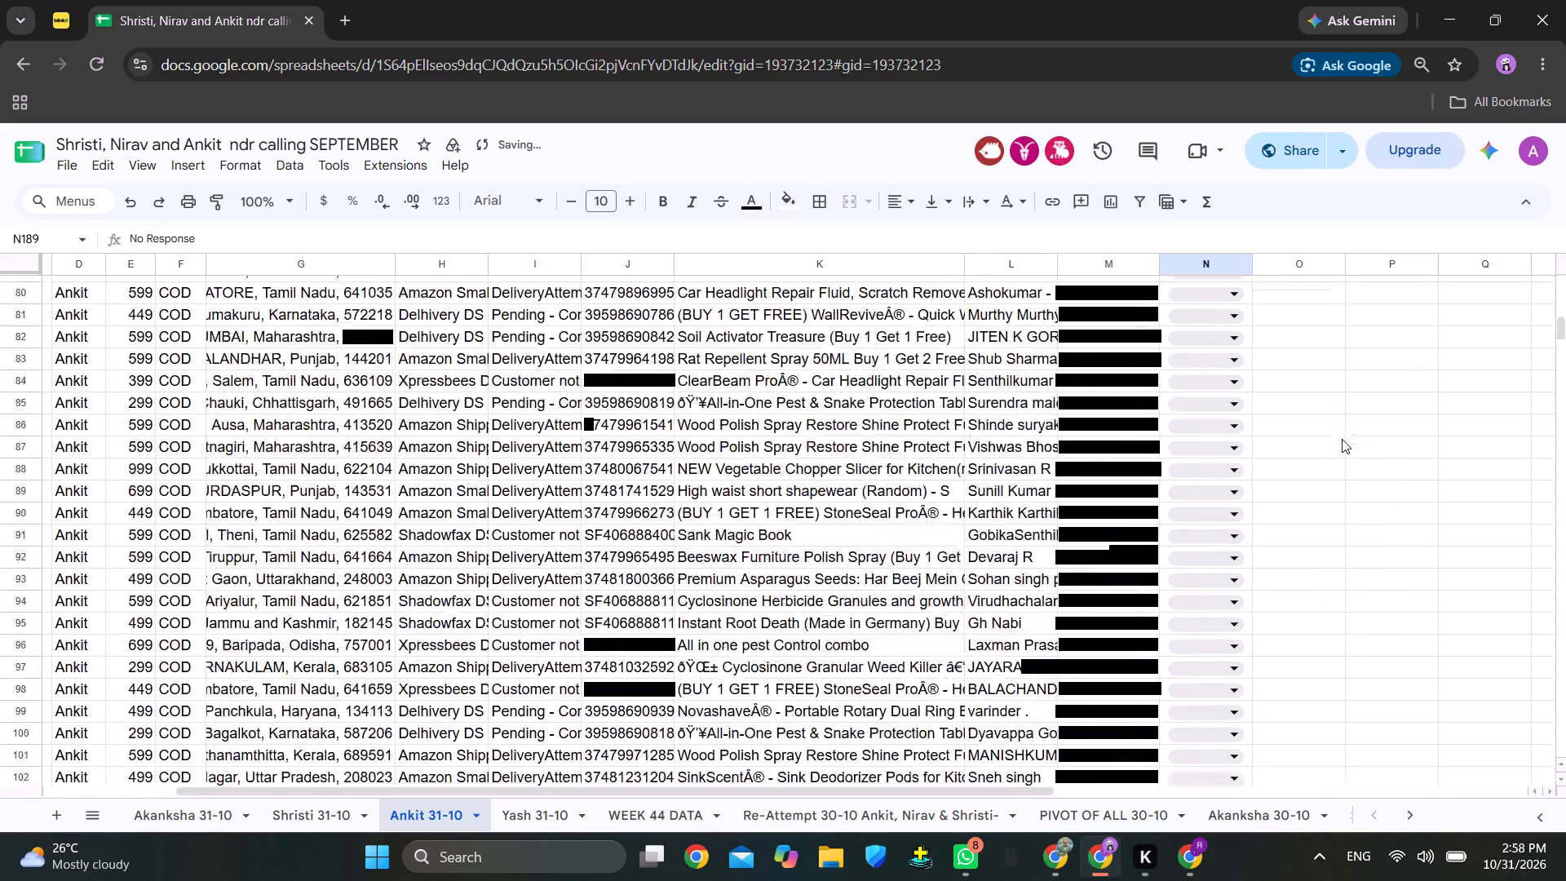
{"action": "scroll", "coordinate": [1340, 440], "scroll_direction": "up", "scroll_amount": 5}
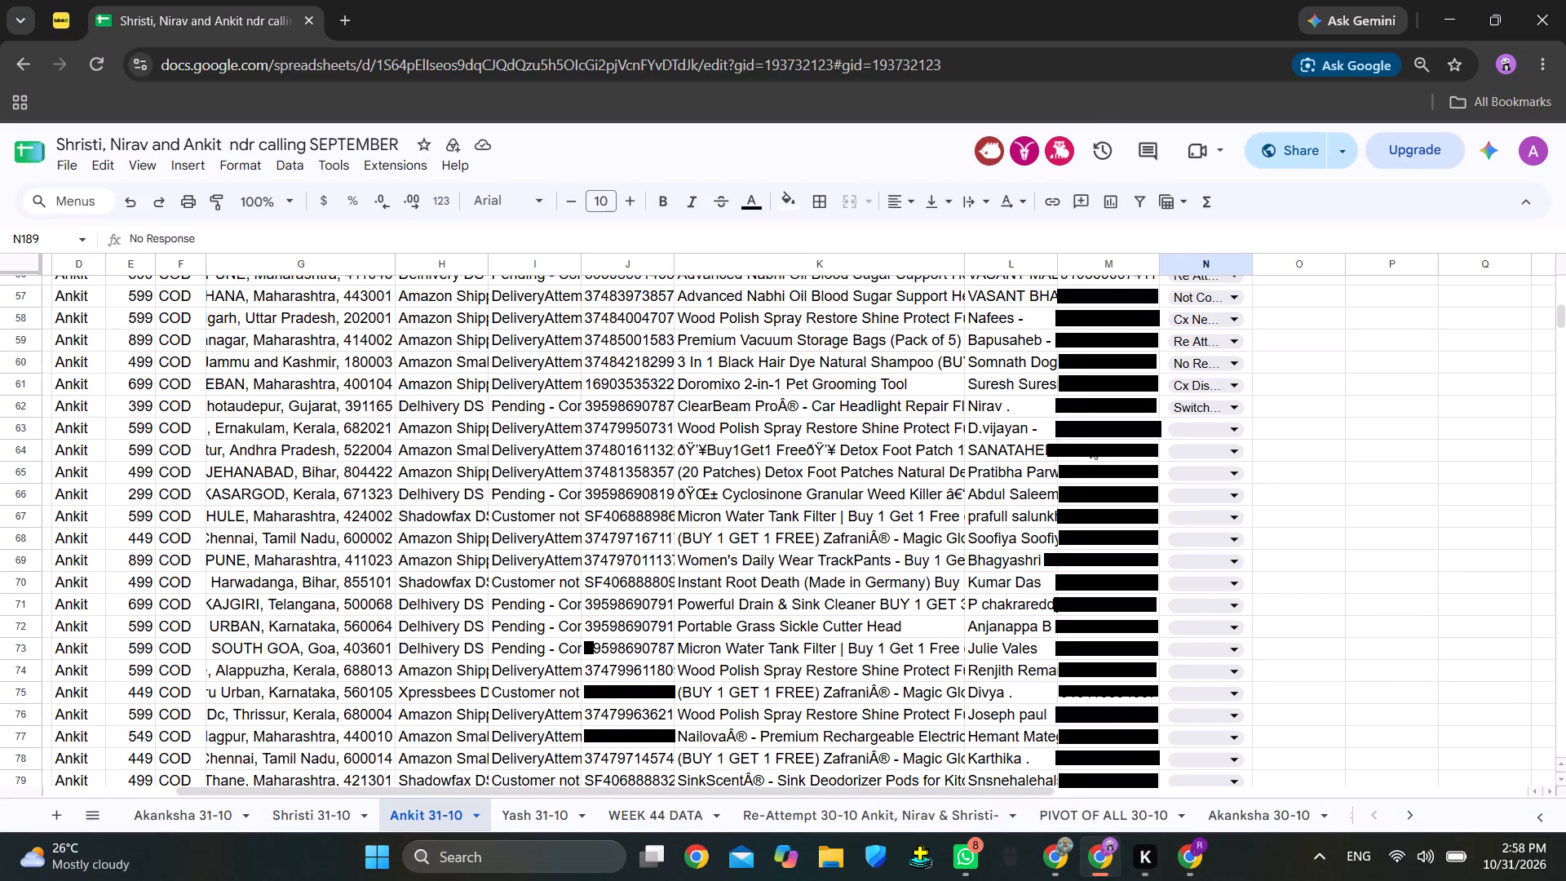
{"action": "left_click", "coordinate": [1214, 427]}
{"action": "scroll", "coordinate": [1272, 612], "scroll_direction": "down", "scroll_amount": 7}
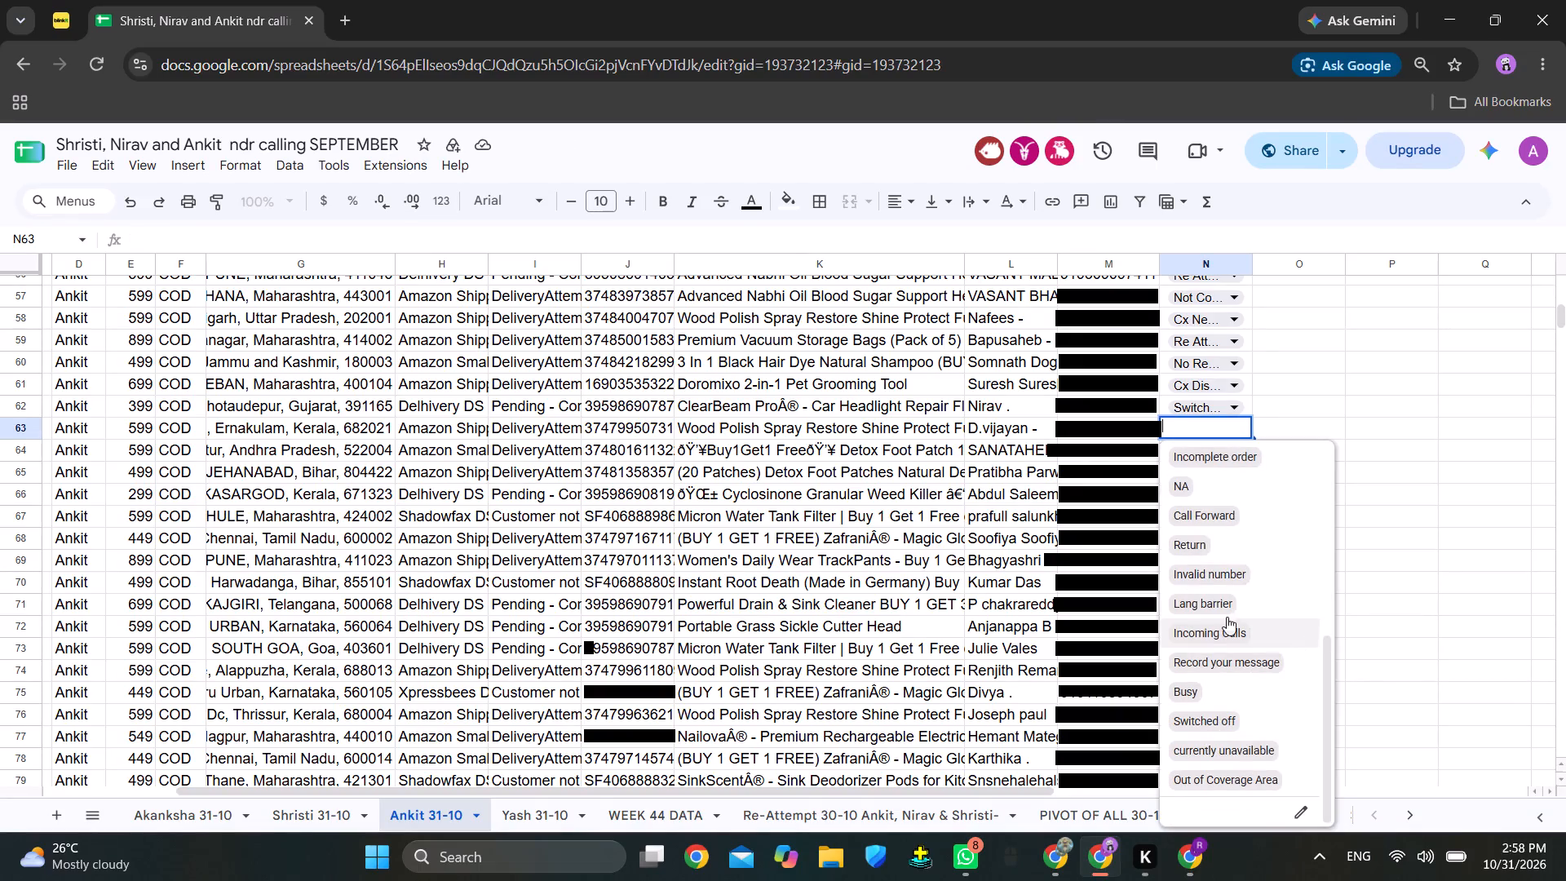
{"action": "left_click", "coordinate": [1217, 602]}
Set the remark in row 188, the last blank one above the lower filled rows, to Cx Disconnected.
{"action": "scroll", "coordinate": [1321, 600], "scroll_direction": "down", "scroll_amount": 18}
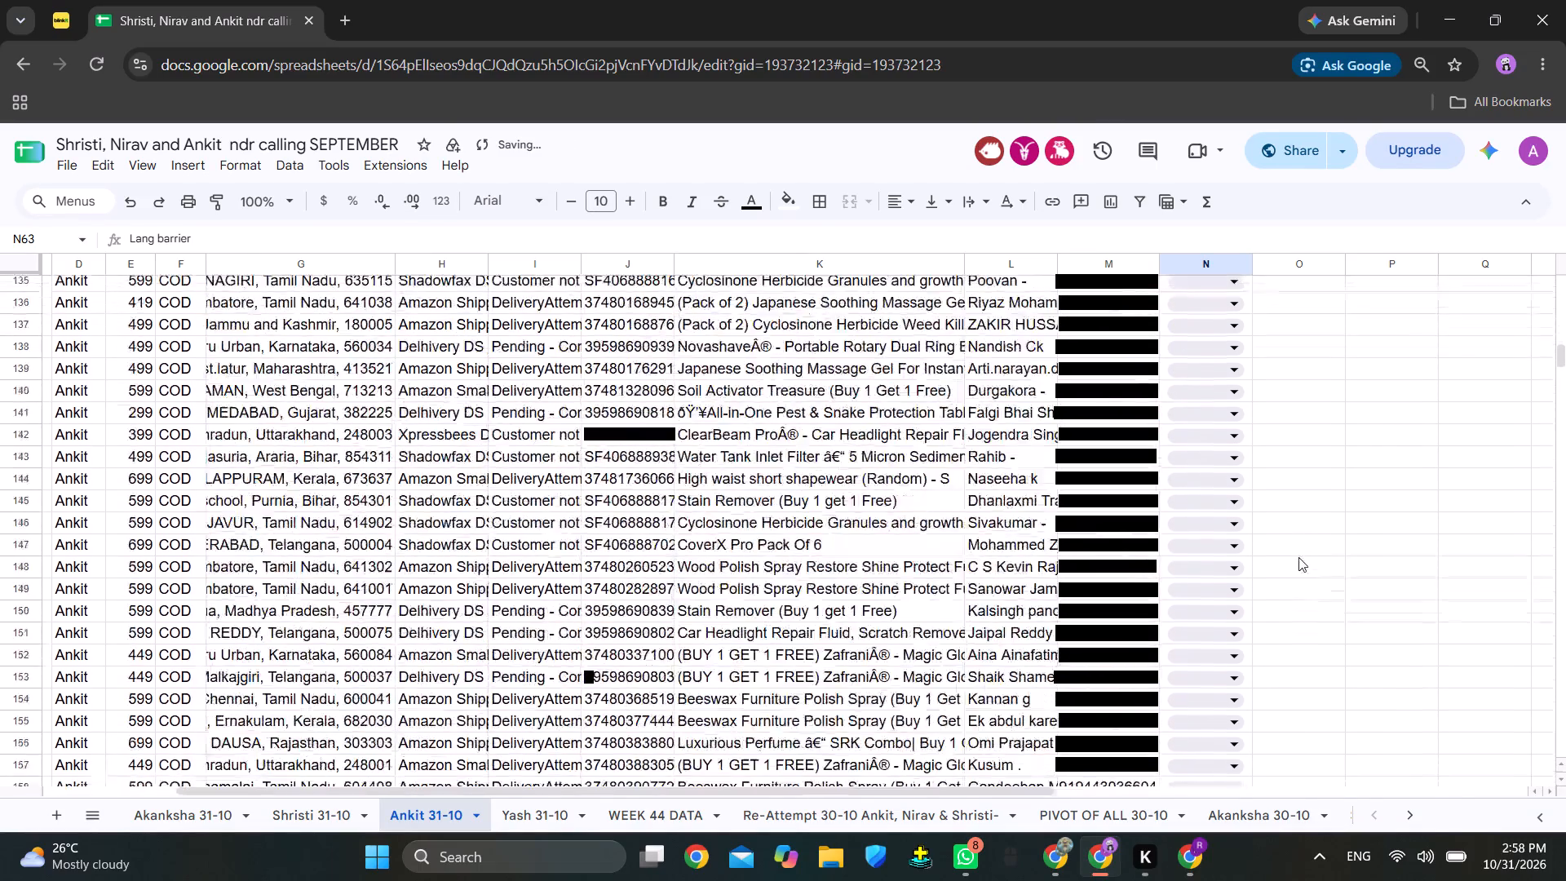
{"action": "scroll", "coordinate": [1298, 557], "scroll_direction": "down", "scroll_amount": 8}
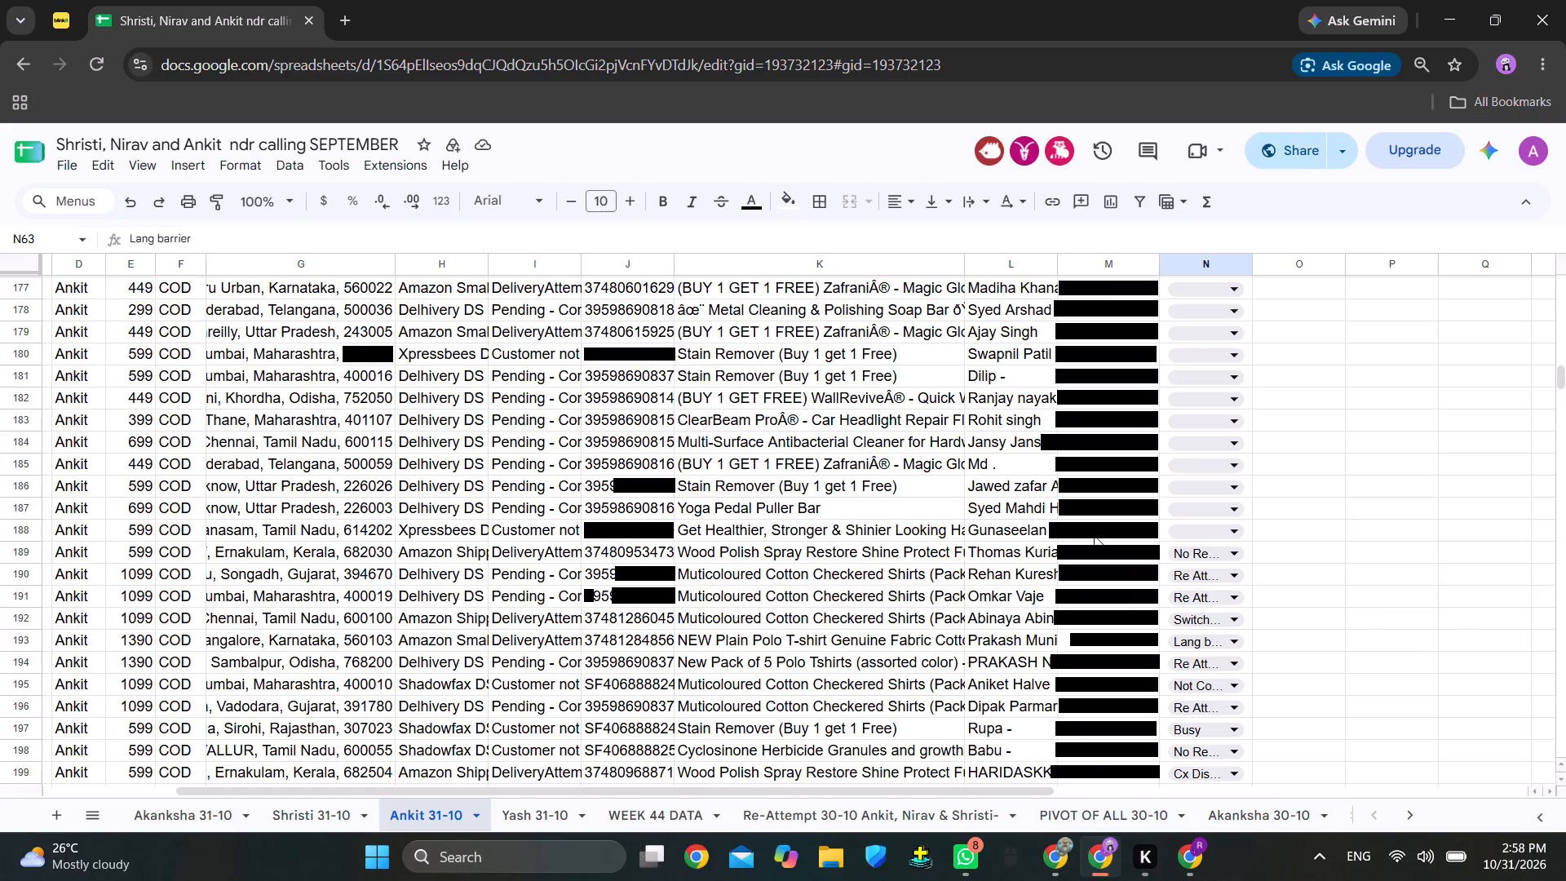
{"action": "left_click", "coordinate": [1197, 533]}
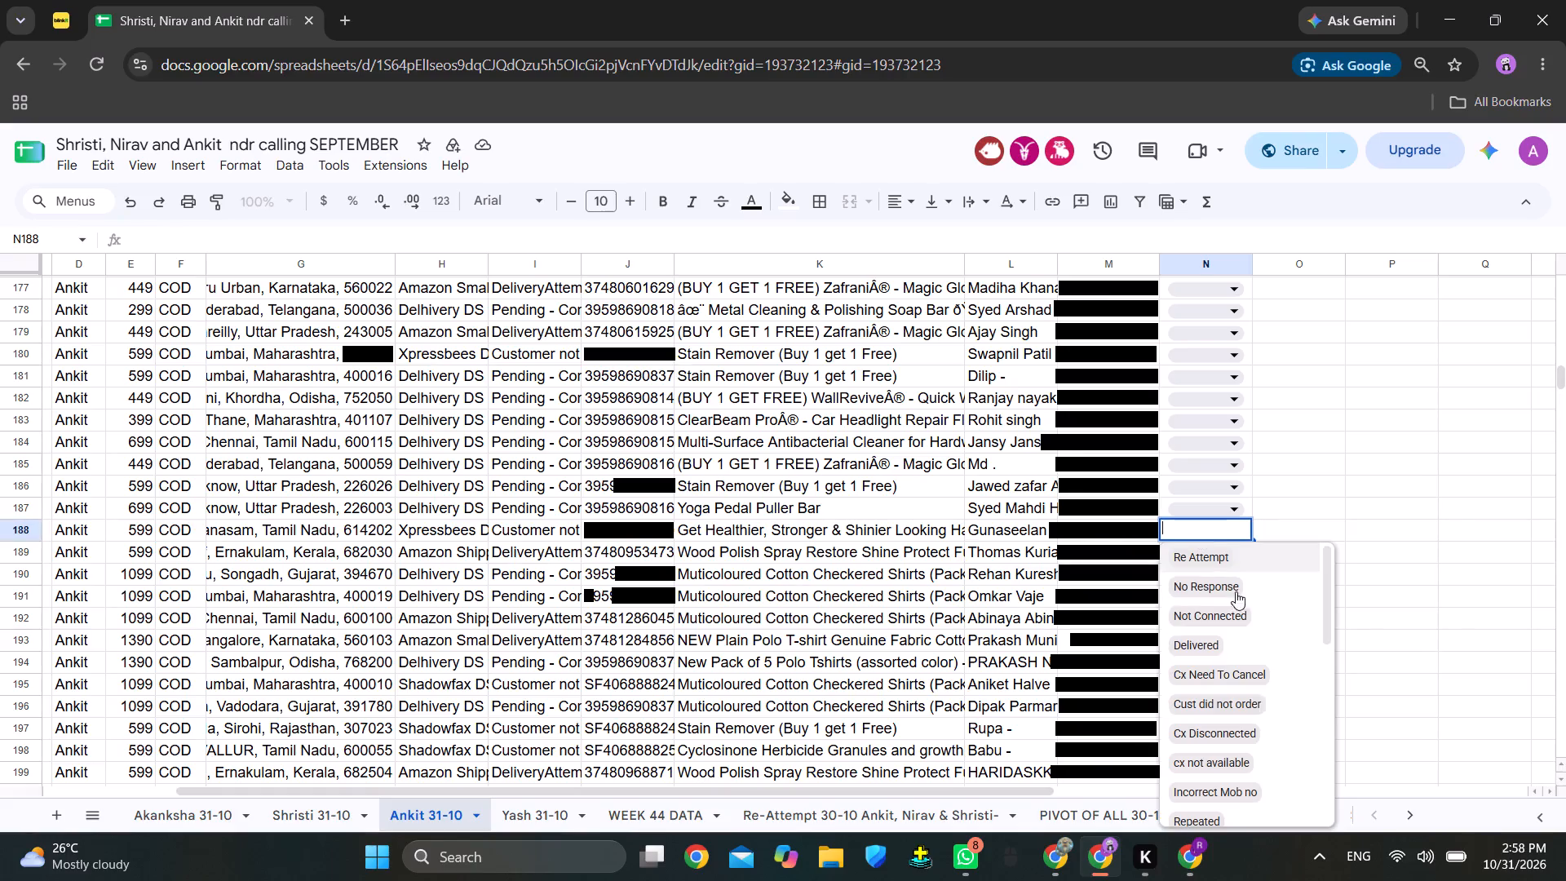
{"action": "left_click", "coordinate": [1227, 735]}
Set the remark in row 64, the first blank one below the upper filled rows, to Delivered.
{"action": "scroll", "coordinate": [1335, 556], "scroll_direction": "up", "scroll_amount": 20}
{"action": "scroll", "coordinate": [1335, 556], "scroll_direction": "up", "scroll_amount": 3}
{"action": "scroll", "coordinate": [1314, 494], "scroll_direction": "up", "scroll_amount": 4}
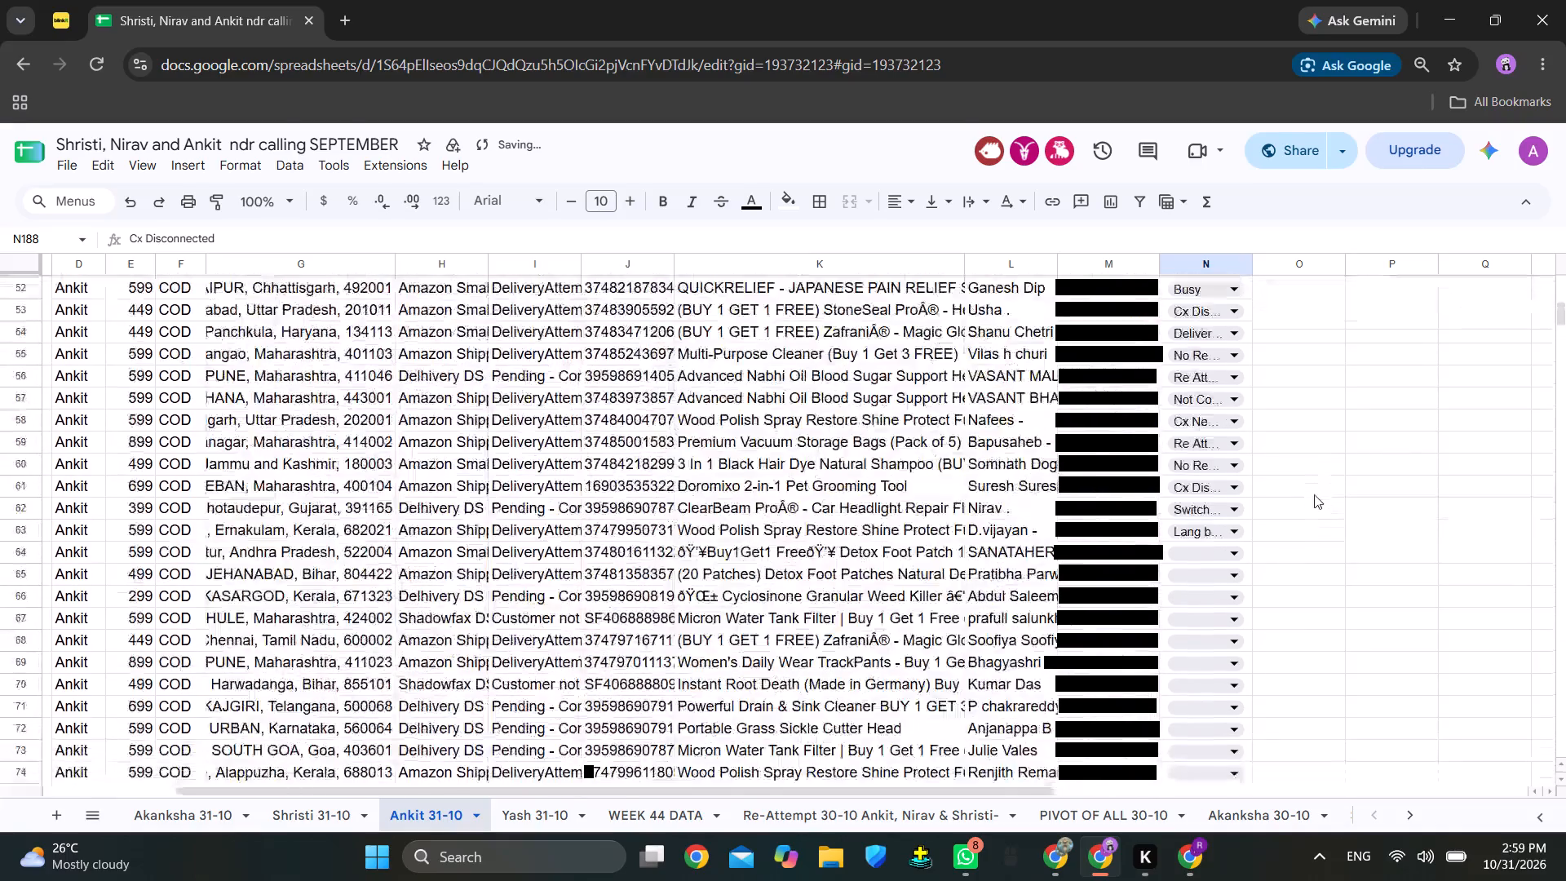
{"action": "scroll", "coordinate": [1313, 502], "scroll_direction": "down", "scroll_amount": 2}
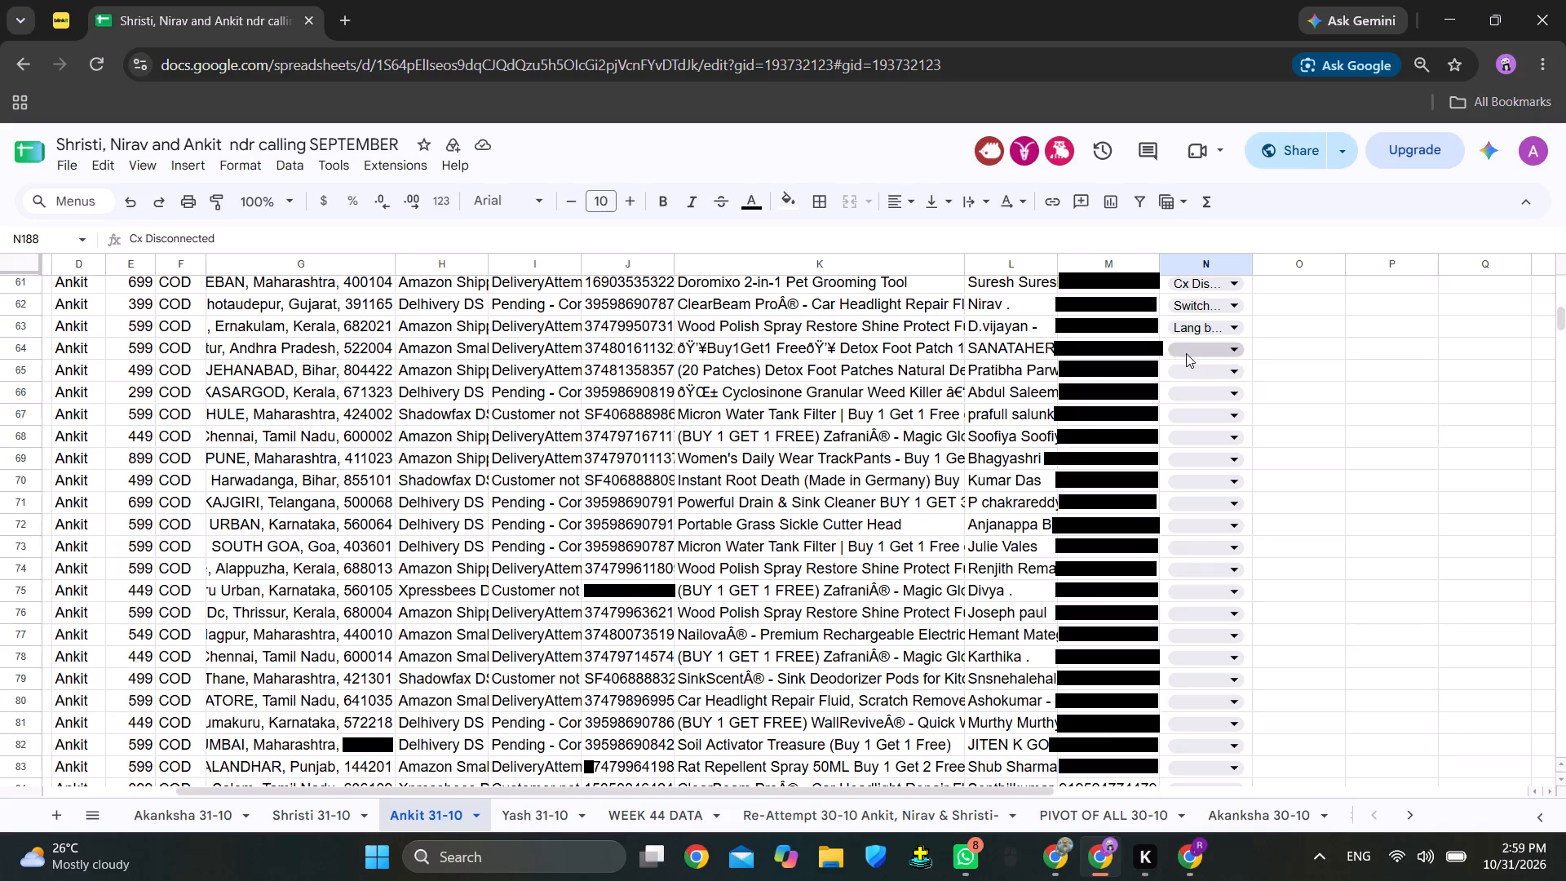
{"action": "left_click", "coordinate": [1187, 353]}
{"action": "left_click", "coordinate": [1197, 460]}
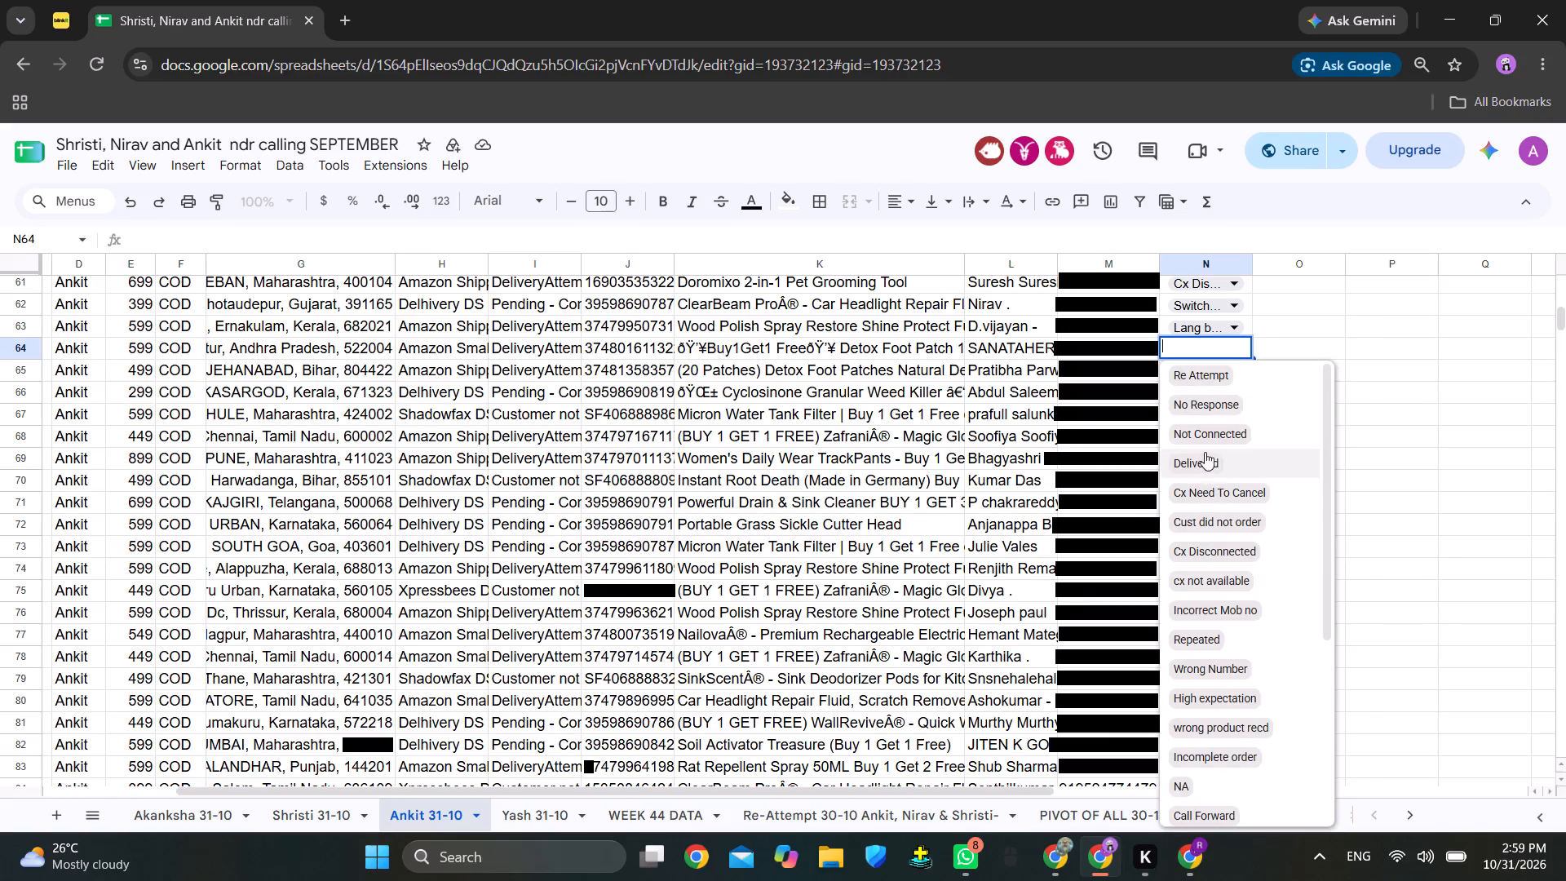
Set the remark in row 187, the last blank one above the lower filled rows, to Record your message.
{"action": "scroll", "coordinate": [1277, 454], "scroll_direction": "down", "scroll_amount": 20}
{"action": "scroll", "coordinate": [1277, 454], "scroll_direction": "down", "scroll_amount": 3}
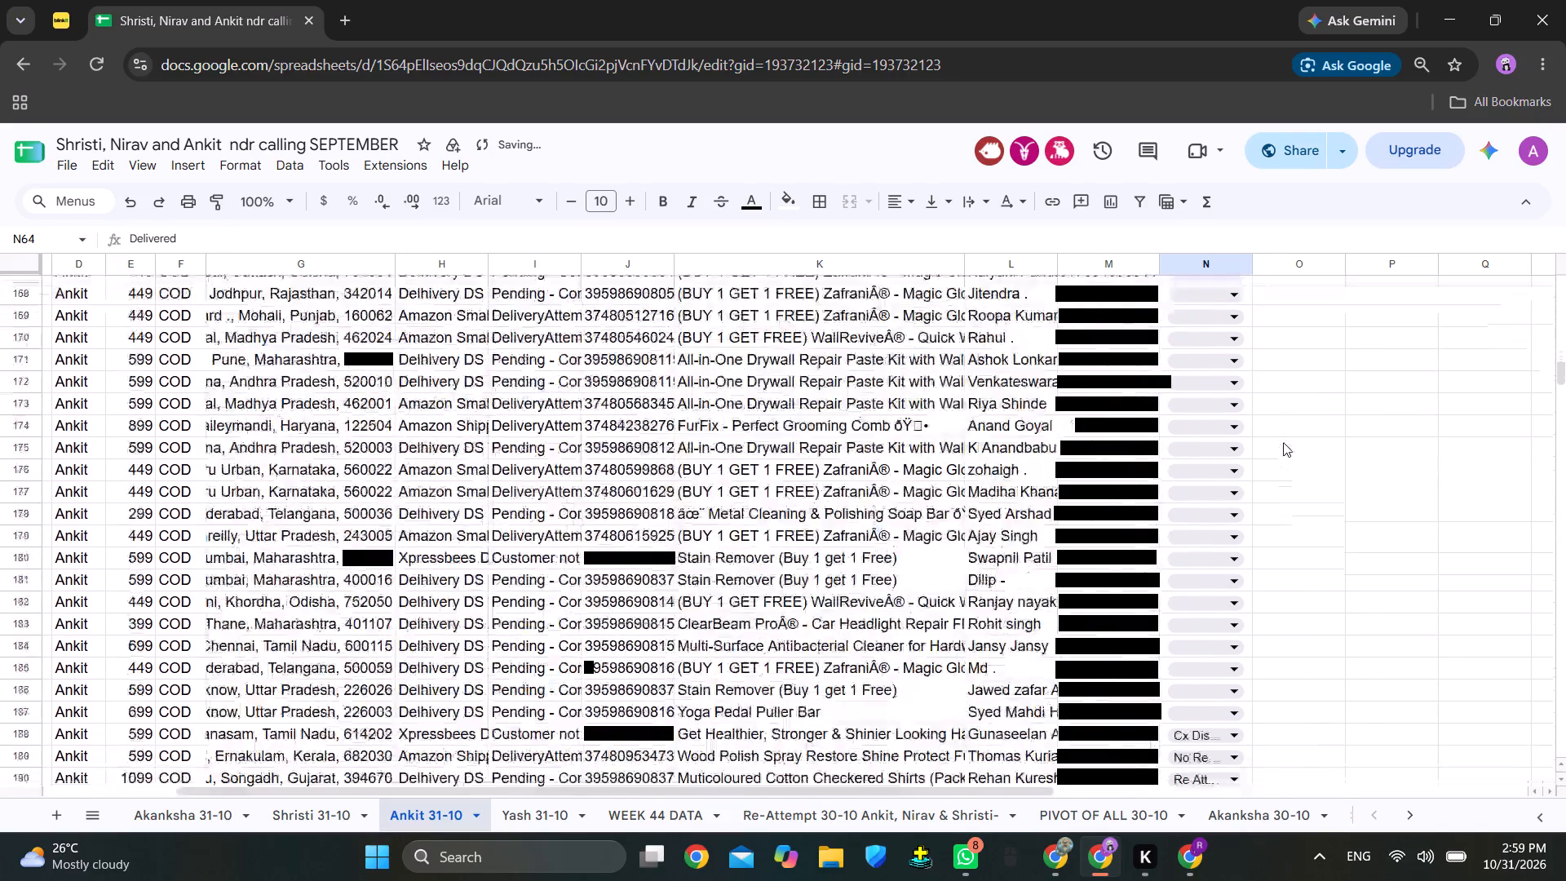
{"action": "scroll", "coordinate": [1283, 442], "scroll_direction": "down", "scroll_amount": 3}
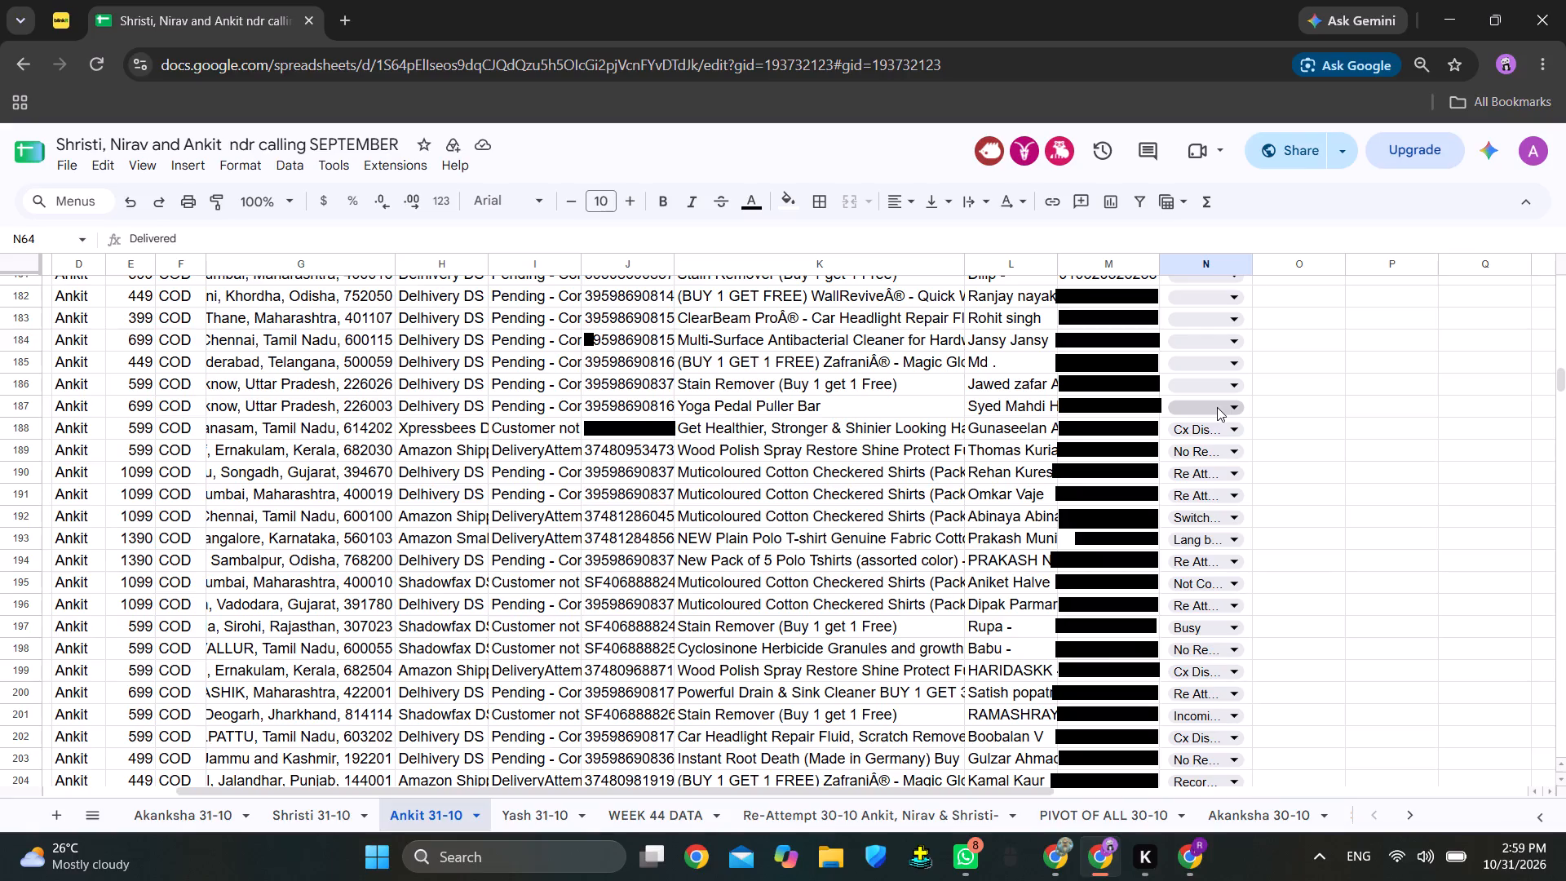
{"action": "left_click", "coordinate": [1215, 407]}
{"action": "scroll", "coordinate": [1223, 488], "scroll_direction": "down", "scroll_amount": 13}
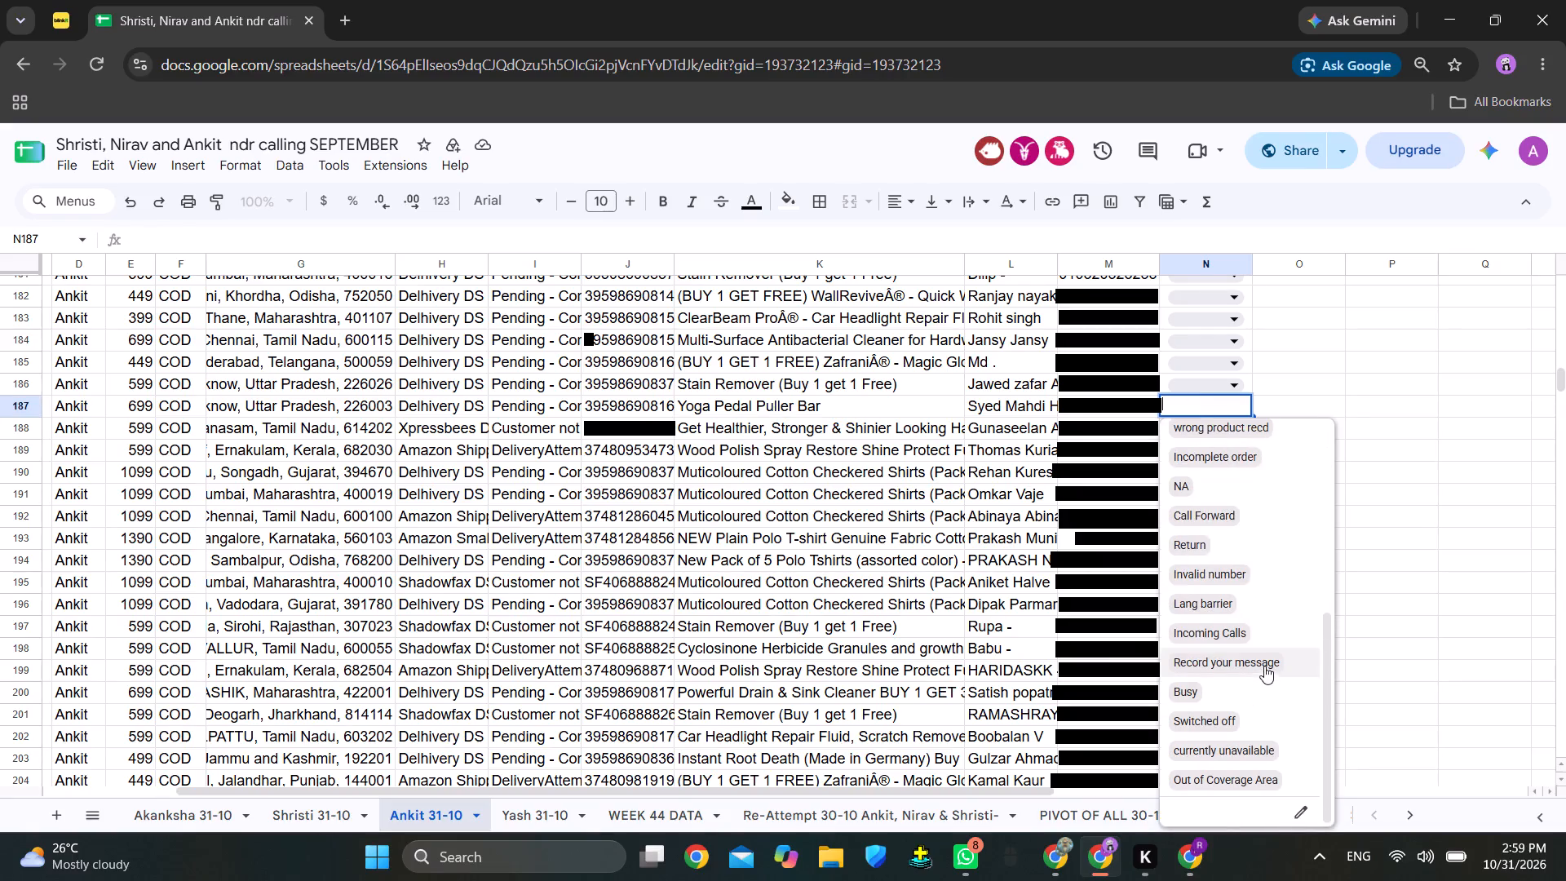
{"action": "left_click", "coordinate": [1264, 666]}
Set the remark in row 65, the first blank one below the upper filled rows, to Re Attempt.
{"action": "scroll", "coordinate": [1356, 449], "scroll_direction": "up", "scroll_amount": 20}
{"action": "scroll", "coordinate": [1356, 449], "scroll_direction": "up", "scroll_amount": 4}
{"action": "scroll", "coordinate": [1278, 394], "scroll_direction": "up", "scroll_amount": 4}
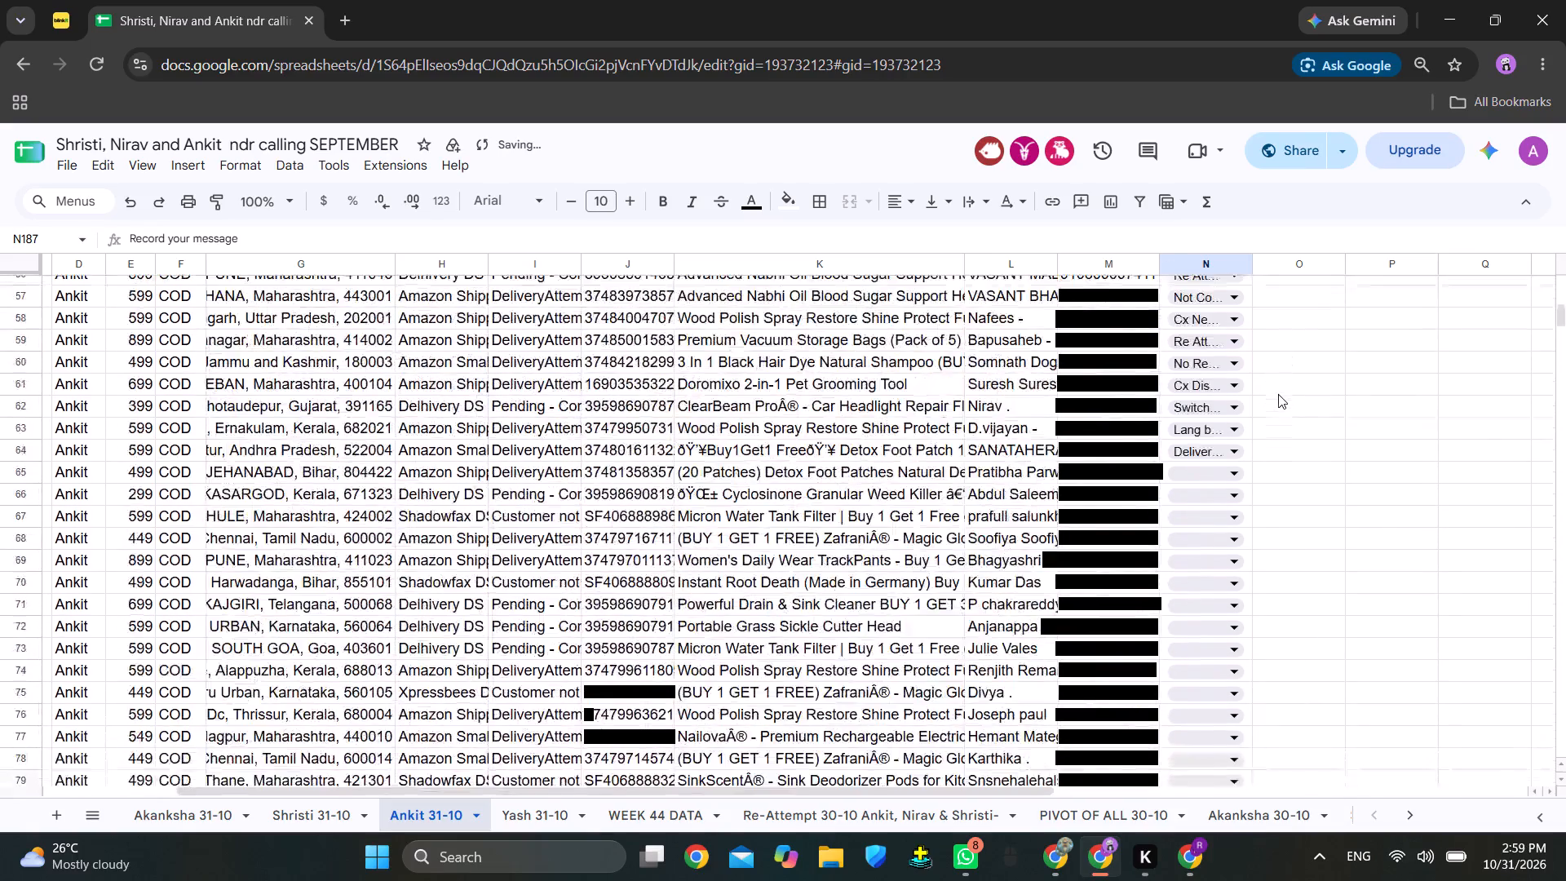
{"action": "scroll", "coordinate": [1291, 436], "scroll_direction": "down", "scroll_amount": 2}
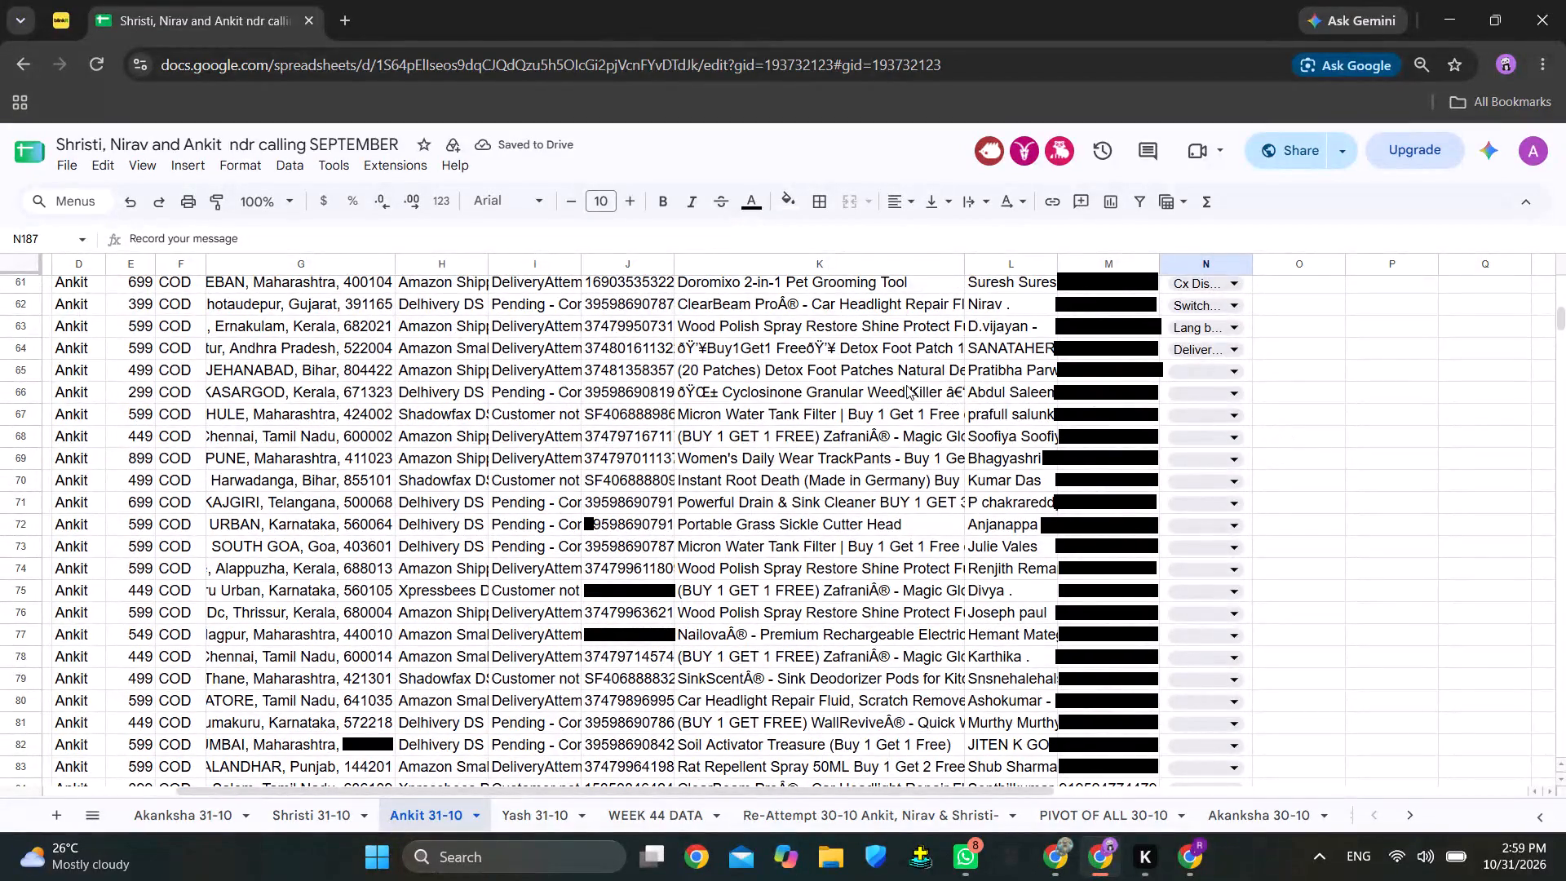
{"action": "left_click", "coordinate": [1205, 370]}
{"action": "left_click", "coordinate": [1206, 393]}
Set the remark in row 186, the last blank one above the lower filled rows, to Not Connected.
{"action": "scroll", "coordinate": [1391, 454], "scroll_direction": "down", "scroll_amount": 20}
{"action": "scroll", "coordinate": [1391, 454], "scroll_direction": "down", "scroll_amount": 6}
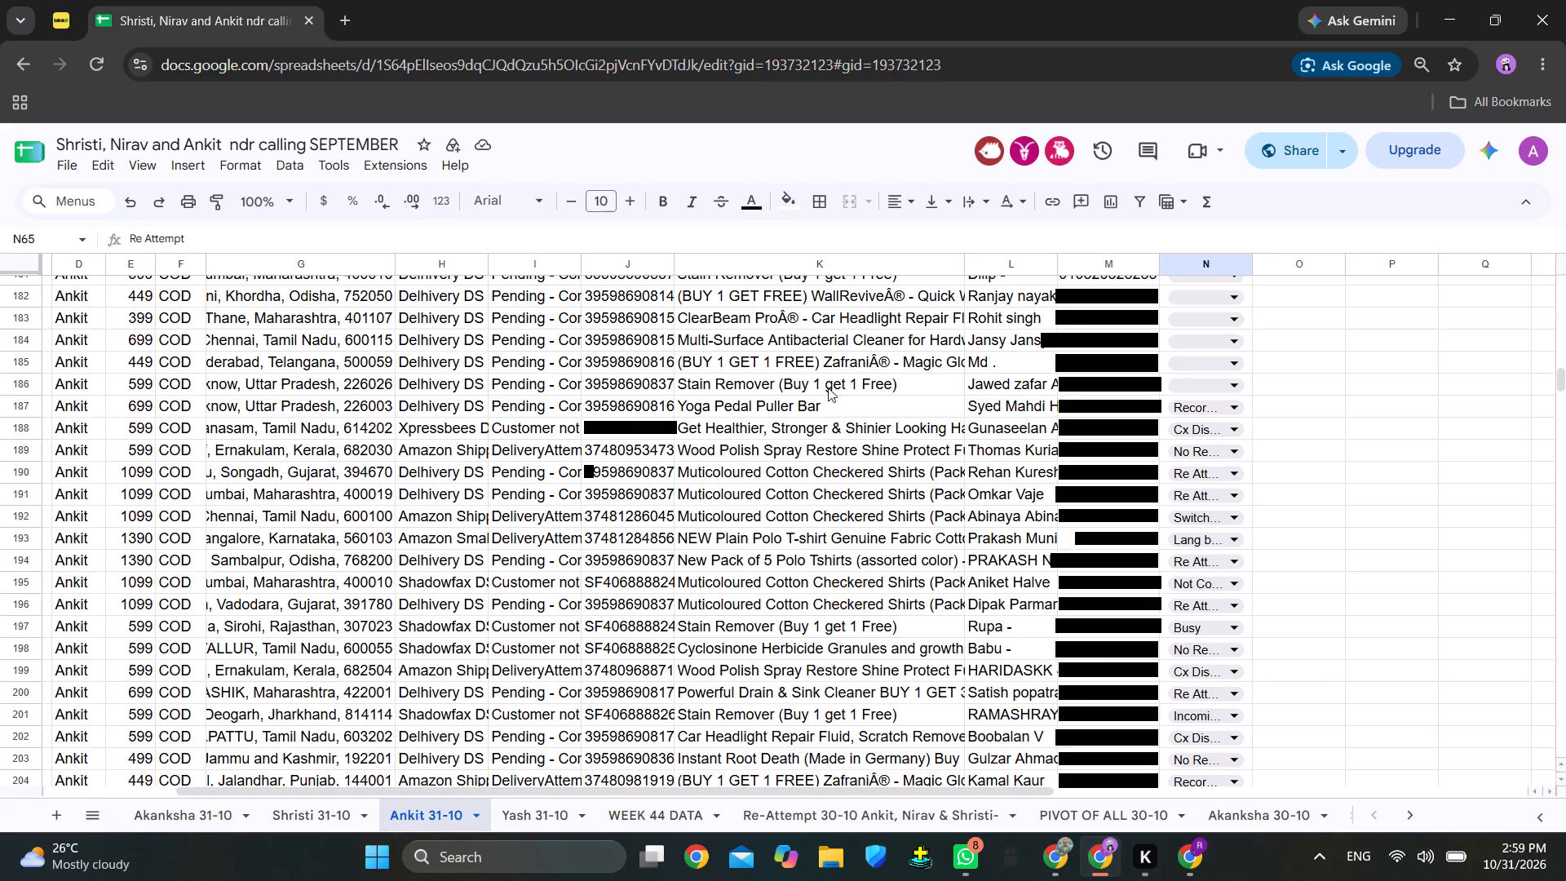
{"action": "left_click", "coordinate": [1225, 387]}
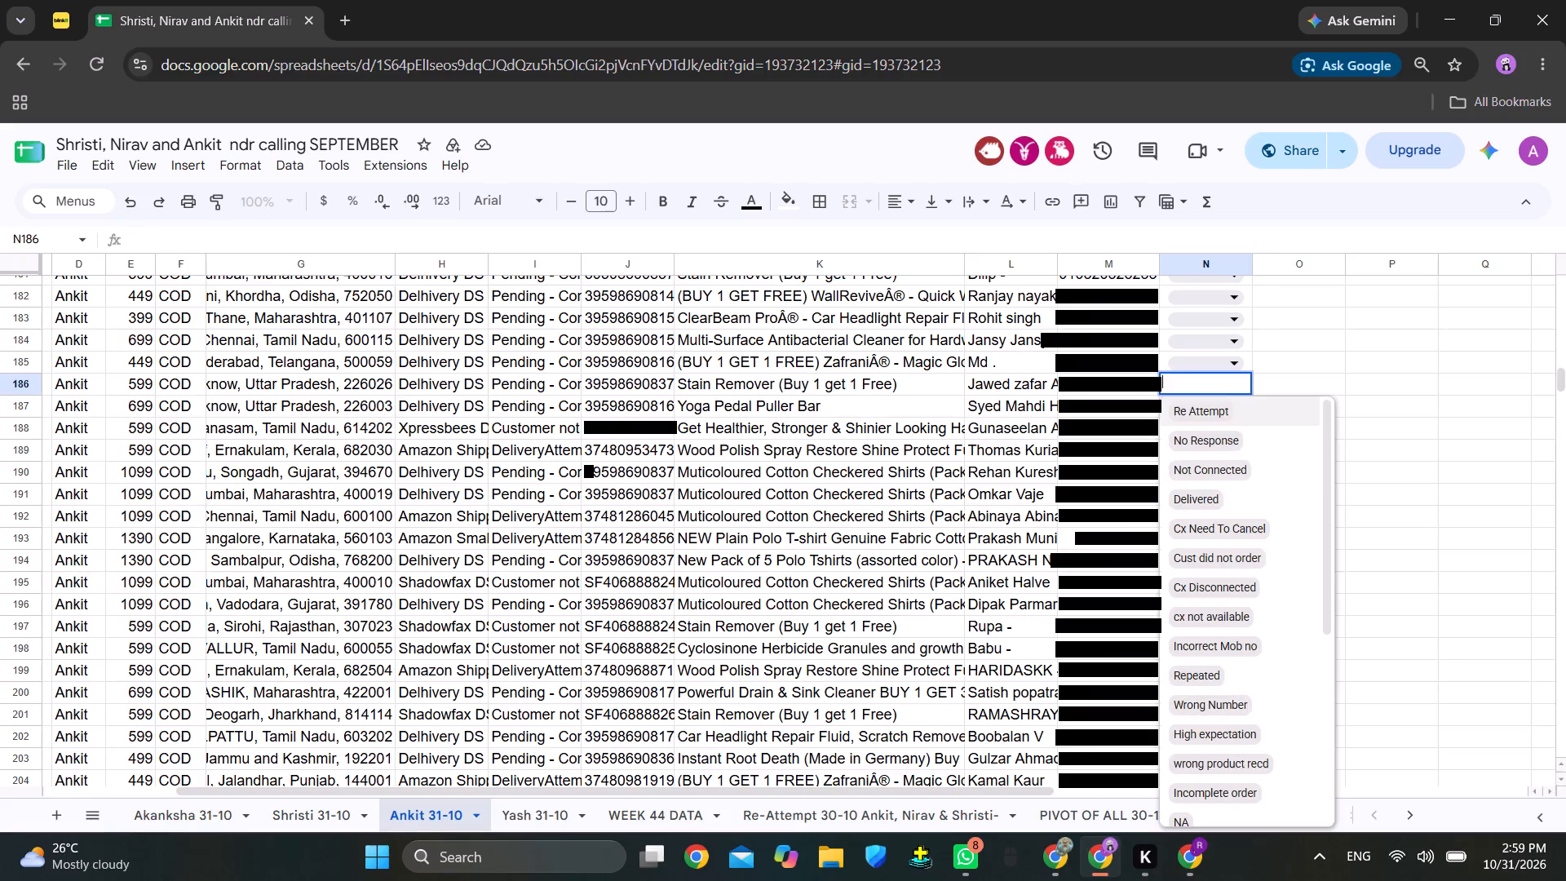
{"action": "left_click", "coordinate": [1226, 472]}
Set the remark in row 66, the first blank one below the upper filled rows, to Incoming Calls.
{"action": "scroll", "coordinate": [1338, 416], "scroll_direction": "up", "scroll_amount": 12}
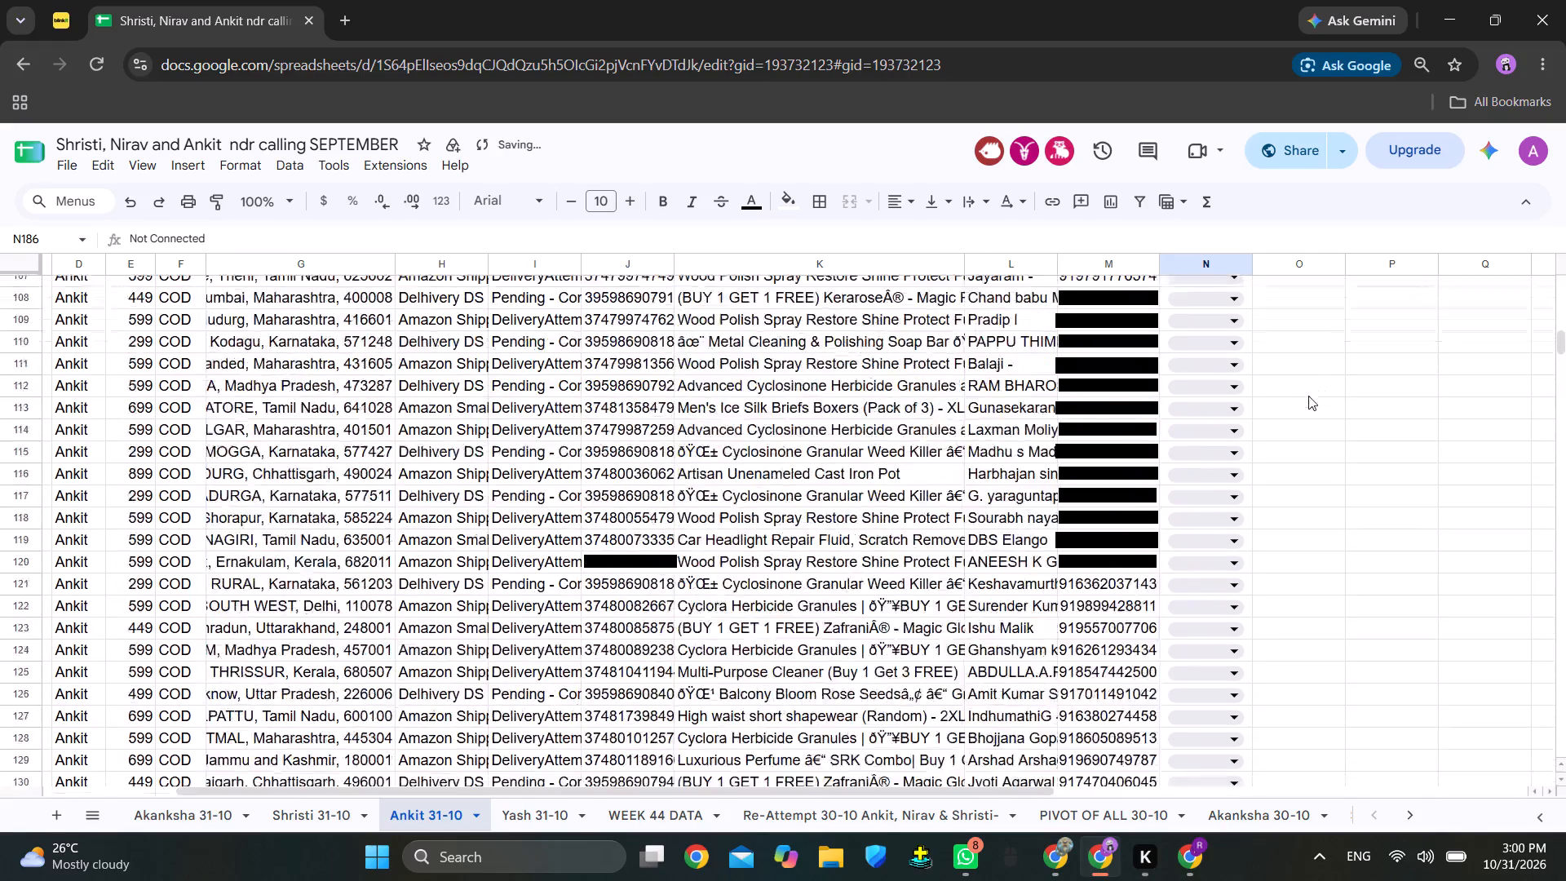
{"action": "scroll", "coordinate": [1308, 396], "scroll_direction": "up", "scroll_amount": 14}
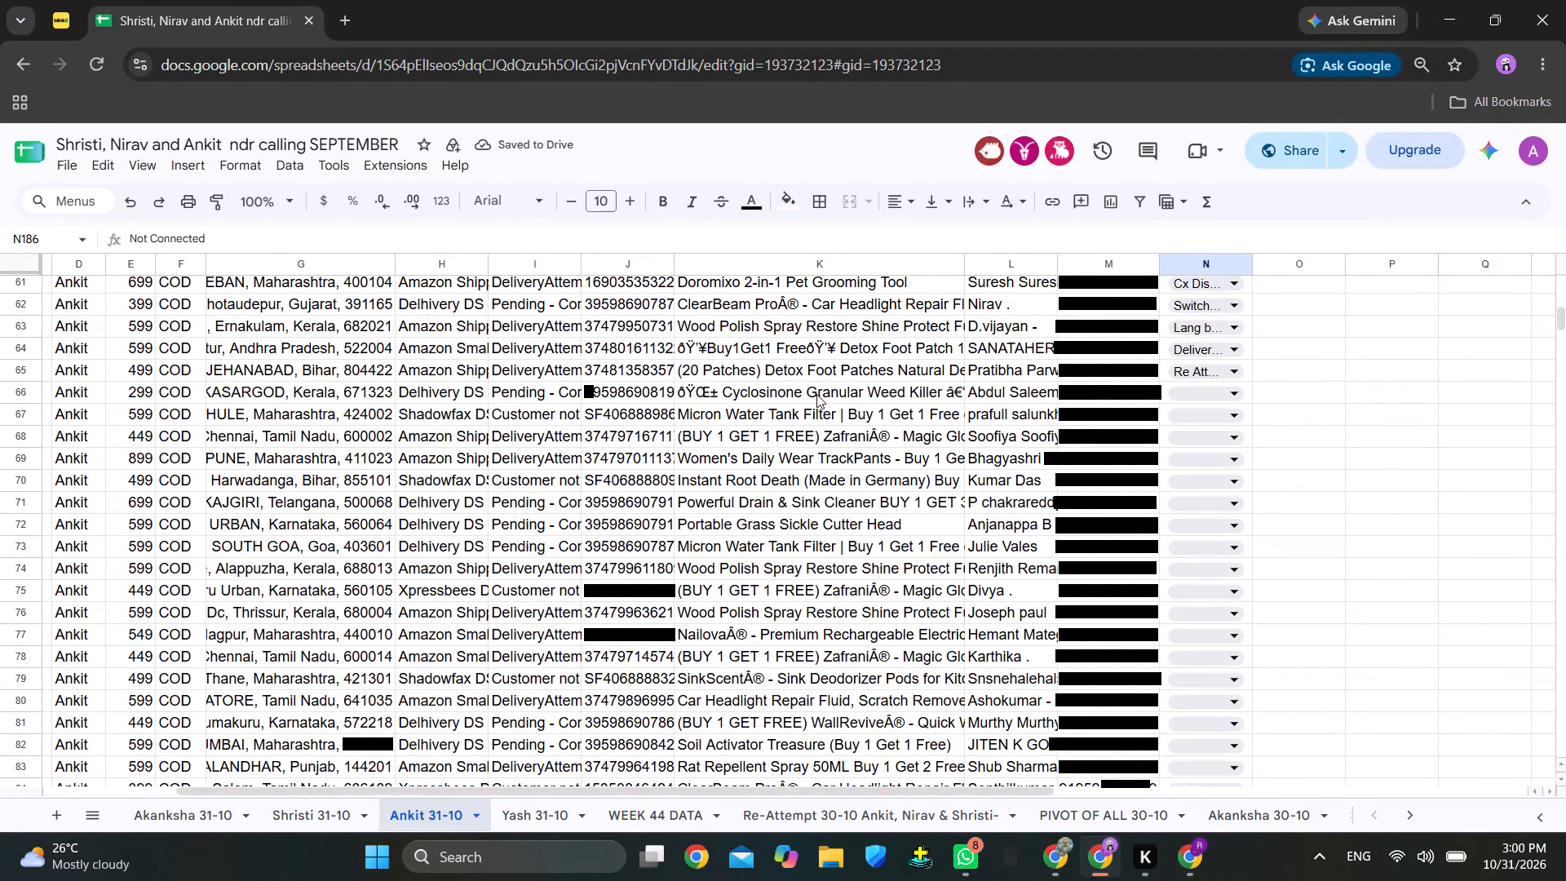
{"action": "left_click", "coordinate": [1196, 392]}
{"action": "scroll", "coordinate": [1231, 481], "scroll_direction": "down", "scroll_amount": 5}
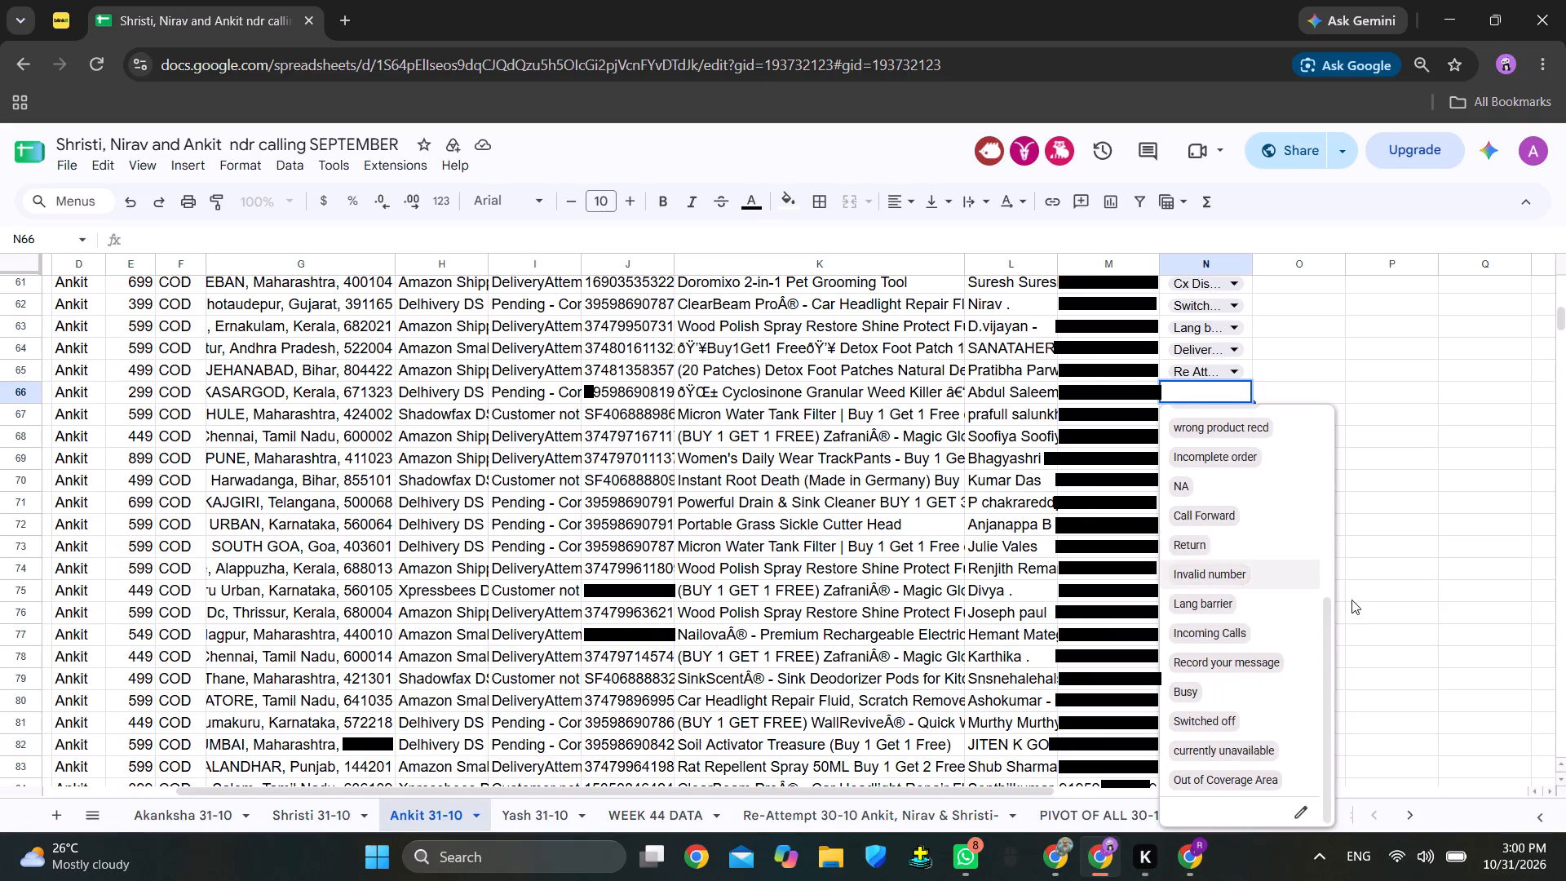
{"action": "left_click", "coordinate": [1223, 634]}
Go to row 185 of the Ankit 31-10 sheet, the last blank remark above the lower filled rows.
{"action": "scroll", "coordinate": [1343, 564], "scroll_direction": "down", "scroll_amount": 20}
{"action": "scroll", "coordinate": [1343, 564], "scroll_direction": "down", "scroll_amount": 5}
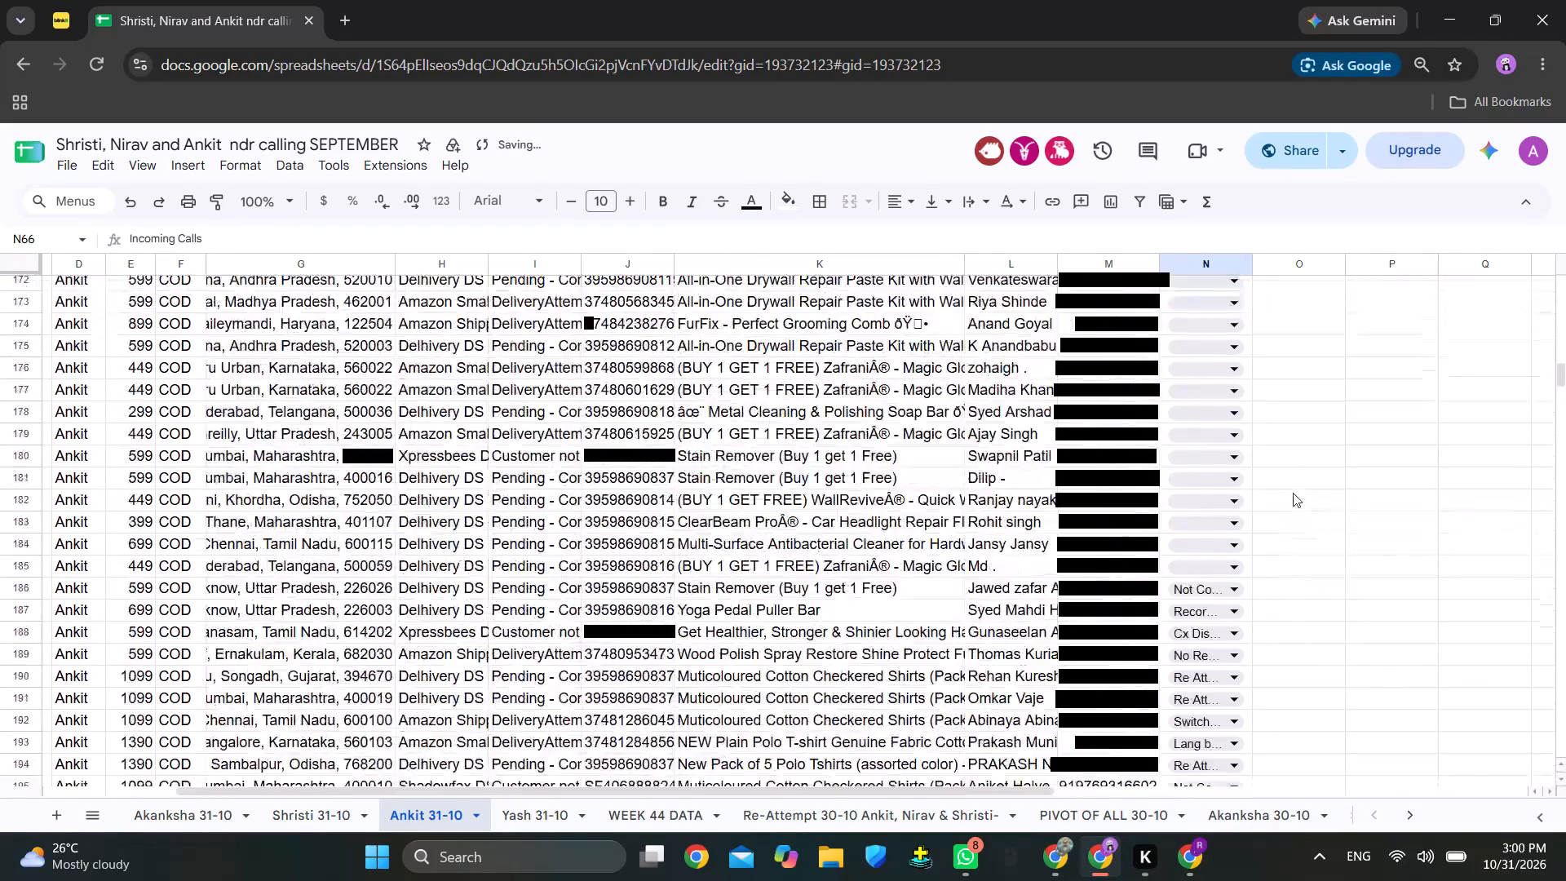
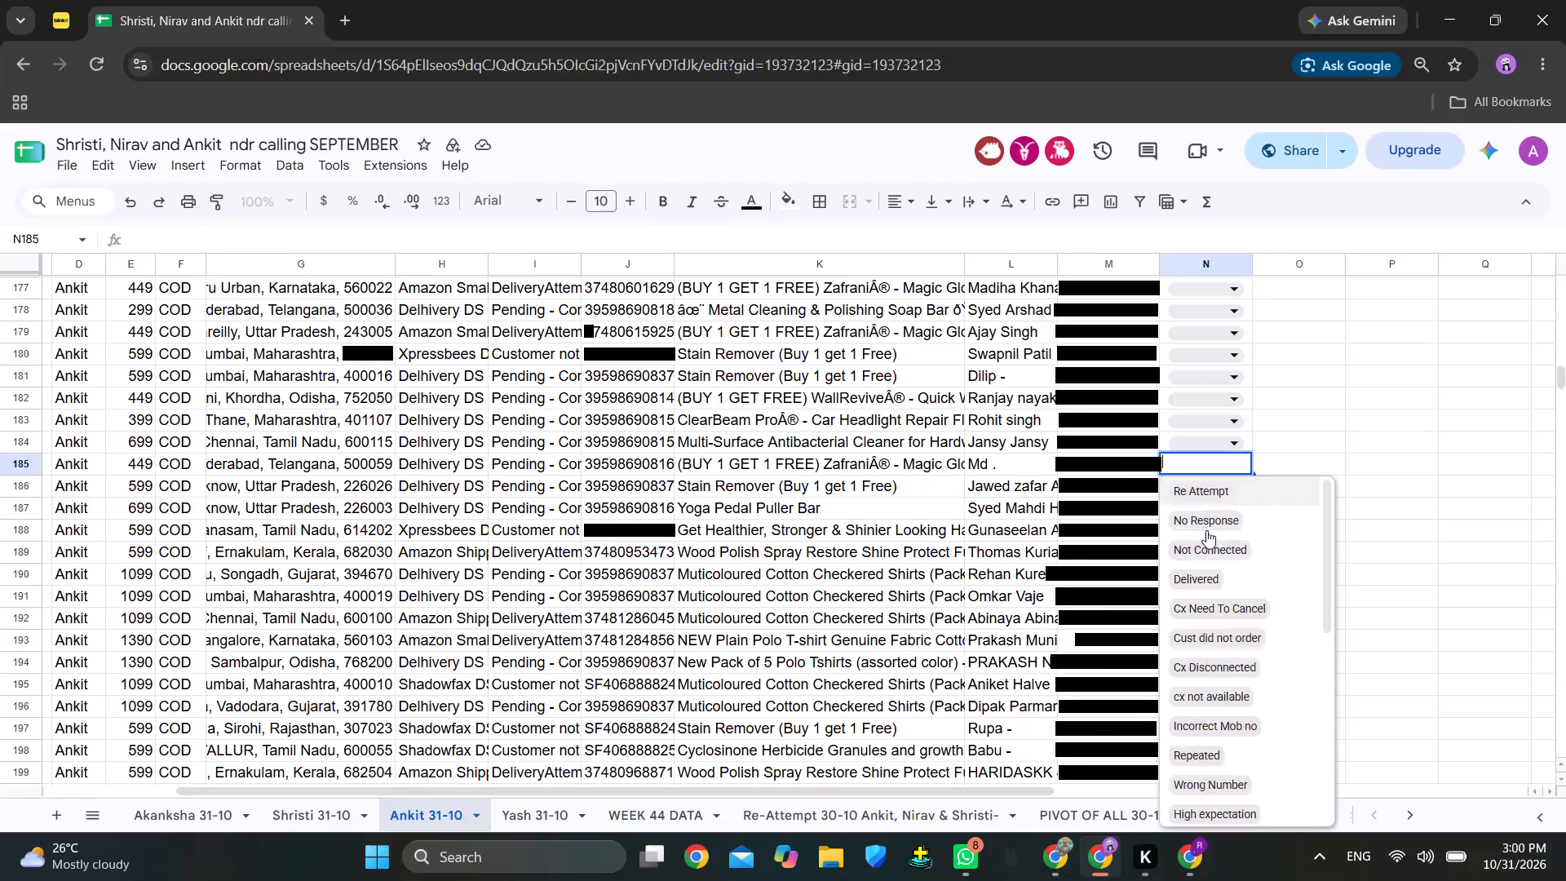
Set the remark in row 185 to currently unavailable.
{"action": "scroll", "coordinate": [1209, 557], "scroll_direction": "down", "scroll_amount": 12}
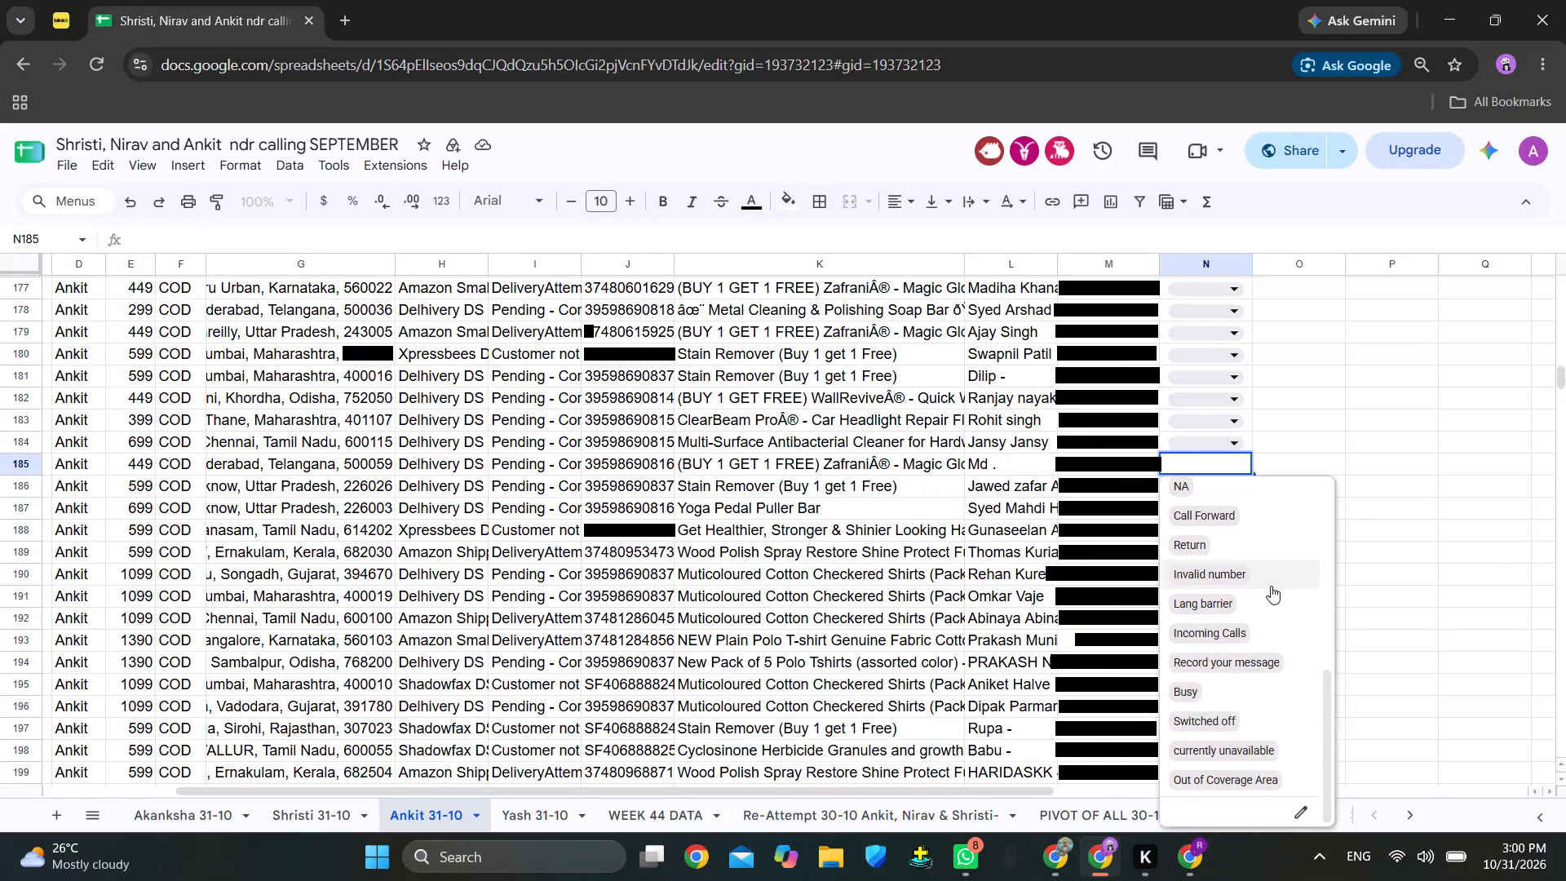
{"action": "scroll", "coordinate": [1271, 586], "scroll_direction": "down", "scroll_amount": 1}
{"action": "left_click", "coordinate": [1263, 748]}
Set the remark in row 67, the first blank one below the upper filled rows, to Re Attempt.
{"action": "scroll", "coordinate": [1334, 543], "scroll_direction": "up", "scroll_amount": 11}
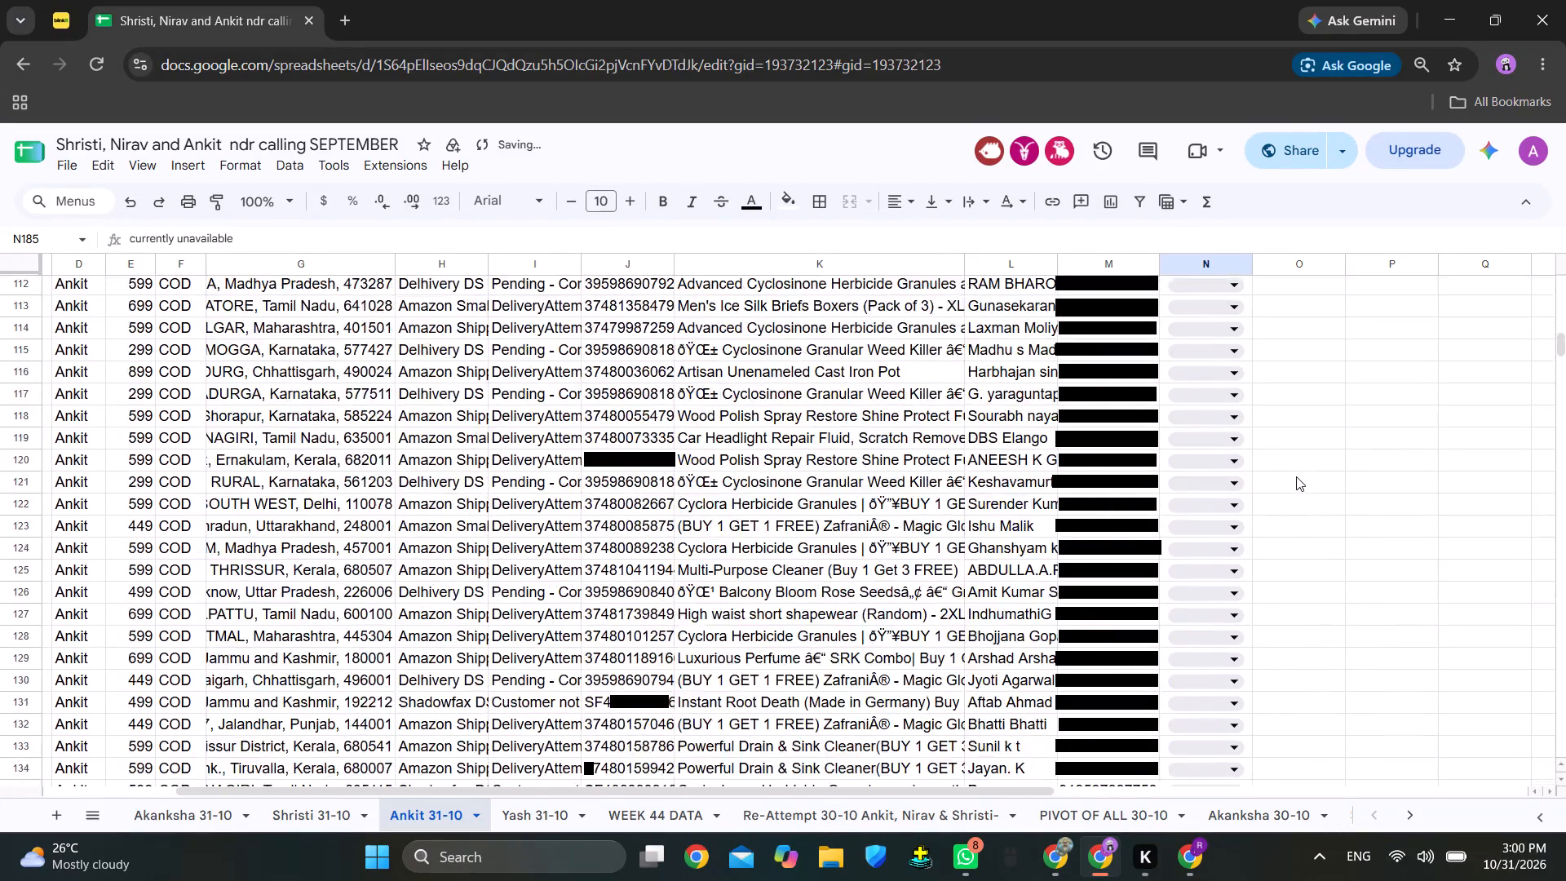
{"action": "scroll", "coordinate": [1296, 476], "scroll_direction": "up", "scroll_amount": 15}
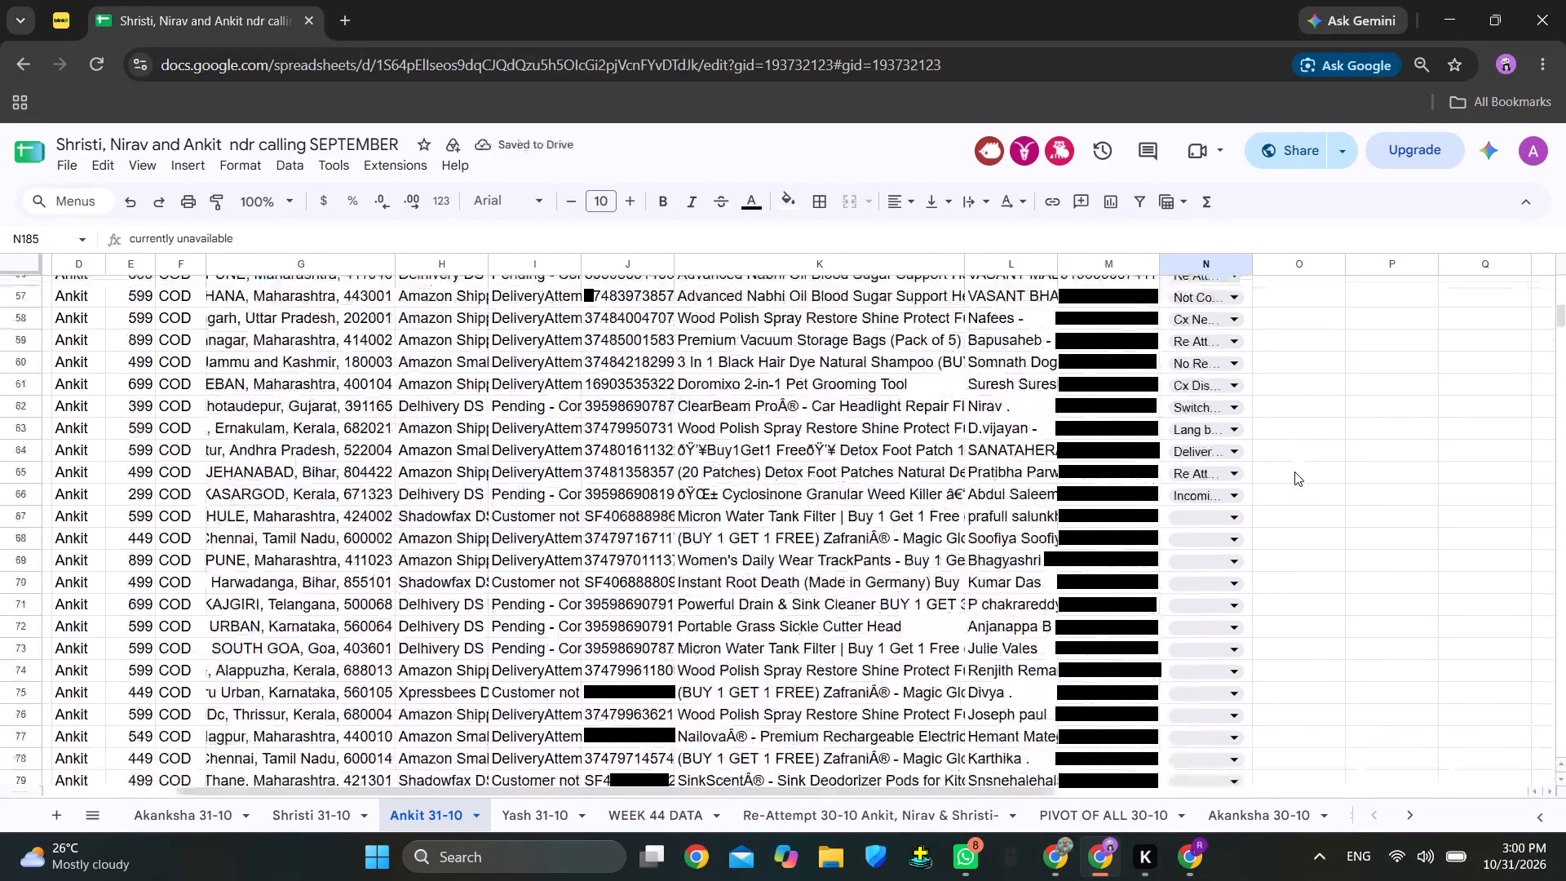
{"action": "scroll", "coordinate": [1288, 488], "scroll_direction": "down", "scroll_amount": 1}
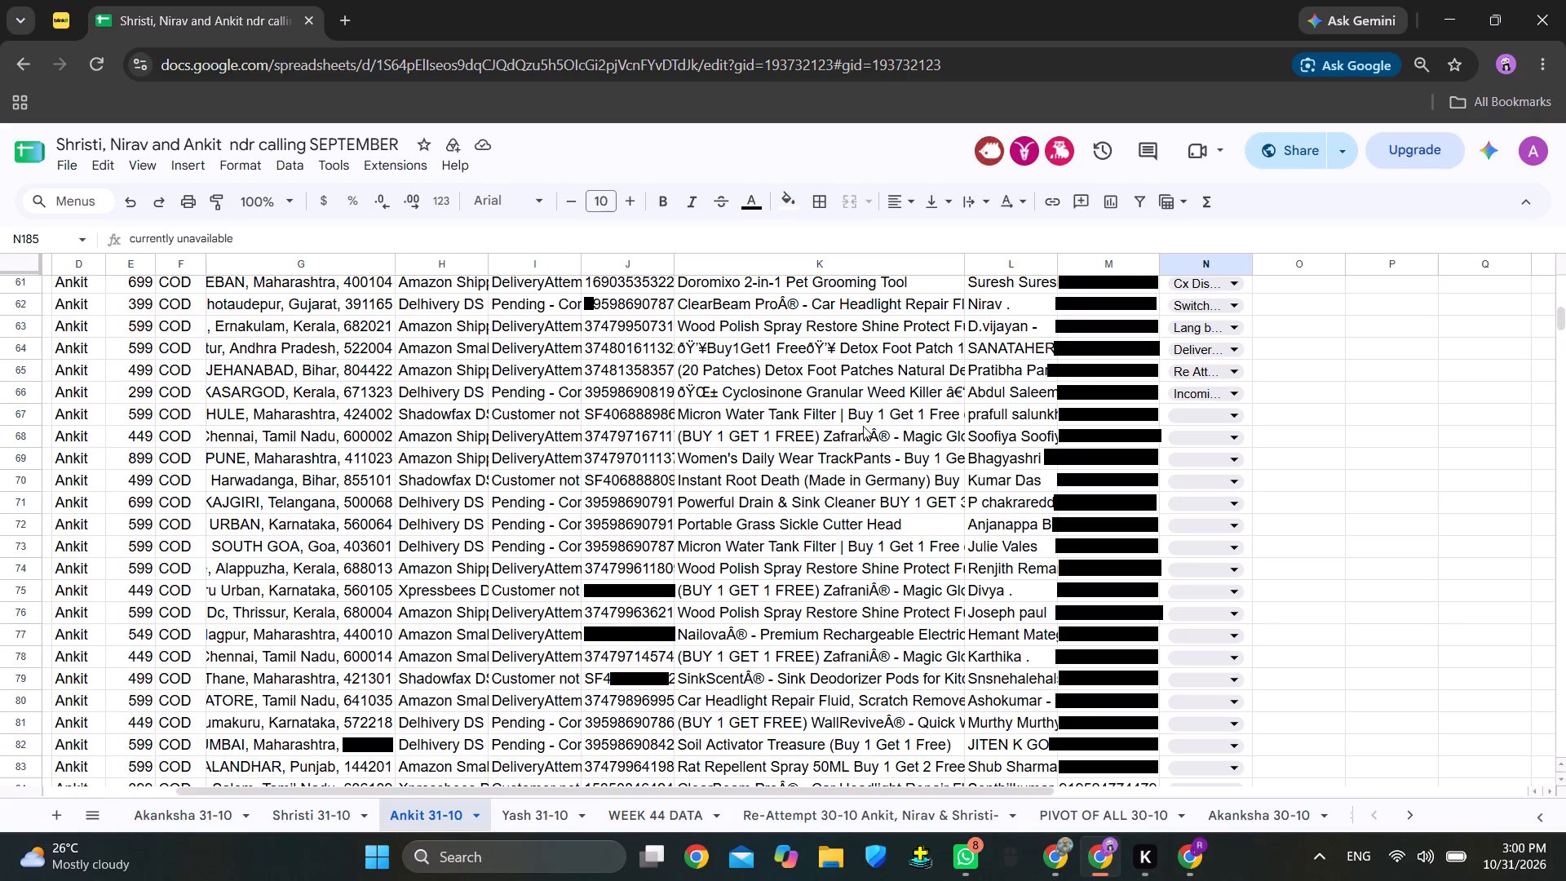
{"action": "left_click", "coordinate": [1200, 414]}
{"action": "left_click", "coordinate": [1205, 439]}
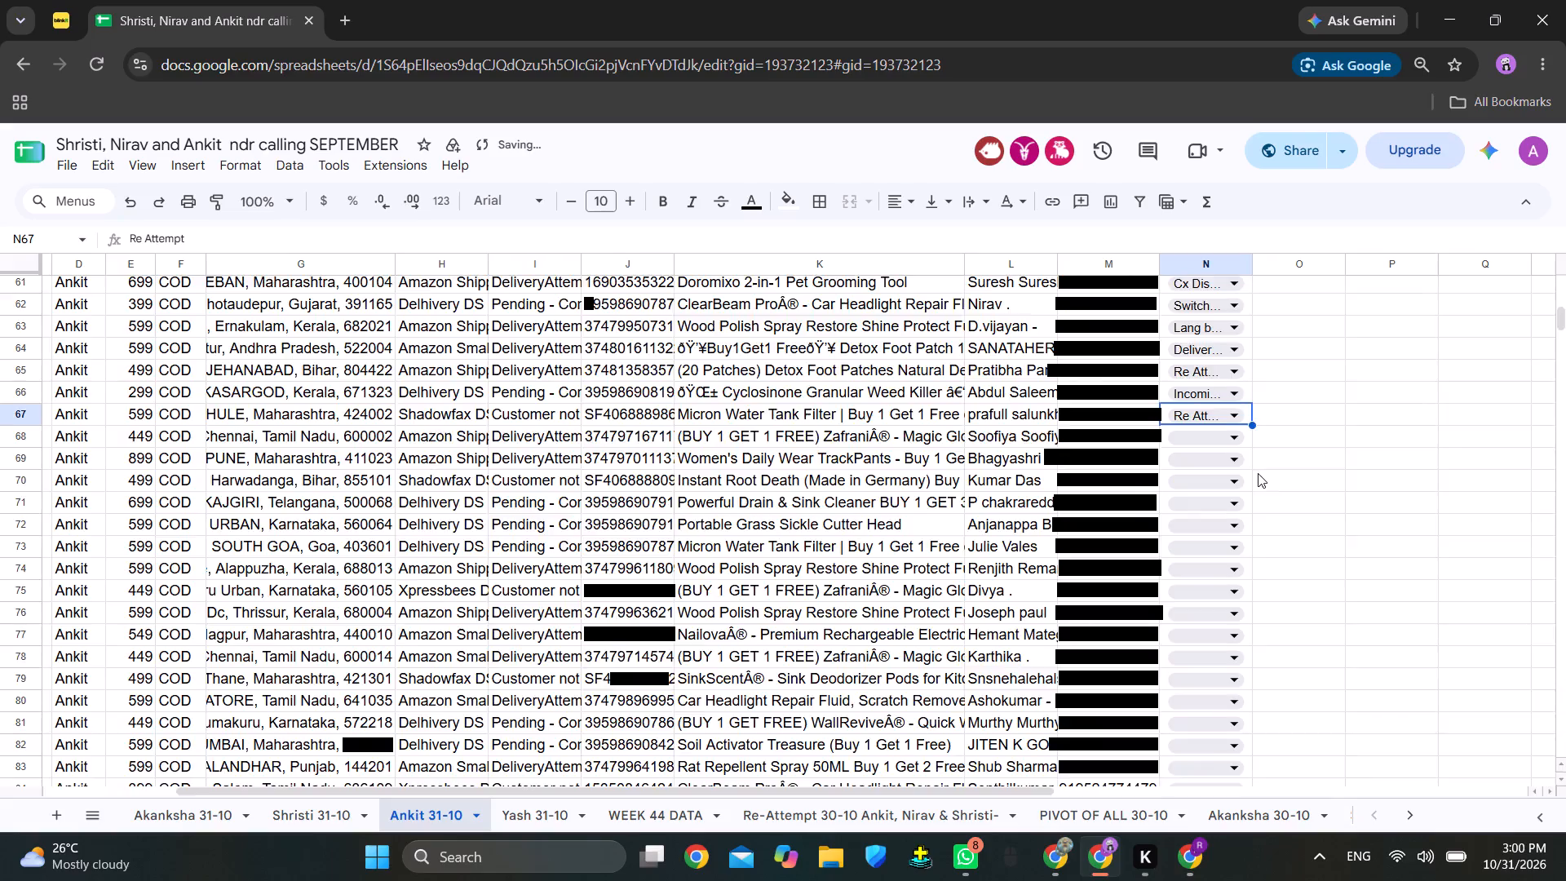
Set the remark in row 184, the last blank one above the lower filled rows, to Lang barrier.
{"action": "scroll", "coordinate": [1259, 479], "scroll_direction": "down", "scroll_amount": 17}
{"action": "scroll", "coordinate": [1273, 480], "scroll_direction": "down", "scroll_amount": 8}
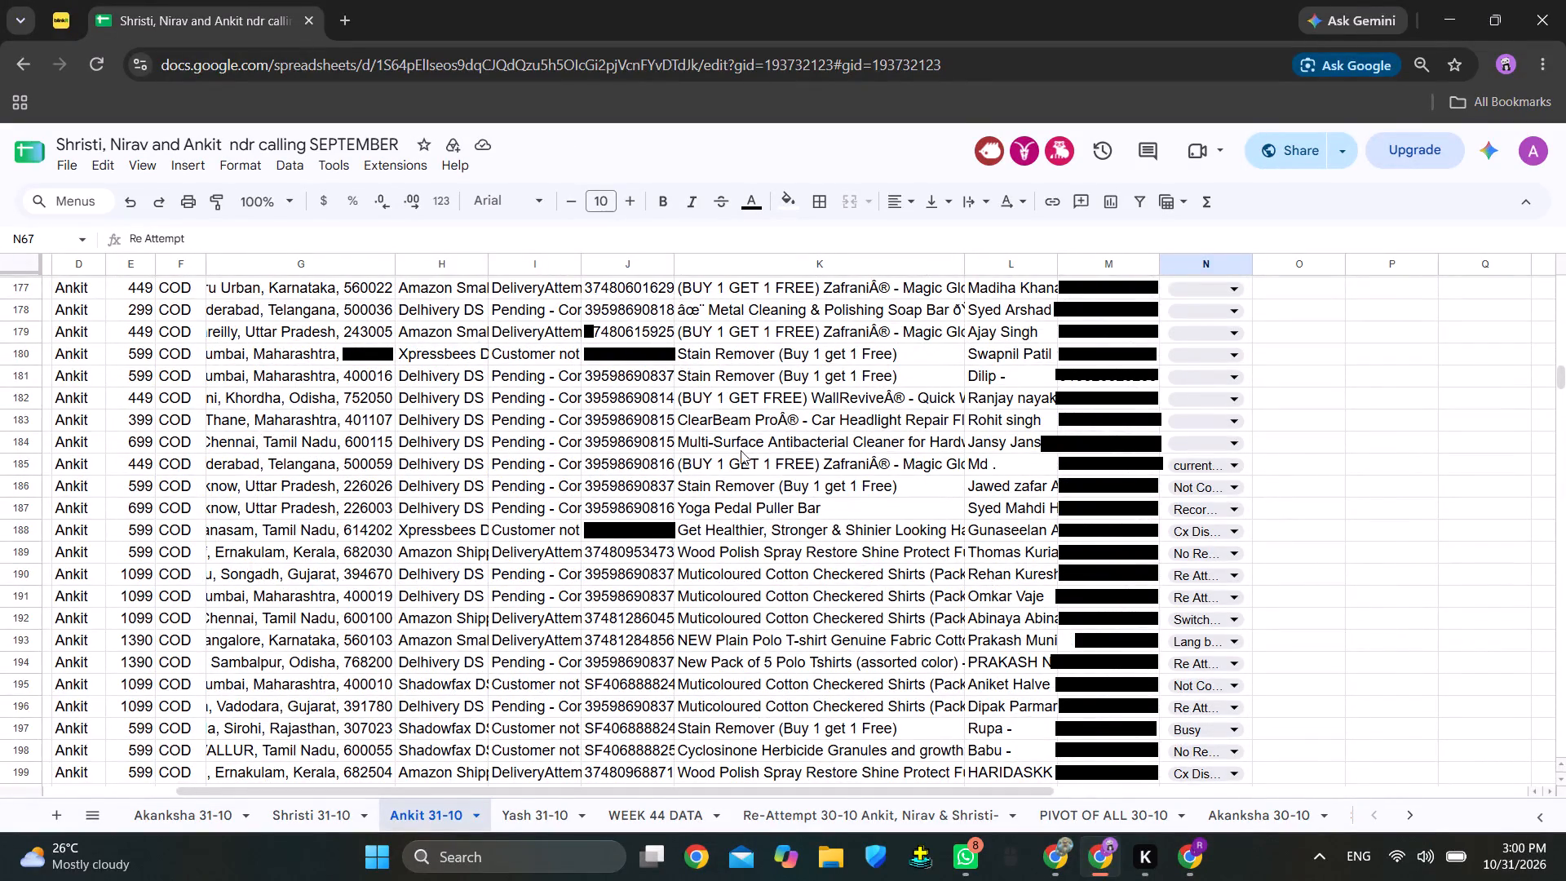
{"action": "left_click", "coordinate": [1198, 443]}
{"action": "scroll", "coordinate": [1210, 567], "scroll_direction": "down", "scroll_amount": 7}
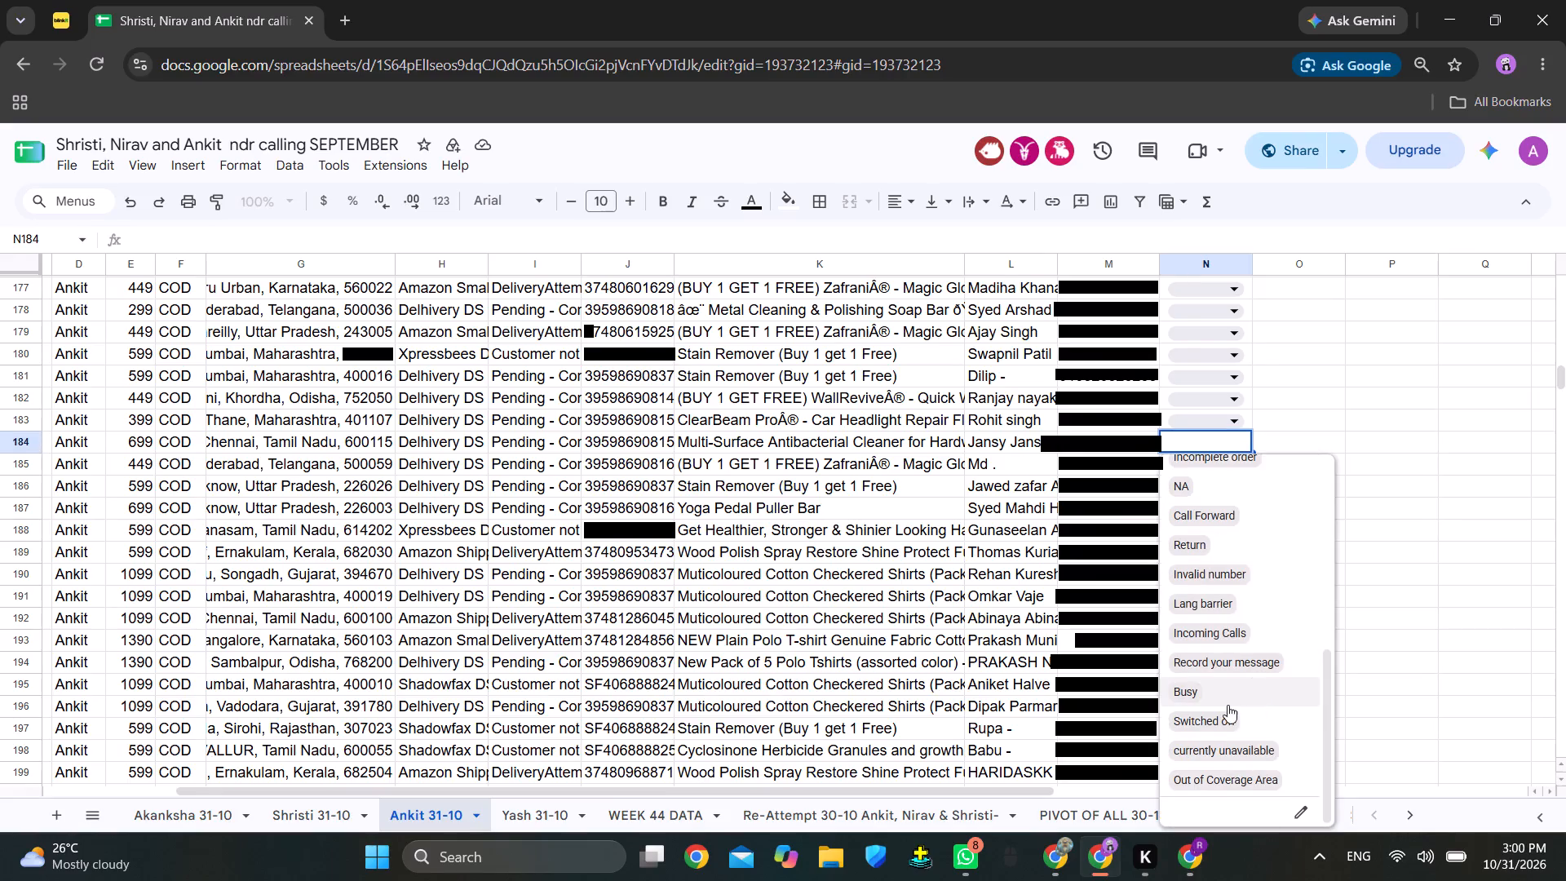
{"action": "left_click", "coordinate": [1227, 607]}
Set the remark in row 68, the first blank one below the upper filled rows, to No Response.
{"action": "scroll", "coordinate": [1276, 485], "scroll_direction": "up", "scroll_amount": 17}
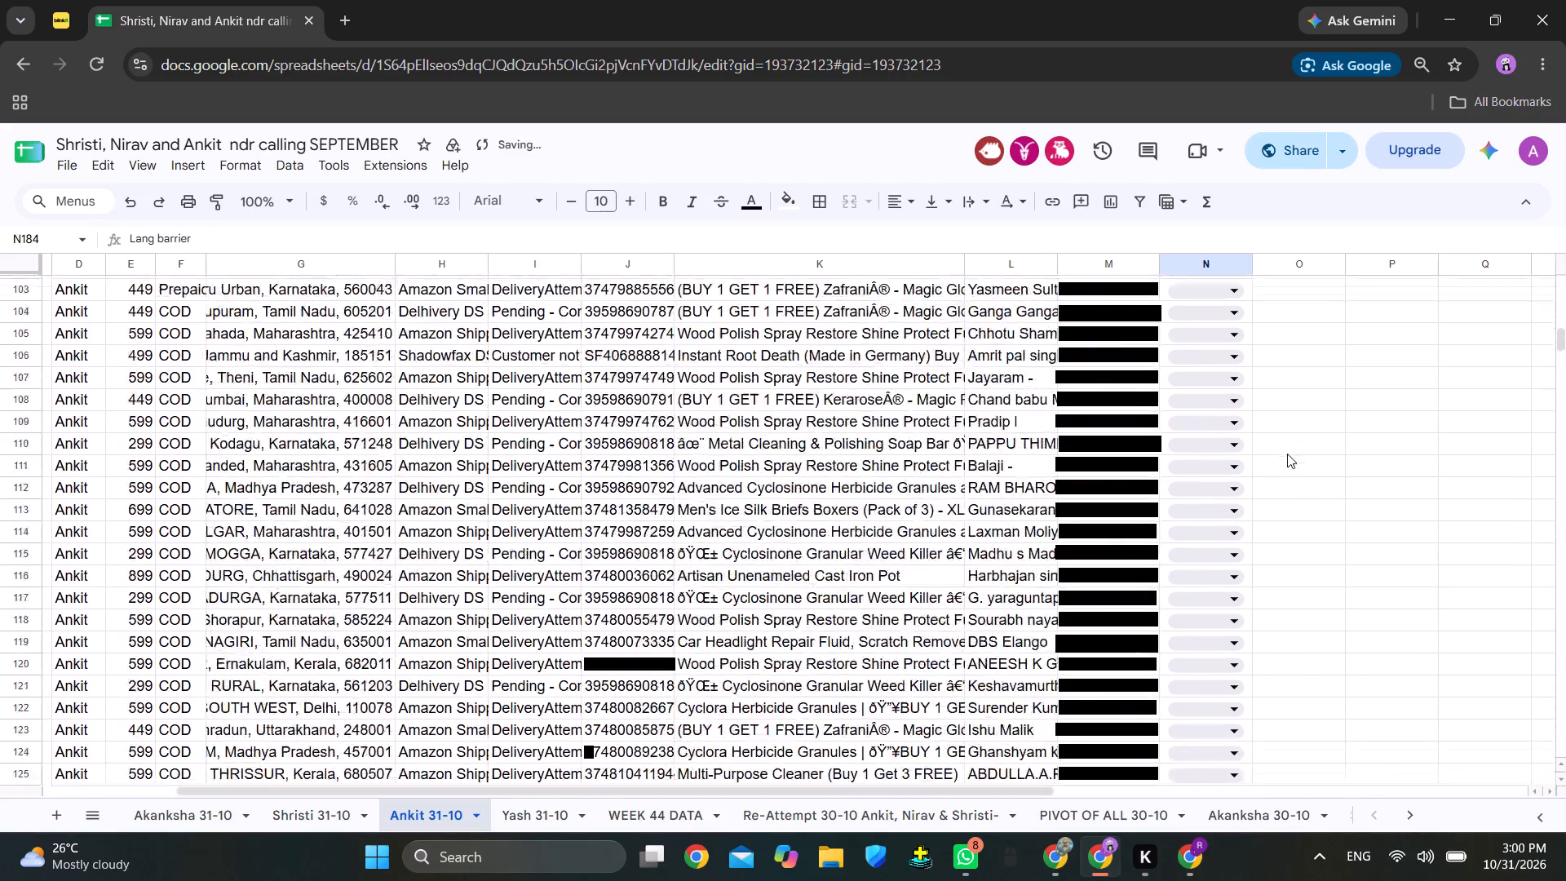
{"action": "scroll", "coordinate": [1287, 454], "scroll_direction": "up", "scroll_amount": 8}
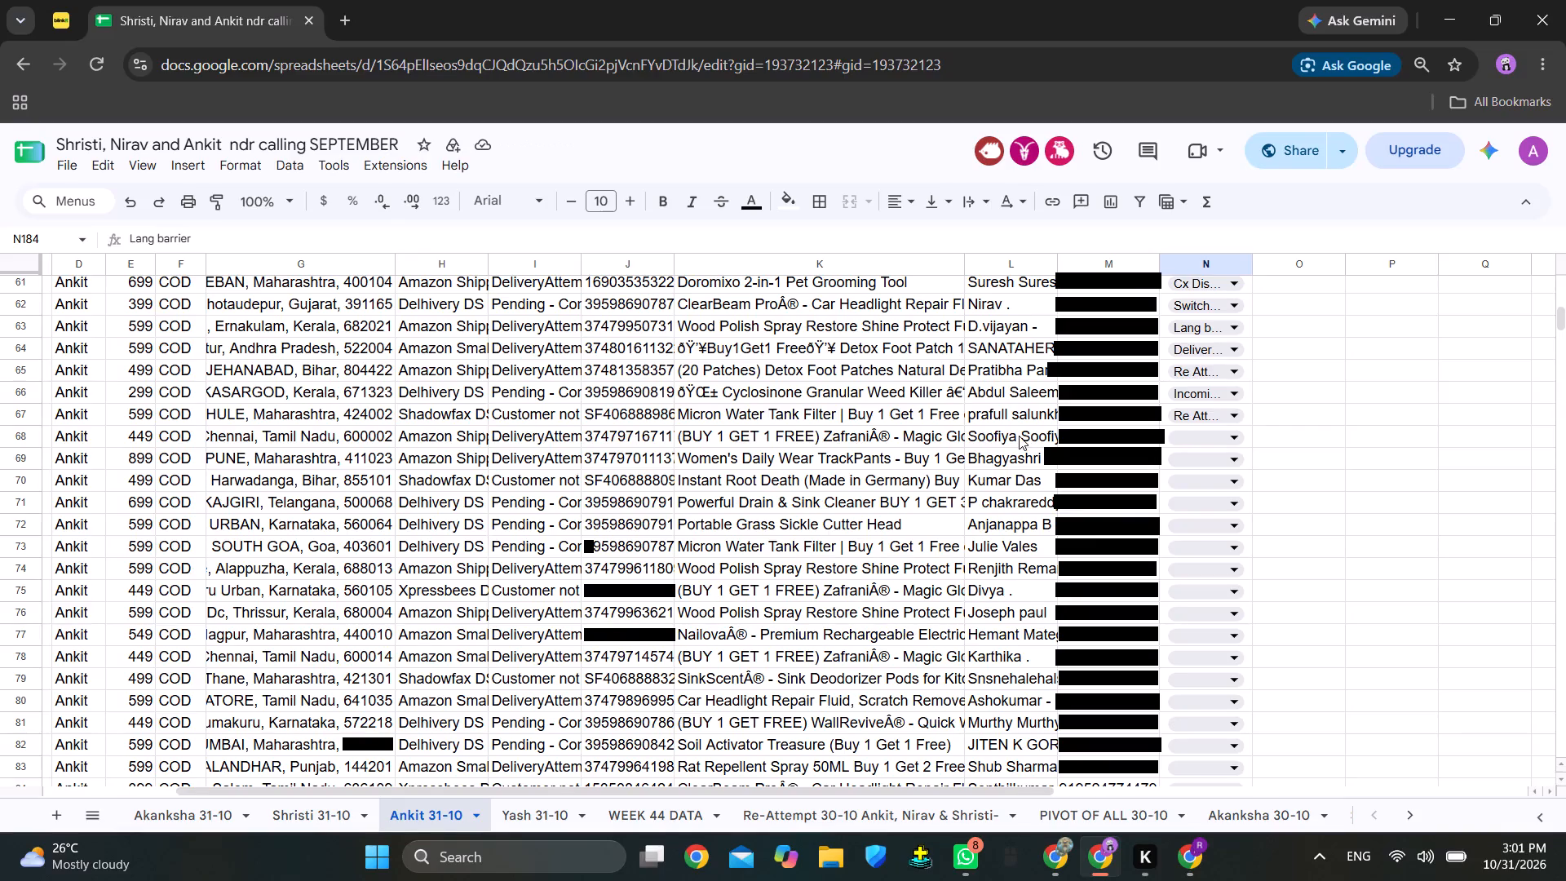
{"action": "left_click", "coordinate": [1208, 441]}
{"action": "left_click", "coordinate": [1215, 491]}
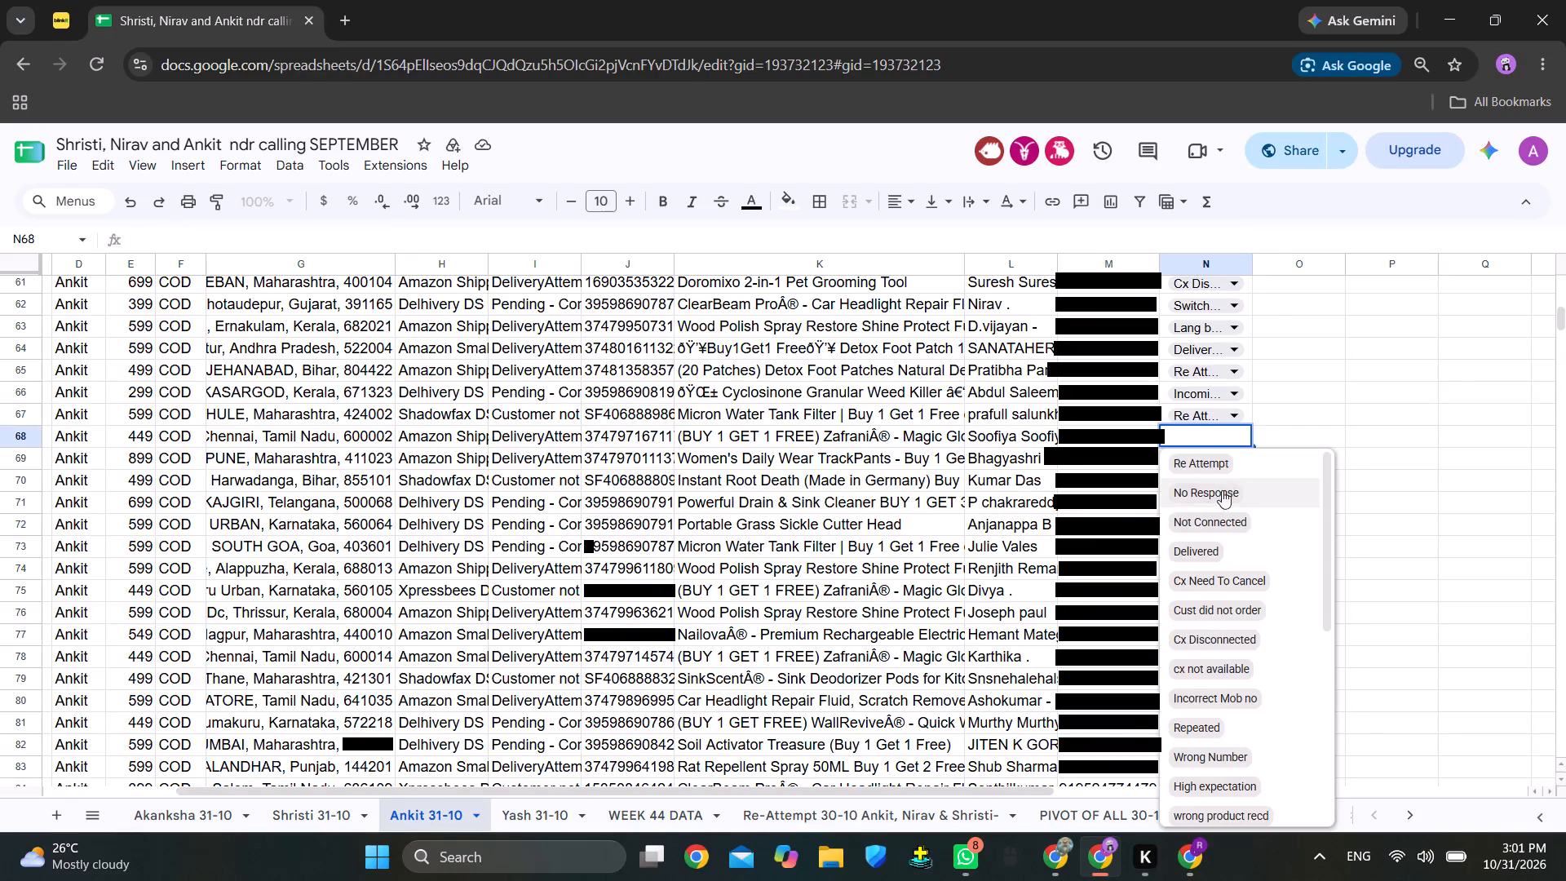
Set the remark in row 183, the last blank one above the lower filled rows, to Re Attempt.
{"action": "scroll", "coordinate": [1299, 506], "scroll_direction": "down", "scroll_amount": 6}
{"action": "scroll", "coordinate": [1299, 506], "scroll_direction": "down", "scroll_amount": 19}
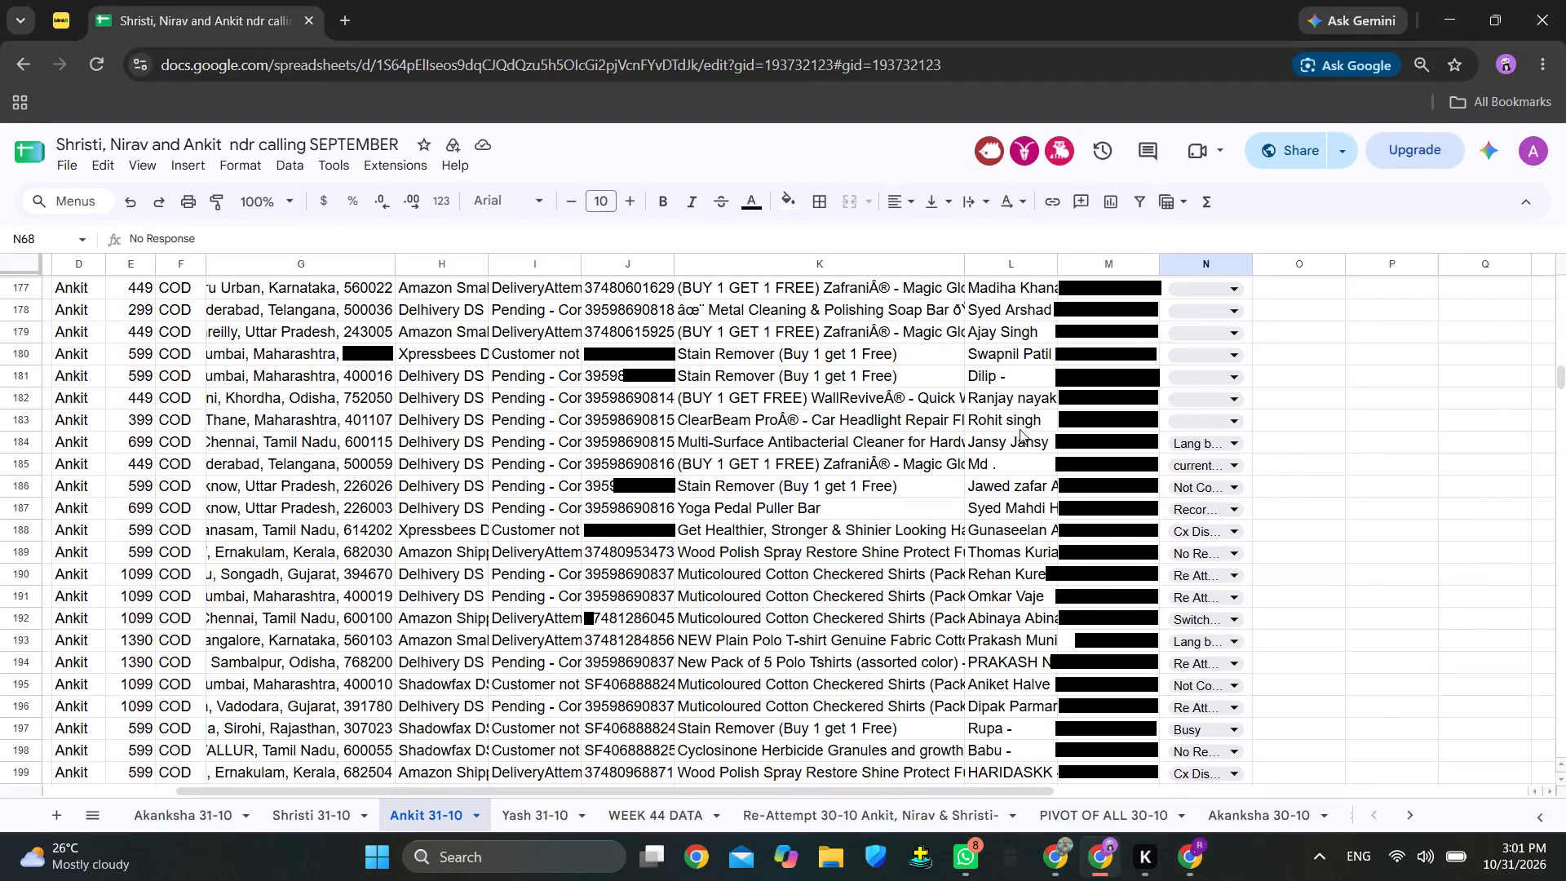
{"action": "left_click", "coordinate": [1205, 423]}
{"action": "left_click", "coordinate": [1201, 449]}
Check how far the call remarks and notes are filled in on the Yash 31-10 sheet.
{"action": "scroll", "coordinate": [1312, 402], "scroll_direction": "up", "scroll_amount": 9}
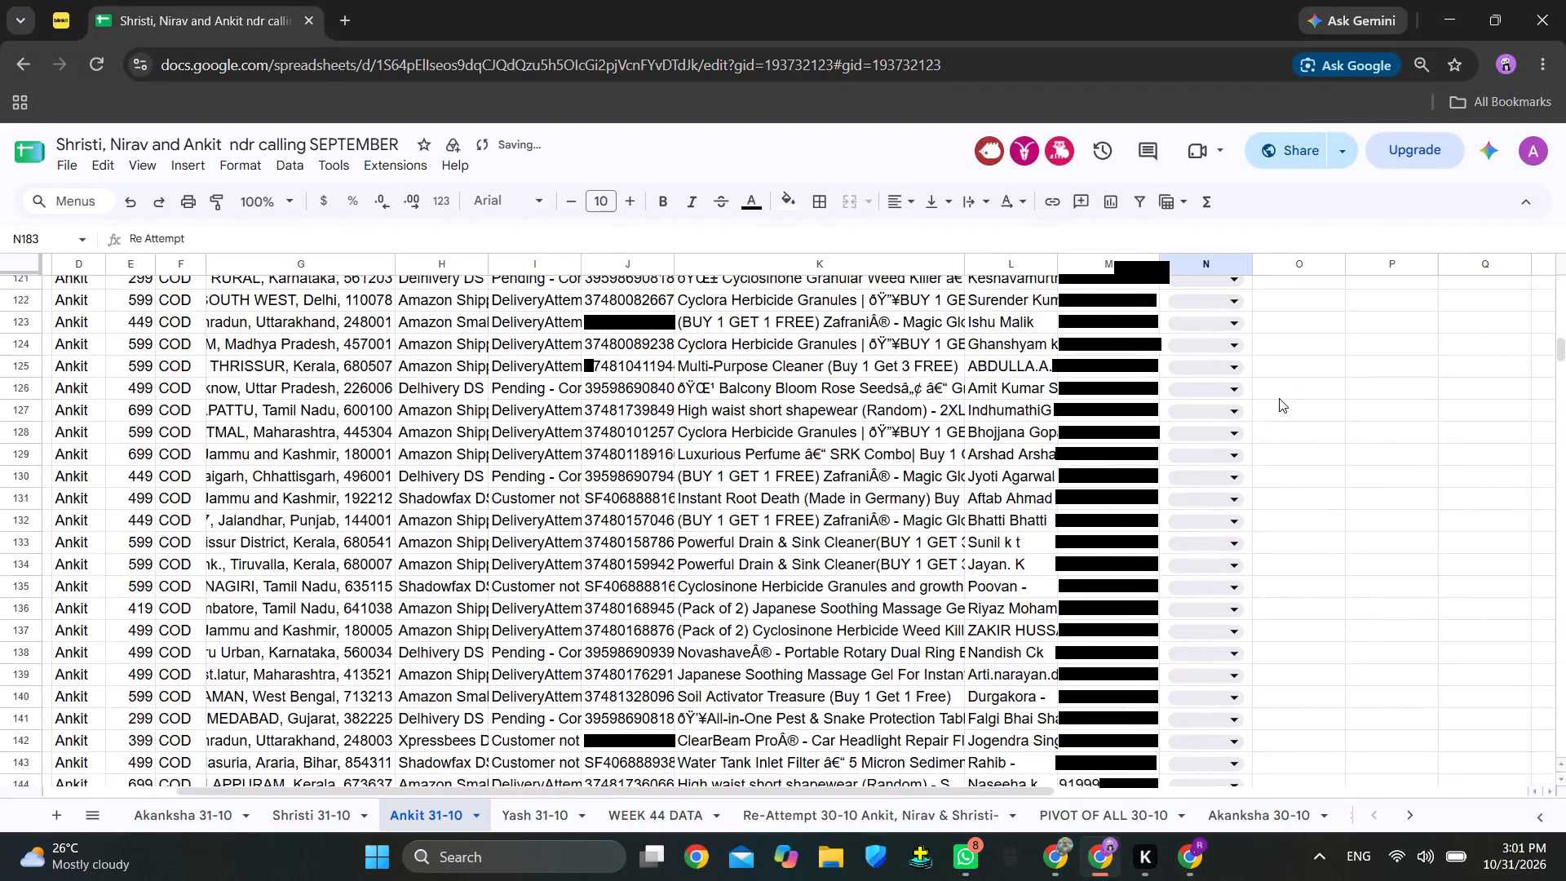
{"action": "scroll", "coordinate": [1279, 398], "scroll_direction": "up", "scroll_amount": 16}
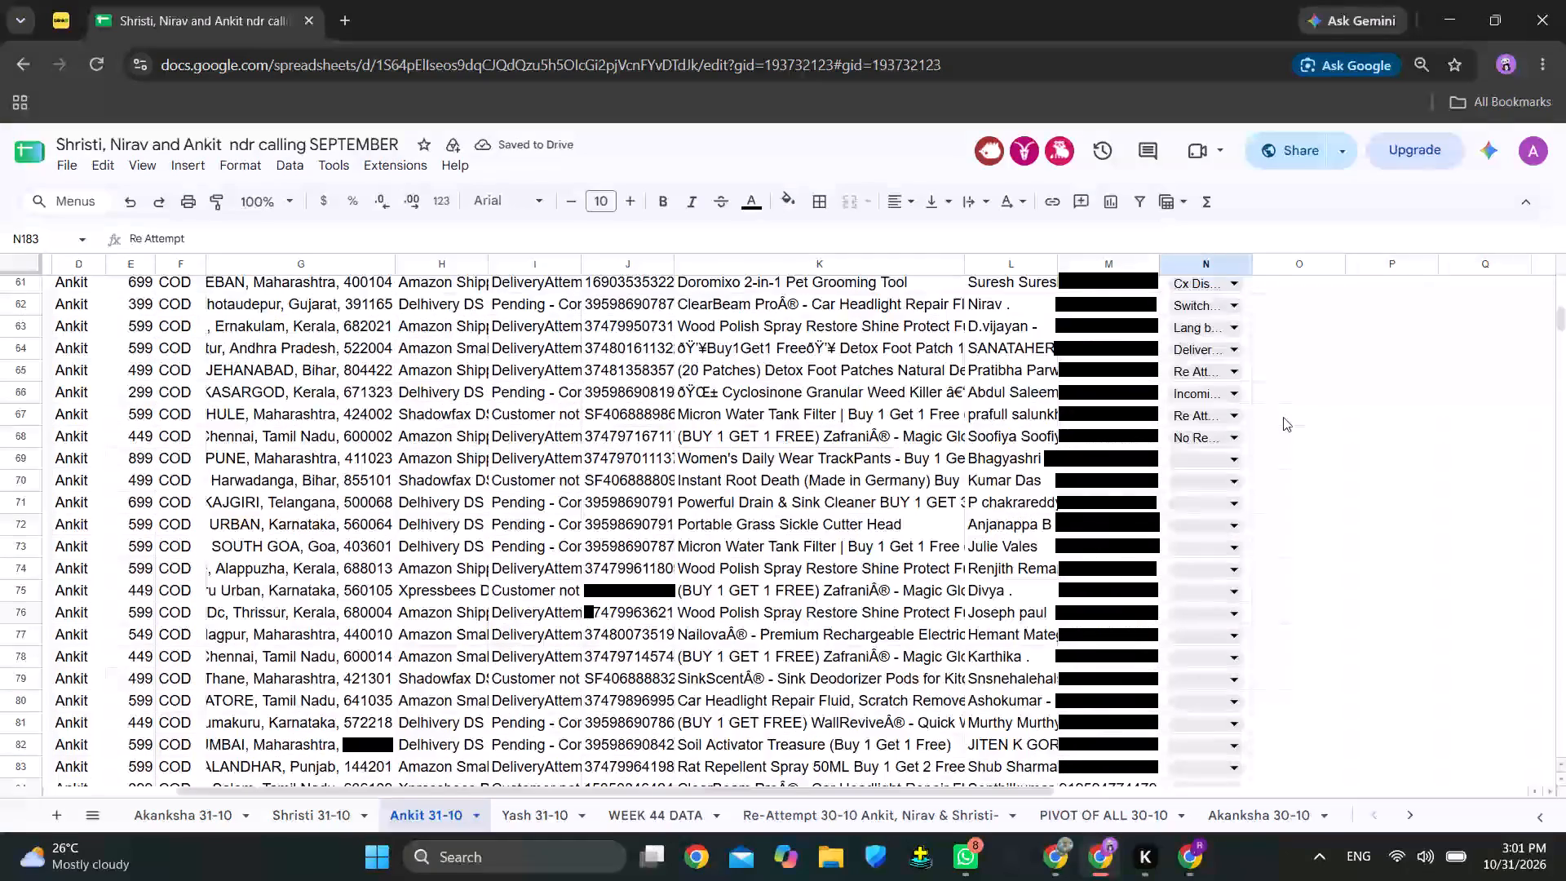
{"action": "left_click", "coordinate": [564, 822]}
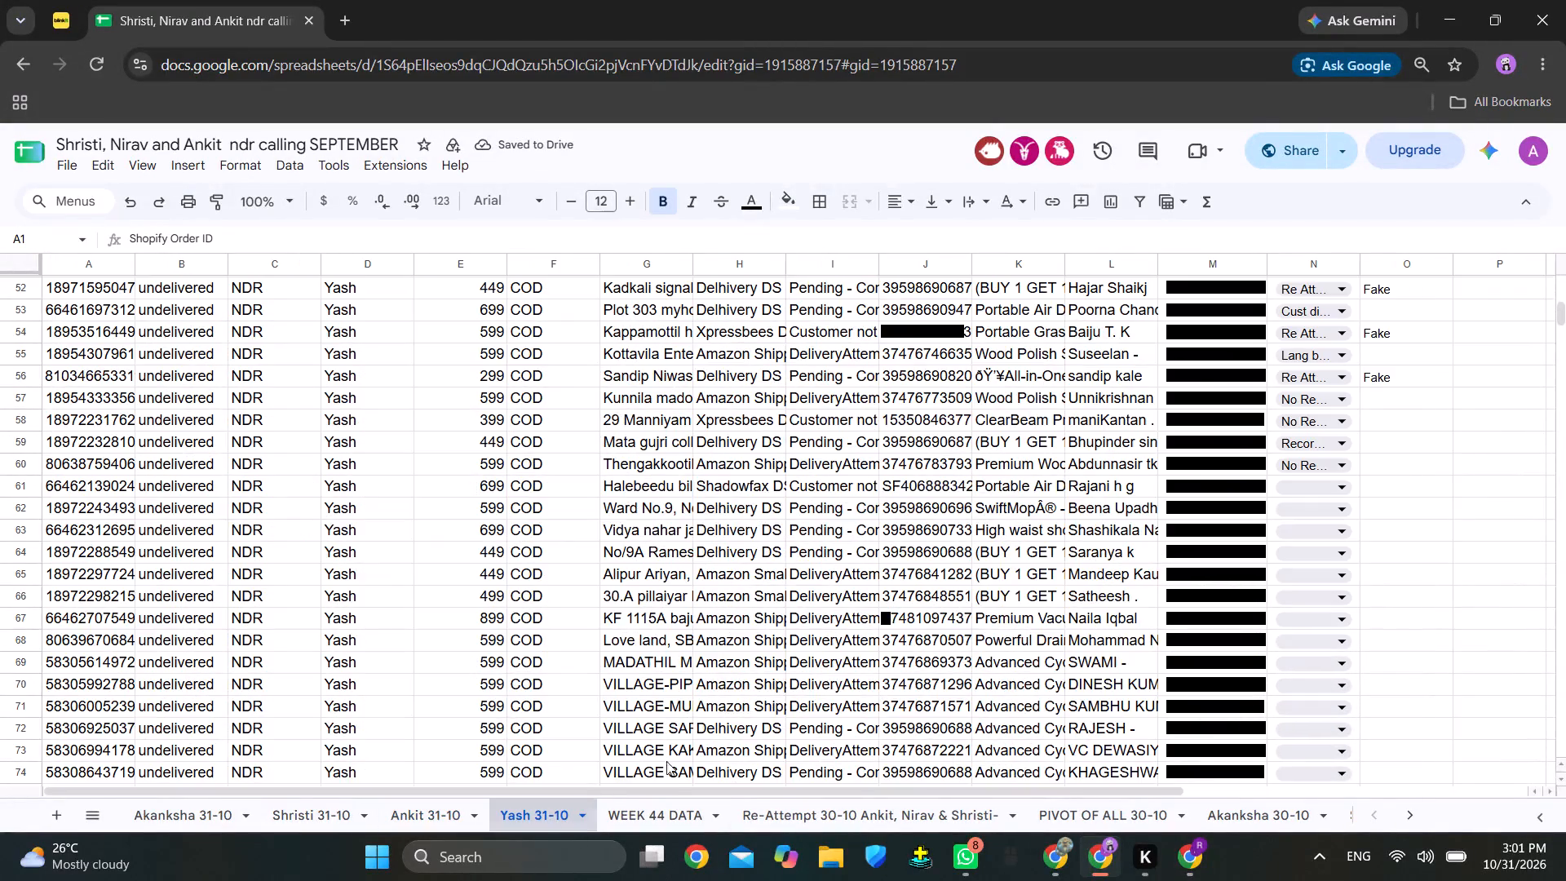
{"action": "scroll", "coordinate": [1322, 518], "scroll_direction": "down", "scroll_amount": 1}
{"action": "scroll", "coordinate": [1409, 460], "scroll_direction": "up", "scroll_amount": 17}
{"action": "scroll", "coordinate": [1420, 460], "scroll_direction": "down", "scroll_amount": 4}
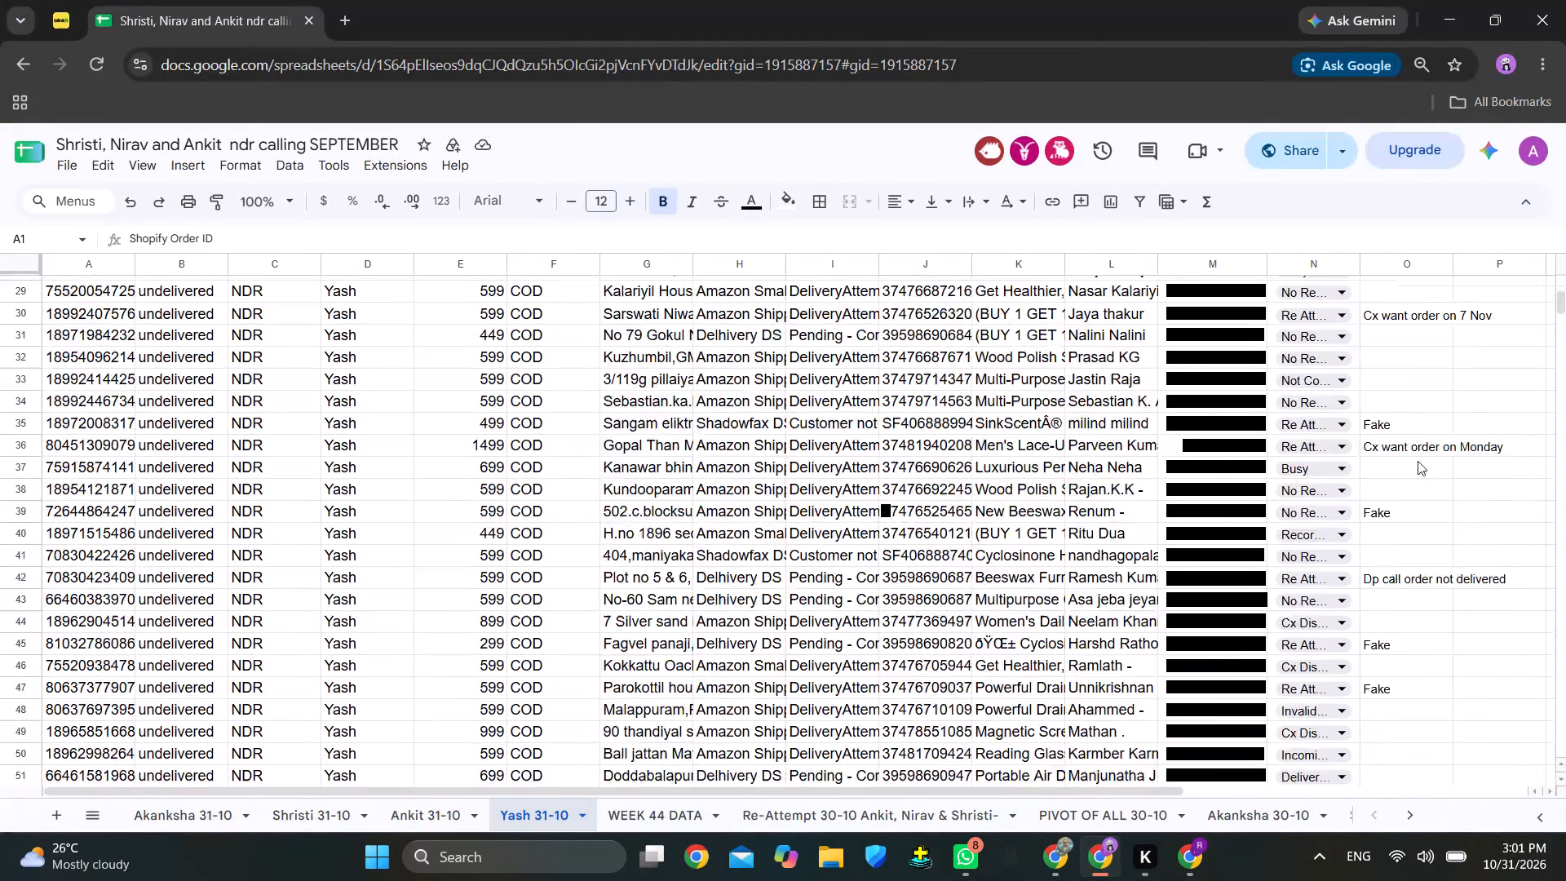
{"action": "scroll", "coordinate": [1418, 461], "scroll_direction": "down", "scroll_amount": 11}
{"action": "scroll", "coordinate": [1417, 470], "scroll_direction": "up", "scroll_amount": 3}
{"action": "scroll", "coordinate": [1417, 472], "scroll_direction": "down", "scroll_amount": 7}
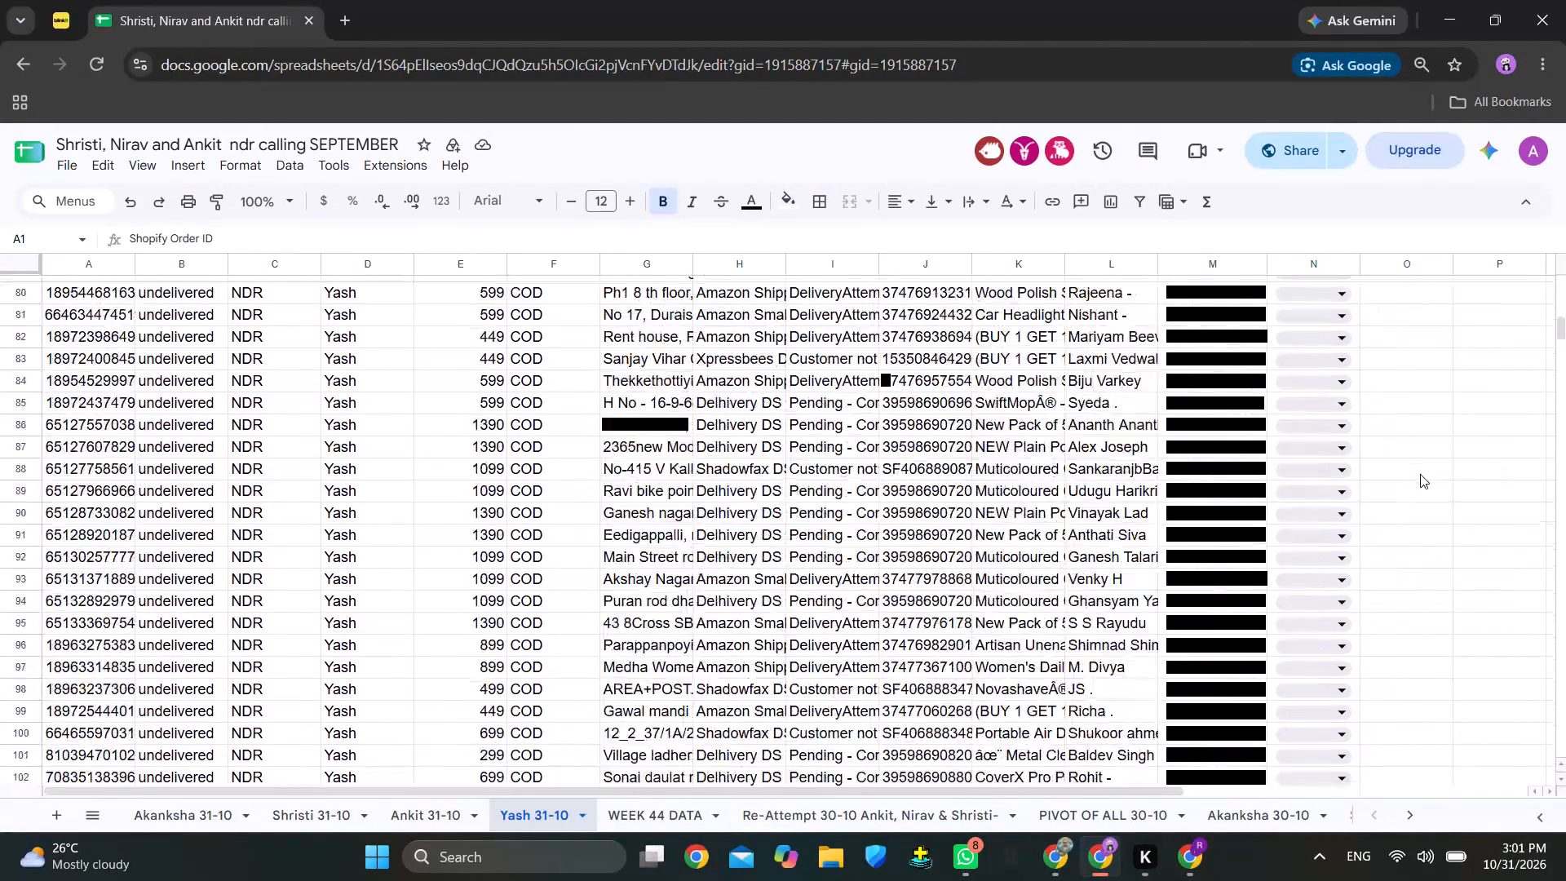
{"action": "scroll", "coordinate": [1420, 474], "scroll_direction": "down", "scroll_amount": 19}
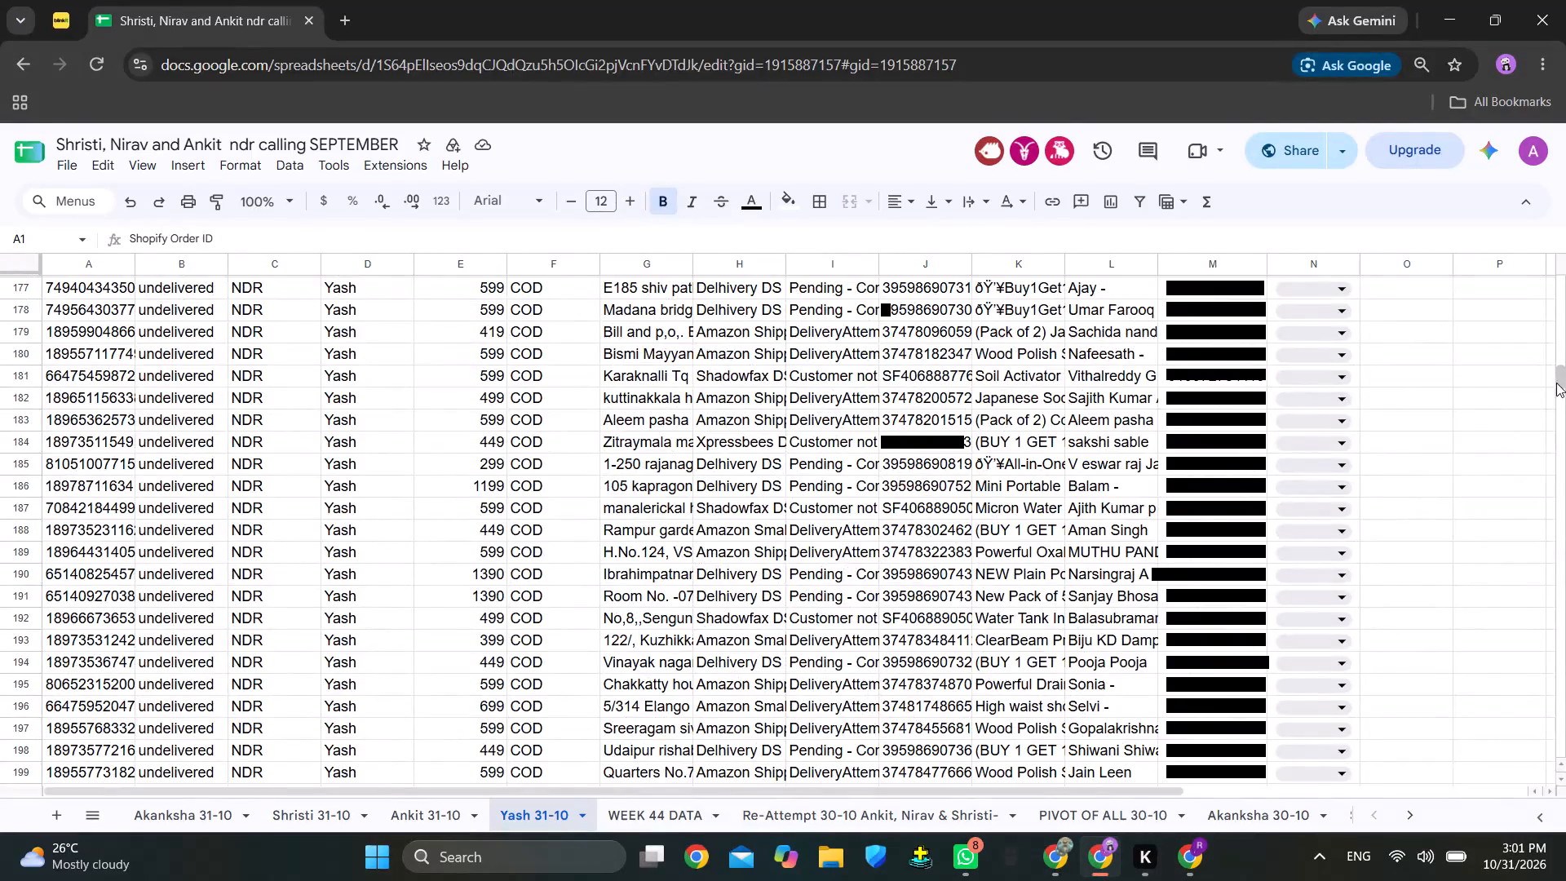
{"action": "left_click_drag", "start_coordinate": [1559, 383], "coordinate": [1565, 347]}
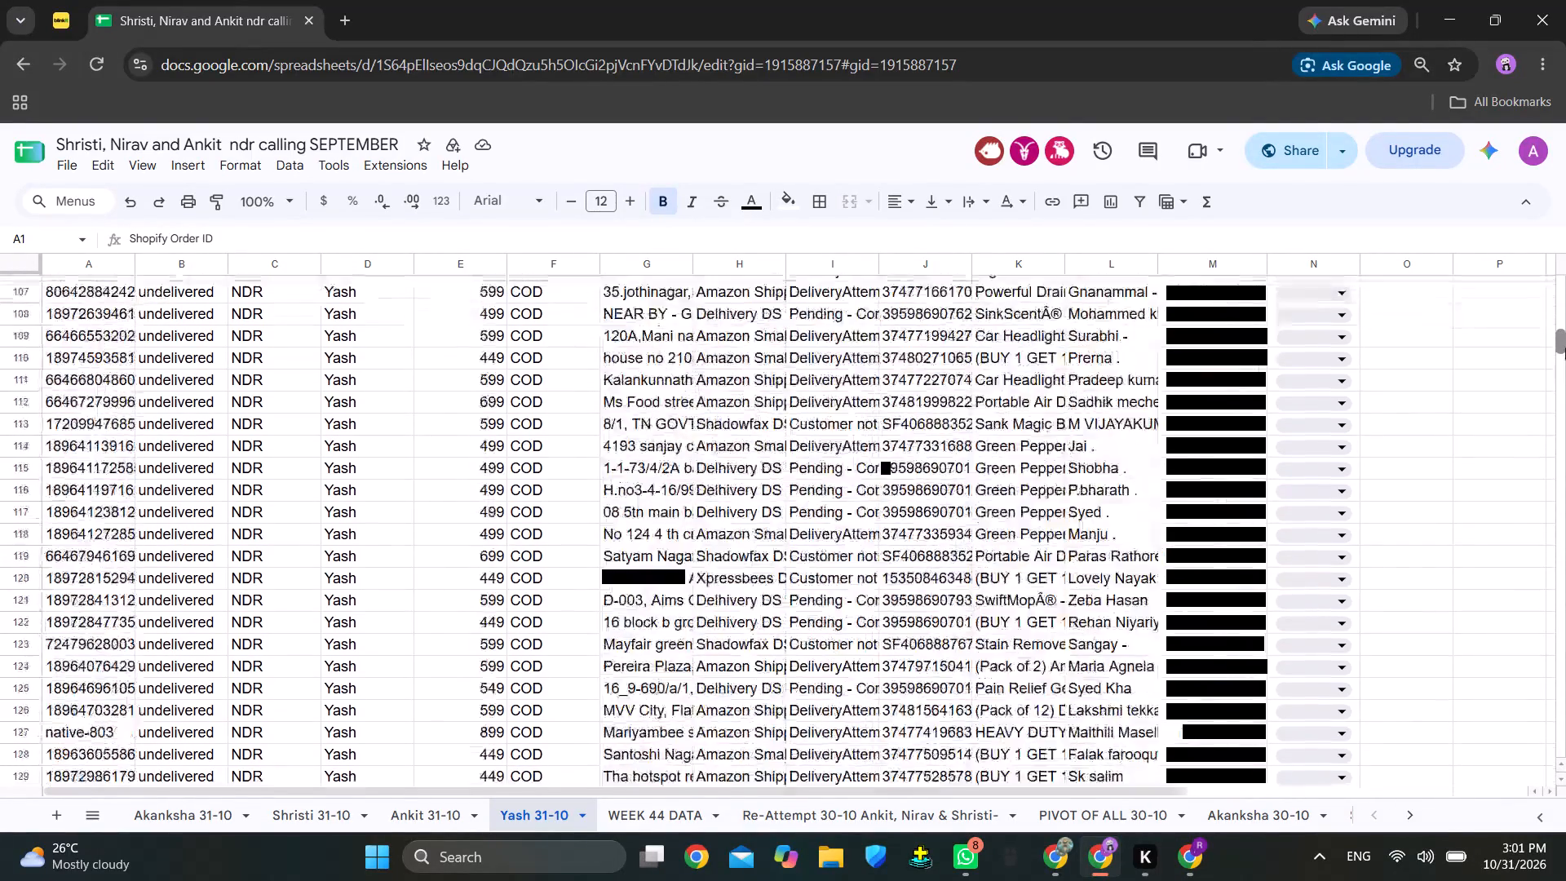
{"action": "left_click_drag", "start_coordinate": [1565, 347], "coordinate": [1565, 321]}
Check how far the call remarks are filled in on the Shristi 31-10 sheet, with a brief visit to Akanksha 31-10.
{"action": "left_click", "coordinate": [310, 812]}
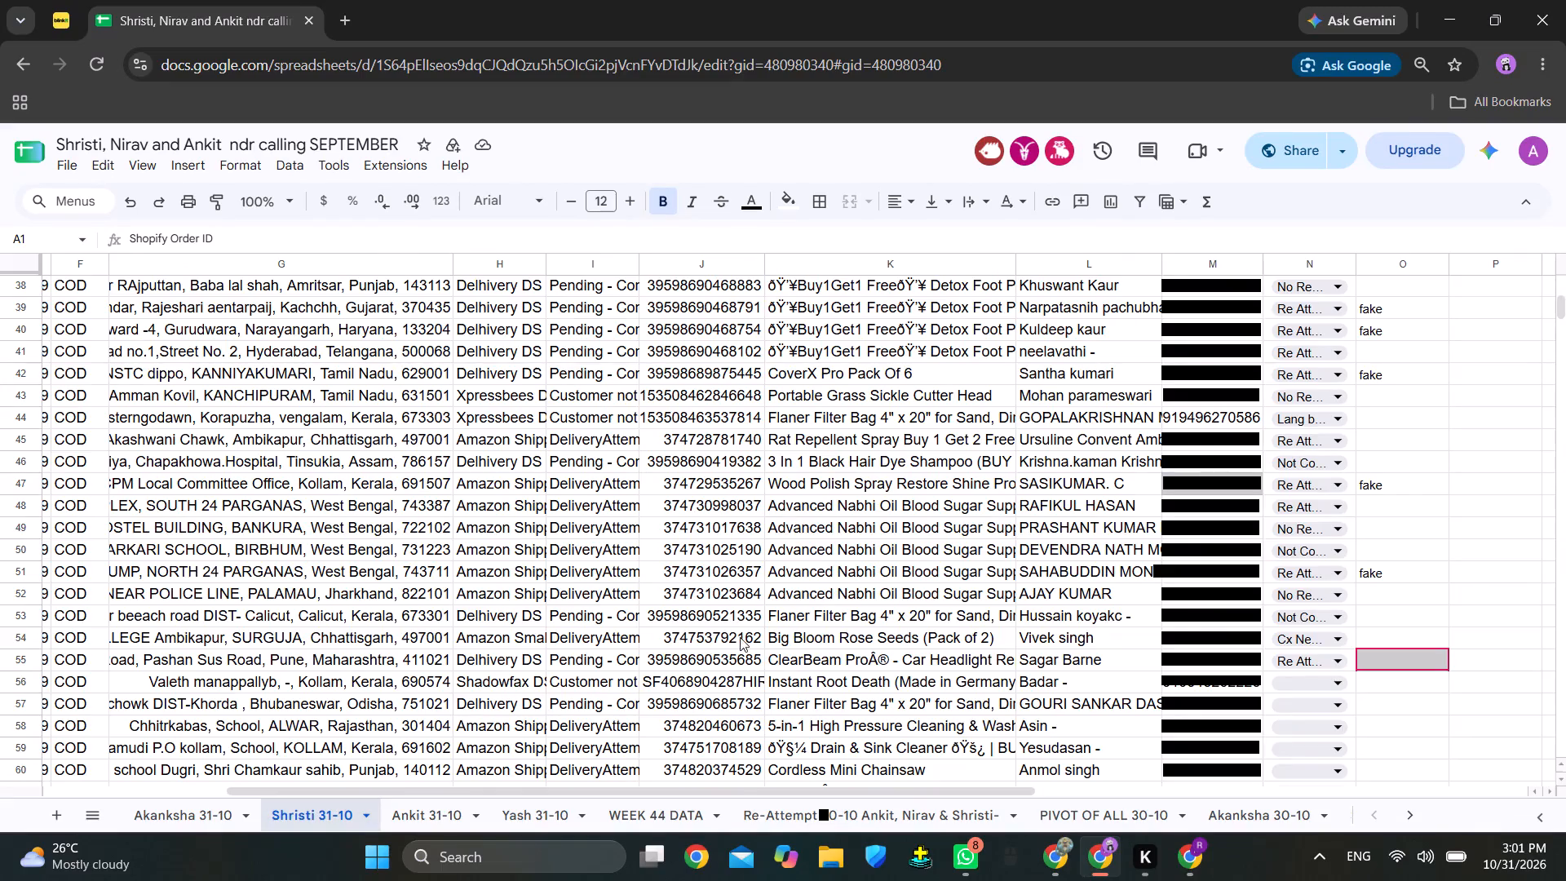
{"action": "scroll", "coordinate": [1372, 467], "scroll_direction": "up", "scroll_amount": 14}
{"action": "scroll", "coordinate": [1383, 438], "scroll_direction": "down", "scroll_amount": 7}
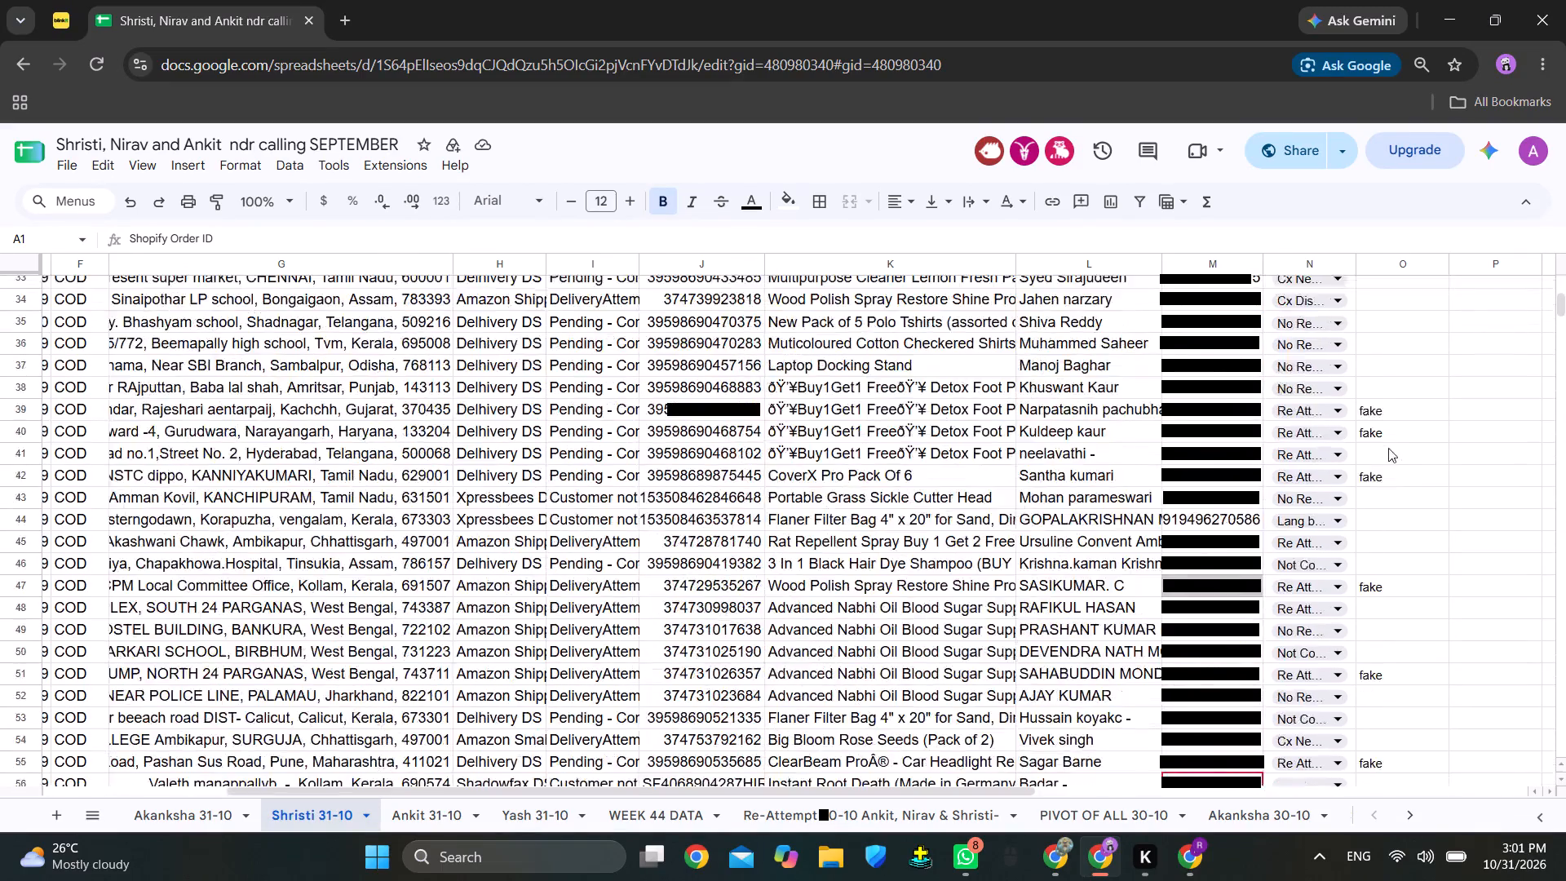
{"action": "scroll", "coordinate": [1410, 465], "scroll_direction": "down", "scroll_amount": 4}
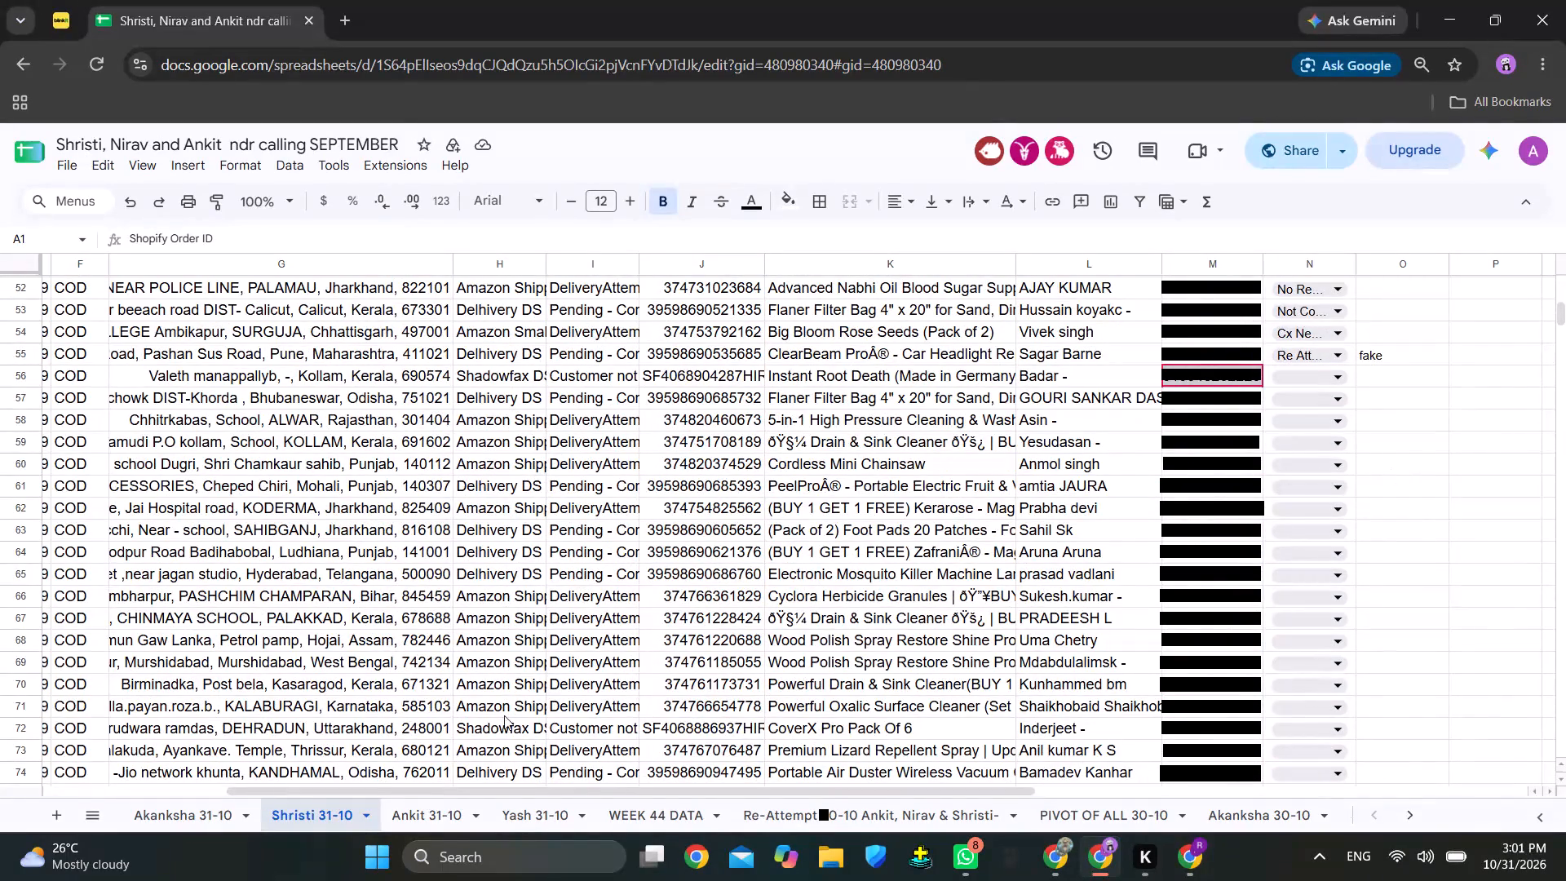
{"action": "left_click", "coordinate": [198, 833]}
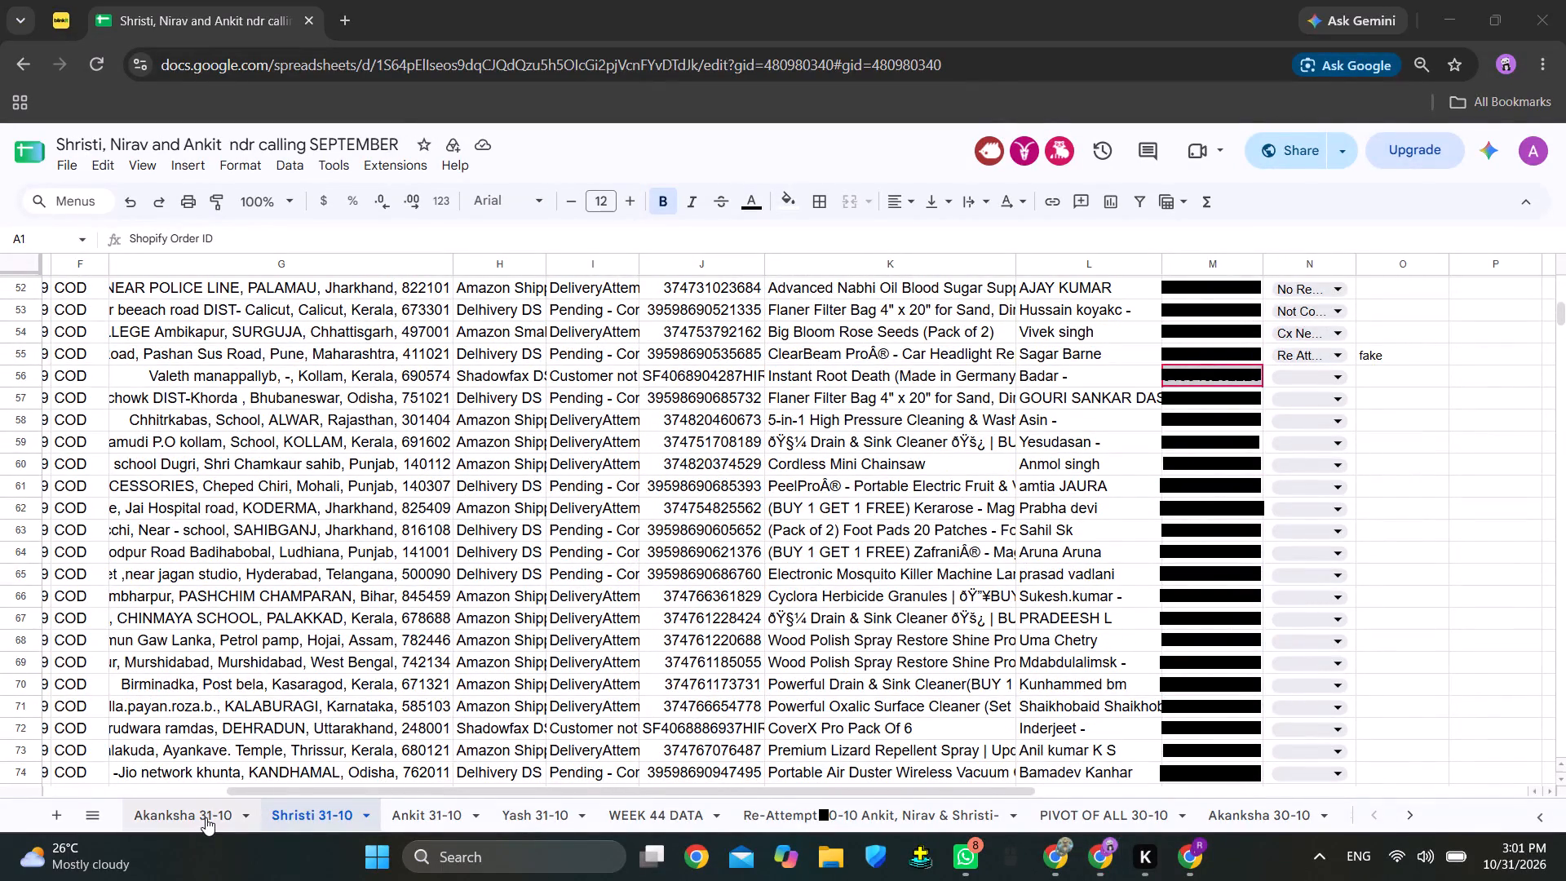
{"action": "left_click", "coordinate": [211, 821]}
{"action": "left_click", "coordinate": [321, 812]}
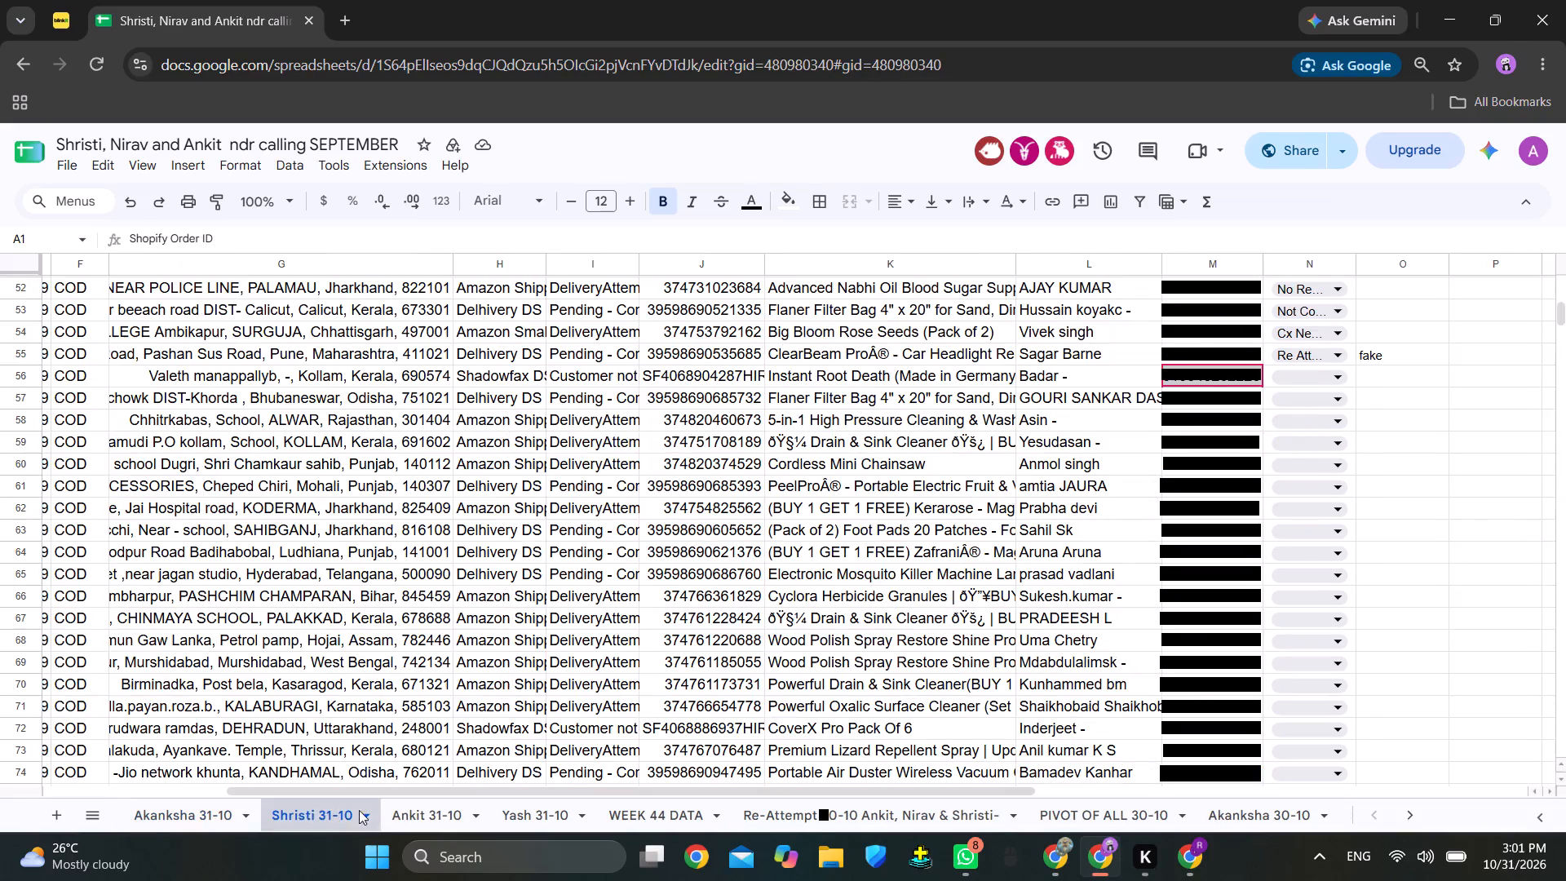
Return to the Ankit 31-10 sheet and set the first blank upper remark, in row 69, to Cx Disconnected.
{"action": "left_click", "coordinate": [431, 812]}
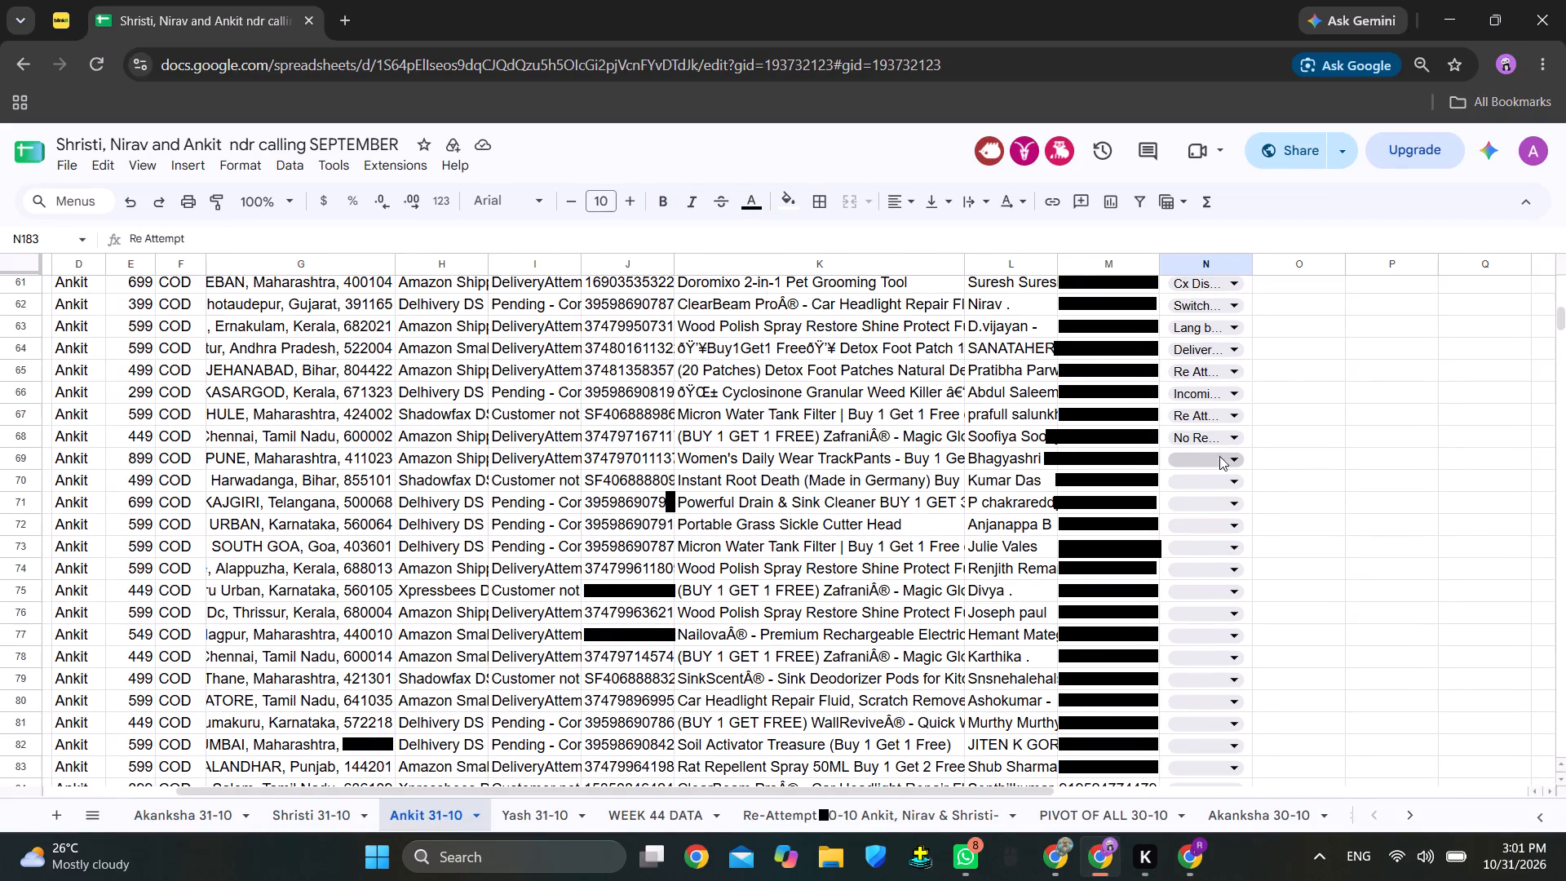
{"action": "scroll", "coordinate": [1267, 466], "scroll_direction": "up", "scroll_amount": 1}
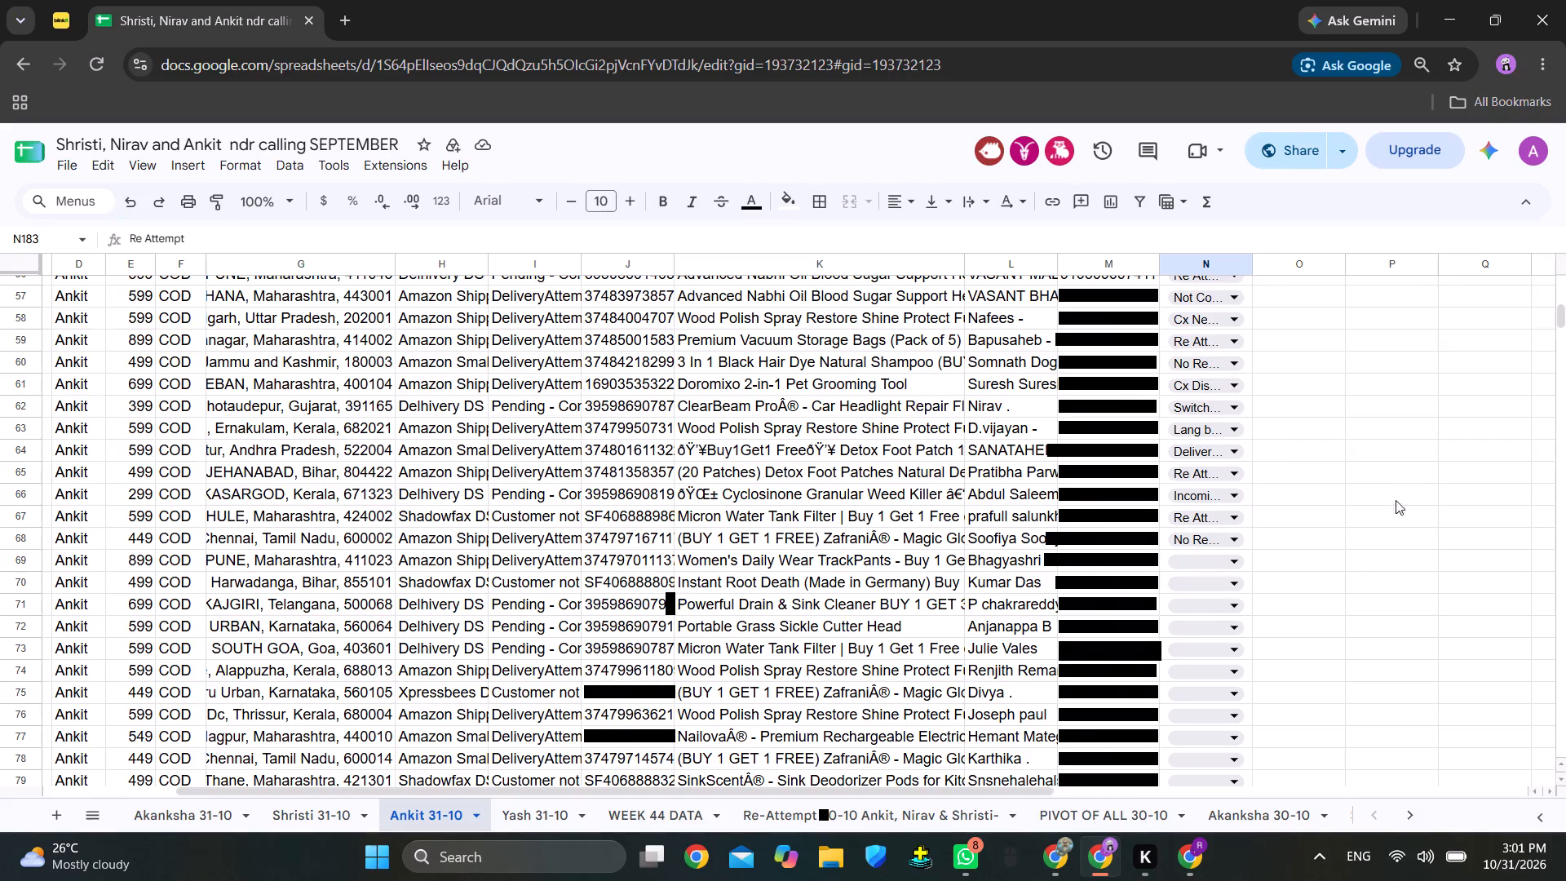
{"action": "left_click", "coordinate": [1204, 562]}
{"action": "left_click", "coordinate": [1219, 757]}
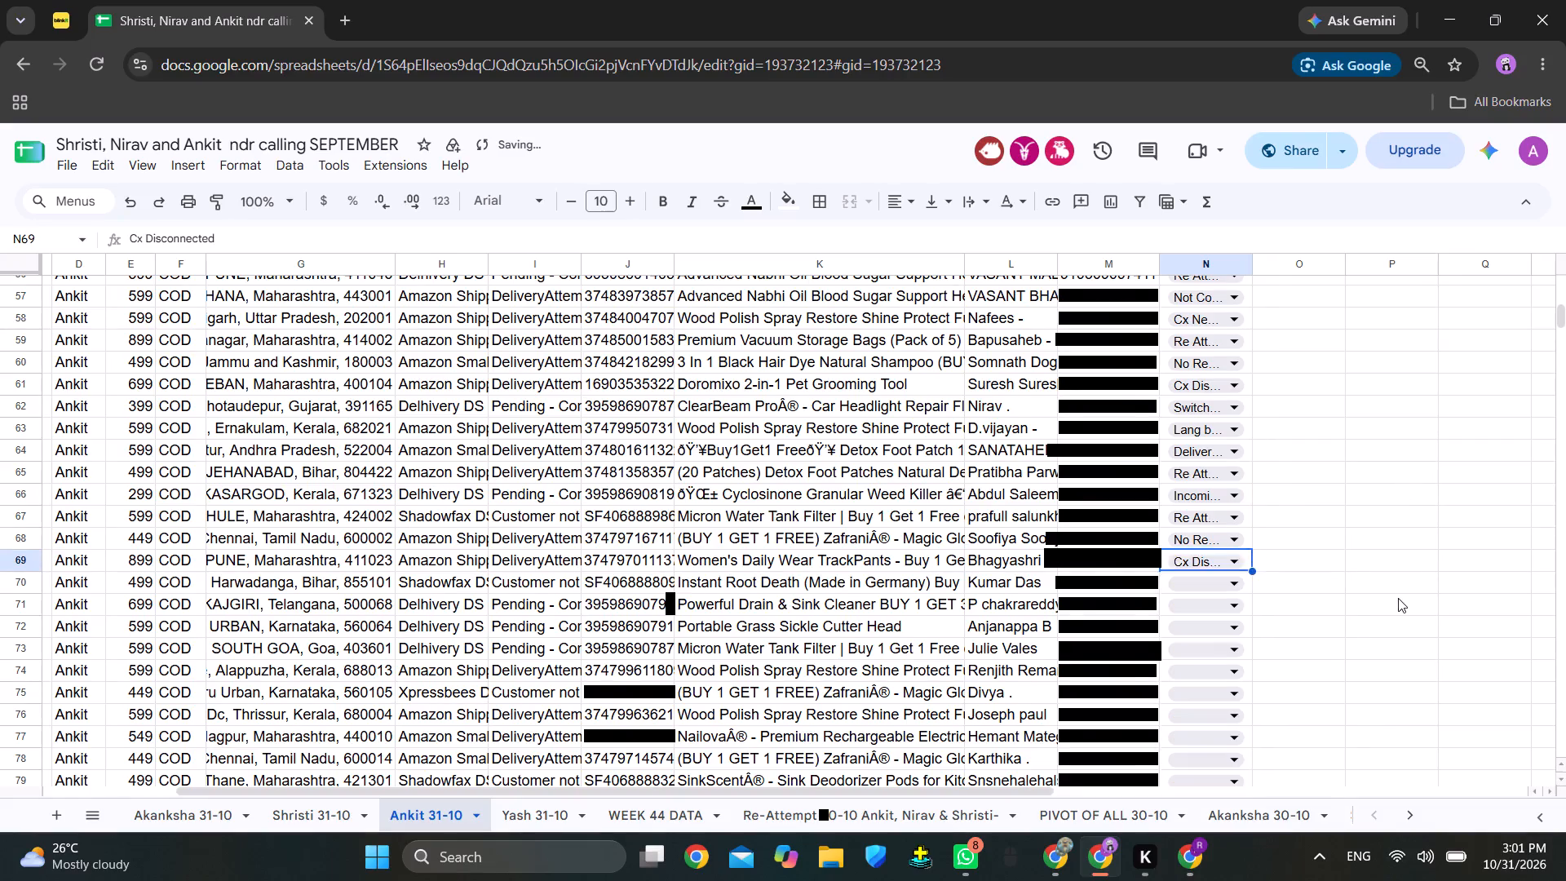
Set the remark in row 182, the last blank one above the lower filled rows, to No Response.
{"action": "scroll", "coordinate": [1396, 597], "scroll_direction": "down", "scroll_amount": 18}
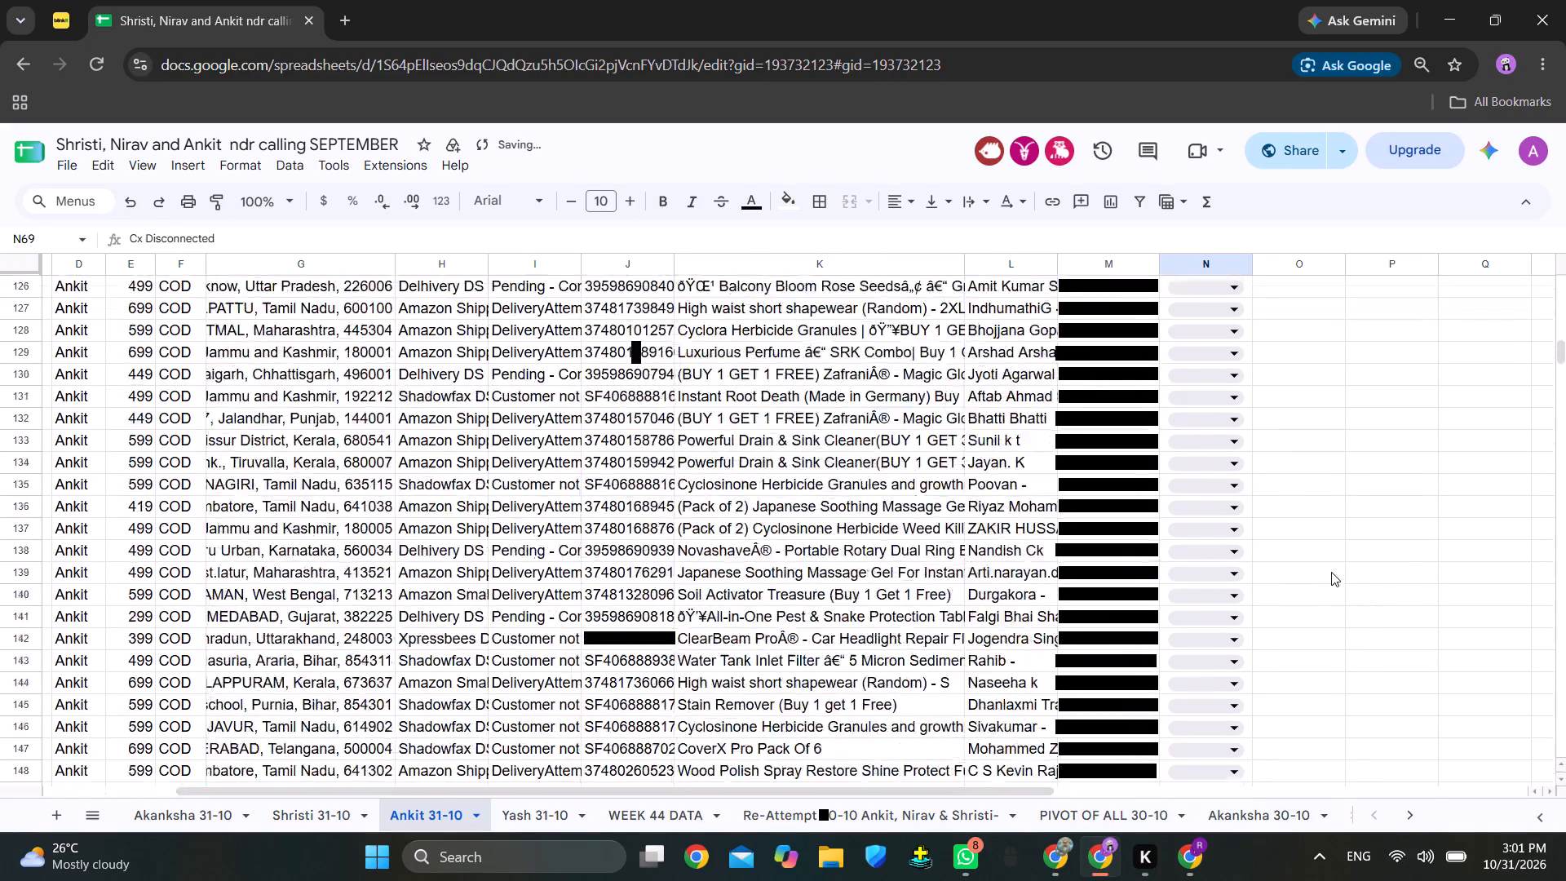
{"action": "scroll", "coordinate": [1331, 572], "scroll_direction": "down", "scroll_amount": 5}
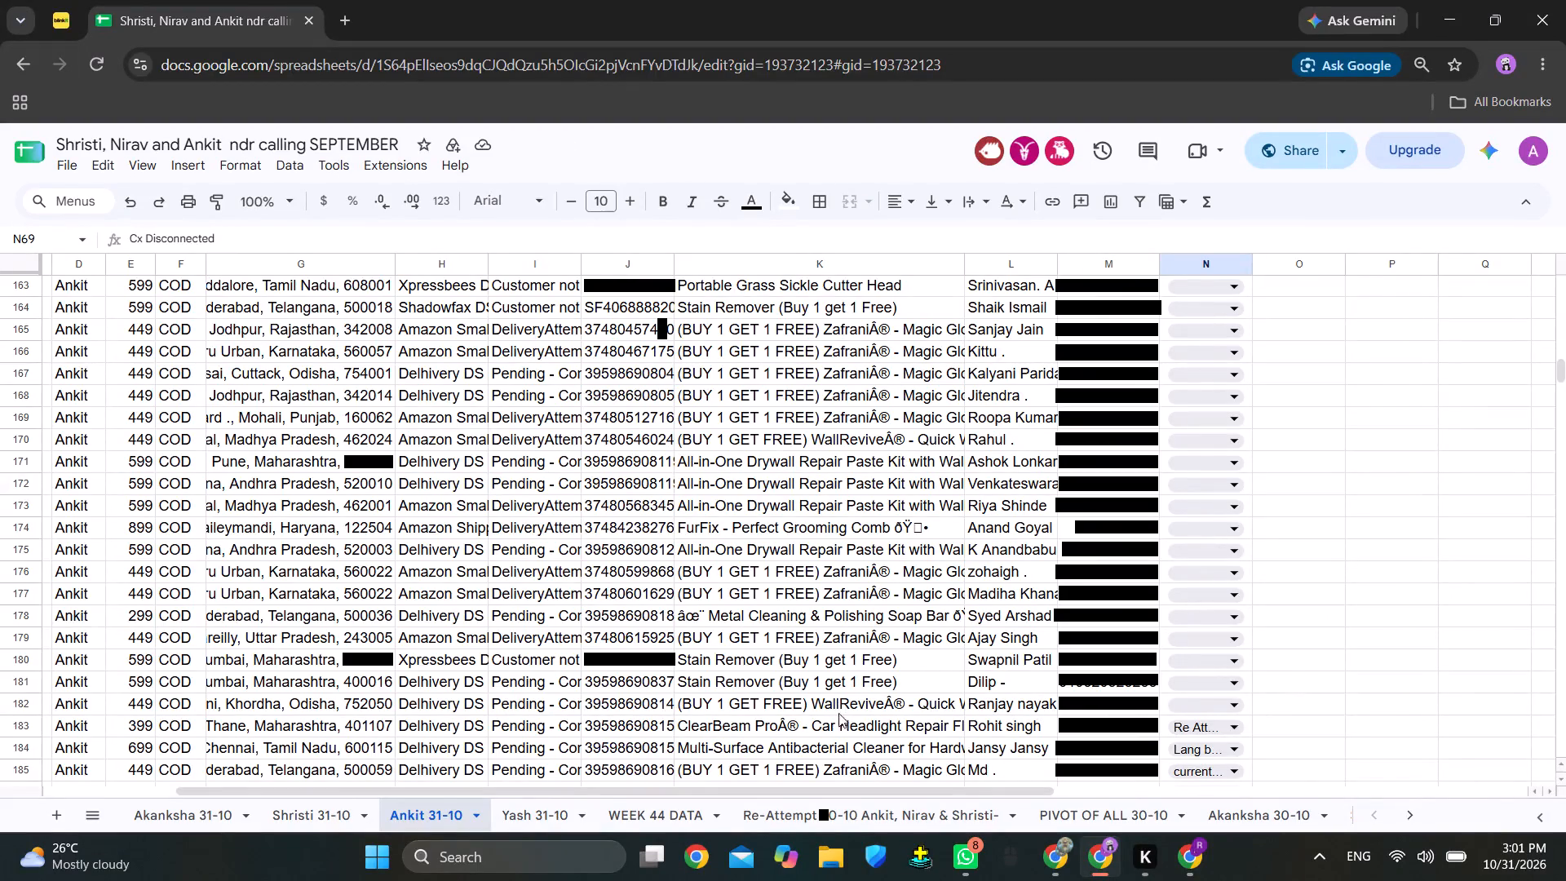
{"action": "scroll", "coordinate": [1360, 684], "scroll_direction": "down", "scroll_amount": 1}
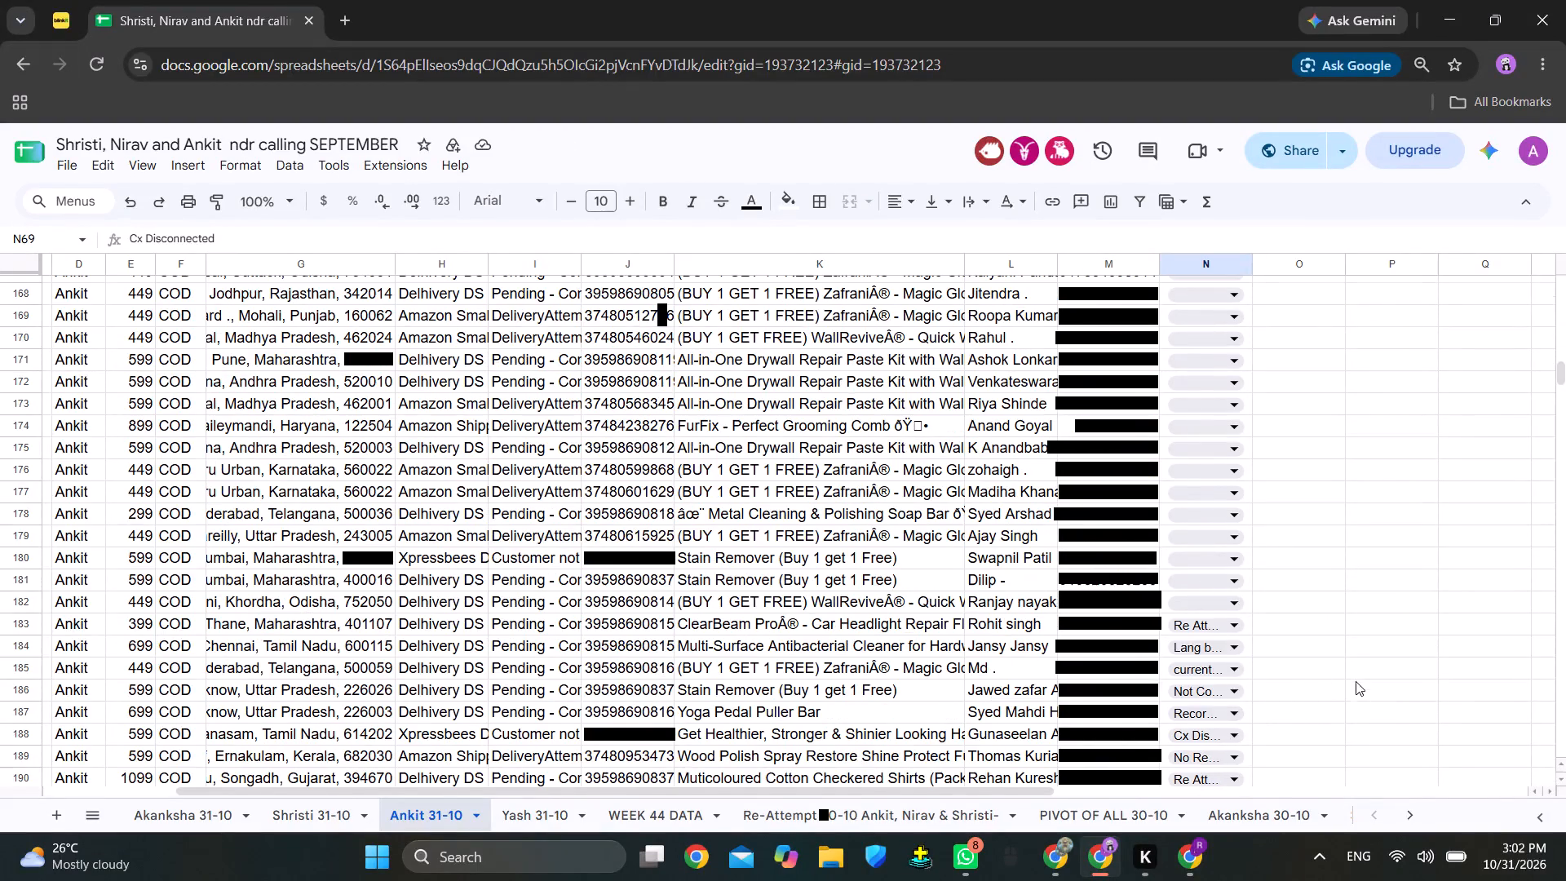
{"action": "left_click", "coordinate": [1219, 604]}
{"action": "left_click", "coordinate": [1222, 657]}
Set the remark in row 70, the first blank one below the upper filled rows, to Re Attempt.
{"action": "scroll", "coordinate": [1342, 530], "scroll_direction": "up", "scroll_amount": 4}
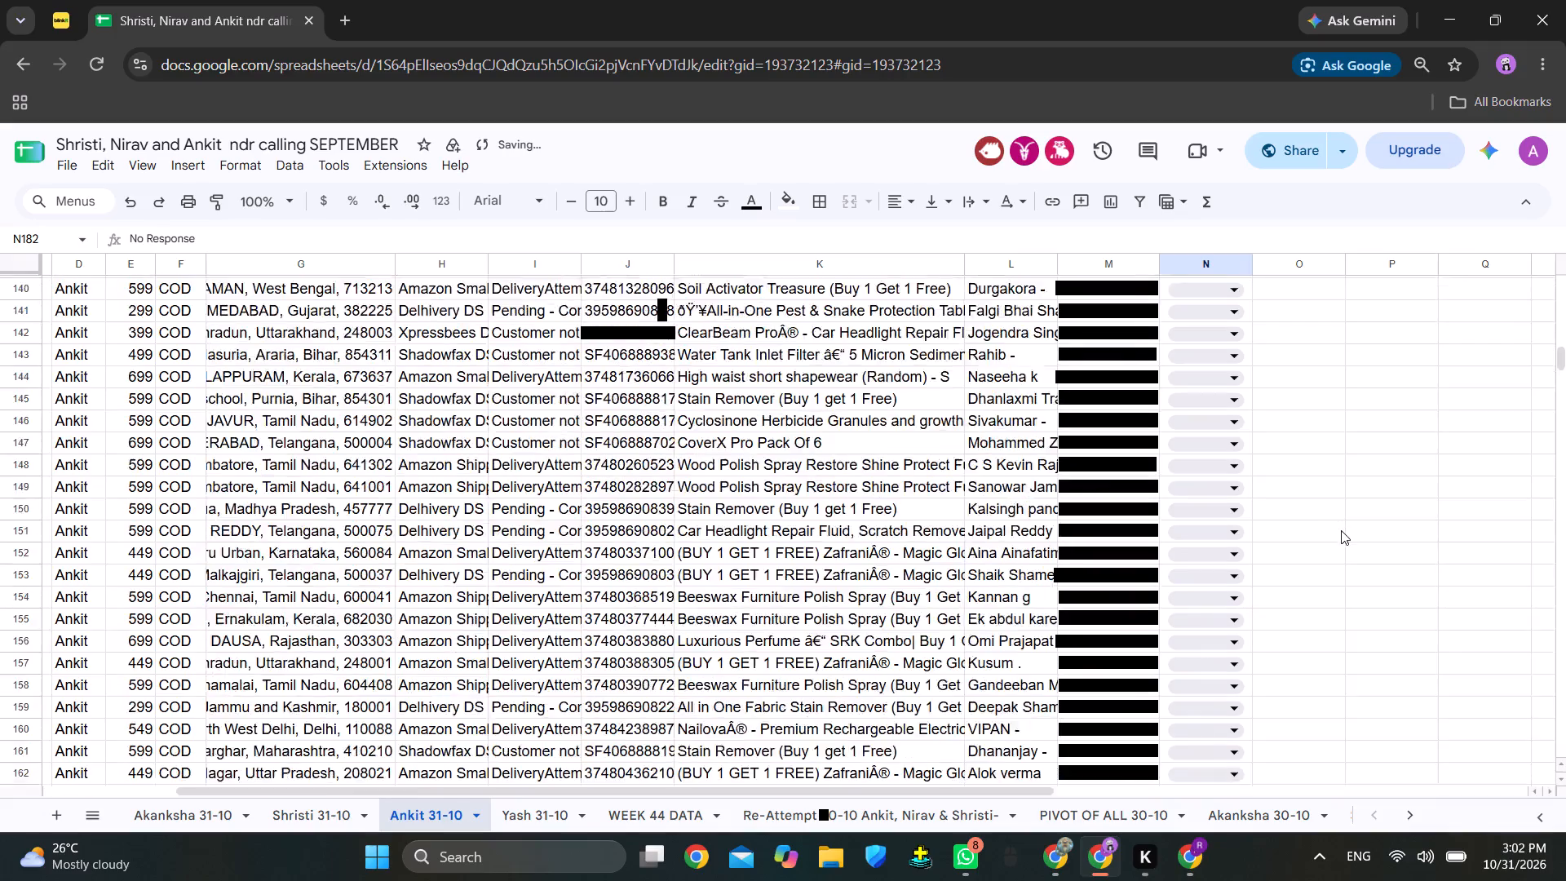
{"action": "scroll", "coordinate": [1341, 530], "scroll_direction": "up", "scroll_amount": 19}
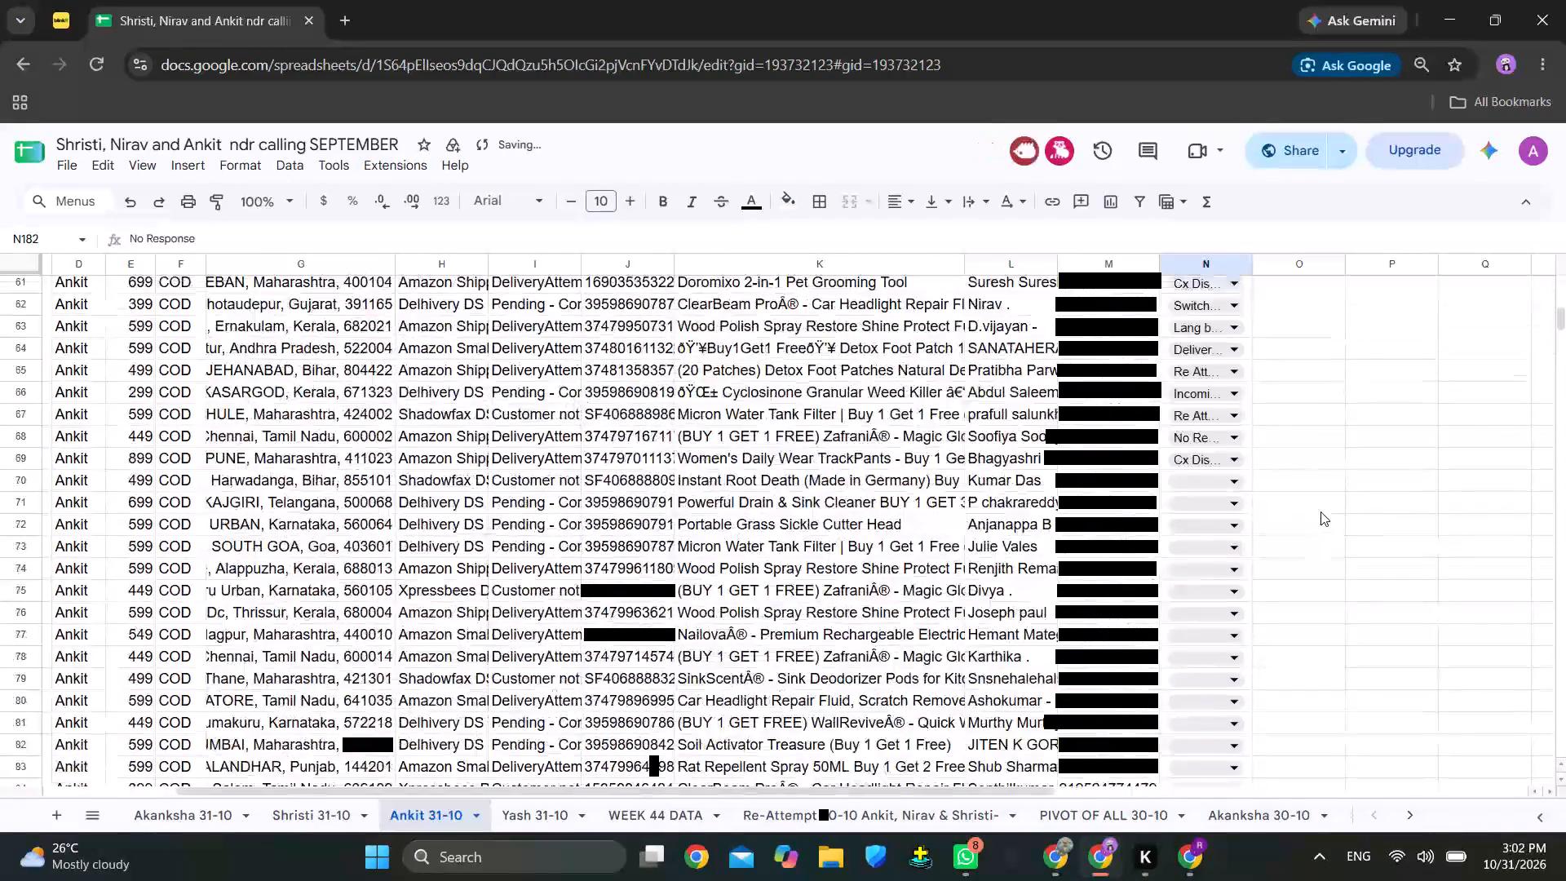
{"action": "scroll", "coordinate": [1329, 506], "scroll_direction": "down", "scroll_amount": 1}
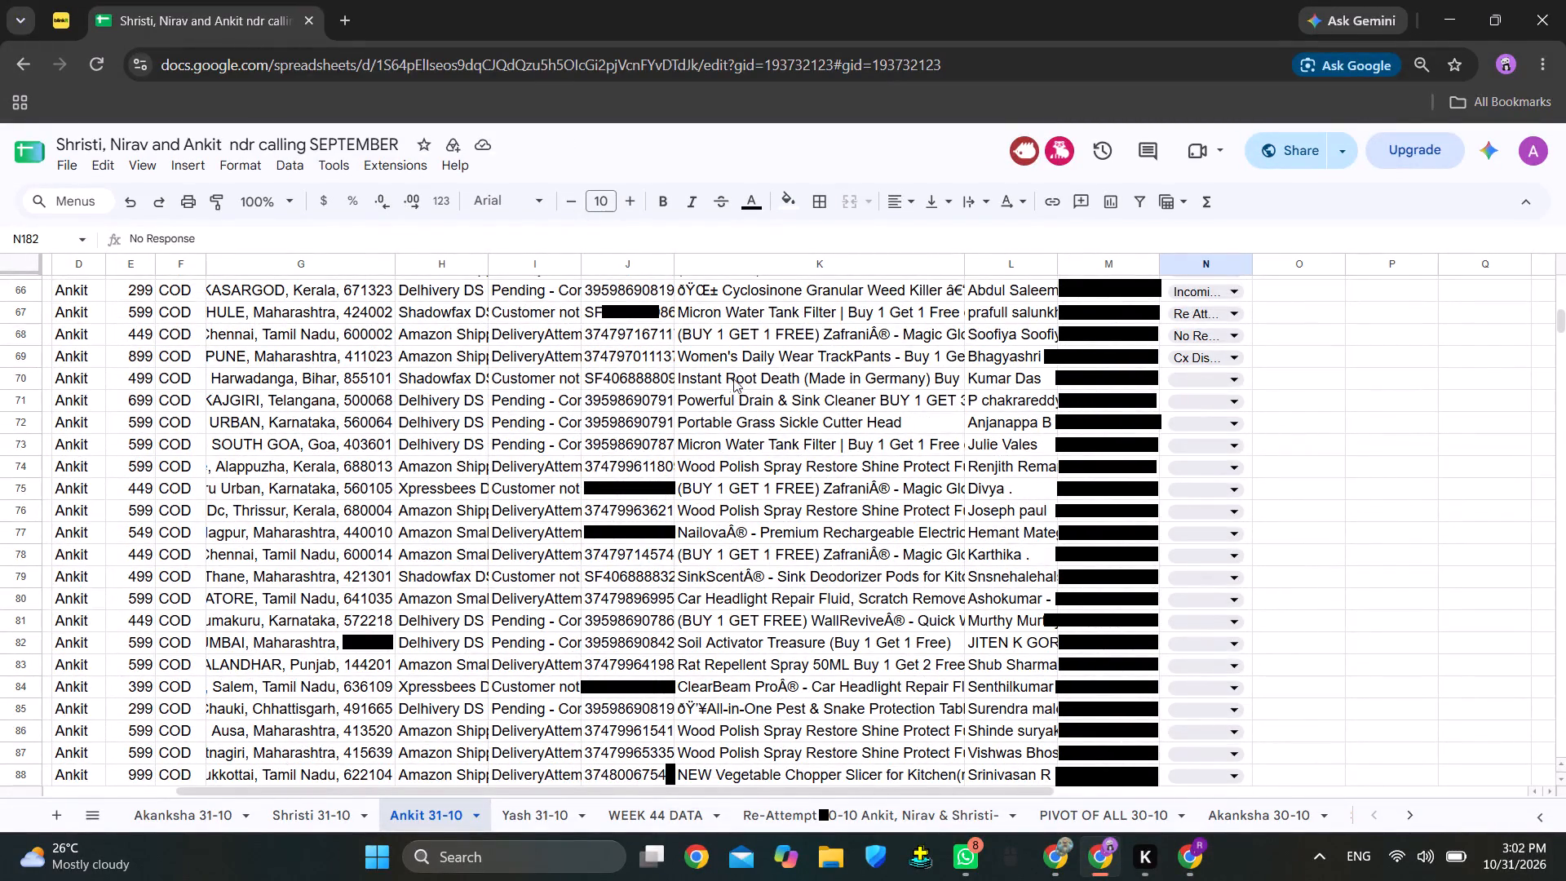
{"action": "left_click", "coordinate": [1214, 383]}
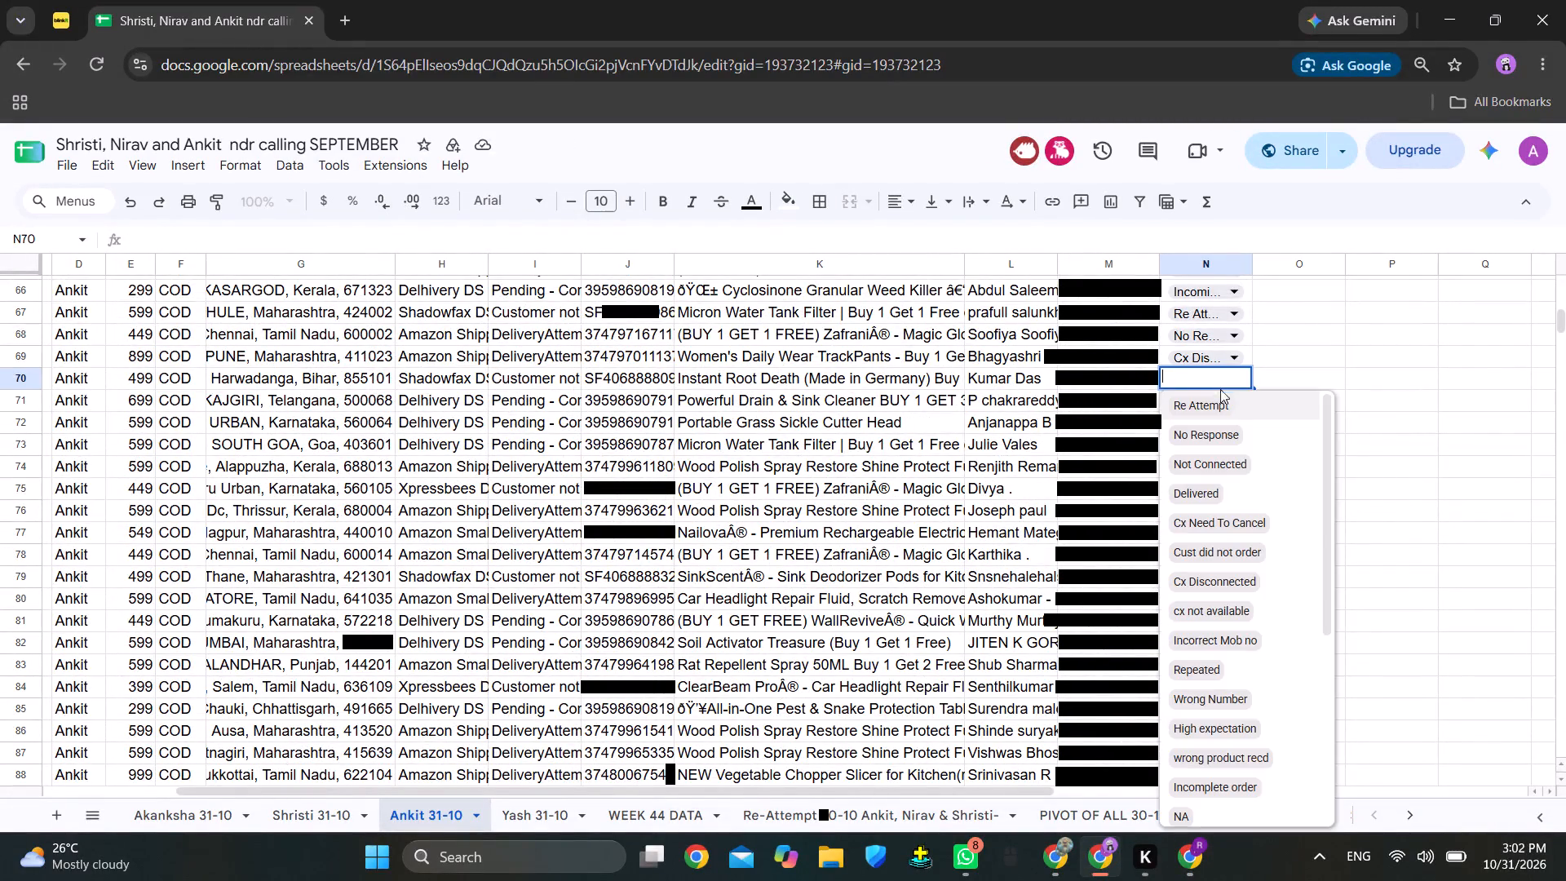
{"action": "left_click", "coordinate": [1210, 406]}
Set the remark in row 181, the last blank one above the lower filled rows, to Cx Need To Cancel.
{"action": "scroll", "coordinate": [1329, 501], "scroll_direction": "down", "scroll_amount": 17}
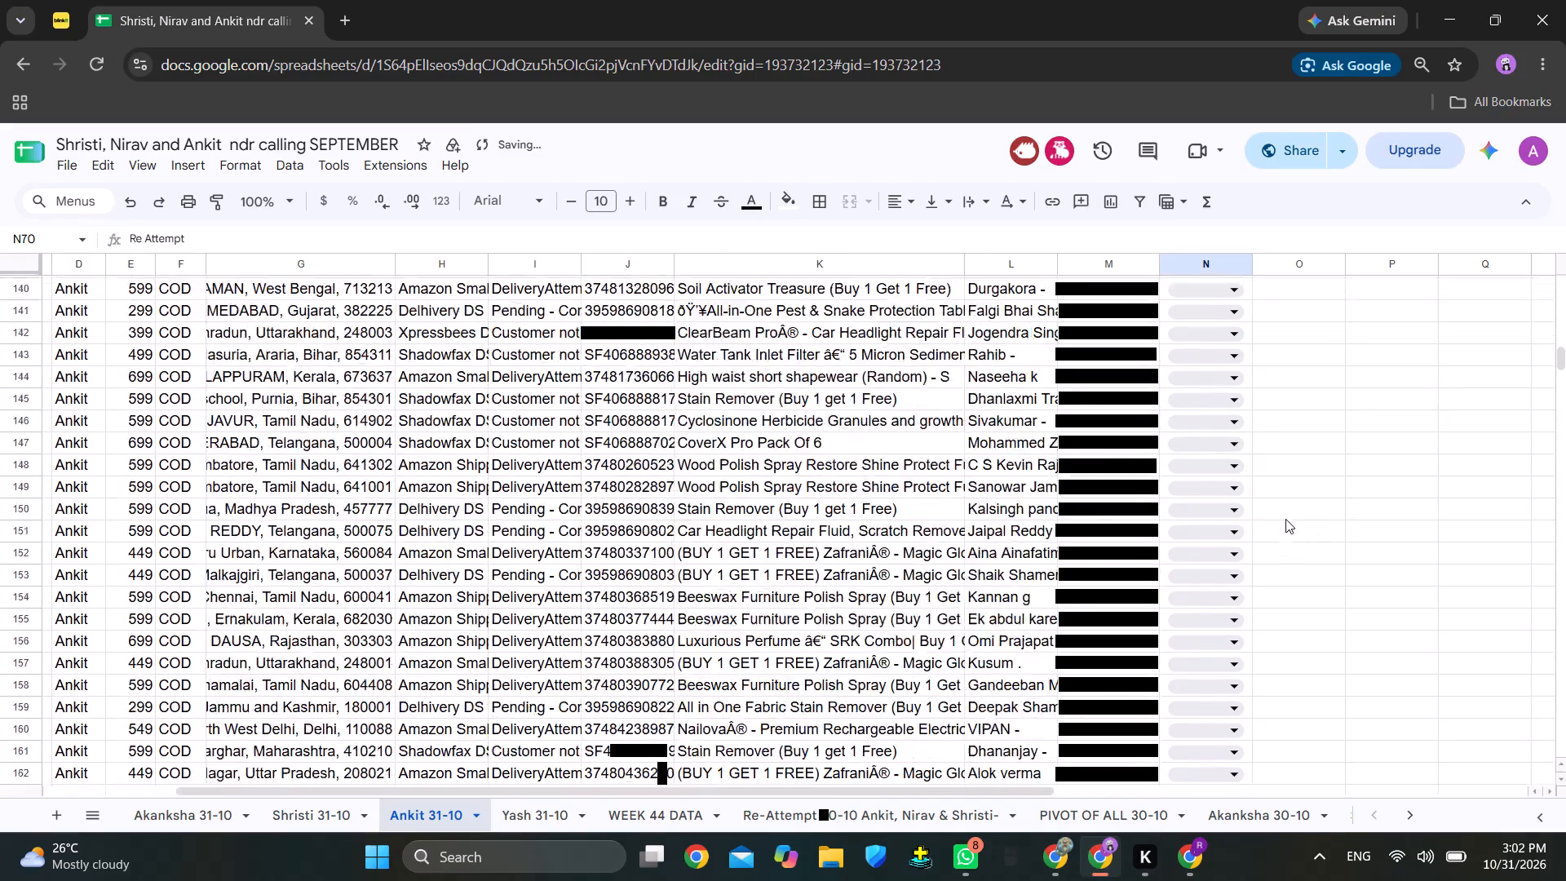
{"action": "scroll", "coordinate": [1285, 519], "scroll_direction": "down", "scroll_amount": 4}
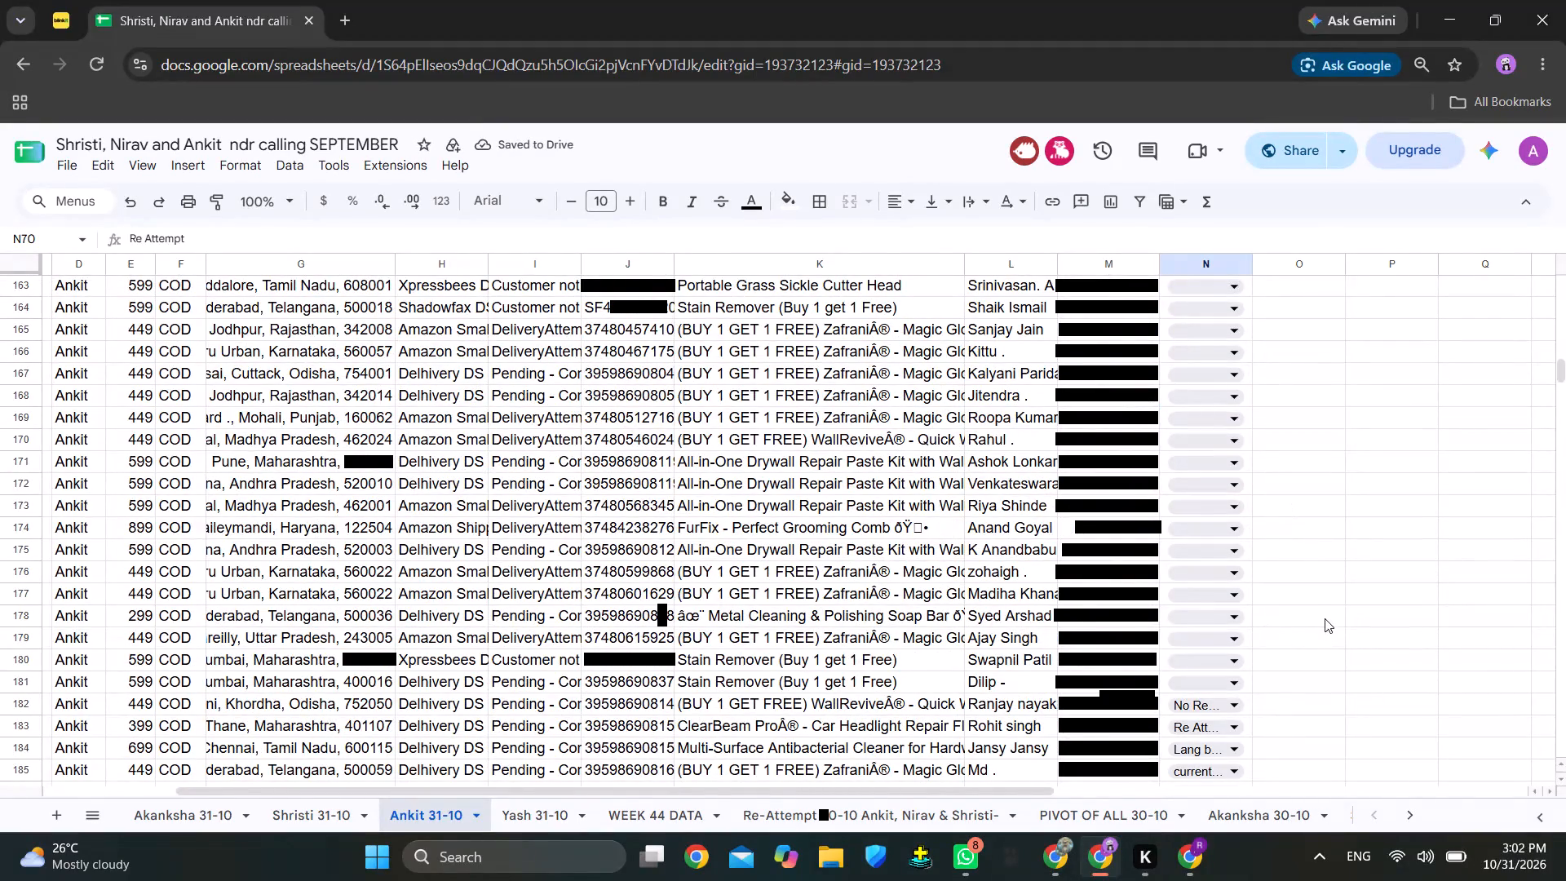
{"action": "scroll", "coordinate": [1315, 637], "scroll_direction": "down", "scroll_amount": 1}
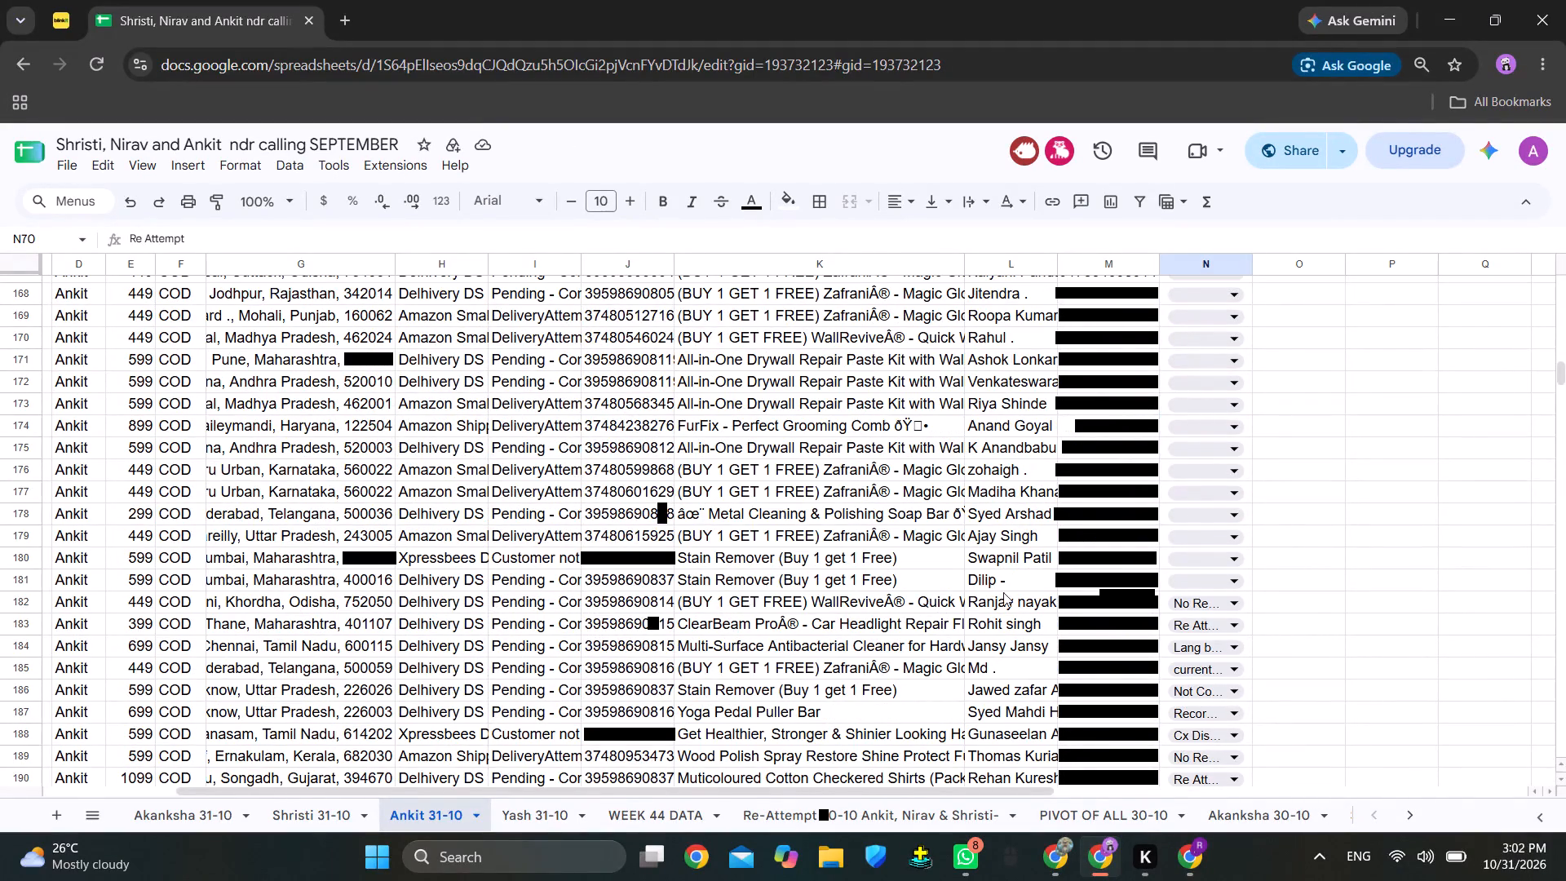
{"action": "left_click", "coordinate": [1201, 586]}
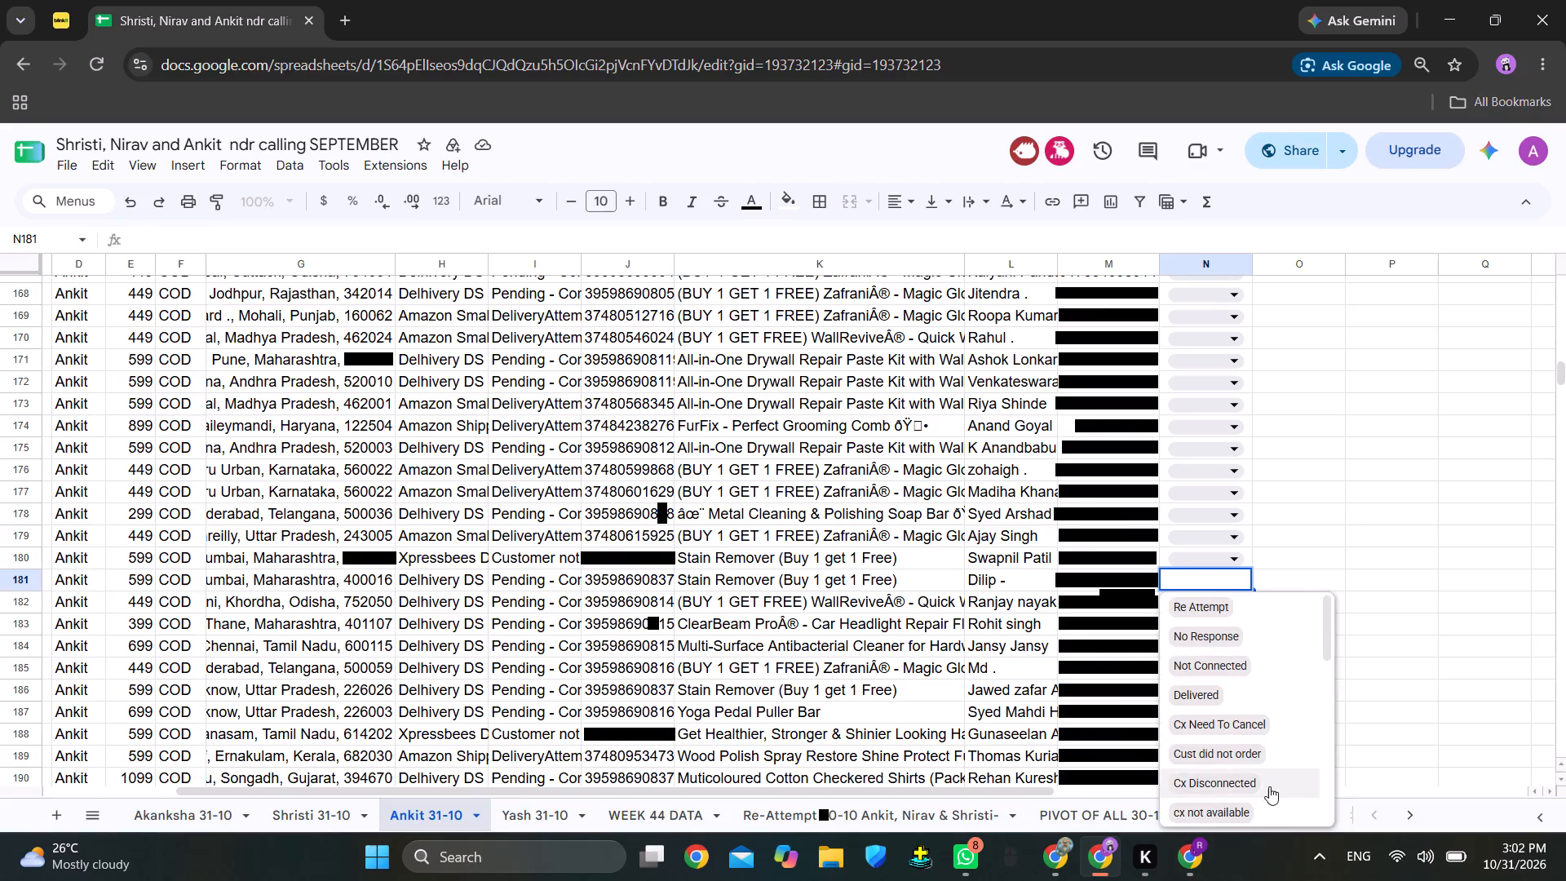
{"action": "left_click", "coordinate": [1213, 720]}
Set the remark in row 71, the first blank one below the upper filled rows, to Not Connected.
{"action": "scroll", "coordinate": [1351, 488], "scroll_direction": "up", "scroll_amount": 2}
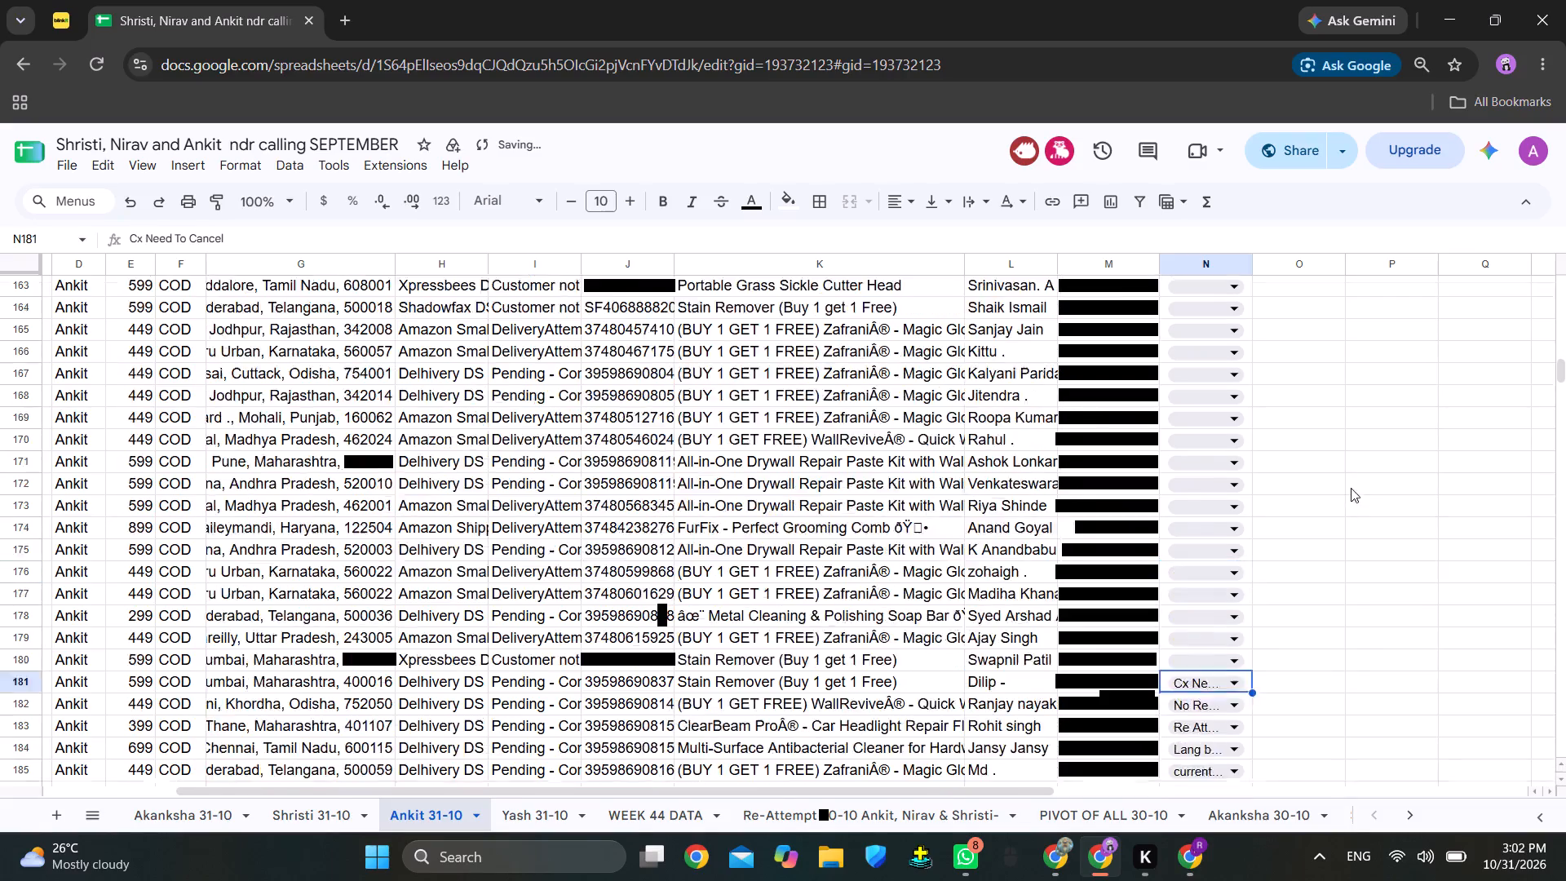
{"action": "scroll", "coordinate": [1351, 488], "scroll_direction": "up", "scroll_amount": 20}
{"action": "scroll", "coordinate": [1351, 488], "scroll_direction": "up", "scroll_amount": 1}
{"action": "scroll", "coordinate": [1325, 466], "scroll_direction": "down", "scroll_amount": 1}
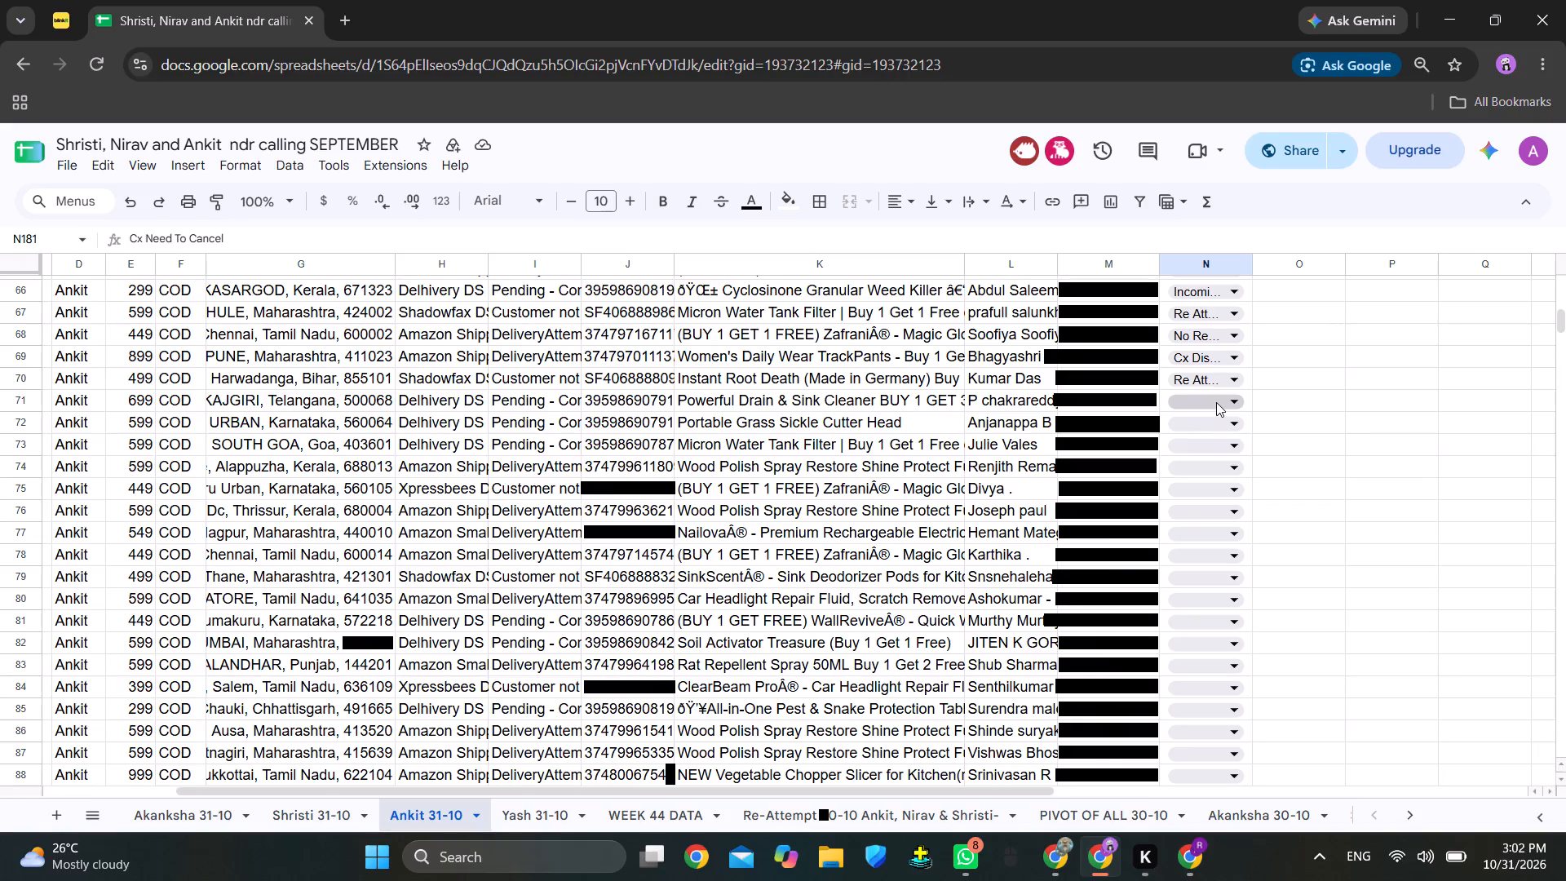
{"action": "left_click", "coordinate": [1216, 402]}
{"action": "left_click", "coordinate": [1210, 488]}
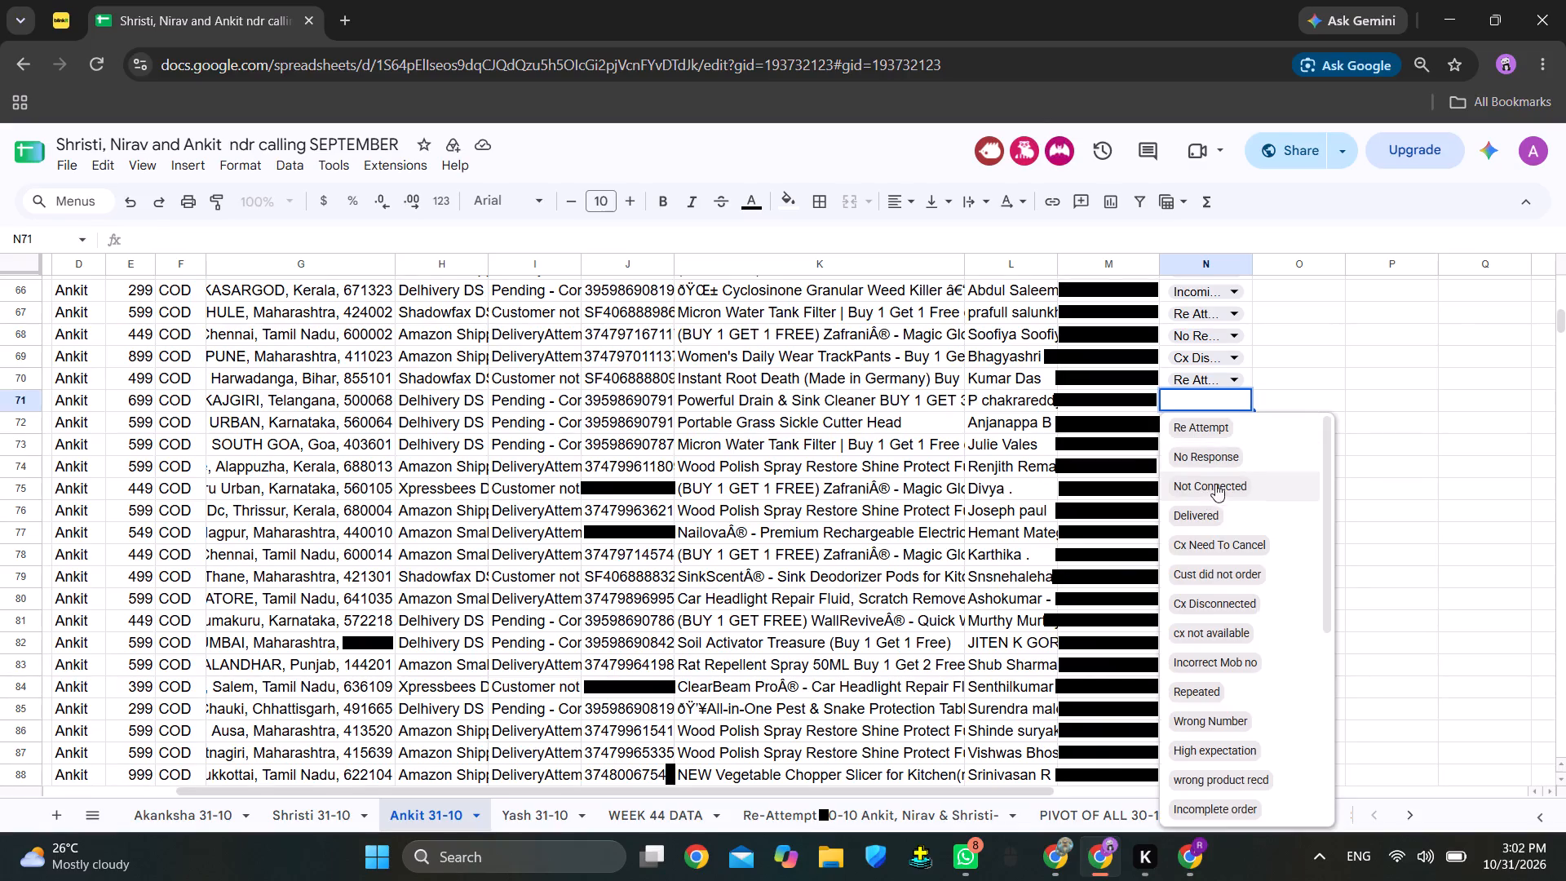
Set the remark in row 180, the last blank one above the lower filled rows, to Busy.
{"action": "scroll", "coordinate": [1282, 496], "scroll_direction": "down", "scroll_amount": 20}
{"action": "scroll", "coordinate": [1282, 496], "scroll_direction": "down", "scroll_amount": 3}
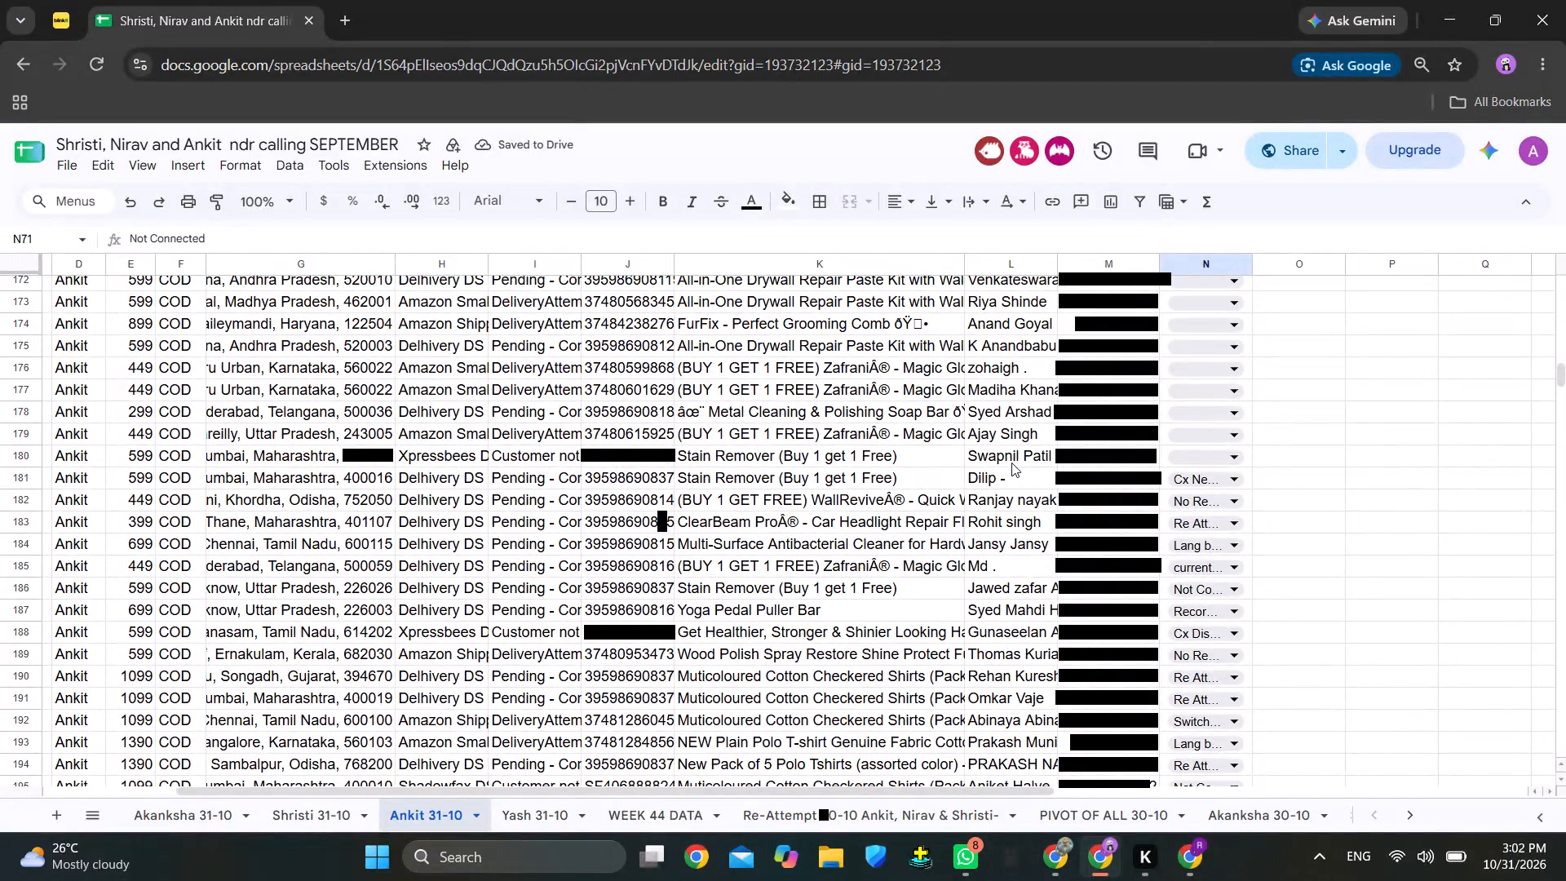
{"action": "left_click", "coordinate": [1227, 459]}
{"action": "scroll", "coordinate": [1213, 564], "scroll_direction": "down", "scroll_amount": 7}
{"action": "scroll", "coordinate": [1248, 666], "scroll_direction": "down", "scroll_amount": 2}
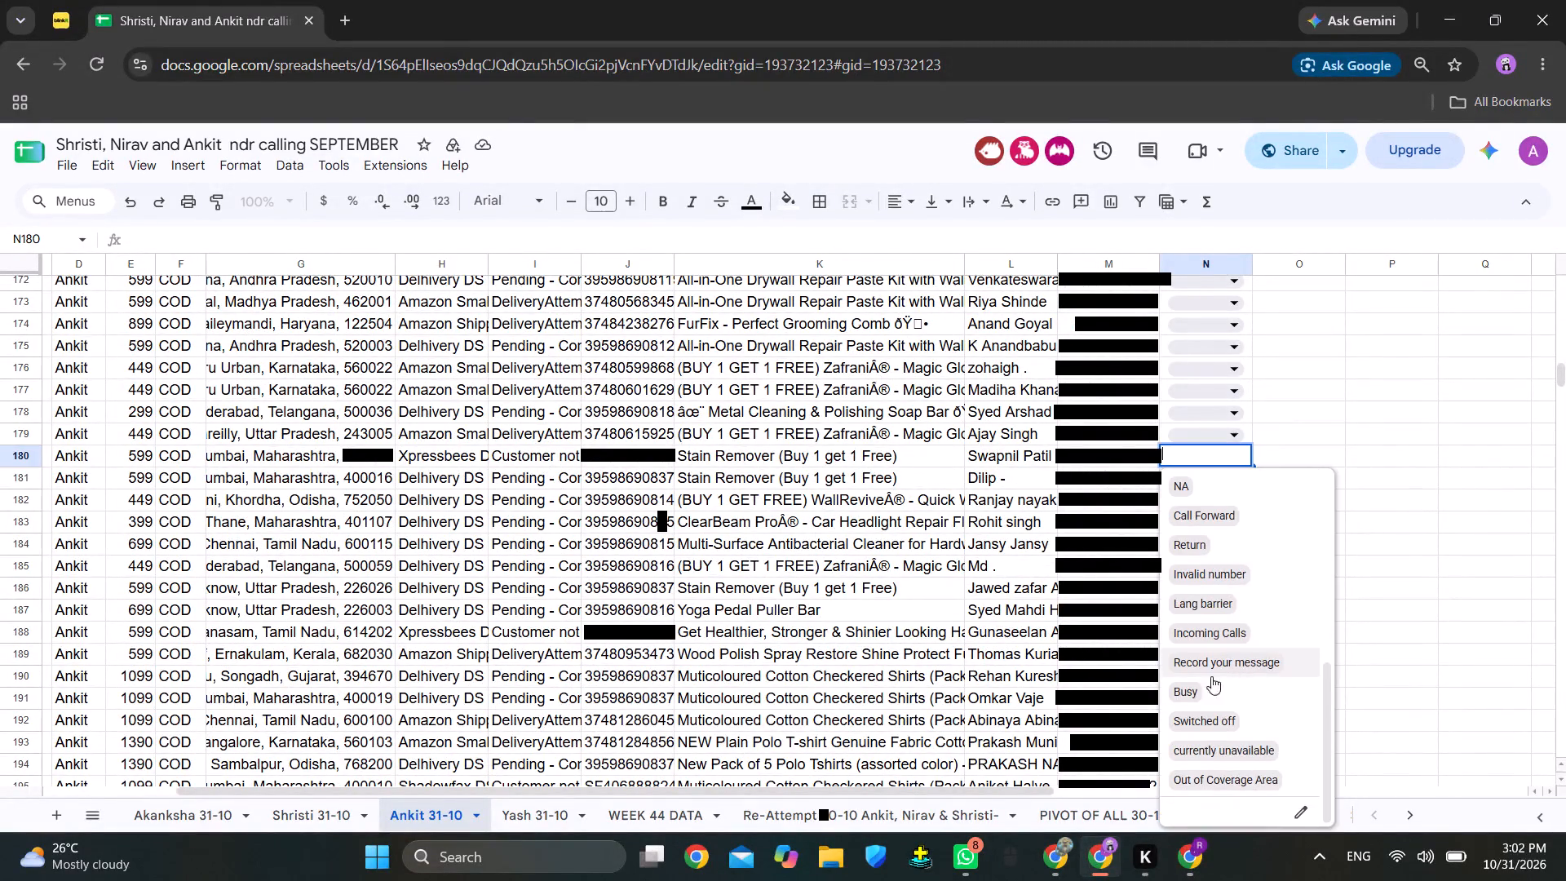
{"action": "left_click", "coordinate": [1188, 689]}
Glance at the Yash 31-10 and Shristi 31-10 sheets, and set the row 72 remark on Ankit 31-10 to Lang barrier.
{"action": "scroll", "coordinate": [1364, 415], "scroll_direction": "up", "scroll_amount": 18}
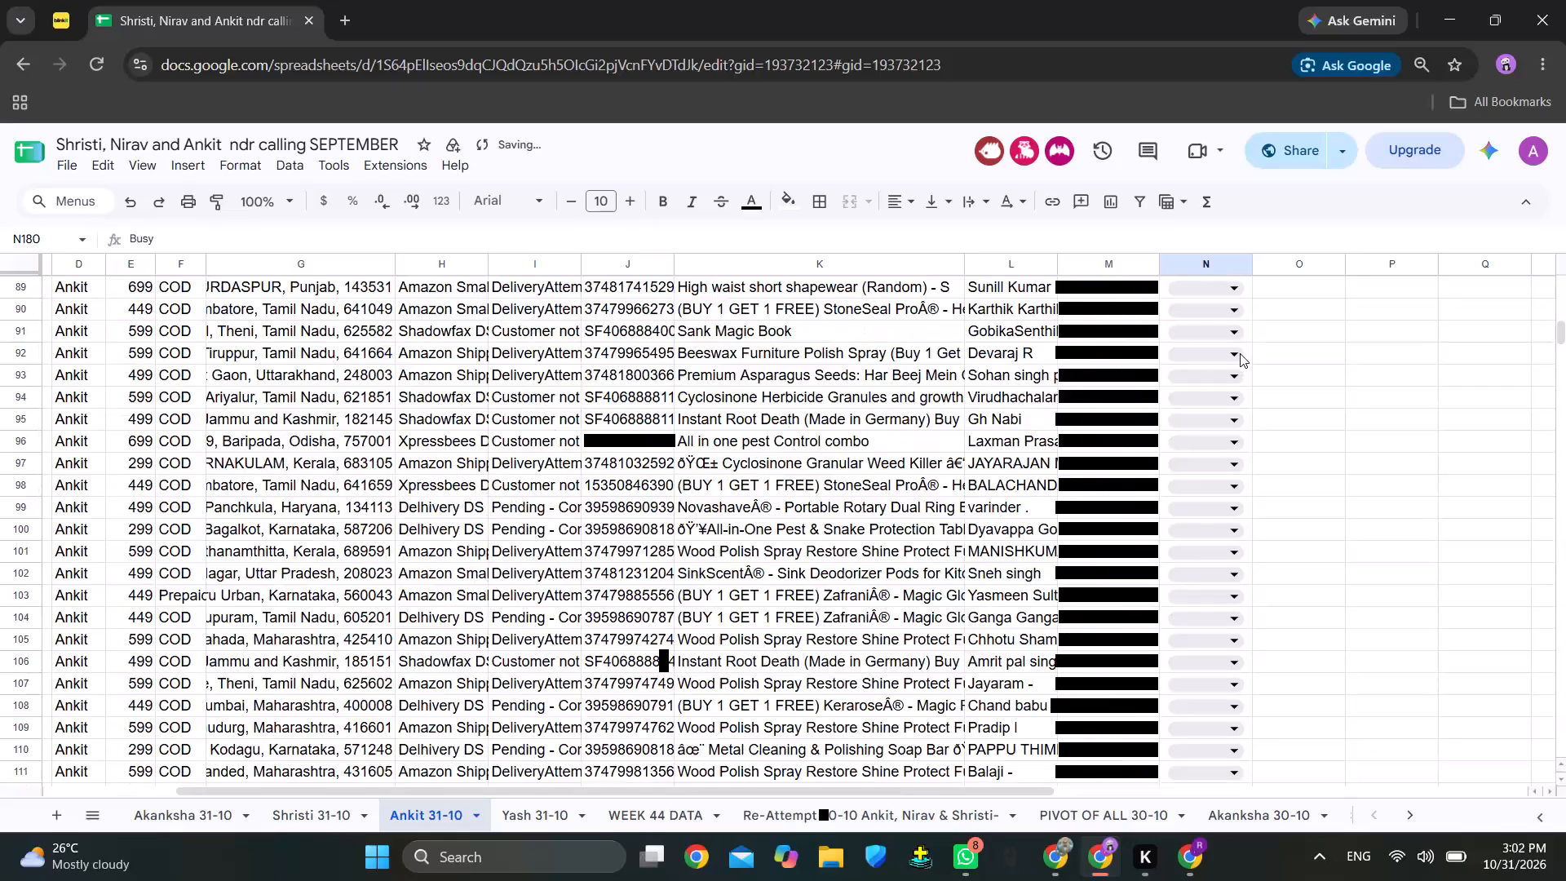
{"action": "scroll", "coordinate": [1240, 353], "scroll_direction": "up", "scroll_amount": 5}
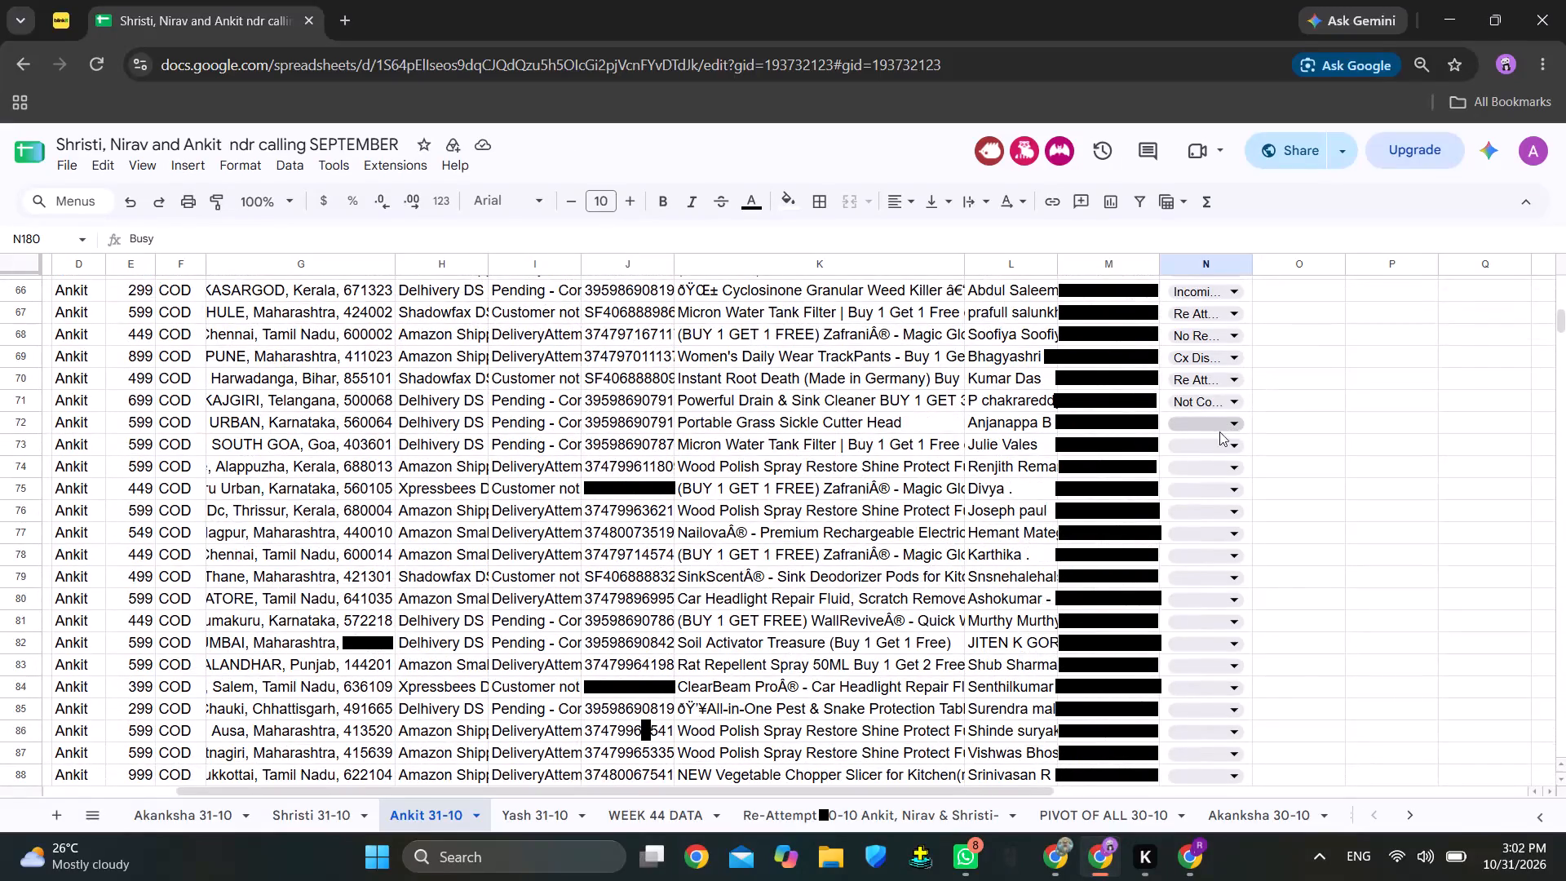
{"action": "left_click", "coordinate": [520, 809]}
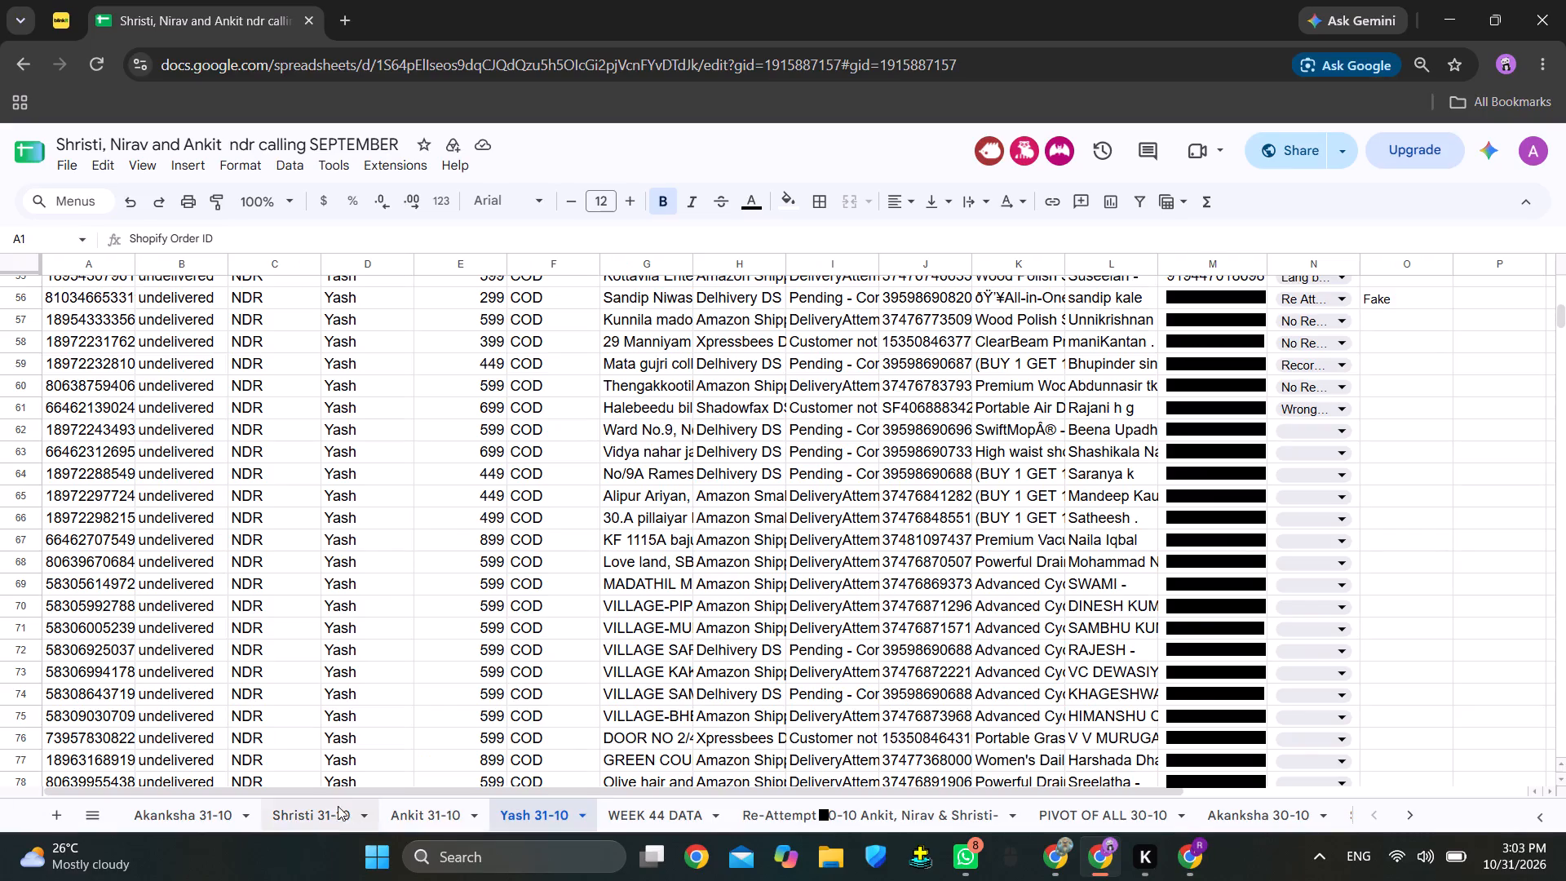
{"action": "left_click", "coordinate": [282, 822]}
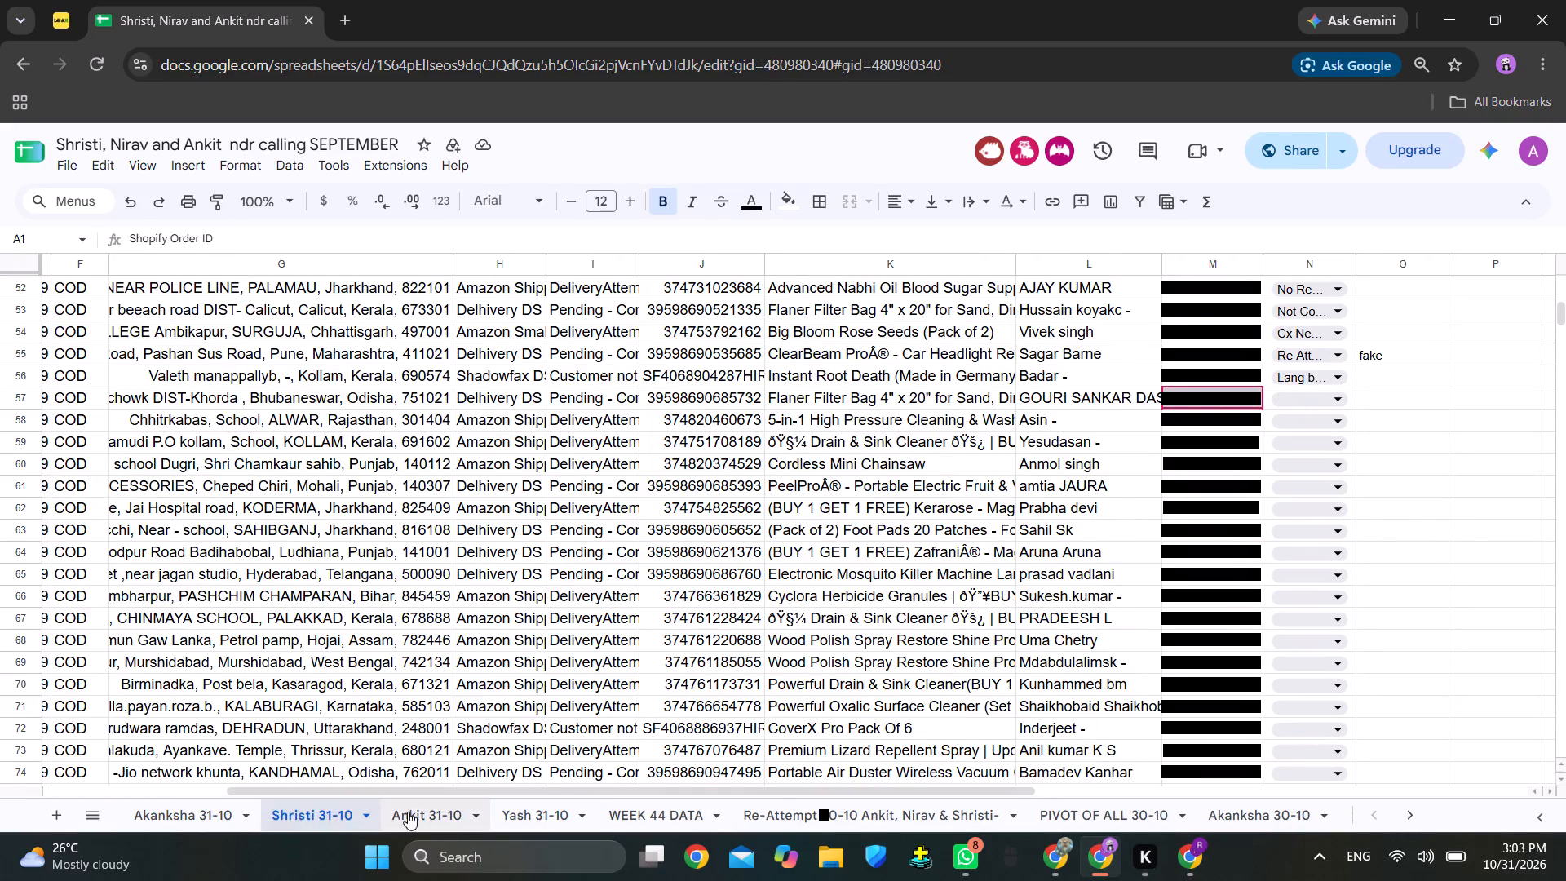
{"action": "left_click", "coordinate": [418, 812]}
{"action": "left_click", "coordinate": [1217, 423]}
{"action": "scroll", "coordinate": [1236, 602], "scroll_direction": "up", "scroll_amount": 1}
{"action": "scroll", "coordinate": [1236, 604], "scroll_direction": "down", "scroll_amount": 7}
{"action": "left_click", "coordinate": [1207, 603]}
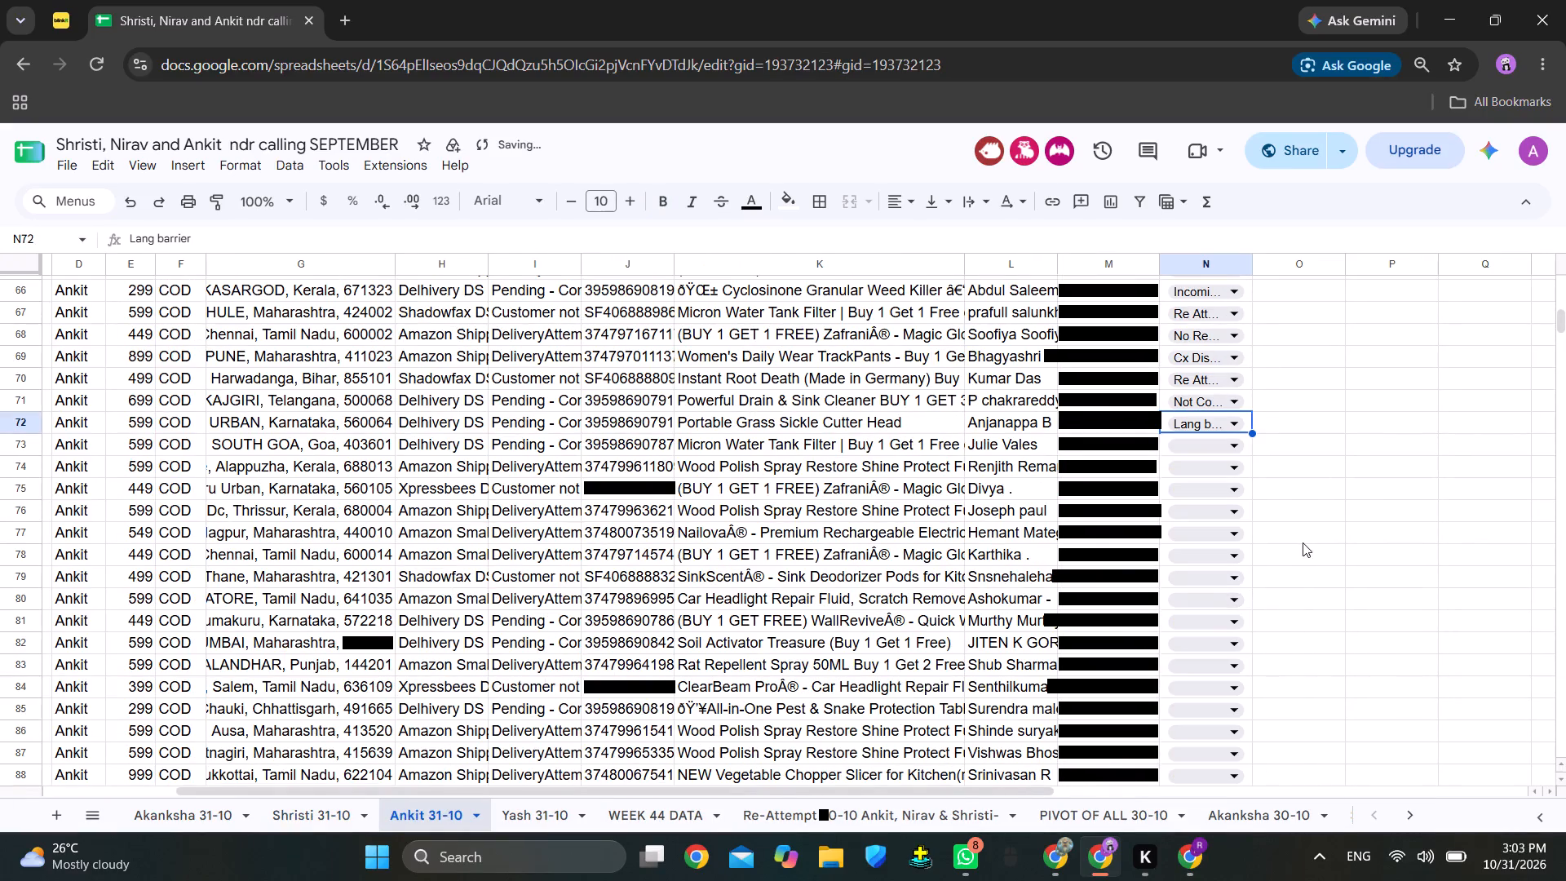
Set the remark in row 179, the last blank one above the lower filled rows, to Cx Disconnected.
{"action": "scroll", "coordinate": [1303, 548], "scroll_direction": "down", "scroll_amount": 20}
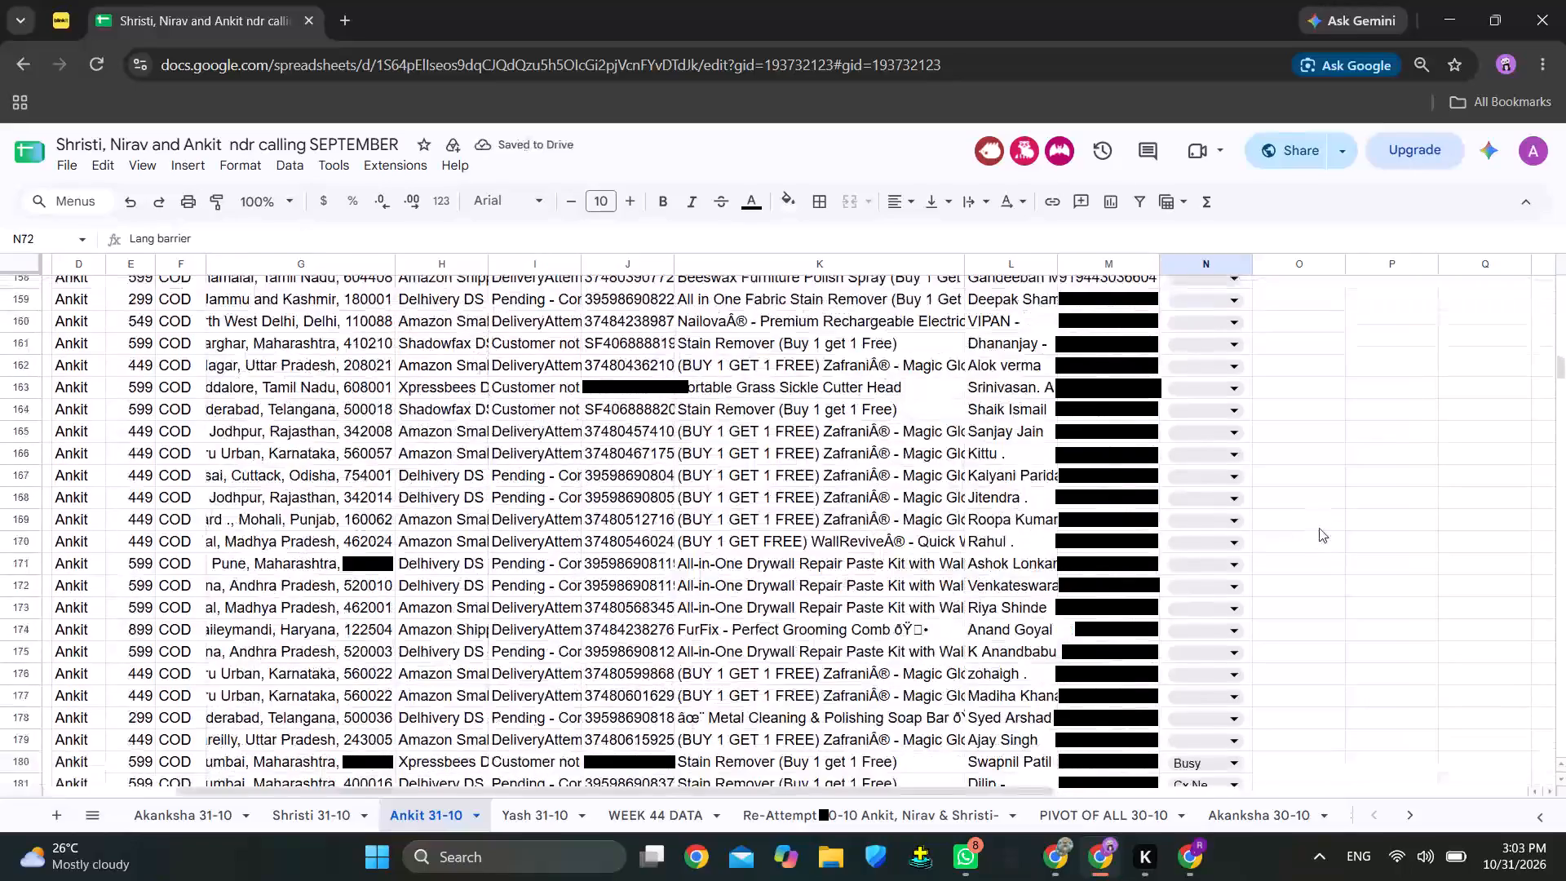
{"action": "scroll", "coordinate": [1319, 528], "scroll_direction": "down", "scroll_amount": 2}
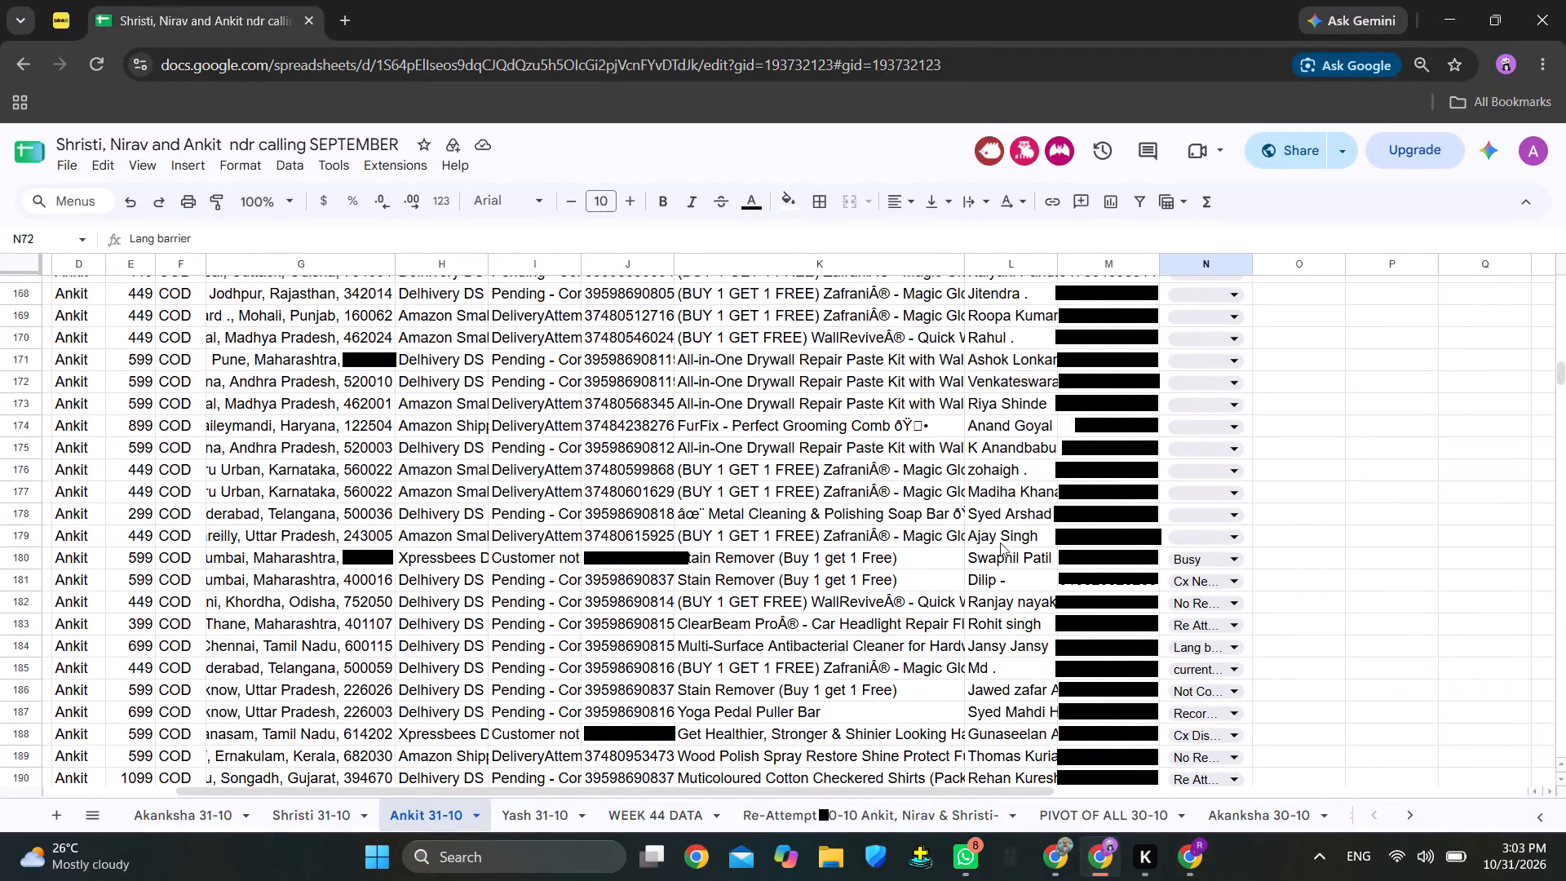
{"action": "left_click", "coordinate": [1225, 537]}
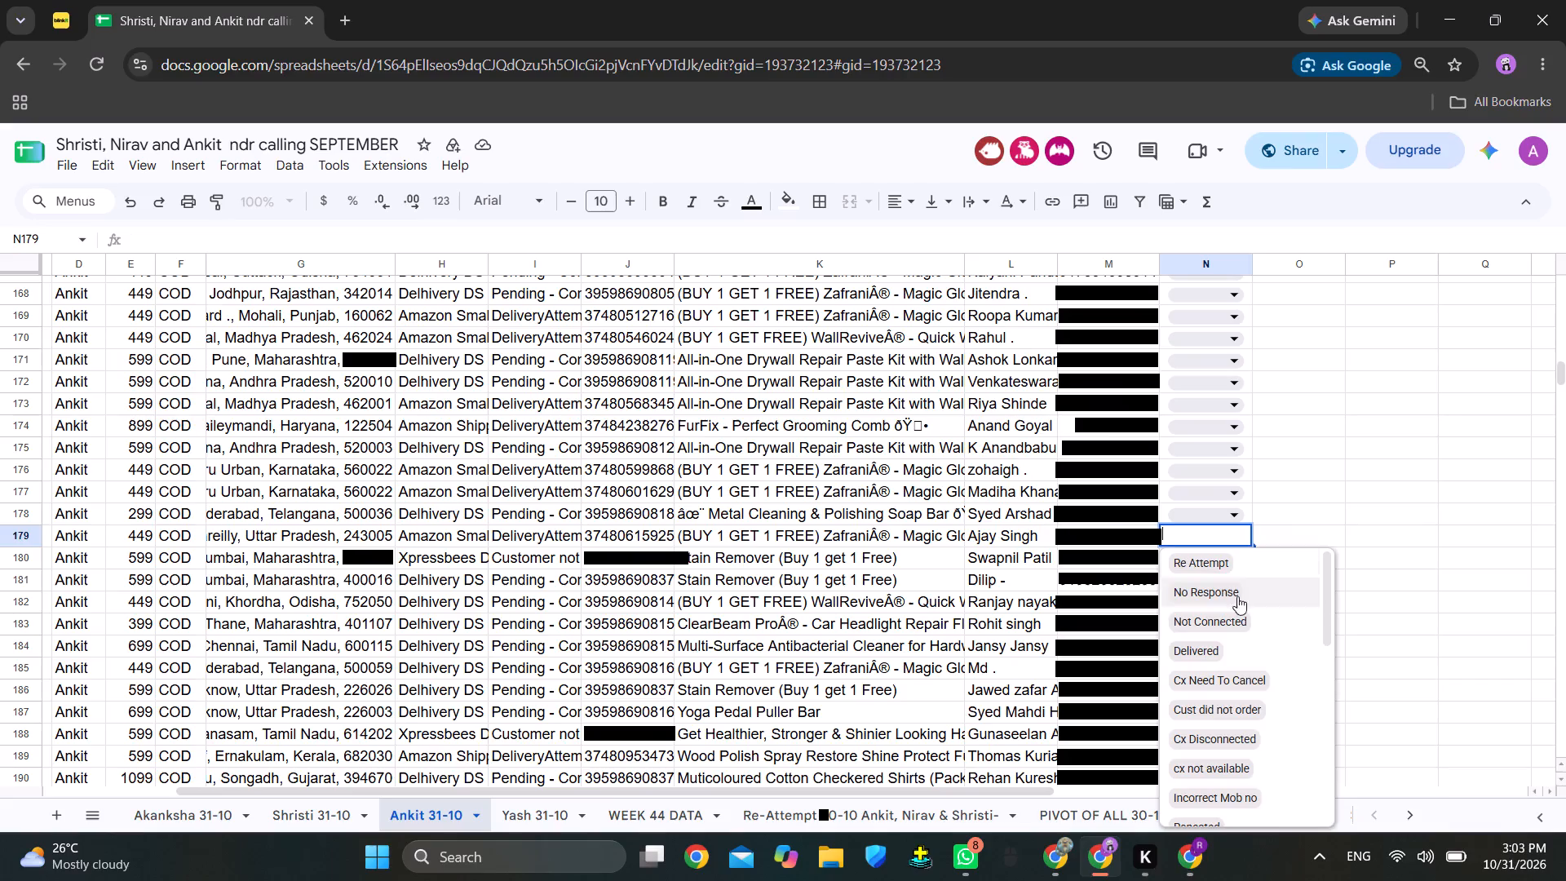
{"action": "left_click", "coordinate": [1228, 738]}
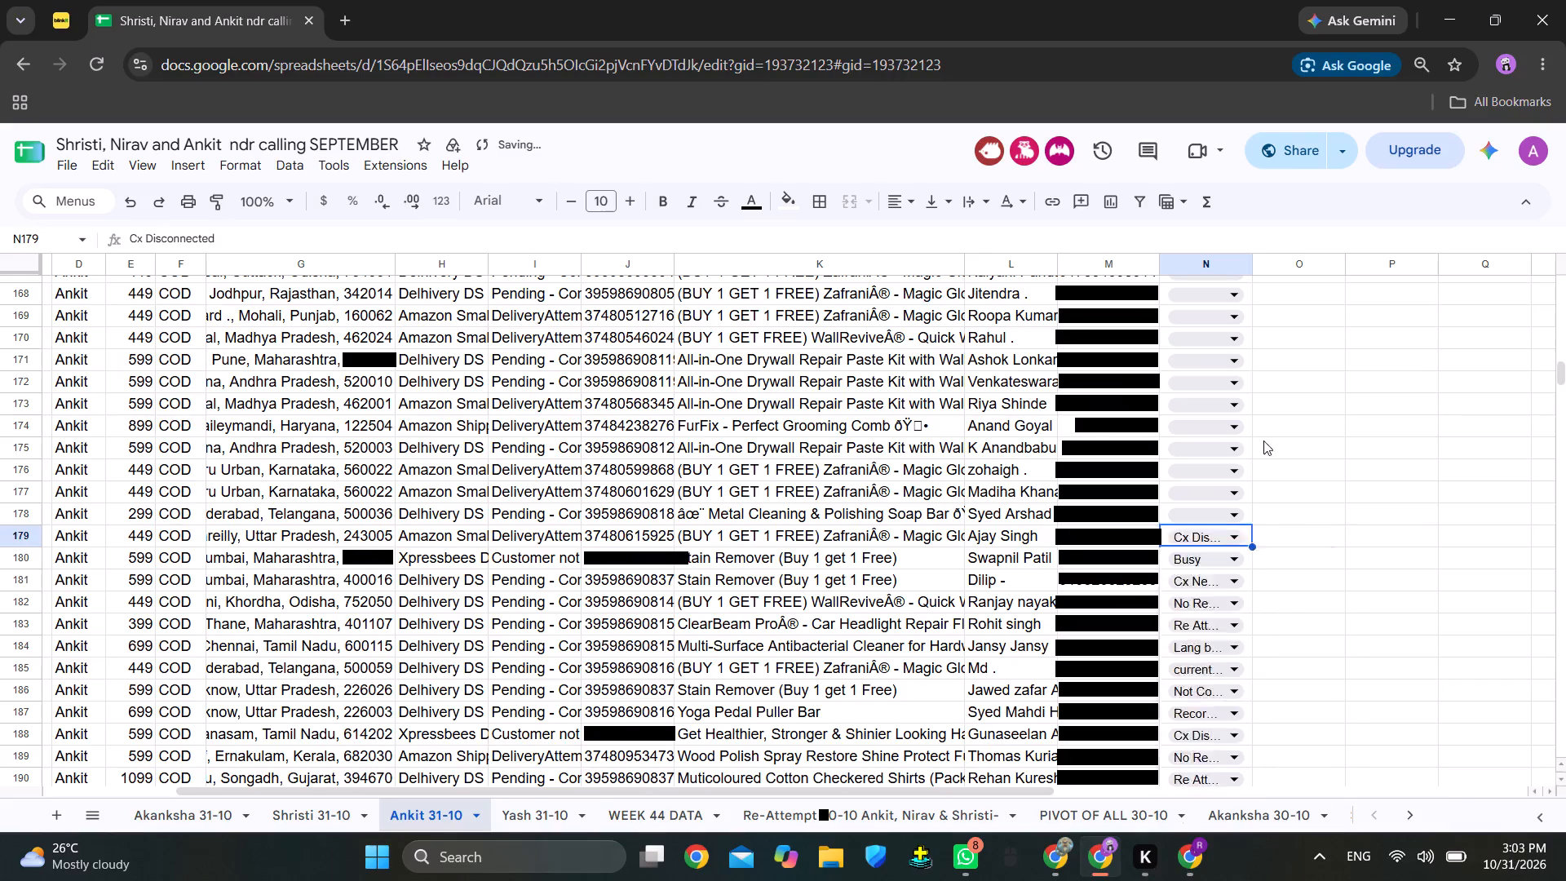
Set the remark in row 73, the first blank one below the upper filled rows, to Re Attempt.
{"action": "scroll", "coordinate": [1262, 423], "scroll_direction": "up", "scroll_amount": 20}
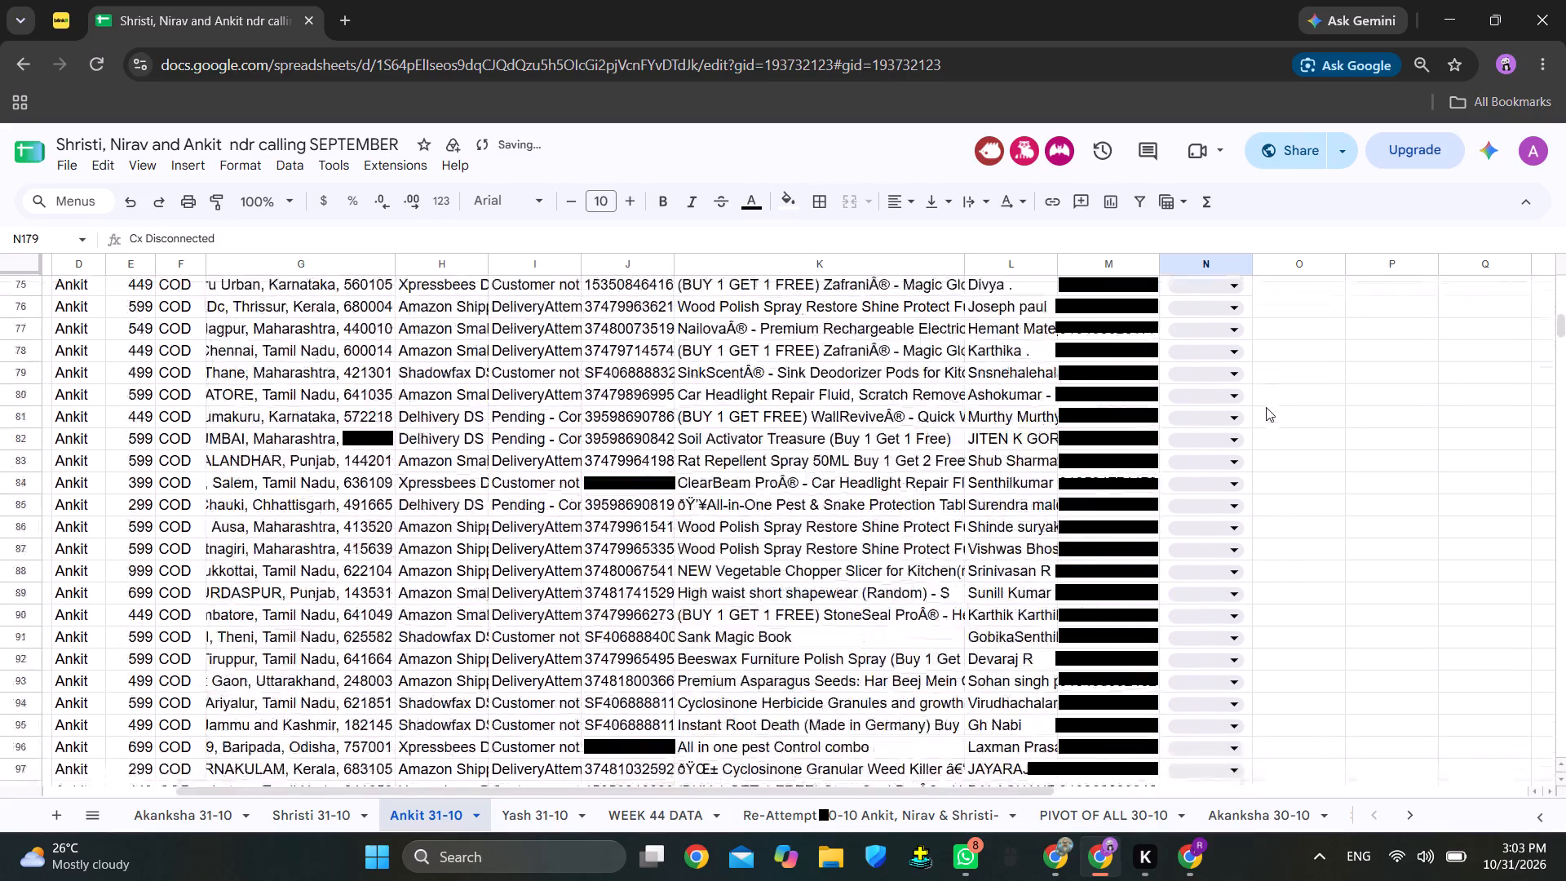
{"action": "scroll", "coordinate": [1266, 407], "scroll_direction": "up", "scroll_amount": 1}
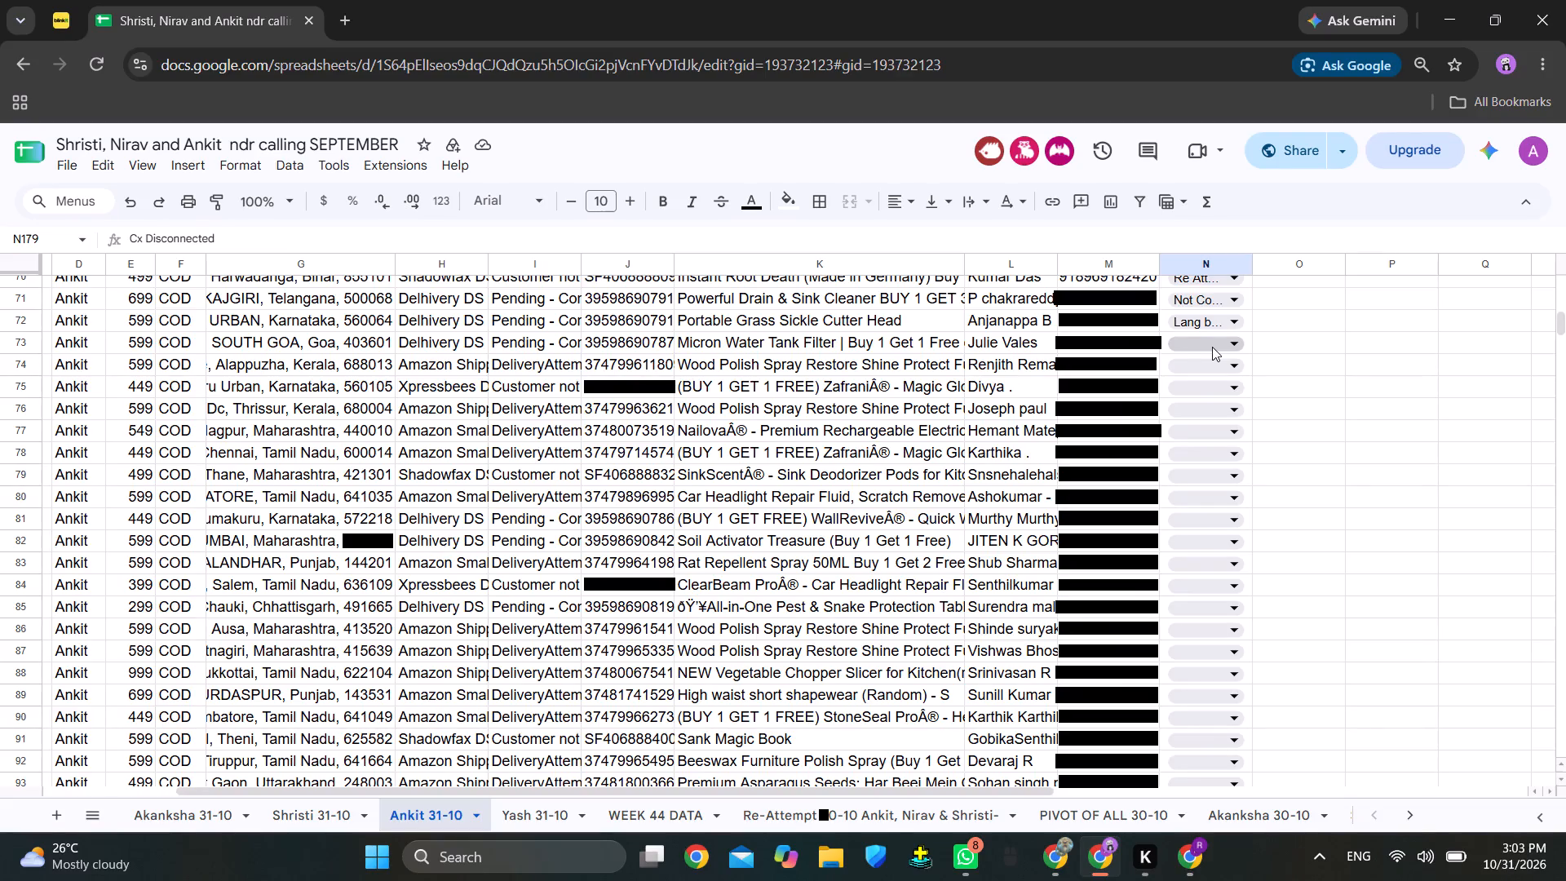
{"action": "left_click", "coordinate": [1214, 346]}
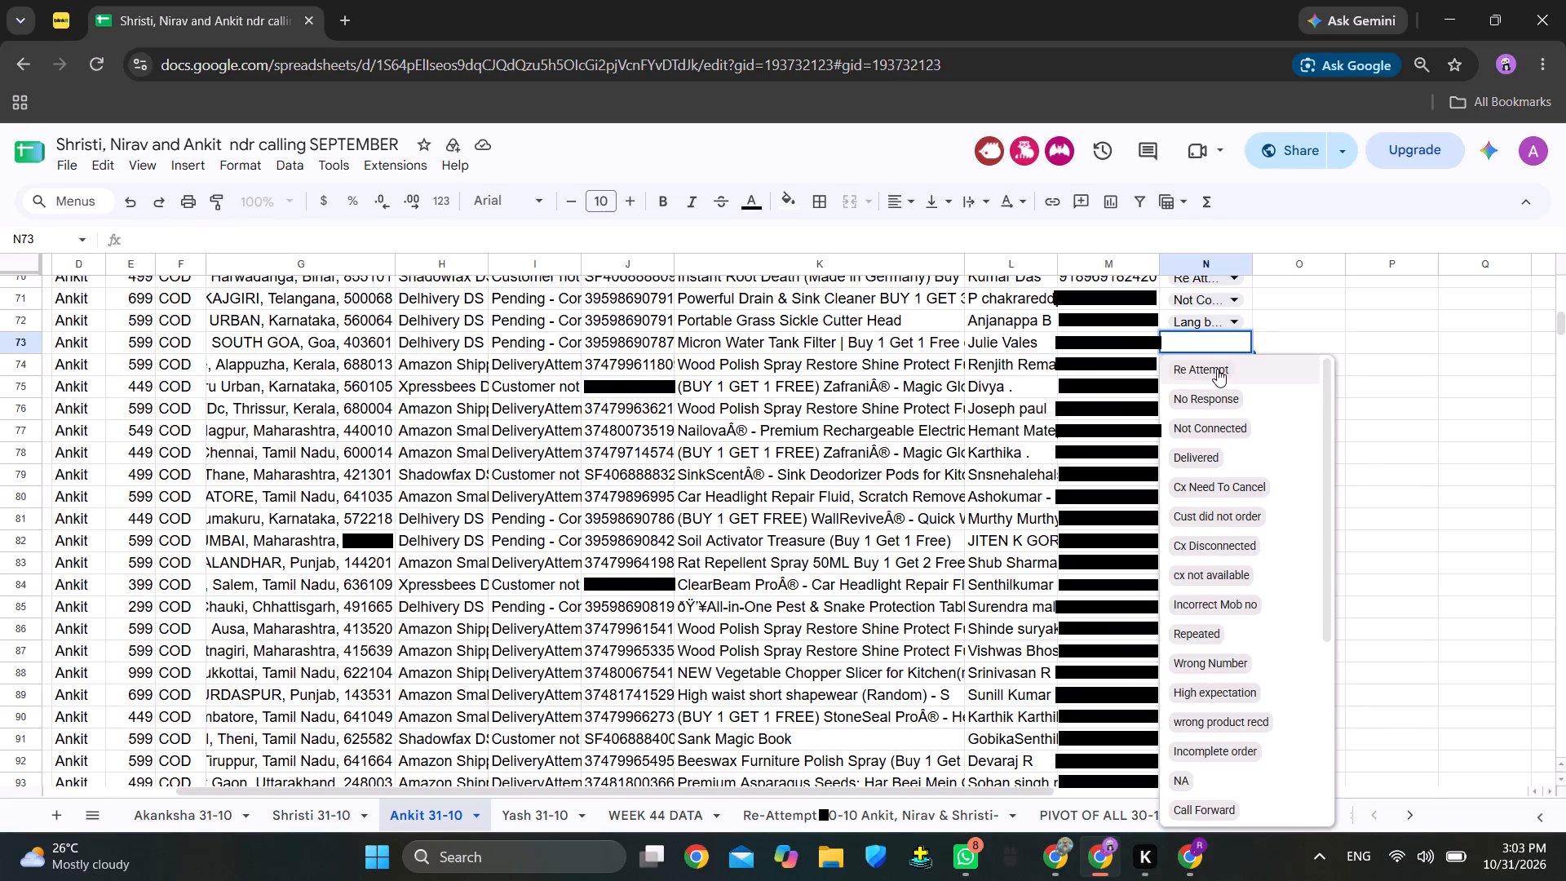
{"action": "left_click", "coordinate": [1217, 369]}
Set the remark in row 178, the last blank one above the lower filled rows, to No Response.
{"action": "scroll", "coordinate": [1312, 414], "scroll_direction": "down", "scroll_amount": 20}
{"action": "scroll", "coordinate": [1312, 414], "scroll_direction": "down", "scroll_amount": 1}
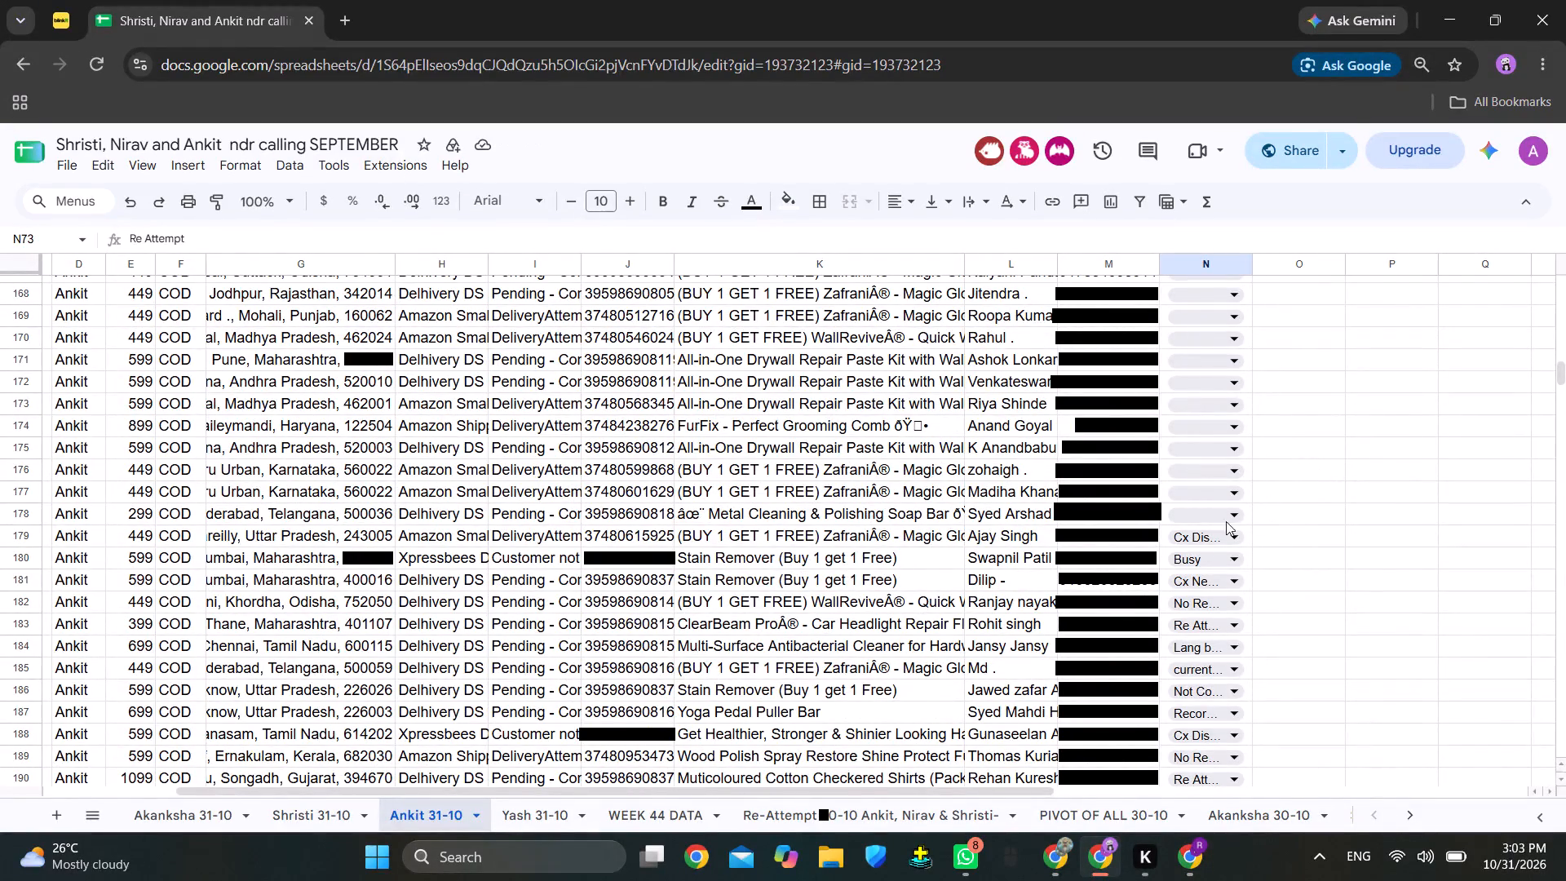
{"action": "left_click", "coordinate": [1195, 510]}
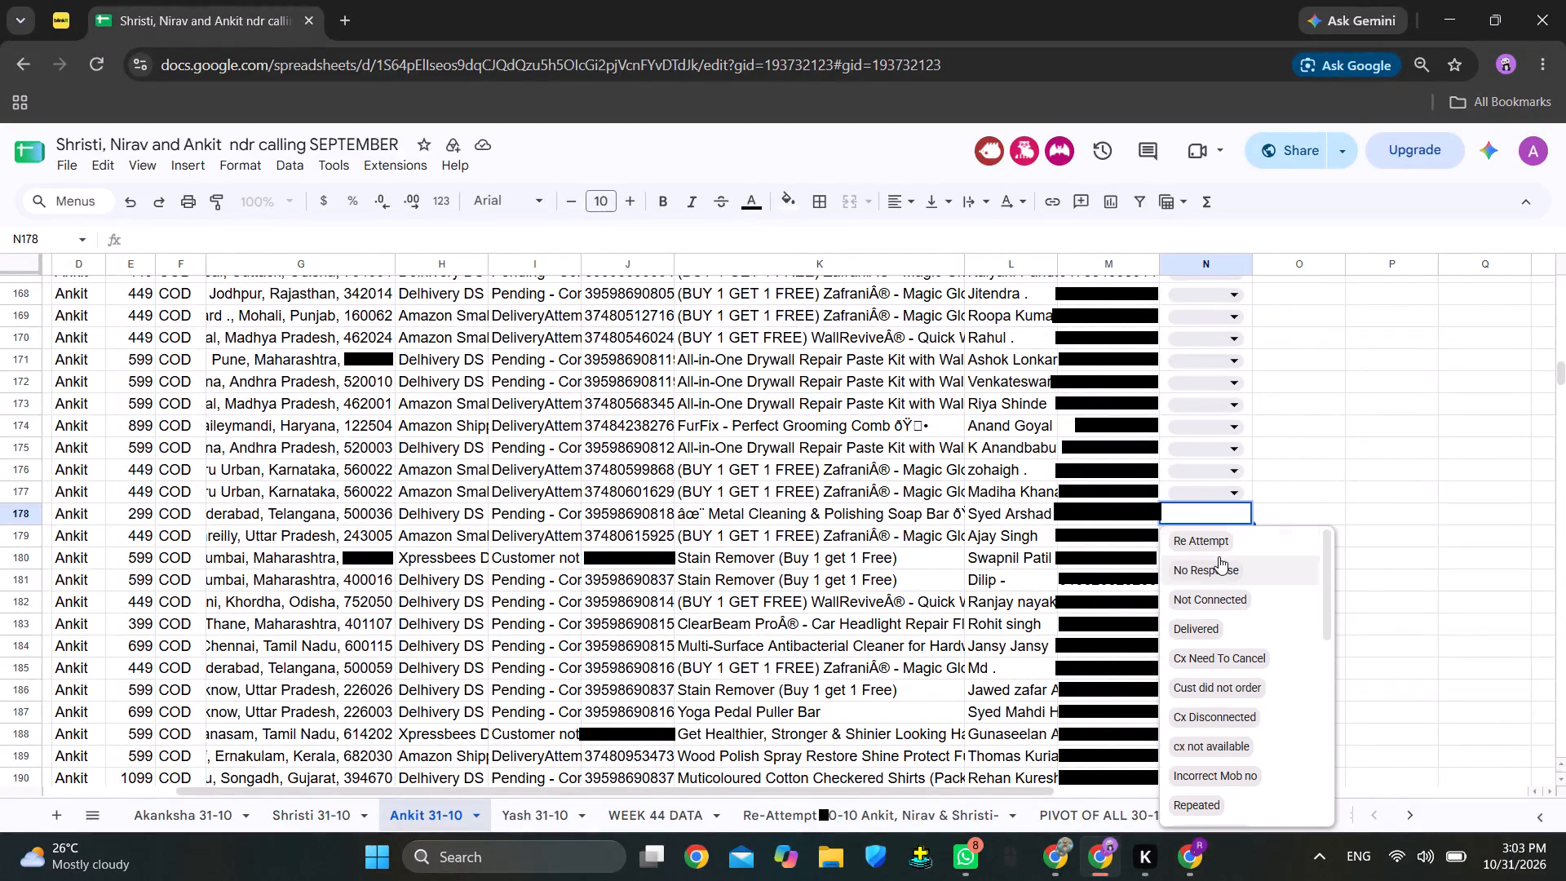
{"action": "left_click", "coordinate": [1215, 566]}
Set the remark in row 74, the first blank one below the upper filled rows, to Out of Coverage Area.
{"action": "scroll", "coordinate": [1321, 473], "scroll_direction": "up", "scroll_amount": 17}
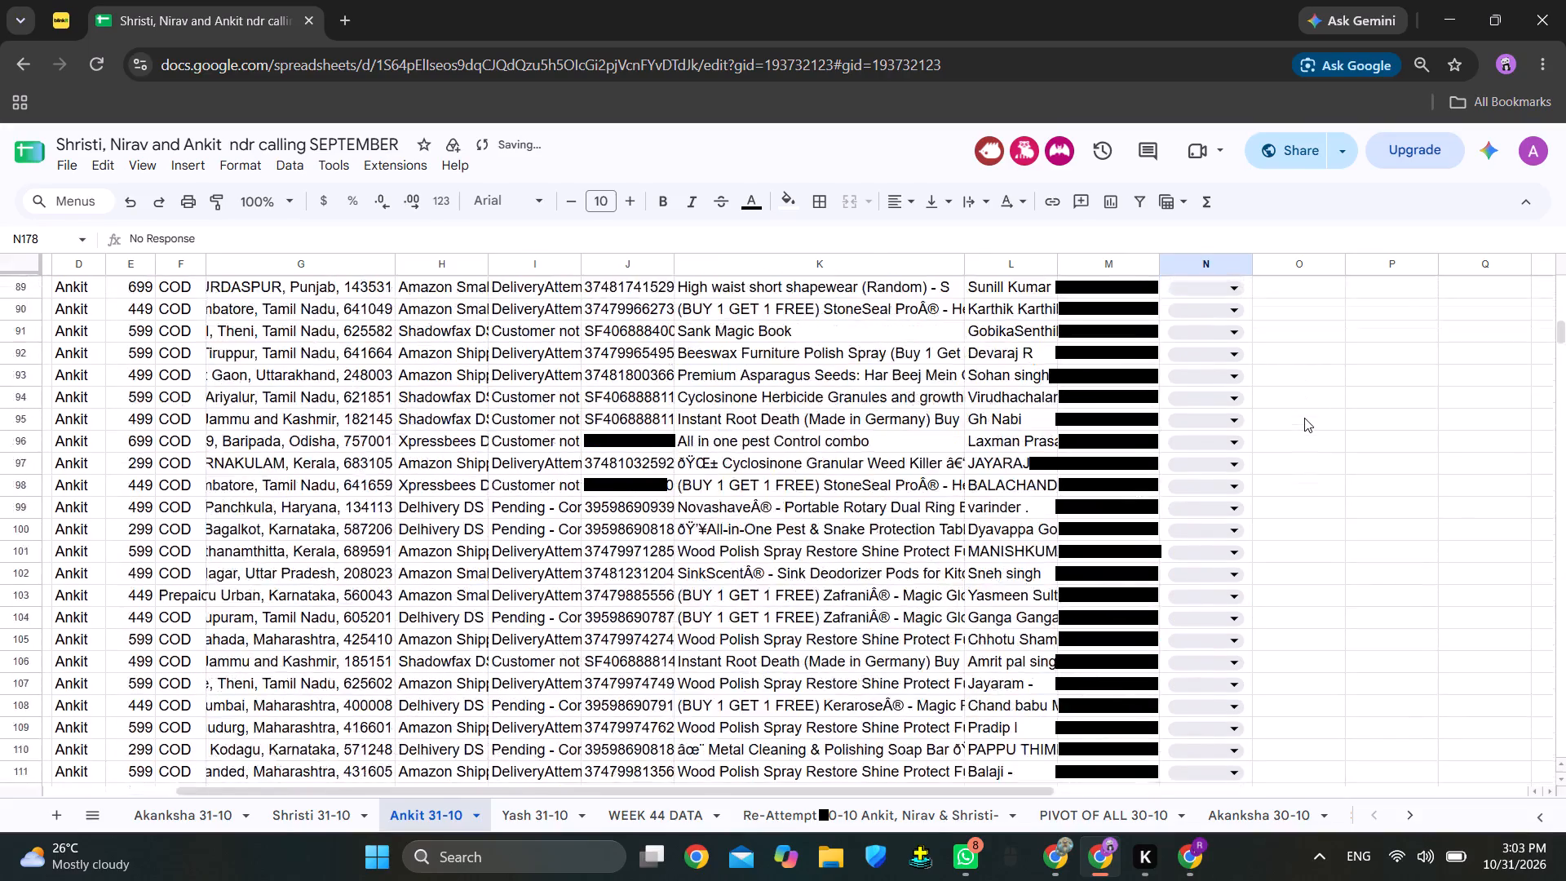
{"action": "scroll", "coordinate": [1304, 418], "scroll_direction": "up", "scroll_amount": 5}
{"action": "scroll", "coordinate": [1307, 432], "scroll_direction": "down", "scroll_amount": 1}
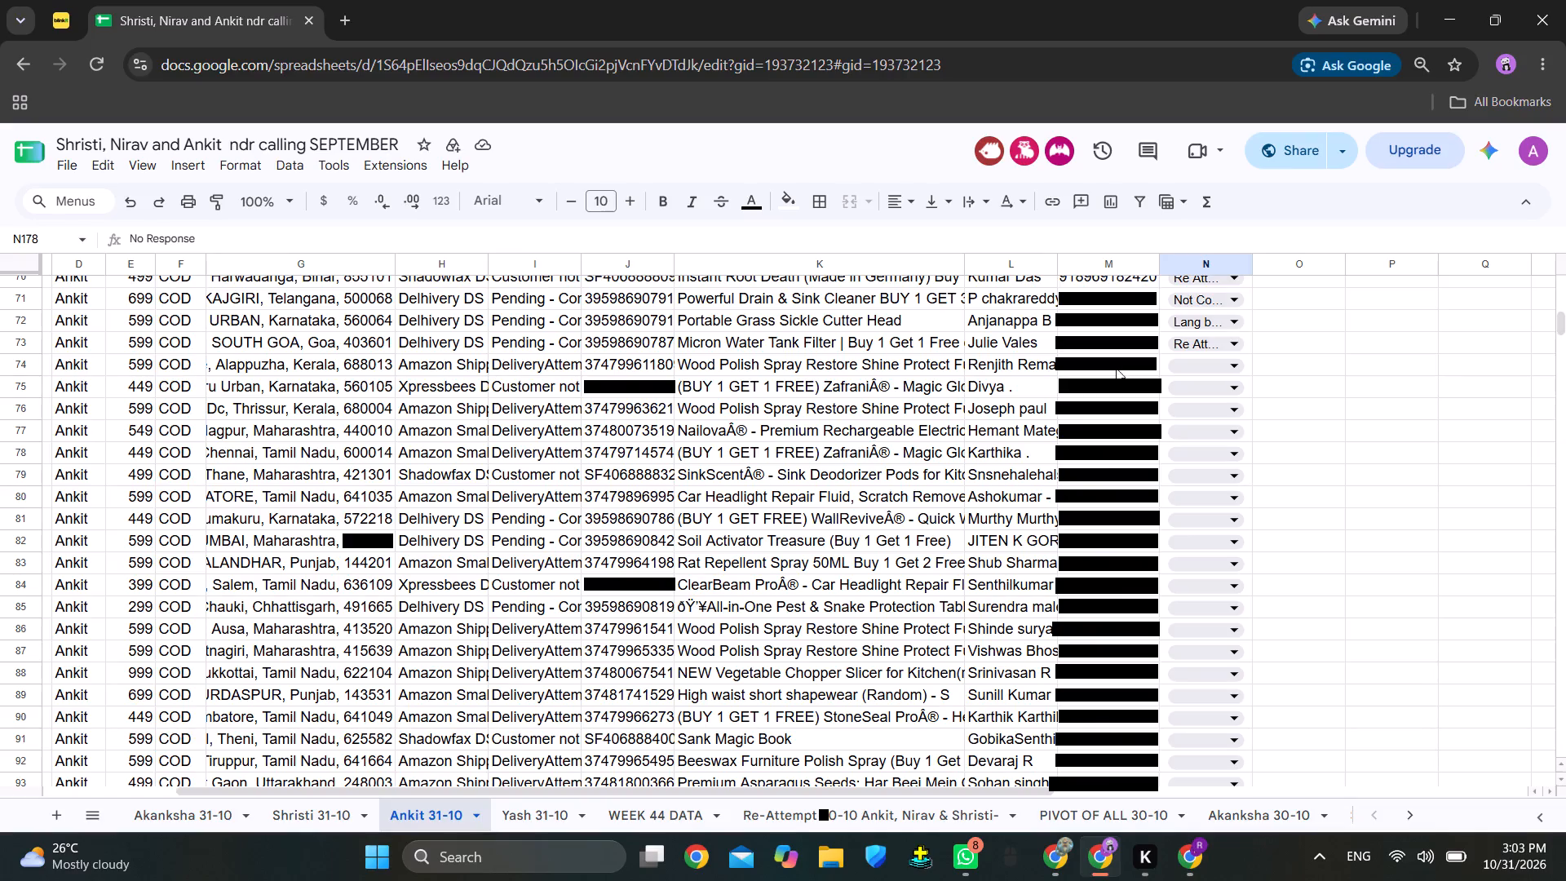
{"action": "left_click", "coordinate": [1210, 368]}
{"action": "scroll", "coordinate": [1214, 525], "scroll_direction": "down", "scroll_amount": 7}
{"action": "left_click", "coordinate": [1223, 780]}
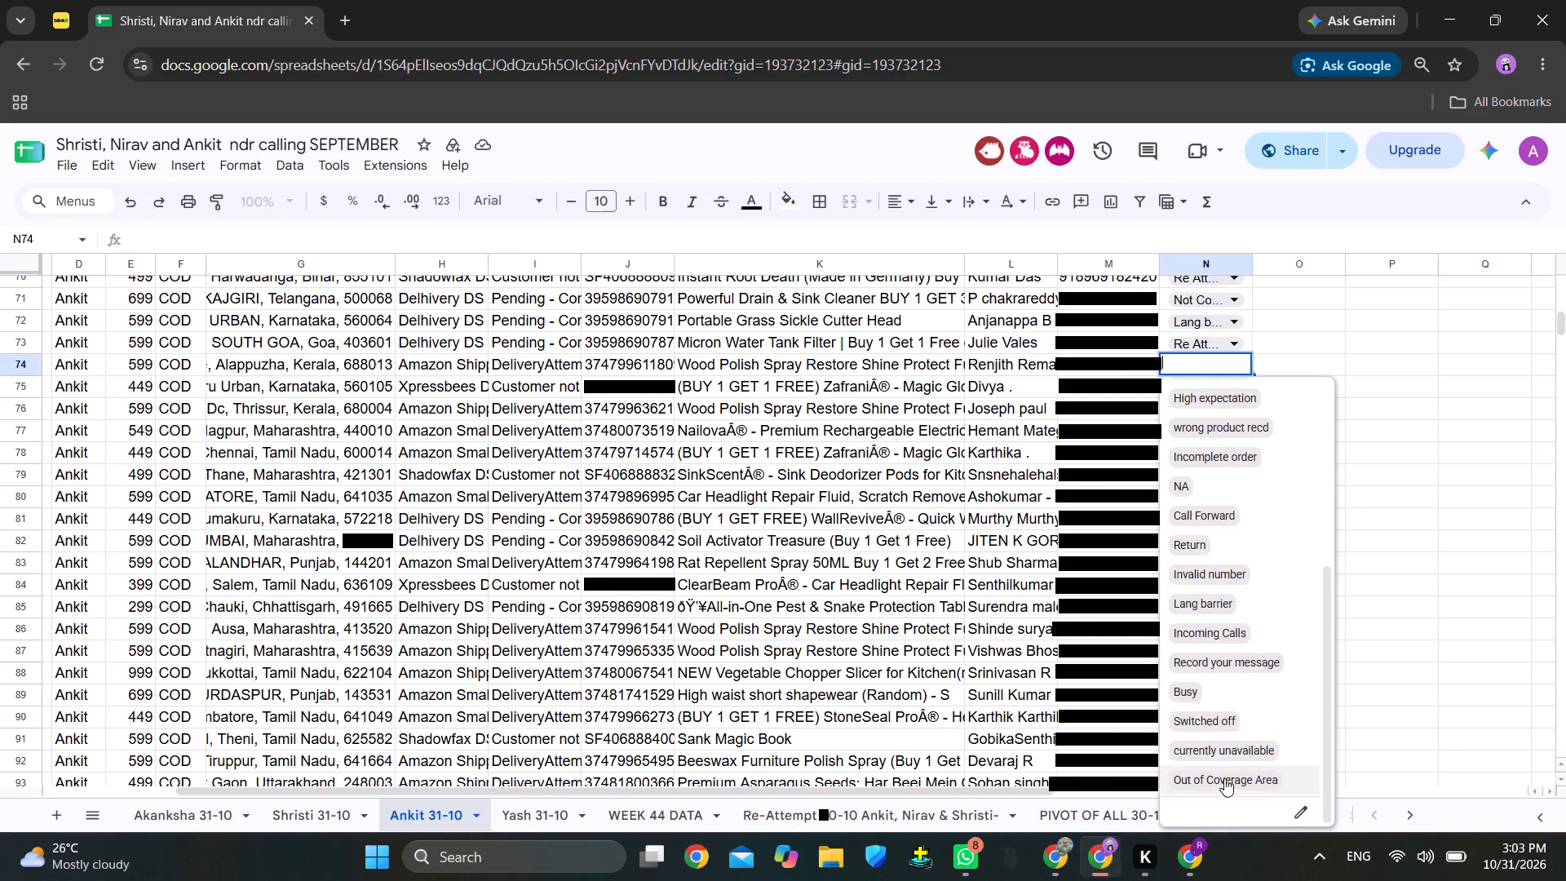
Set the remark in row 177, the last blank one above the lower filled rows, to Re Attempt.
{"action": "scroll", "coordinate": [1303, 634], "scroll_direction": "down", "scroll_amount": 18}
{"action": "scroll", "coordinate": [1325, 543], "scroll_direction": "down", "scroll_amount": 1}
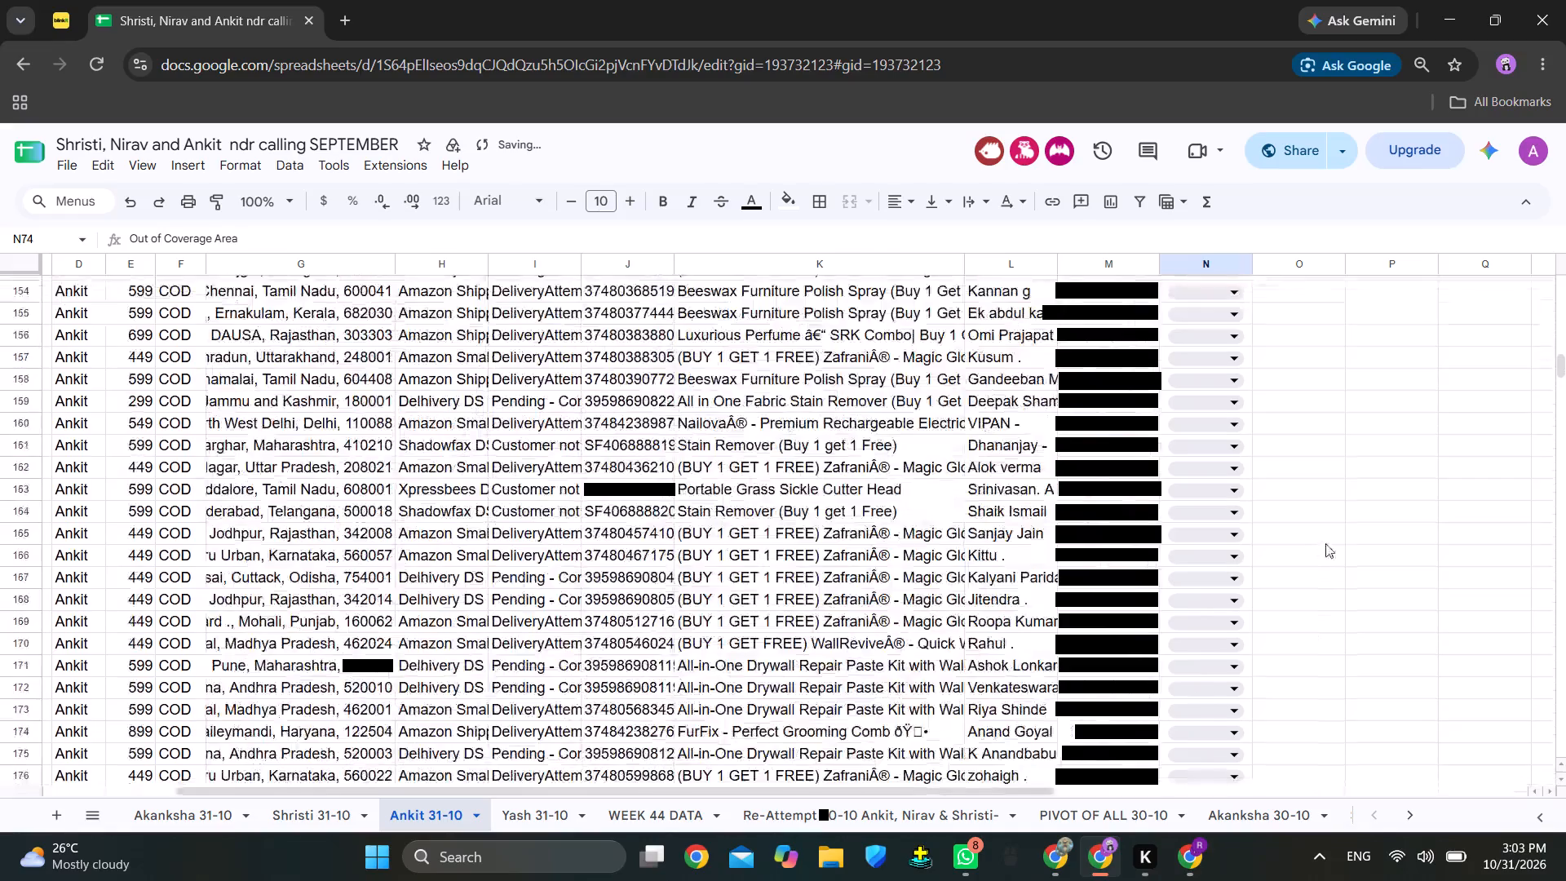
{"action": "scroll", "coordinate": [1325, 543], "scroll_direction": "down", "scroll_amount": 1}
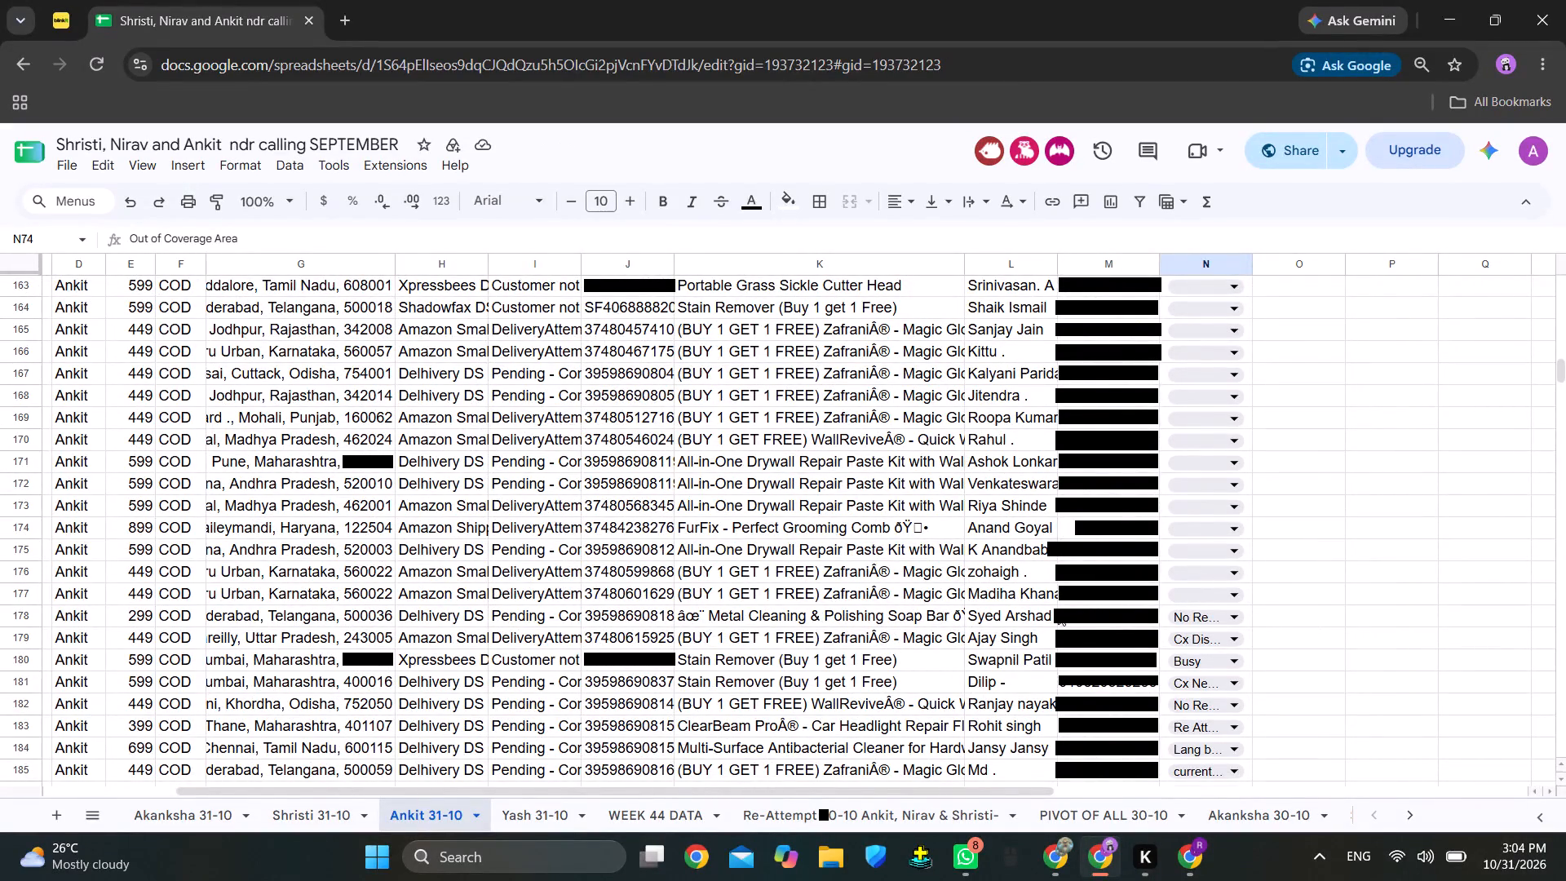
{"action": "left_click", "coordinate": [1023, 595]}
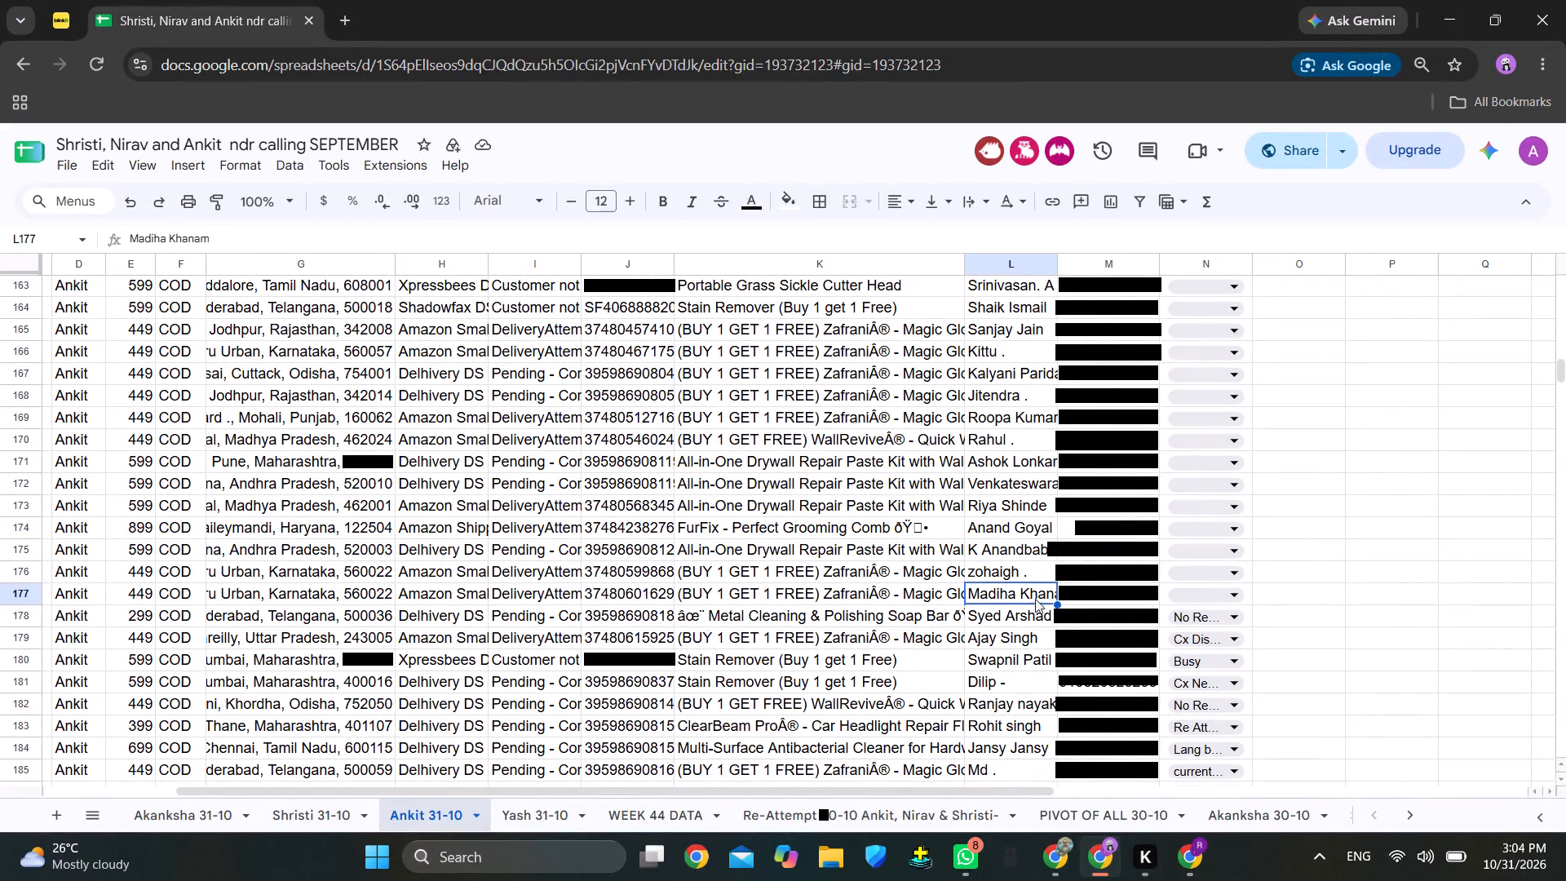
{"action": "left_click", "coordinate": [1212, 594]}
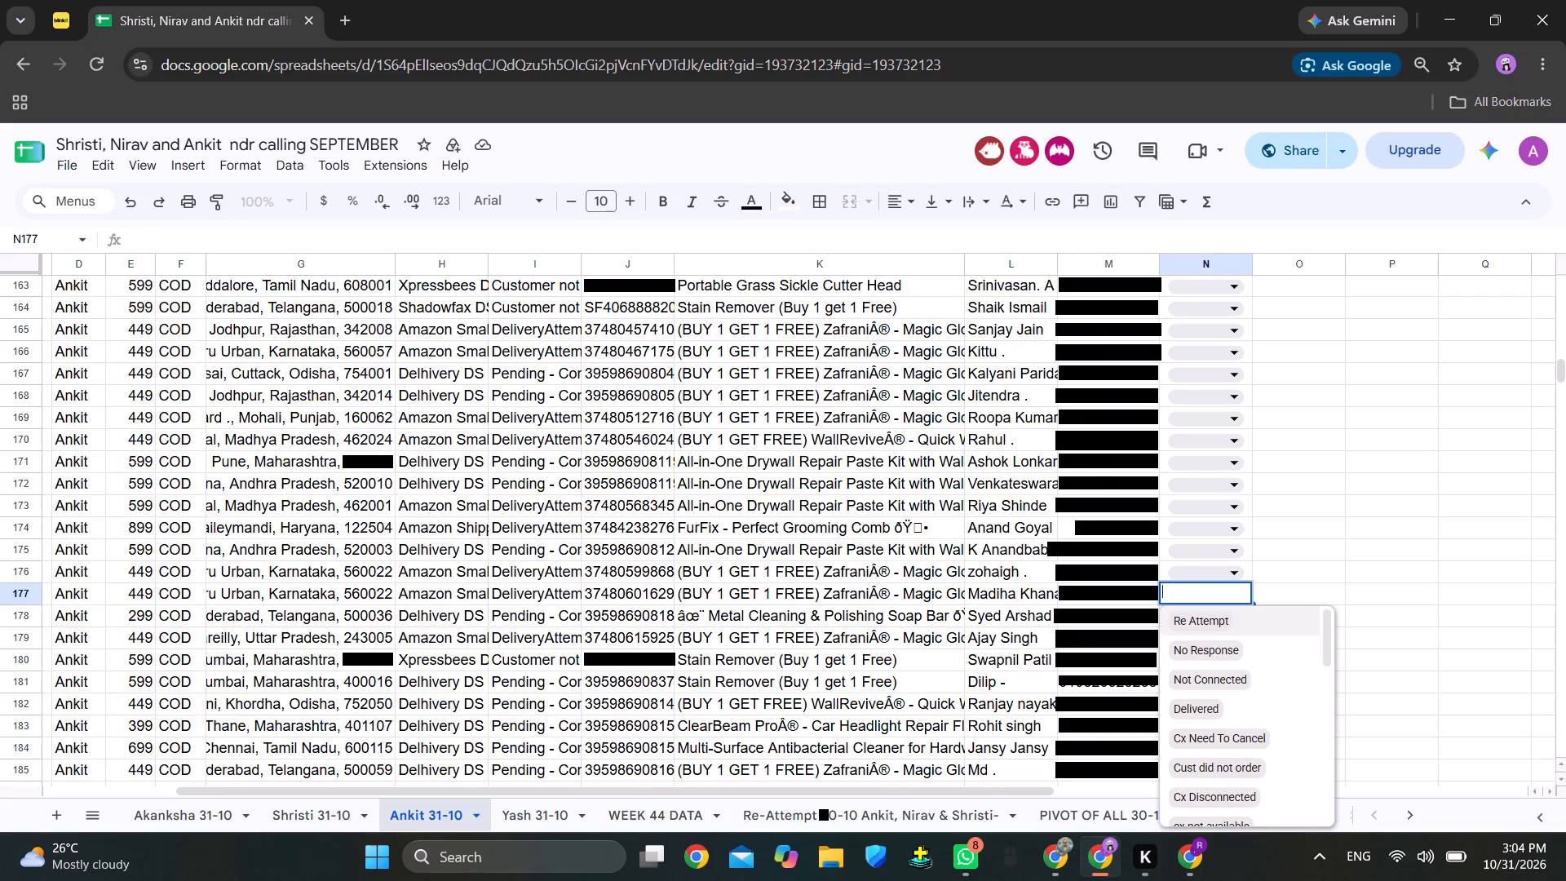
{"action": "left_click", "coordinate": [1209, 622]}
Set the remark in row 75, the first blank one below the upper filled rows, to Re Attempt.
{"action": "scroll", "coordinate": [1335, 499], "scroll_direction": "up", "scroll_amount": 15}
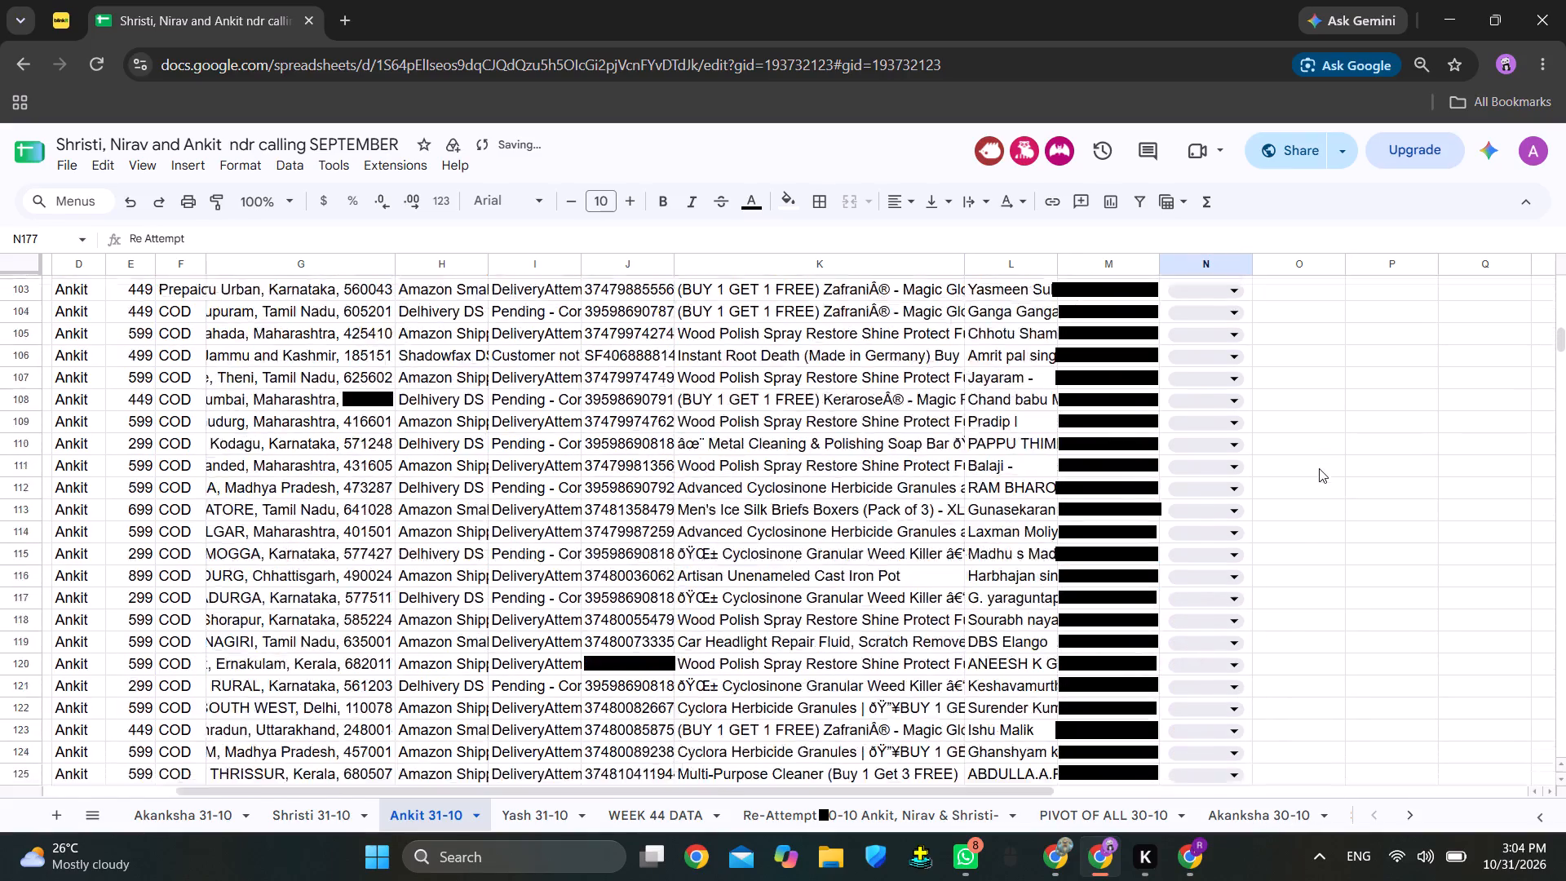
{"action": "scroll", "coordinate": [1319, 468], "scroll_direction": "up", "scroll_amount": 6}
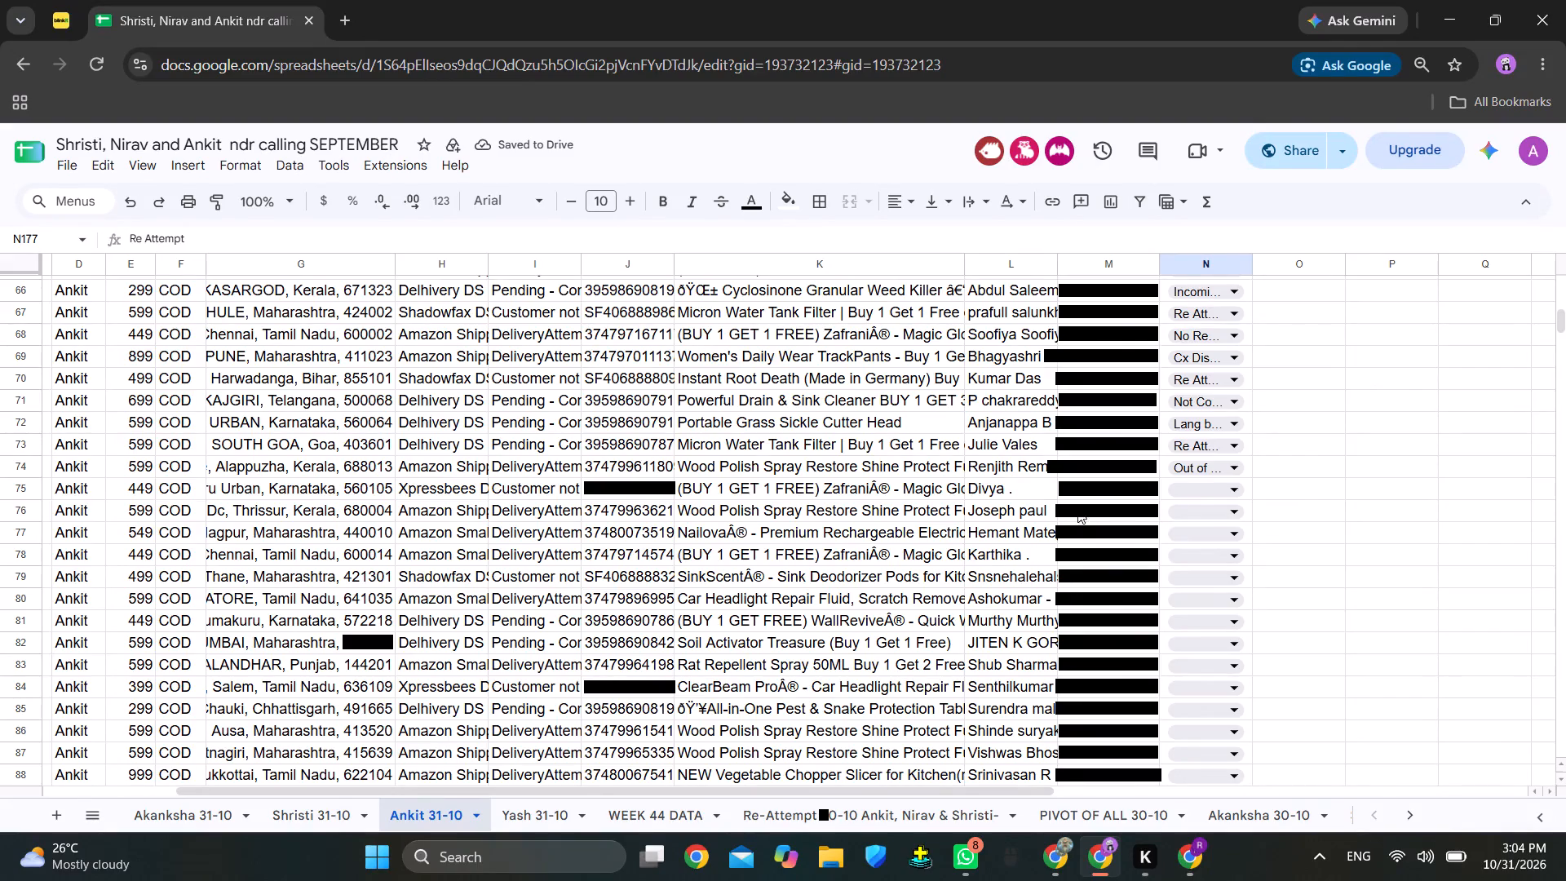
{"action": "left_click", "coordinate": [1212, 489]}
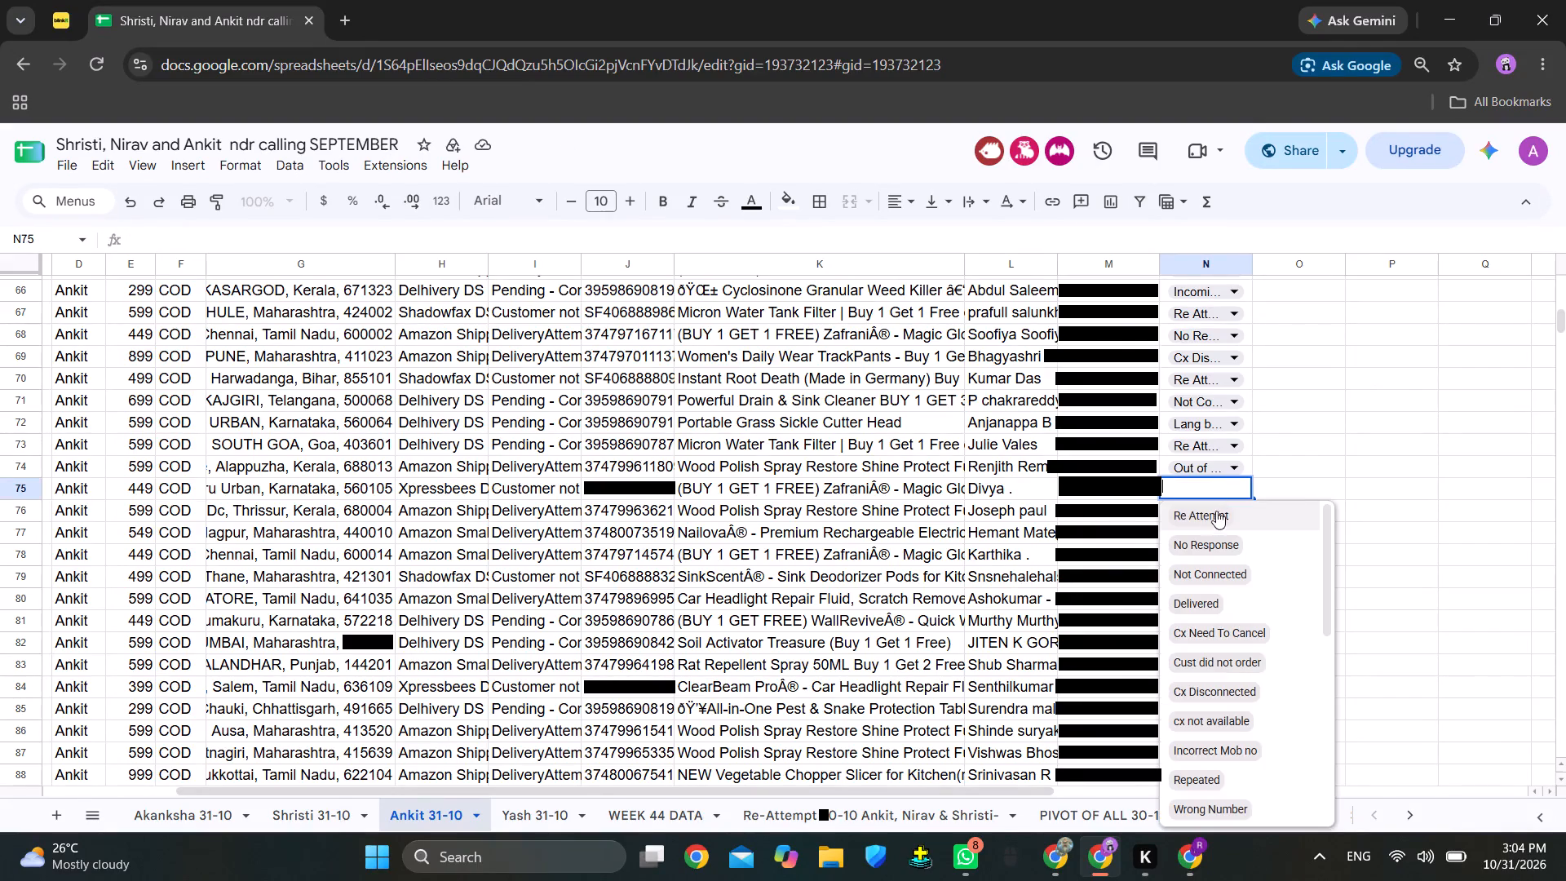
{"action": "left_click", "coordinate": [1215, 514]}
Set the remark in row 176, the last blank one above the lower filled rows, to Not Connected.
{"action": "scroll", "coordinate": [1263, 516], "scroll_direction": "down", "scroll_amount": 19}
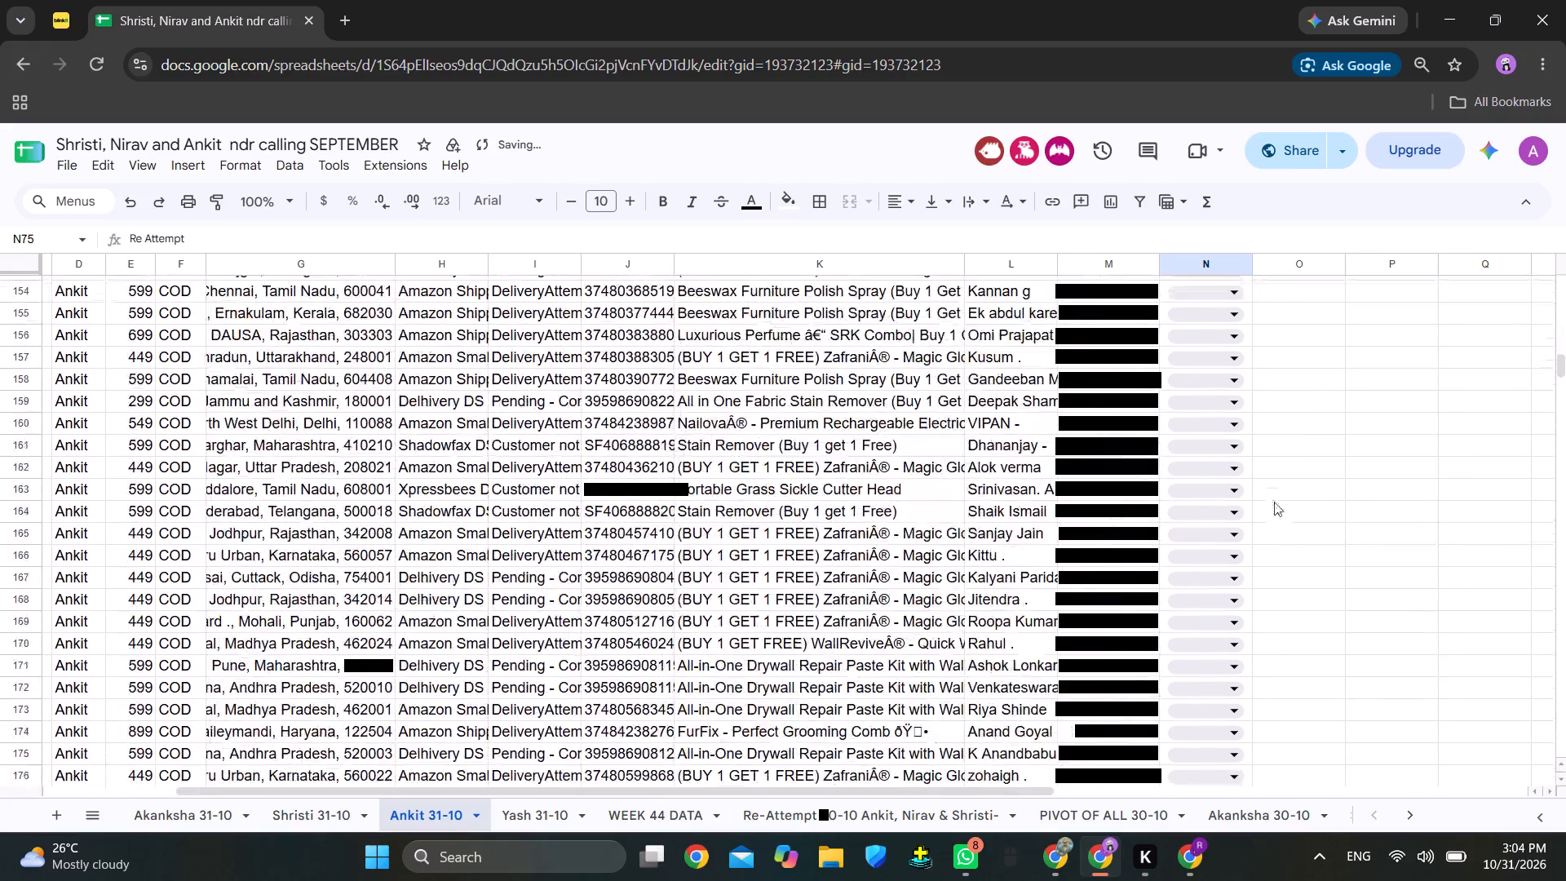
{"action": "scroll", "coordinate": [1274, 502], "scroll_direction": "down", "scroll_amount": 5}
{"action": "scroll", "coordinate": [1296, 448], "scroll_direction": "up", "scroll_amount": 3}
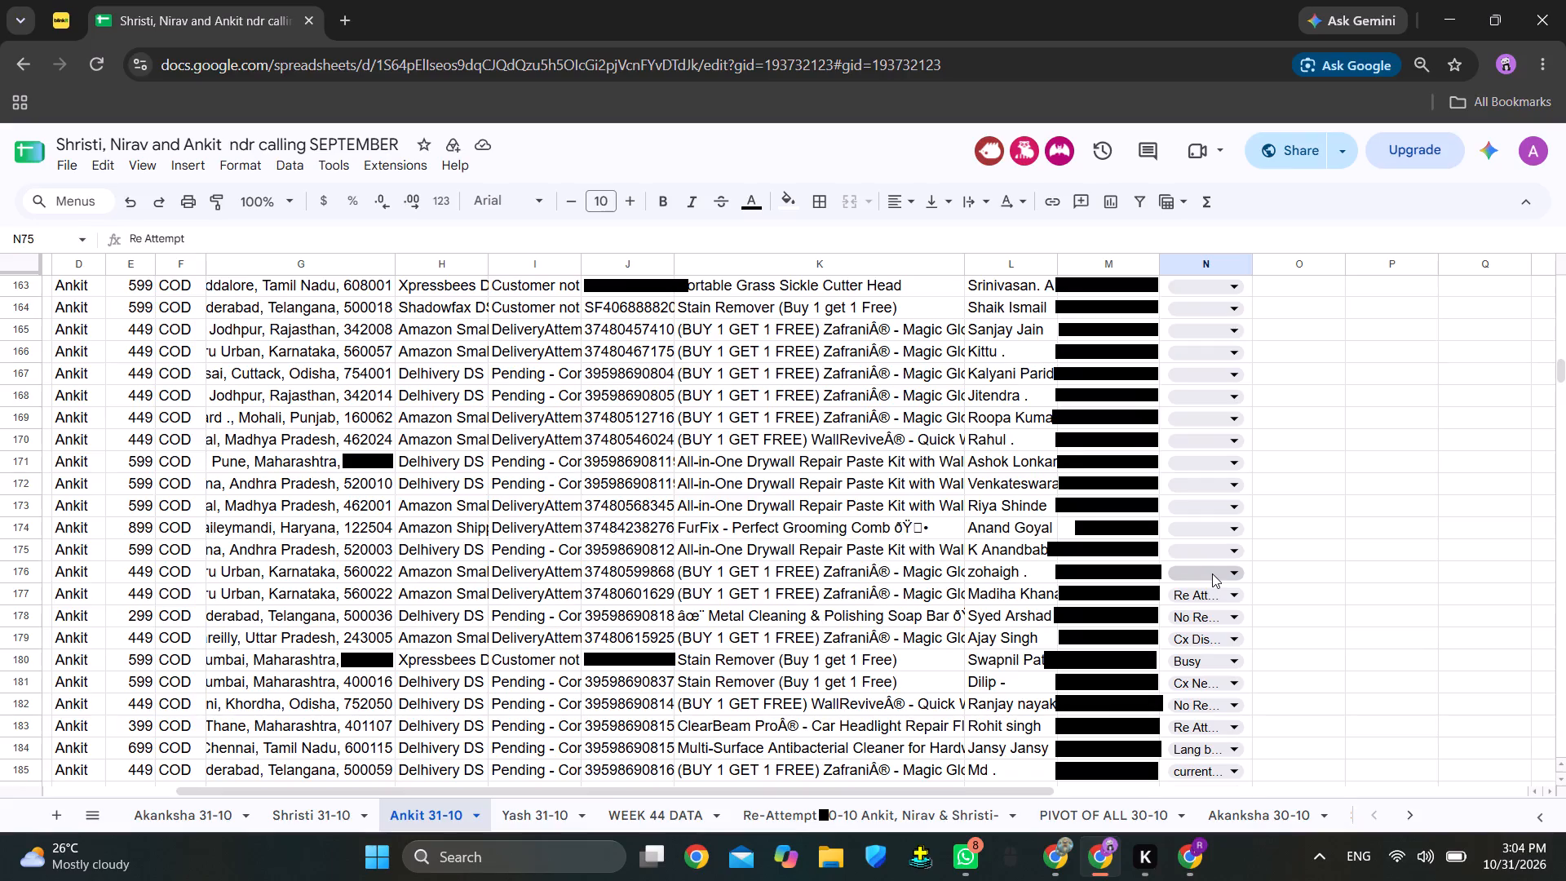
{"action": "left_click", "coordinate": [1212, 573]}
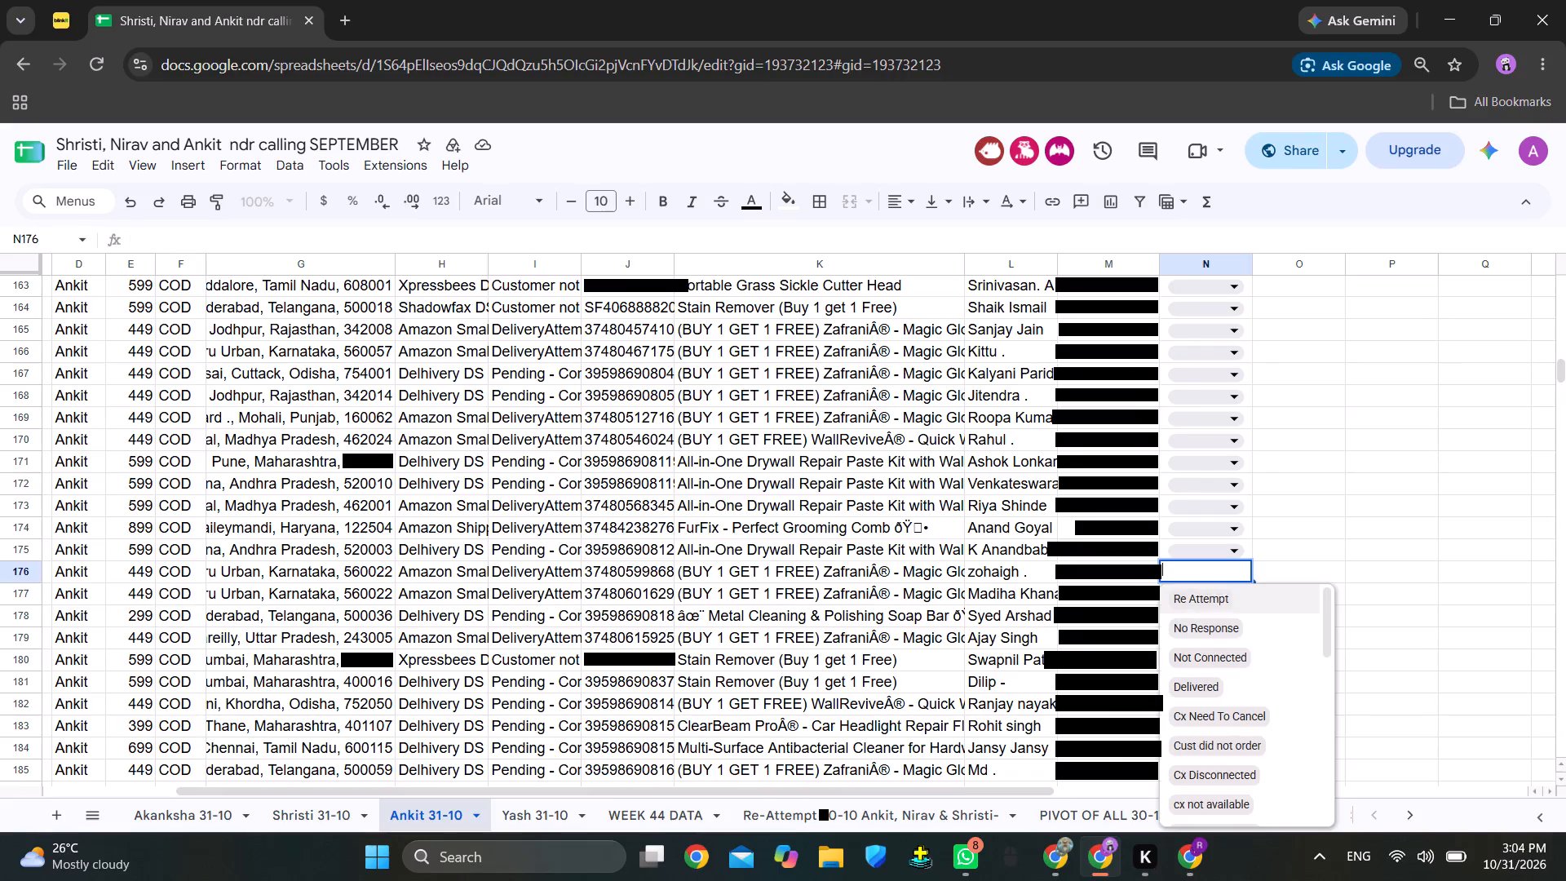
{"action": "left_click", "coordinate": [1219, 653]}
Set the remark in row 76, the first blank one below the upper filled rows, to Cx Disconnected.
{"action": "scroll", "coordinate": [1360, 506], "scroll_direction": "up", "scroll_amount": 16}
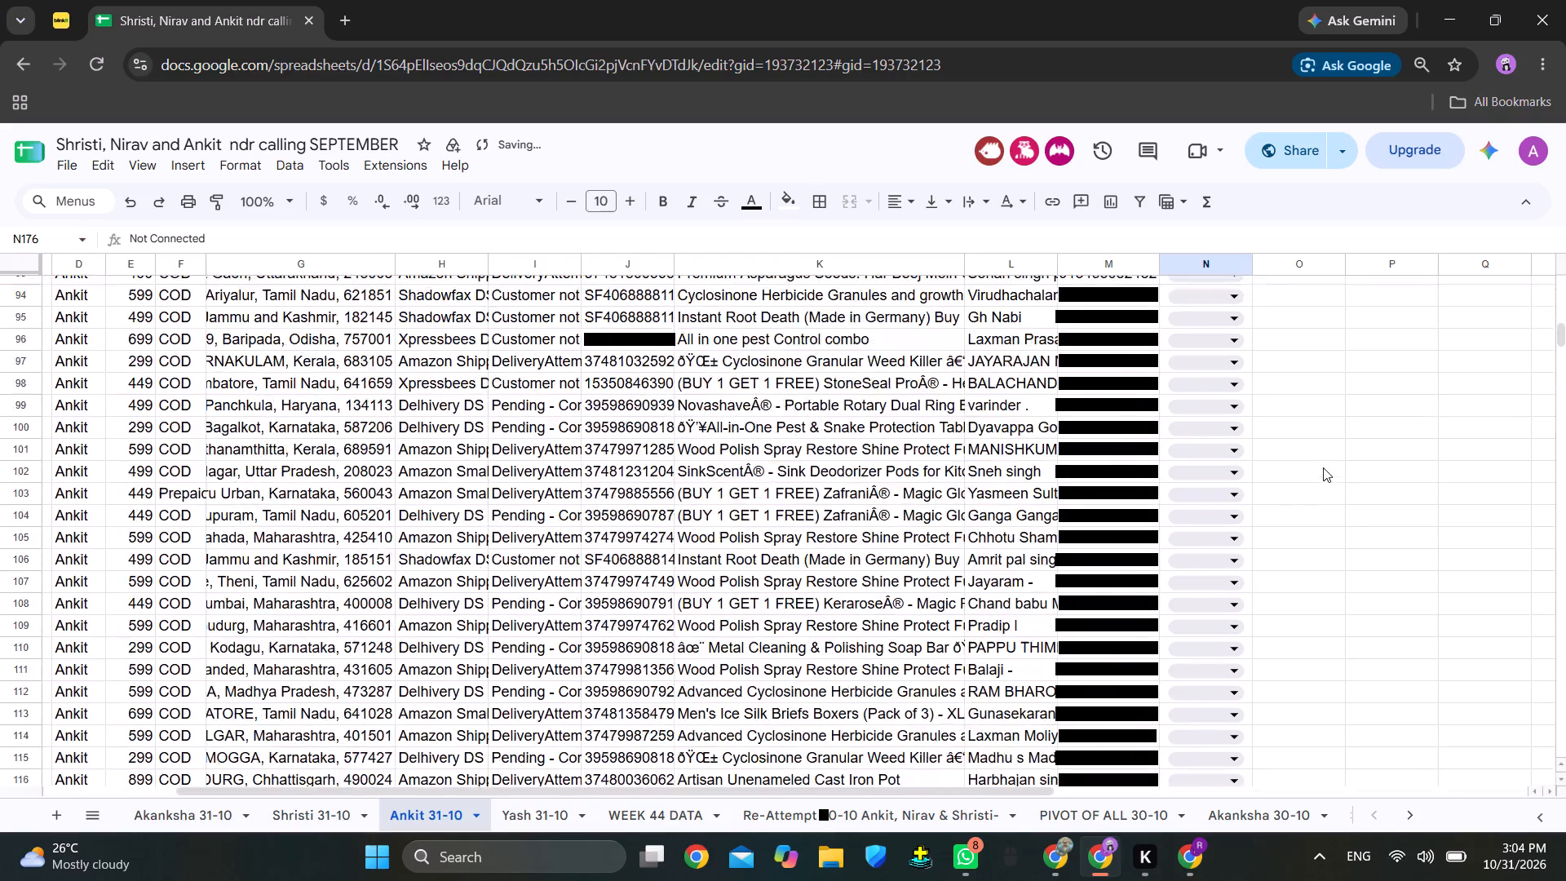
{"action": "scroll", "coordinate": [1321, 466], "scroll_direction": "up", "scroll_amount": 4}
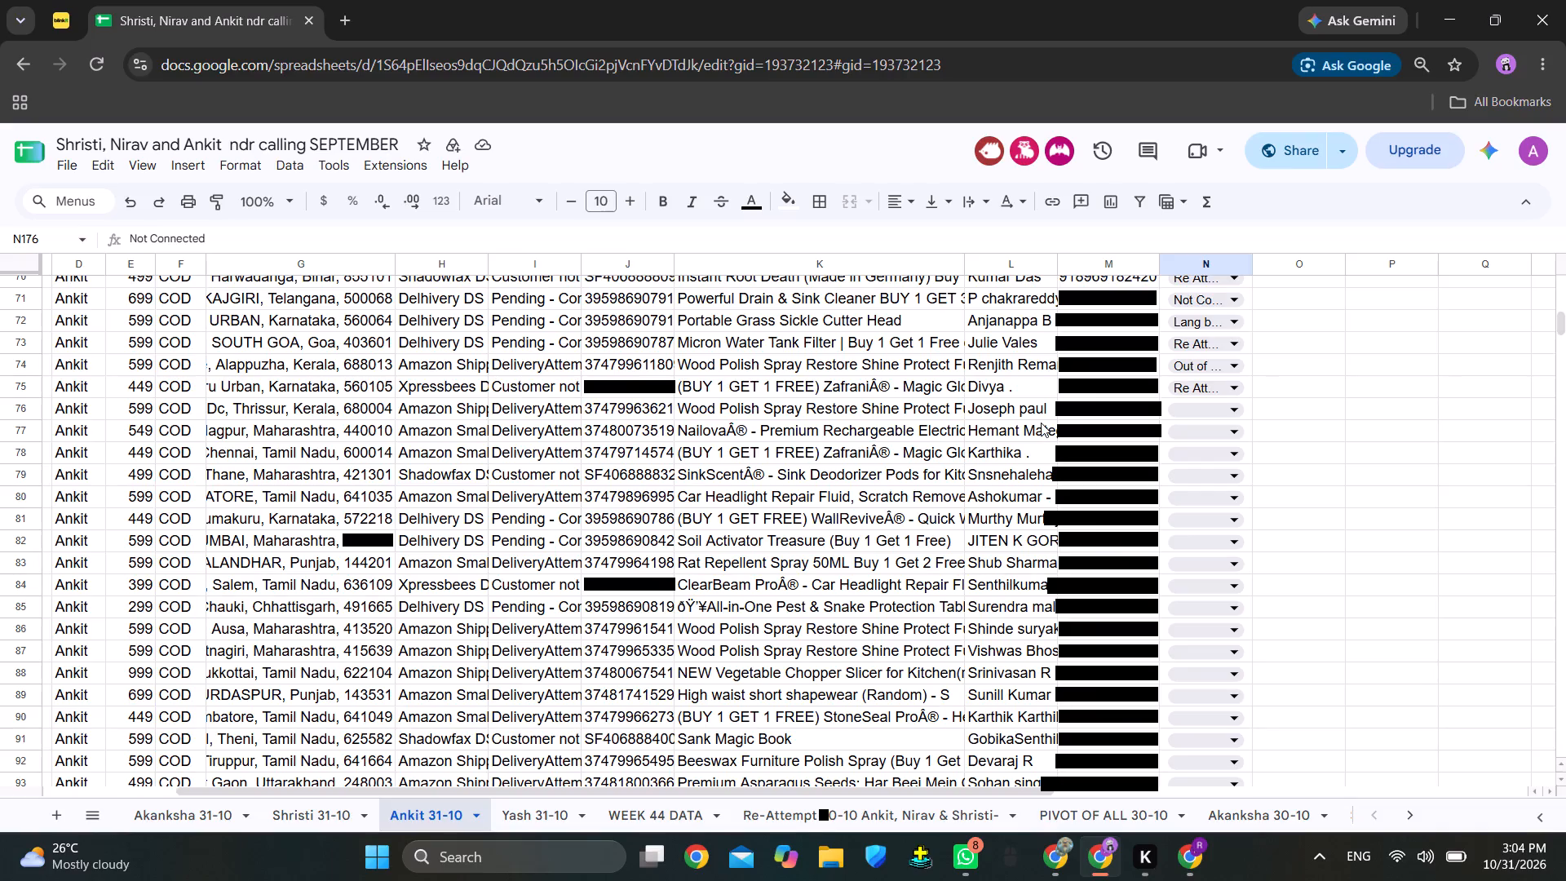
{"action": "left_click", "coordinate": [1205, 407]}
{"action": "left_click", "coordinate": [1215, 611]}
Set the remark in row 175, the last blank one above the lower filled rows, to Lang barrier.
{"action": "scroll", "coordinate": [1280, 572], "scroll_direction": "down", "scroll_amount": 6}
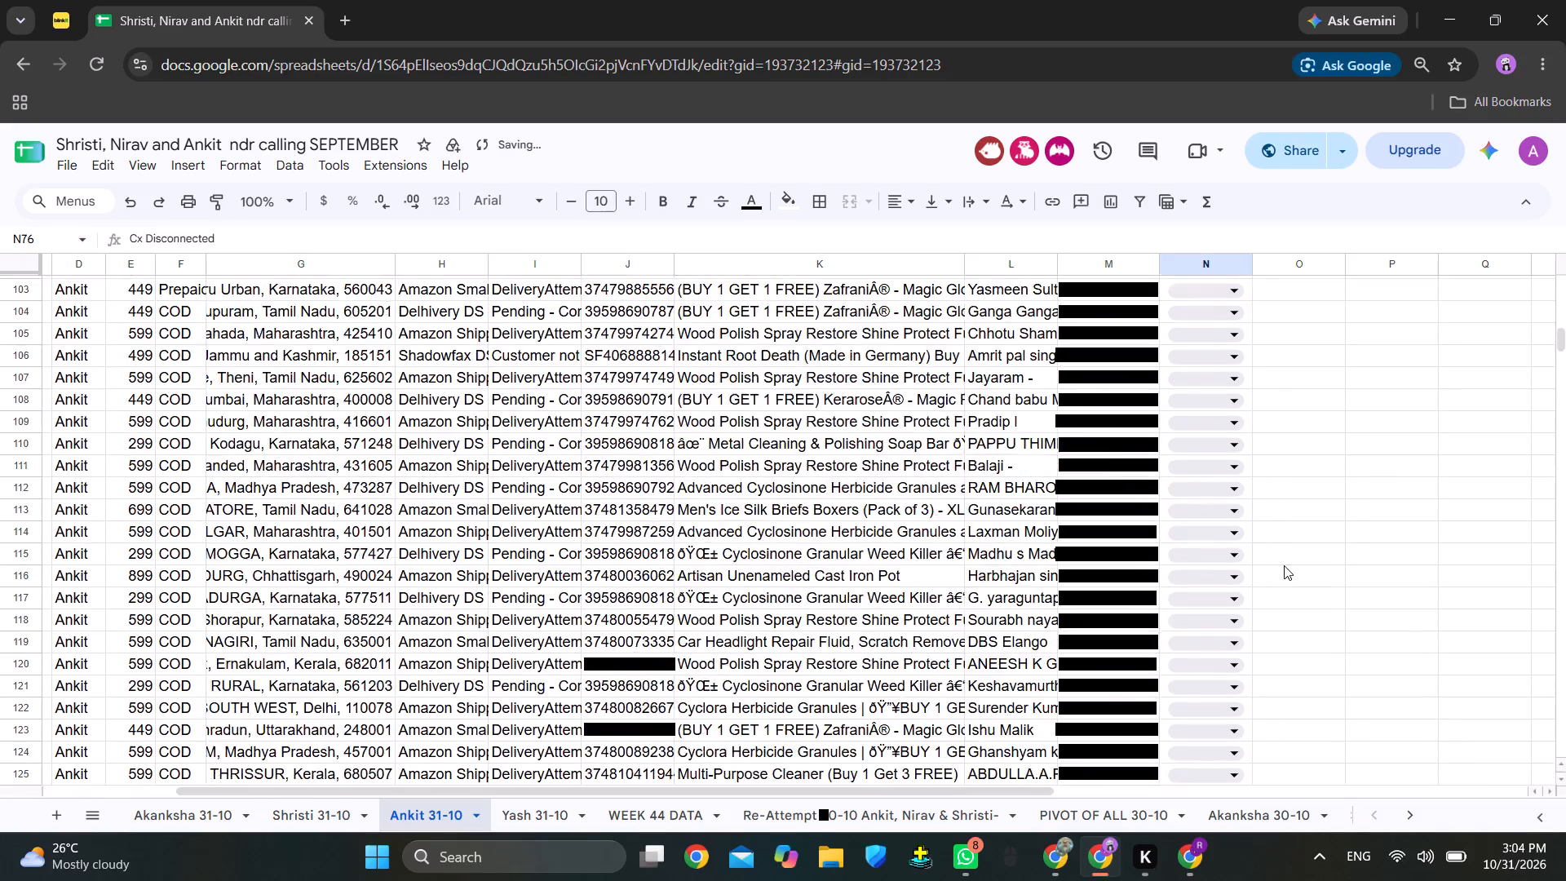
{"action": "scroll", "coordinate": [1284, 565], "scroll_direction": "down", "scroll_amount": 14}
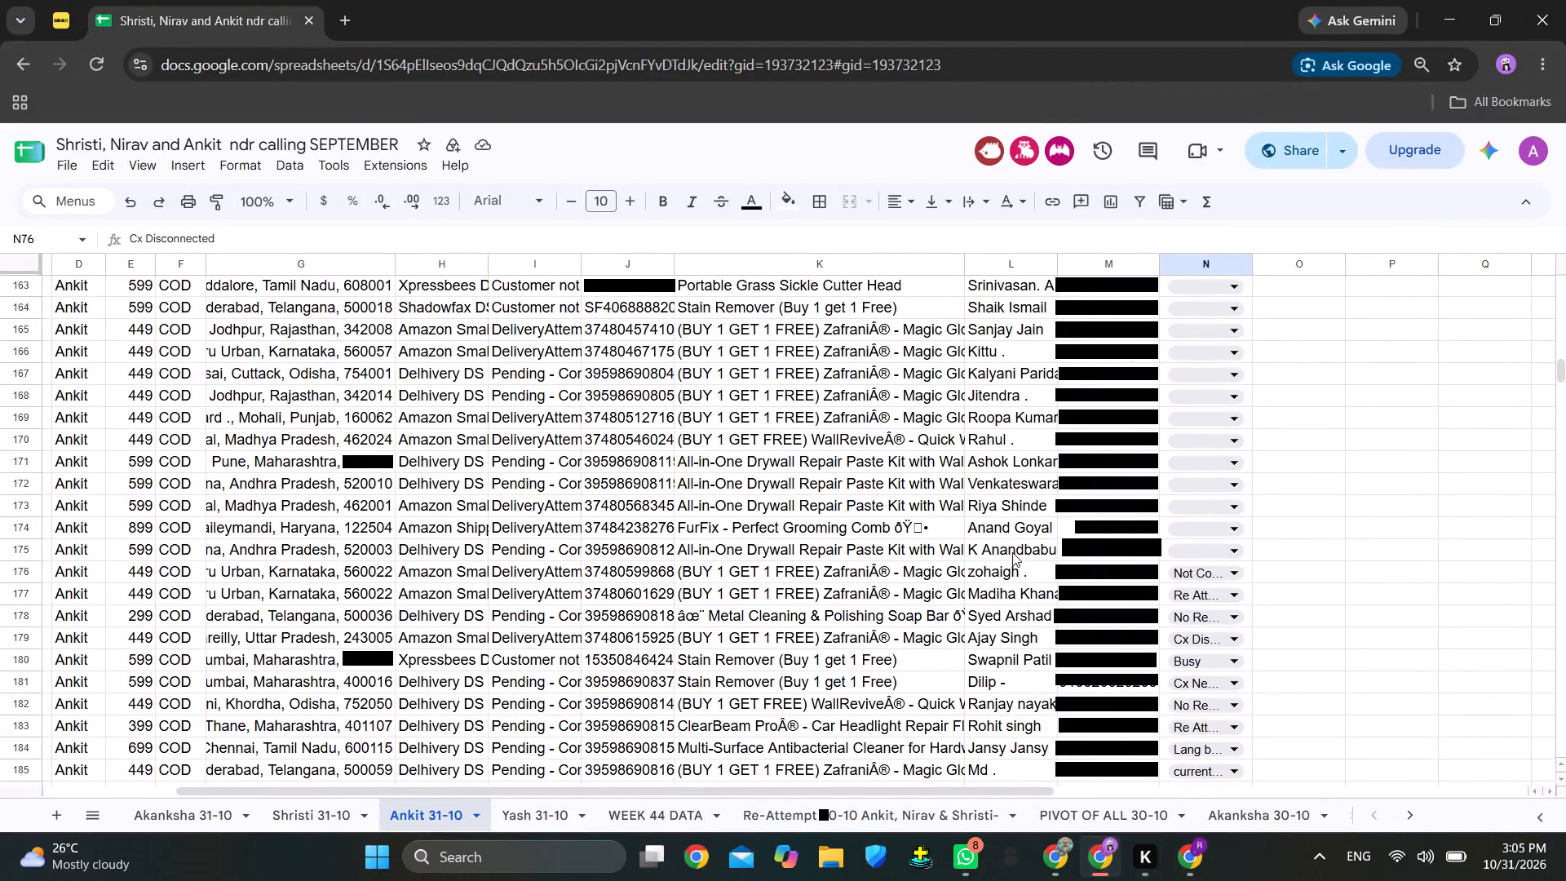
{"action": "left_click", "coordinate": [1192, 551]}
{"action": "scroll", "coordinate": [1216, 613], "scroll_direction": "down", "scroll_amount": 7}
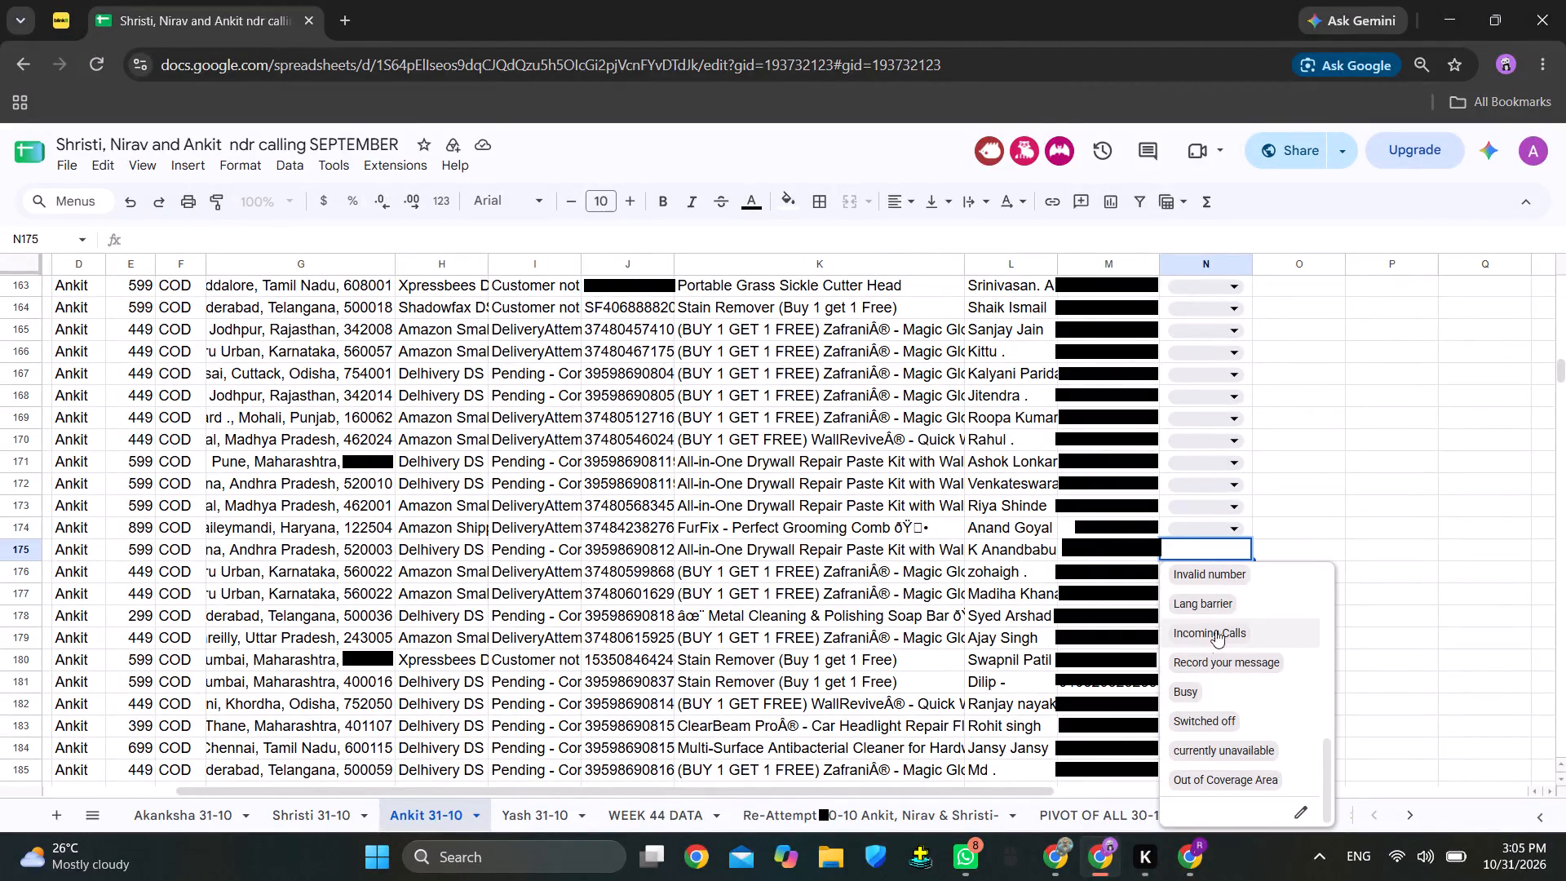
{"action": "left_click", "coordinate": [1207, 598]}
Set the remark in row 77, the first blank one below the upper filled rows, to Re Attempt.
{"action": "scroll", "coordinate": [1296, 512], "scroll_direction": "up", "scroll_amount": 19}
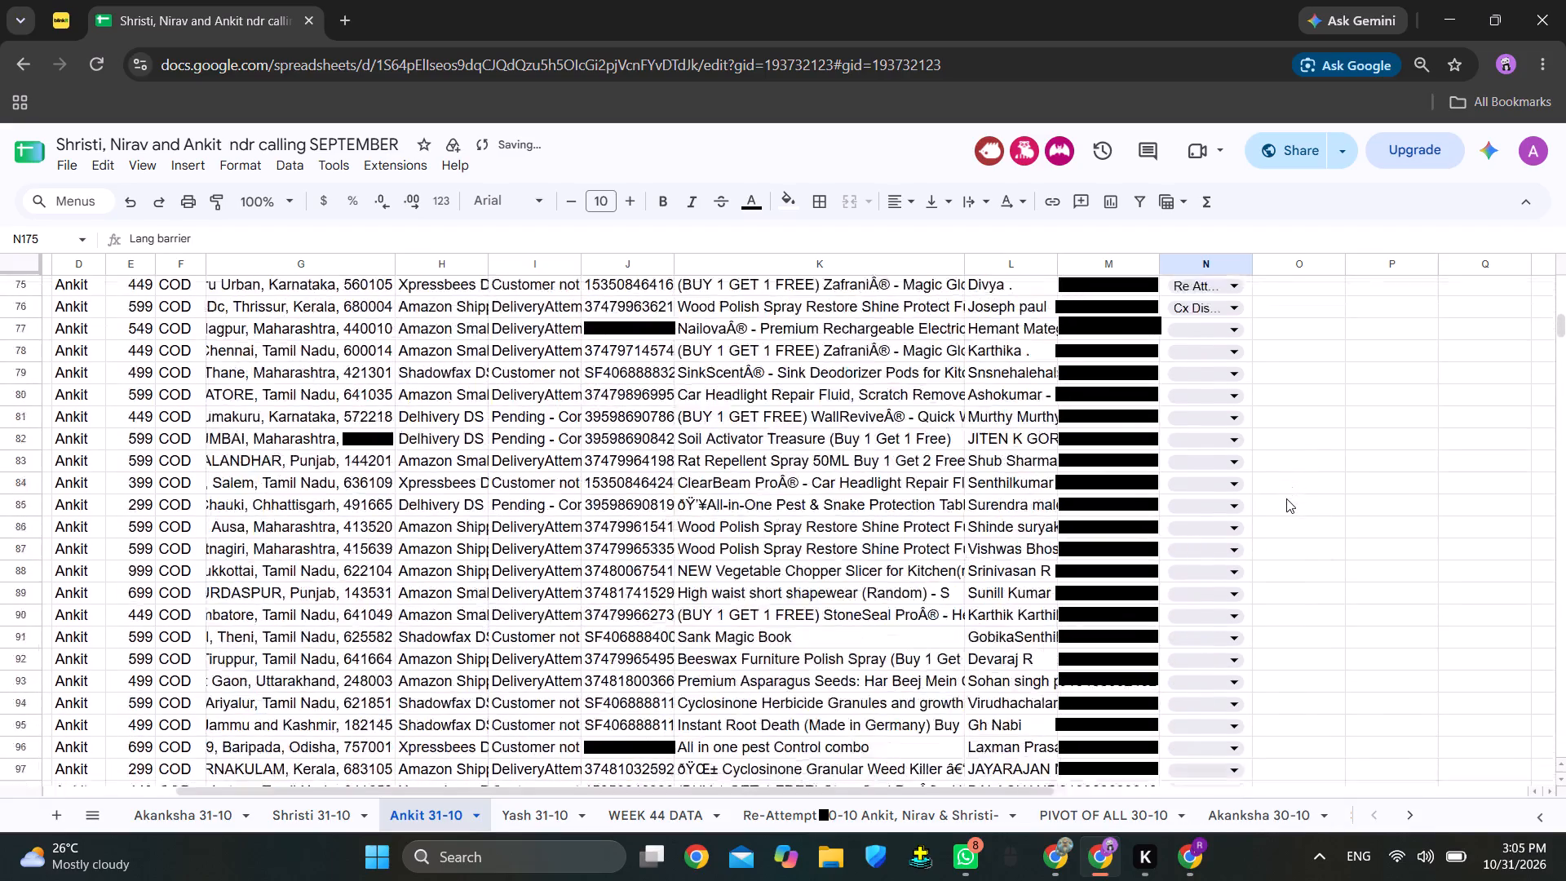
{"action": "scroll", "coordinate": [1286, 498], "scroll_direction": "up", "scroll_amount": 2}
{"action": "scroll", "coordinate": [1283, 516], "scroll_direction": "down", "scroll_amount": 1}
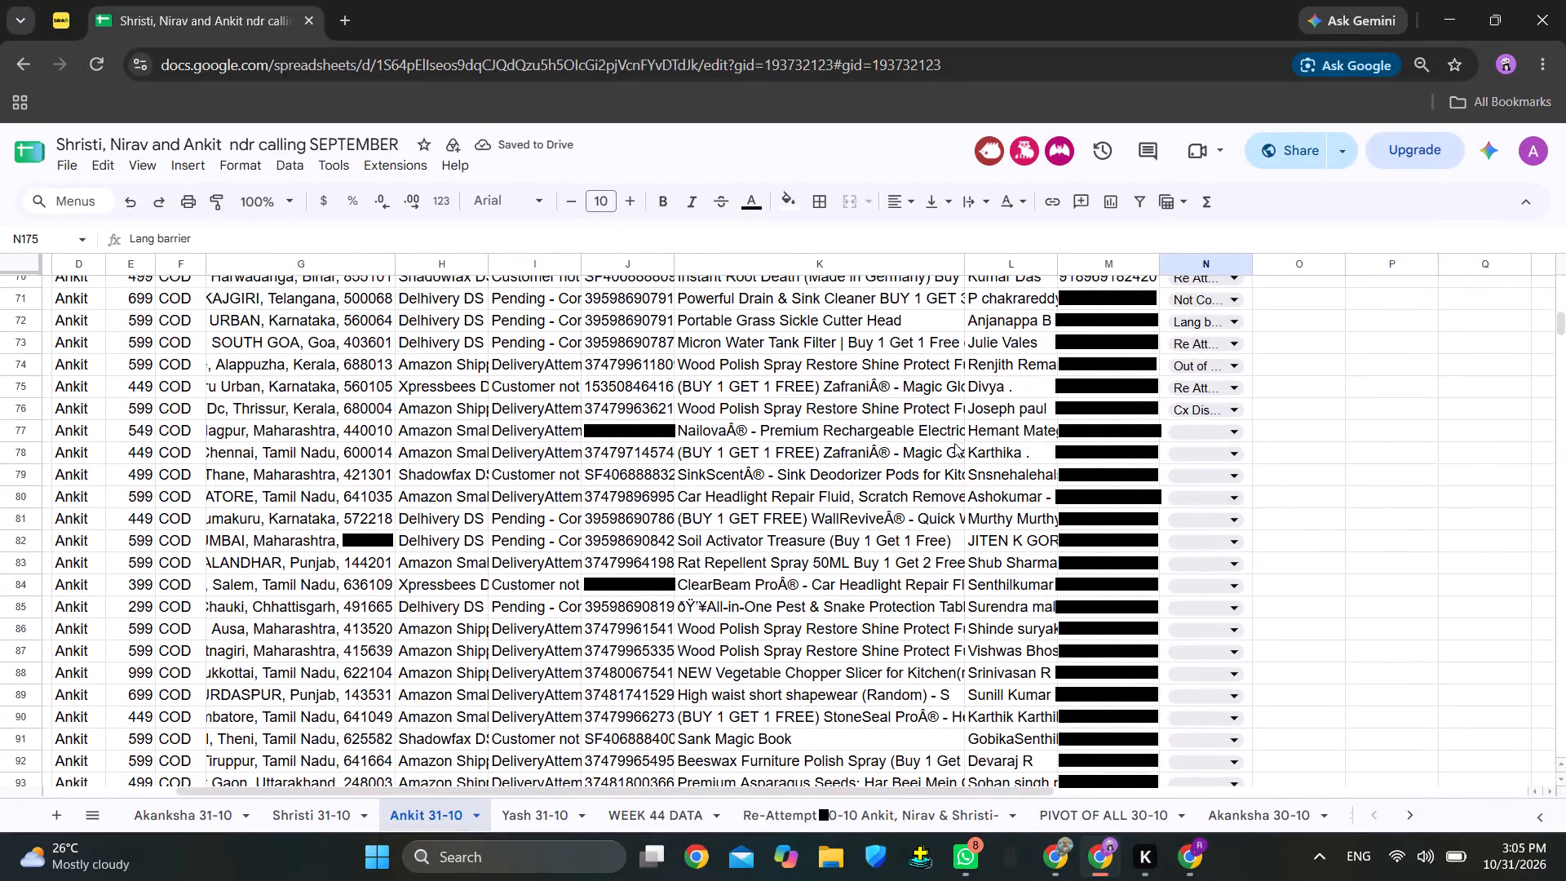
{"action": "left_click", "coordinate": [1177, 432]}
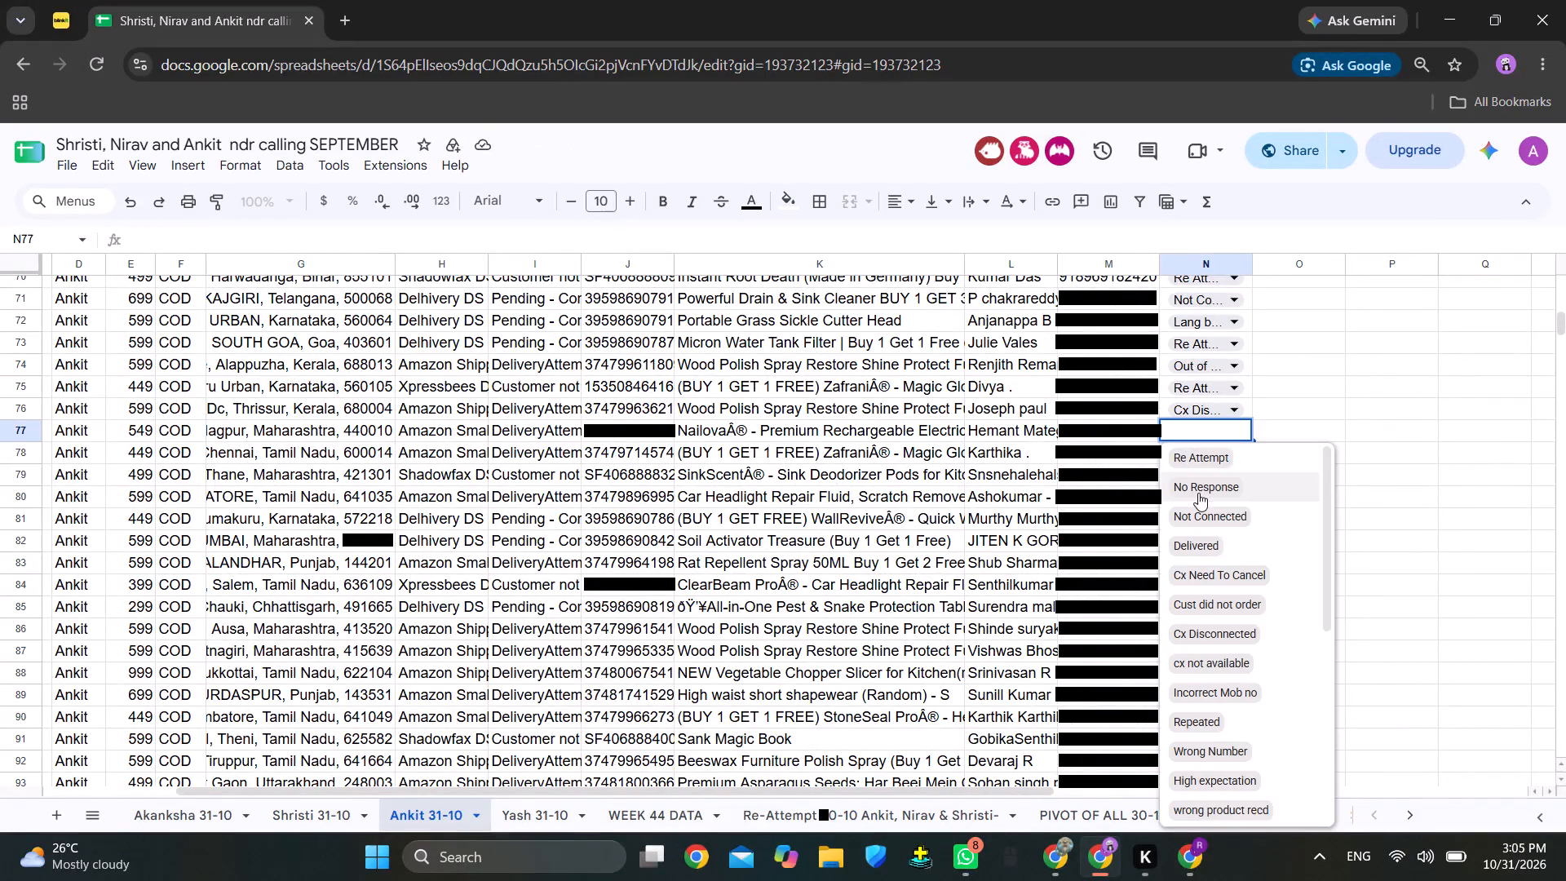
{"action": "left_click", "coordinate": [1217, 463]}
Fill in the remark in row 174, the last blank one above the lower filled rows.
{"action": "scroll", "coordinate": [1274, 507], "scroll_direction": "down", "scroll_amount": 16}
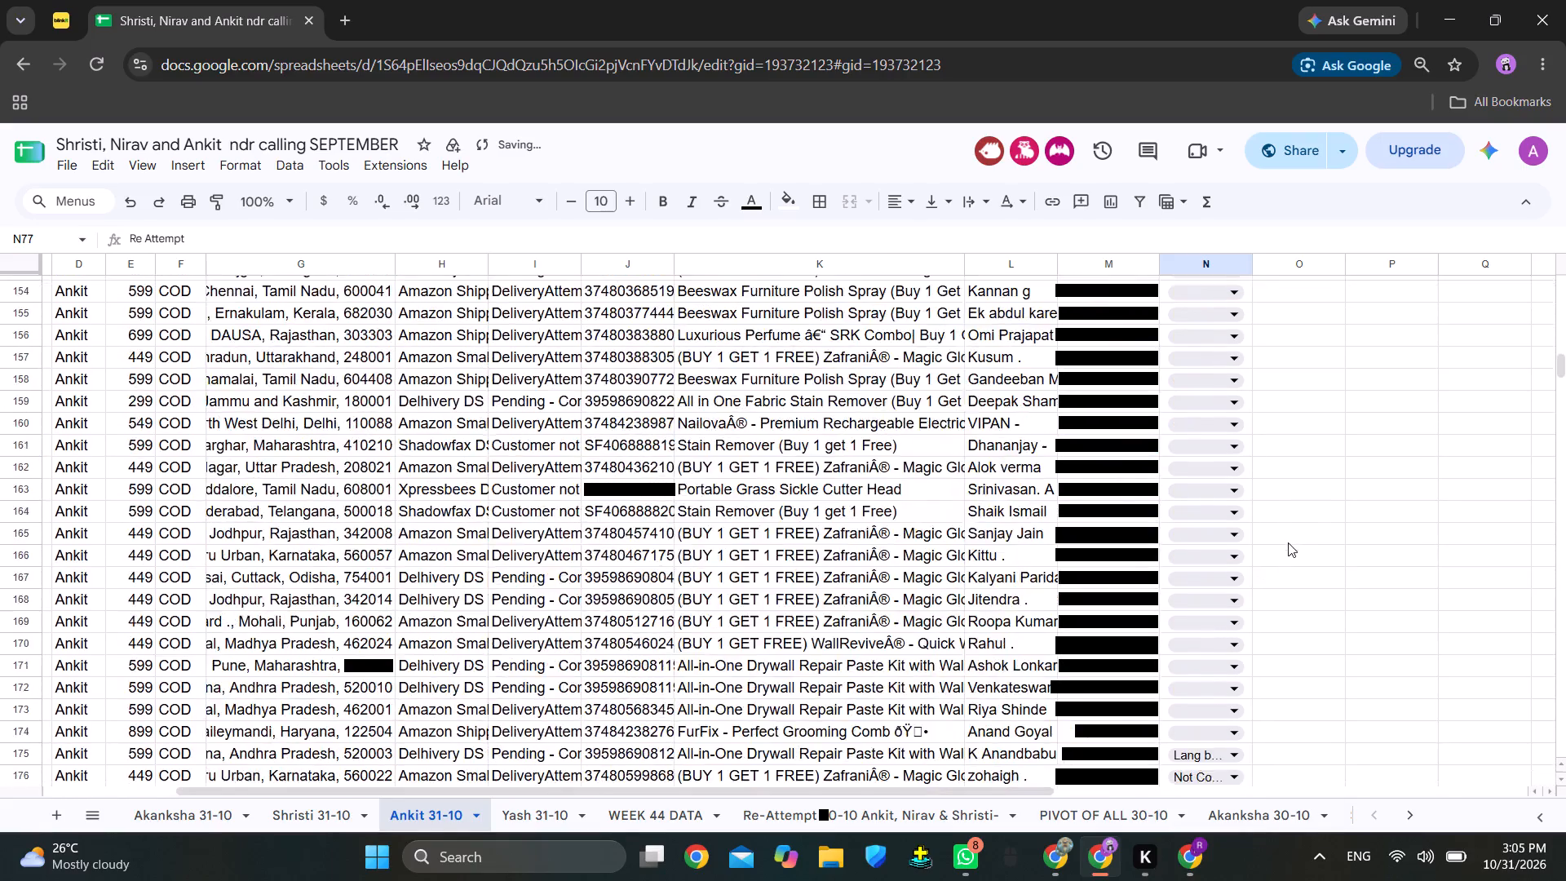
{"action": "scroll", "coordinate": [1288, 542], "scroll_direction": "down", "scroll_amount": 5}
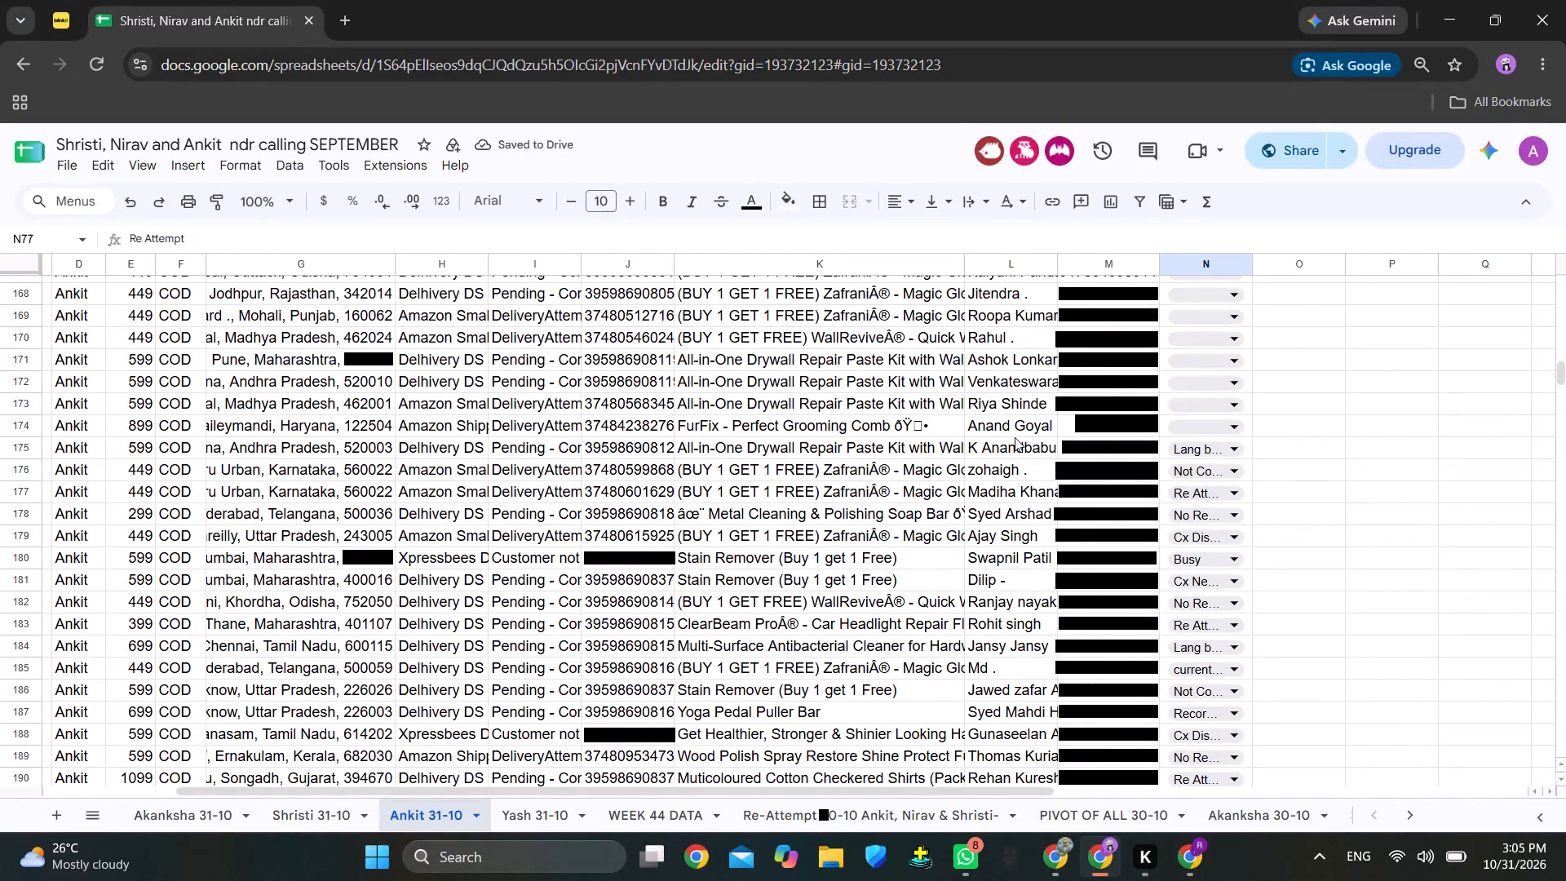
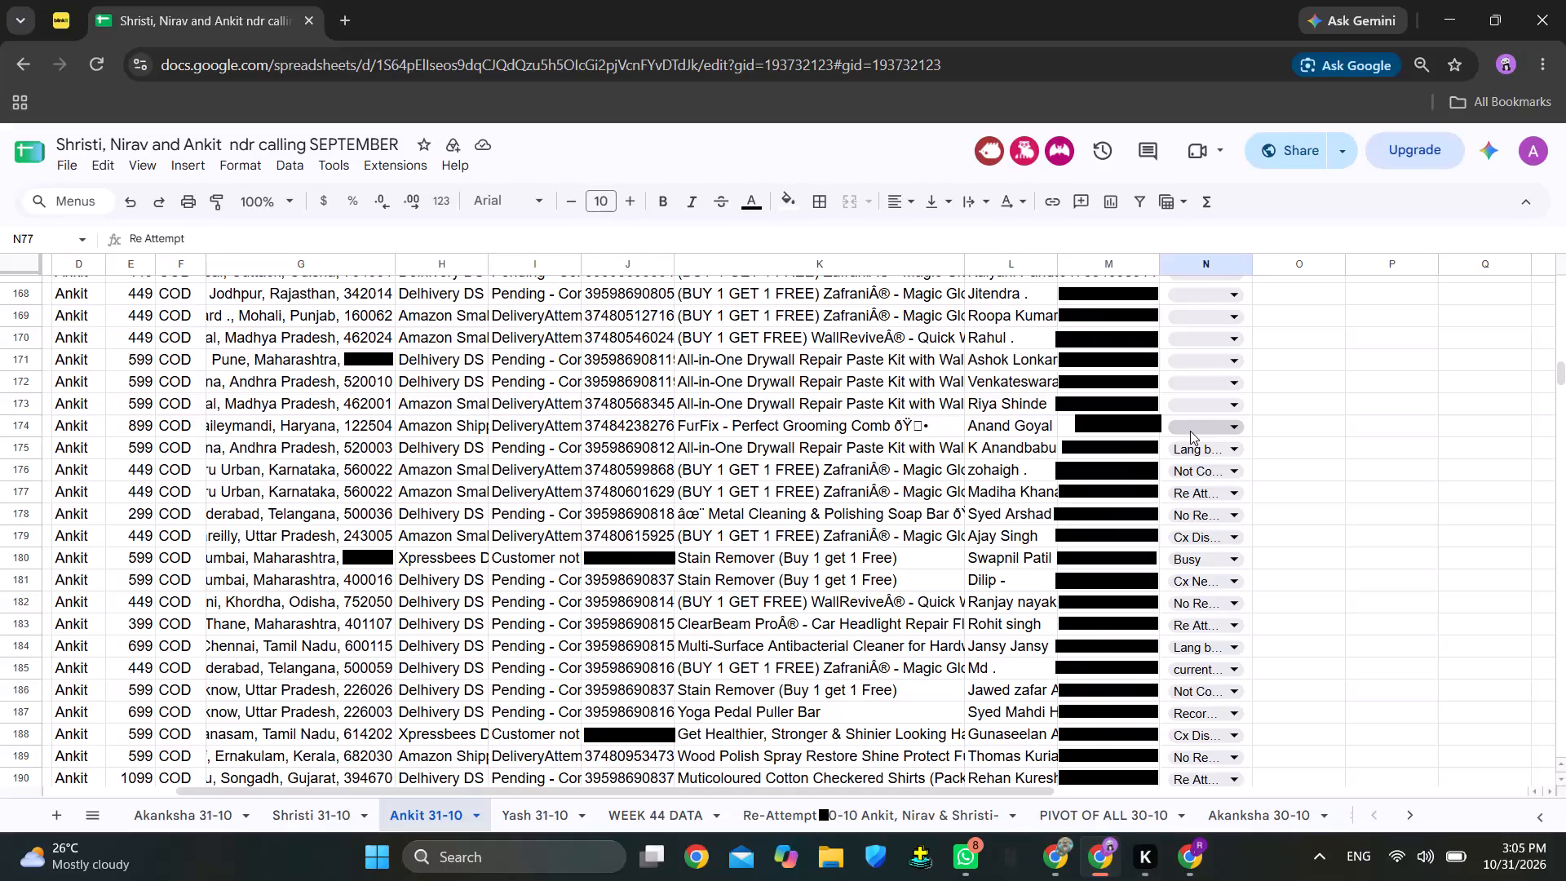
Set the remark in row 174, the last blank one above the lower filled rows, to Record your message.
{"action": "left_click", "coordinate": [1191, 431]}
{"action": "scroll", "coordinate": [1208, 500], "scroll_direction": "down", "scroll_amount": 8}
{"action": "scroll", "coordinate": [1261, 631], "scroll_direction": "down", "scroll_amount": 5}
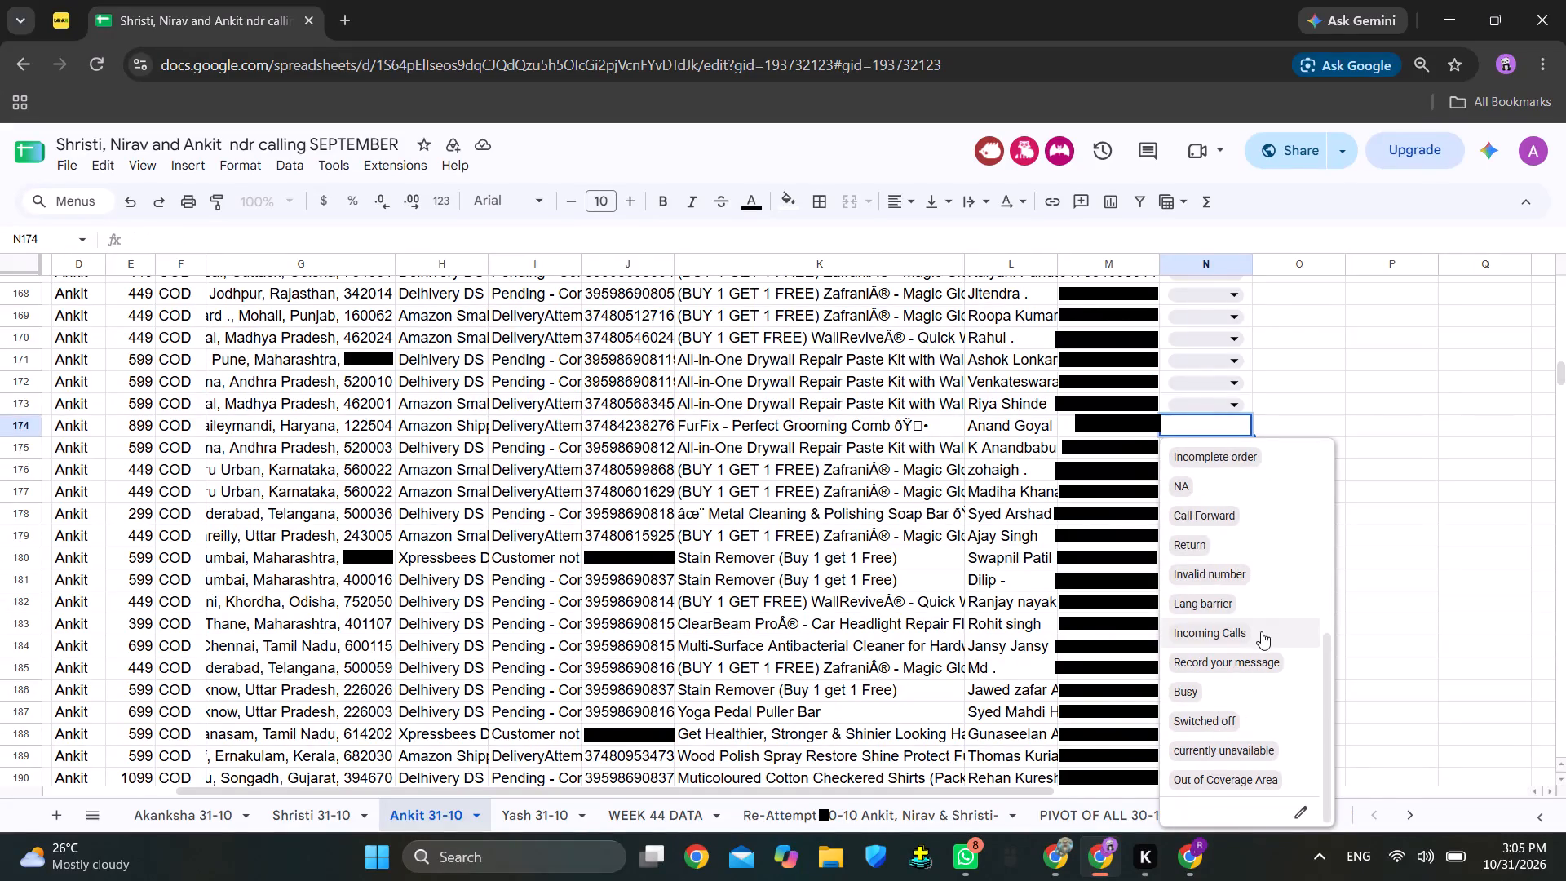
{"action": "left_click", "coordinate": [1232, 665]}
Set the remark in row 78, the first blank one below the upper filled rows, to No Response.
{"action": "scroll", "coordinate": [1306, 492], "scroll_direction": "up", "scroll_amount": 15}
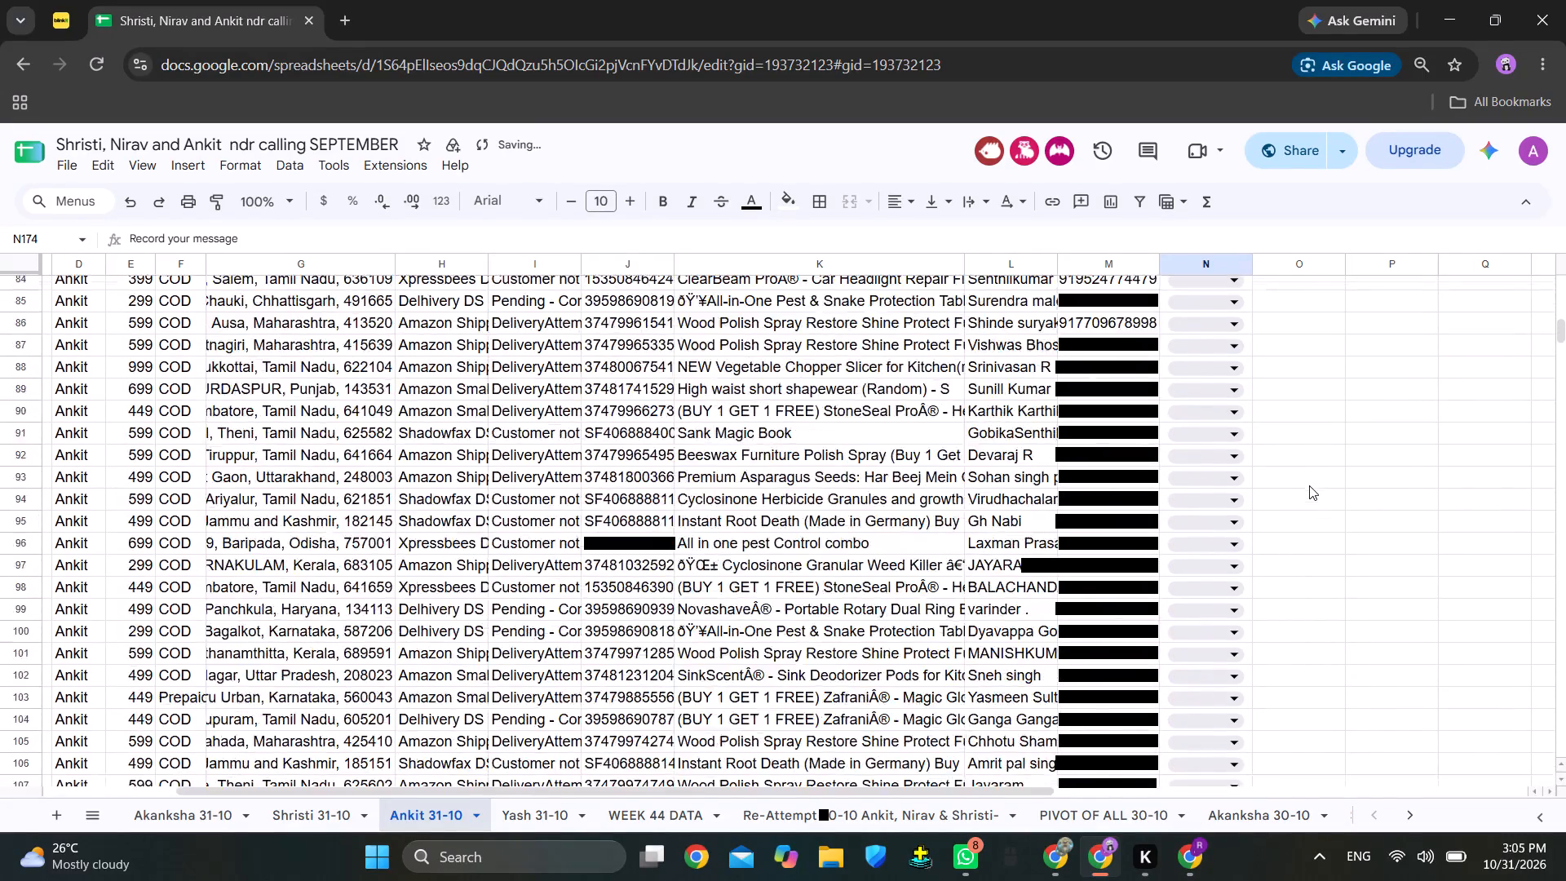
{"action": "scroll", "coordinate": [1309, 485], "scroll_direction": "up", "scroll_amount": 6}
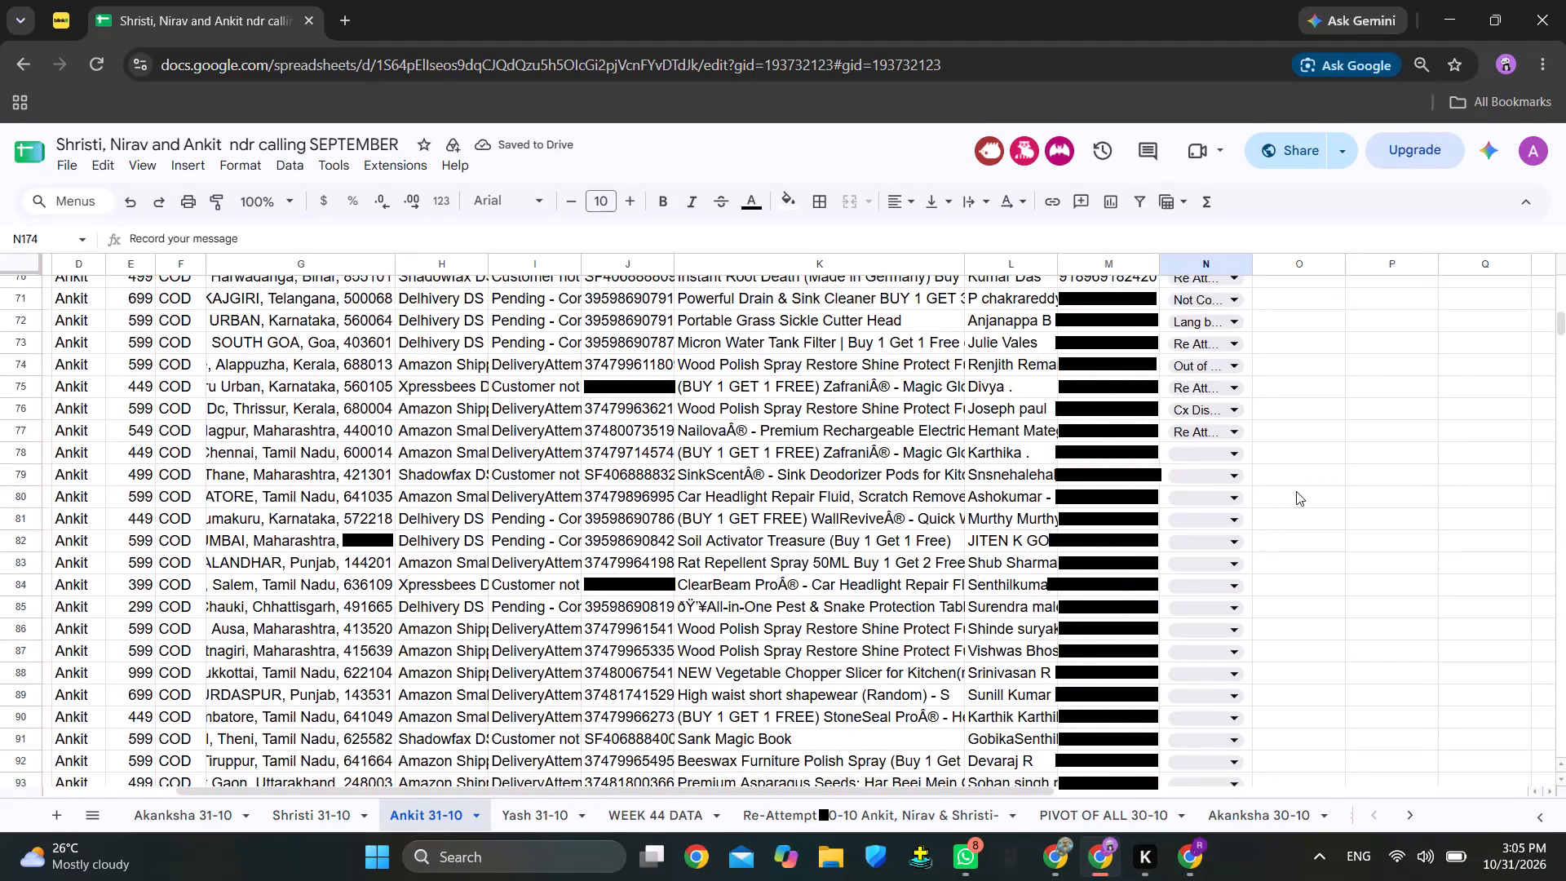
{"action": "left_click", "coordinate": [1225, 456]}
{"action": "left_click", "coordinate": [1210, 506]}
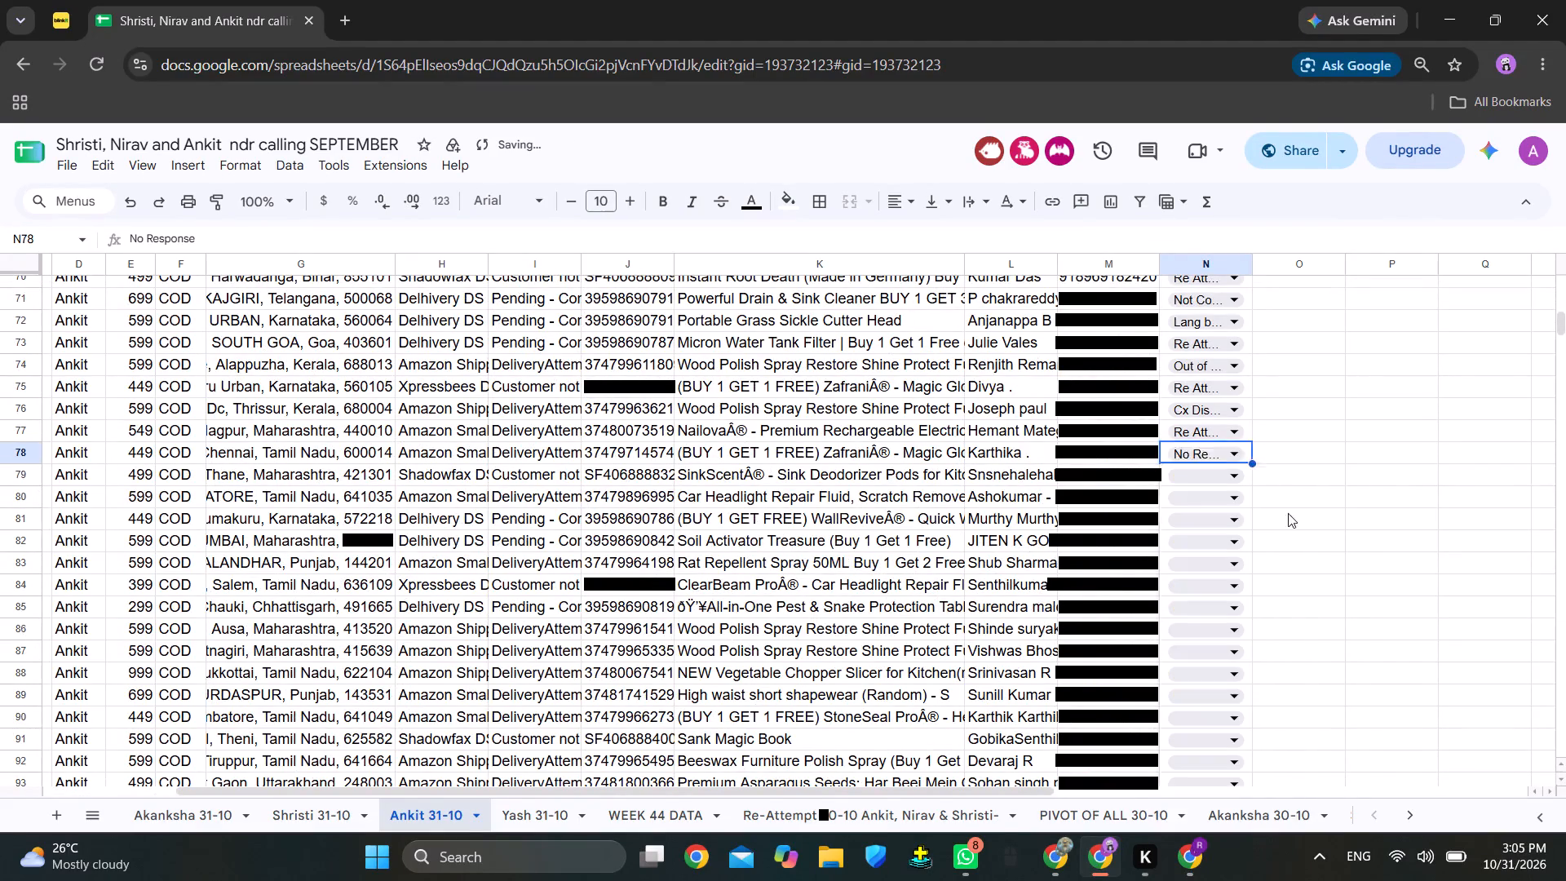
Set the remark in row 173, the last blank one above the lower filled rows, to No Response.
{"action": "scroll", "coordinate": [1298, 531], "scroll_direction": "down", "scroll_amount": 20}
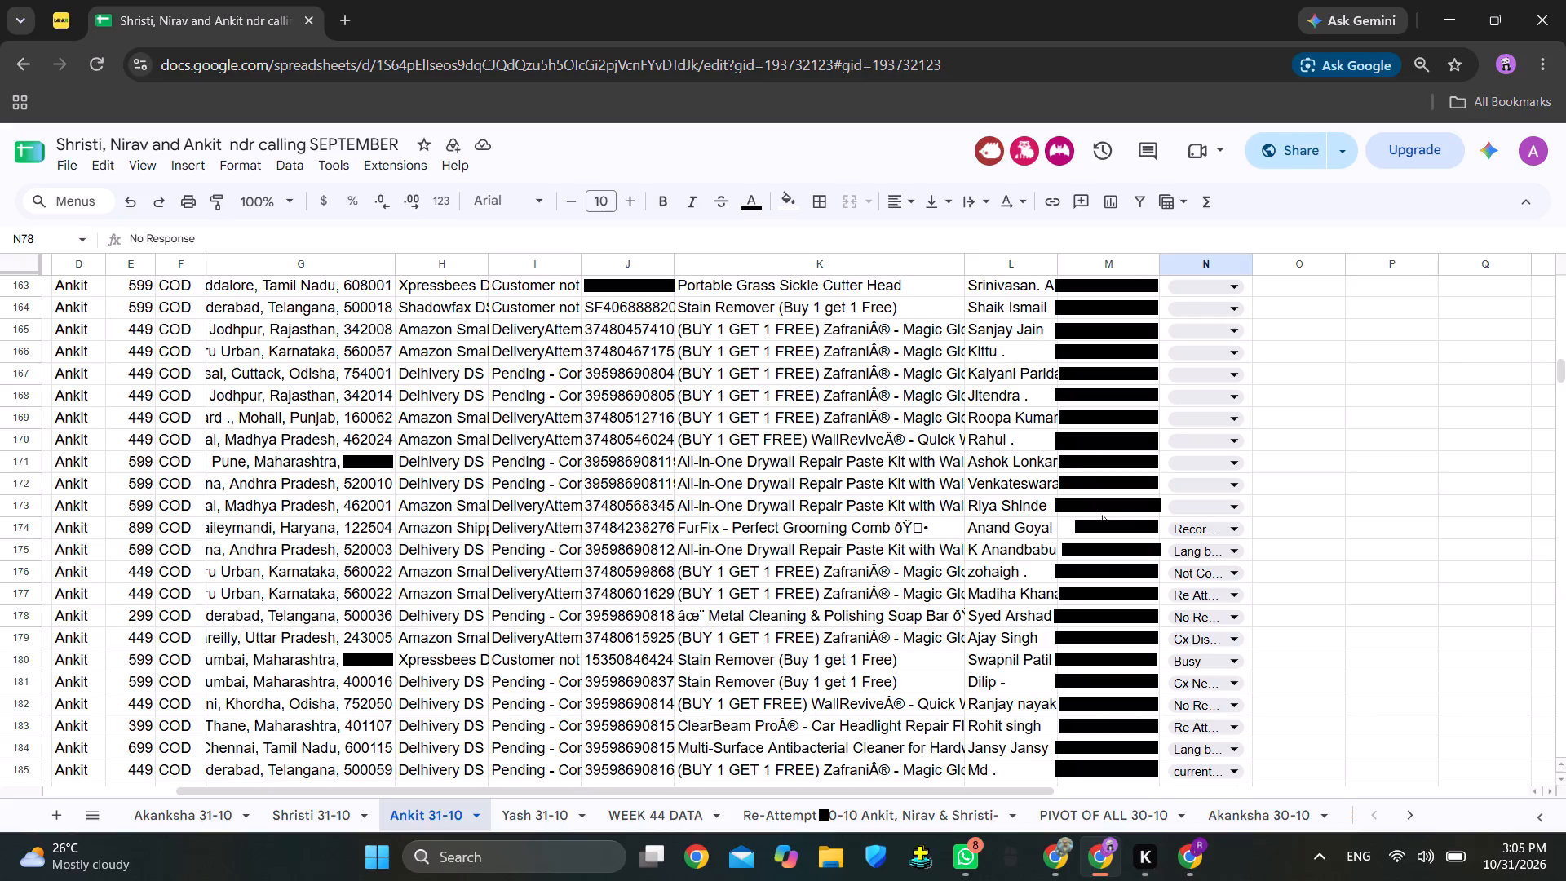
{"action": "left_click", "coordinate": [1186, 511]}
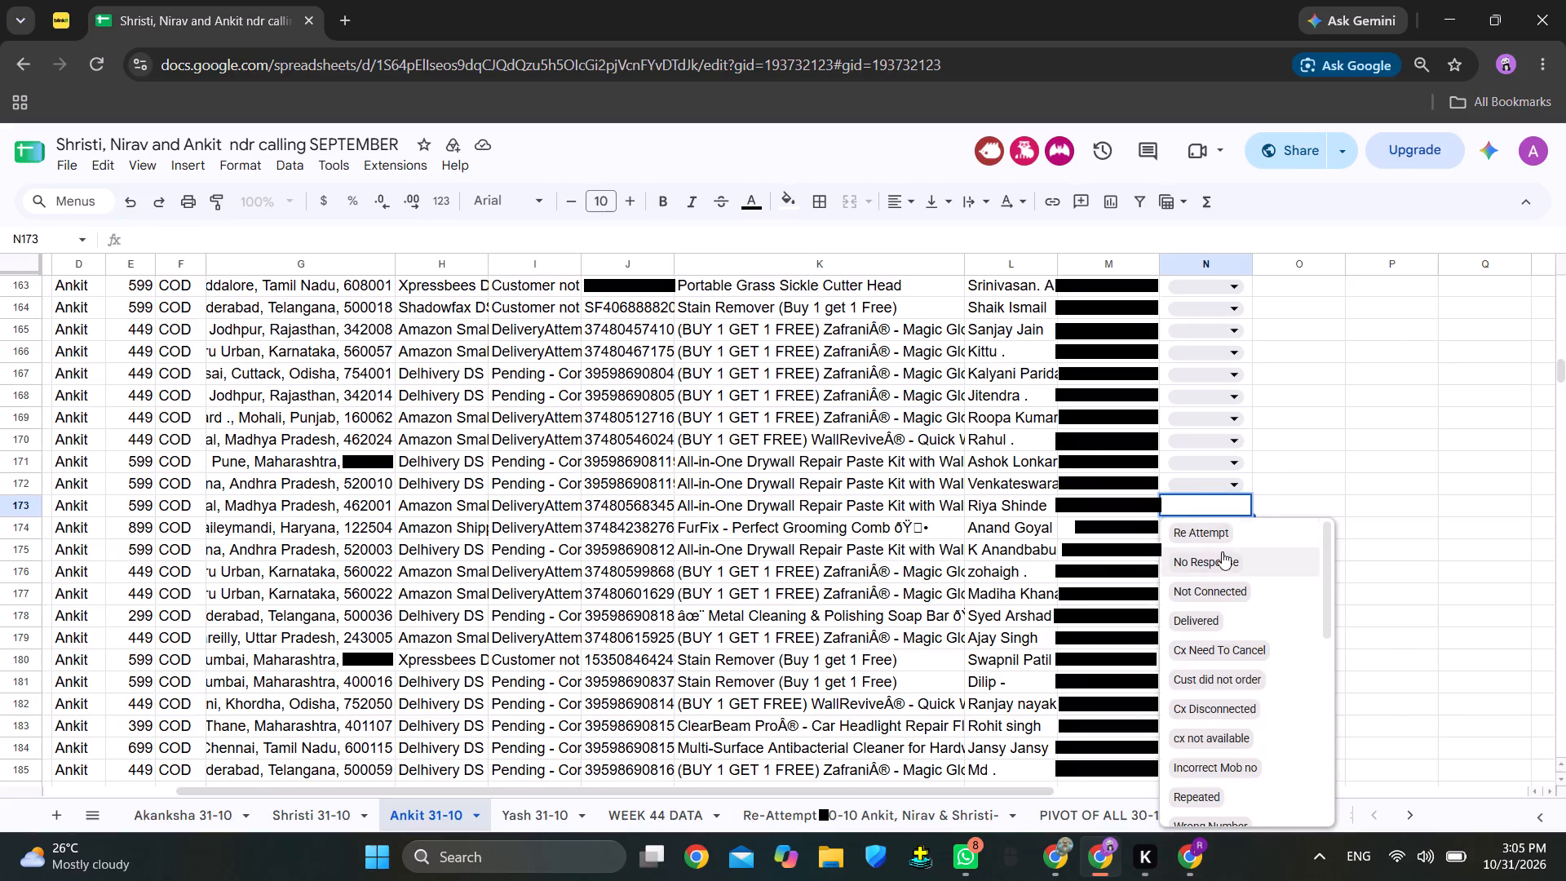
{"action": "left_click", "coordinate": [1221, 556]}
Set the remark in row 79, the first blank one below the upper filled rows, to Not Connected.
{"action": "scroll", "coordinate": [1327, 490], "scroll_direction": "up", "scroll_amount": 13}
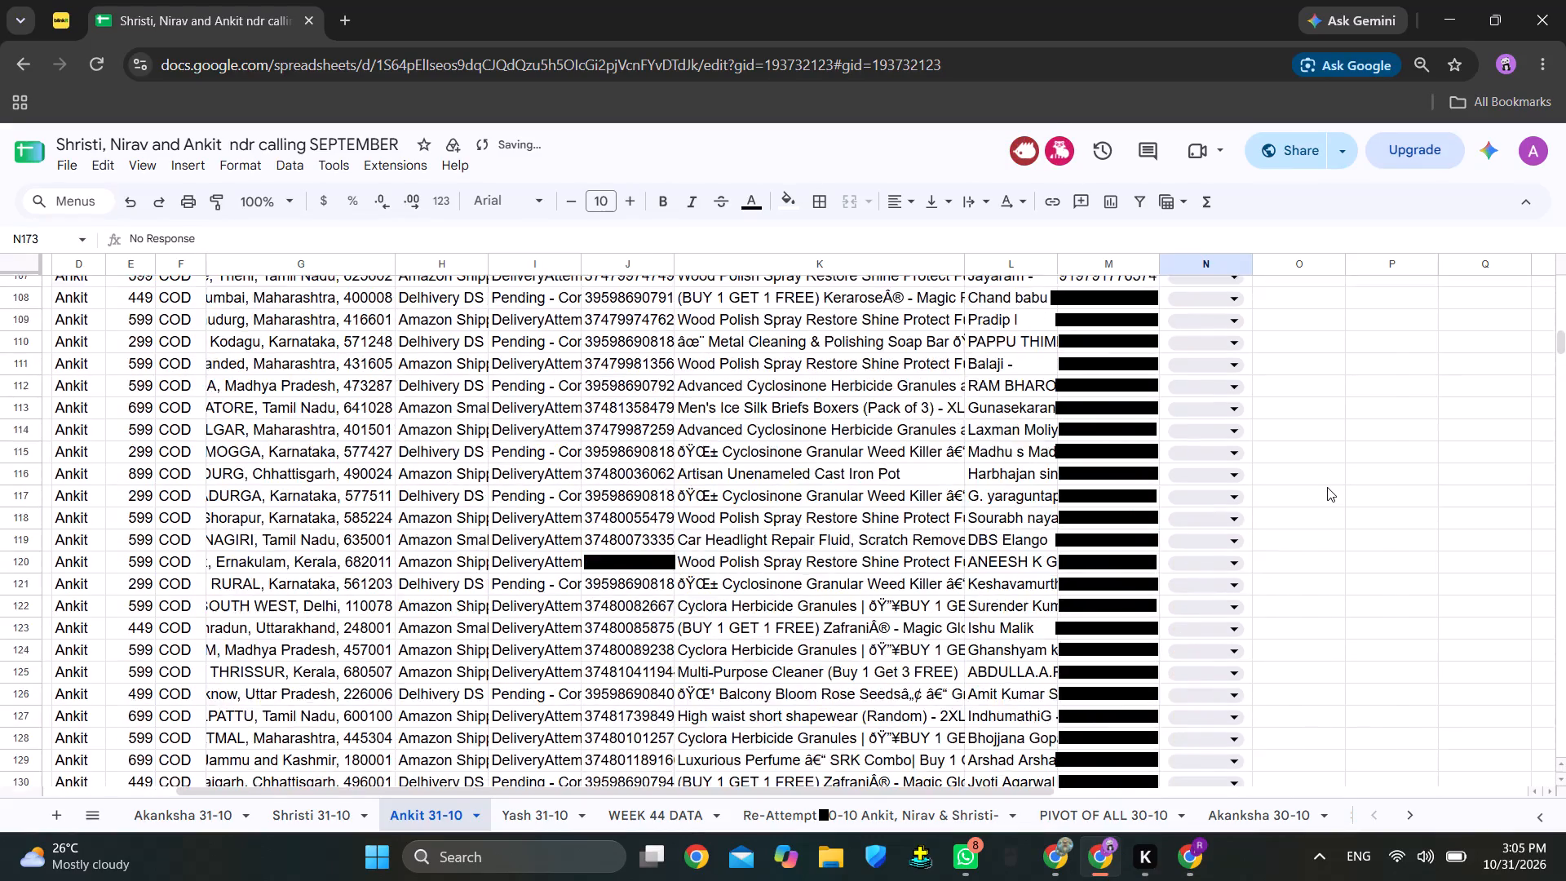
{"action": "scroll", "coordinate": [1327, 487], "scroll_direction": "up", "scroll_amount": 7}
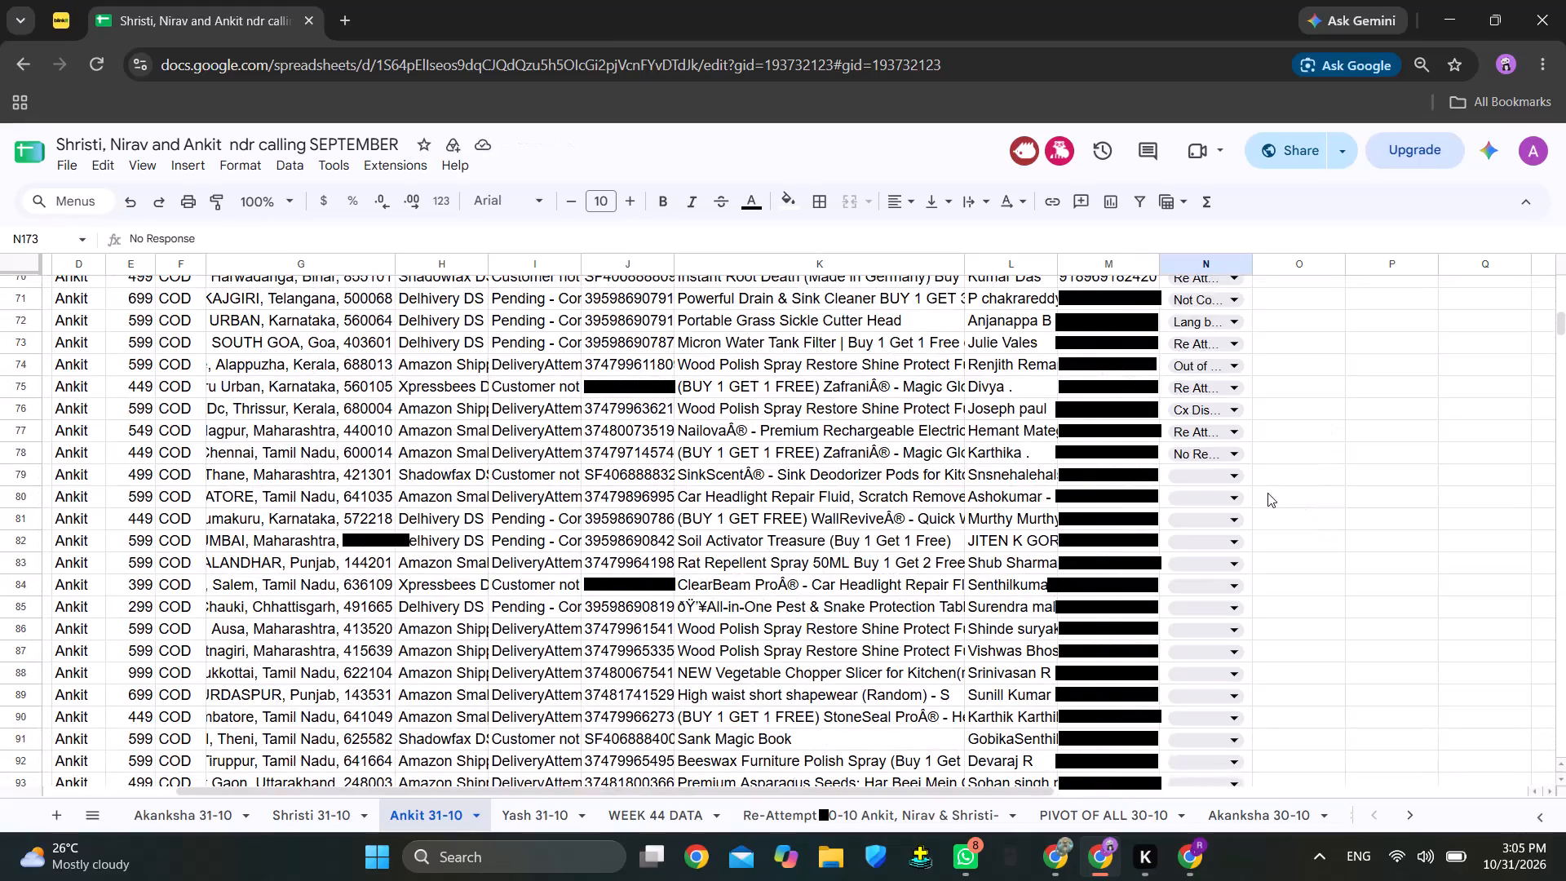
{"action": "left_click", "coordinate": [1217, 479]}
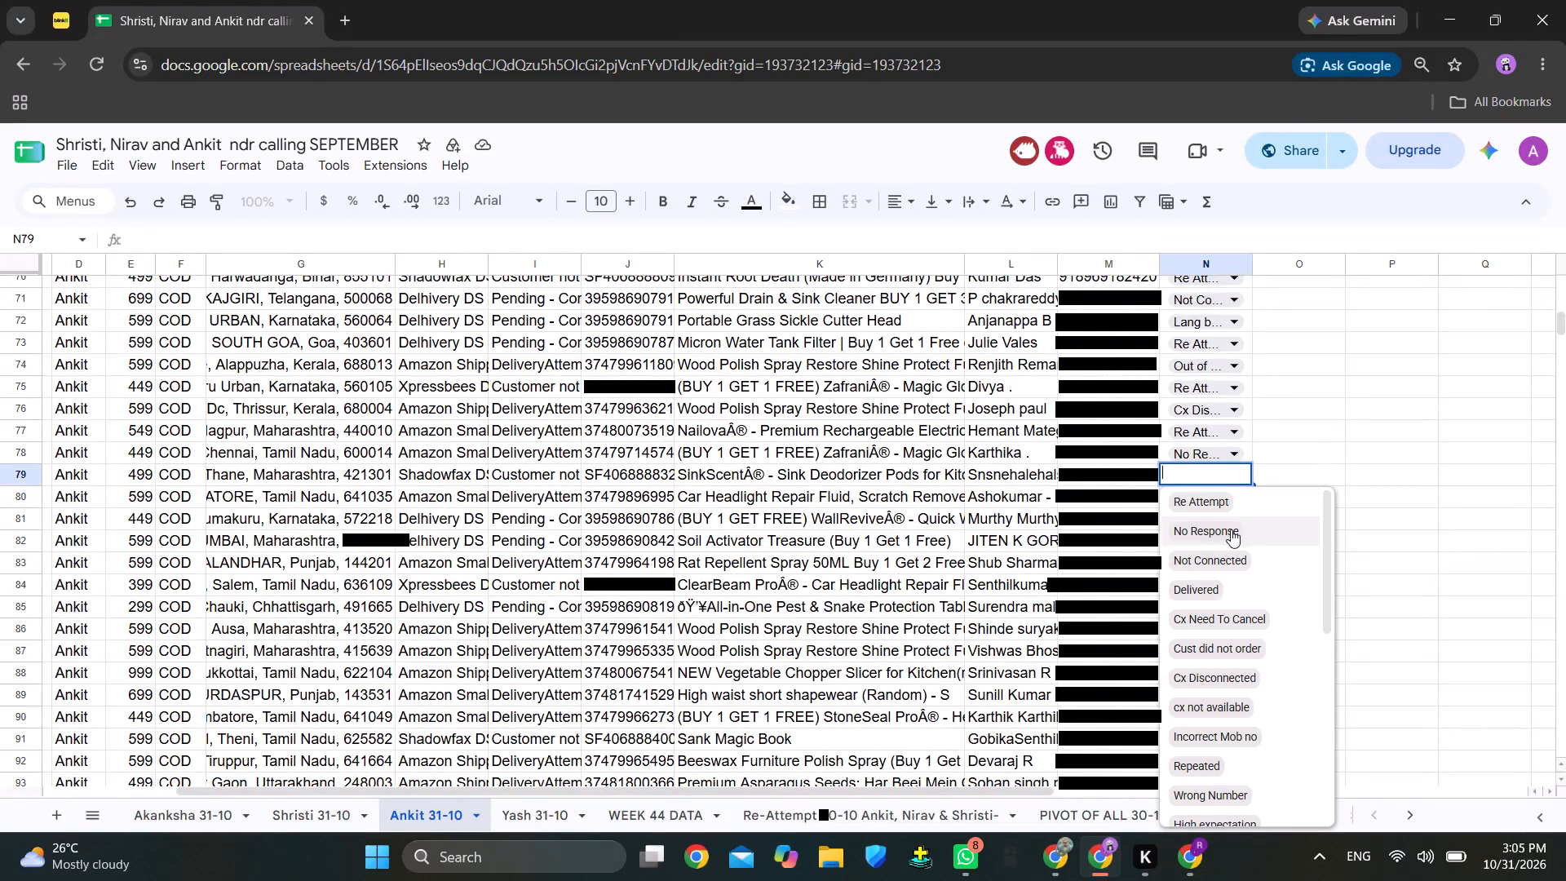
{"action": "left_click", "coordinate": [1219, 559]}
Set the remark in row 172, the last blank one above the lower filled rows, to Lang barrier.
{"action": "scroll", "coordinate": [1295, 567], "scroll_direction": "down", "scroll_amount": 16}
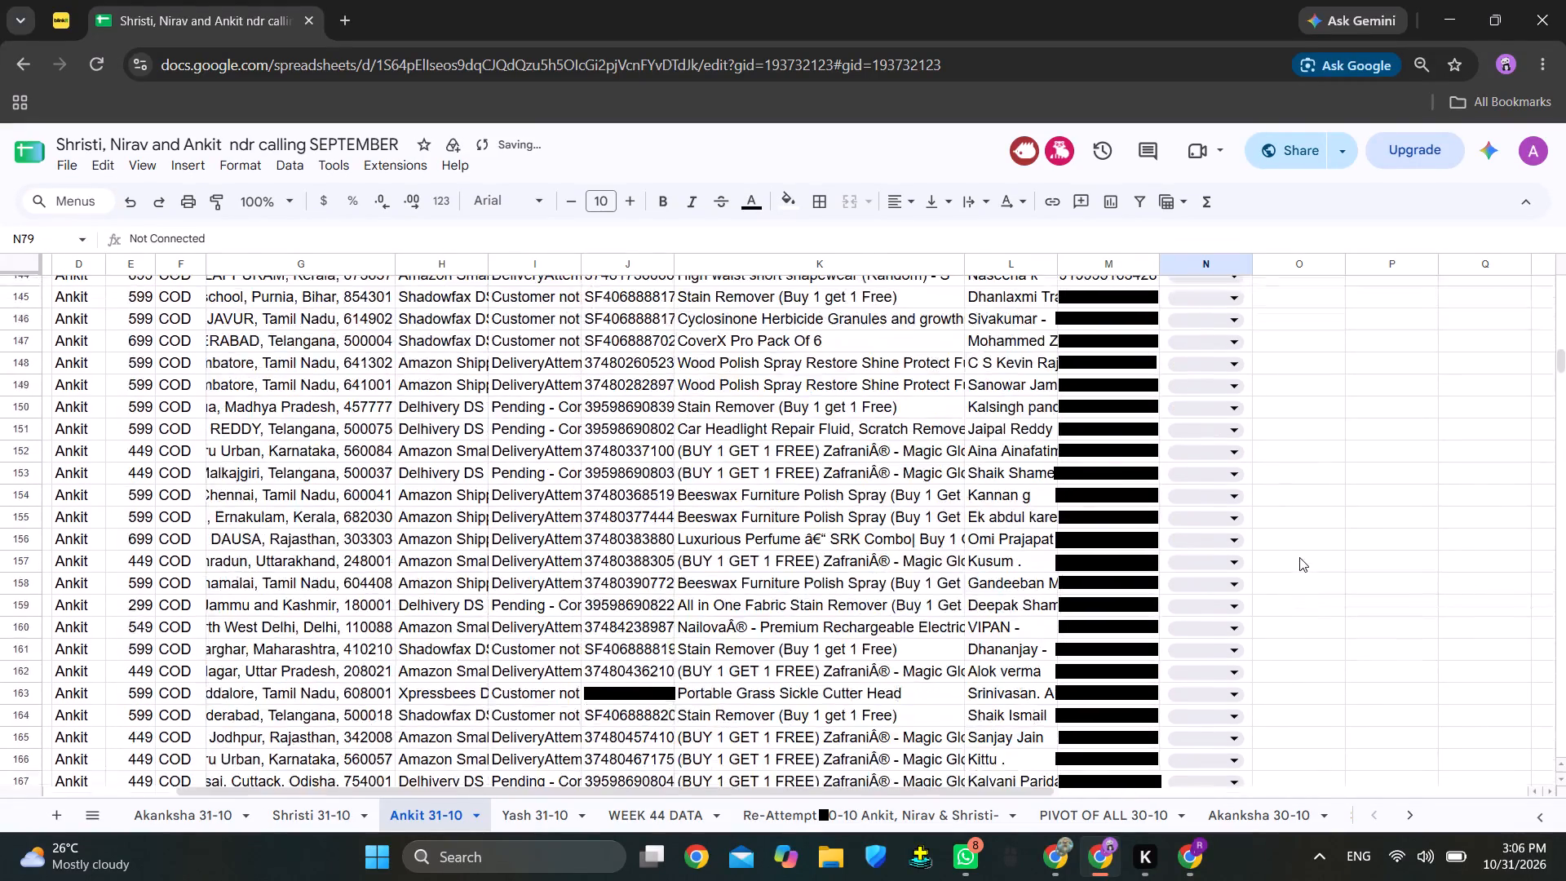
{"action": "scroll", "coordinate": [1299, 557], "scroll_direction": "down", "scroll_amount": 3}
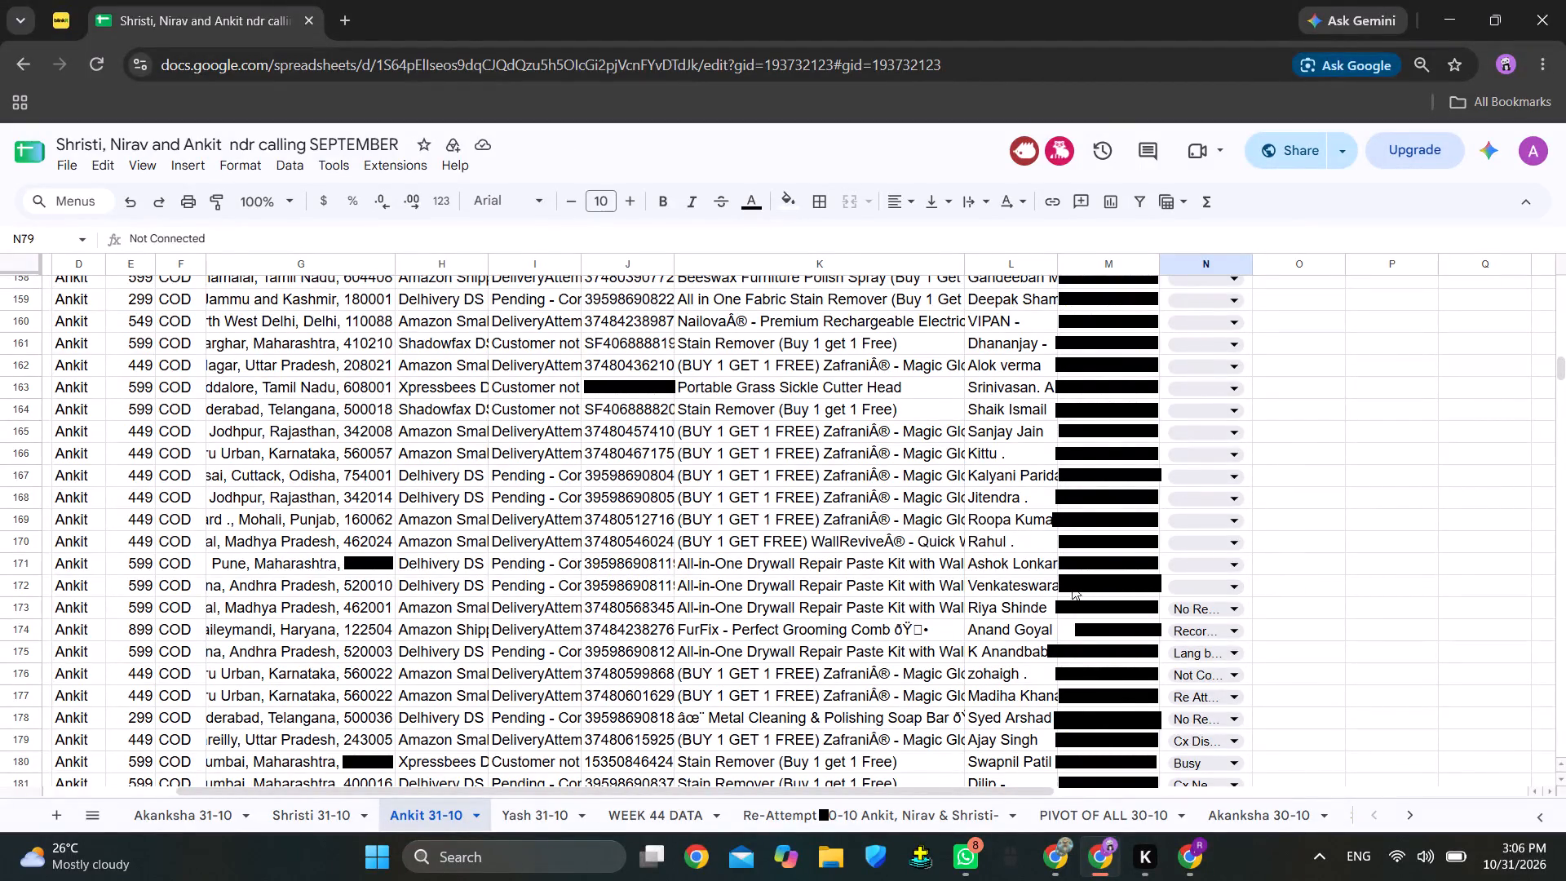
{"action": "left_click", "coordinate": [1041, 584]}
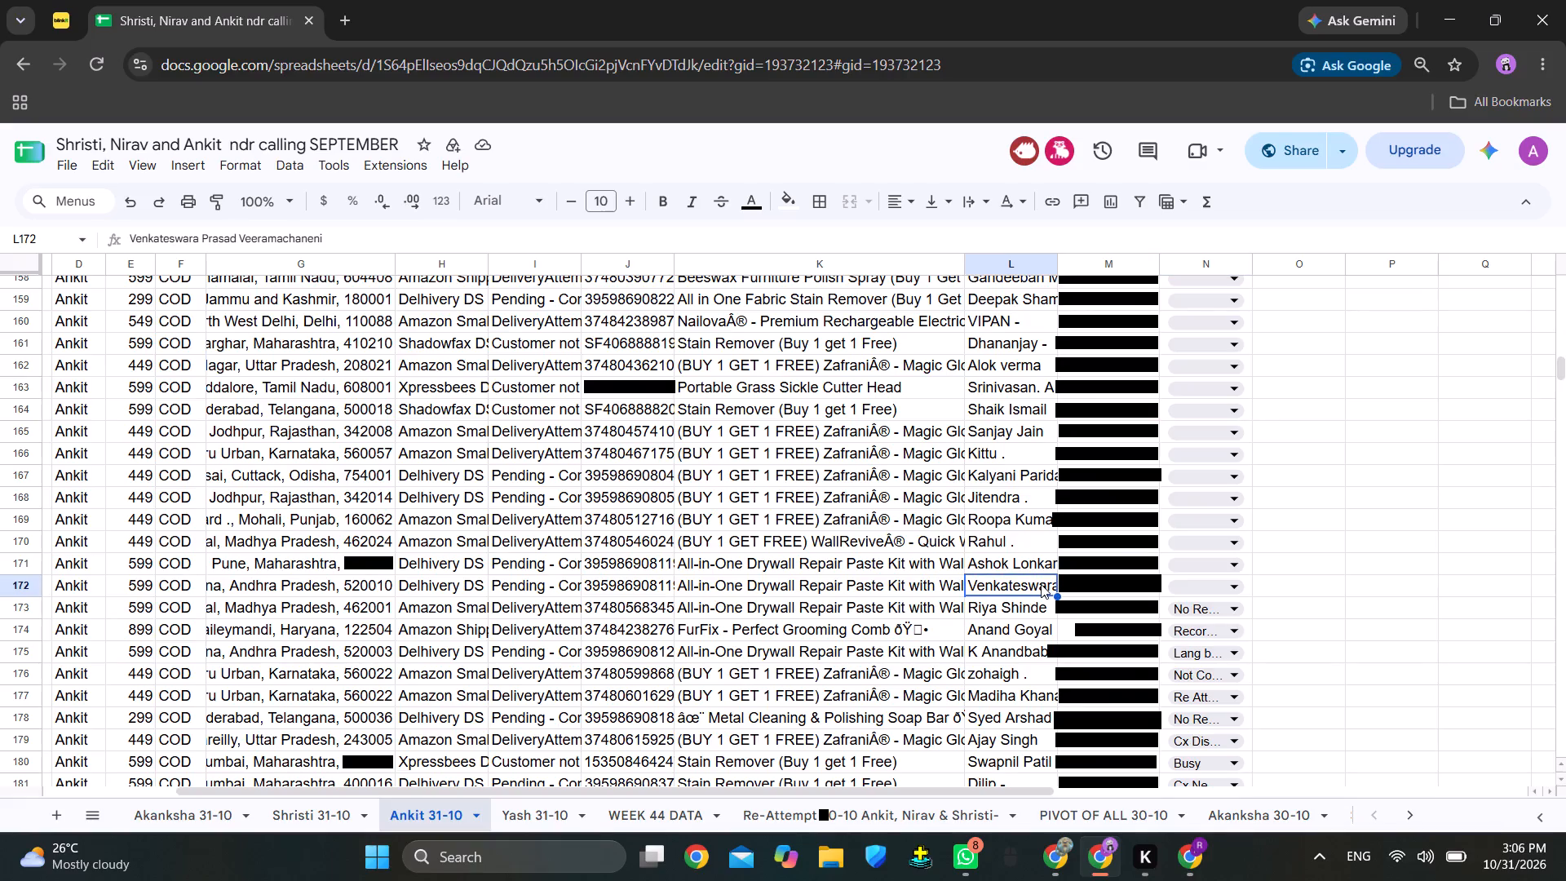
{"action": "left_click", "coordinate": [1223, 590]}
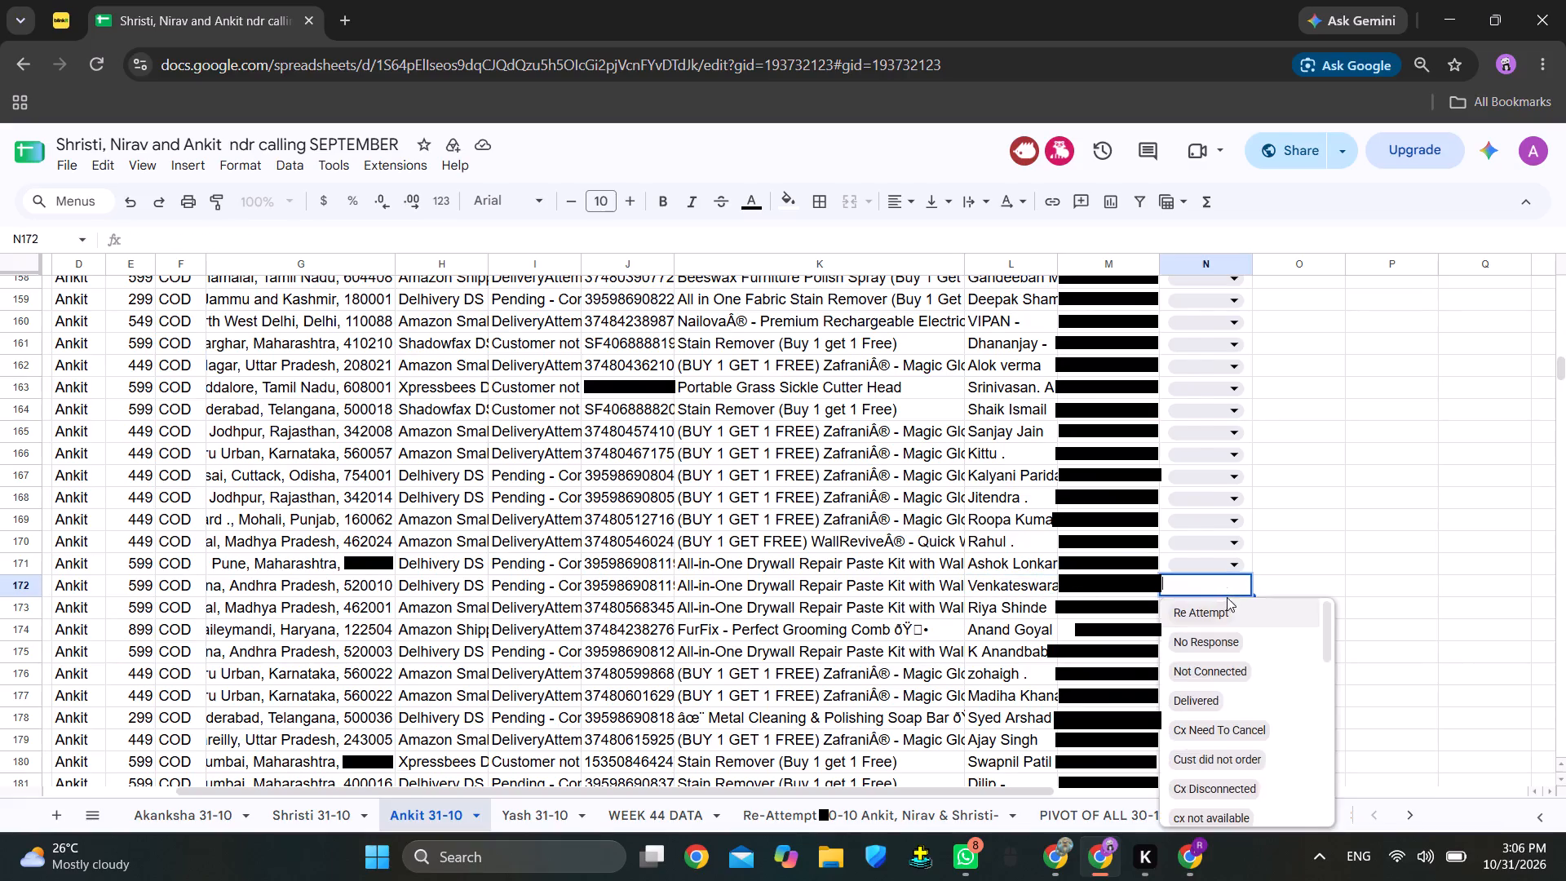
{"action": "scroll", "coordinate": [1263, 682], "scroll_direction": "down", "scroll_amount": 8}
{"action": "left_click", "coordinate": [1222, 604]}
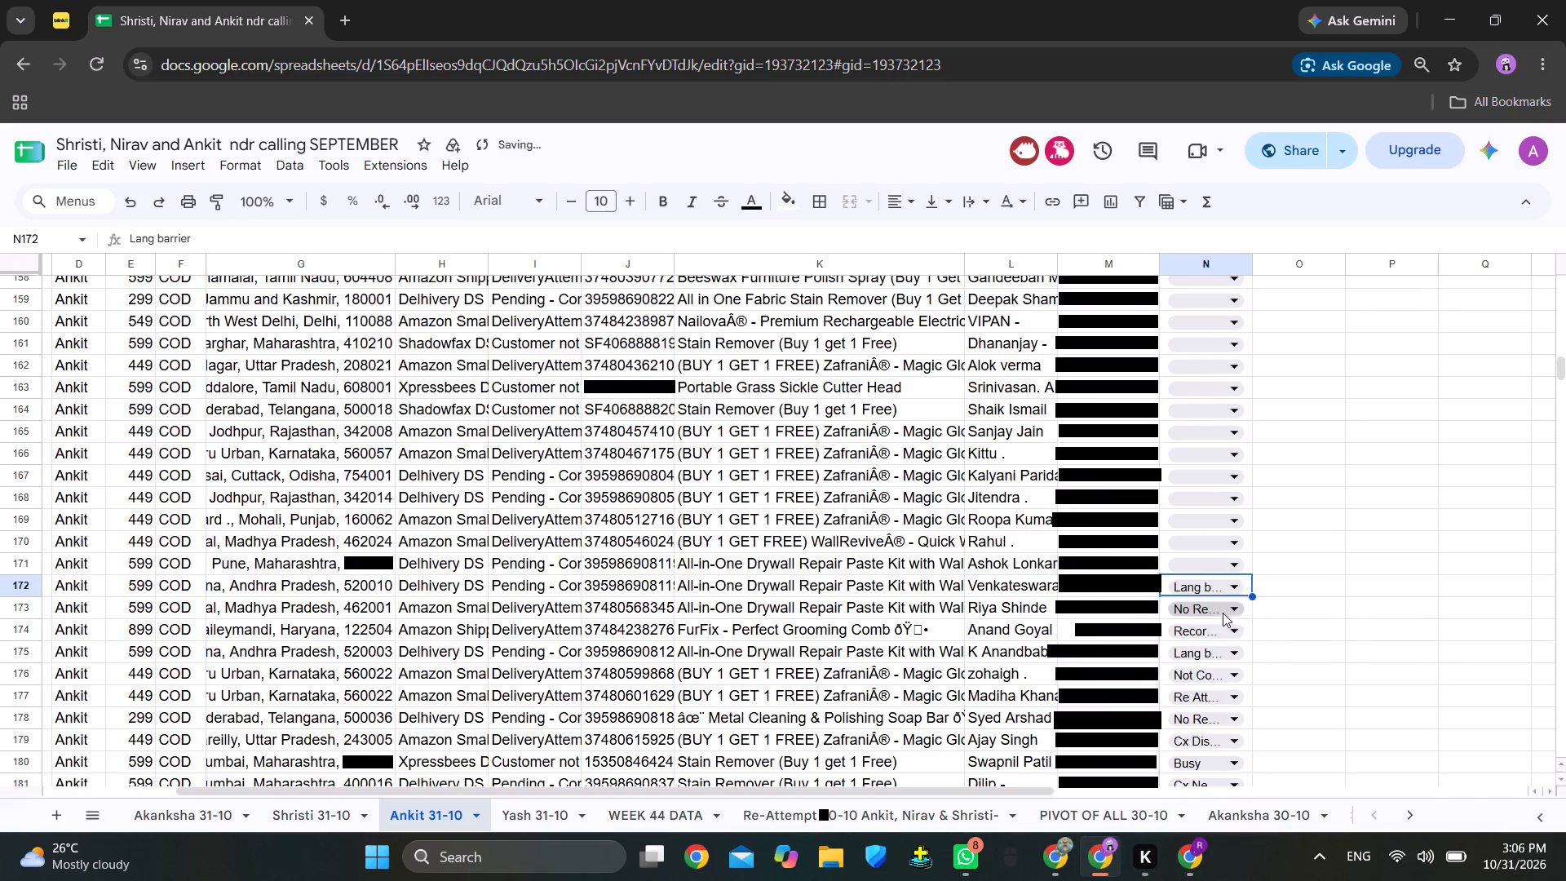
Set the remark in row 80, the first blank one below the upper filled rows, to Switched off.
{"action": "scroll", "coordinate": [1329, 556], "scroll_direction": "up", "scroll_amount": 19}
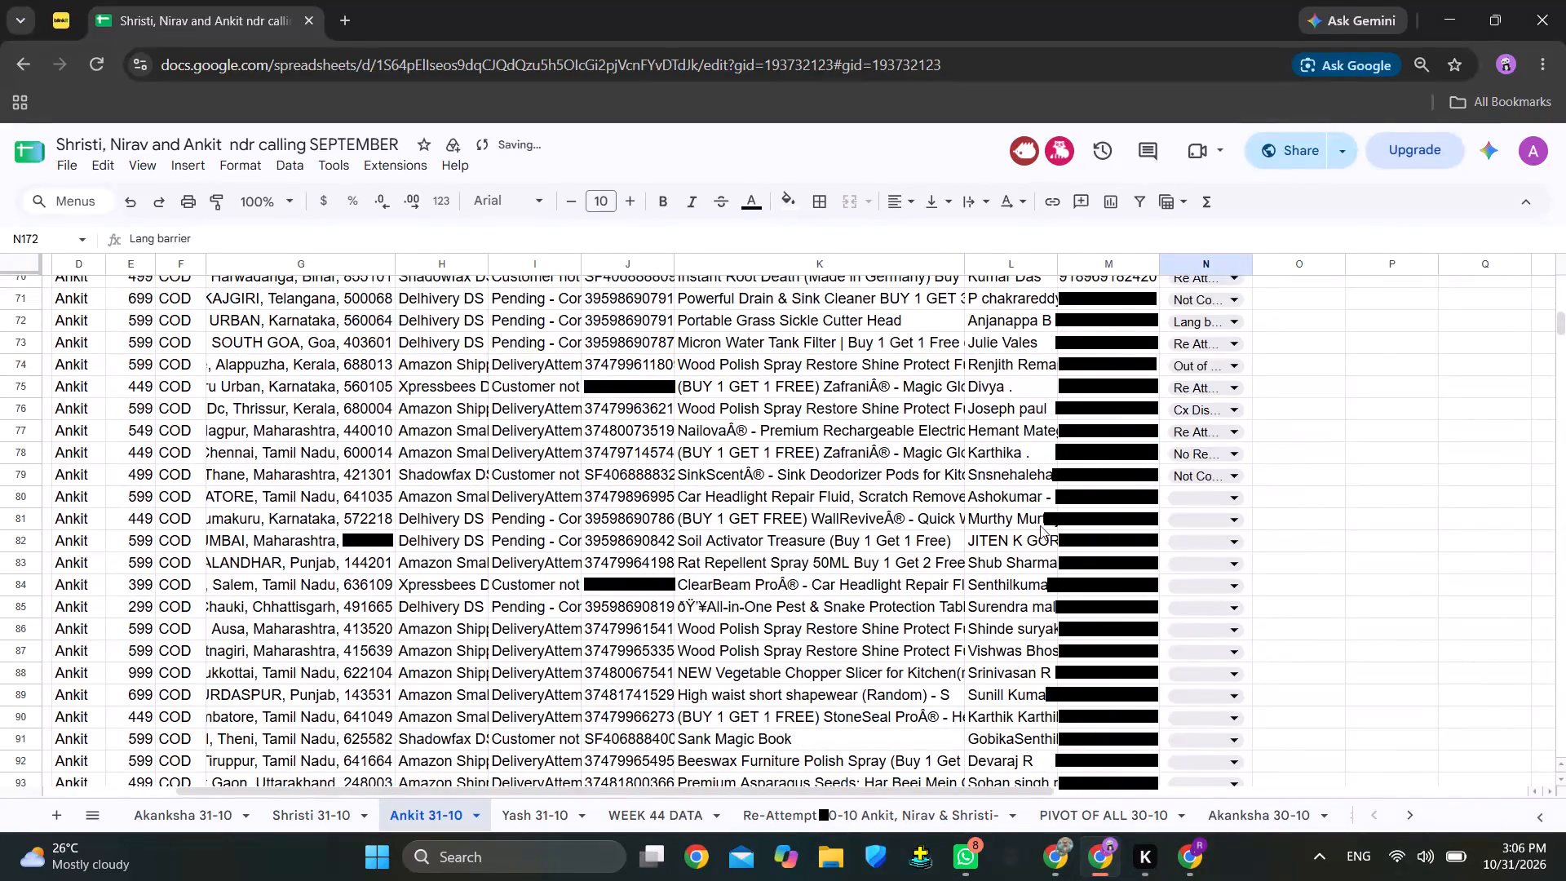
{"action": "left_click", "coordinate": [1196, 497]}
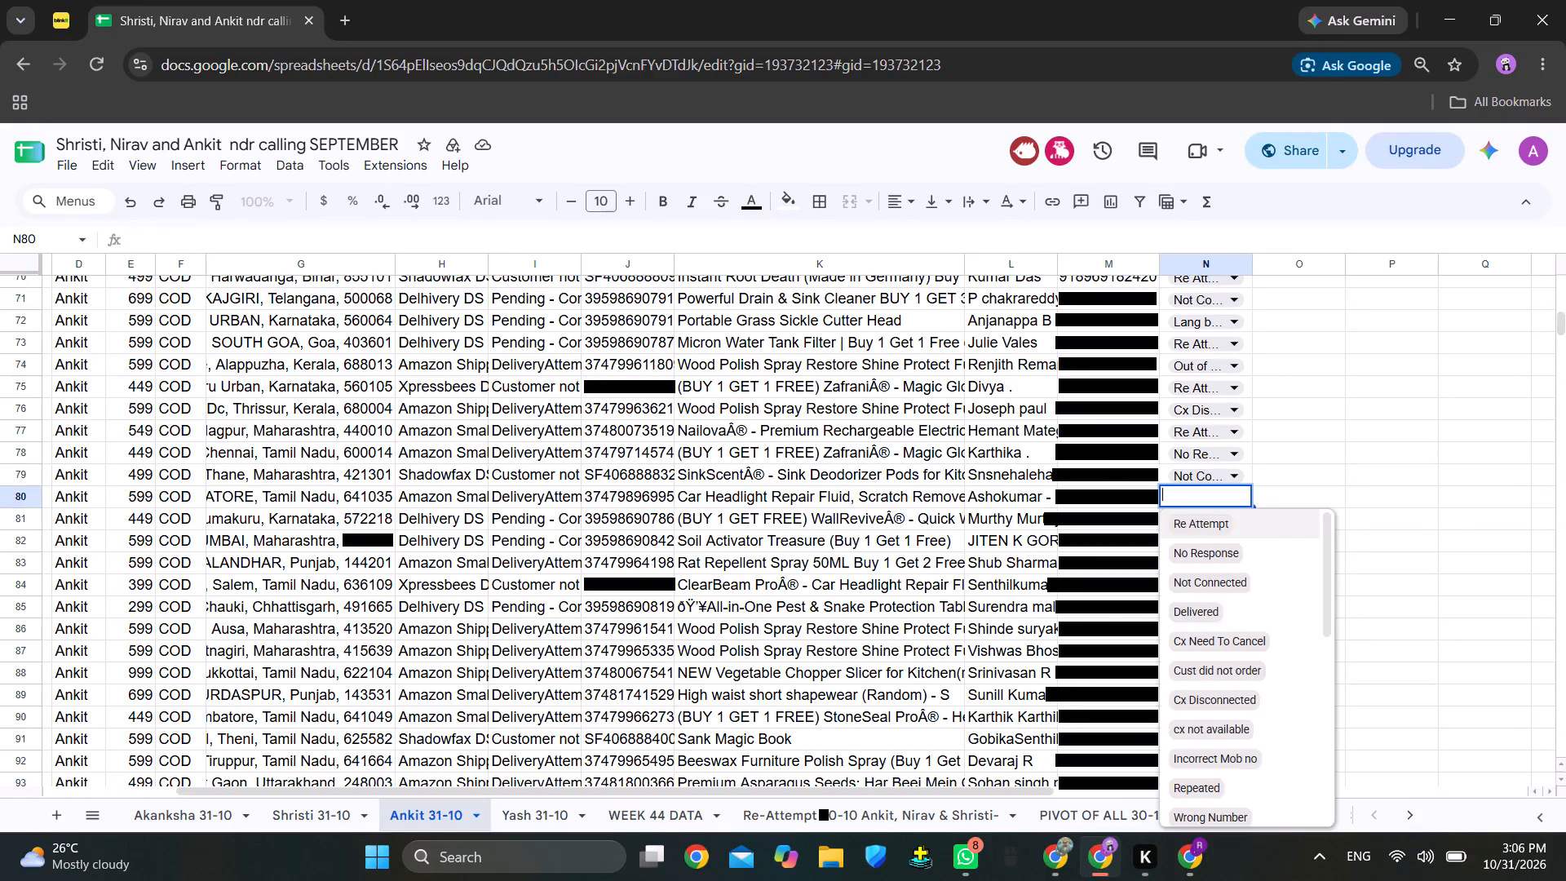
{"action": "scroll", "coordinate": [1200, 539], "scroll_direction": "down", "scroll_amount": 4}
{"action": "scroll", "coordinate": [1201, 546], "scroll_direction": "up", "scroll_amount": 1}
{"action": "scroll", "coordinate": [1201, 546], "scroll_direction": "down", "scroll_amount": 7}
{"action": "left_click", "coordinate": [1237, 723]}
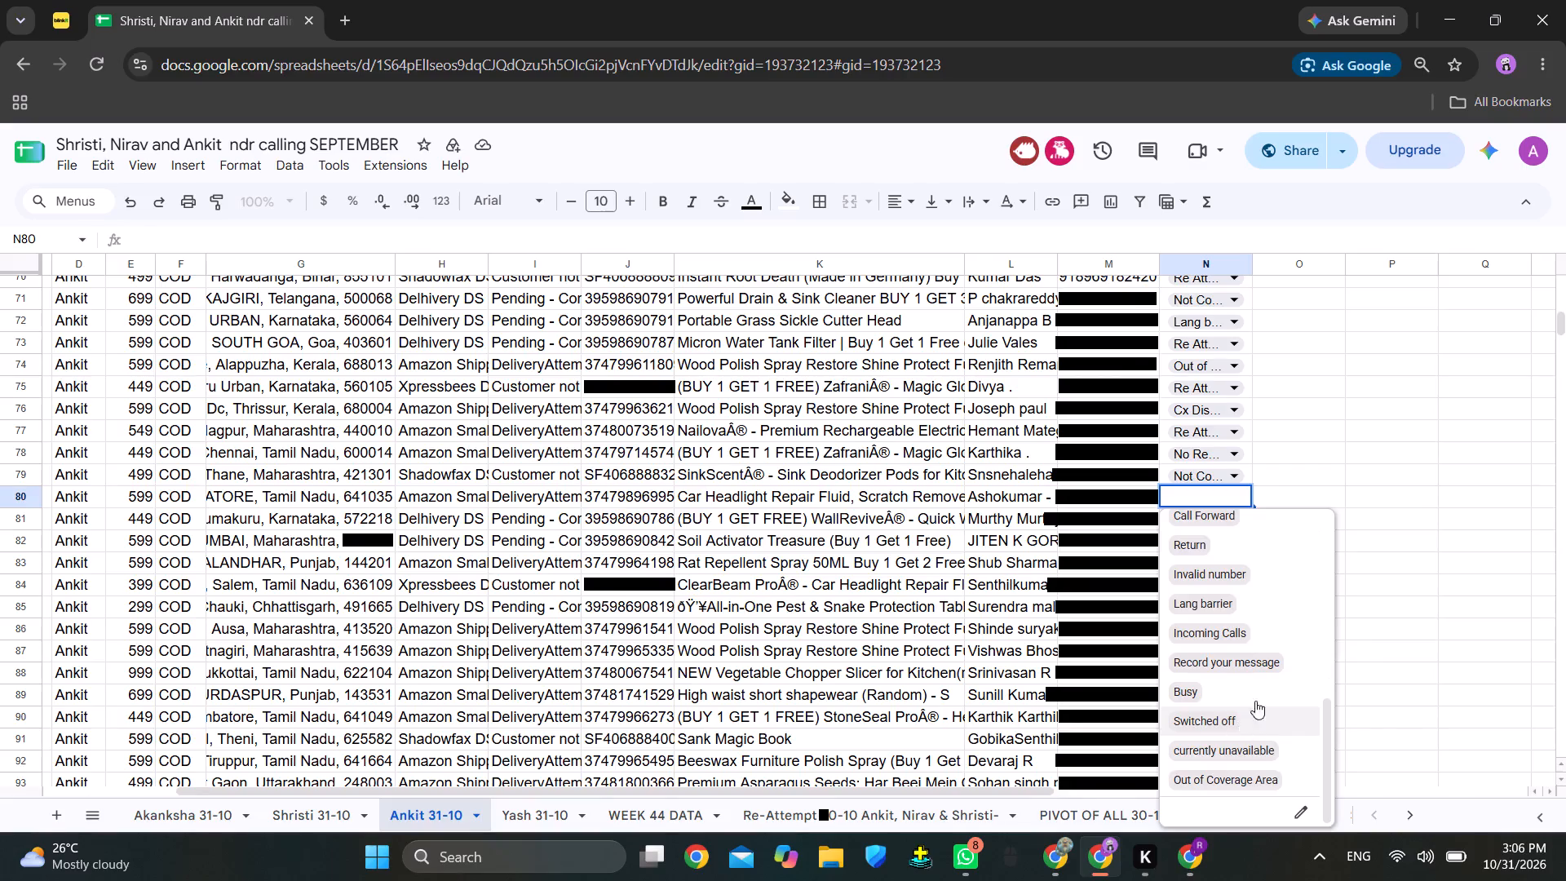
Set the remark in row 171, the last blank one above the lower filled rows, to Re Attempt.
{"action": "scroll", "coordinate": [1361, 603], "scroll_direction": "down", "scroll_amount": 19}
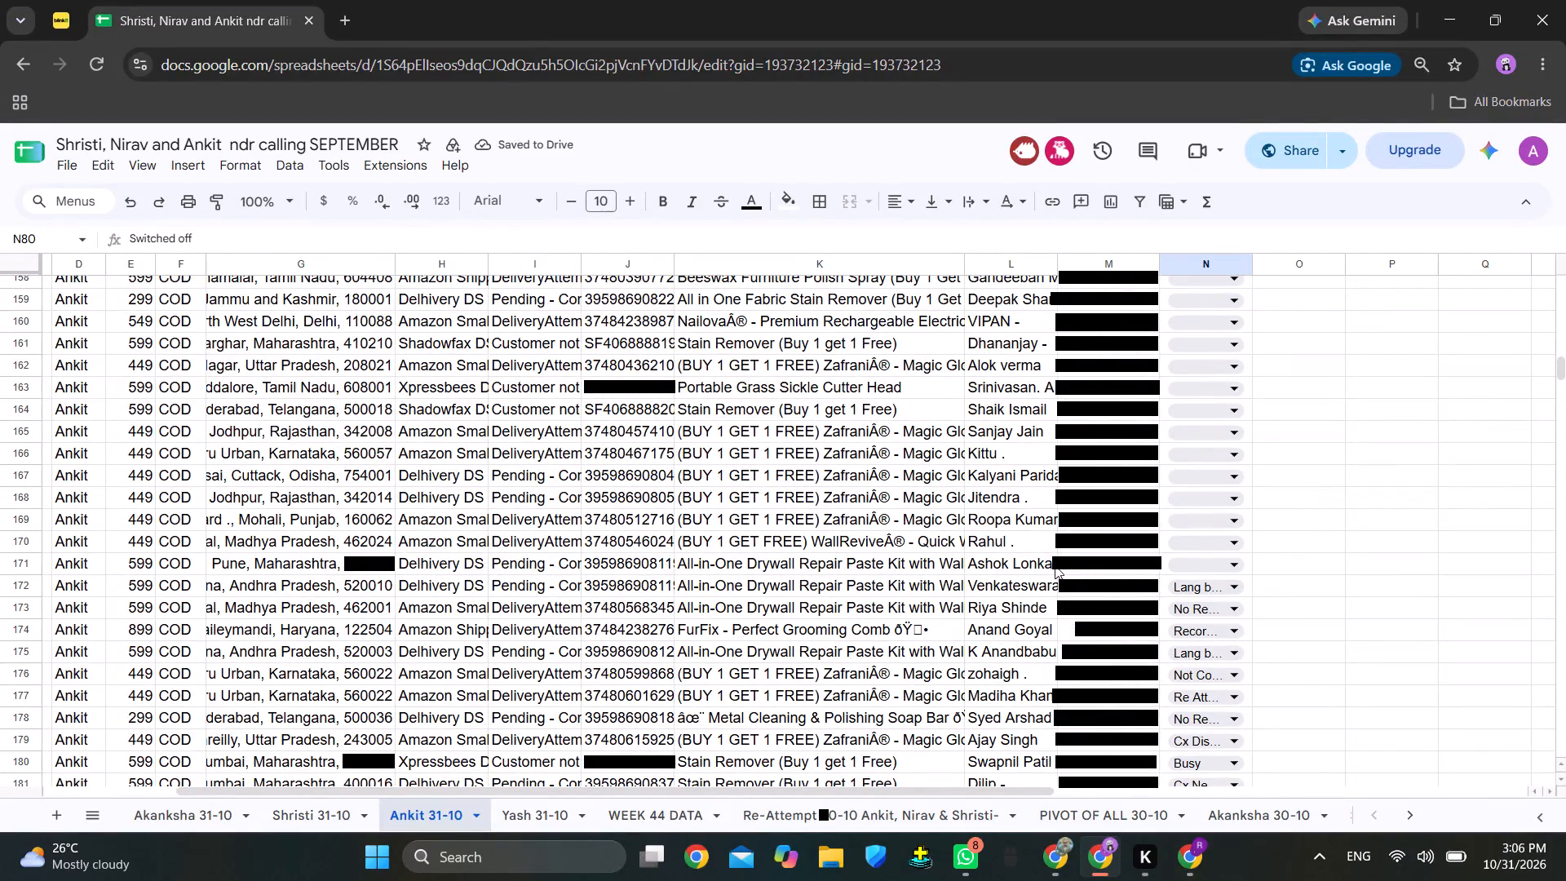
{"action": "left_click", "coordinate": [1204, 567]}
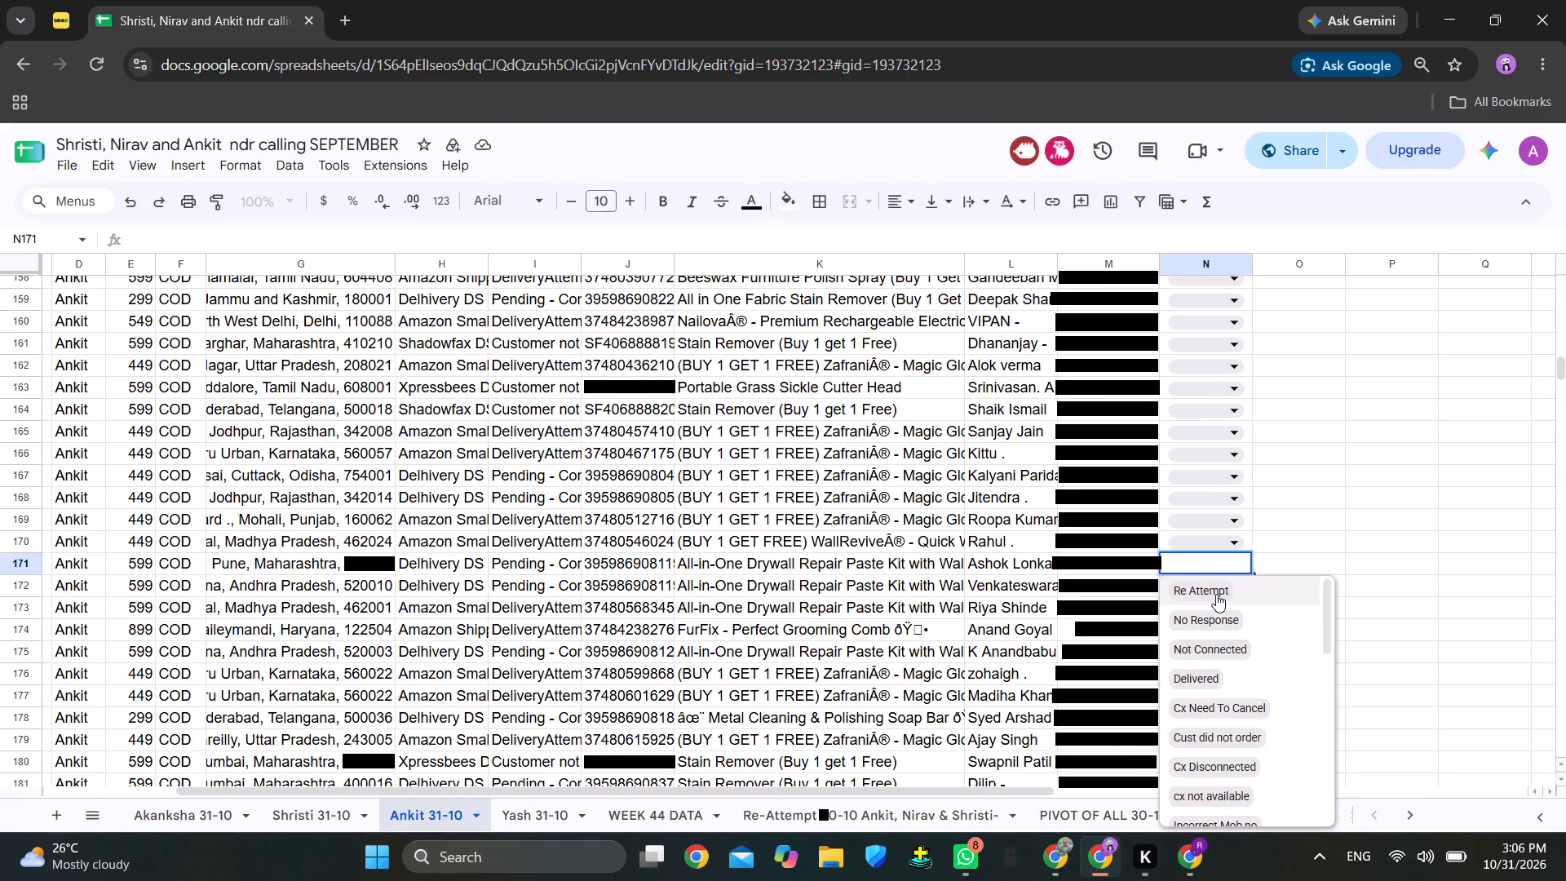
{"action": "left_click", "coordinate": [1216, 591]}
Set the remark in row 81, the first blank one below the upper filled rows, to Cx Need To Cancel.
{"action": "scroll", "coordinate": [1345, 507], "scroll_direction": "up", "scroll_amount": 15}
{"action": "scroll", "coordinate": [1300, 449], "scroll_direction": "up", "scroll_amount": 3}
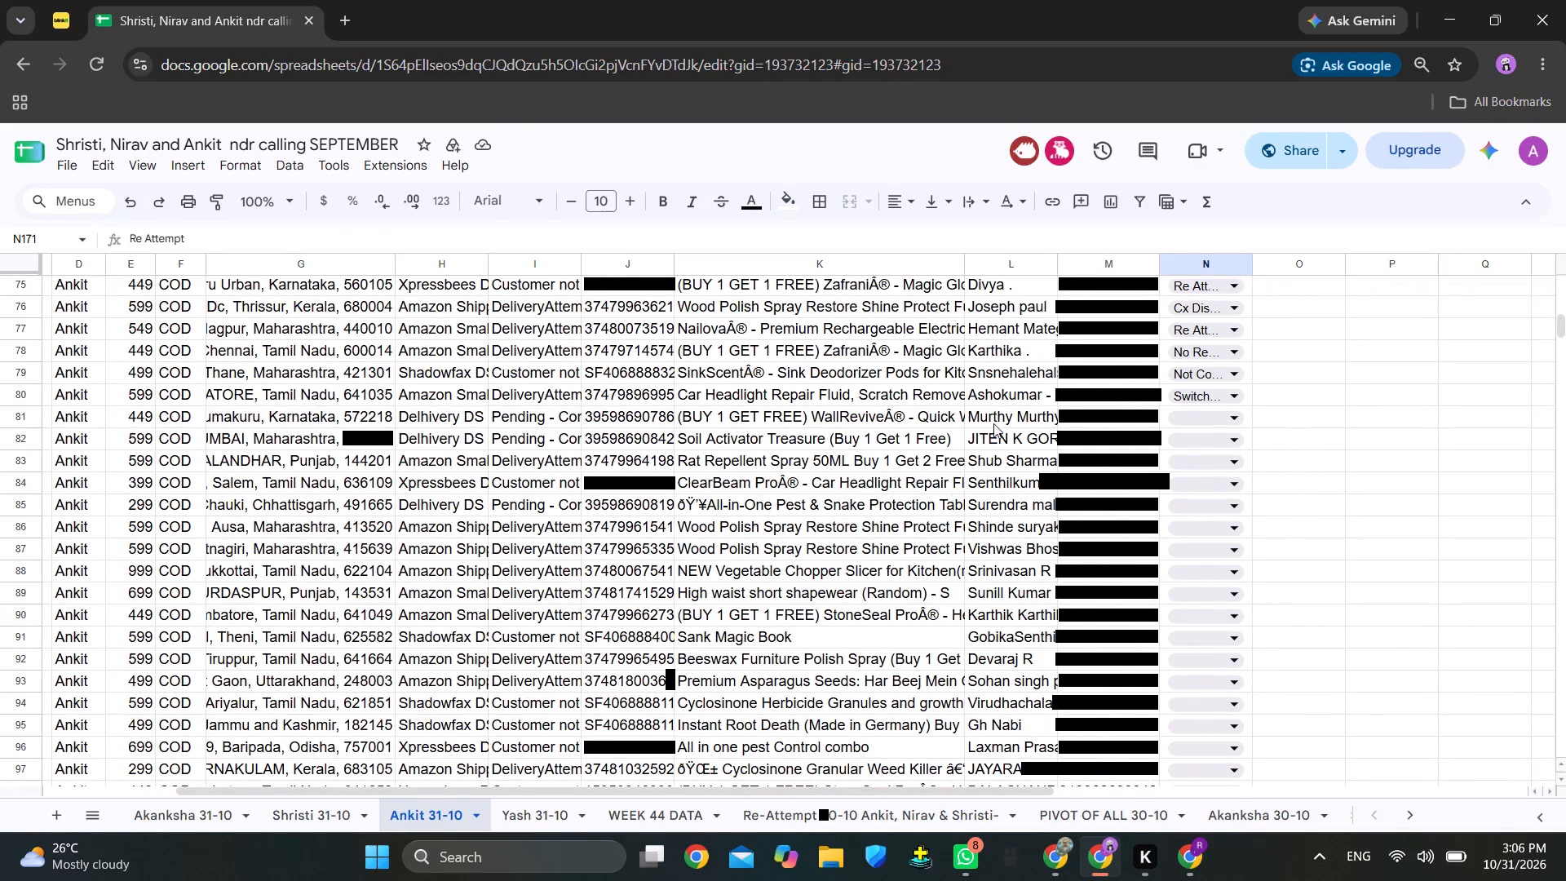
{"action": "left_click", "coordinate": [1233, 423]}
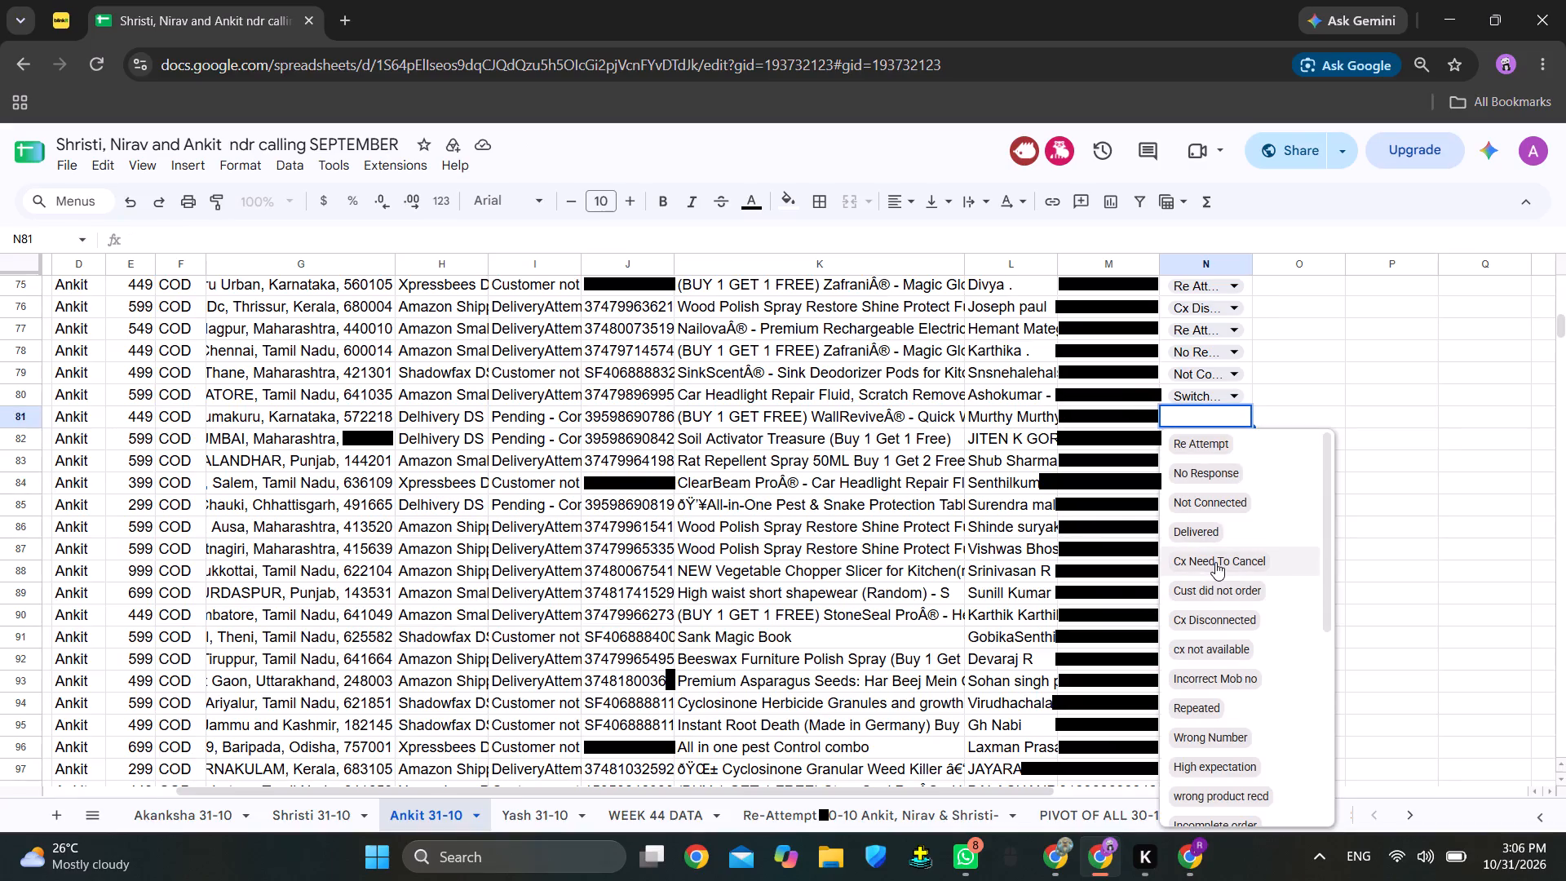
{"action": "left_click", "coordinate": [1216, 561]}
Set the remark in row 170, the last blank one above the lower filled rows, to Cx Disconnected.
{"action": "scroll", "coordinate": [1238, 559], "scroll_direction": "down", "scroll_amount": 16}
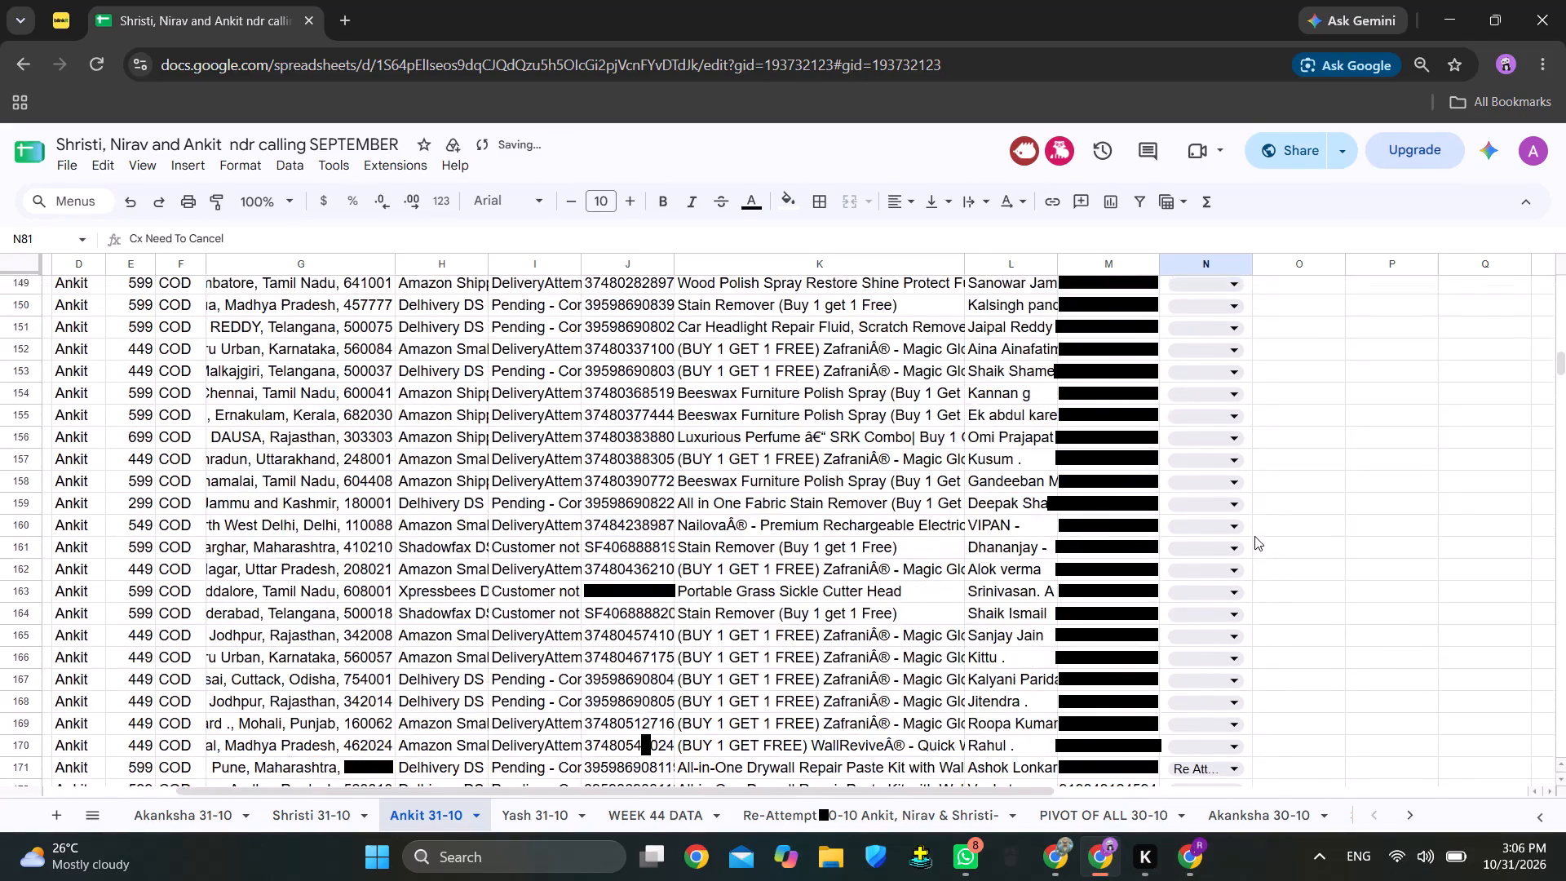
{"action": "scroll", "coordinate": [1254, 536], "scroll_direction": "down", "scroll_amount": 3}
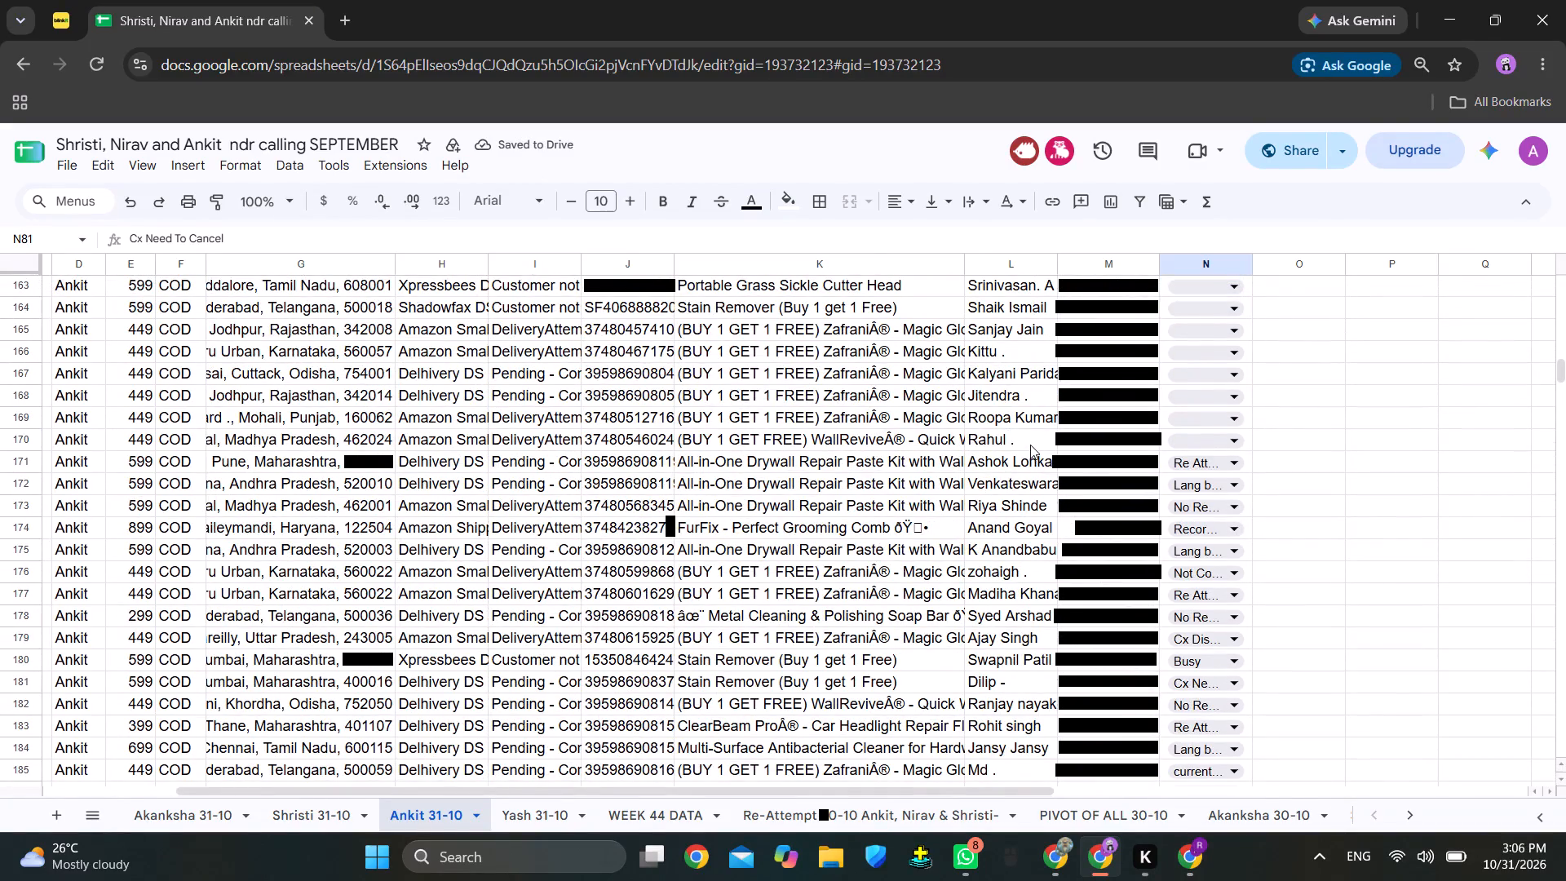
{"action": "left_click", "coordinate": [940, 443]}
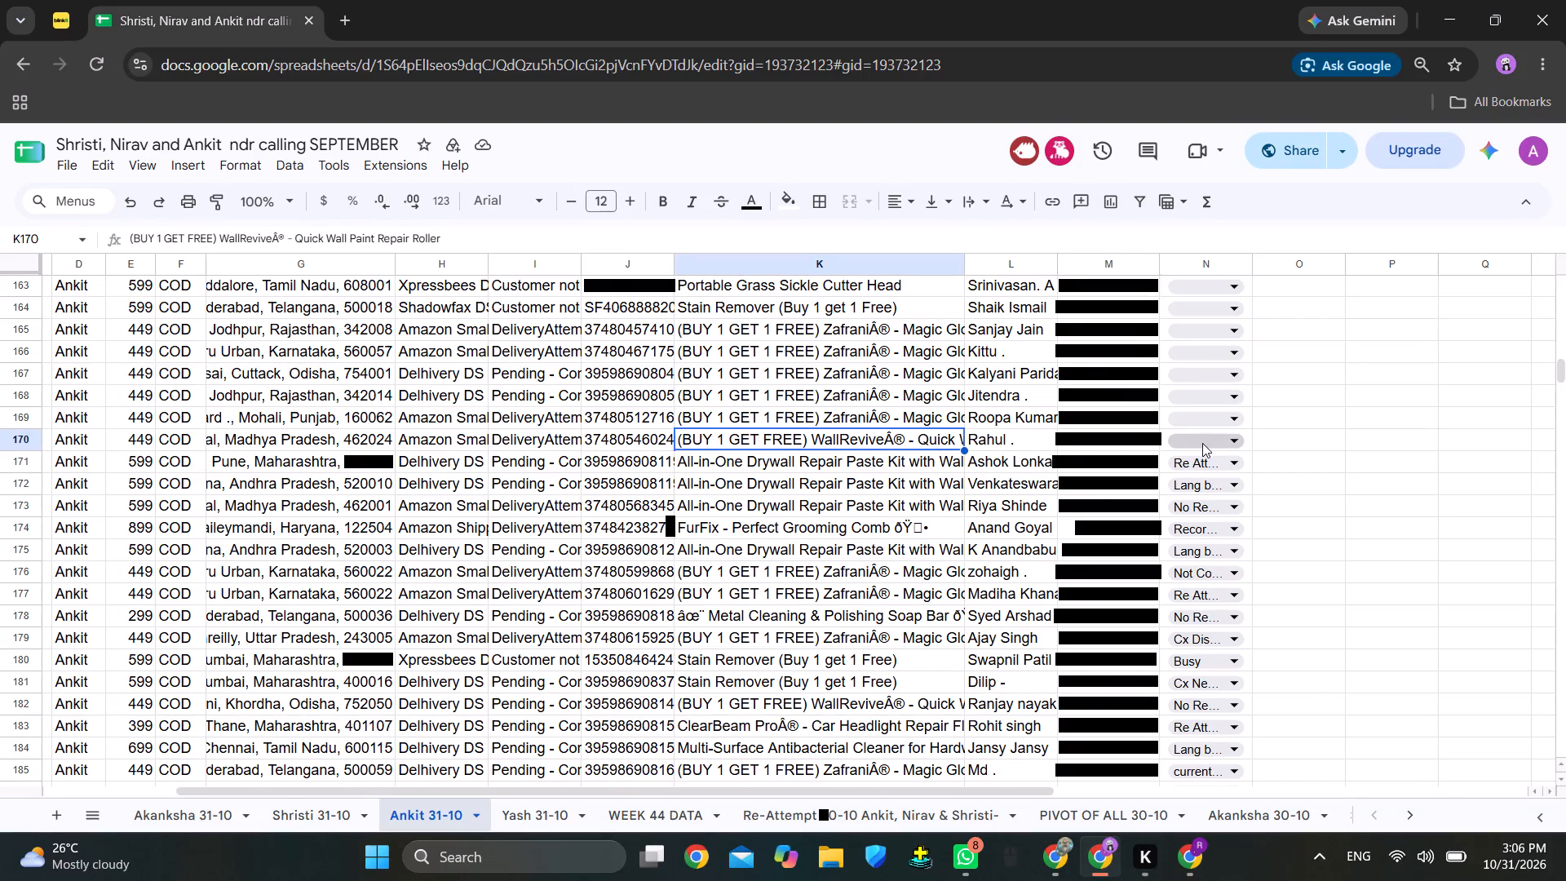
{"action": "left_click", "coordinate": [1203, 445]}
{"action": "left_click", "coordinate": [1213, 644]}
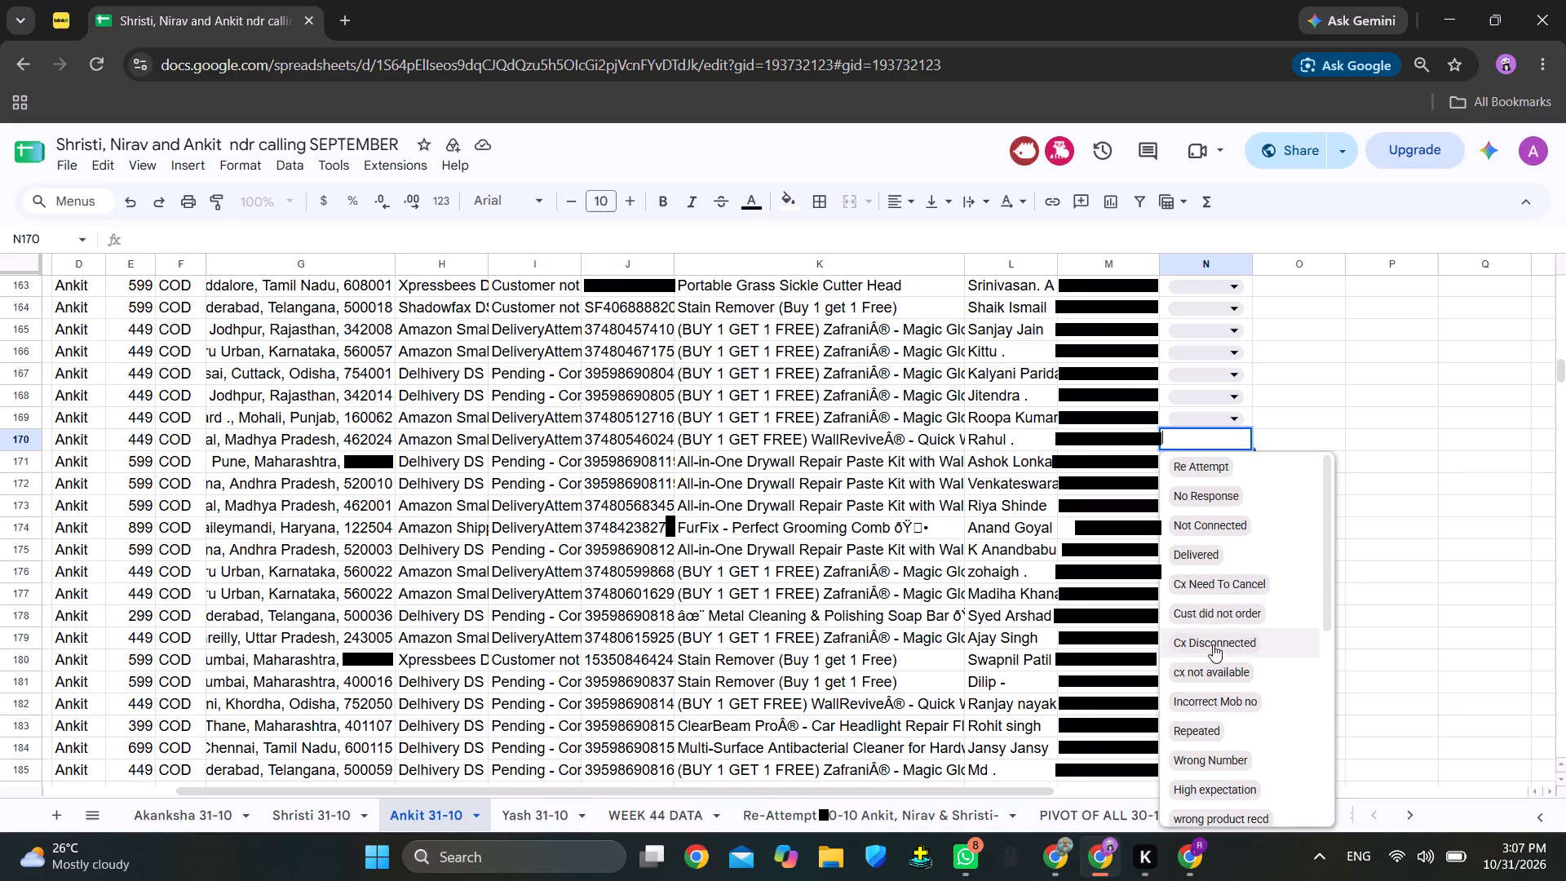
Set the remark in row 82, the first blank one below the upper filled rows, to Busy.
{"action": "scroll", "coordinate": [1327, 476], "scroll_direction": "up", "scroll_amount": 16}
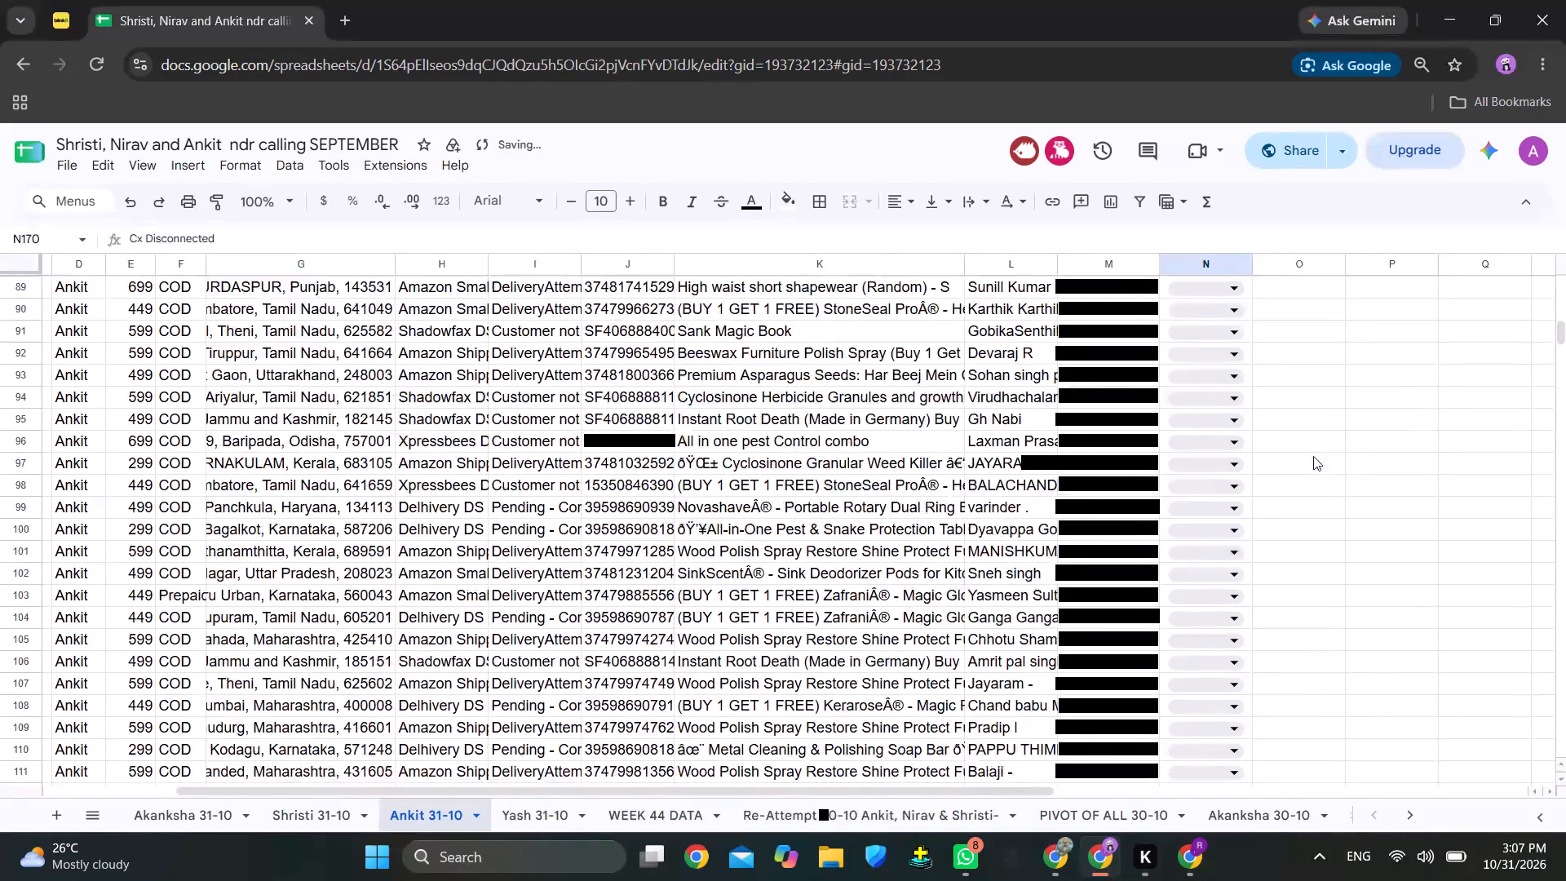
{"action": "scroll", "coordinate": [1313, 456], "scroll_direction": "up", "scroll_amount": 2}
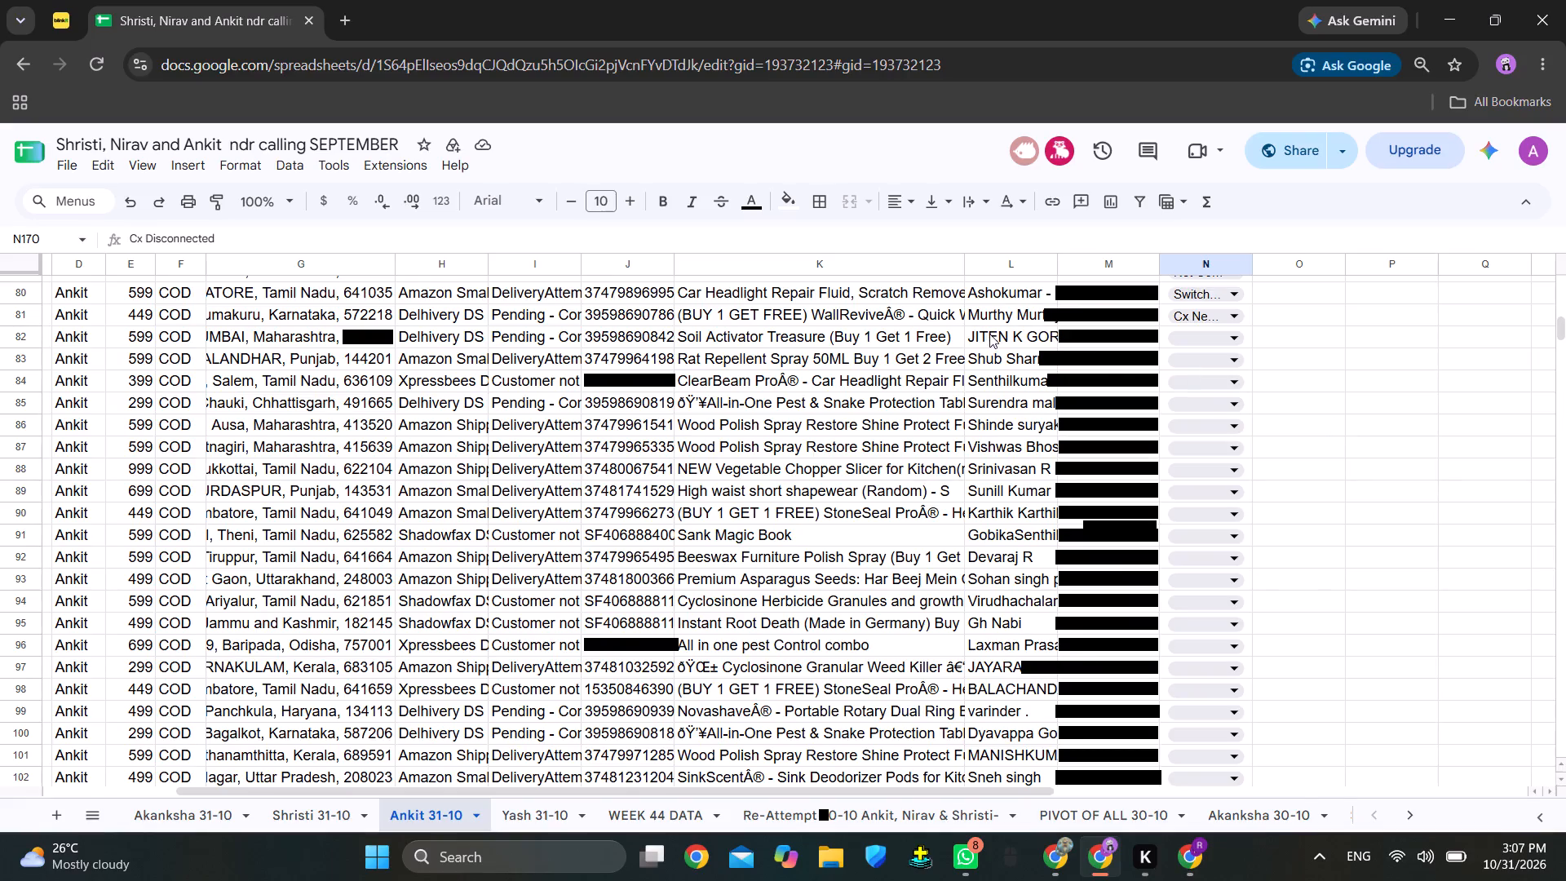
{"action": "scroll", "coordinate": [1279, 356], "scroll_direction": "up", "scroll_amount": 1}
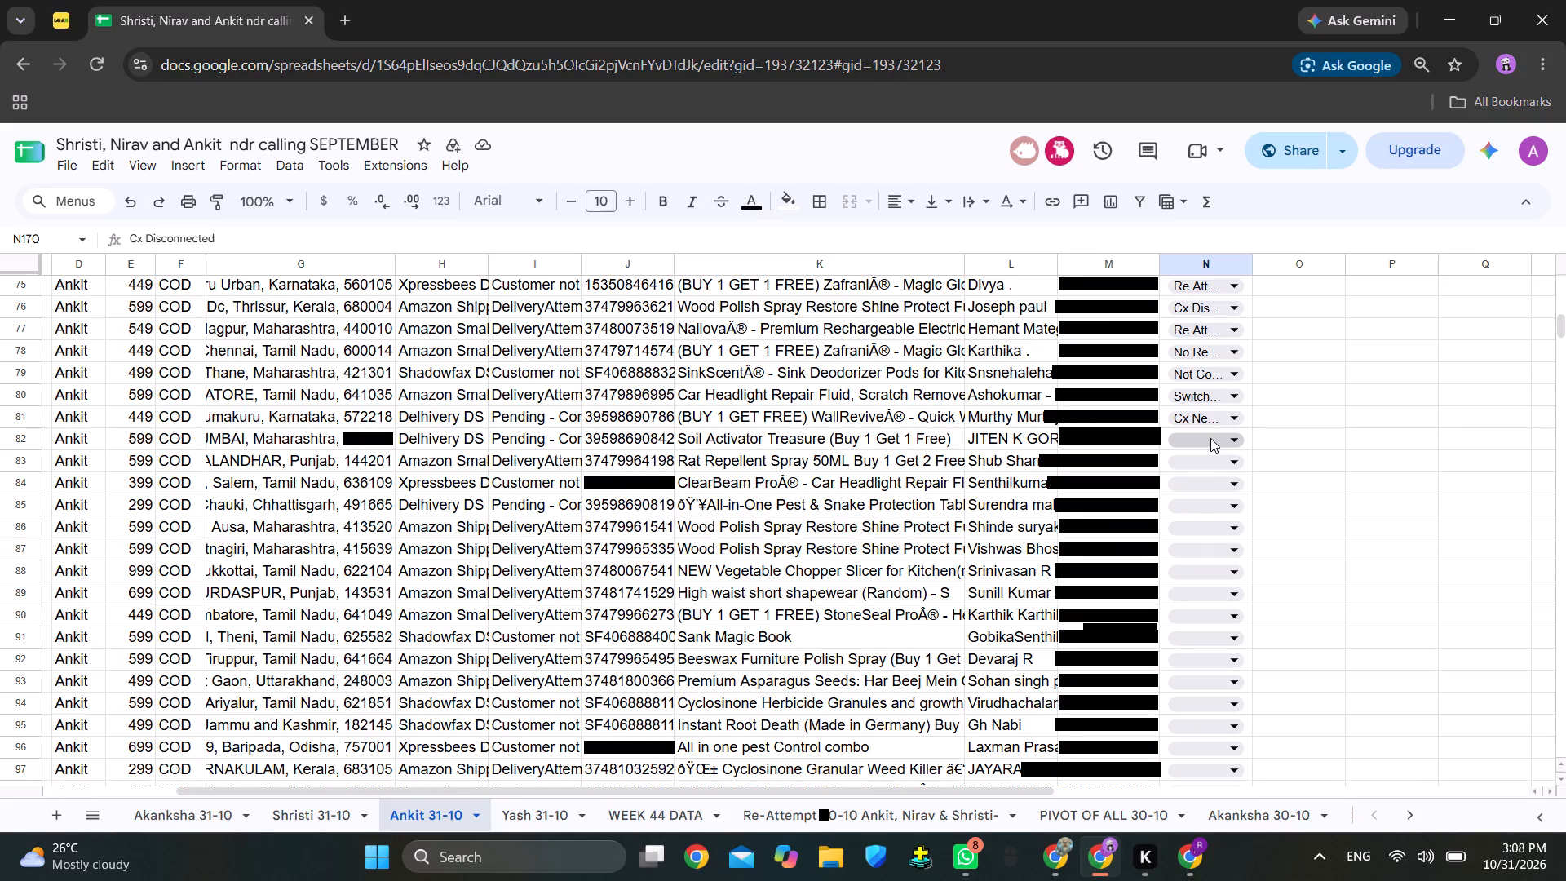
{"action": "scroll", "coordinate": [1210, 438], "scroll_direction": "up", "scroll_amount": 1}
{"action": "scroll", "coordinate": [1210, 438], "scroll_direction": "down", "scroll_amount": 1}
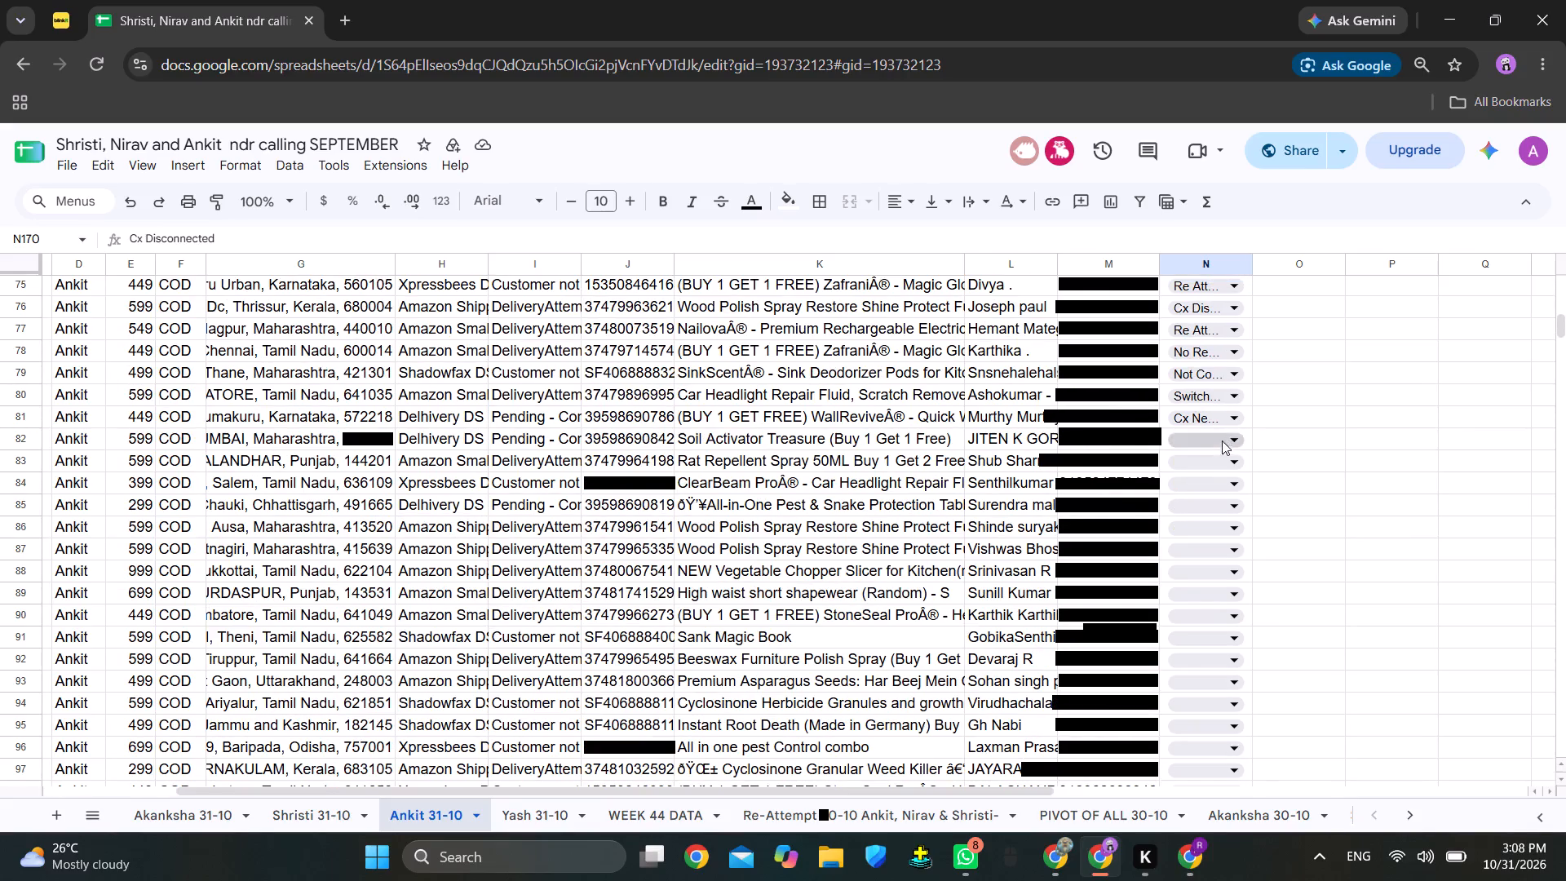
{"action": "left_click", "coordinate": [1222, 441]}
{"action": "scroll", "coordinate": [1214, 512], "scroll_direction": "down", "scroll_amount": 13}
{"action": "left_click", "coordinate": [1188, 682]}
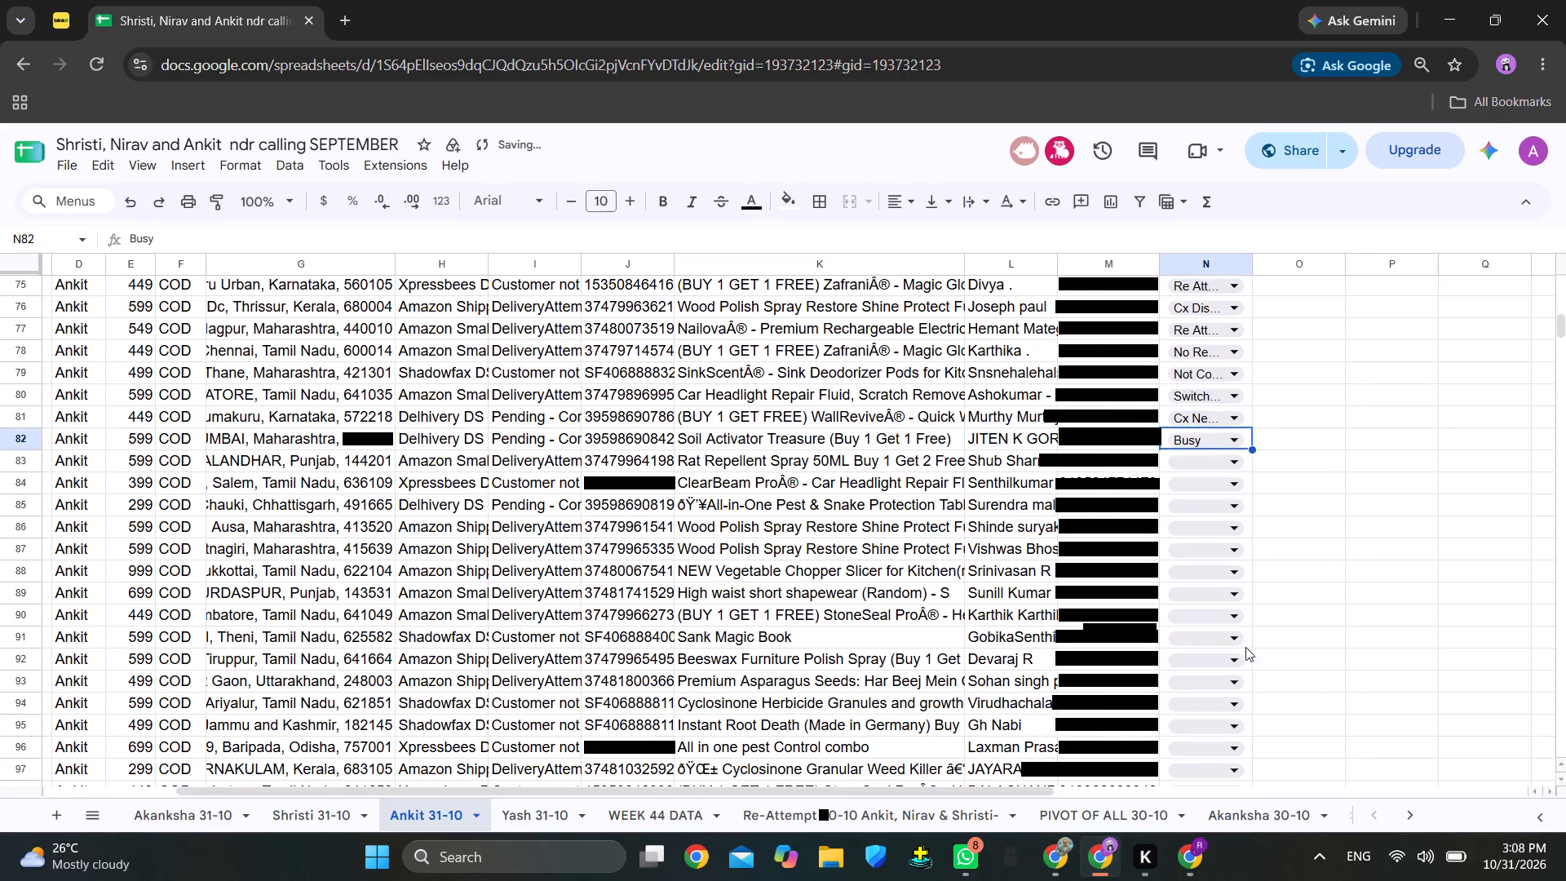
Set the remark in row 169, the last blank one above the lower filled rows, to No Response.
{"action": "scroll", "coordinate": [1325, 584], "scroll_direction": "down", "scroll_amount": 14}
{"action": "scroll", "coordinate": [1344, 521], "scroll_direction": "down", "scroll_amount": 3}
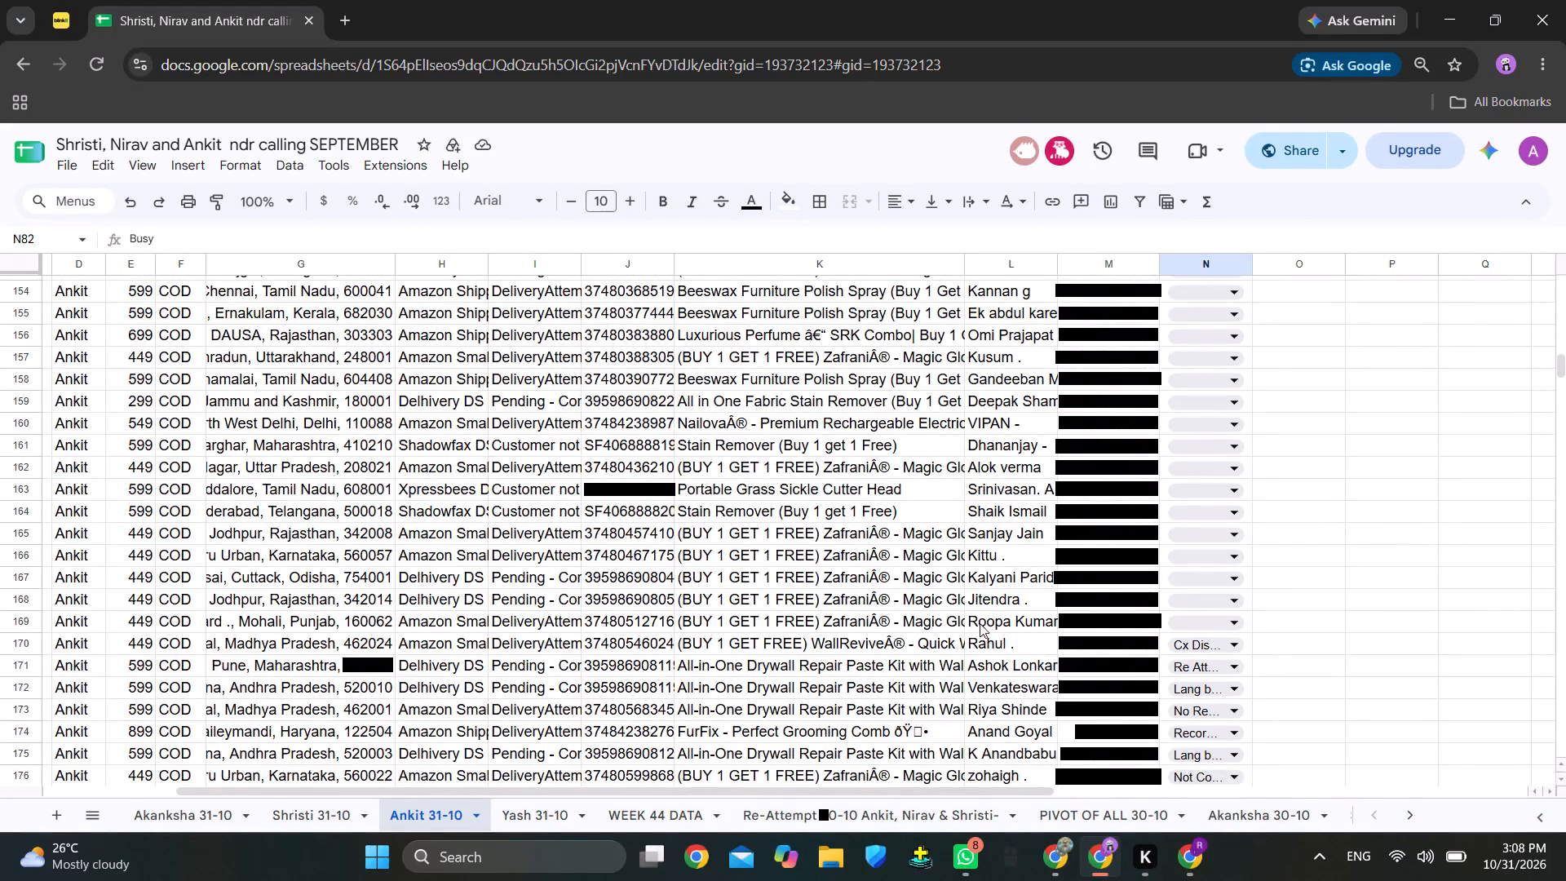
{"action": "left_click", "coordinate": [1217, 620]}
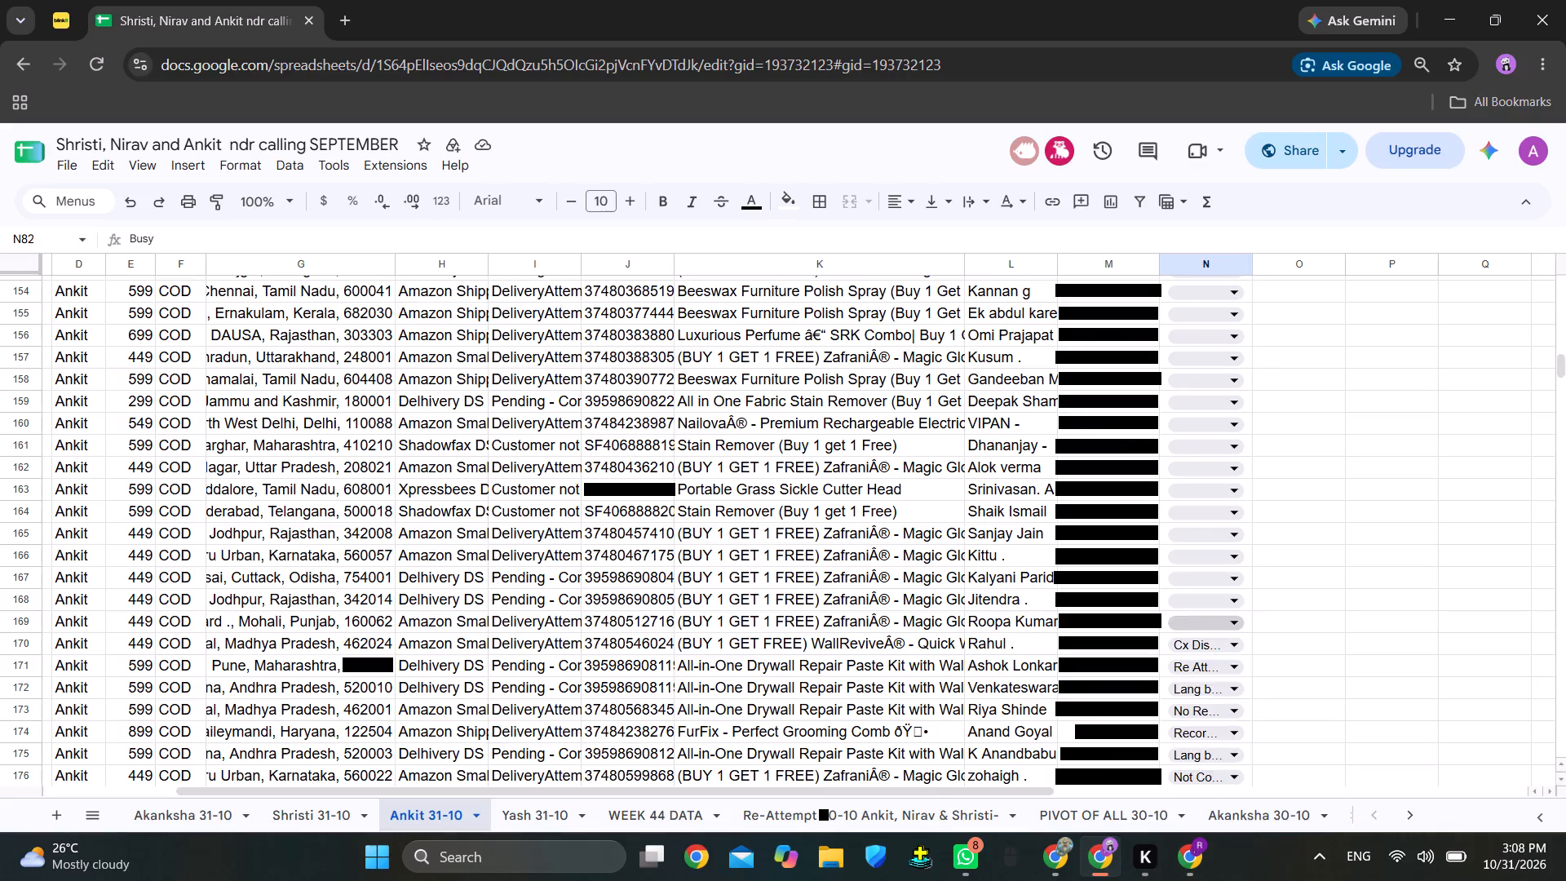
{"action": "left_click", "coordinate": [1201, 680]}
Set the remark in row 83, the first blank one below the upper filled rows, to No Response.
{"action": "scroll", "coordinate": [1285, 575], "scroll_direction": "up", "scroll_amount": 10}
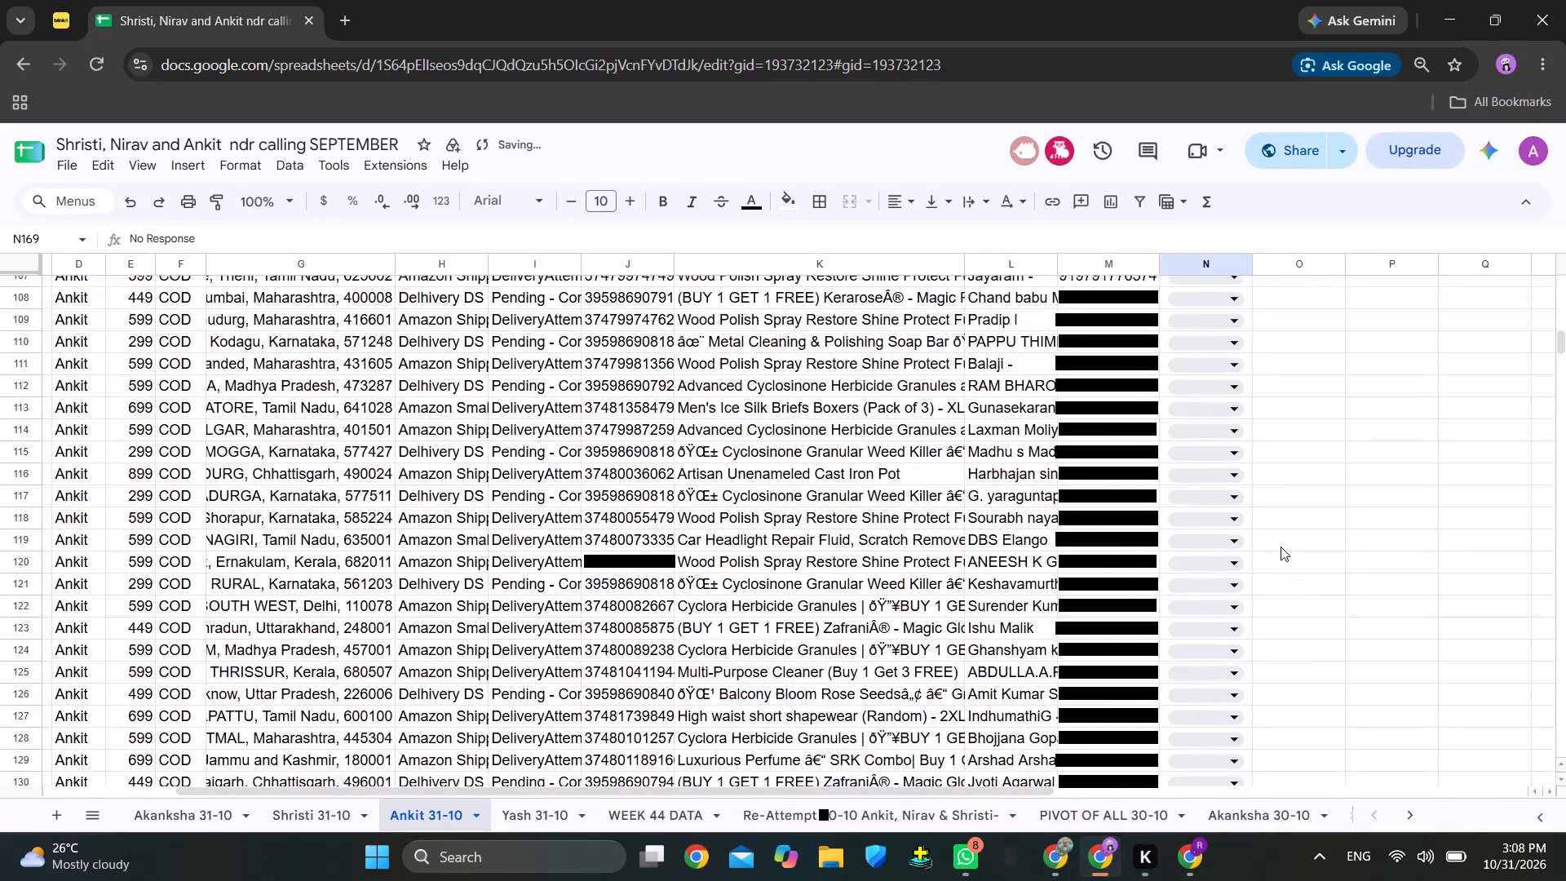
{"action": "scroll", "coordinate": [1280, 546], "scroll_direction": "up", "scroll_amount": 6}
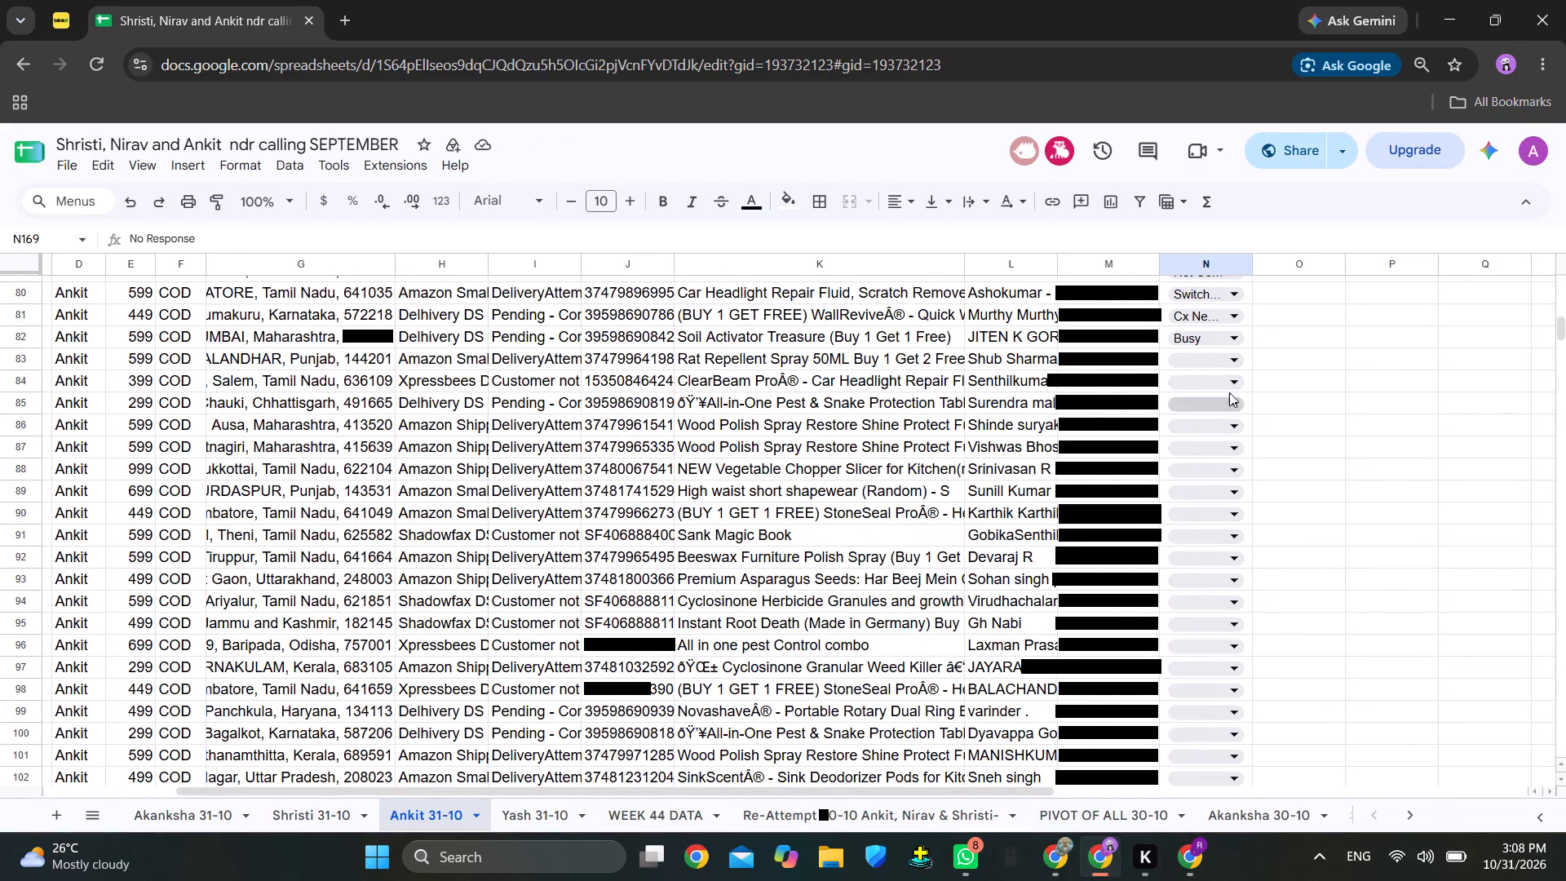
{"action": "scroll", "coordinate": [1218, 363], "scroll_direction": "up", "scroll_amount": 1}
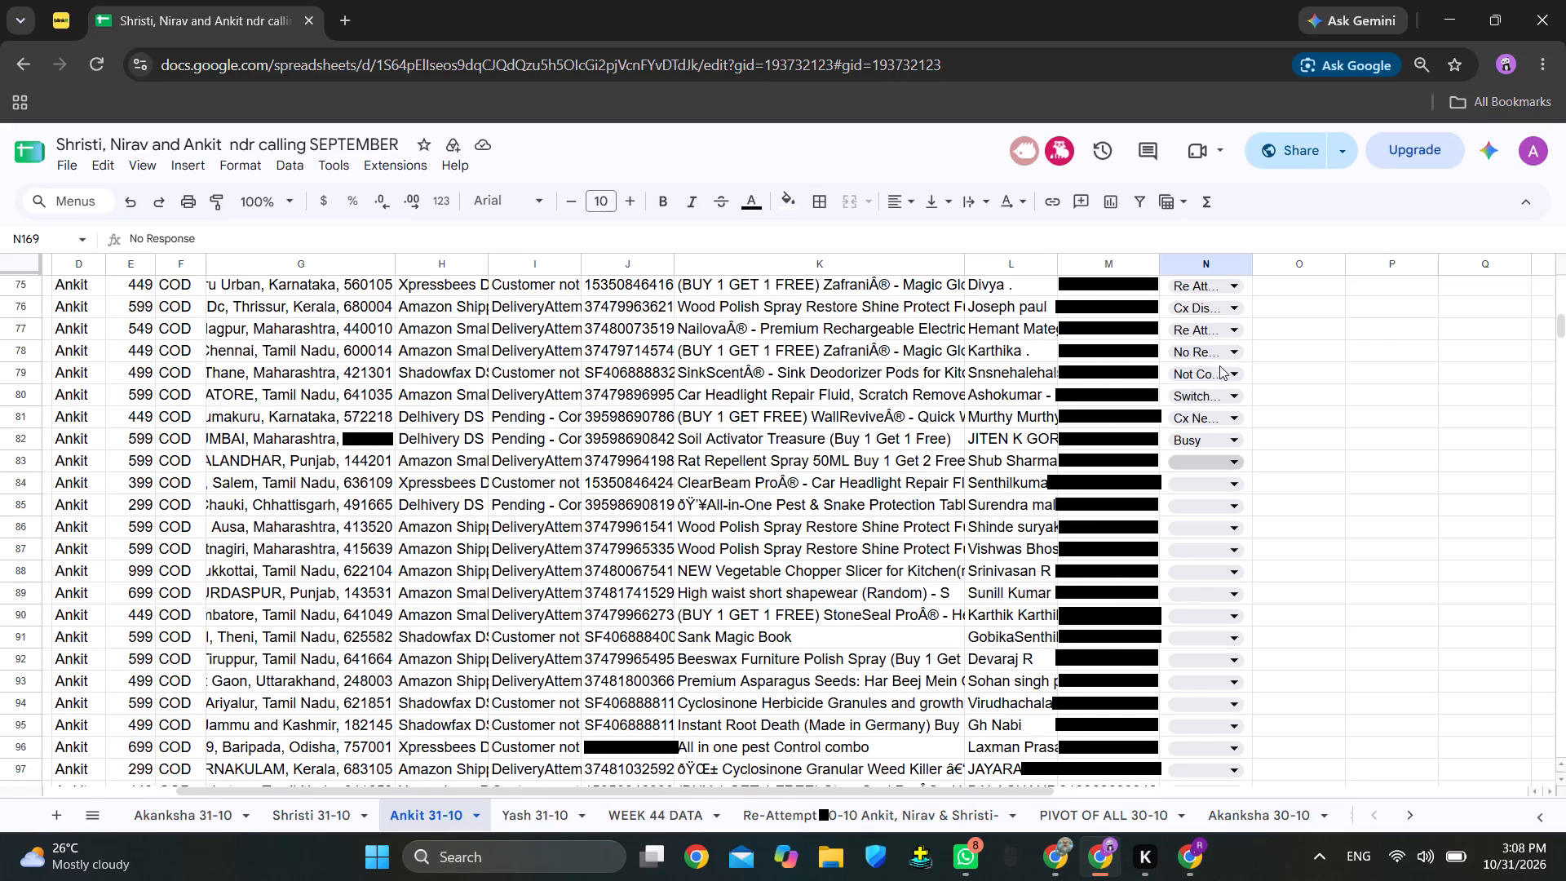
{"action": "left_click", "coordinate": [1210, 467]}
{"action": "left_click", "coordinate": [1210, 516]}
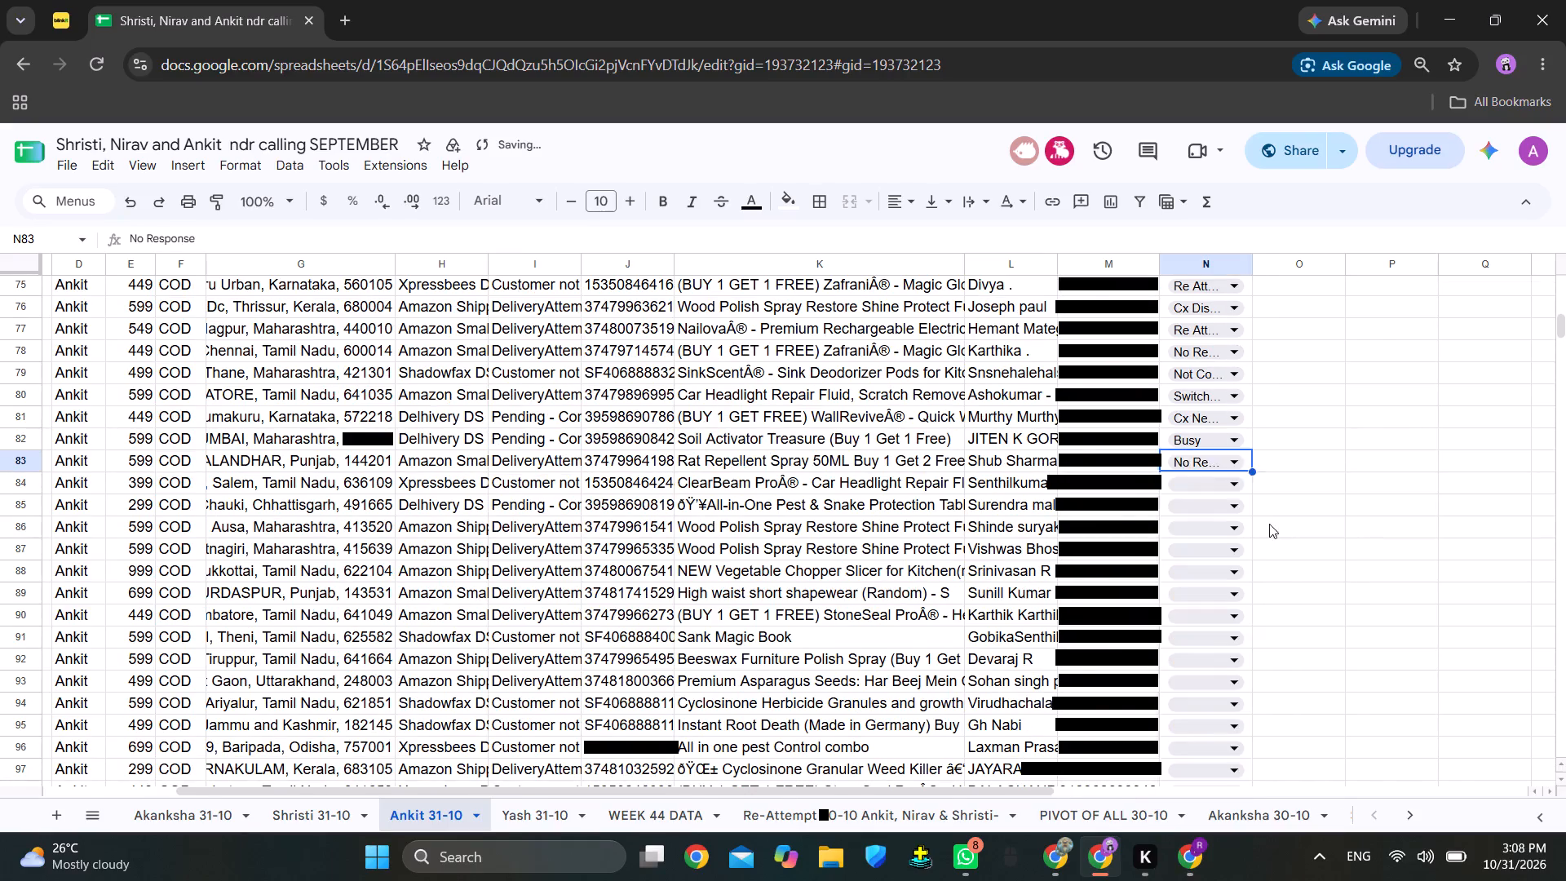
Set the remark in row 168, the last blank one above the lower filled rows, to Re Attempt.
{"action": "scroll", "coordinate": [1298, 534], "scroll_direction": "down", "scroll_amount": 18}
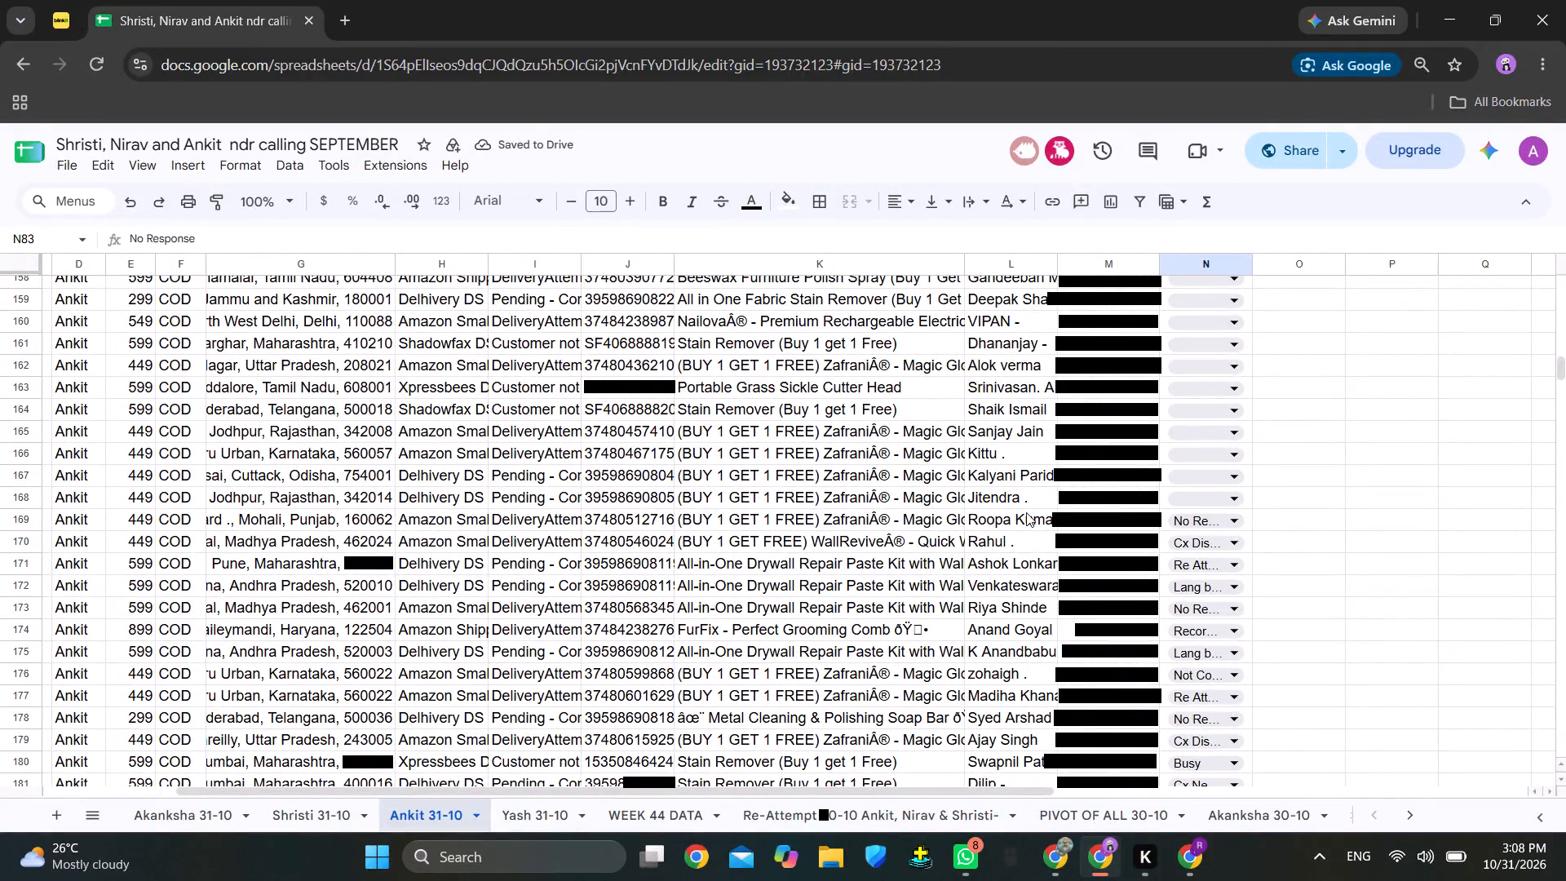
{"action": "left_click", "coordinate": [1211, 501]}
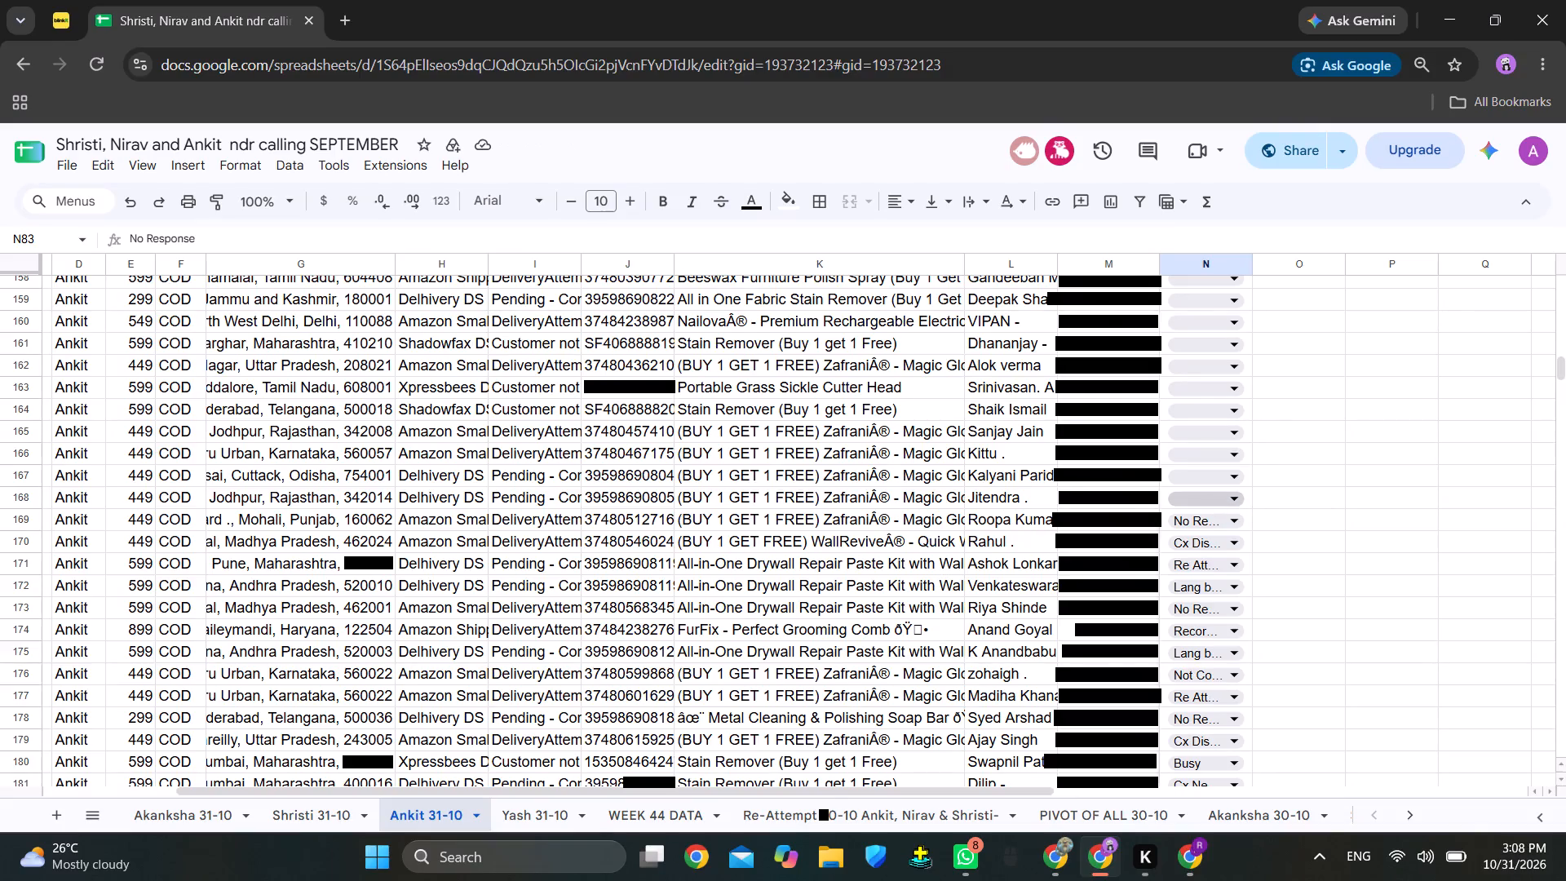
{"action": "left_click", "coordinate": [1210, 529]}
Set the remark in row 84, the first blank one below the upper filled rows, to Cx Disconnected.
{"action": "scroll", "coordinate": [1316, 445], "scroll_direction": "up", "scroll_amount": 11}
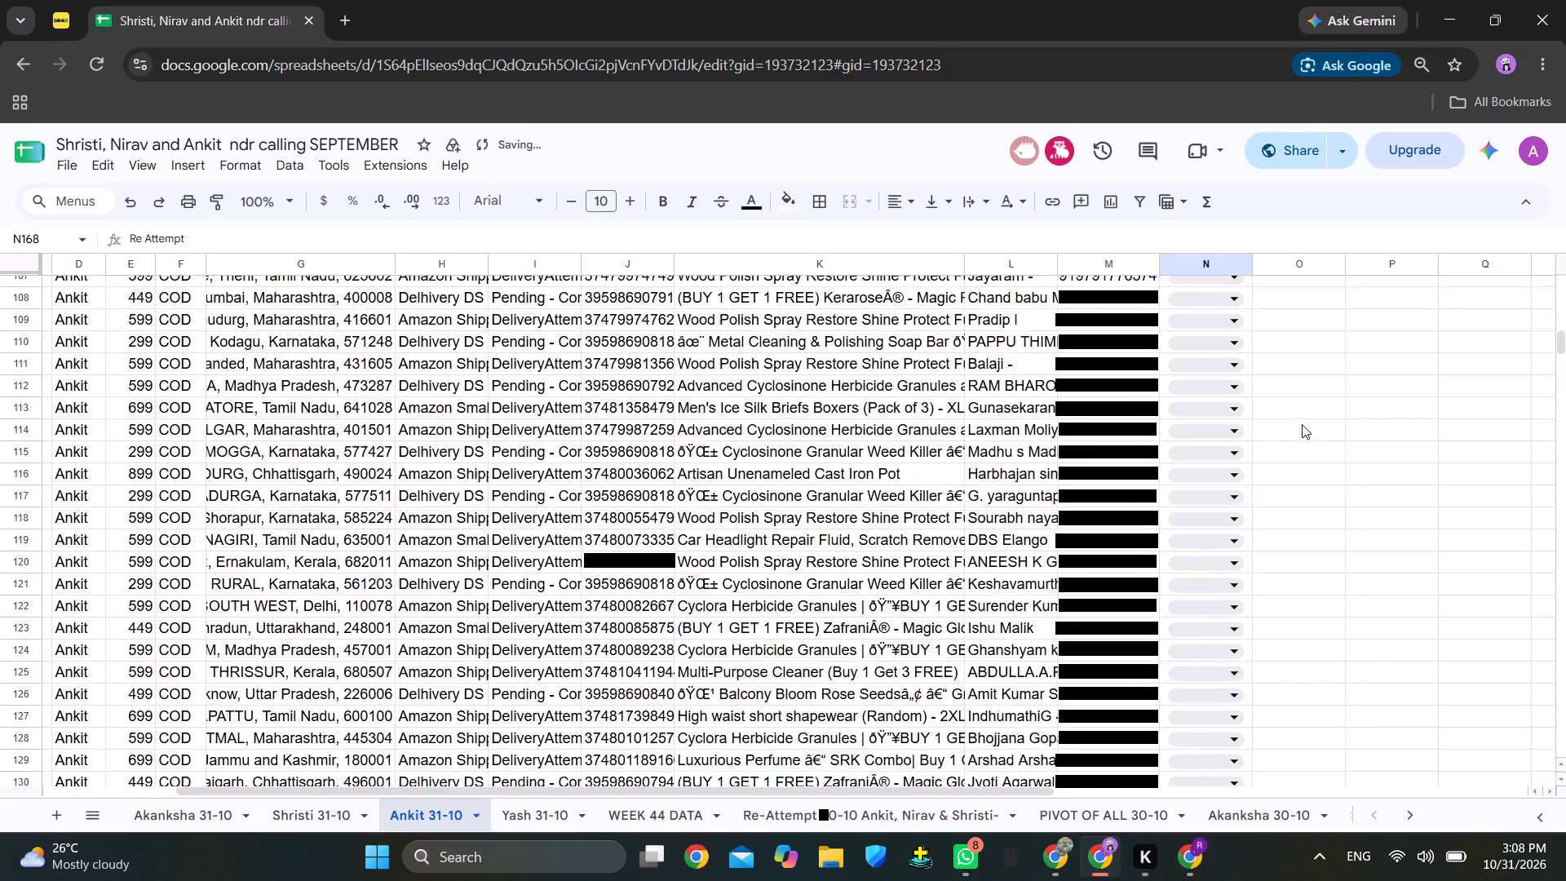
{"action": "scroll", "coordinate": [1302, 424], "scroll_direction": "up", "scroll_amount": 6}
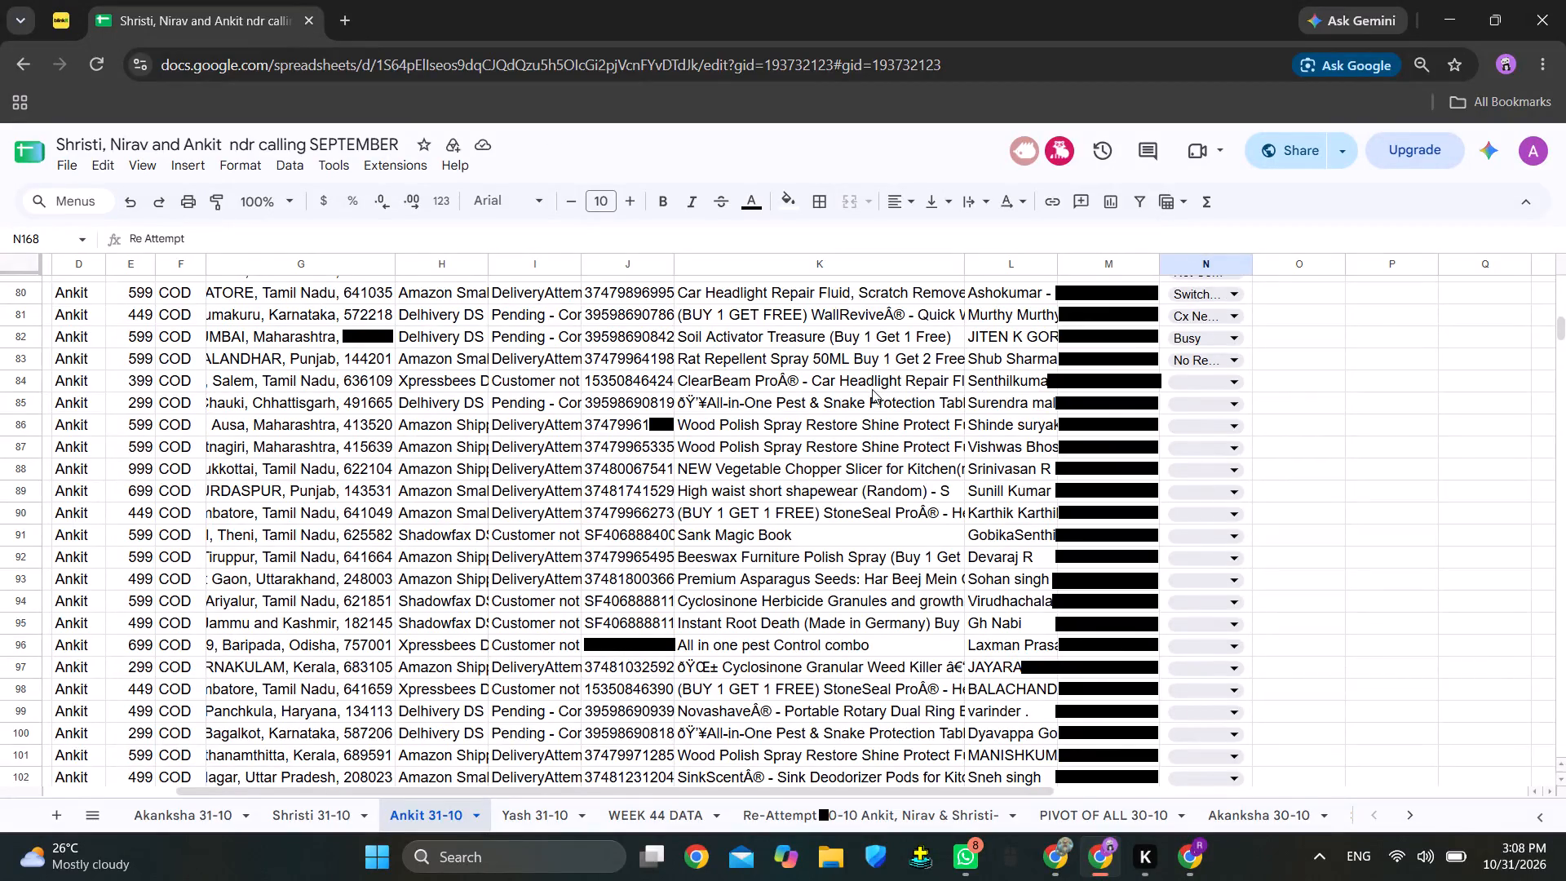
{"action": "left_click", "coordinate": [1210, 384]}
{"action": "left_click", "coordinate": [1232, 579]}
Set the remark in row 167, the last blank one above the lower filled rows, to Re Attempt.
{"action": "scroll", "coordinate": [1262, 568], "scroll_direction": "down", "scroll_amount": 6}
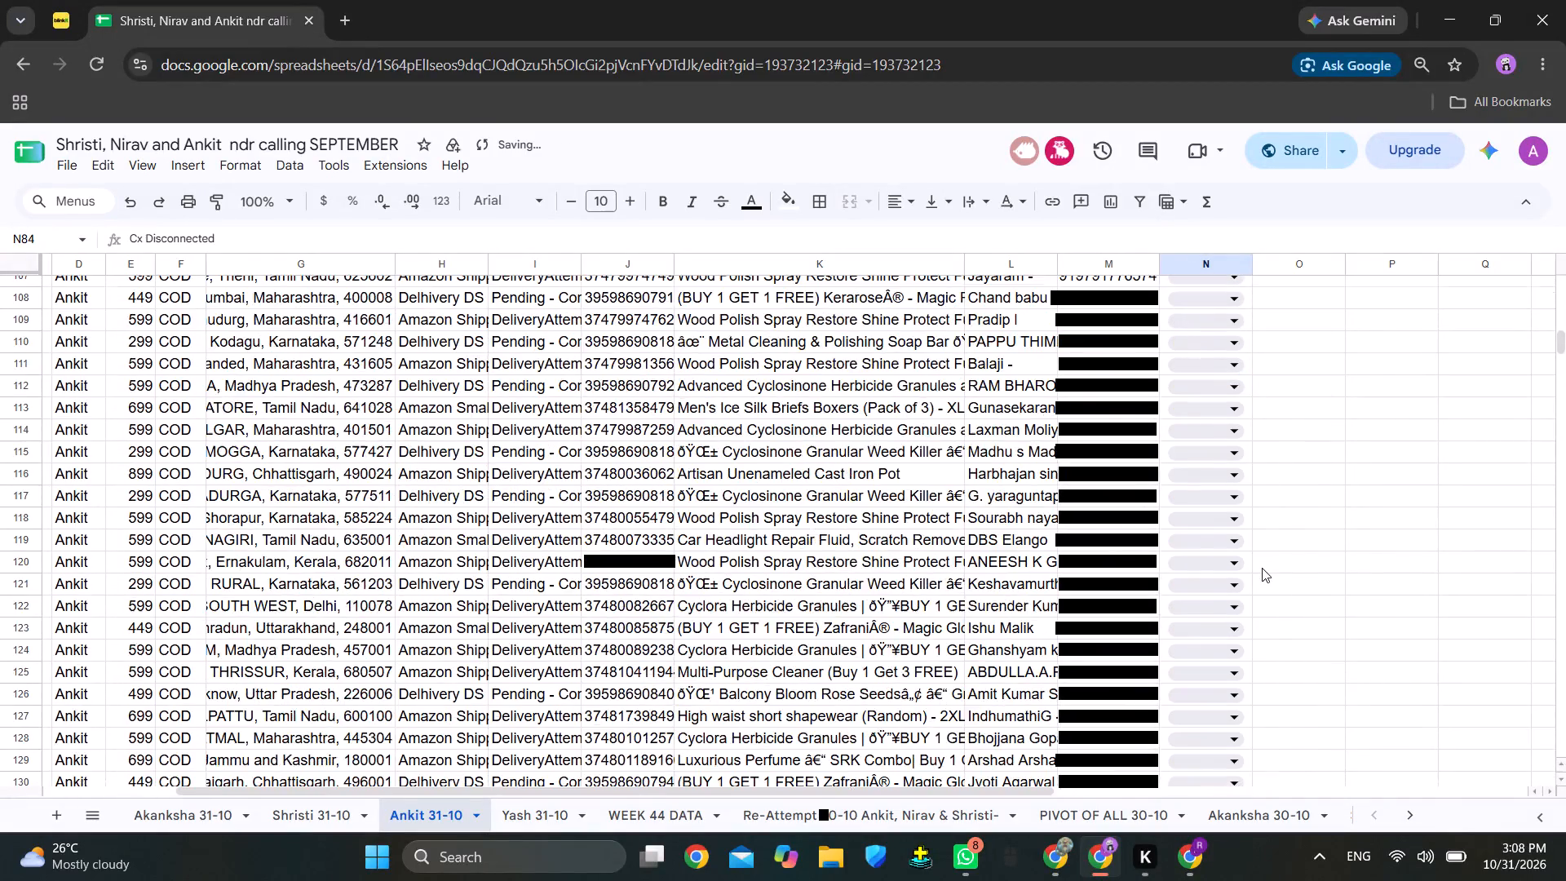
{"action": "scroll", "coordinate": [1262, 572], "scroll_direction": "down", "scroll_amount": 11}
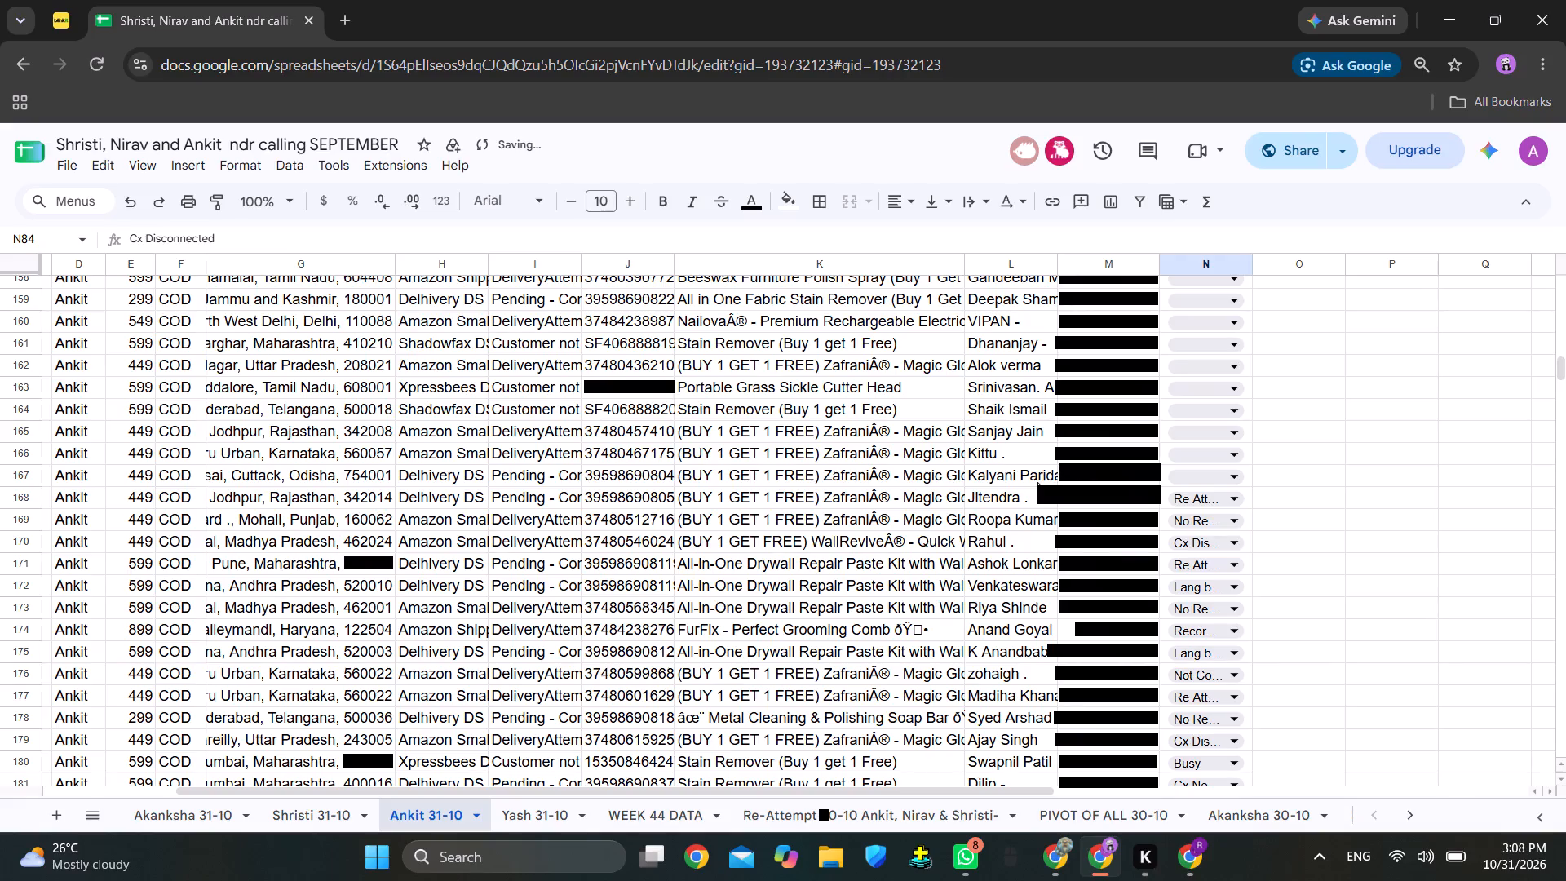
{"action": "left_click", "coordinate": [1190, 479]}
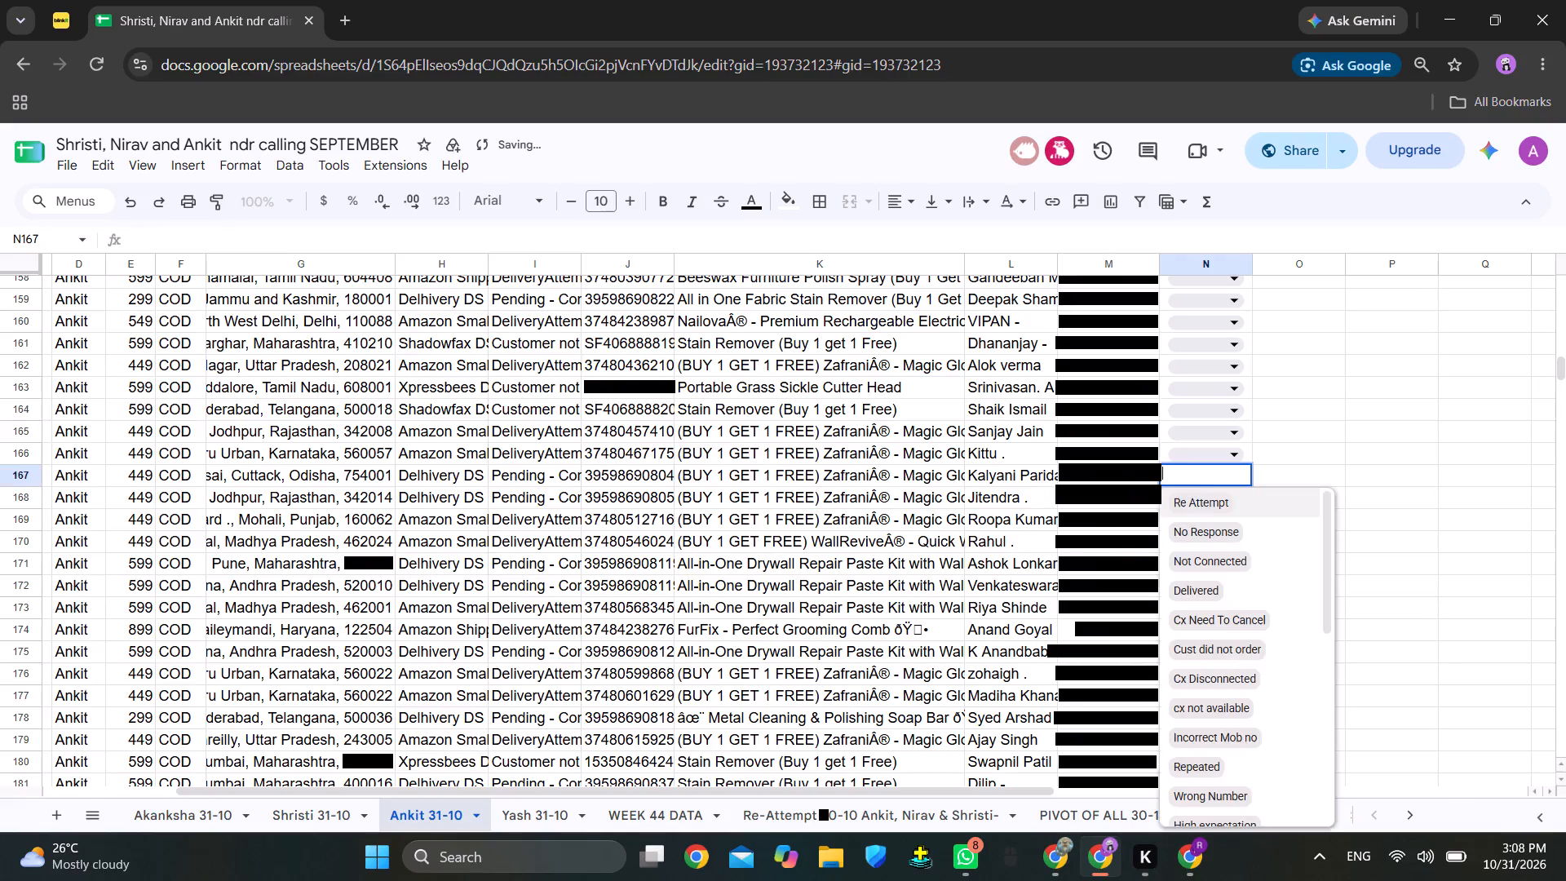
{"action": "left_click", "coordinate": [1193, 499]}
Set the remark in row 85, the first blank one below the upper filled rows, to Re Attempt.
{"action": "scroll", "coordinate": [1277, 465], "scroll_direction": "up", "scroll_amount": 13}
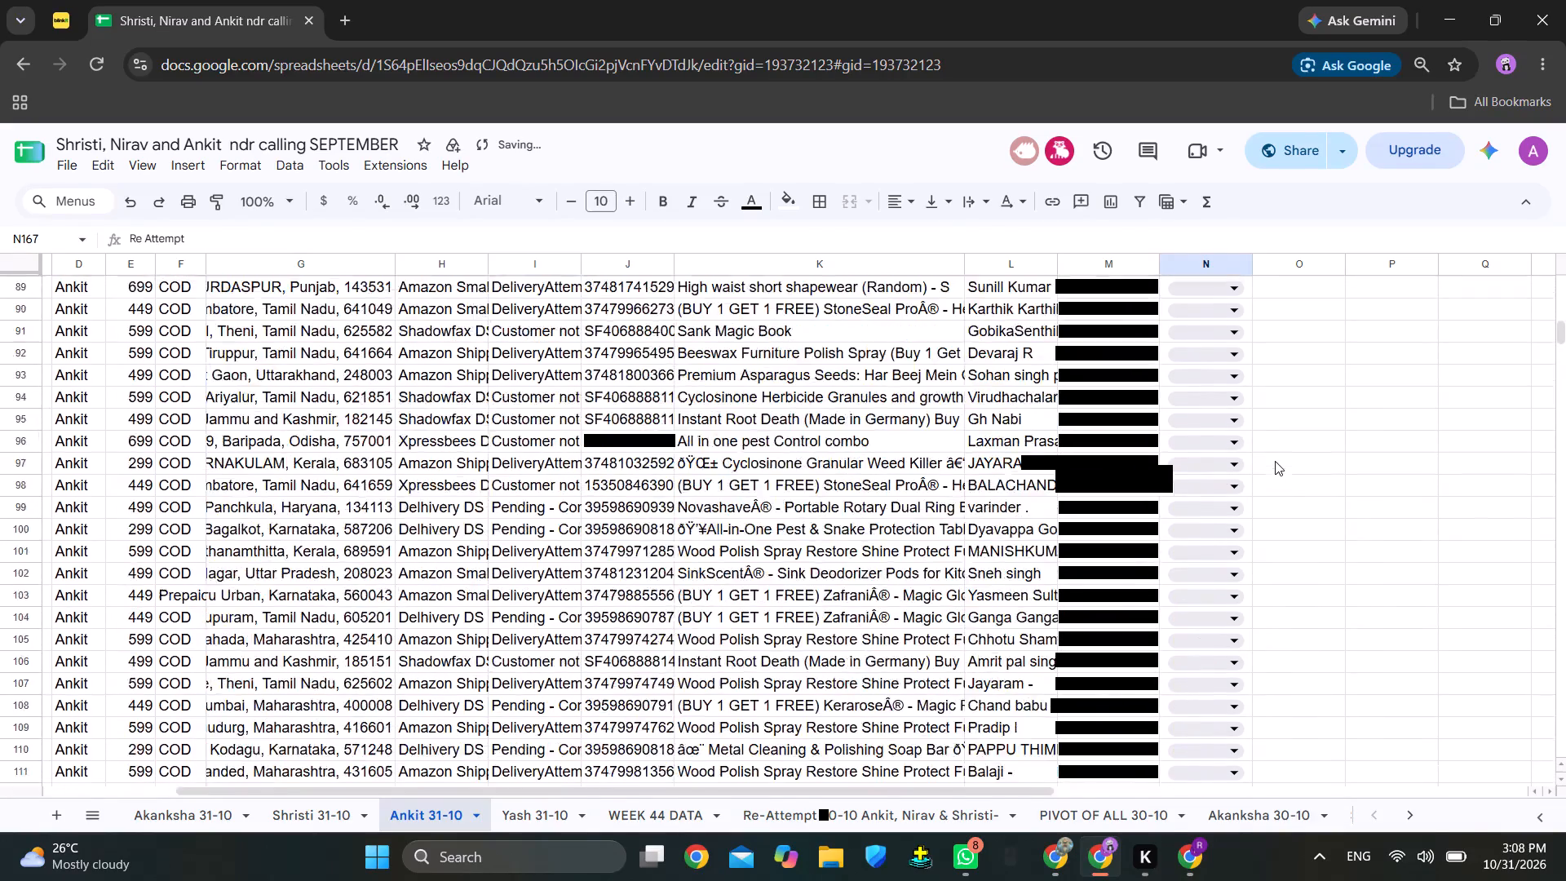
{"action": "scroll", "coordinate": [1275, 461], "scroll_direction": "up", "scroll_amount": 5}
{"action": "scroll", "coordinate": [1273, 461], "scroll_direction": "down", "scroll_amount": 1}
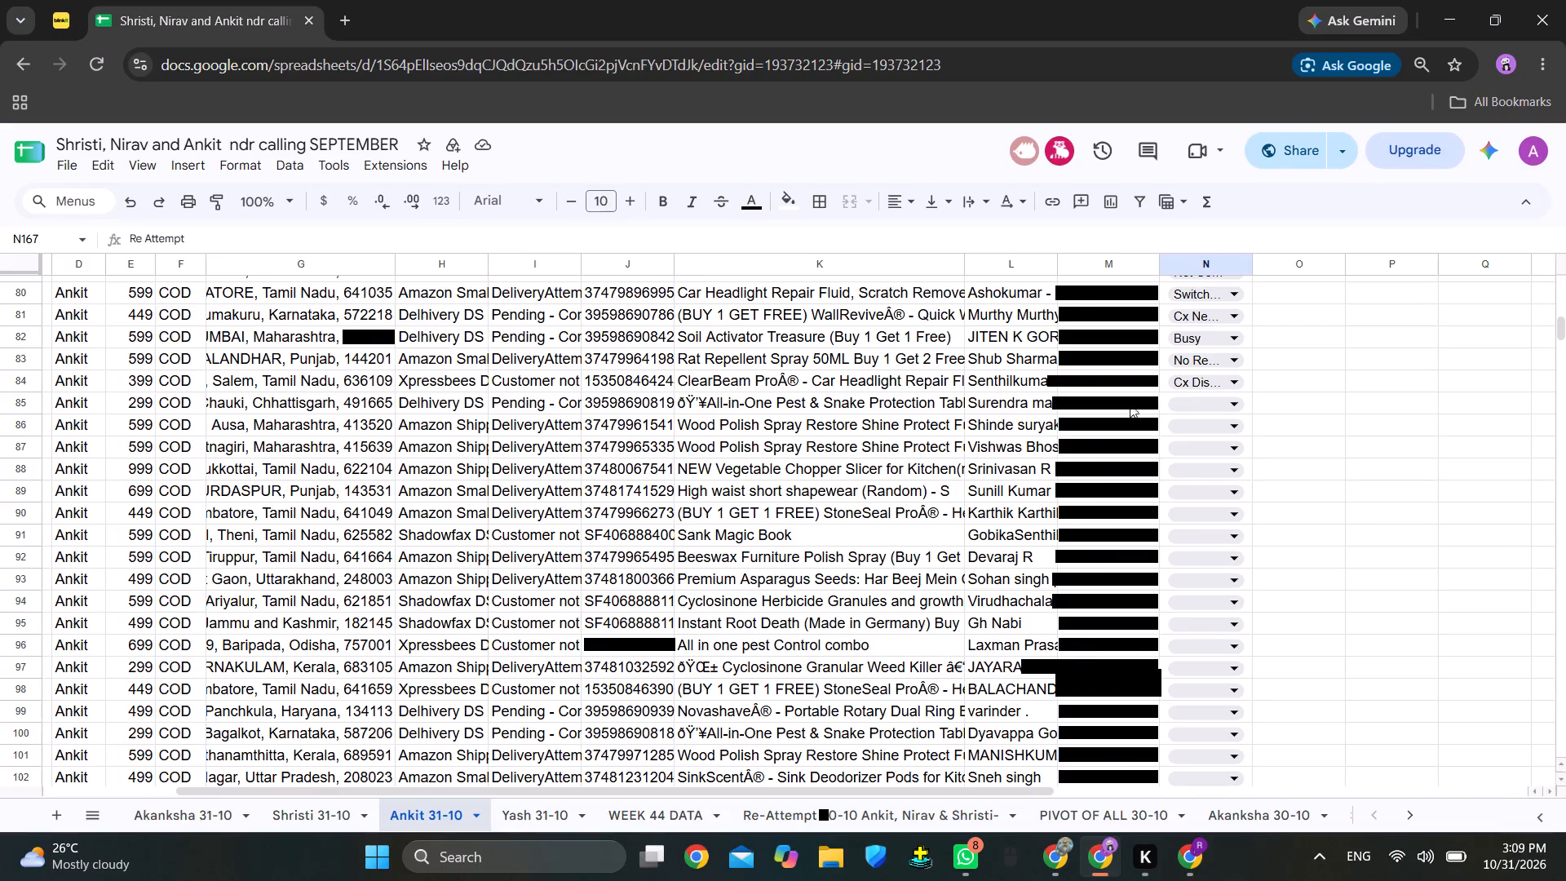
{"action": "left_click", "coordinate": [1222, 405]}
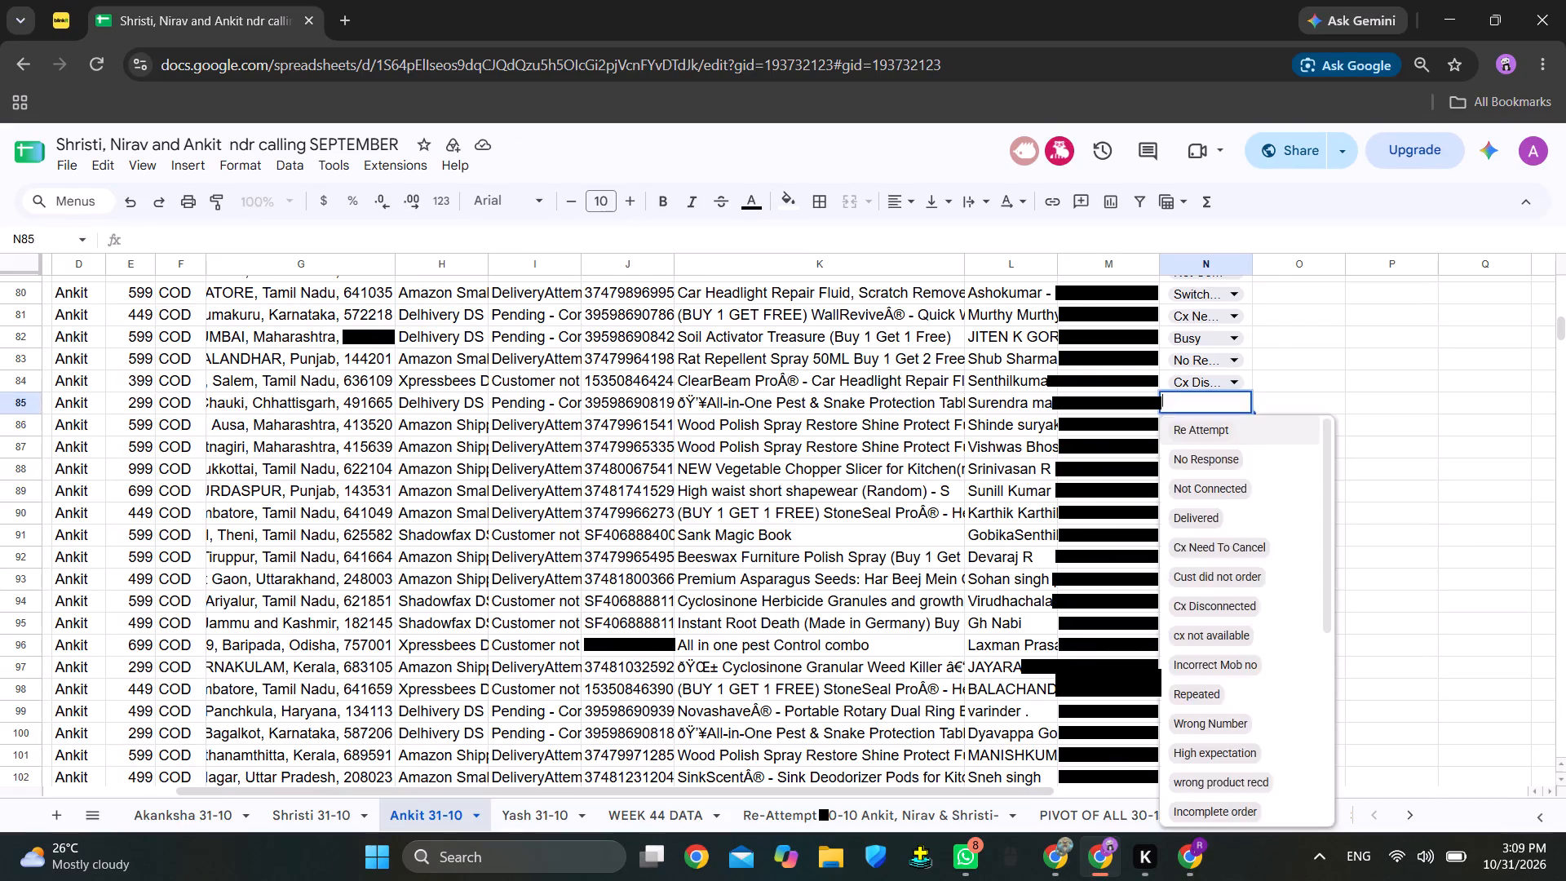
{"action": "left_click", "coordinate": [1213, 432]}
Set the remark in row 166, the last blank one above the lower filled rows, to Lang barrier.
{"action": "scroll", "coordinate": [1263, 462], "scroll_direction": "down", "scroll_amount": 17}
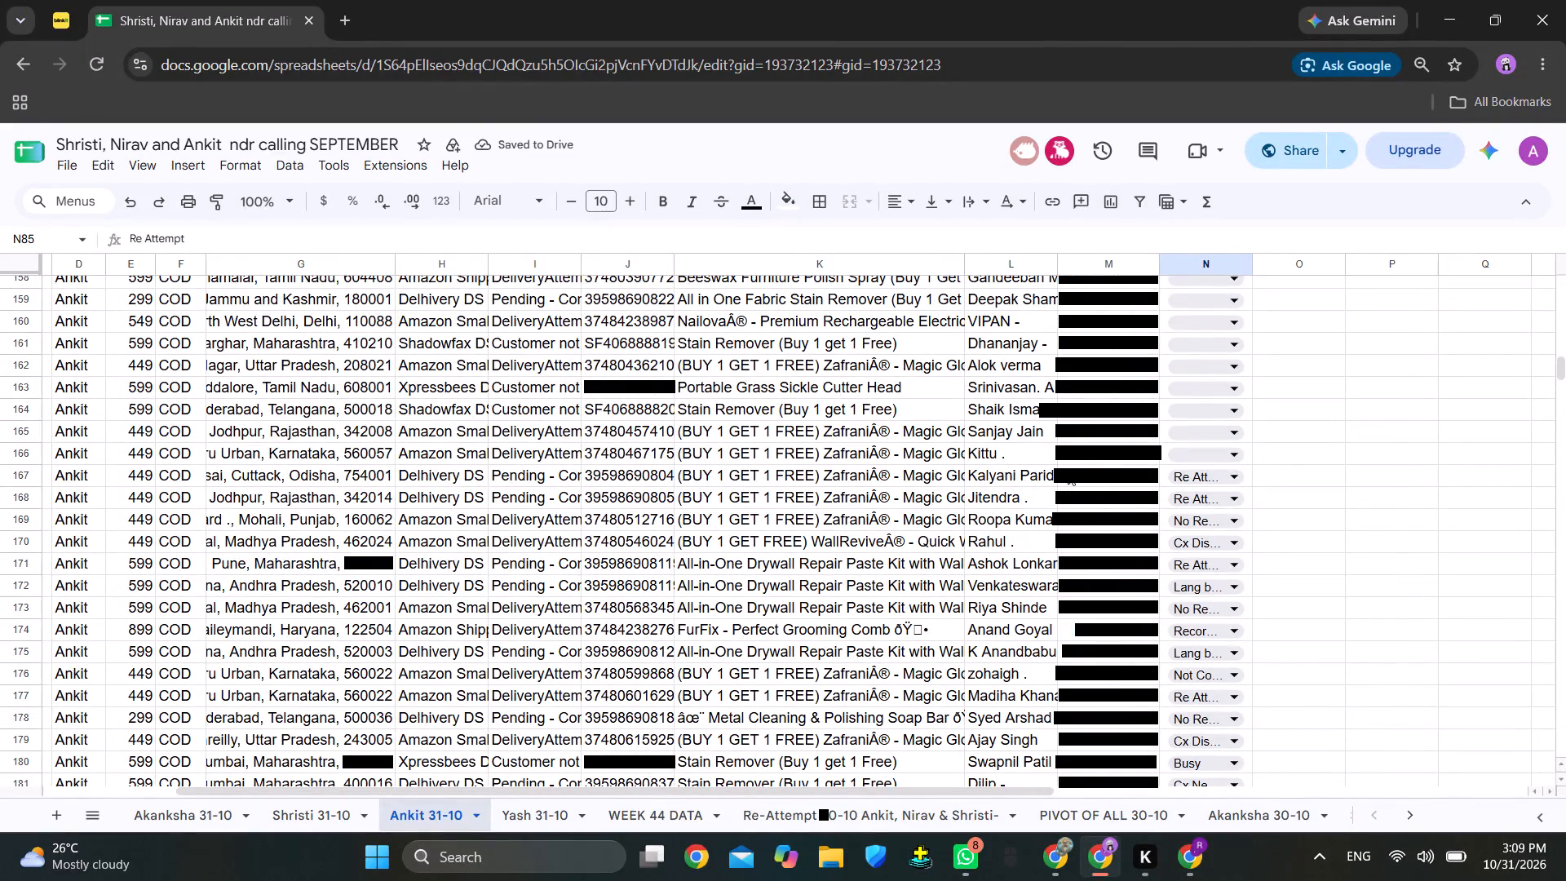
{"action": "left_click", "coordinate": [1188, 458]}
{"action": "scroll", "coordinate": [1215, 521], "scroll_direction": "down", "scroll_amount": 8}
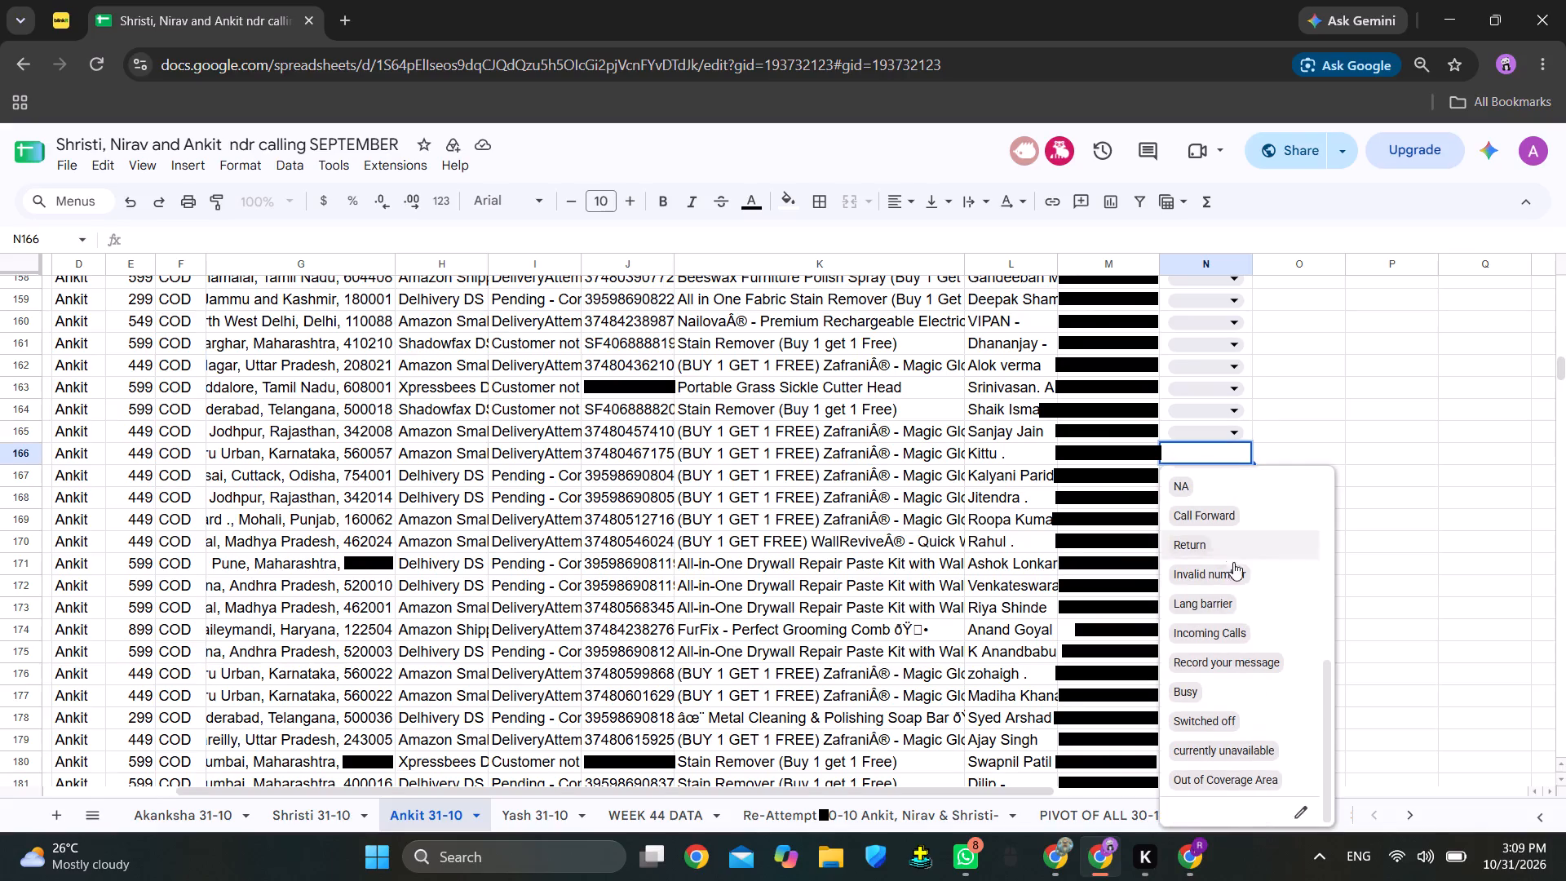
{"action": "left_click", "coordinate": [1220, 608]}
Set the remark in row 86, the first blank one below the upper filled rows, to Re Attempt.
{"action": "scroll", "coordinate": [1324, 477], "scroll_direction": "up", "scroll_amount": 12}
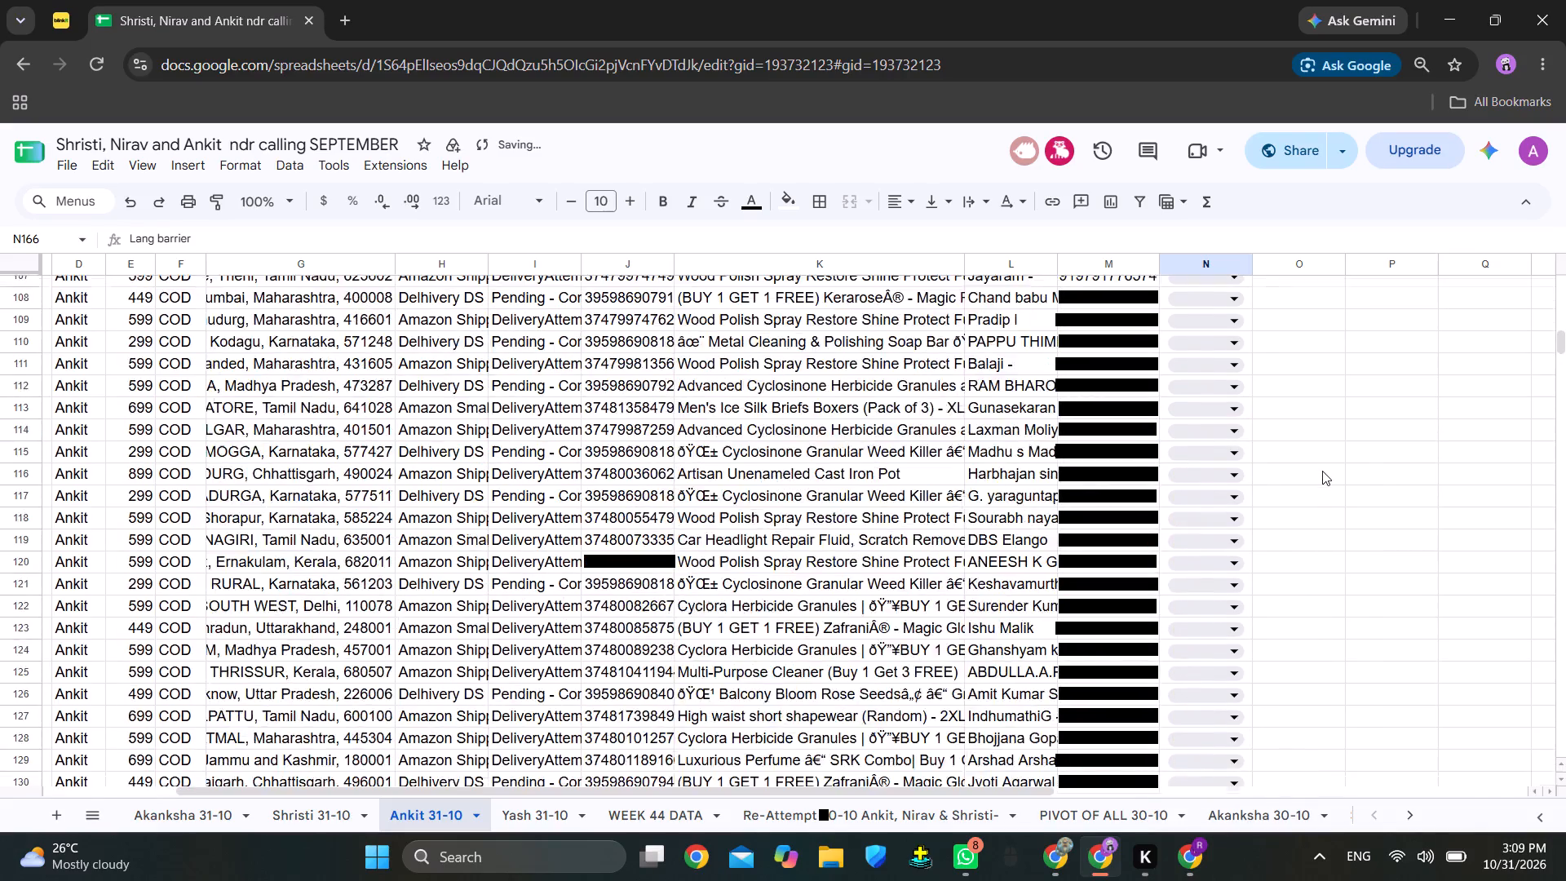
{"action": "scroll", "coordinate": [1322, 471], "scroll_direction": "up", "scroll_amount": 5}
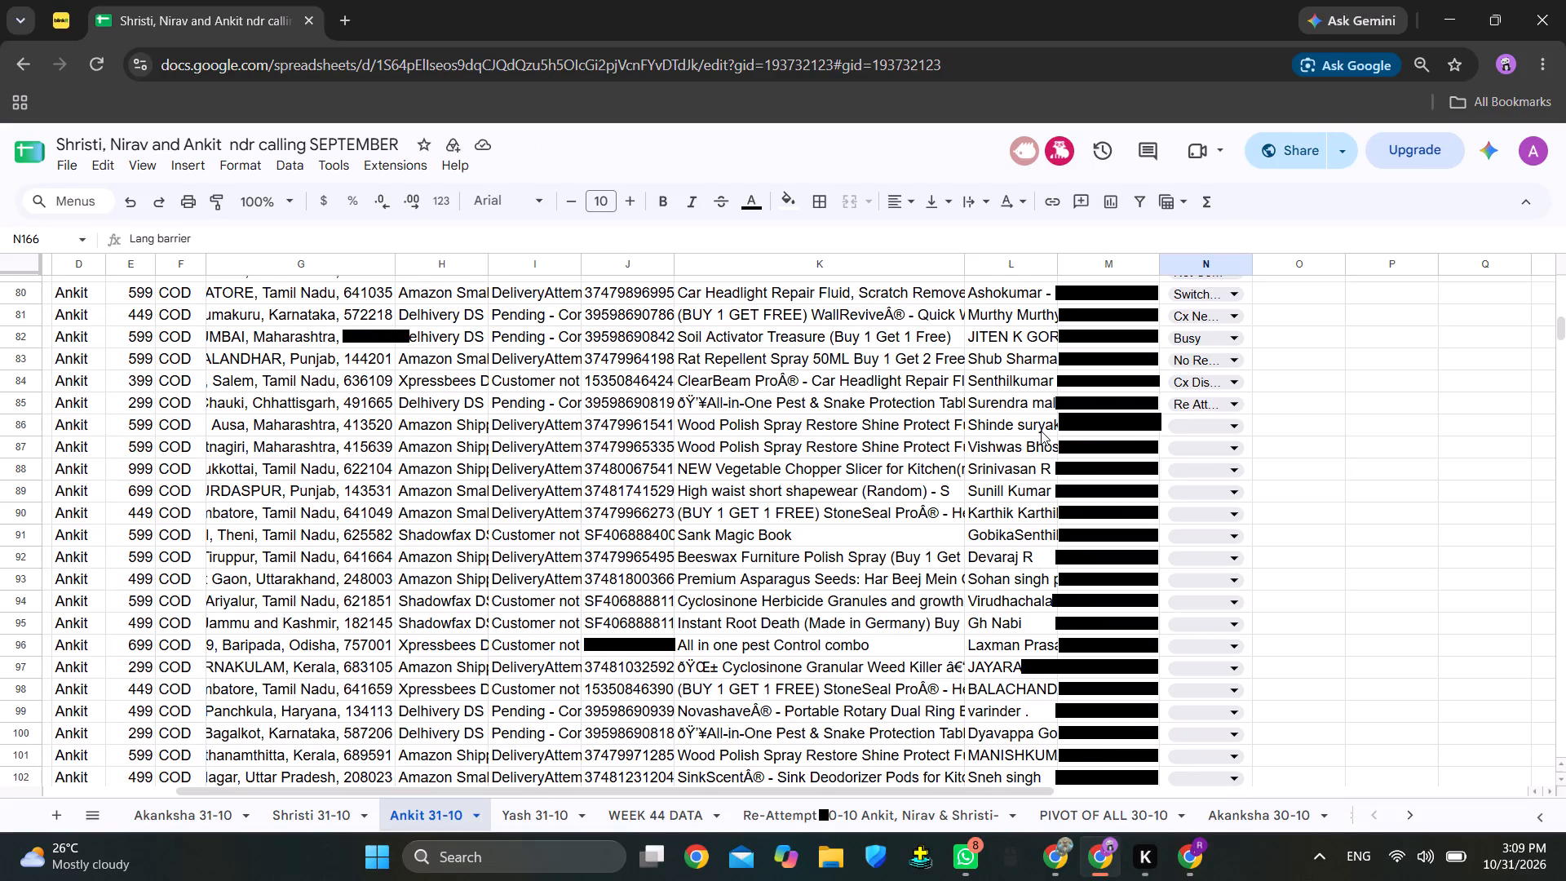
{"action": "left_click", "coordinate": [1215, 426]}
{"action": "left_click", "coordinate": [1209, 446]}
Set the remark in row 165, the last blank one above the lower filled rows, to Busy.
{"action": "scroll", "coordinate": [1241, 460], "scroll_direction": "down", "scroll_amount": 12}
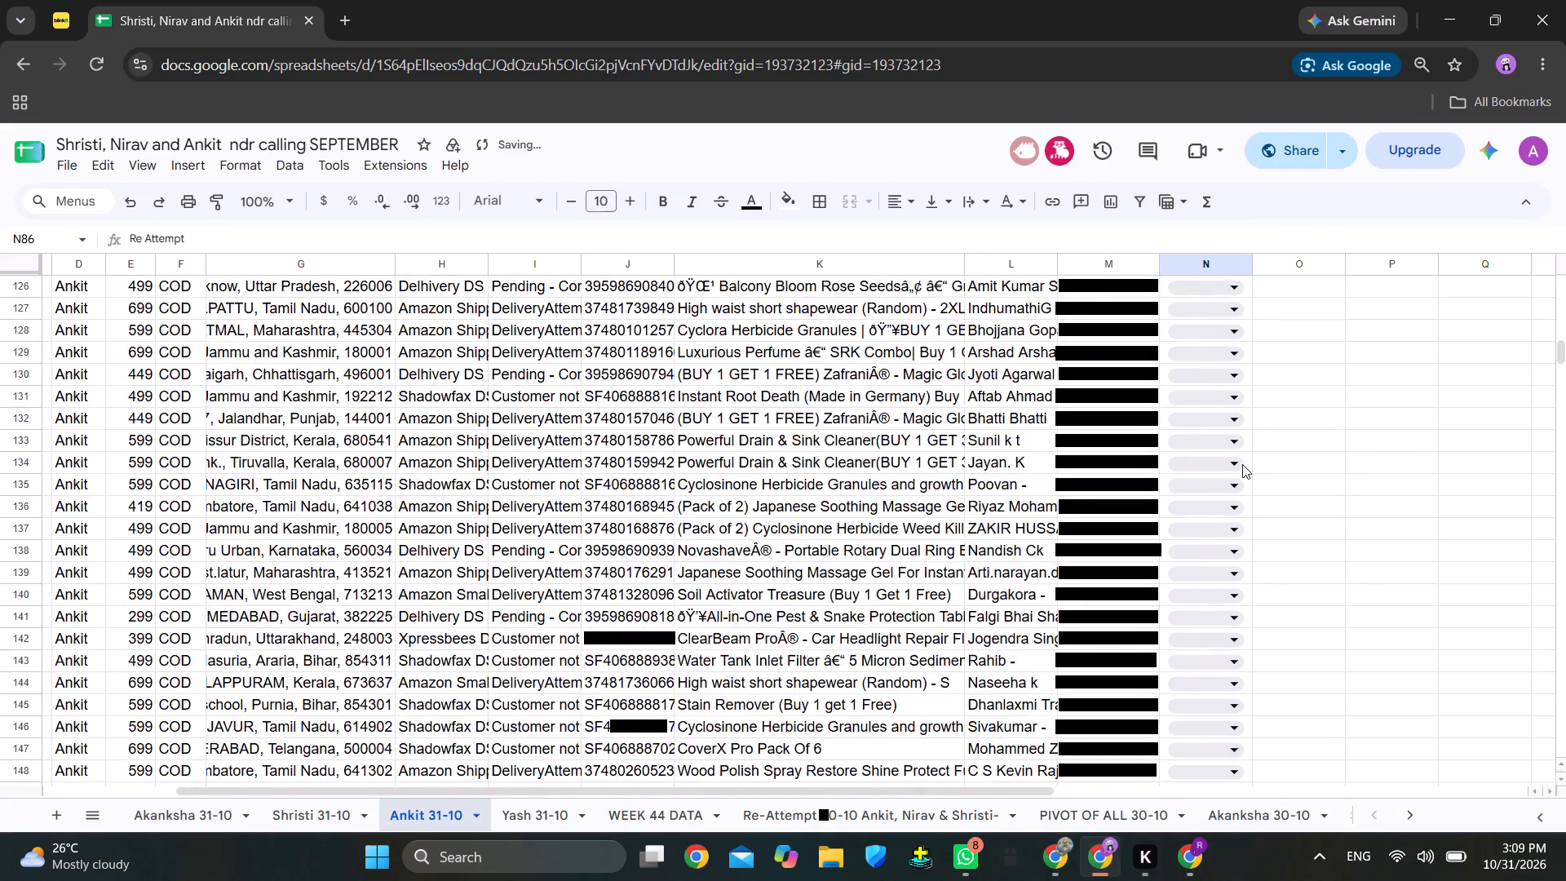
{"action": "scroll", "coordinate": [1245, 462], "scroll_direction": "down", "scroll_amount": 4}
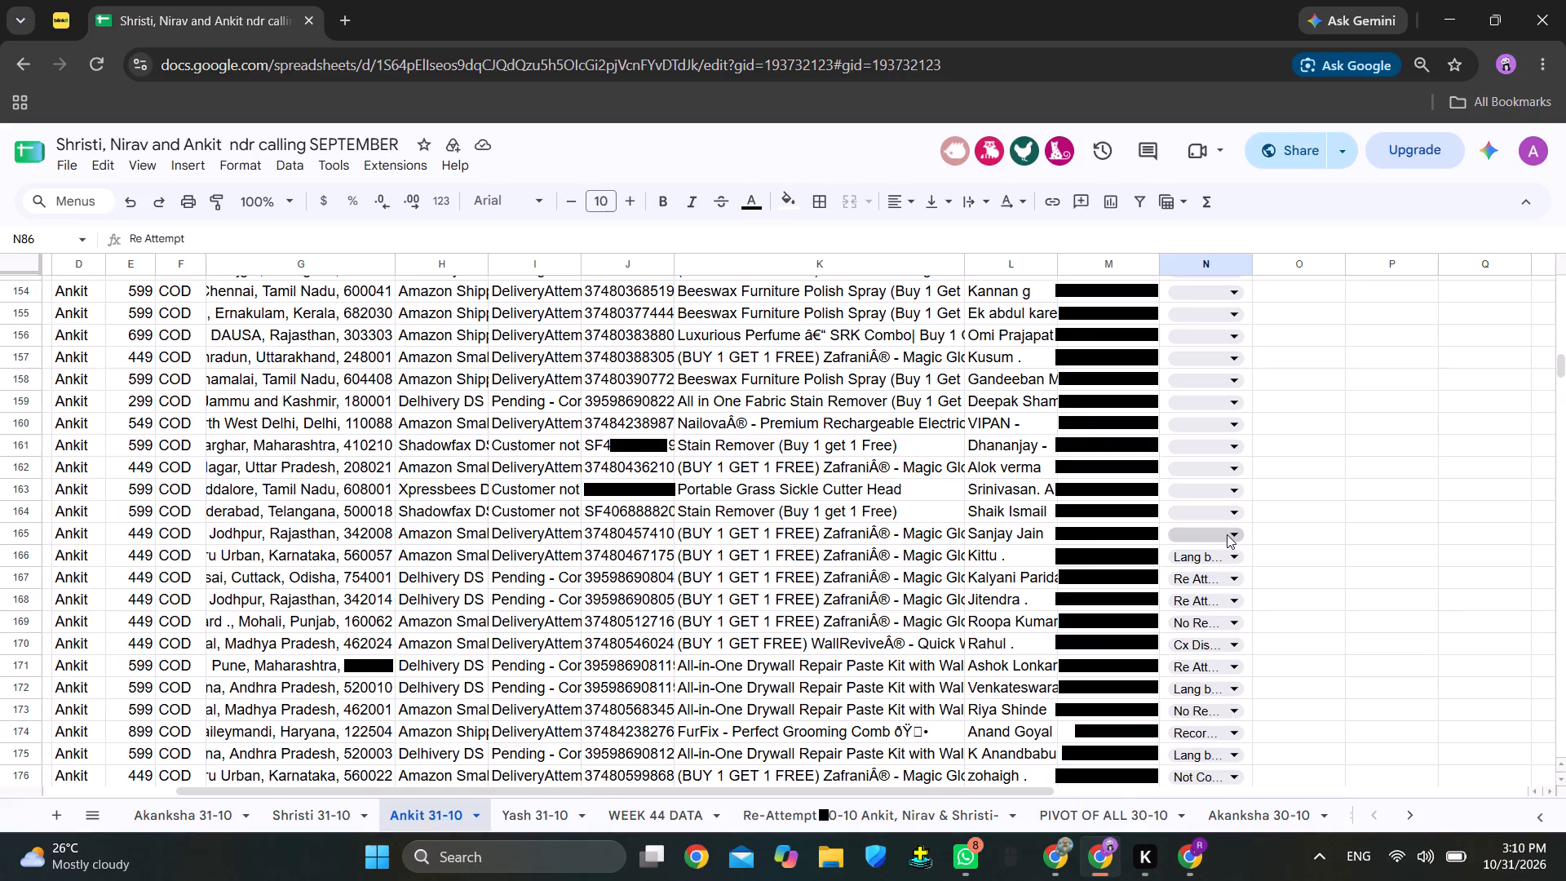
{"action": "scroll", "coordinate": [1227, 534], "scroll_direction": "down", "scroll_amount": 1}
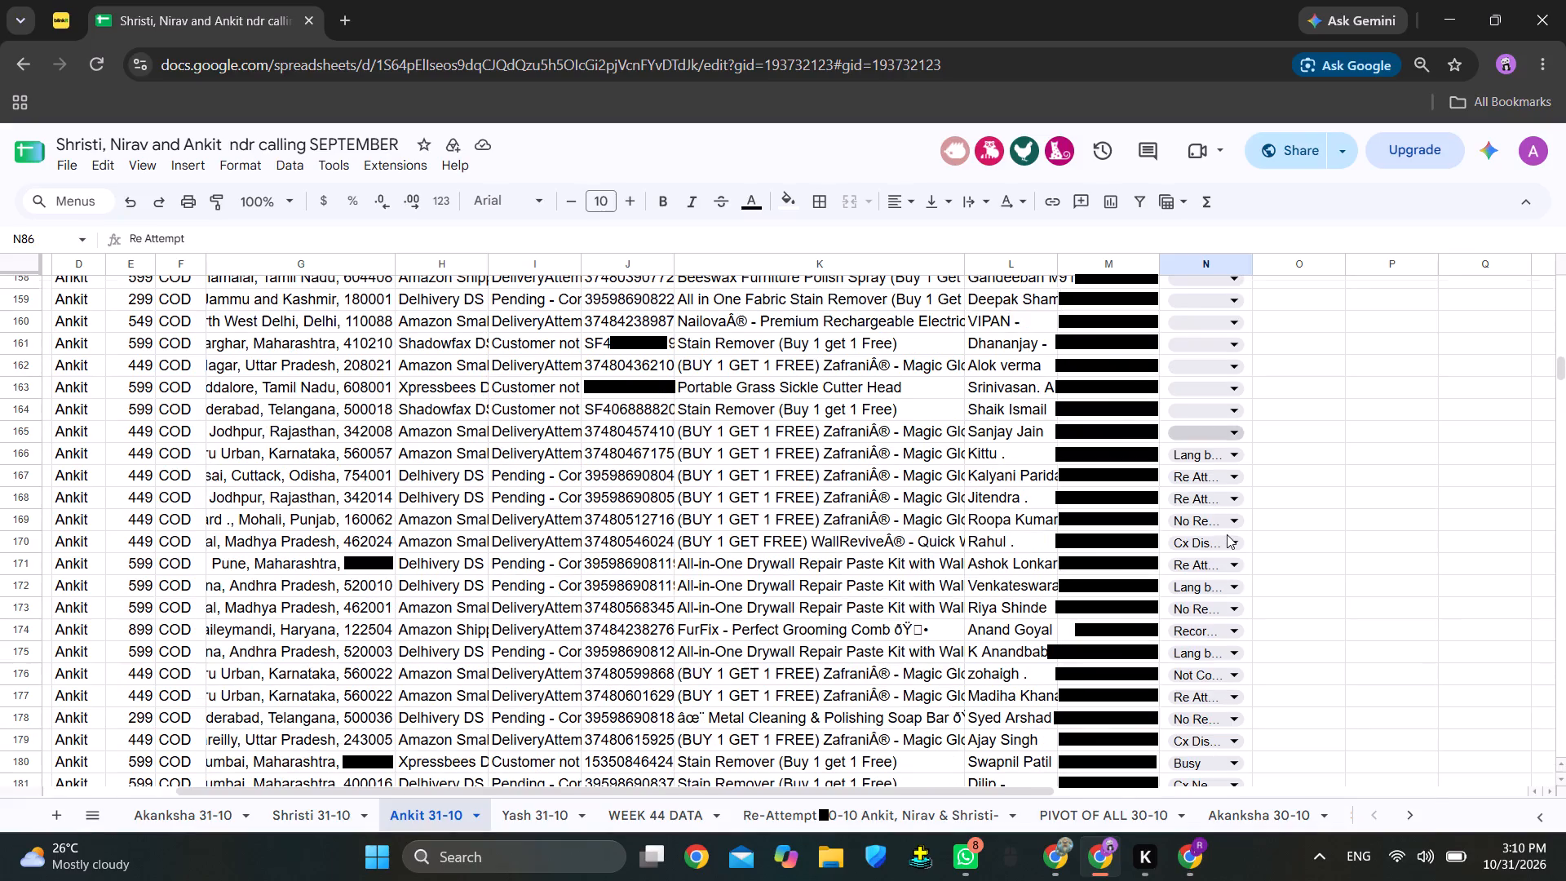
{"action": "left_click", "coordinate": [1214, 426]}
{"action": "left_click", "coordinate": [1217, 431]}
{"action": "scroll", "coordinate": [1210, 515], "scroll_direction": "down", "scroll_amount": 16}
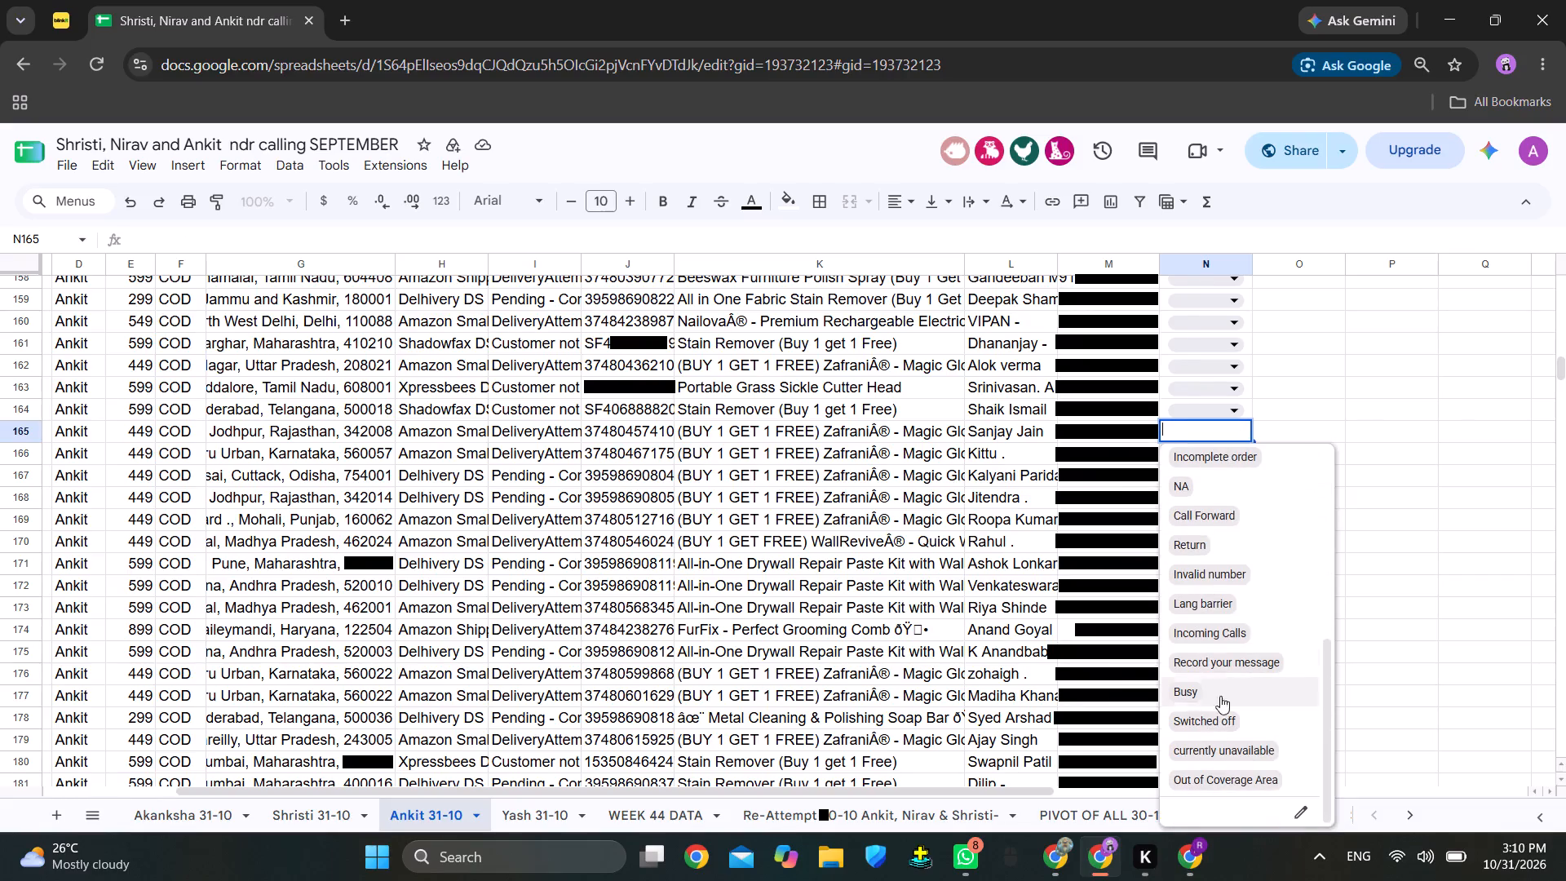
{"action": "left_click", "coordinate": [1190, 696]}
Fill in the remark in row 87, the first blank one below the upper filled rows.
{"action": "scroll", "coordinate": [1373, 525], "scroll_direction": "up", "scroll_amount": 5}
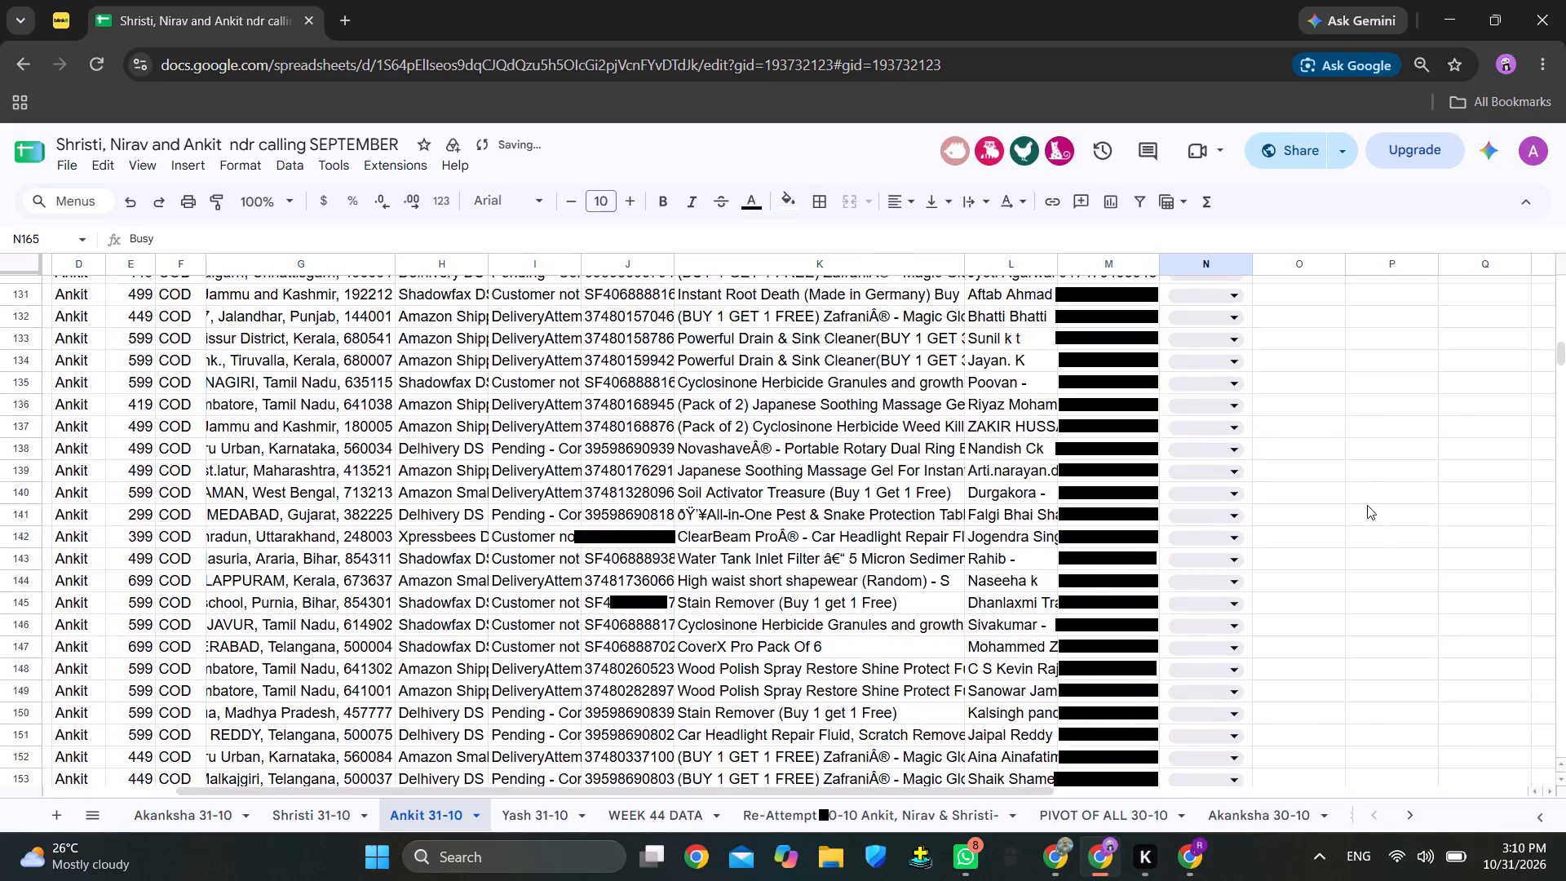
{"action": "scroll", "coordinate": [1367, 505], "scroll_direction": "up", "scroll_amount": 12}
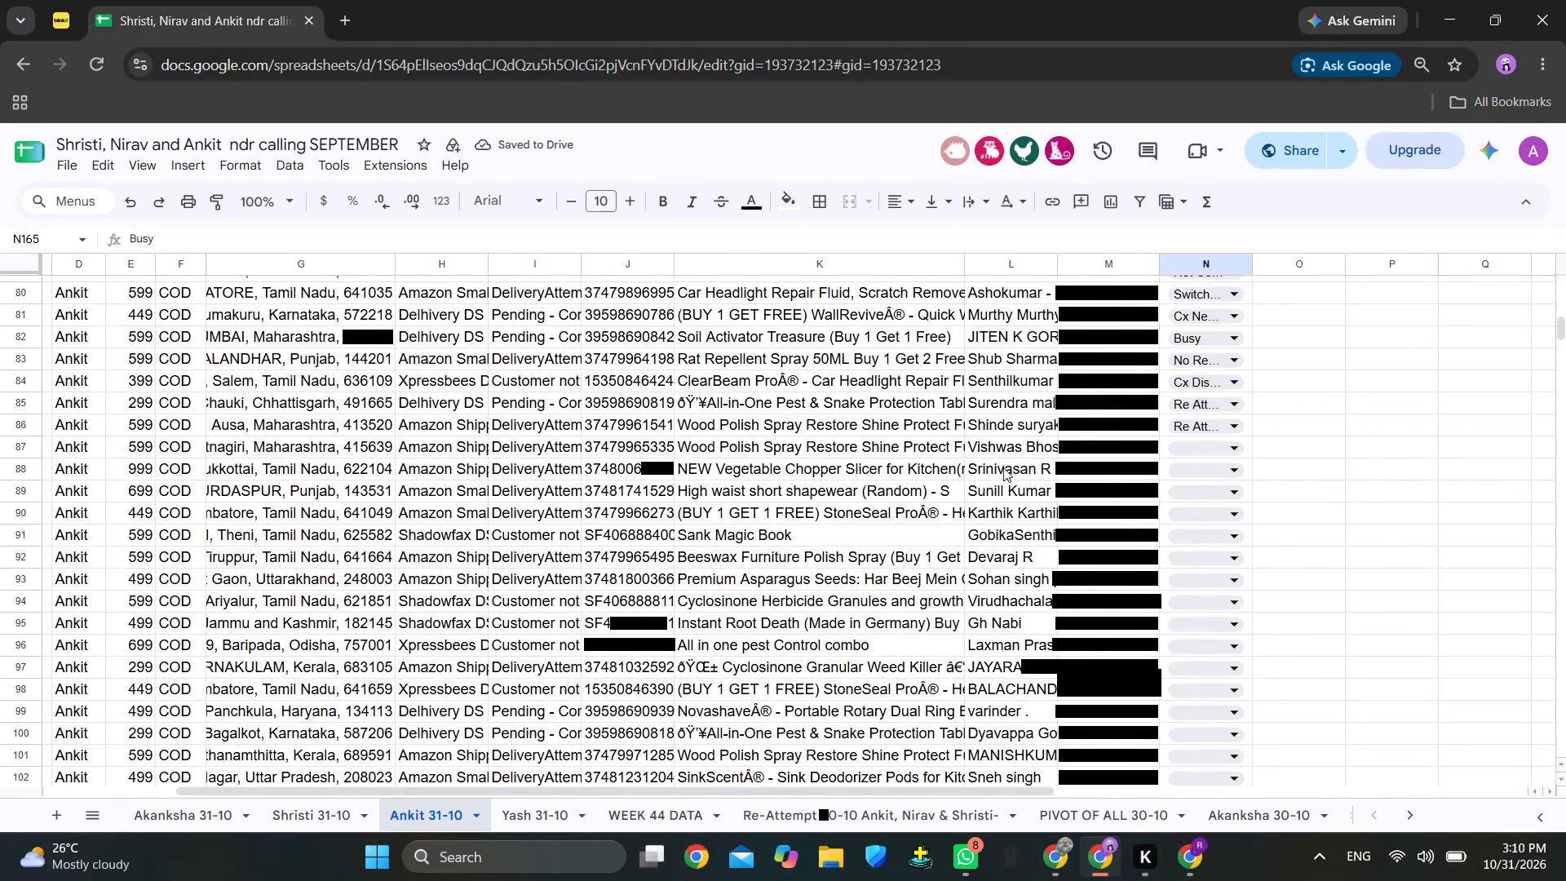
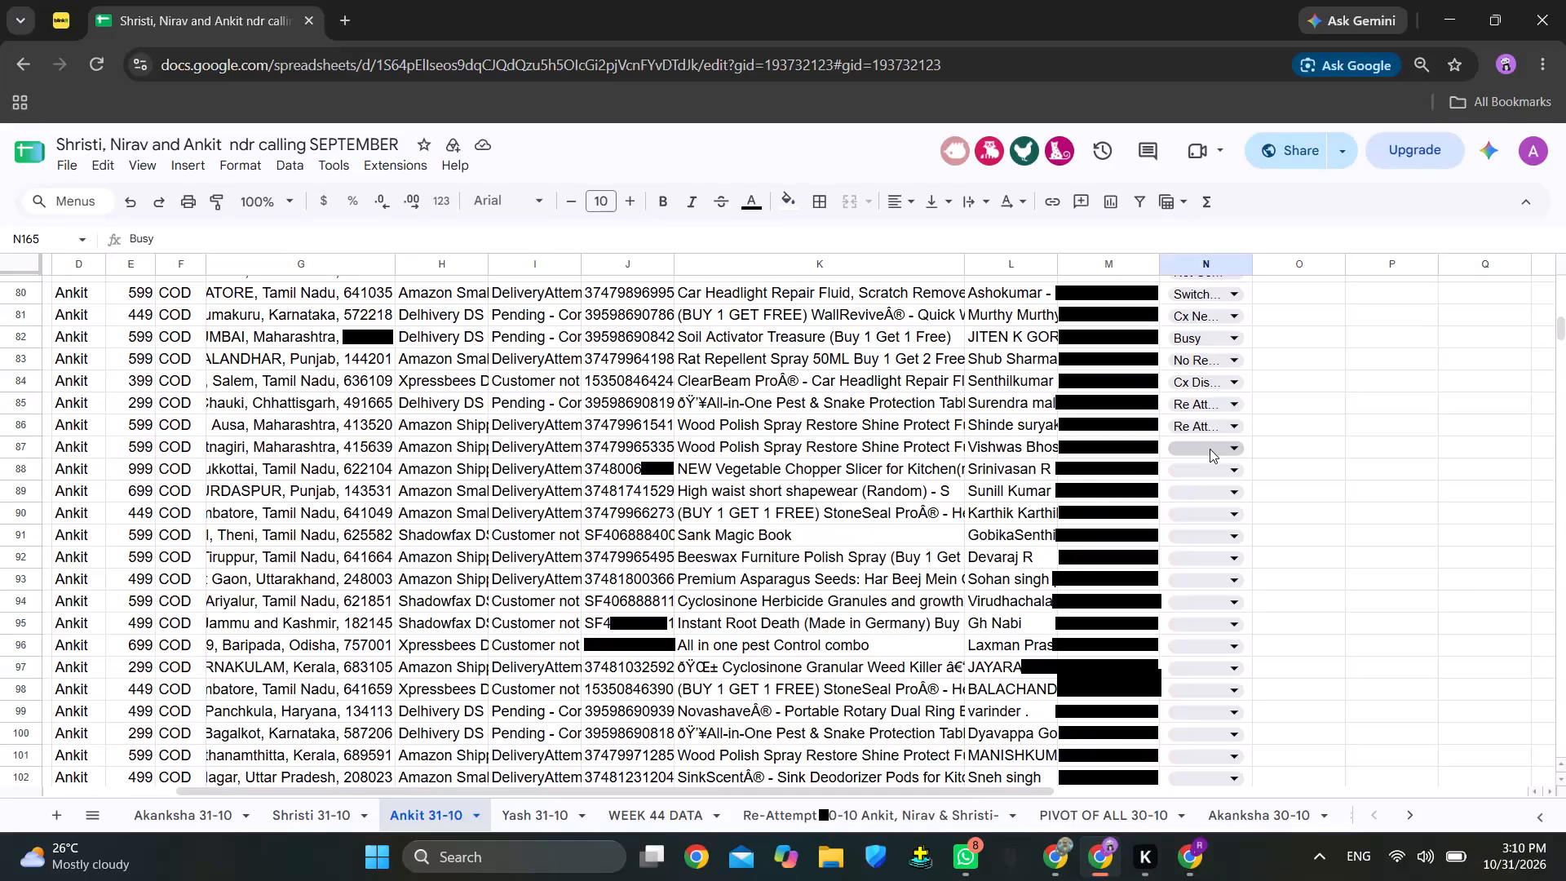
Set the remark in row 87, the first blank one below the upper filled rows, to Delivered.
{"action": "left_click", "coordinate": [1210, 450]}
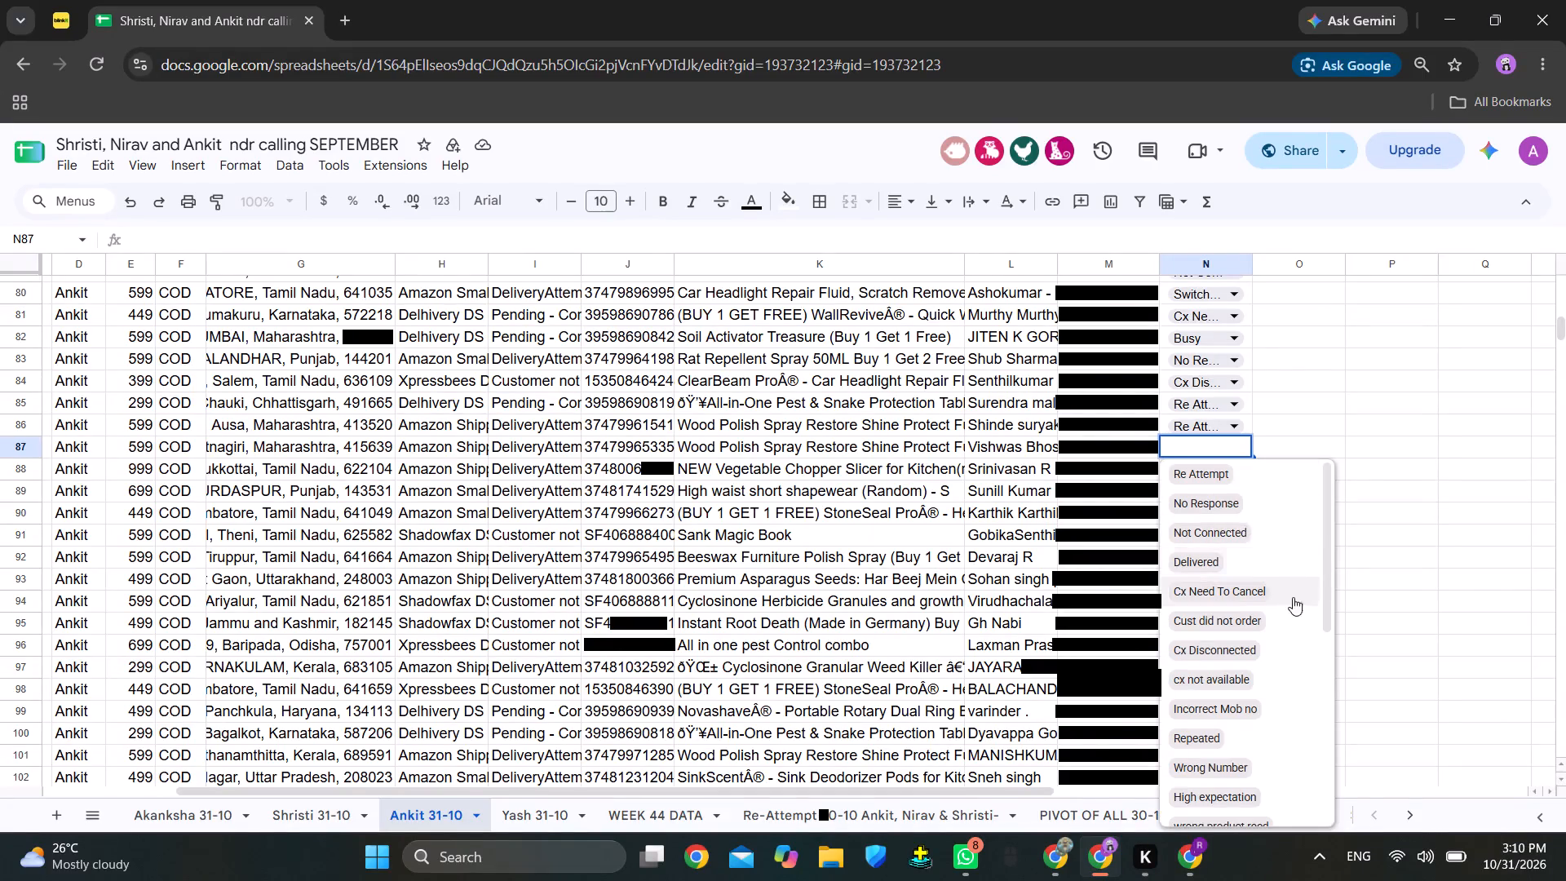
{"action": "left_click", "coordinate": [1207, 560]}
Check the remark progress on the Shristi, Akanksha and Yash 31-10 sheets, and return to the Ankit 31-10 sheet.
{"action": "scroll", "coordinate": [1334, 561], "scroll_direction": "down", "scroll_amount": 9}
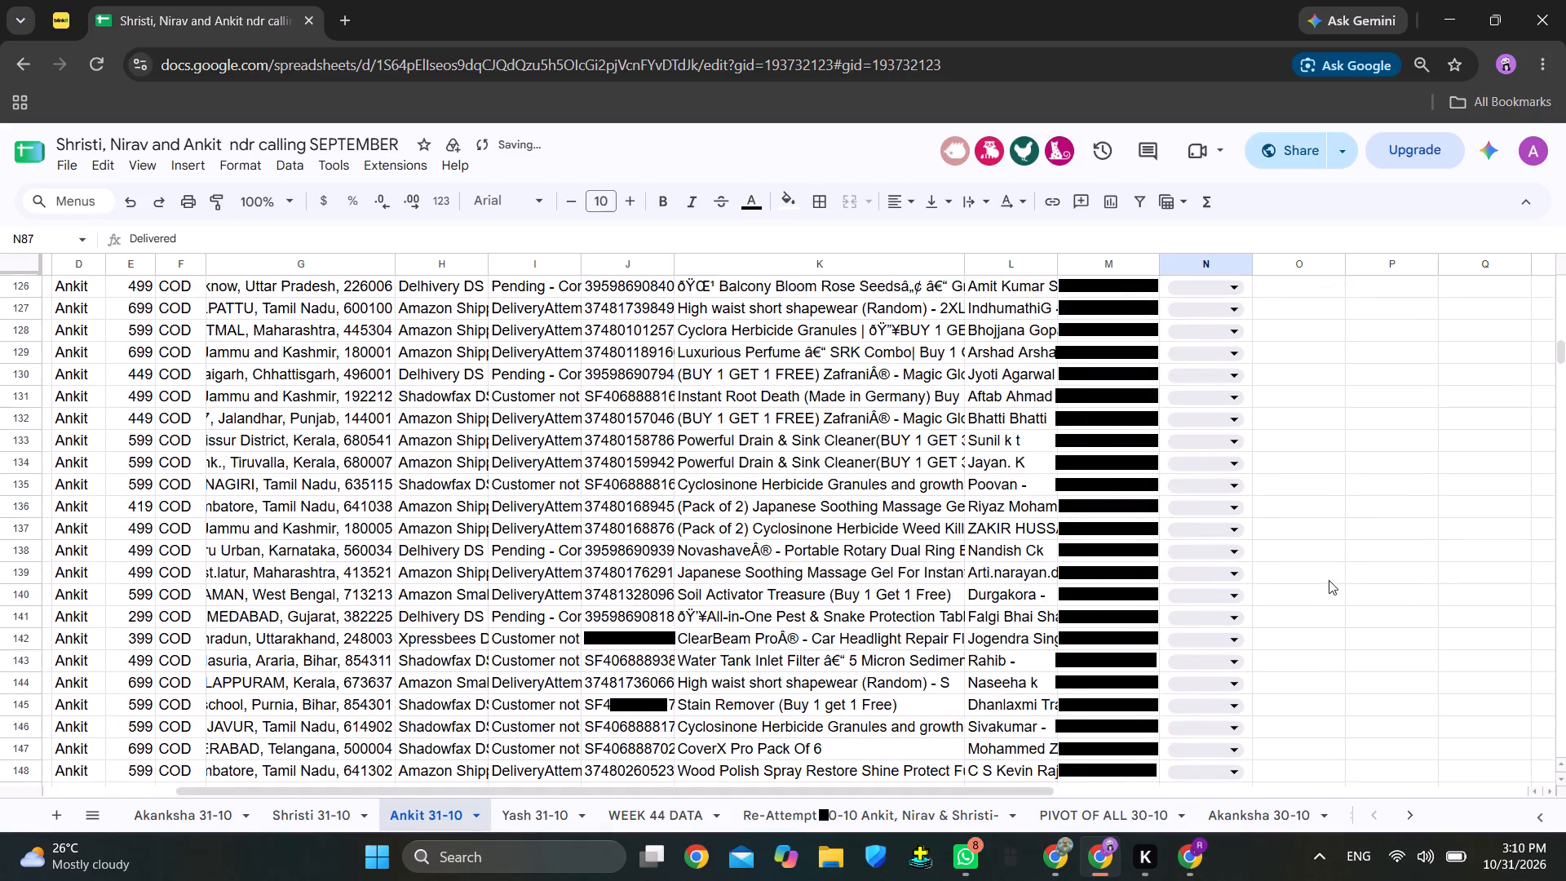
{"action": "scroll", "coordinate": [1329, 580], "scroll_direction": "down", "scroll_amount": 7}
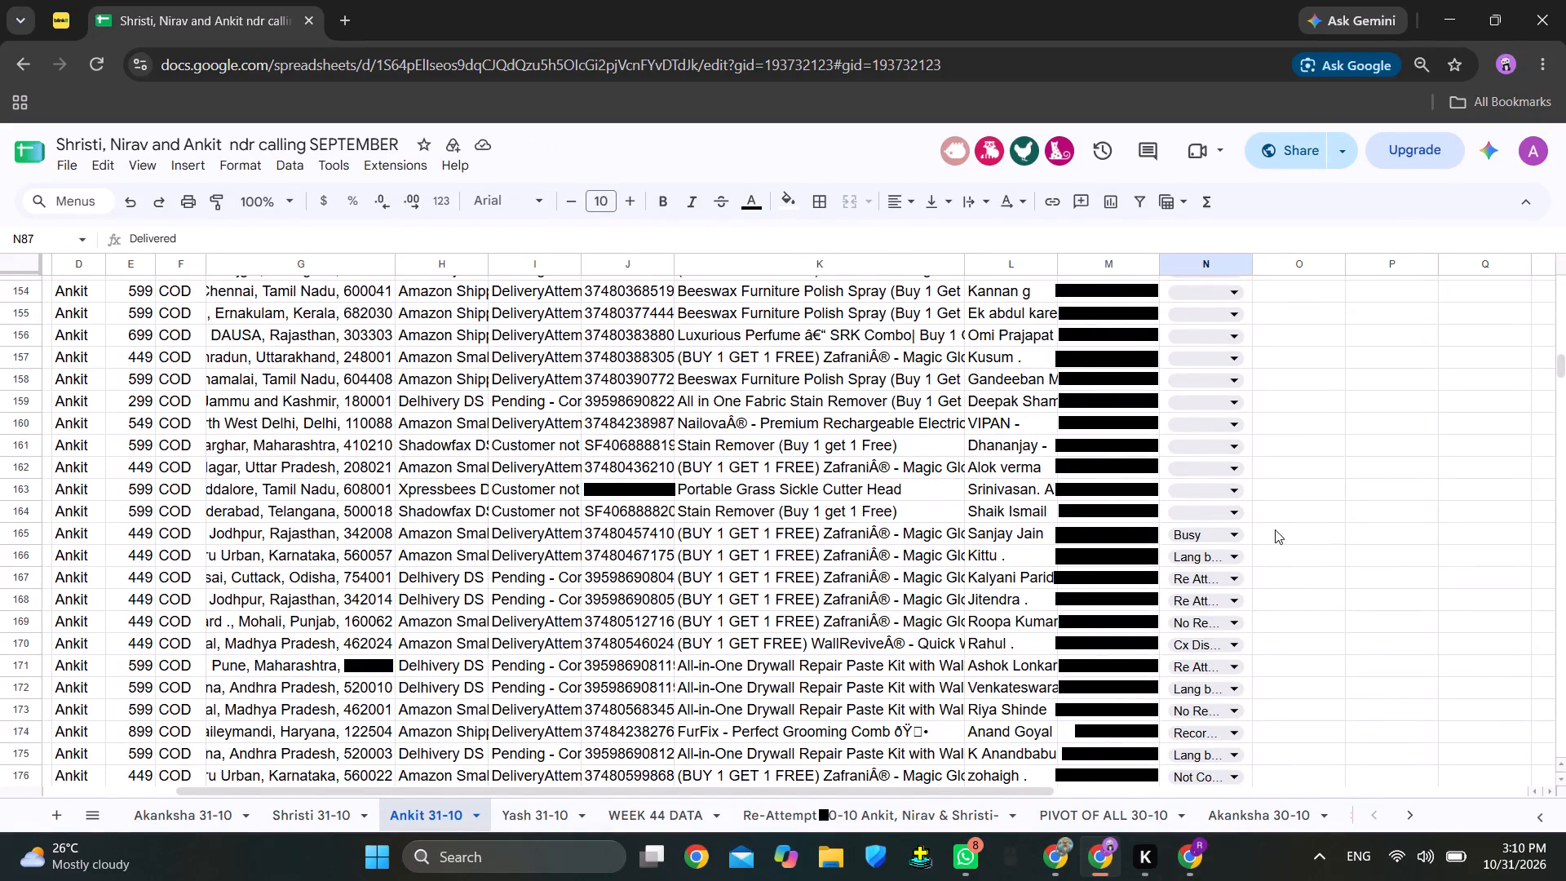
{"action": "left_click", "coordinate": [356, 811]}
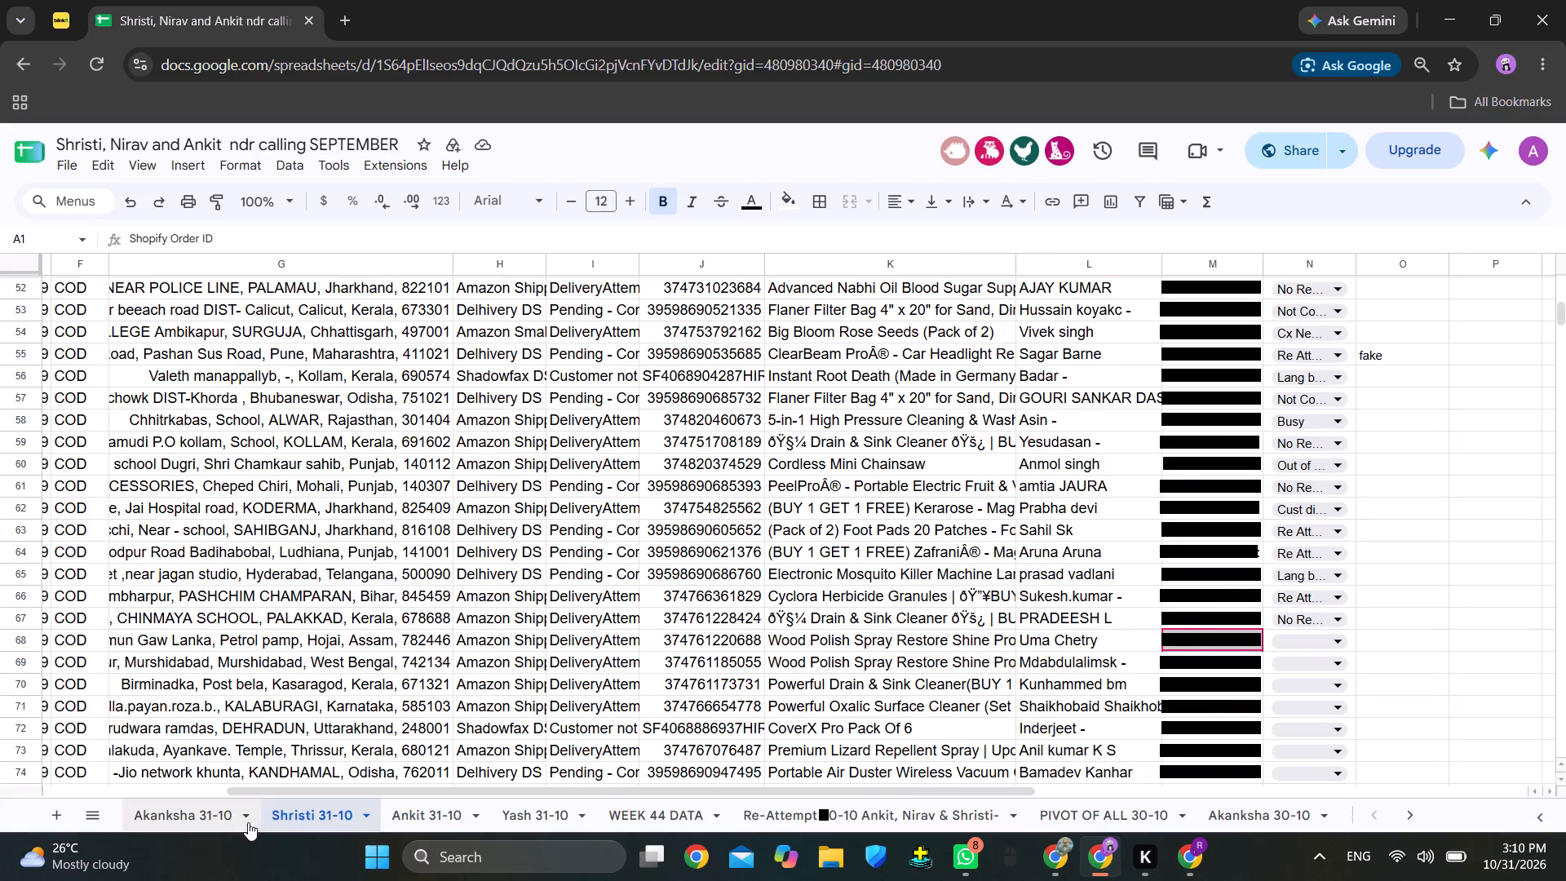
{"action": "left_click", "coordinate": [199, 821]}
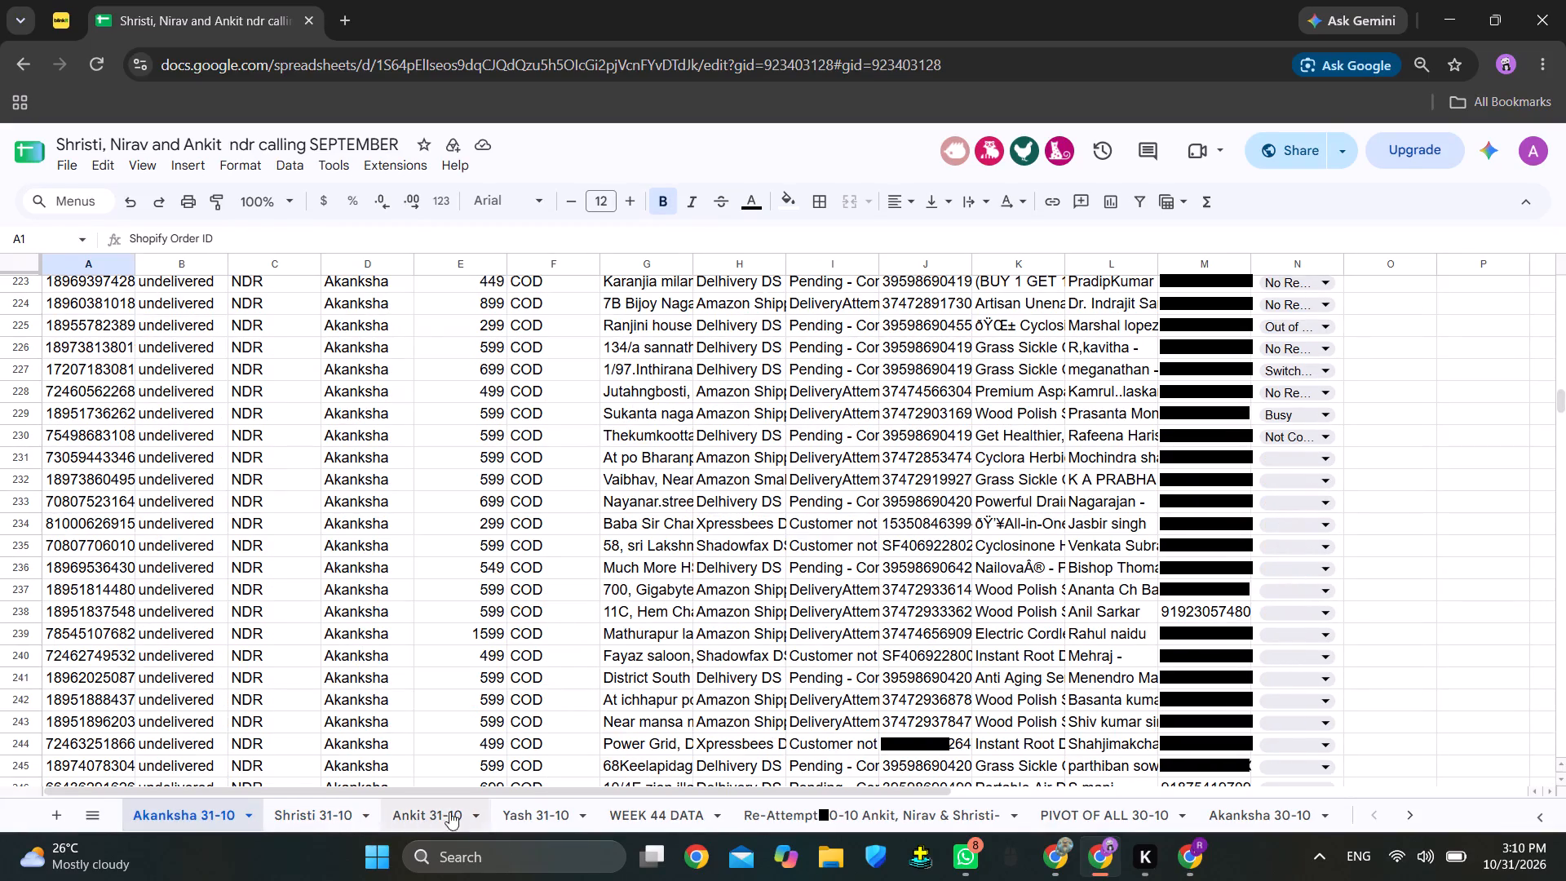
{"action": "left_click", "coordinate": [547, 812]}
{"action": "scroll", "coordinate": [1064, 682], "scroll_direction": "down", "scroll_amount": 2}
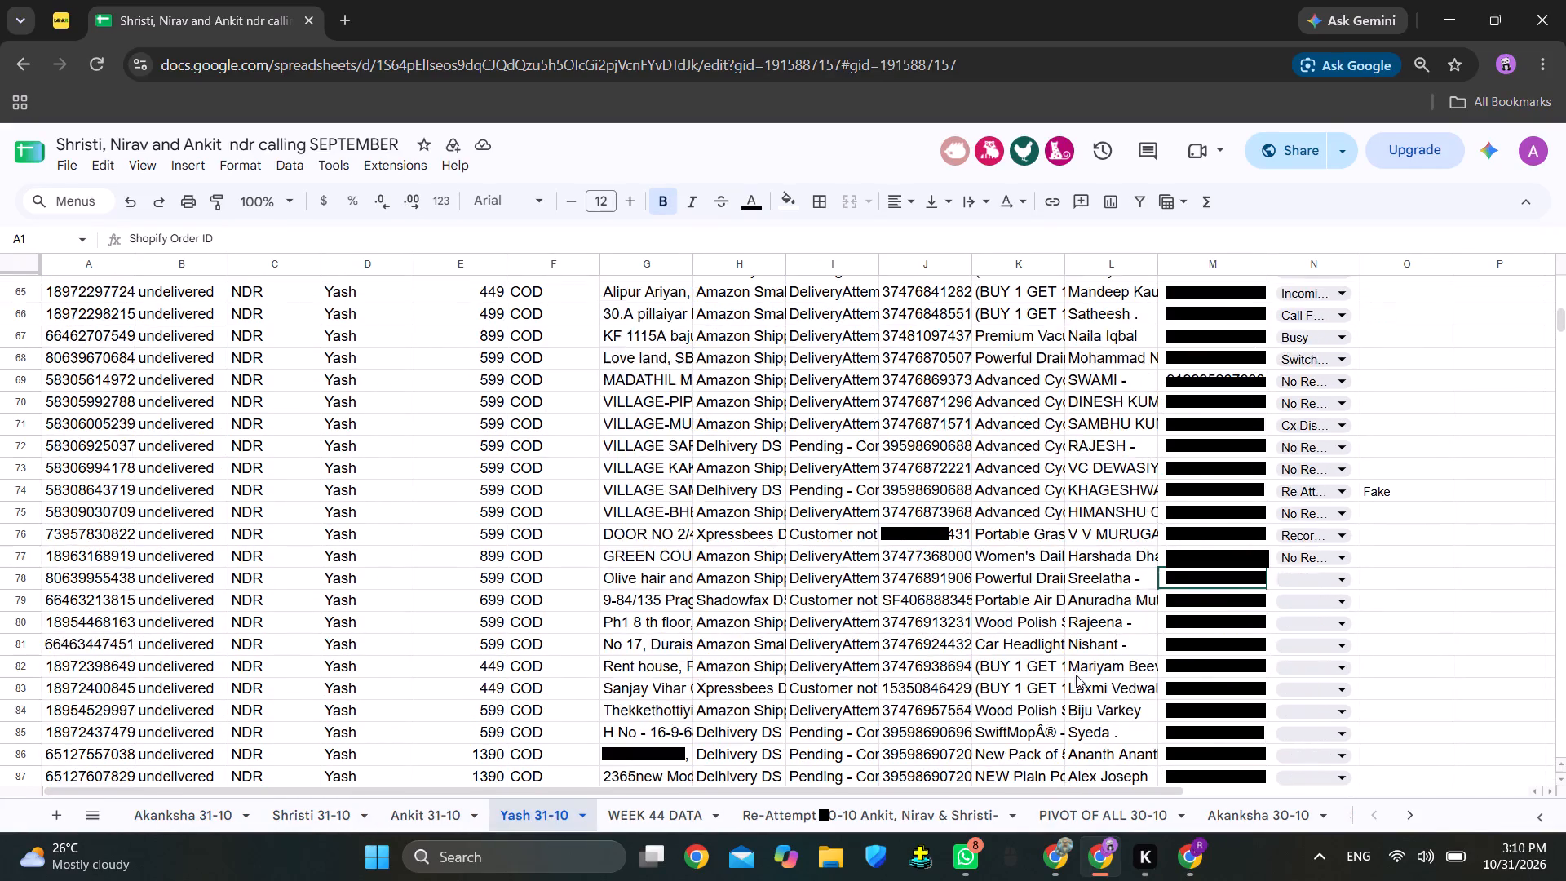
{"action": "scroll", "coordinate": [1076, 675], "scroll_direction": "down", "scroll_amount": 1}
{"action": "left_click", "coordinate": [435, 809]}
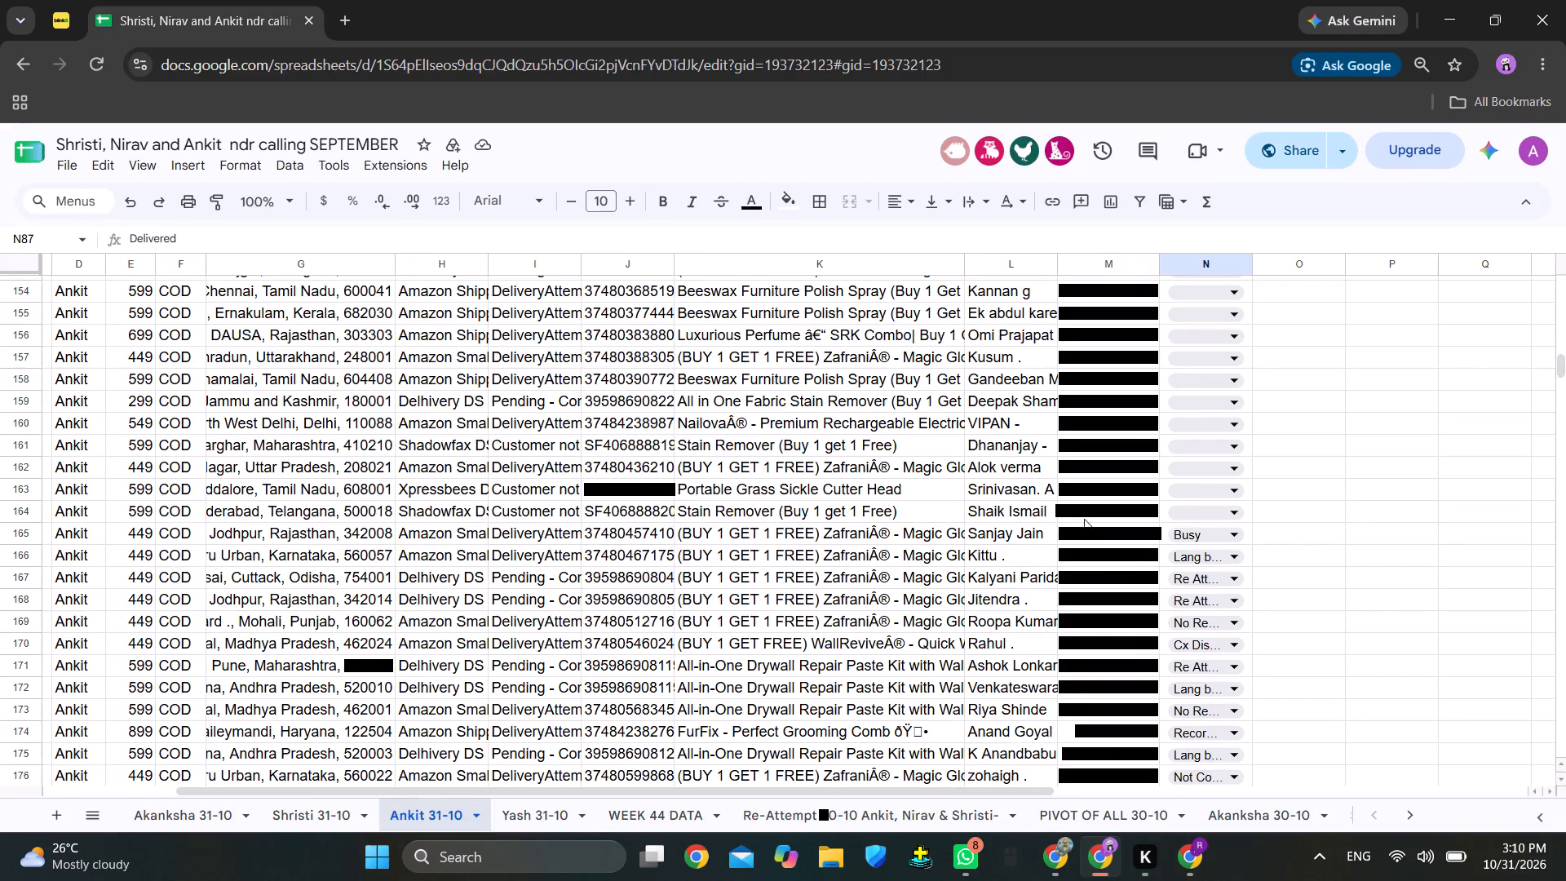
Set the remark in row 164, the last blank one above the lower filled rows, to Out of Coverage Area.
{"action": "left_click", "coordinate": [1215, 516]}
{"action": "scroll", "coordinate": [1214, 560], "scroll_direction": "down", "scroll_amount": 8}
{"action": "left_click", "coordinate": [1251, 782]}
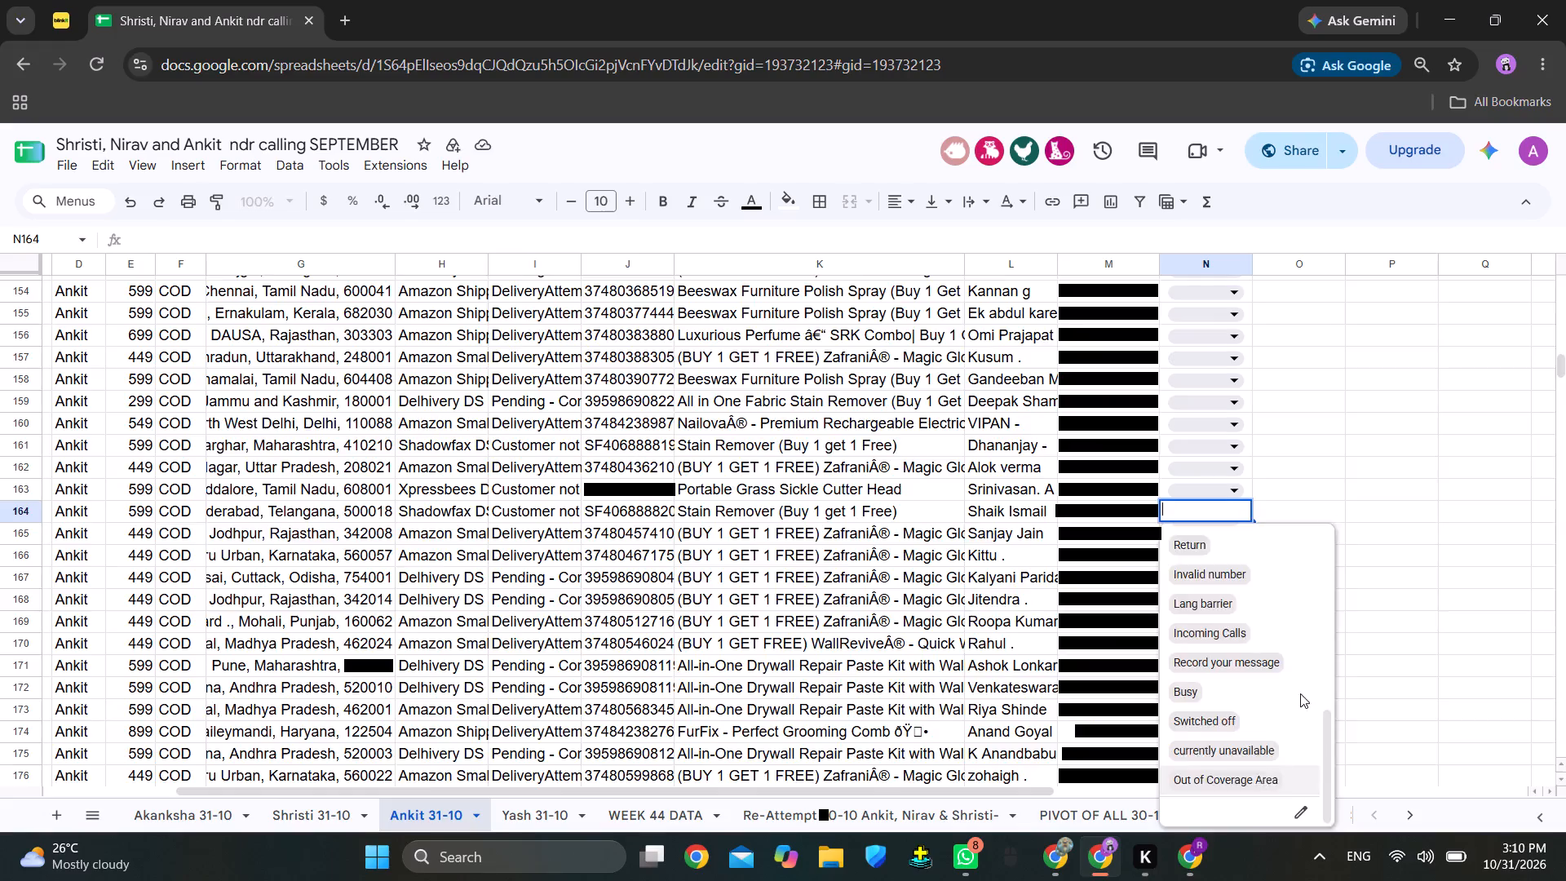
Set the remark in row 88, the first blank one below the upper filled rows, to Record your message.
{"action": "scroll", "coordinate": [1388, 511], "scroll_direction": "up", "scroll_amount": 12}
{"action": "scroll", "coordinate": [1317, 458], "scroll_direction": "up", "scroll_amount": 3}
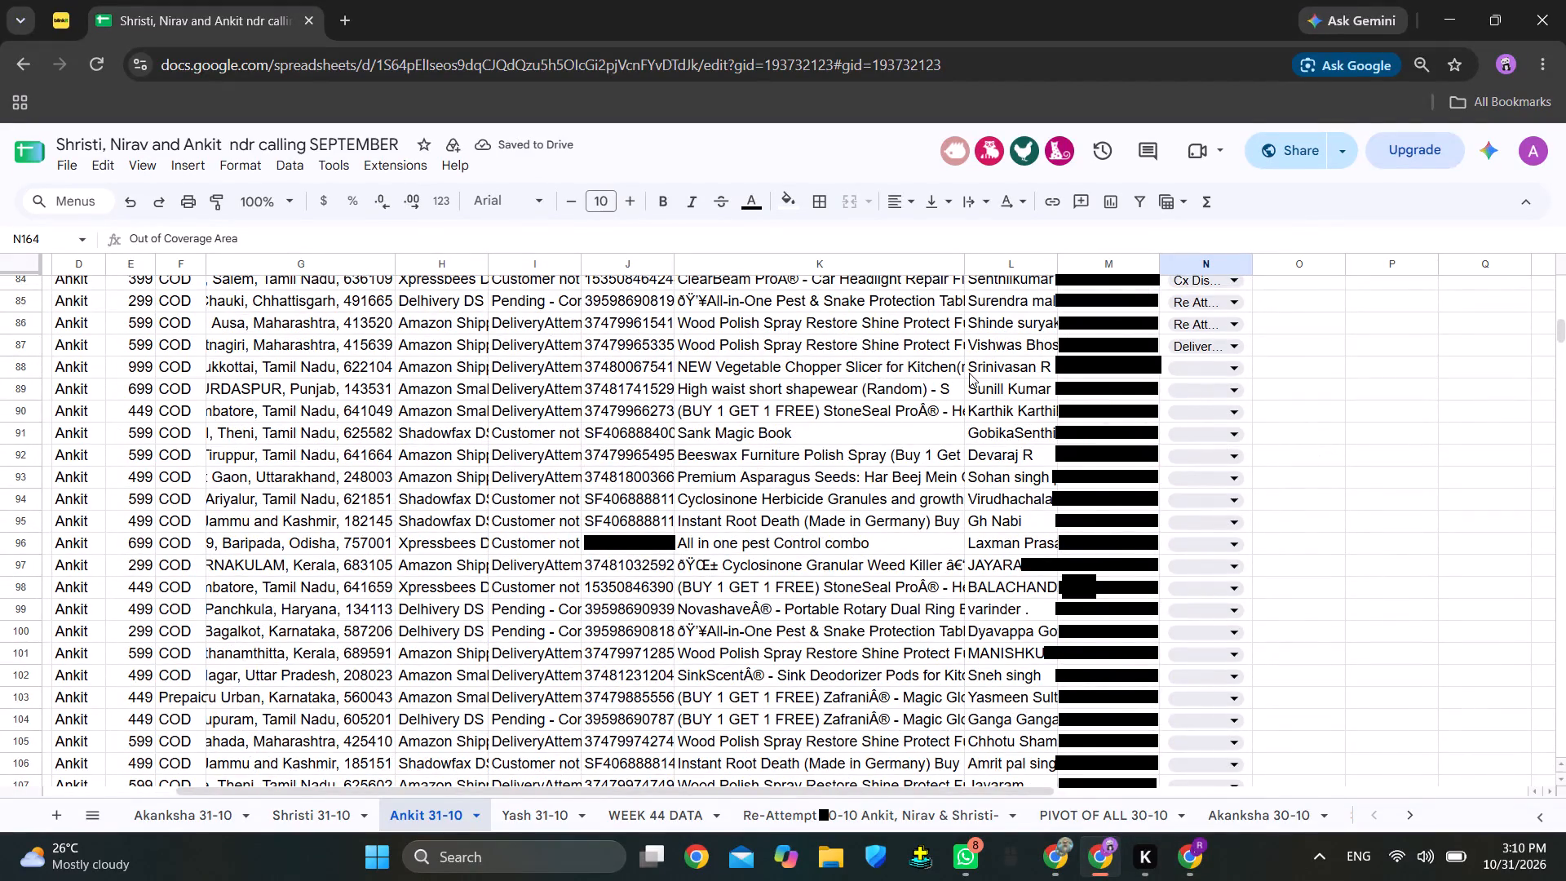
{"action": "left_click", "coordinate": [1202, 370]}
{"action": "scroll", "coordinate": [1214, 551], "scroll_direction": "down", "scroll_amount": 7}
{"action": "left_click", "coordinate": [1245, 658]}
Set the remark in row 163, the last blank one above the lower filled rows, to Lang barrier.
{"action": "scroll", "coordinate": [1287, 609], "scroll_direction": "down", "scroll_amount": 7}
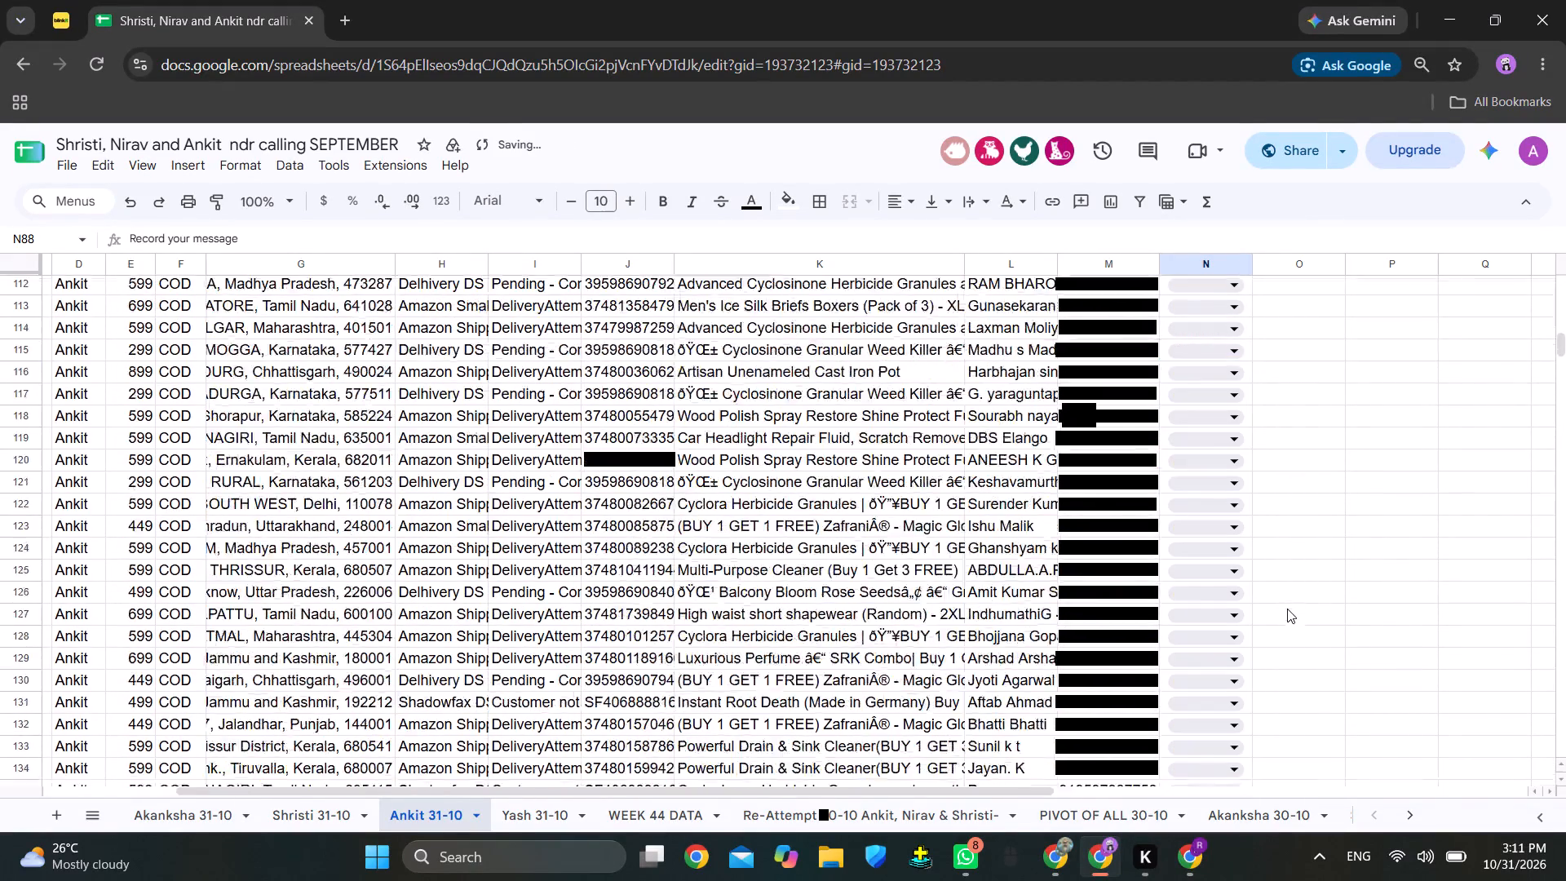
{"action": "scroll", "coordinate": [1294, 589], "scroll_direction": "down", "scroll_amount": 8}
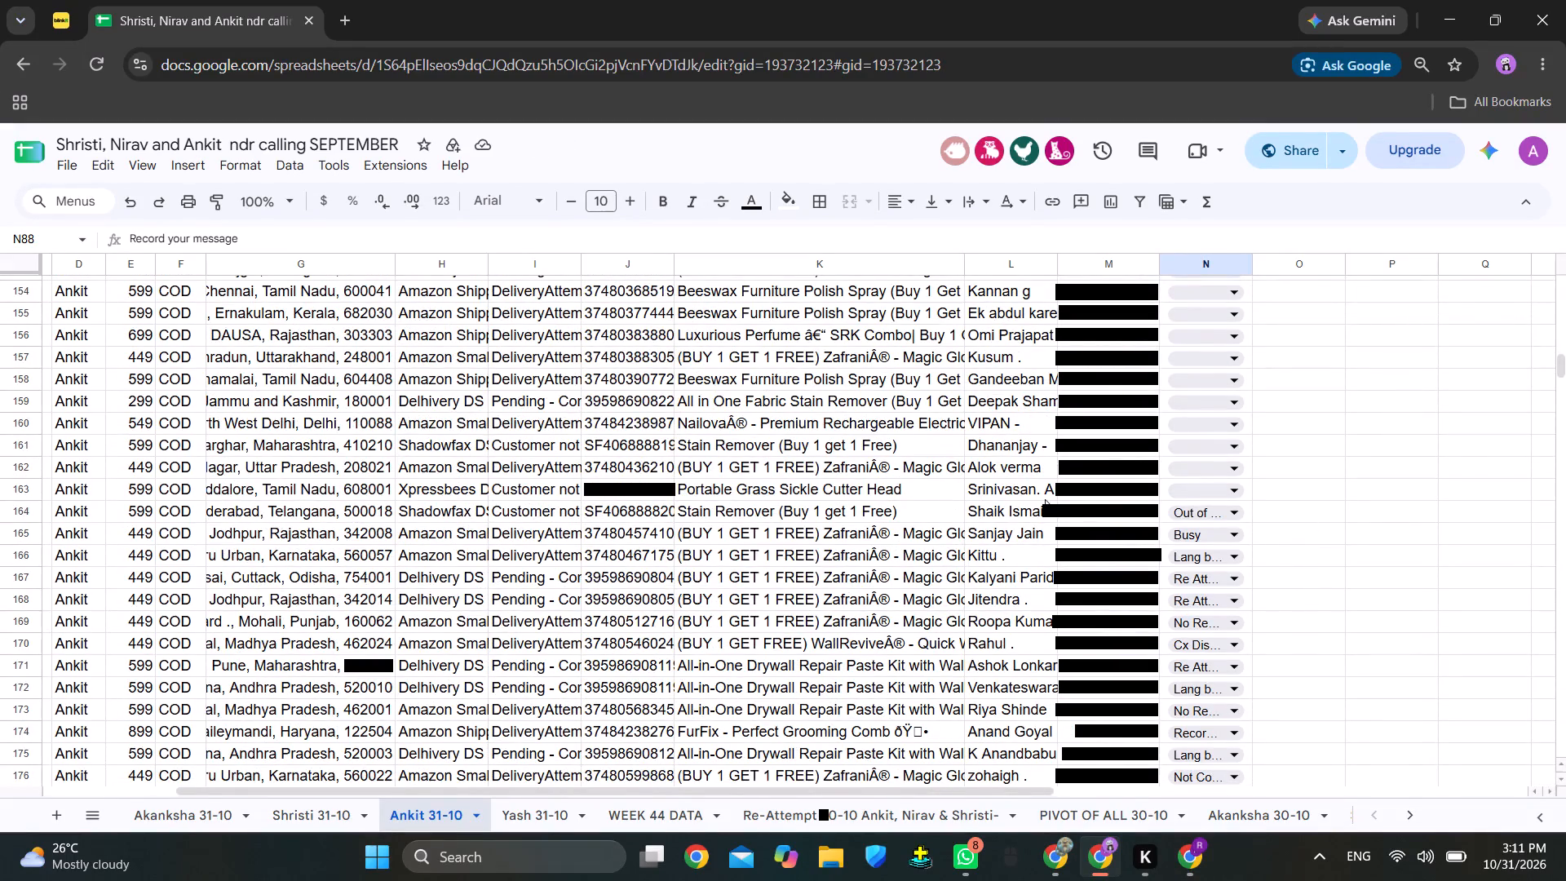
{"action": "left_click", "coordinate": [1214, 489]}
{"action": "scroll", "coordinate": [1206, 595], "scroll_direction": "down", "scroll_amount": 11}
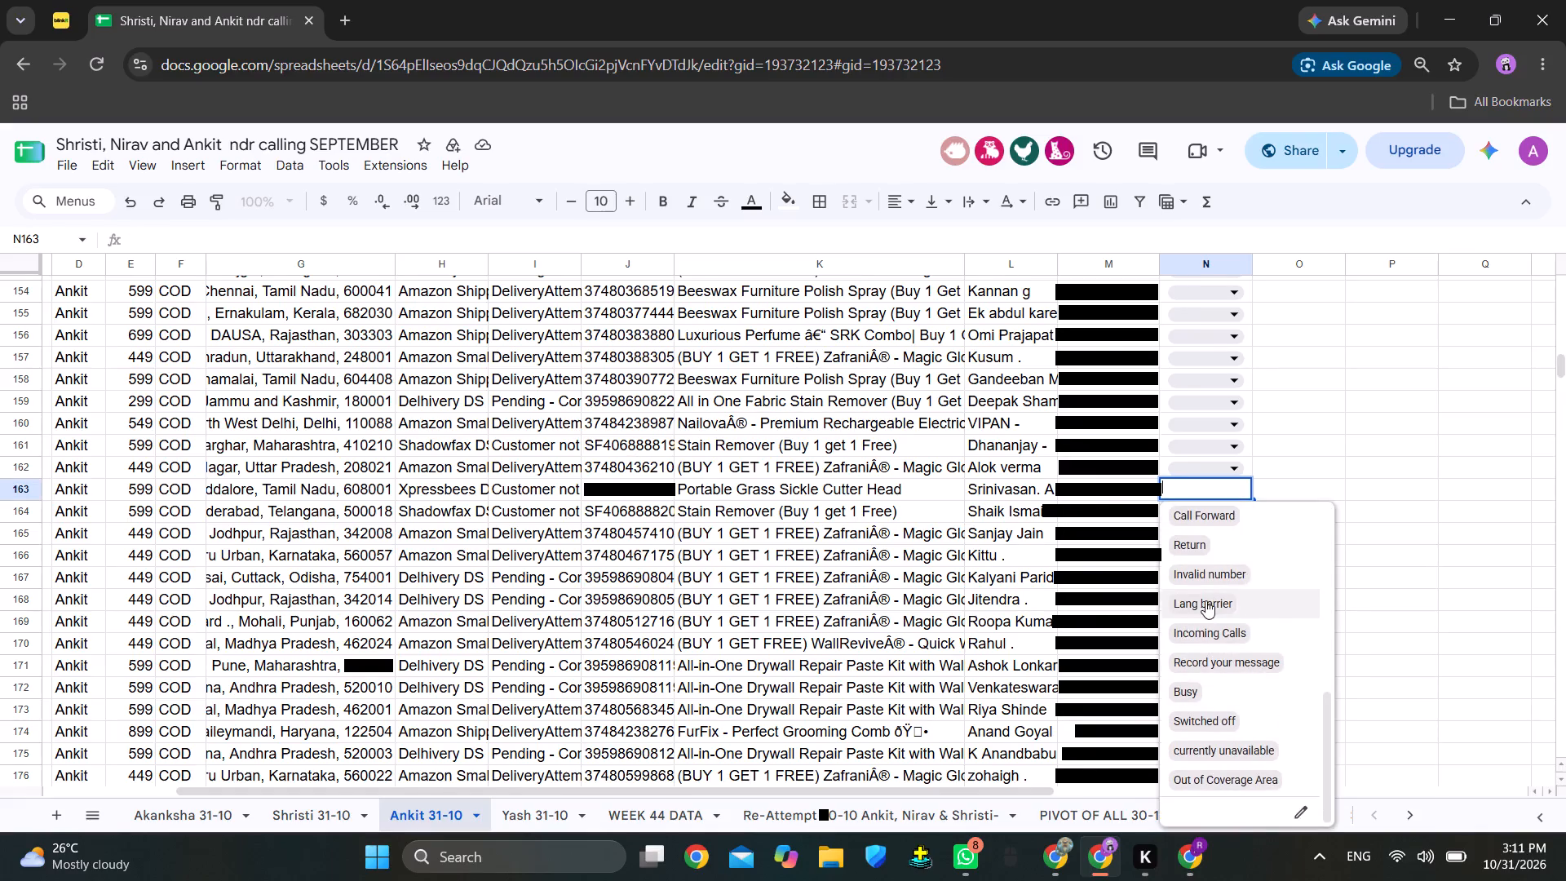
{"action": "left_click", "coordinate": [1205, 600]}
Set the remark in row 89, the first blank one below the upper filled rows, to Not Connected.
{"action": "scroll", "coordinate": [1343, 507], "scroll_direction": "up", "scroll_amount": 15}
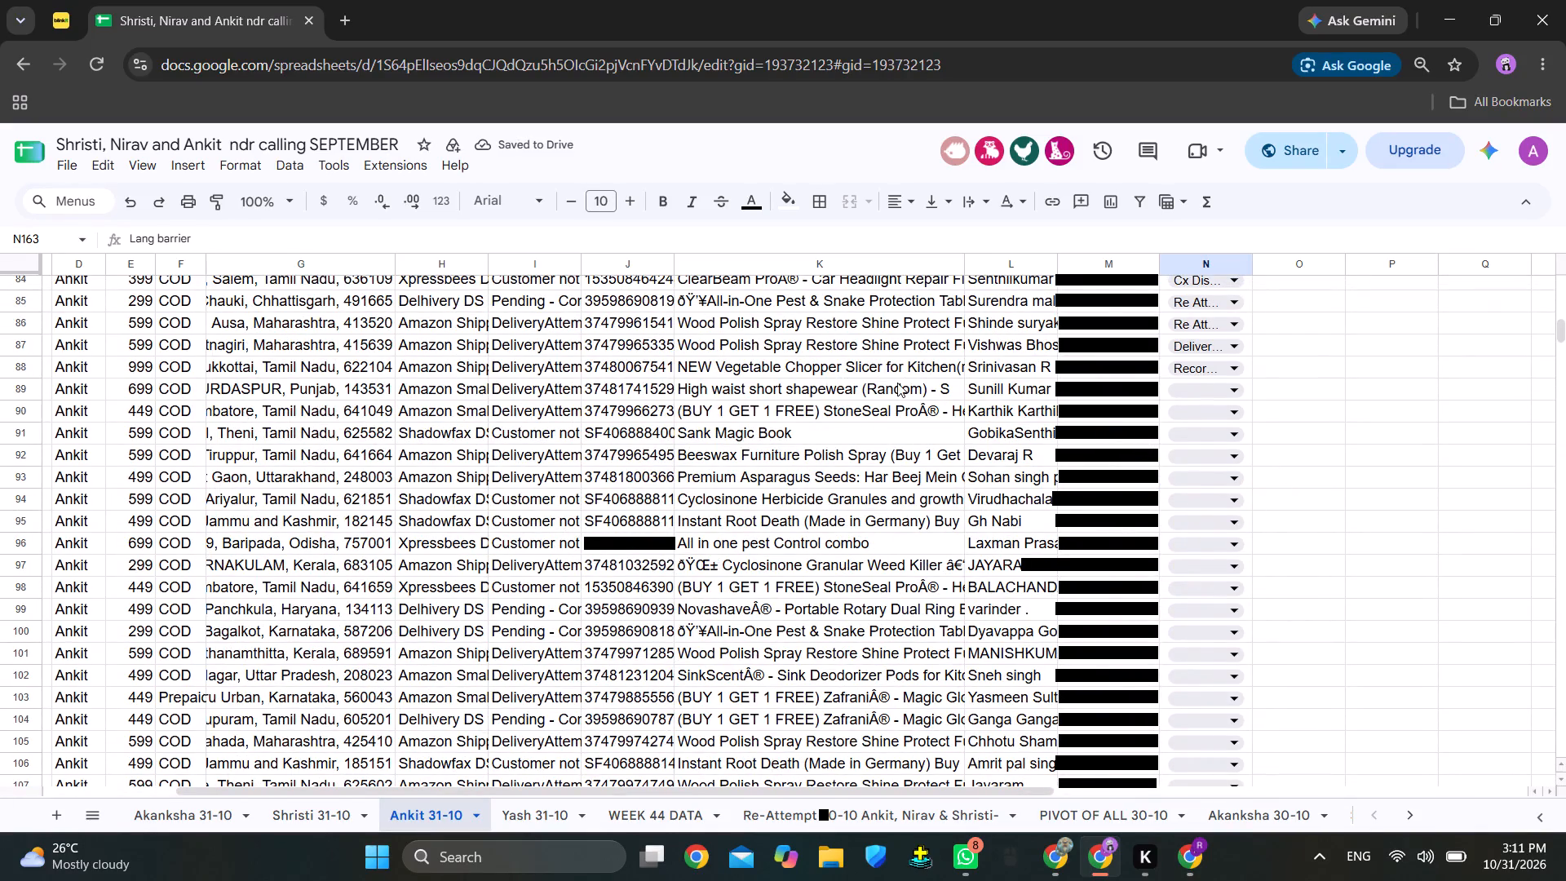
{"action": "left_click", "coordinate": [1195, 388]}
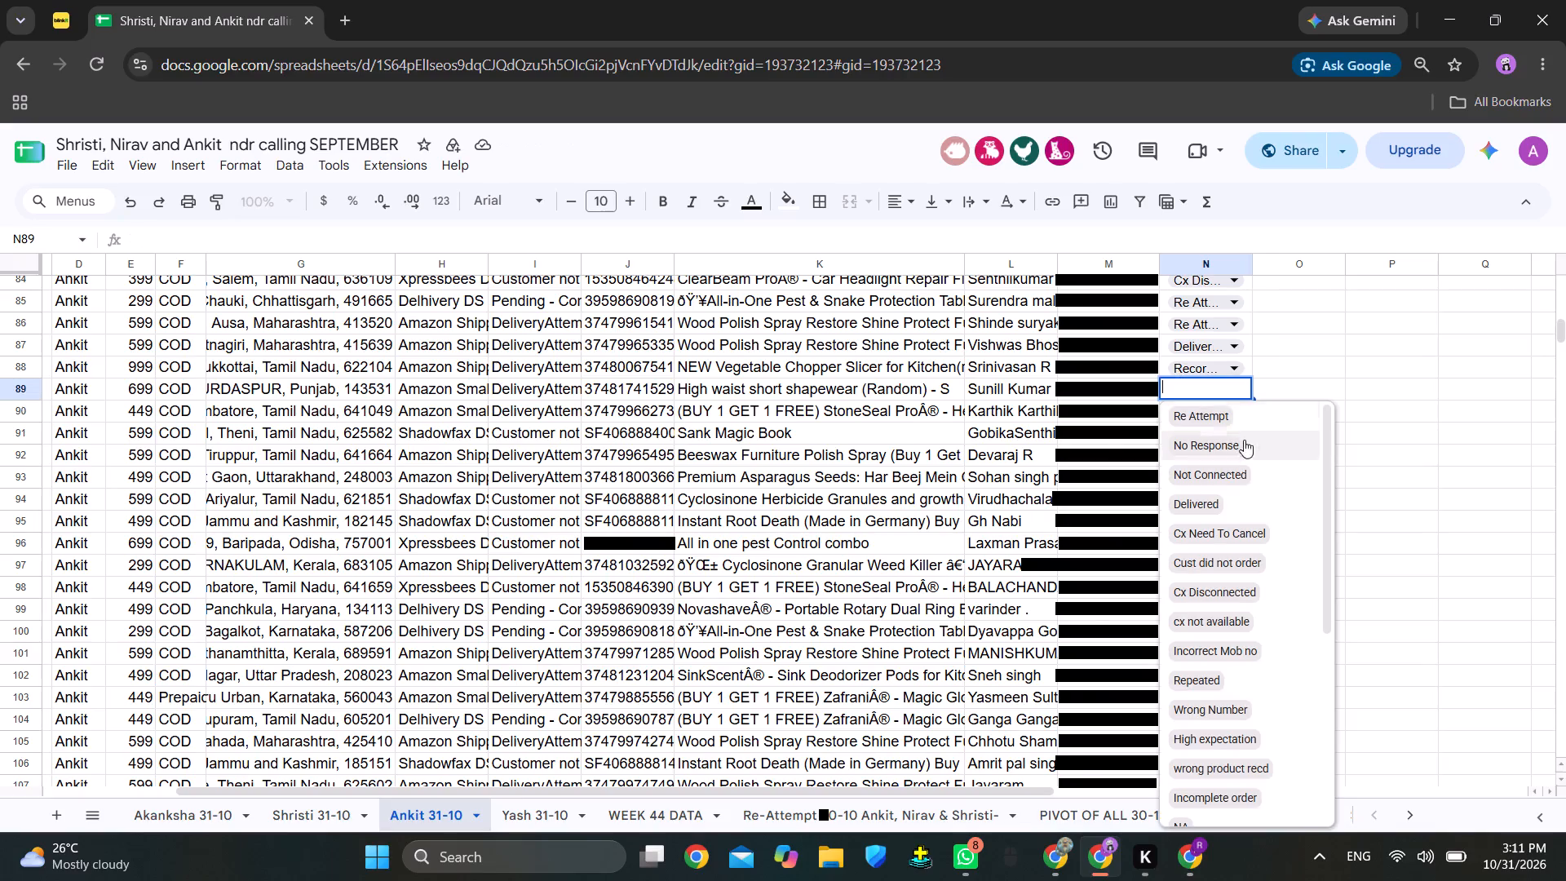
{"action": "left_click", "coordinate": [1221, 471]}
Set the remark in row 162, the last blank one above the lower filled rows, to No Response.
{"action": "scroll", "coordinate": [1258, 490], "scroll_direction": "down", "scroll_amount": 15}
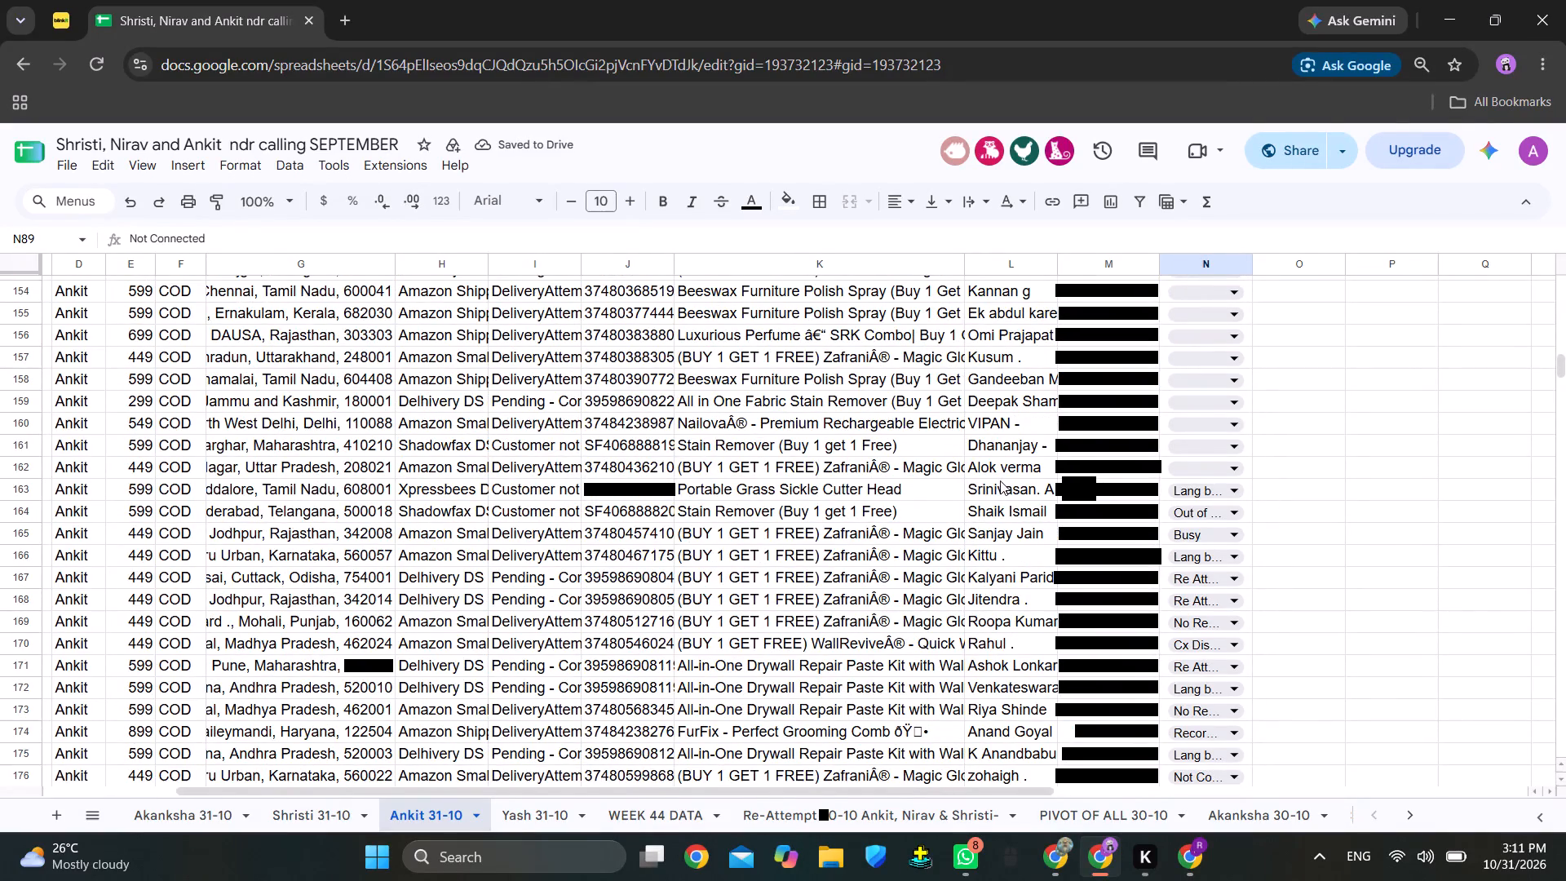
{"action": "left_click", "coordinate": [1201, 469]}
{"action": "left_click", "coordinate": [1214, 524]}
Set the remark in row 90, the first blank one below the upper filled rows, to Cx Disconnected.
{"action": "scroll", "coordinate": [1277, 485], "scroll_direction": "up", "scroll_amount": 2}
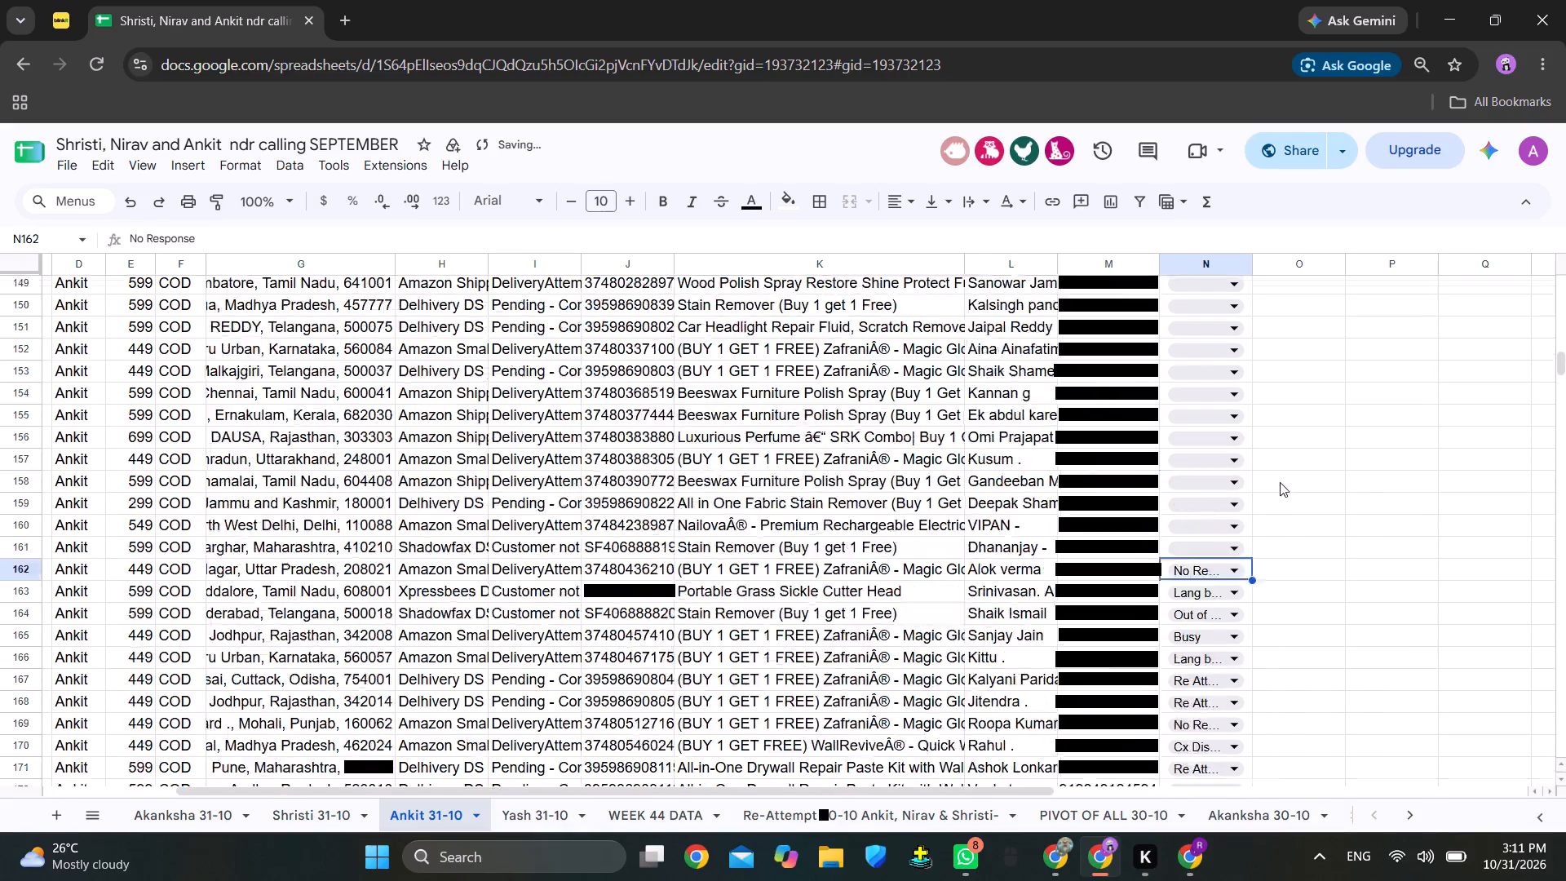
{"action": "scroll", "coordinate": [1280, 482], "scroll_direction": "up", "scroll_amount": 12}
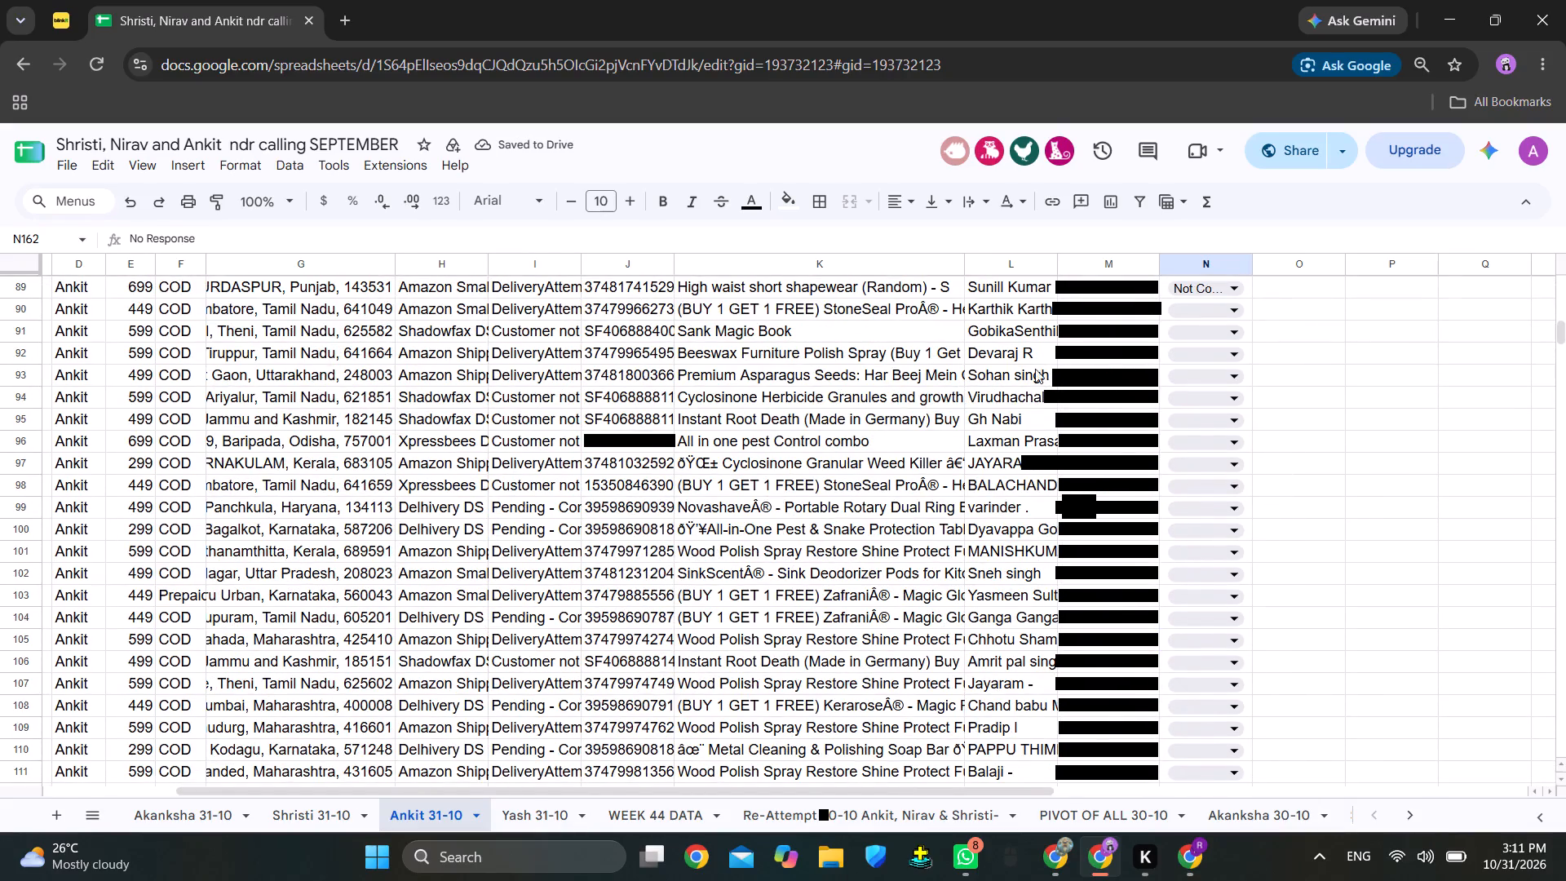
{"action": "scroll", "coordinate": [1253, 338], "scroll_direction": "up", "scroll_amount": 1}
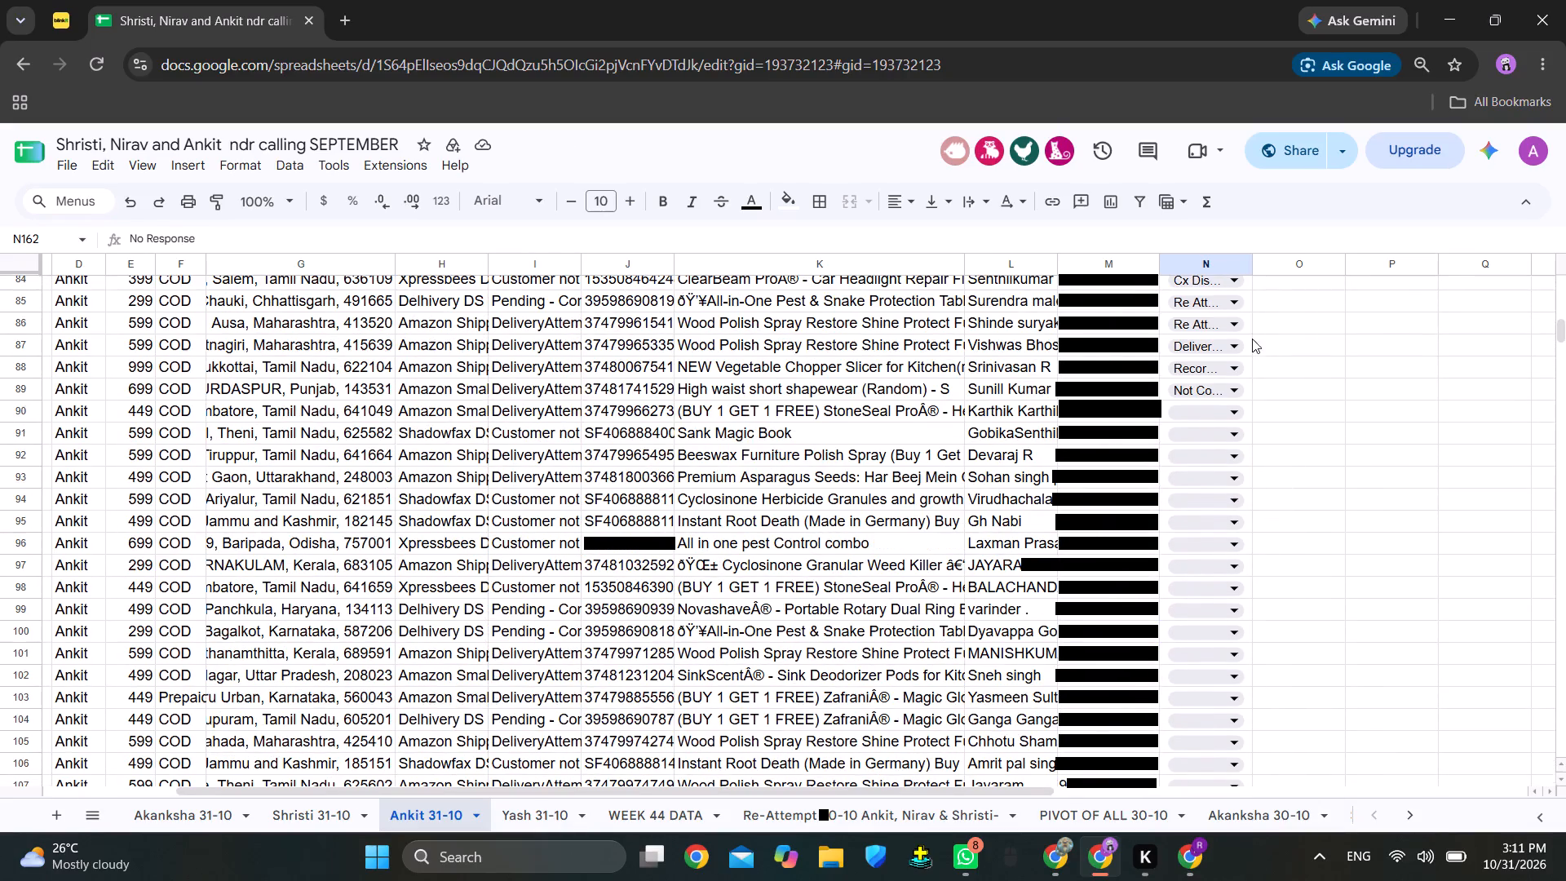
{"action": "left_click", "coordinate": [1202, 412]}
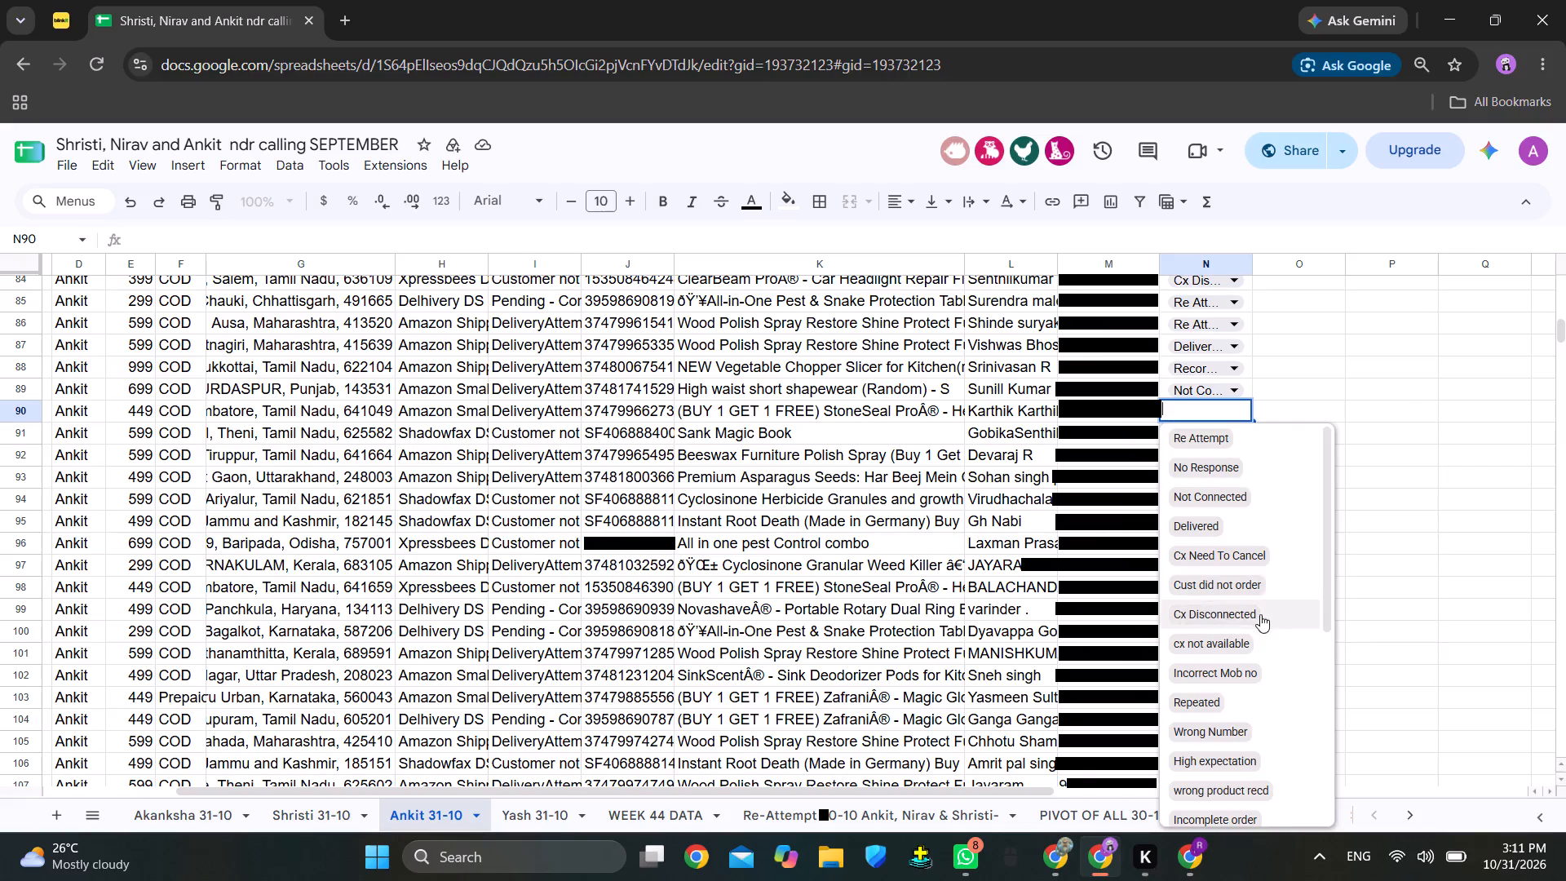
{"action": "left_click", "coordinate": [1228, 614]}
Set the remark in row 161, the last blank one above the lower filled rows, to Re Attempt.
{"action": "scroll", "coordinate": [1294, 607], "scroll_direction": "down", "scroll_amount": 15}
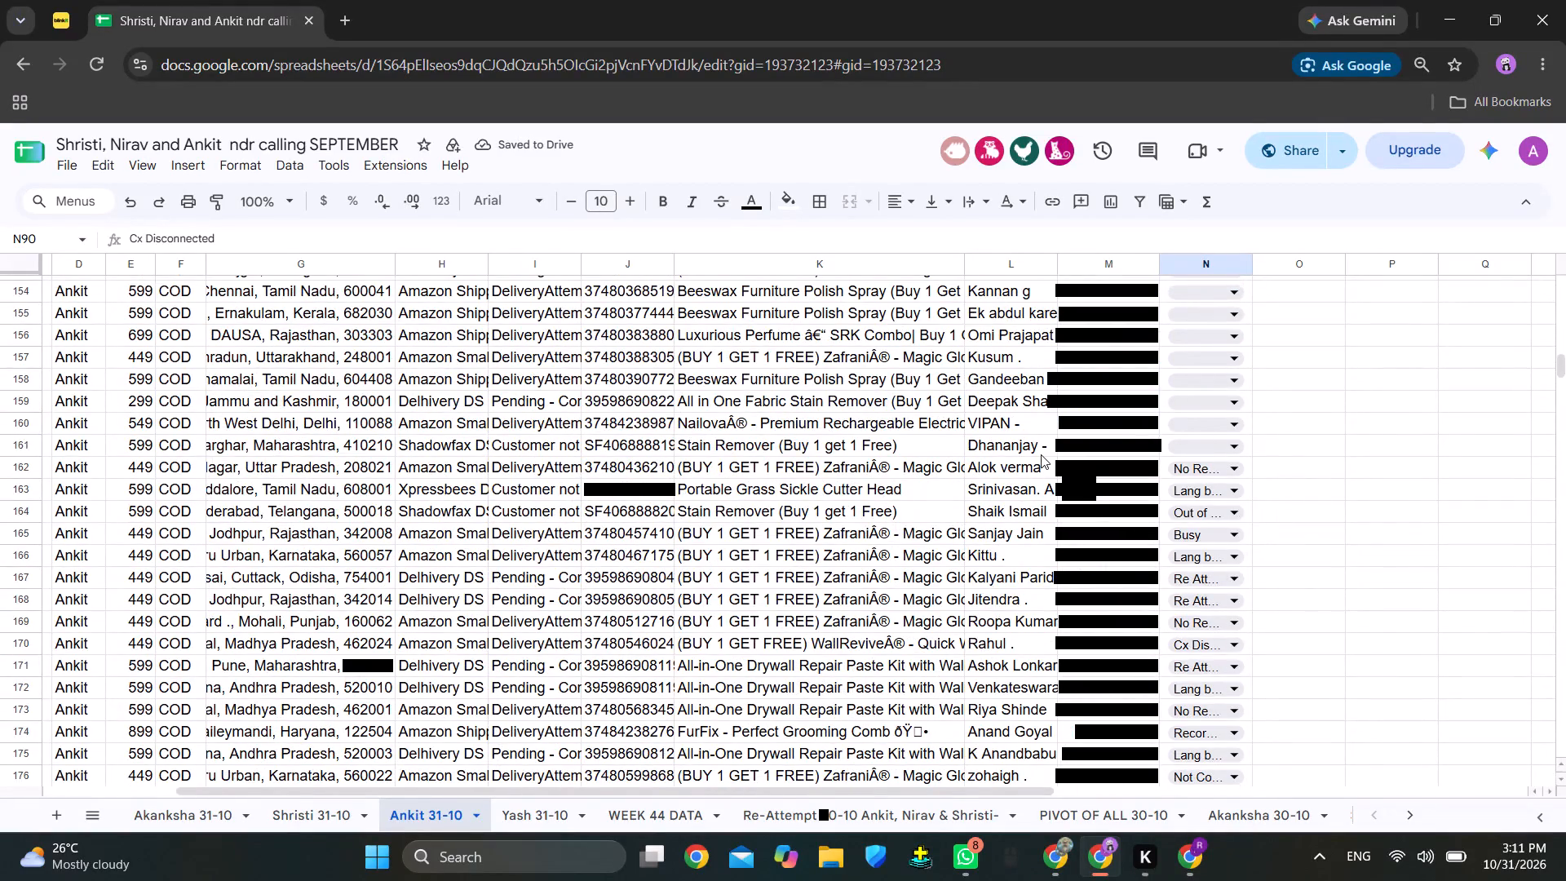
{"action": "left_click", "coordinate": [1210, 449]}
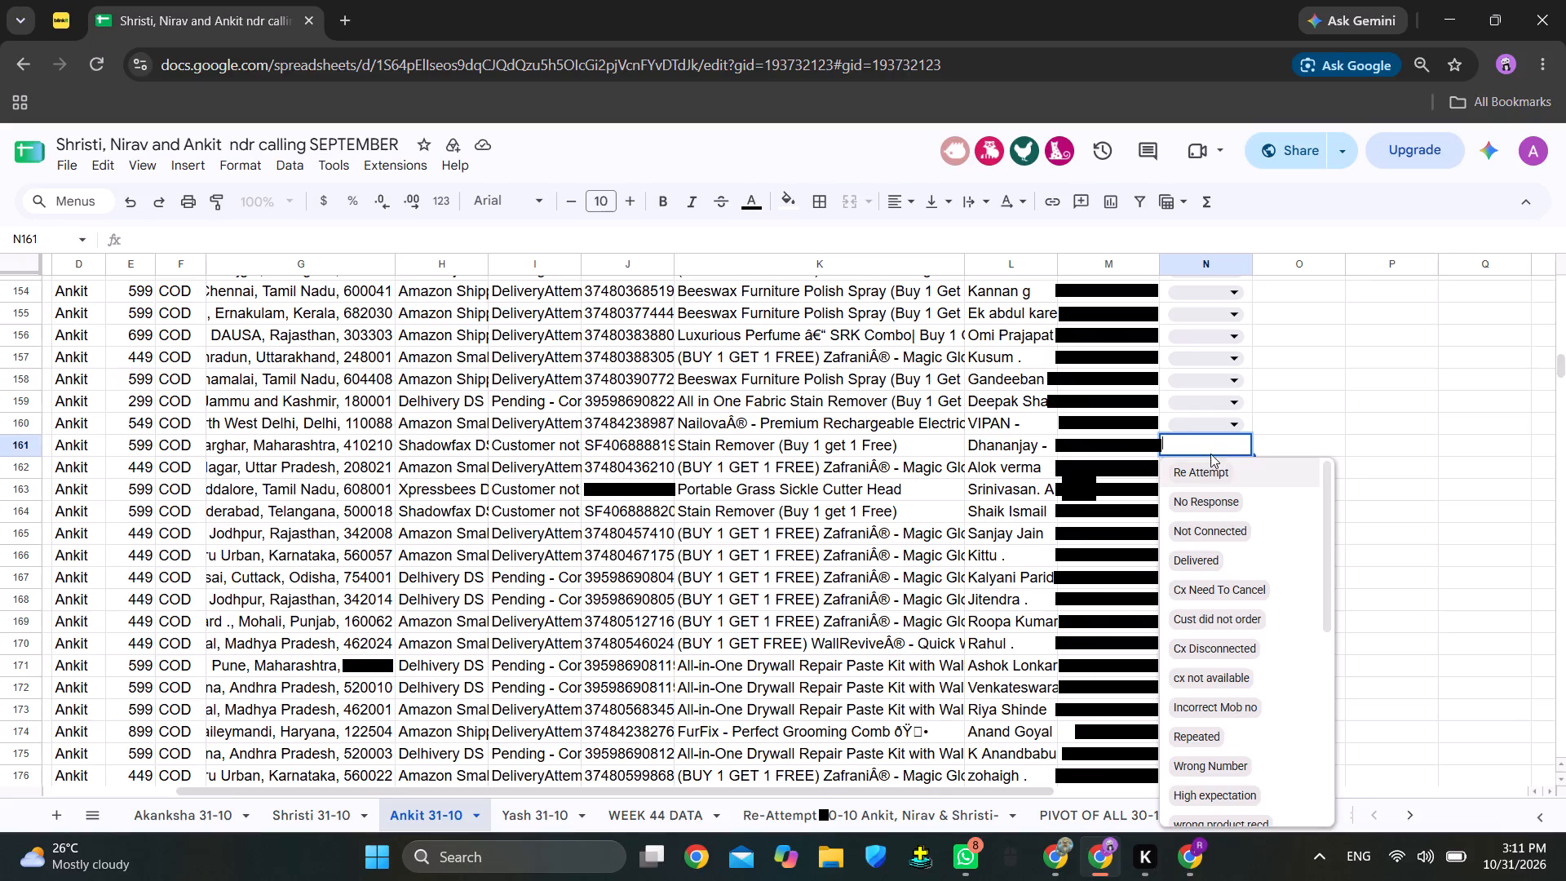
{"action": "left_click", "coordinate": [1217, 473]}
Set the remark in row 91, the first blank one below the upper filled rows, to Re Attempt.
{"action": "scroll", "coordinate": [1382, 415], "scroll_direction": "up", "scroll_amount": 10}
{"action": "scroll", "coordinate": [1314, 396], "scroll_direction": "up", "scroll_amount": 2}
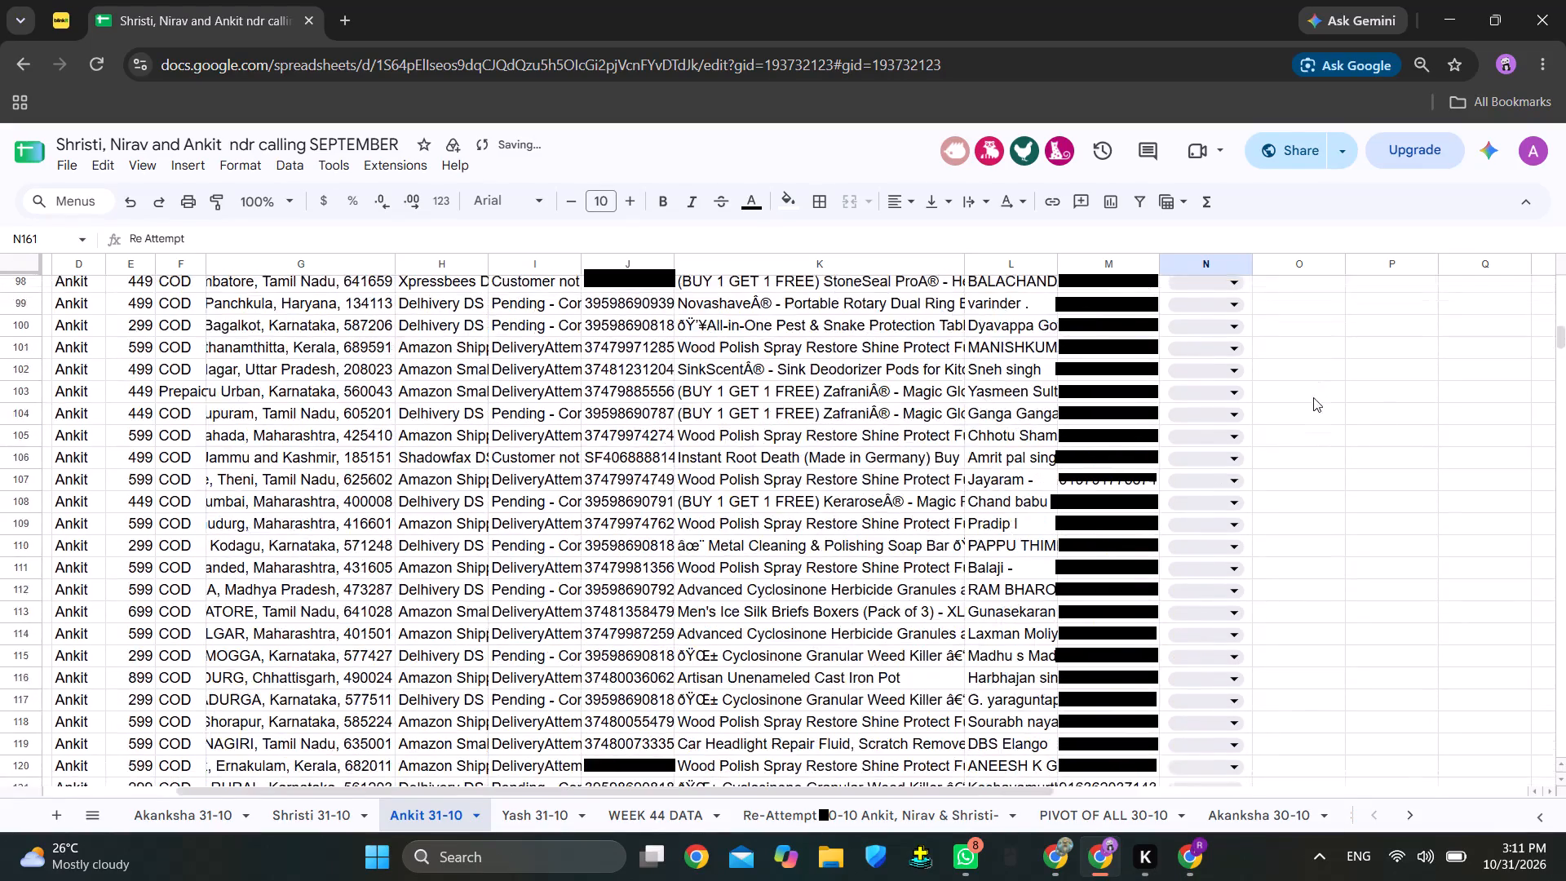
{"action": "scroll", "coordinate": [1306, 401], "scroll_direction": "up", "scroll_amount": 3}
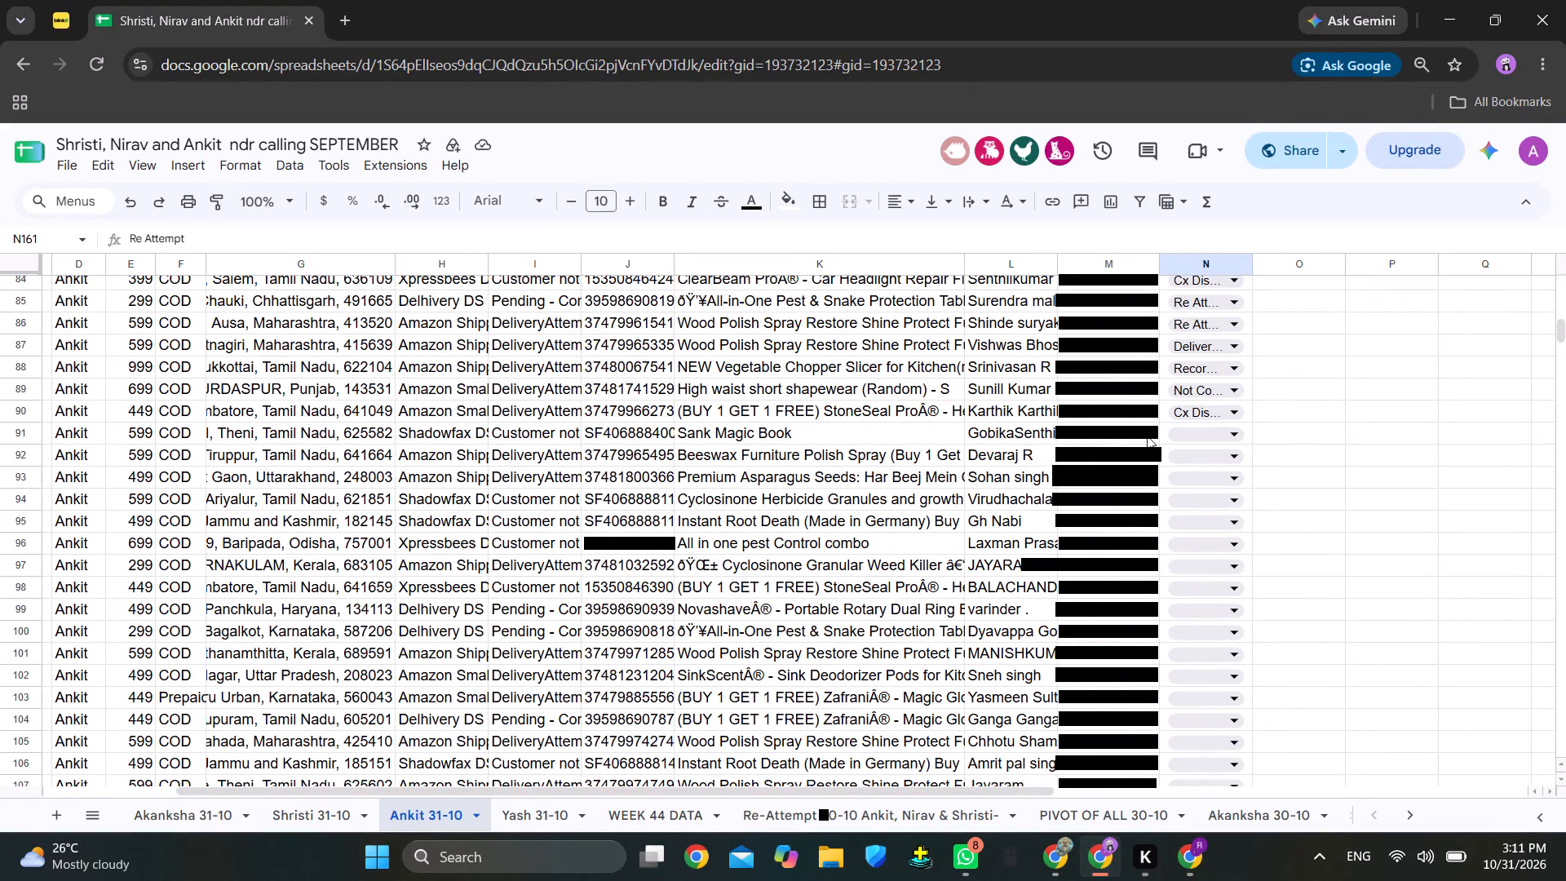
{"action": "left_click", "coordinate": [1214, 430]}
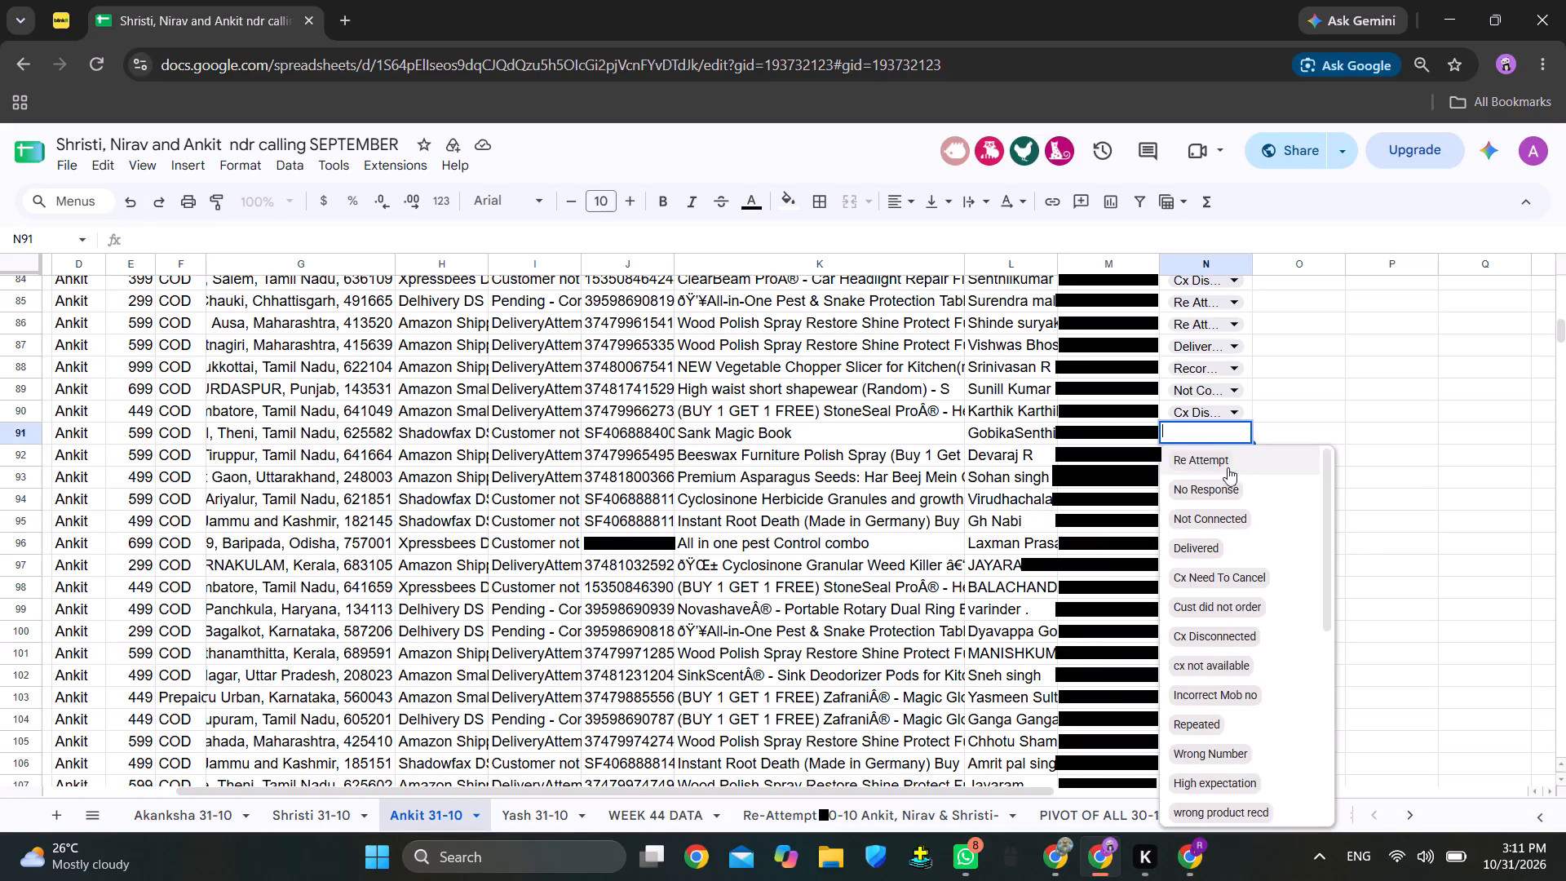
{"action": "left_click", "coordinate": [1213, 463]}
Set the remark in row 160, the last blank one above the lower filled rows, to Re Attempt.
{"action": "scroll", "coordinate": [1391, 516], "scroll_direction": "down", "scroll_amount": 15}
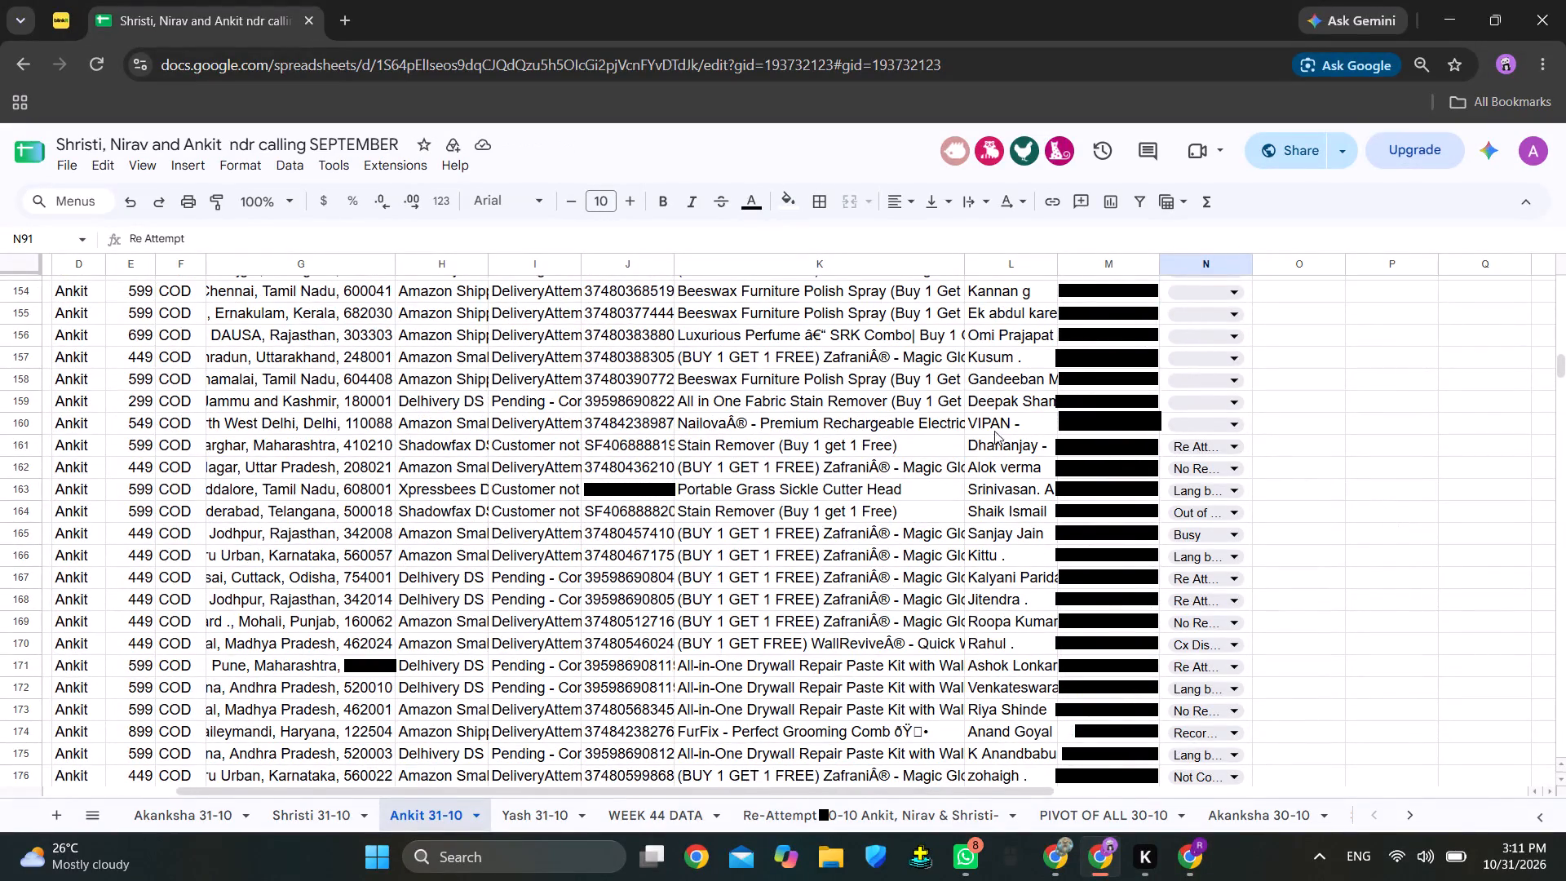
{"action": "left_click", "coordinate": [1204, 426]}
{"action": "left_click", "coordinate": [1201, 449]}
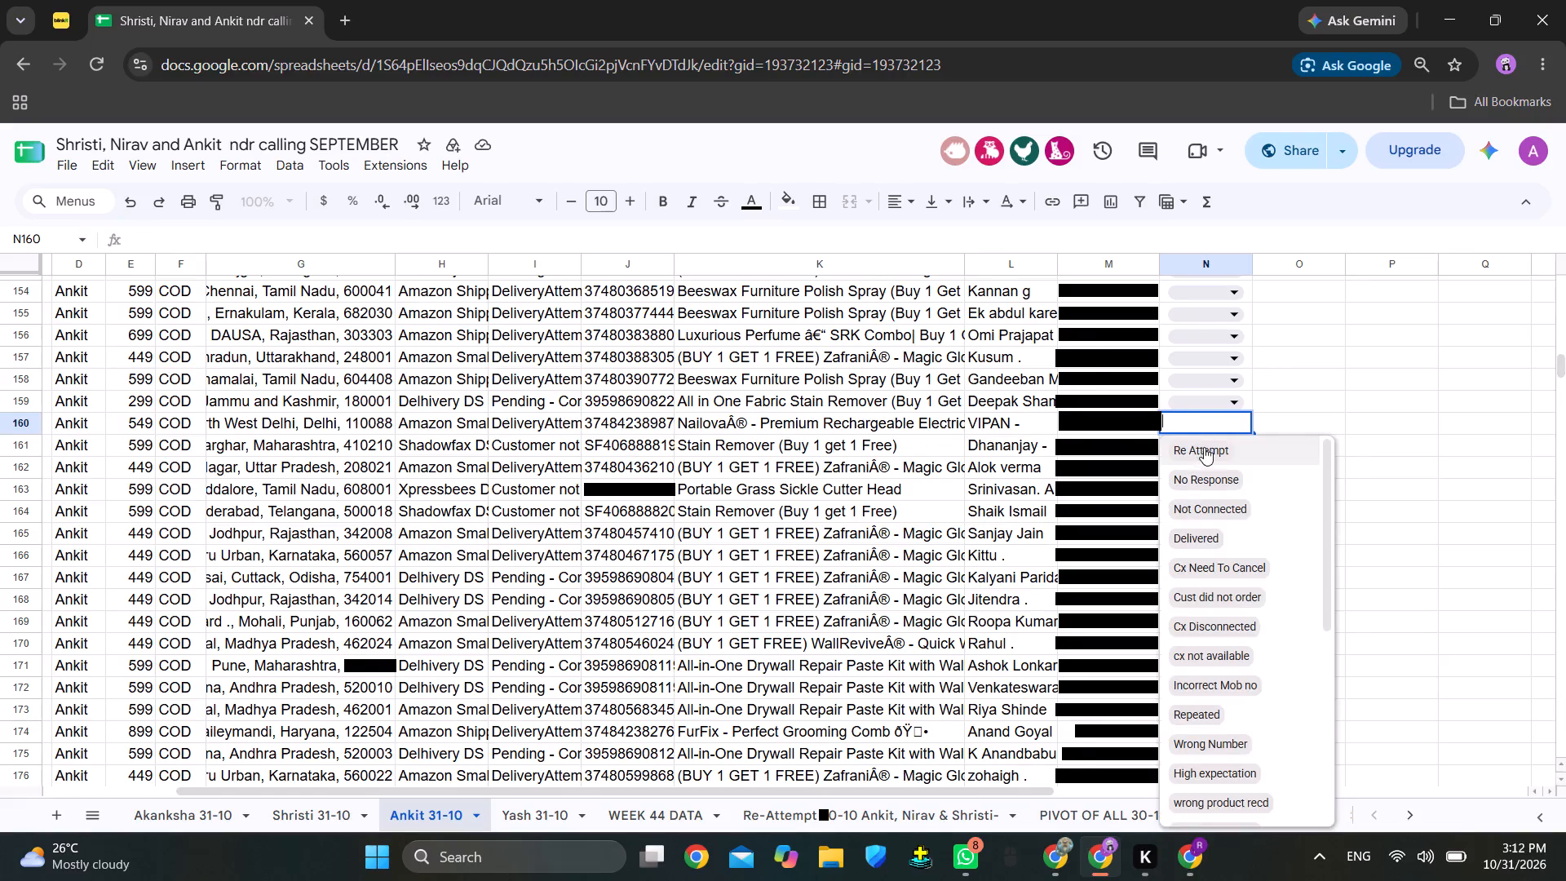
Set the remark in row 92, the first blank one below the upper filled rows, to No Response.
{"action": "scroll", "coordinate": [1281, 412], "scroll_direction": "up", "scroll_amount": 12}
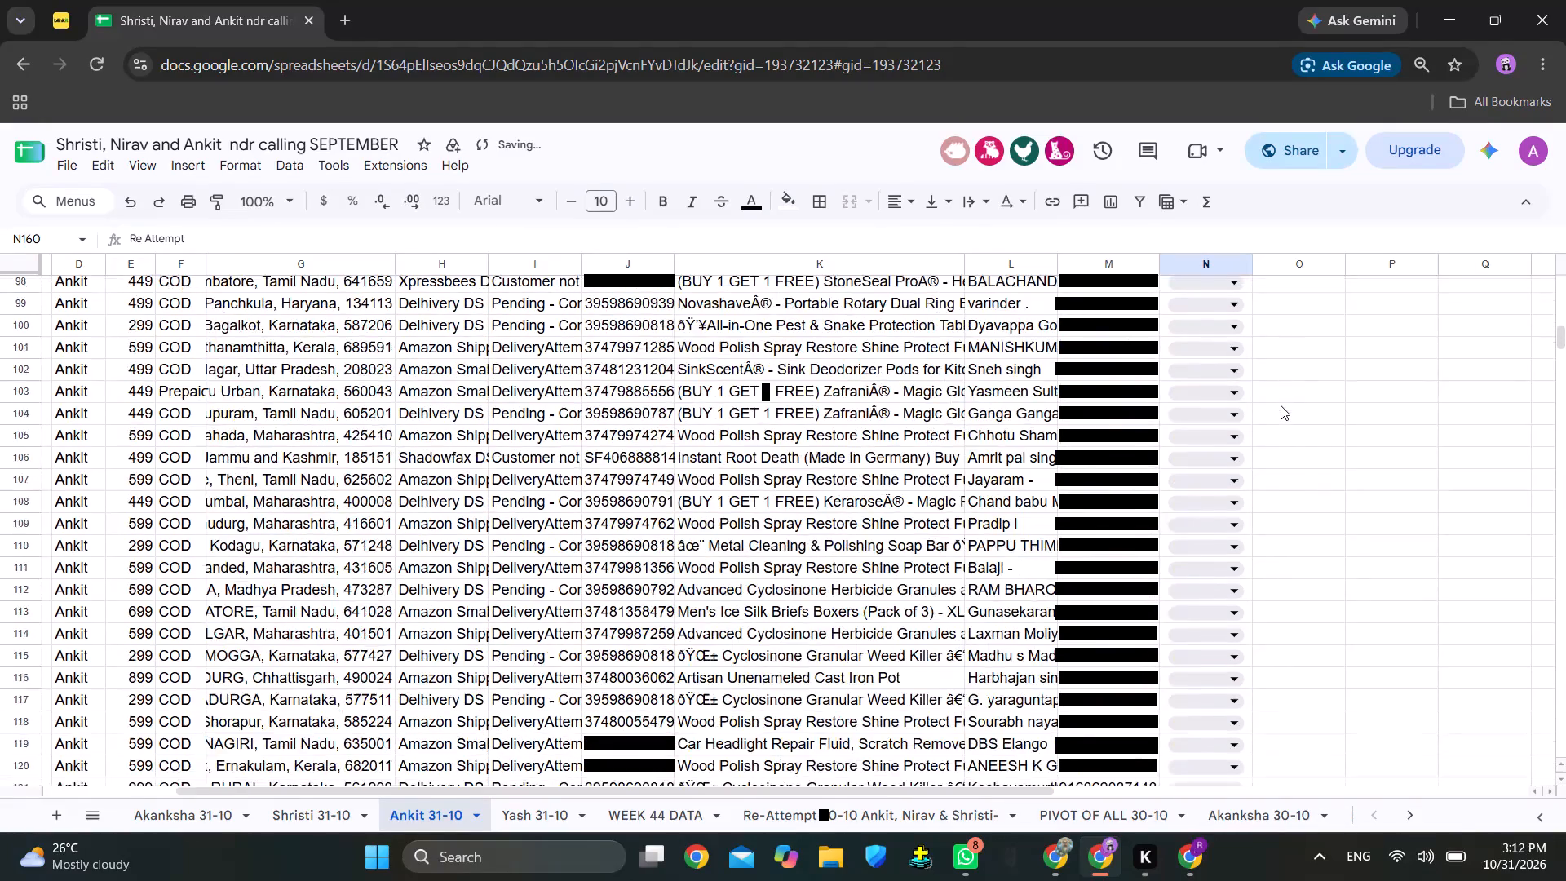
{"action": "scroll", "coordinate": [1281, 405], "scroll_direction": "up", "scroll_amount": 3}
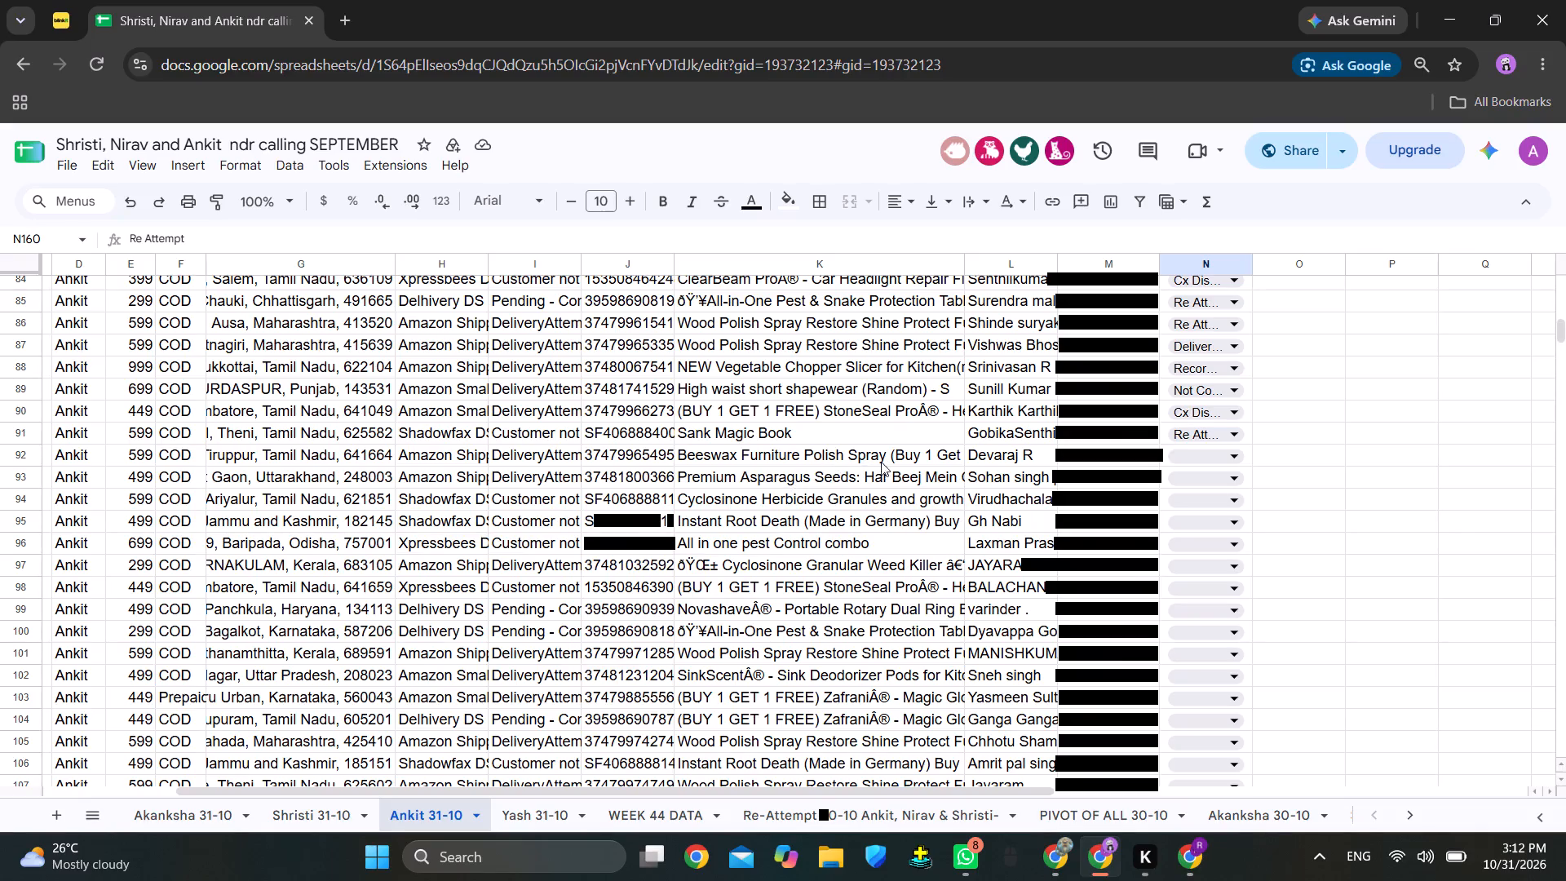
{"action": "left_click", "coordinate": [1188, 454]}
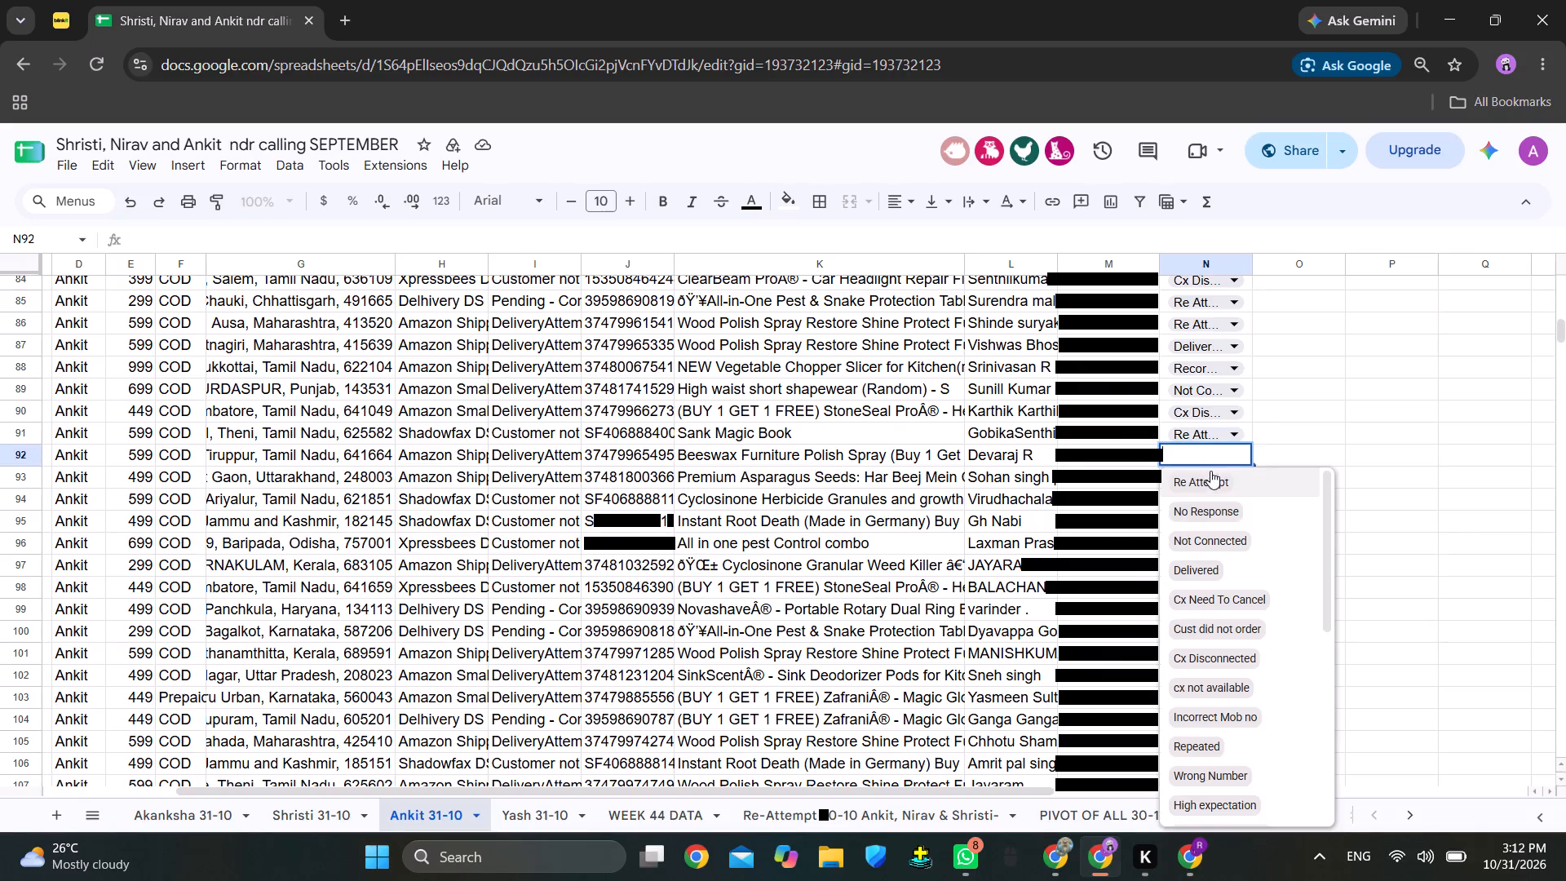
{"action": "left_click", "coordinate": [1208, 515]}
Set the remark in row 159, the last blank one above the lower filled rows, to Cx Disconnected.
{"action": "scroll", "coordinate": [1334, 529], "scroll_direction": "down", "scroll_amount": 14}
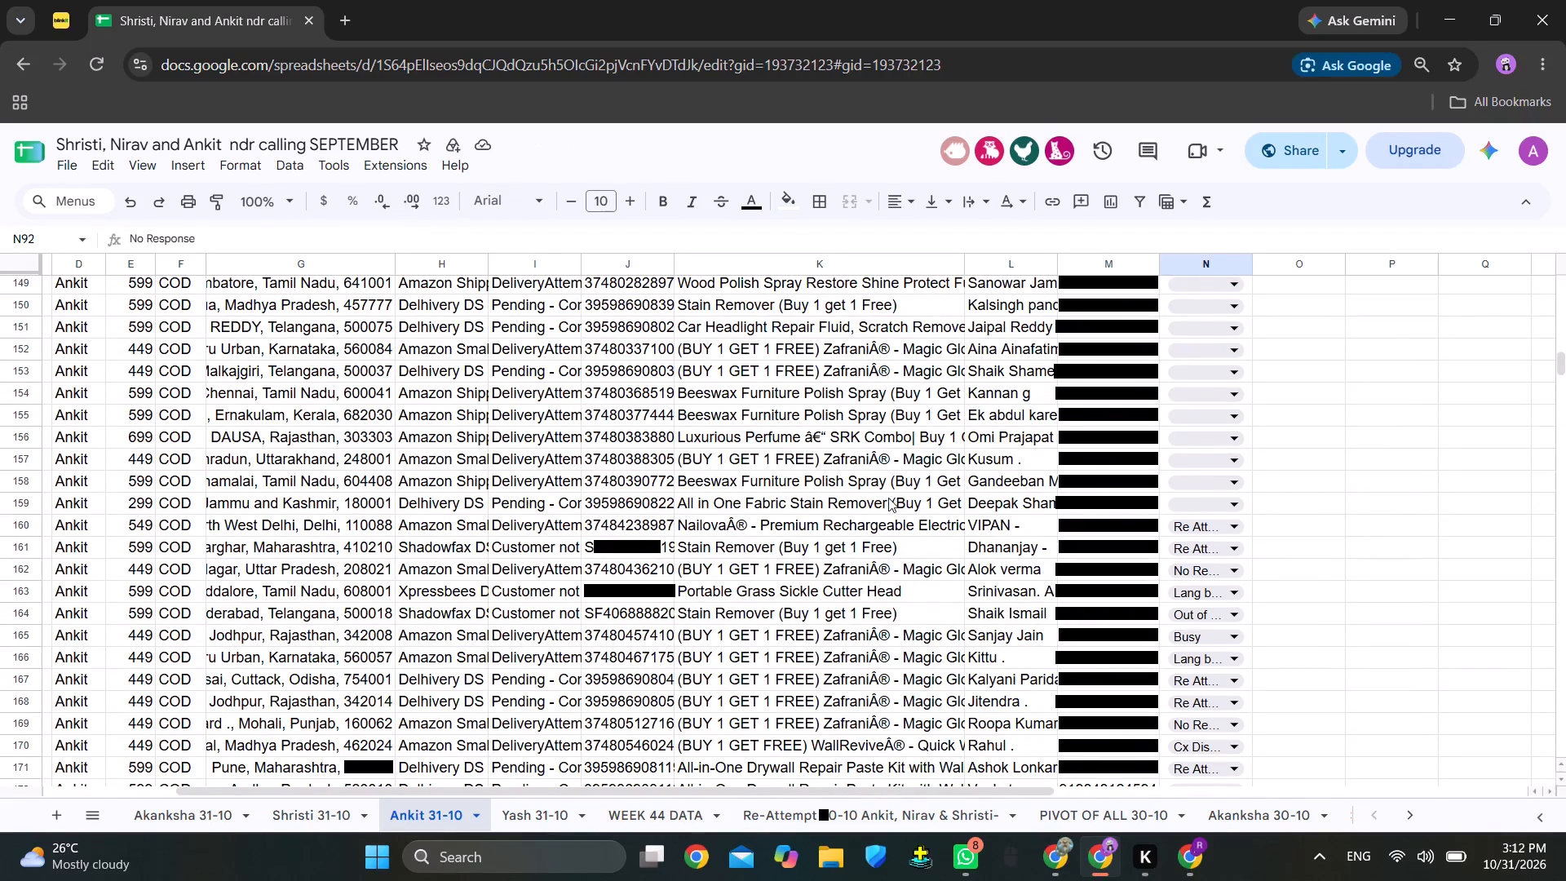
{"action": "left_click", "coordinate": [1210, 506]}
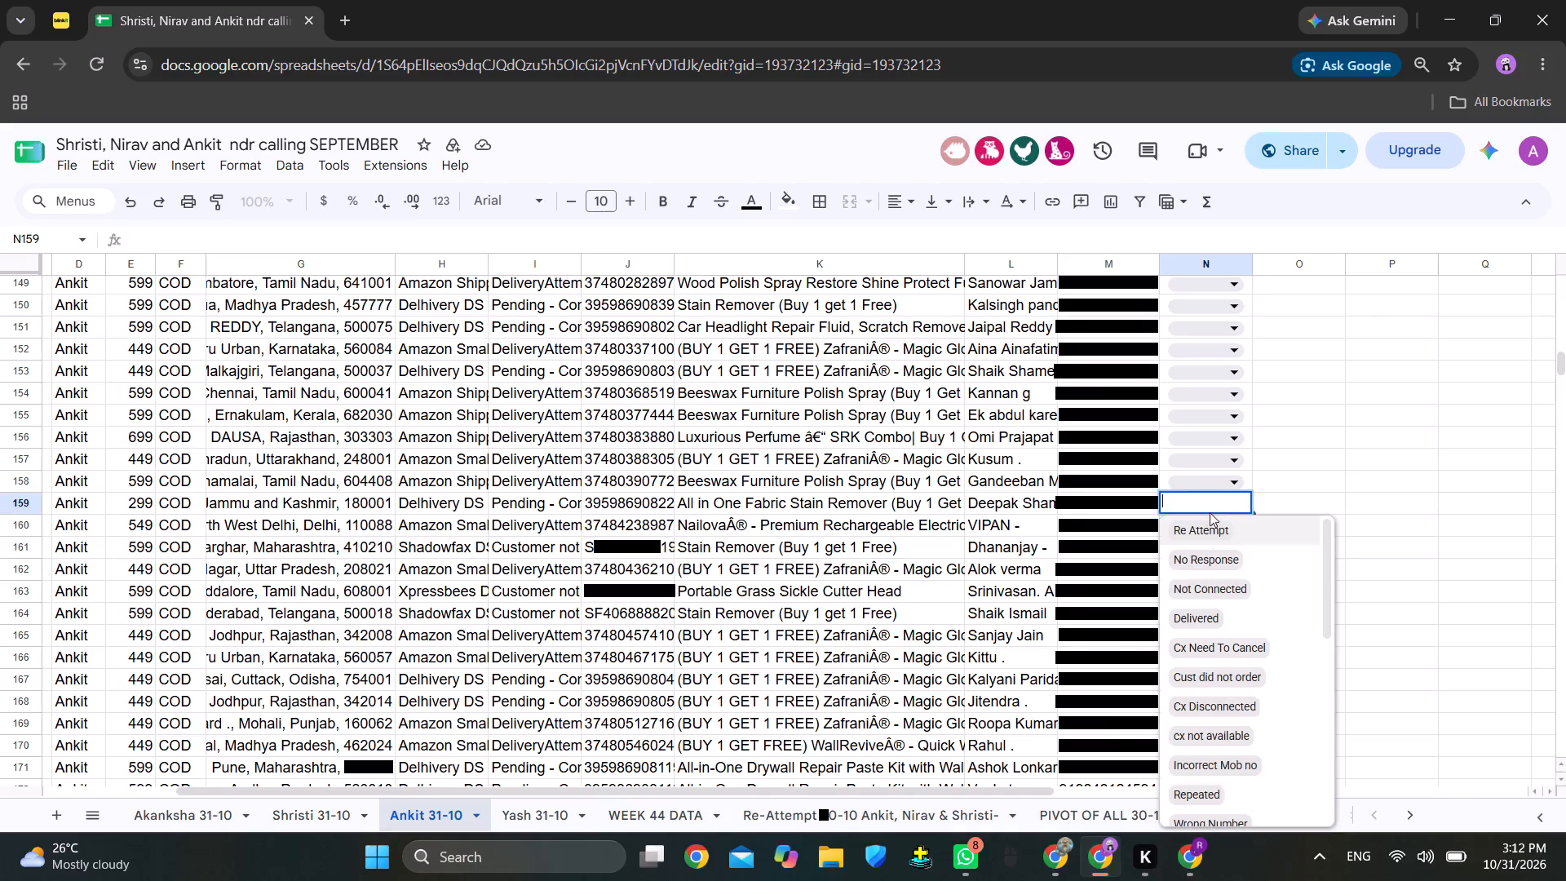
{"action": "left_click", "coordinate": [1222, 709]}
Set the remark in row 93, the first blank one below the upper filled rows, to No Response.
{"action": "scroll", "coordinate": [1316, 471], "scroll_direction": "up", "scroll_amount": 3}
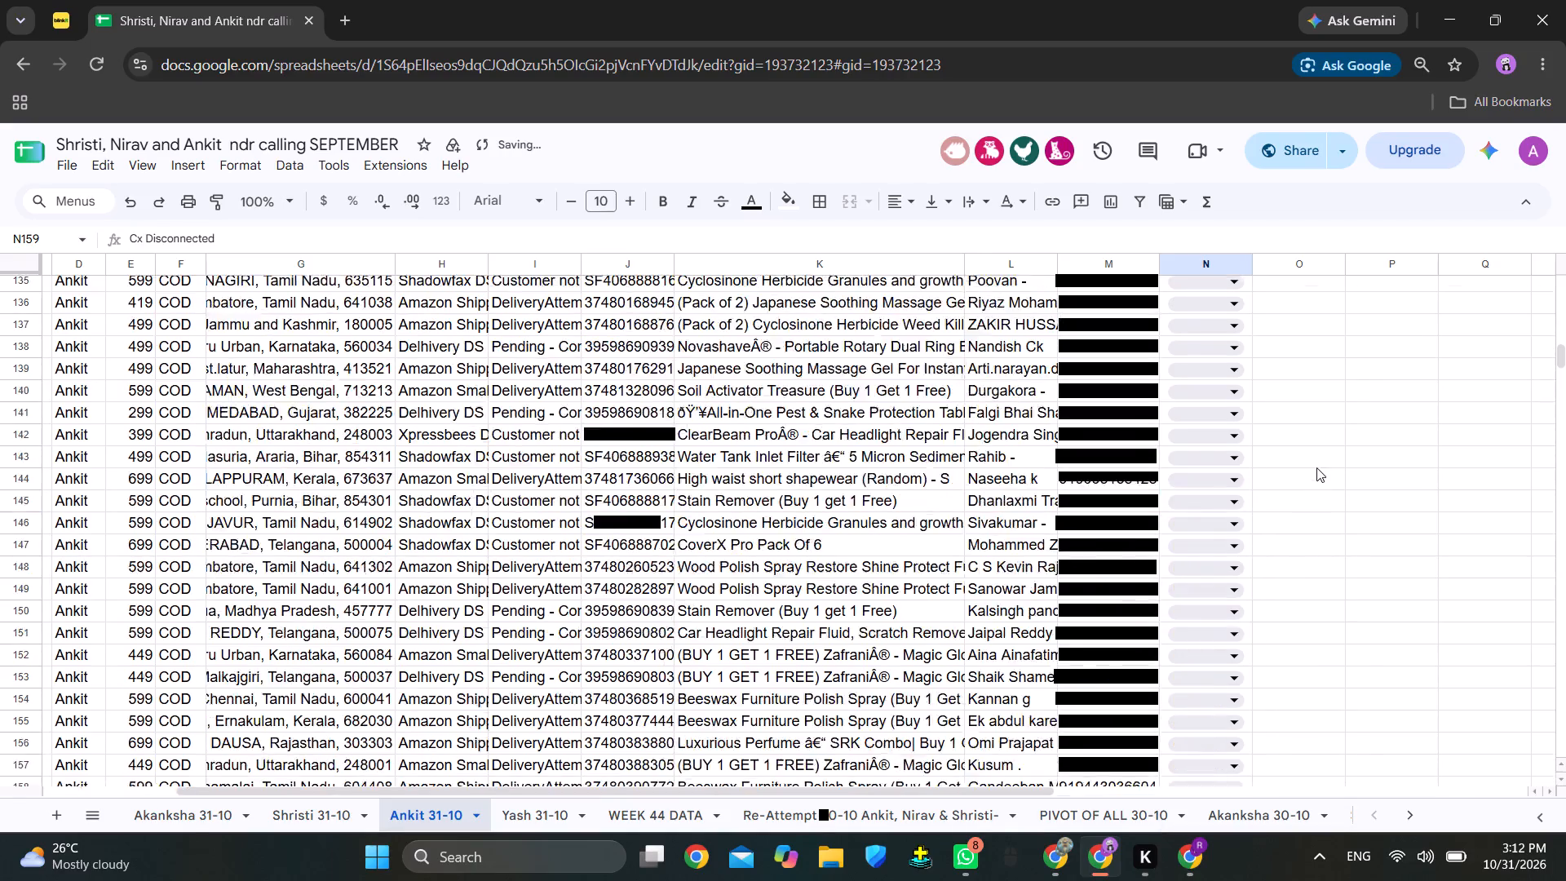
{"action": "scroll", "coordinate": [1316, 467], "scroll_direction": "up", "scroll_amount": 4}
{"action": "scroll", "coordinate": [1304, 439], "scroll_direction": "down", "scroll_amount": 1}
{"action": "scroll", "coordinate": [1304, 439], "scroll_direction": "up", "scroll_amount": 8}
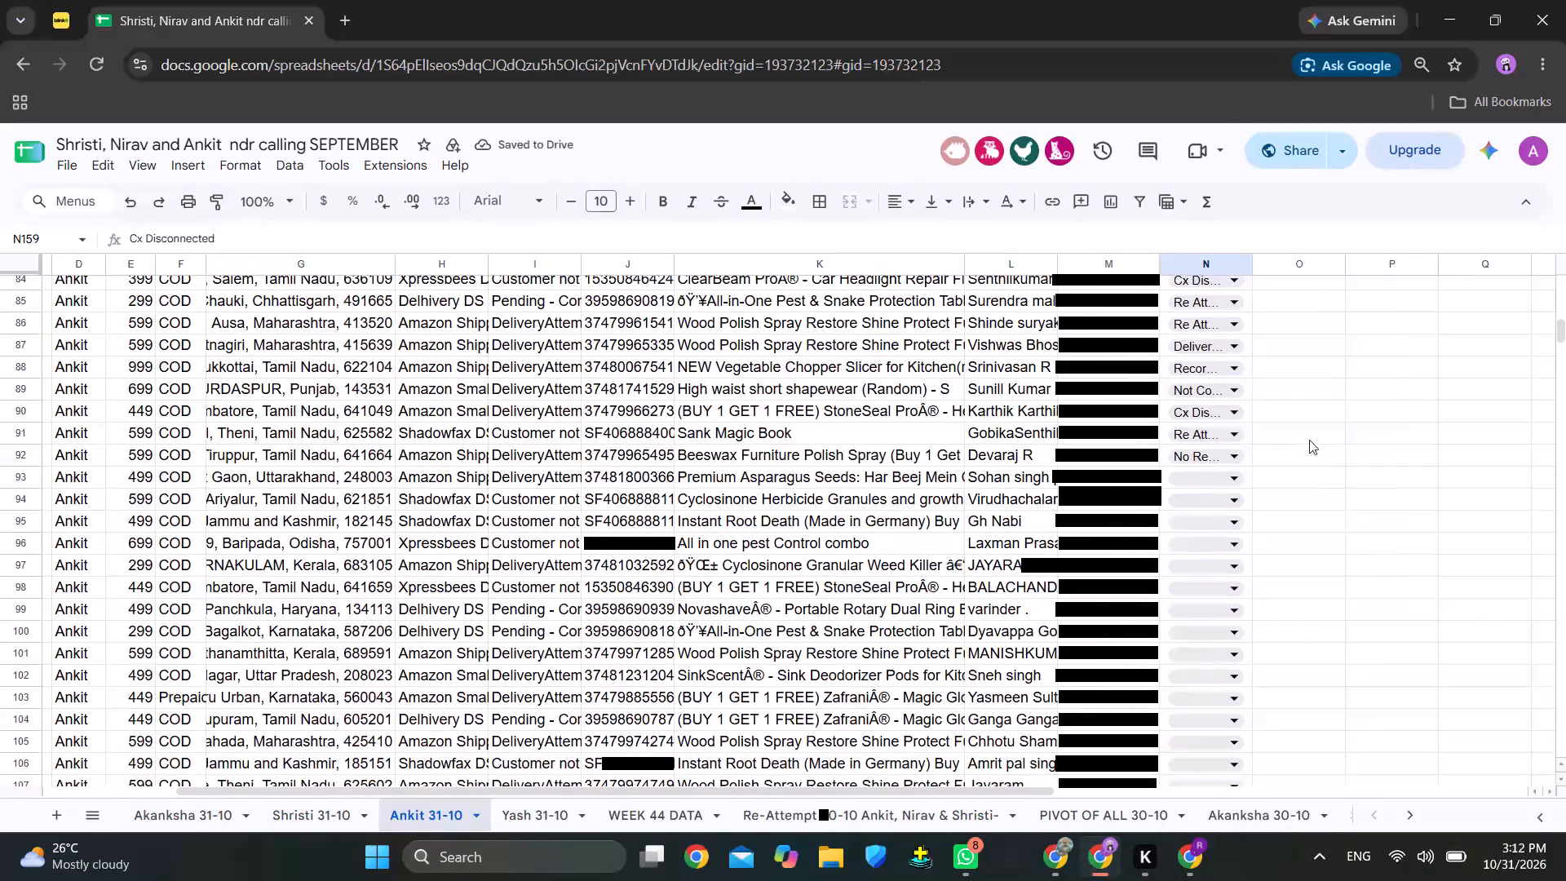
{"action": "scroll", "coordinate": [1316, 440], "scroll_direction": "down", "scroll_amount": 1}
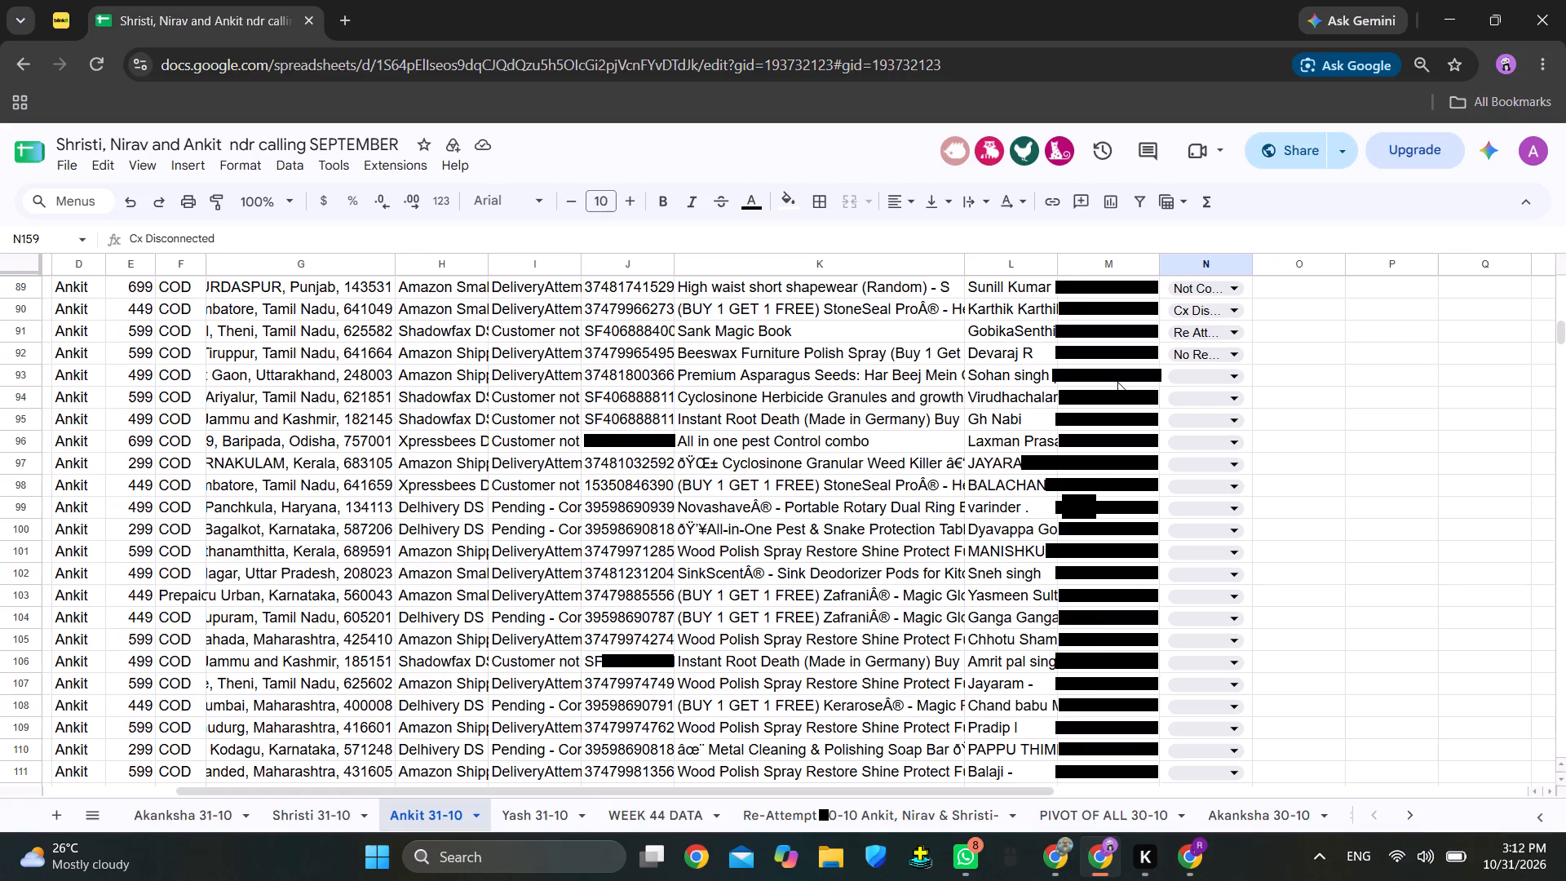
{"action": "left_click", "coordinate": [1216, 380]}
{"action": "left_click", "coordinate": [1207, 432]}
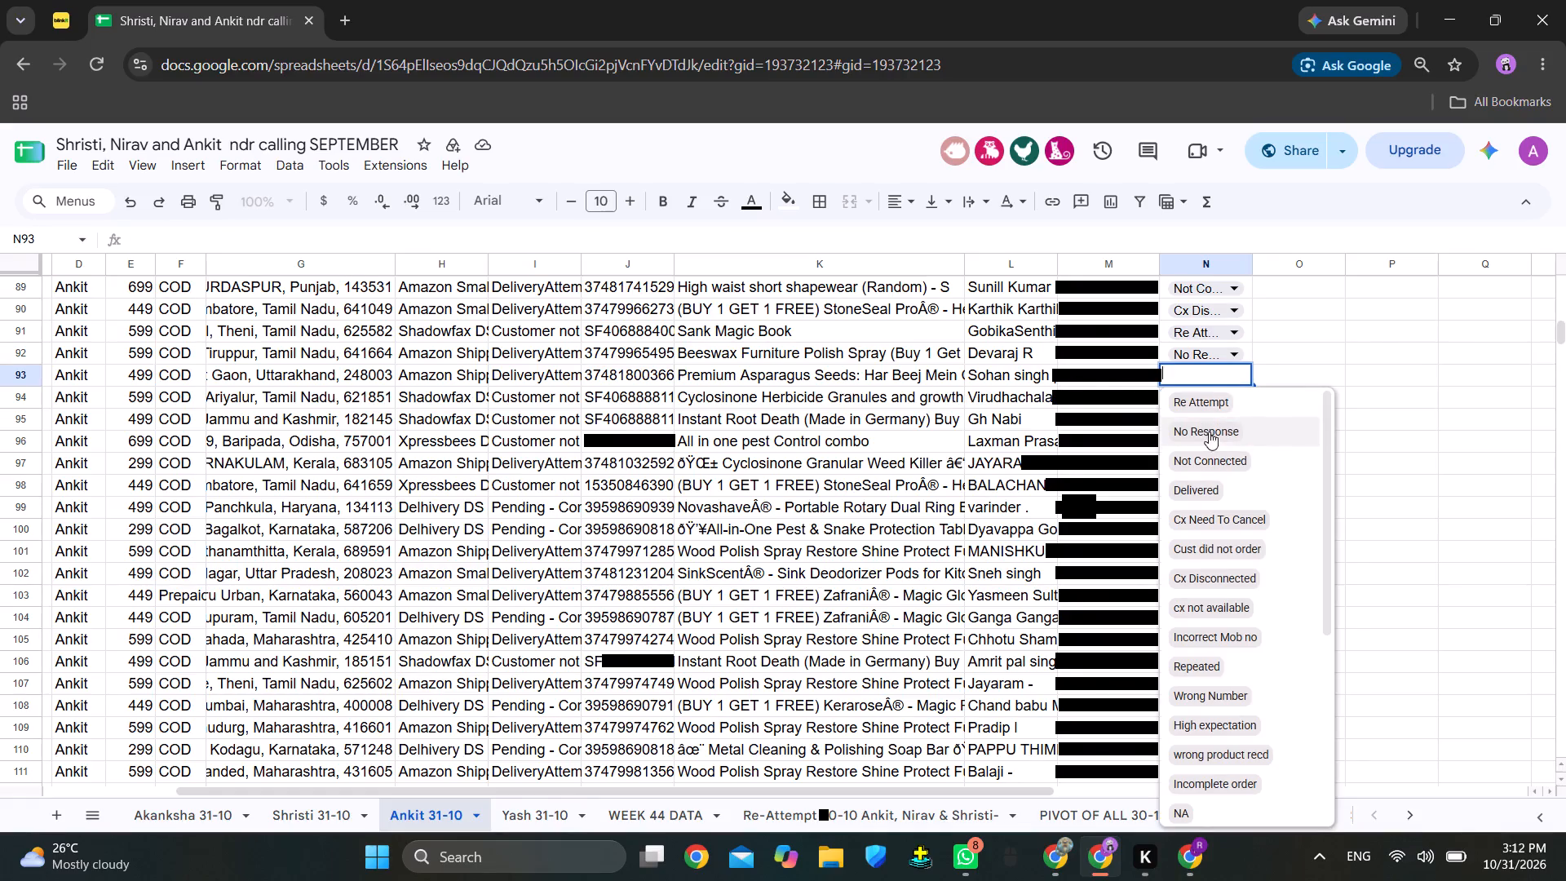
Check how far the remarks are filled in on the Shristi, Yash and Akanksha 31-10 sheets.
{"action": "scroll", "coordinate": [1338, 463], "scroll_direction": "down", "scroll_amount": 12}
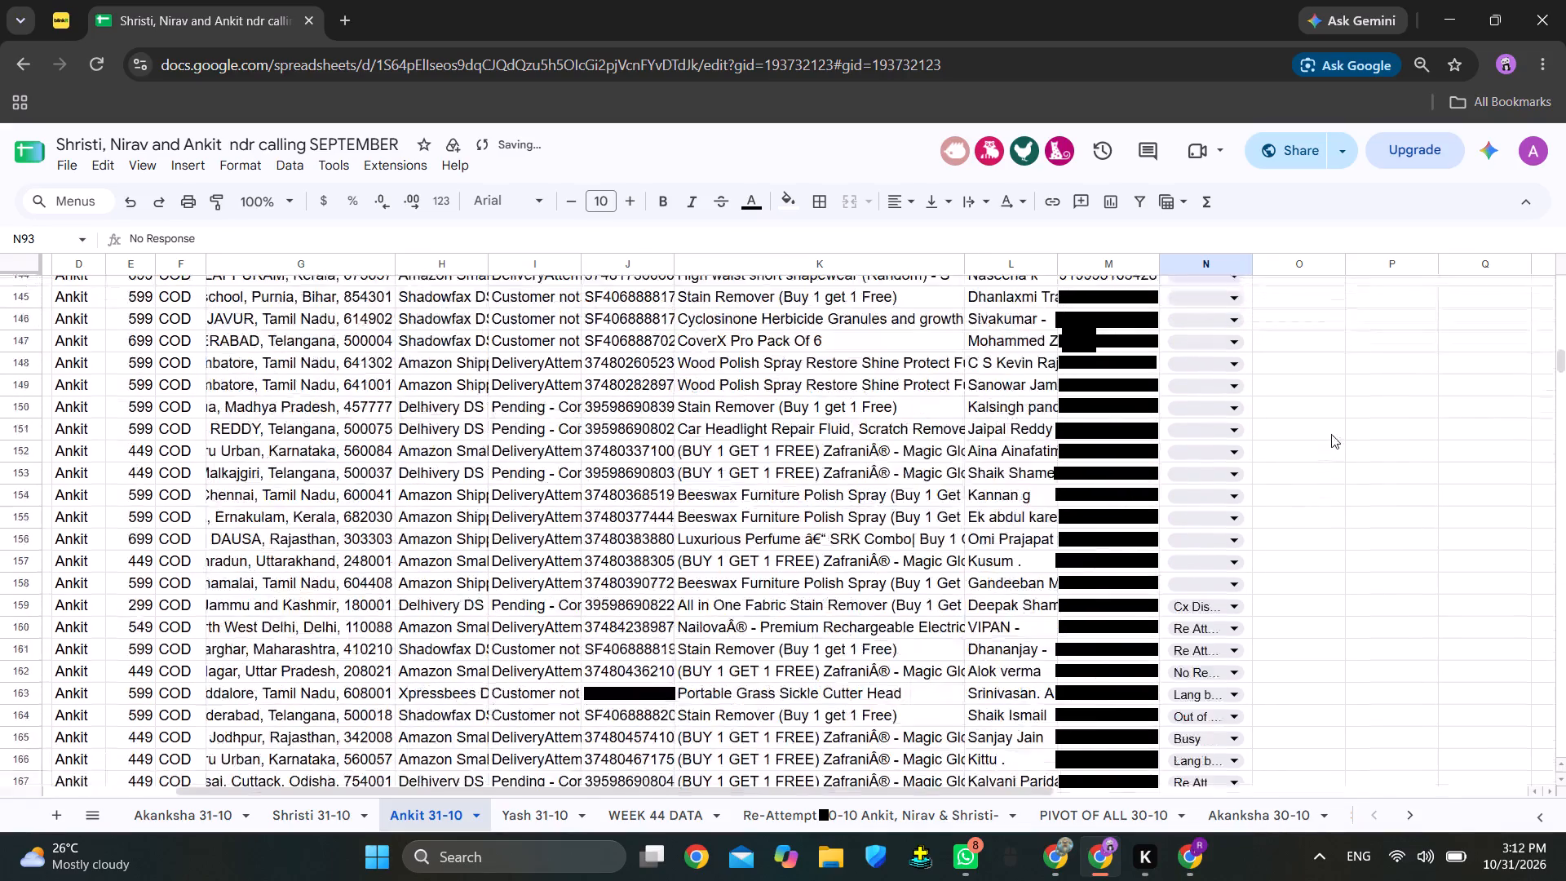
{"action": "scroll", "coordinate": [1321, 568], "scroll_direction": "down", "scroll_amount": 1}
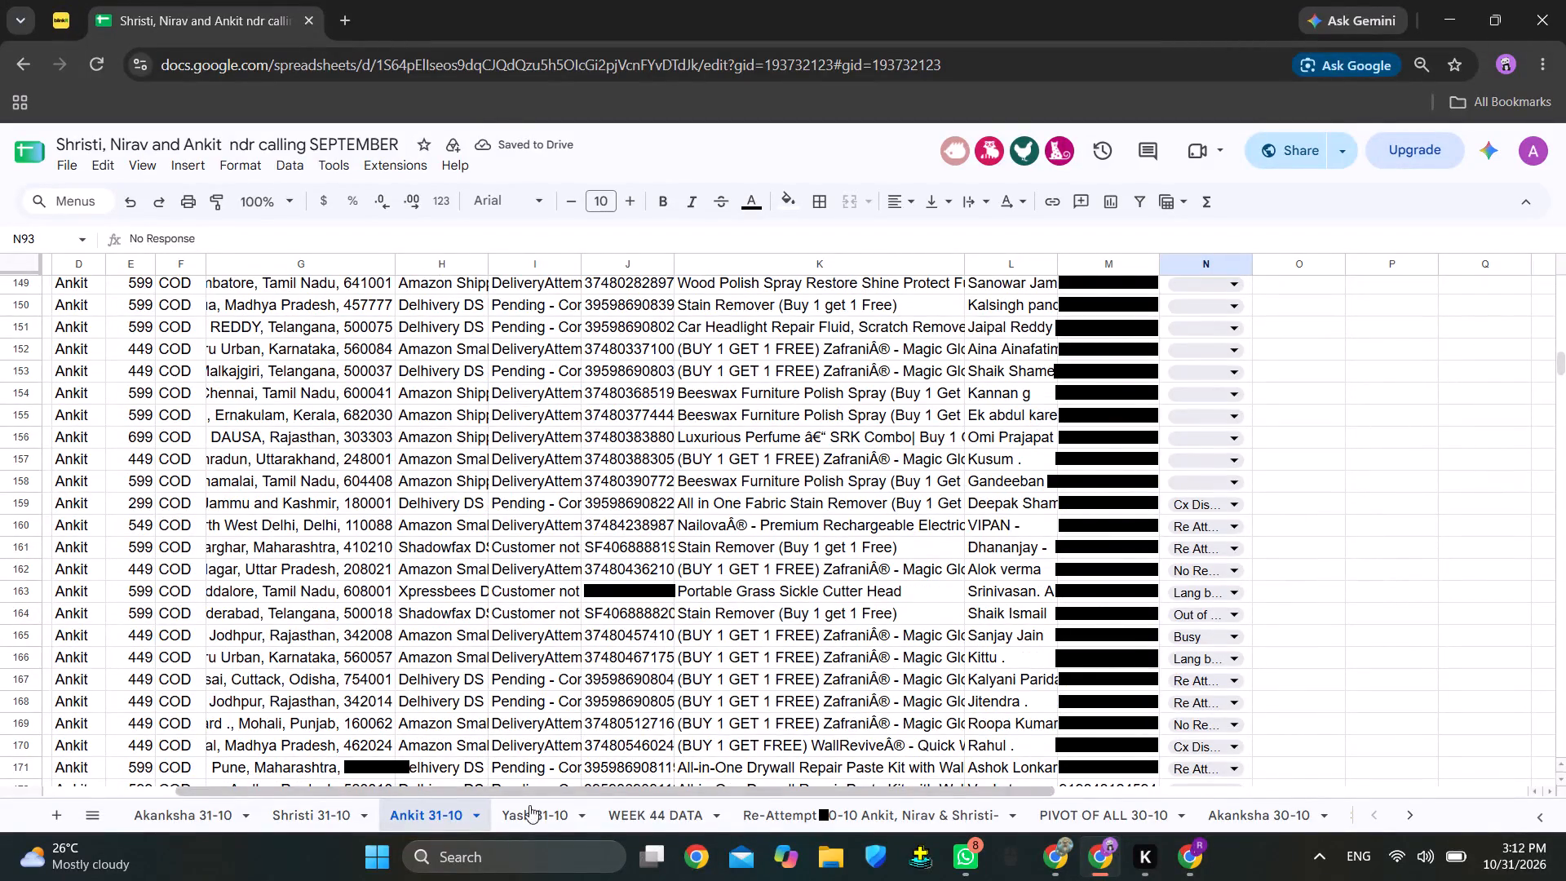
{"action": "left_click", "coordinate": [314, 816]}
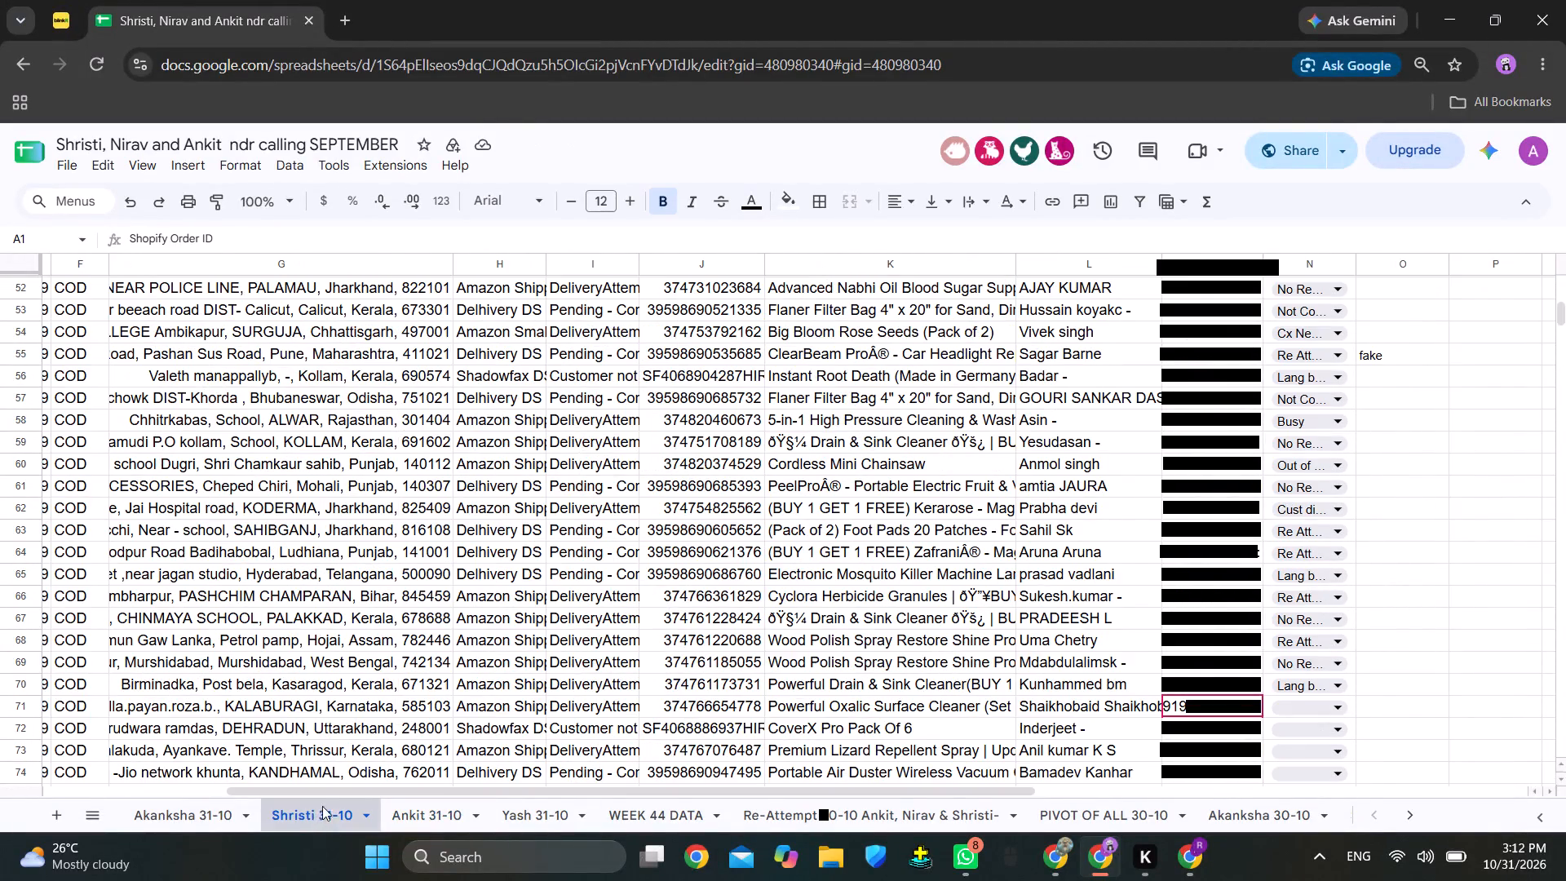
{"action": "scroll", "coordinate": [1383, 438], "scroll_direction": "up", "scroll_amount": 7}
{"action": "scroll", "coordinate": [1393, 449], "scroll_direction": "down", "scroll_amount": 4}
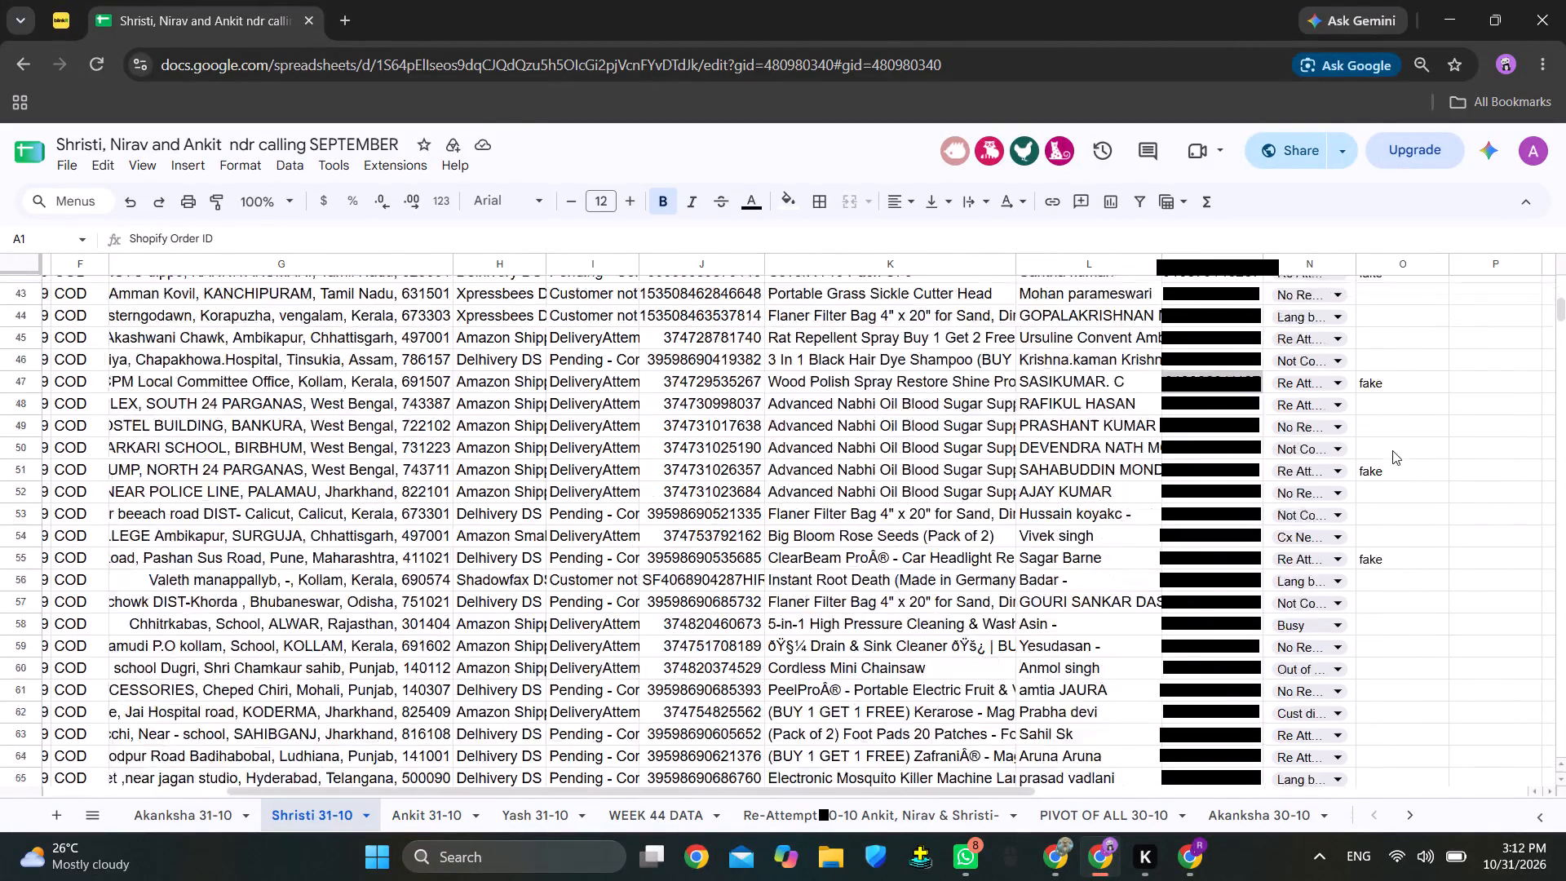
{"action": "scroll", "coordinate": [1392, 450], "scroll_direction": "down", "scroll_amount": 6}
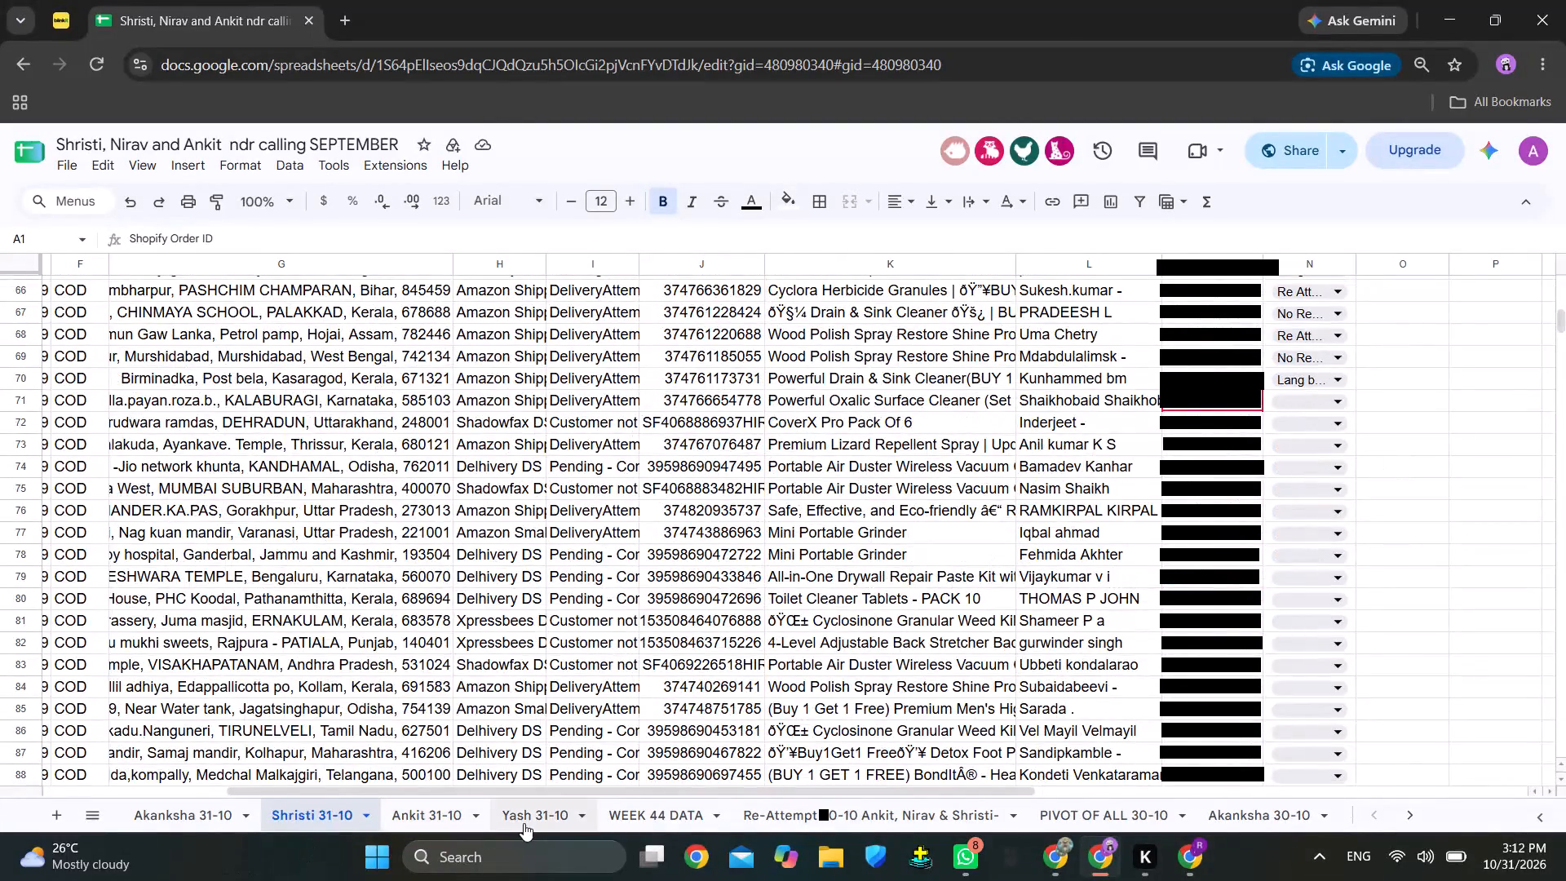
{"action": "left_click", "coordinate": [528, 823]}
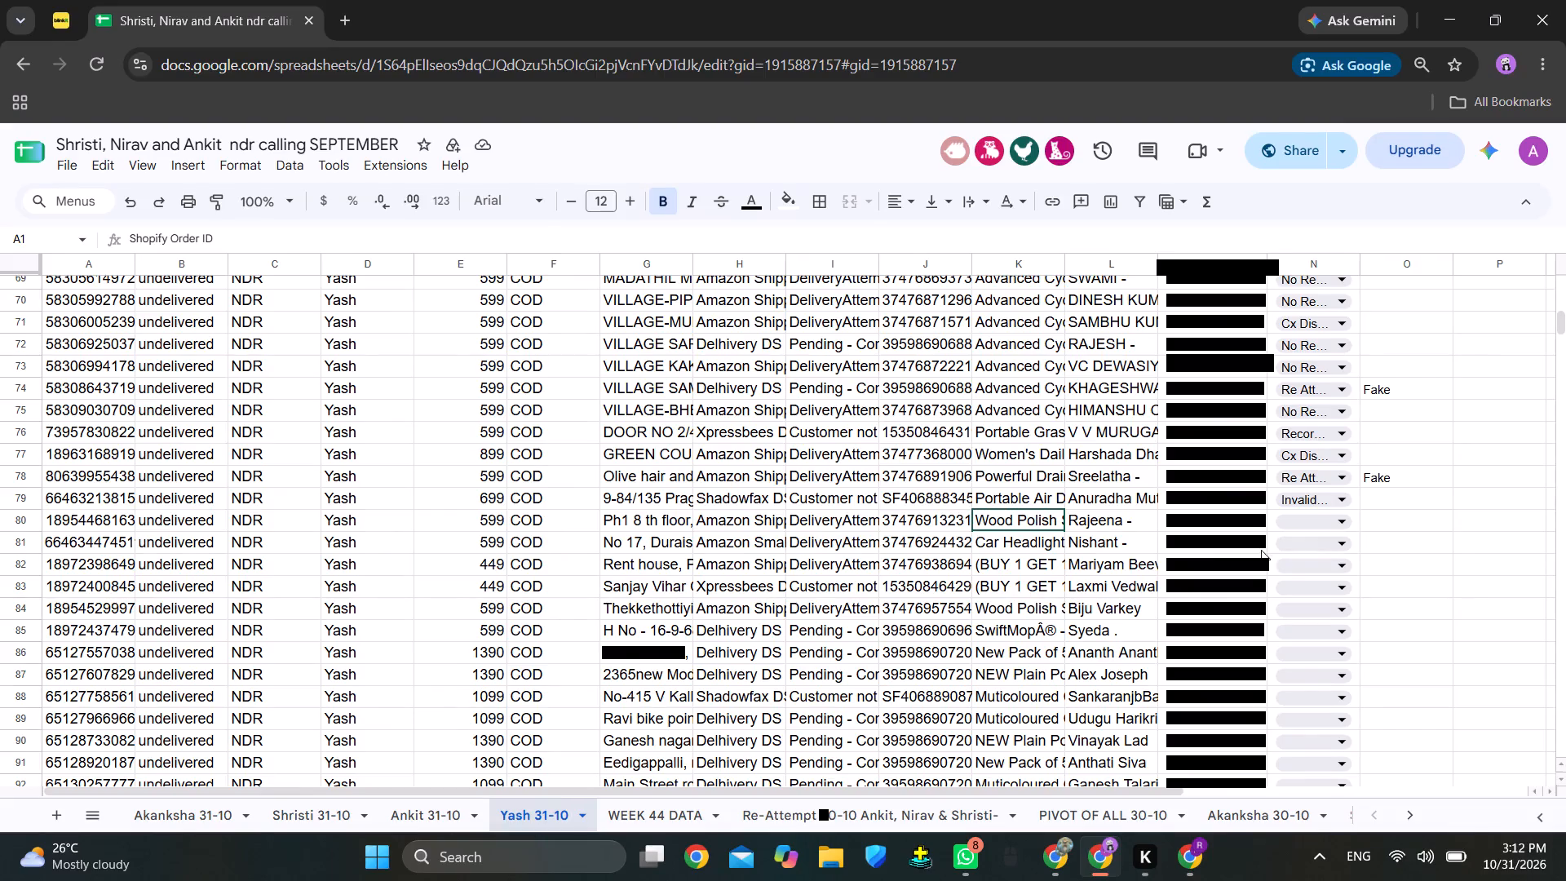
{"action": "scroll", "coordinate": [1262, 550], "scroll_direction": "up", "scroll_amount": 17}
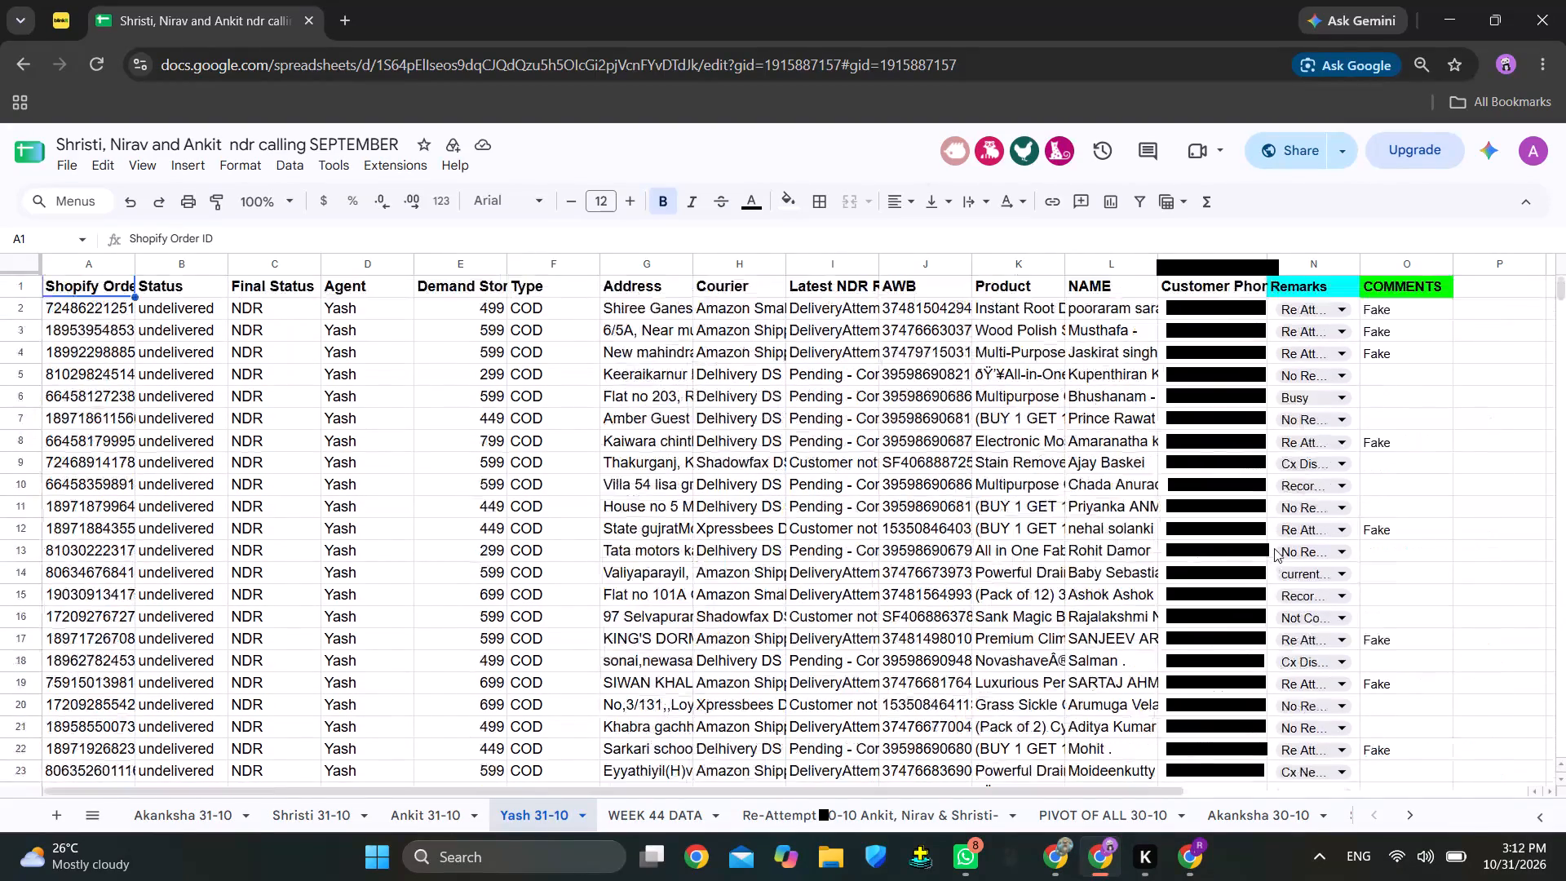
{"action": "scroll", "coordinate": [1275, 548], "scroll_direction": "down", "scroll_amount": 16}
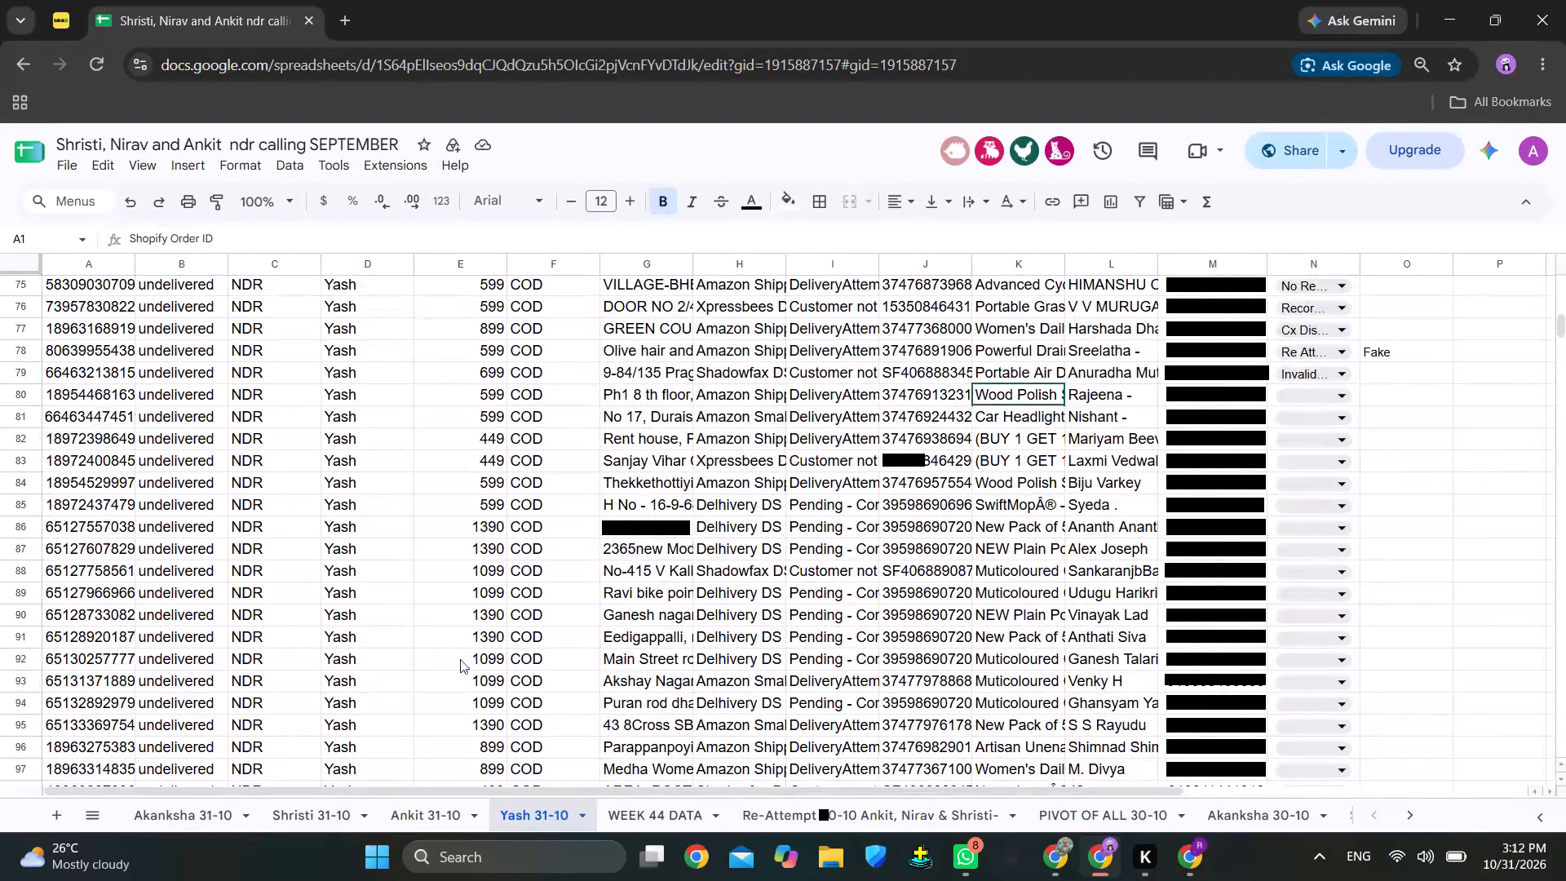
{"action": "left_click", "coordinate": [177, 820]}
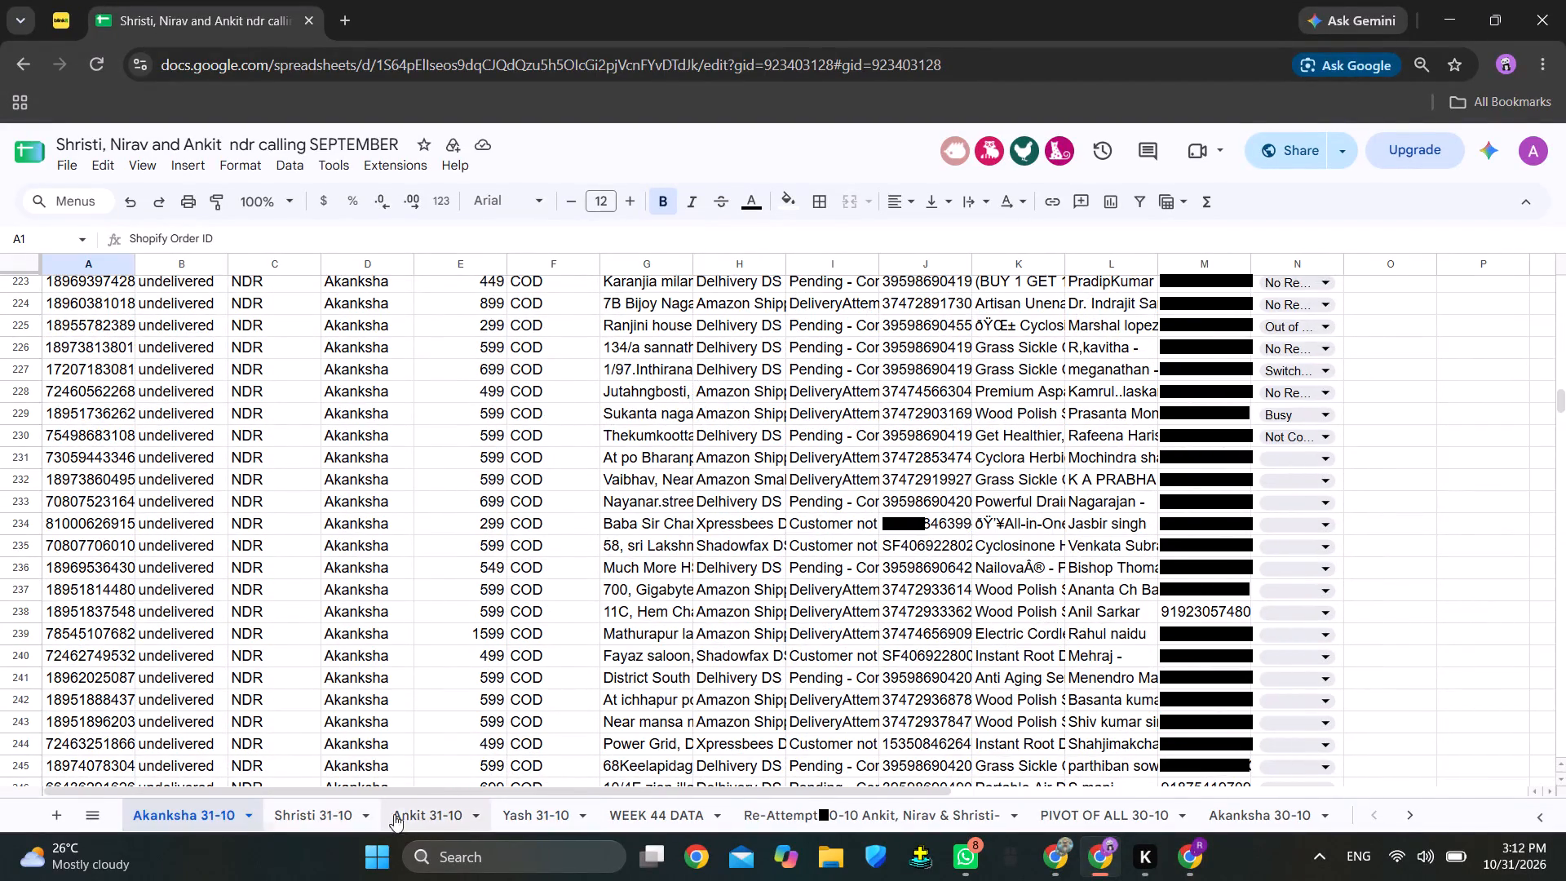
Back on the Ankit 31-10 sheet, set the remark in row 158, the last blank one above the lower filled rows, to Lang barrier.
{"action": "left_click", "coordinate": [433, 808]}
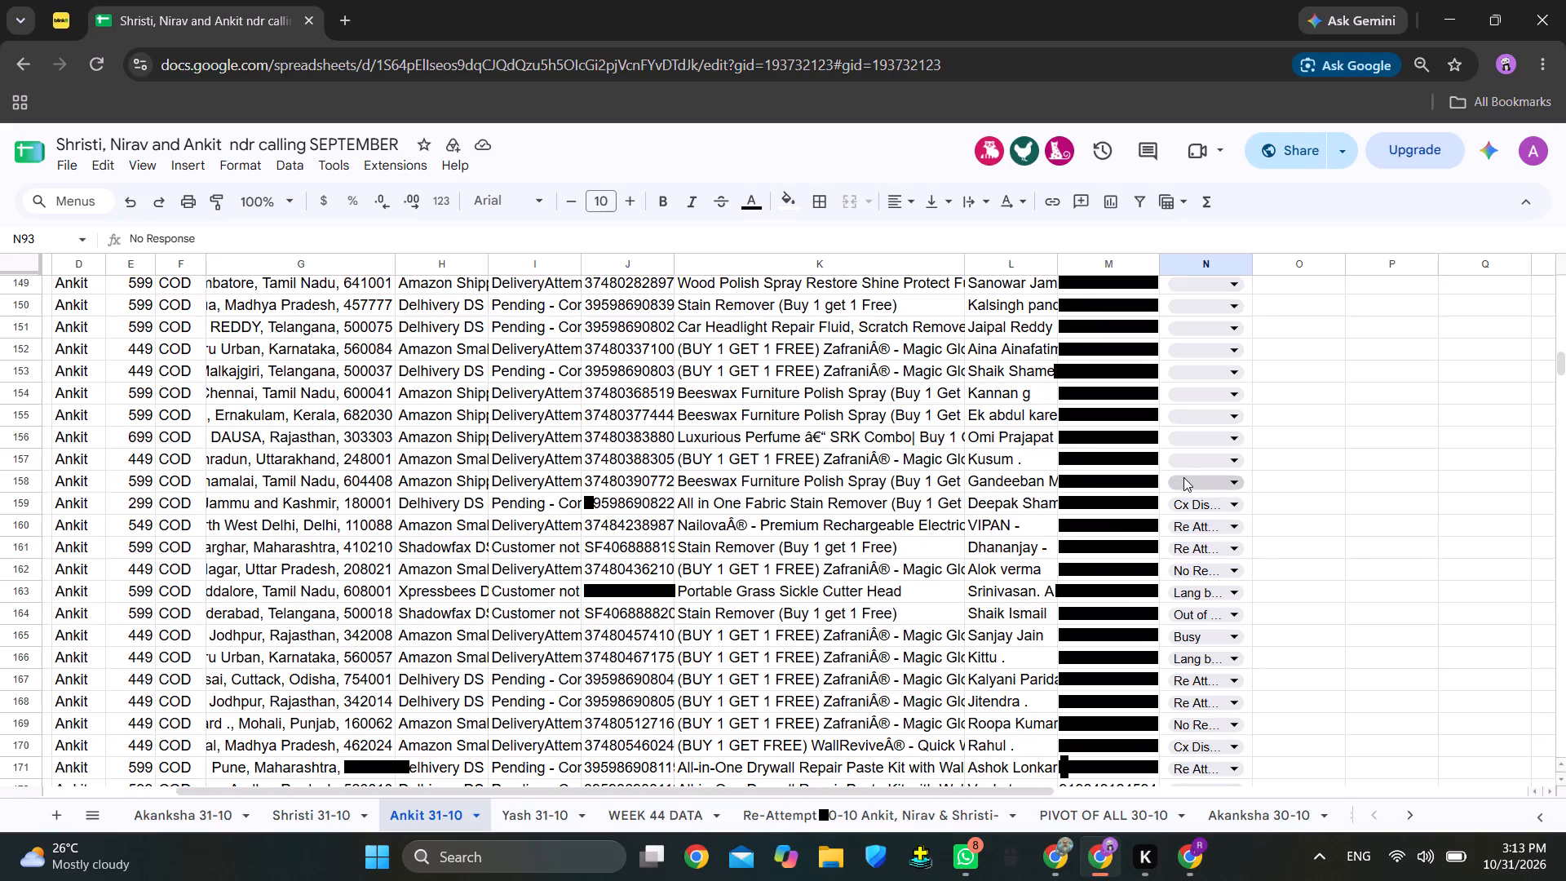
{"action": "left_click", "coordinate": [1183, 477]}
{"action": "scroll", "coordinate": [1208, 635], "scroll_direction": "down", "scroll_amount": 10}
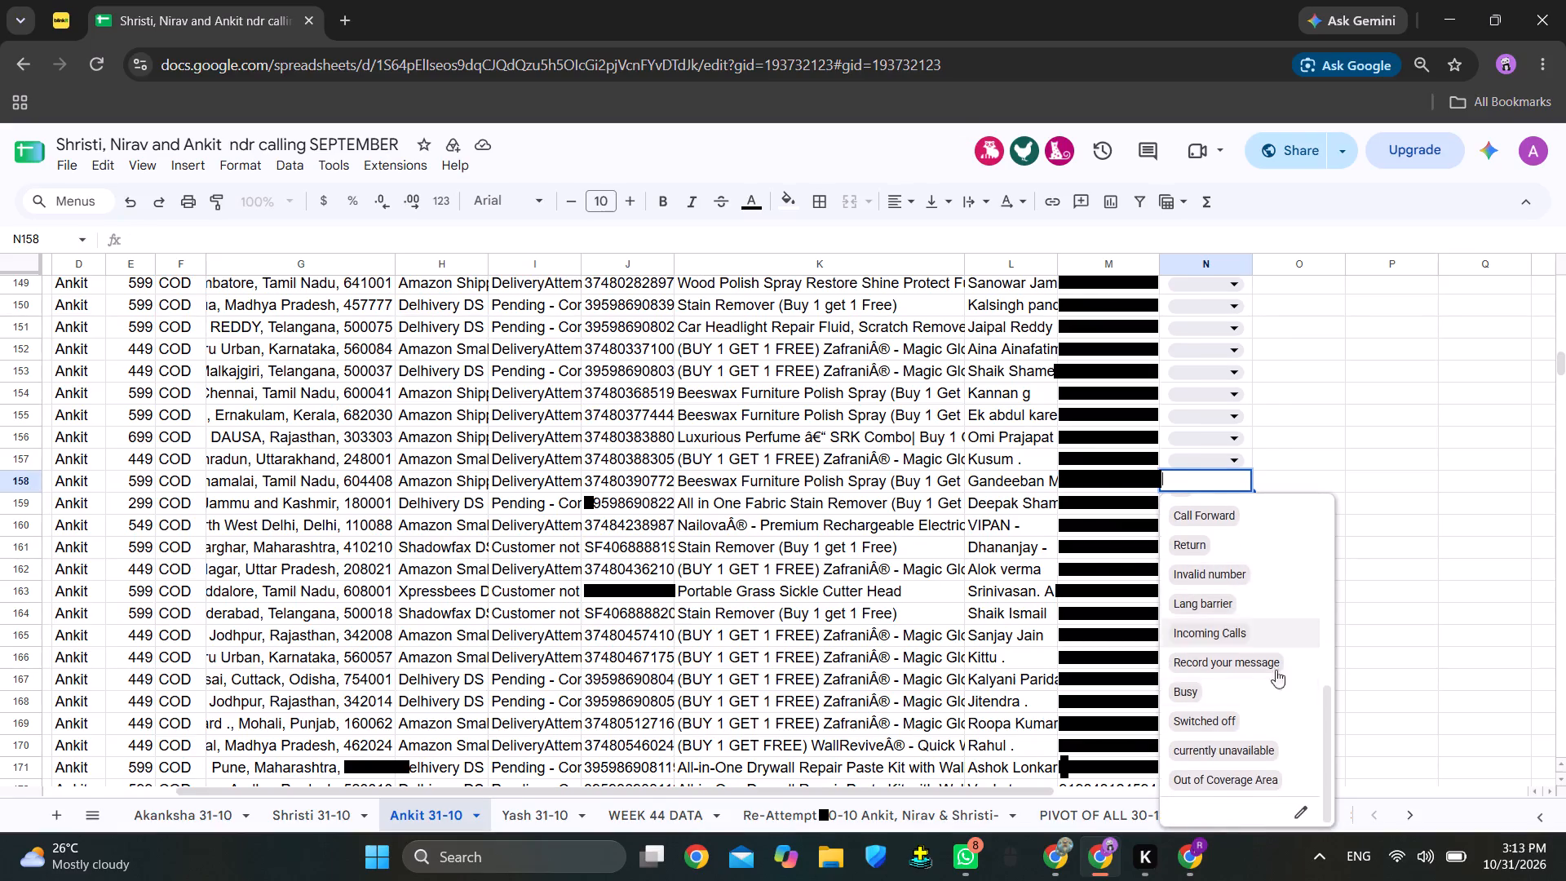
{"action": "left_click", "coordinate": [1214, 602]}
Set the remark in row 94, the first blank one below the upper filled rows, to Lang barrier.
{"action": "scroll", "coordinate": [1364, 499], "scroll_direction": "up", "scroll_amount": 7}
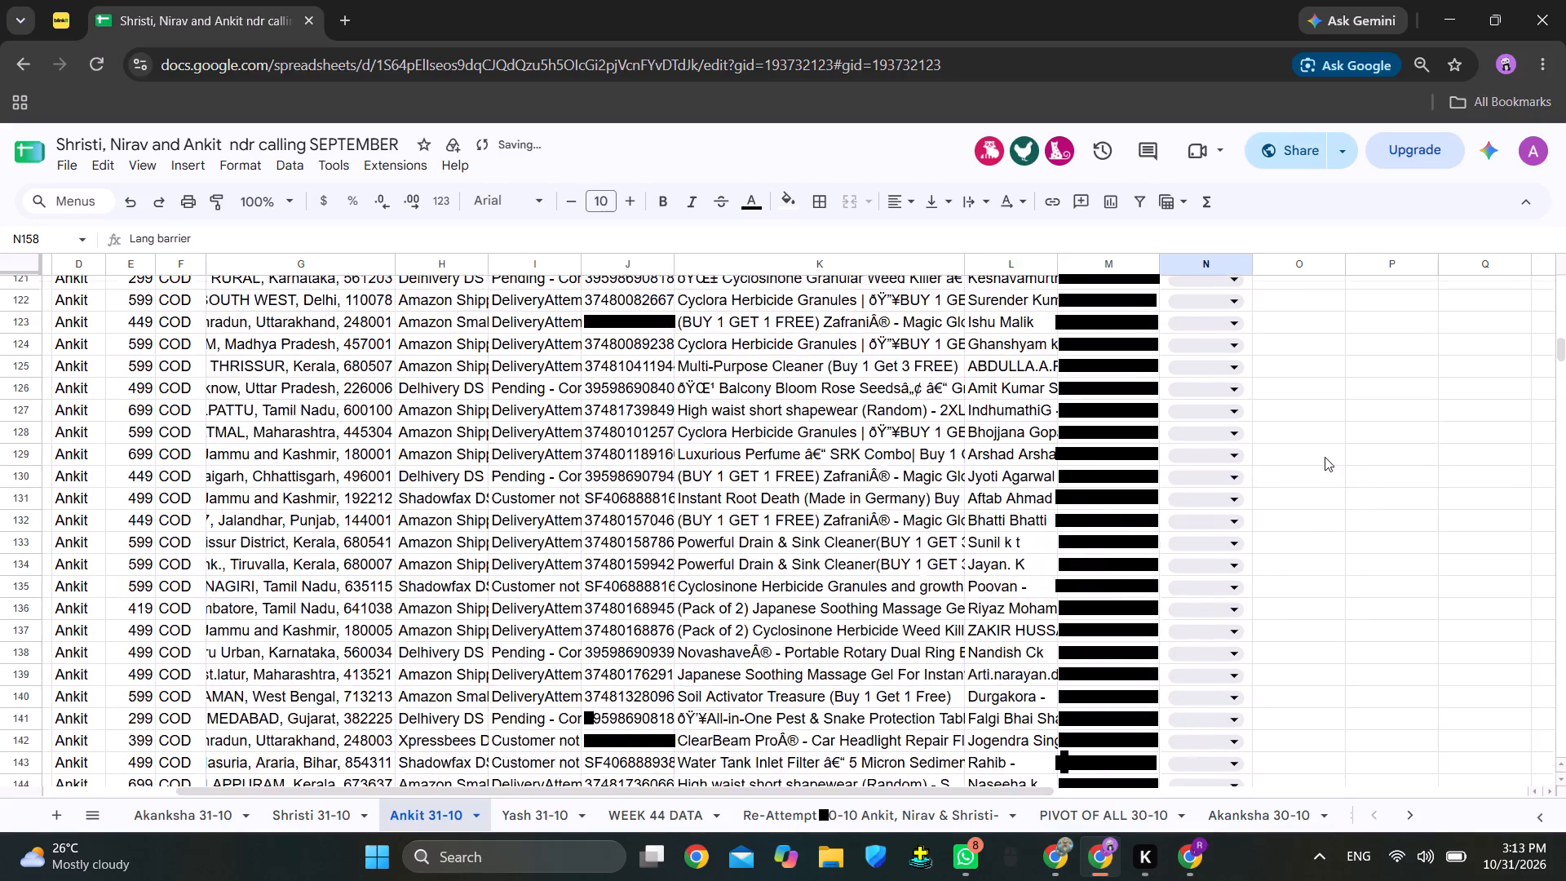
{"action": "scroll", "coordinate": [1325, 457], "scroll_direction": "up", "scroll_amount": 9}
{"action": "scroll", "coordinate": [1323, 465], "scroll_direction": "down", "scroll_amount": 3}
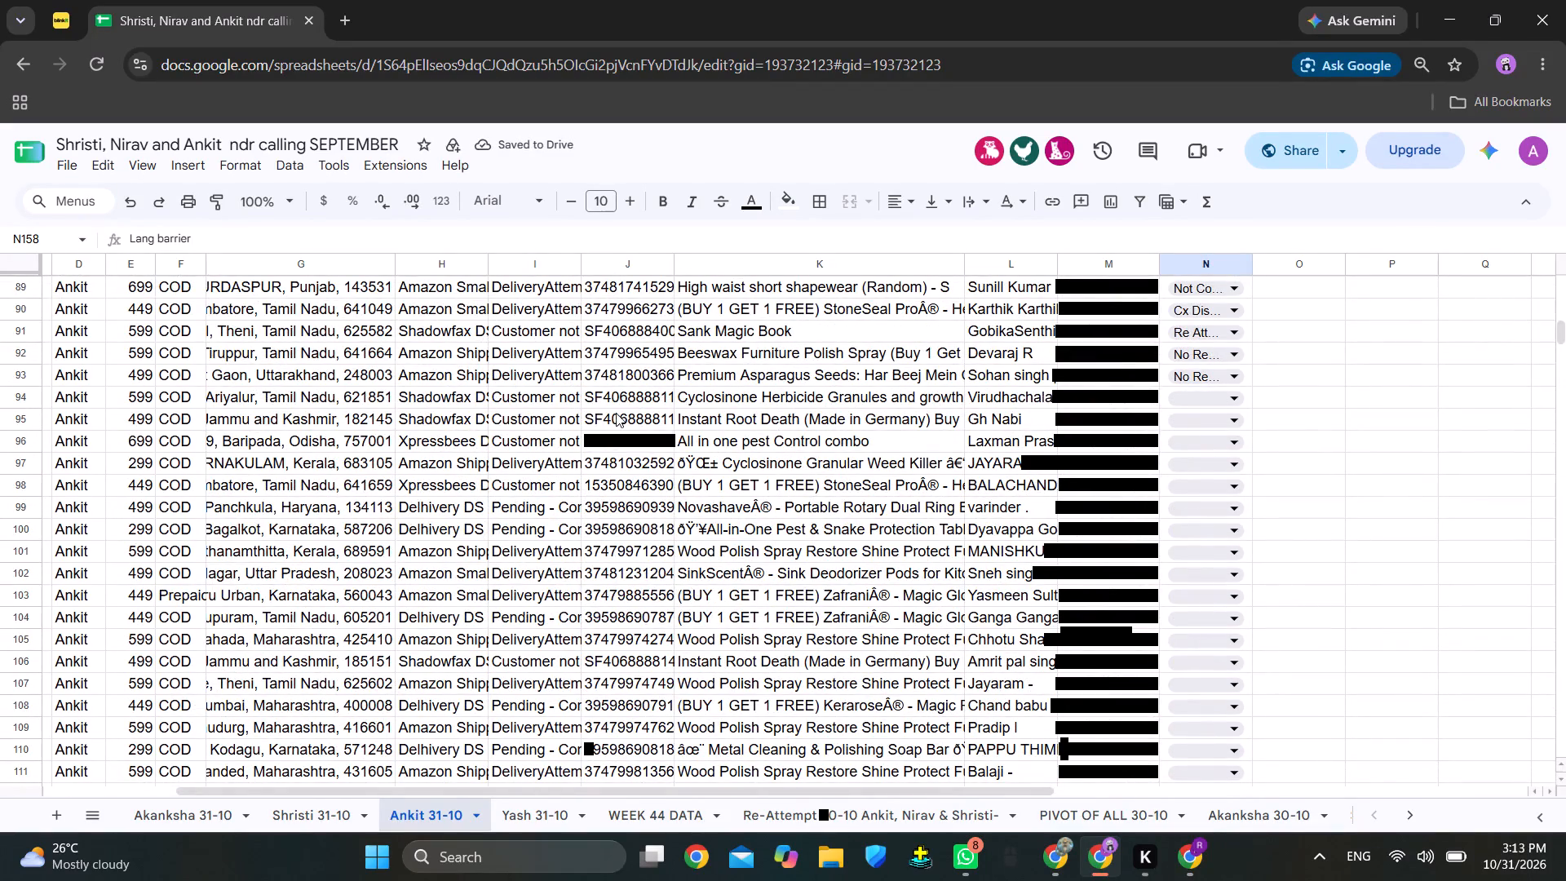
{"action": "left_click", "coordinate": [1214, 401]}
{"action": "right_click", "coordinate": [1244, 508]}
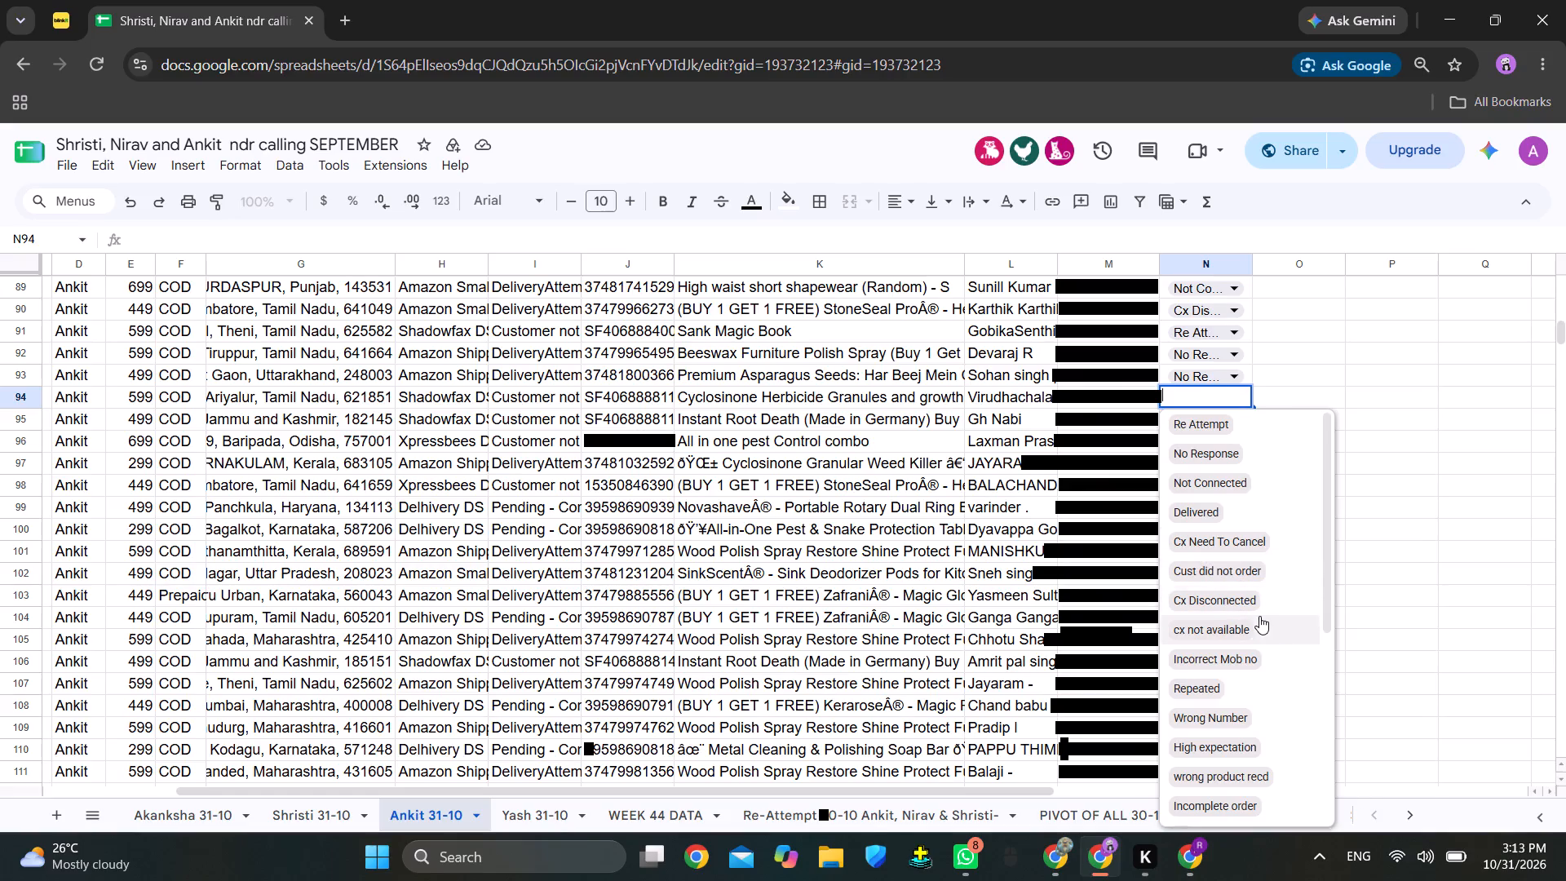
{"action": "scroll", "coordinate": [1254, 621], "scroll_direction": "down", "scroll_amount": 7}
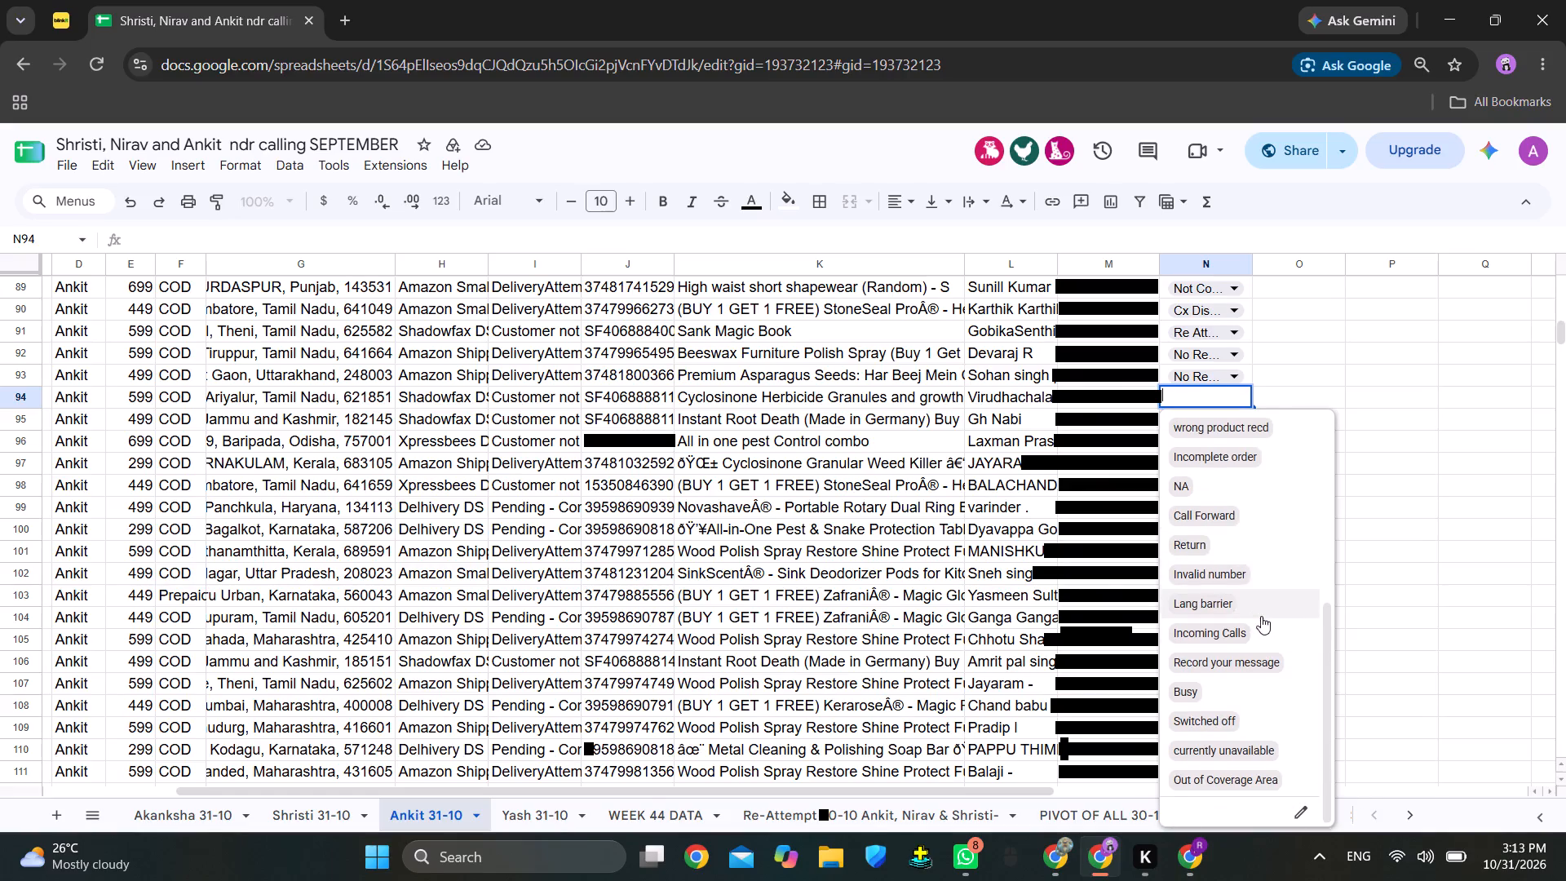
{"action": "left_click", "coordinate": [1211, 609]}
Set the remark in row 157, the last blank one above the lower filled rows, to Cx Need To Cancel.
{"action": "scroll", "coordinate": [1289, 586], "scroll_direction": "down", "scroll_amount": 15}
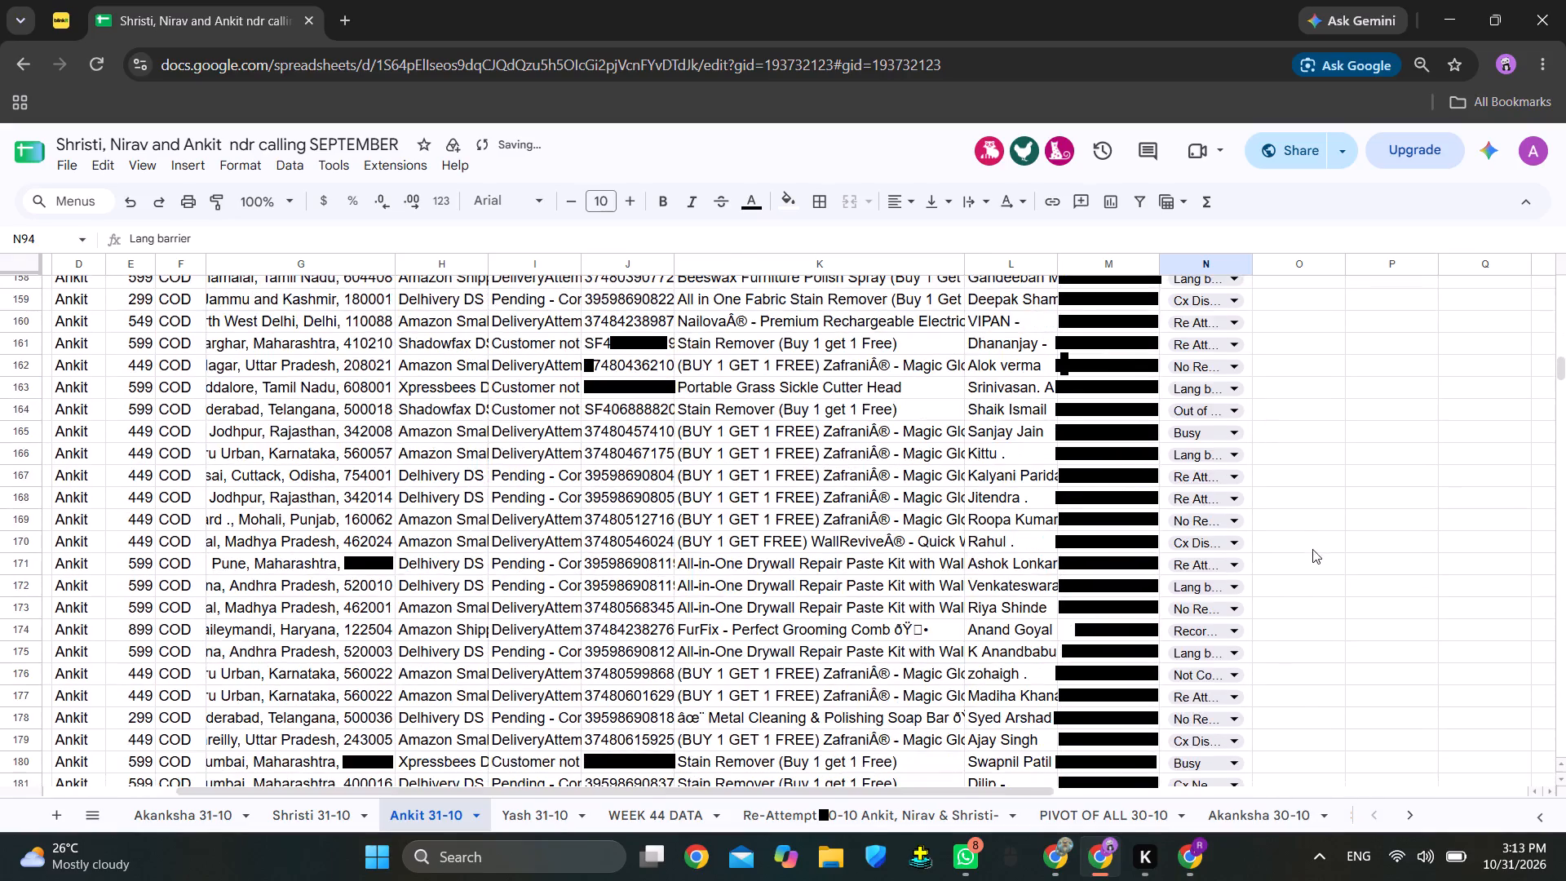
{"action": "scroll", "coordinate": [1315, 488], "scroll_direction": "up", "scroll_amount": 3}
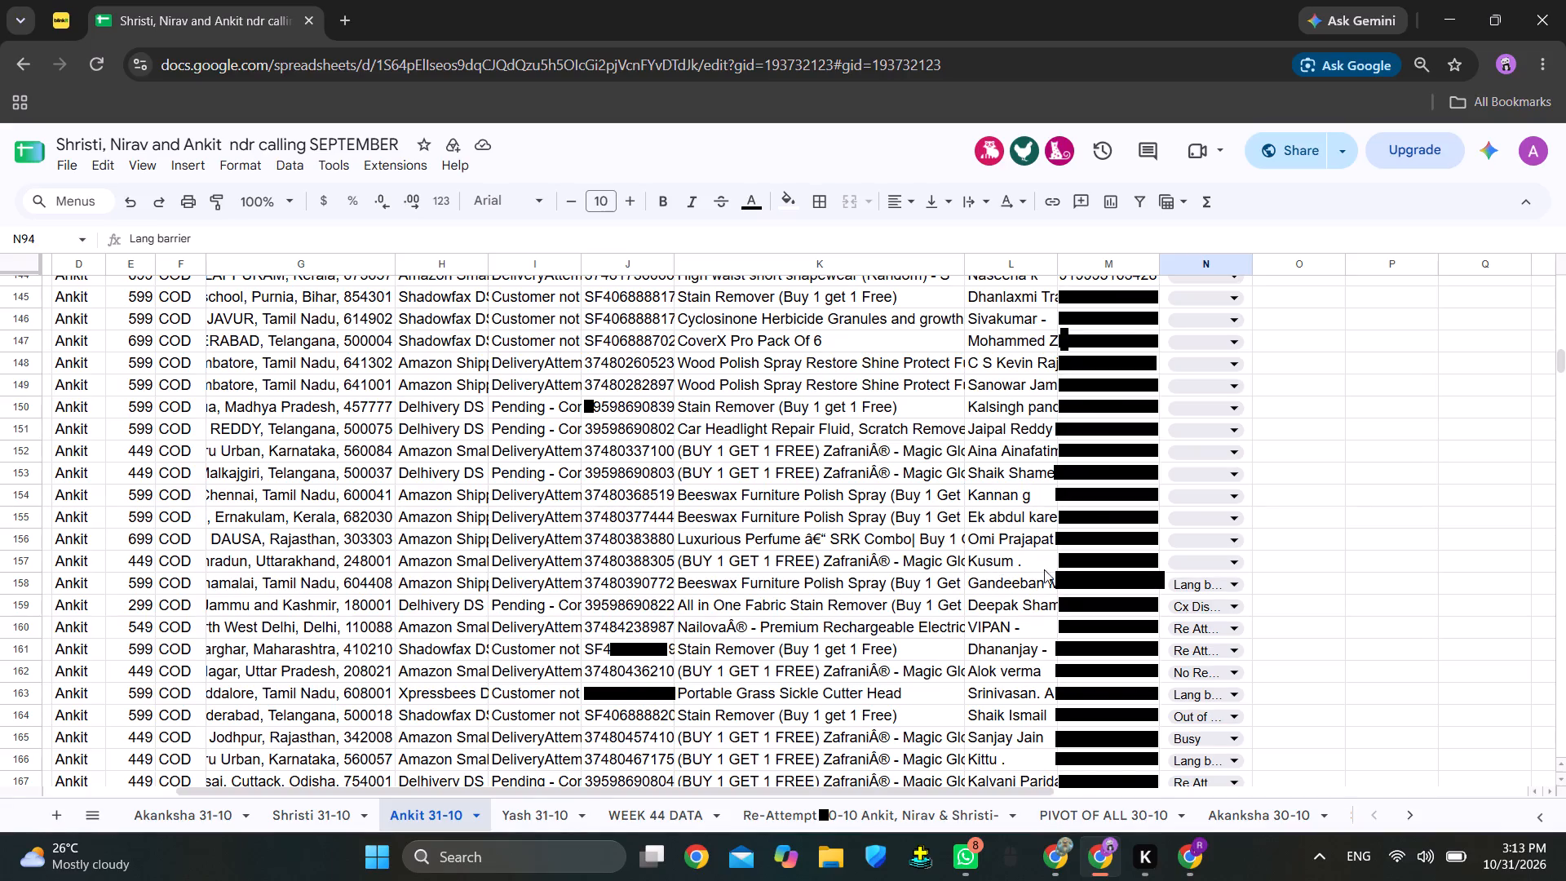
{"action": "left_click", "coordinate": [1213, 568]}
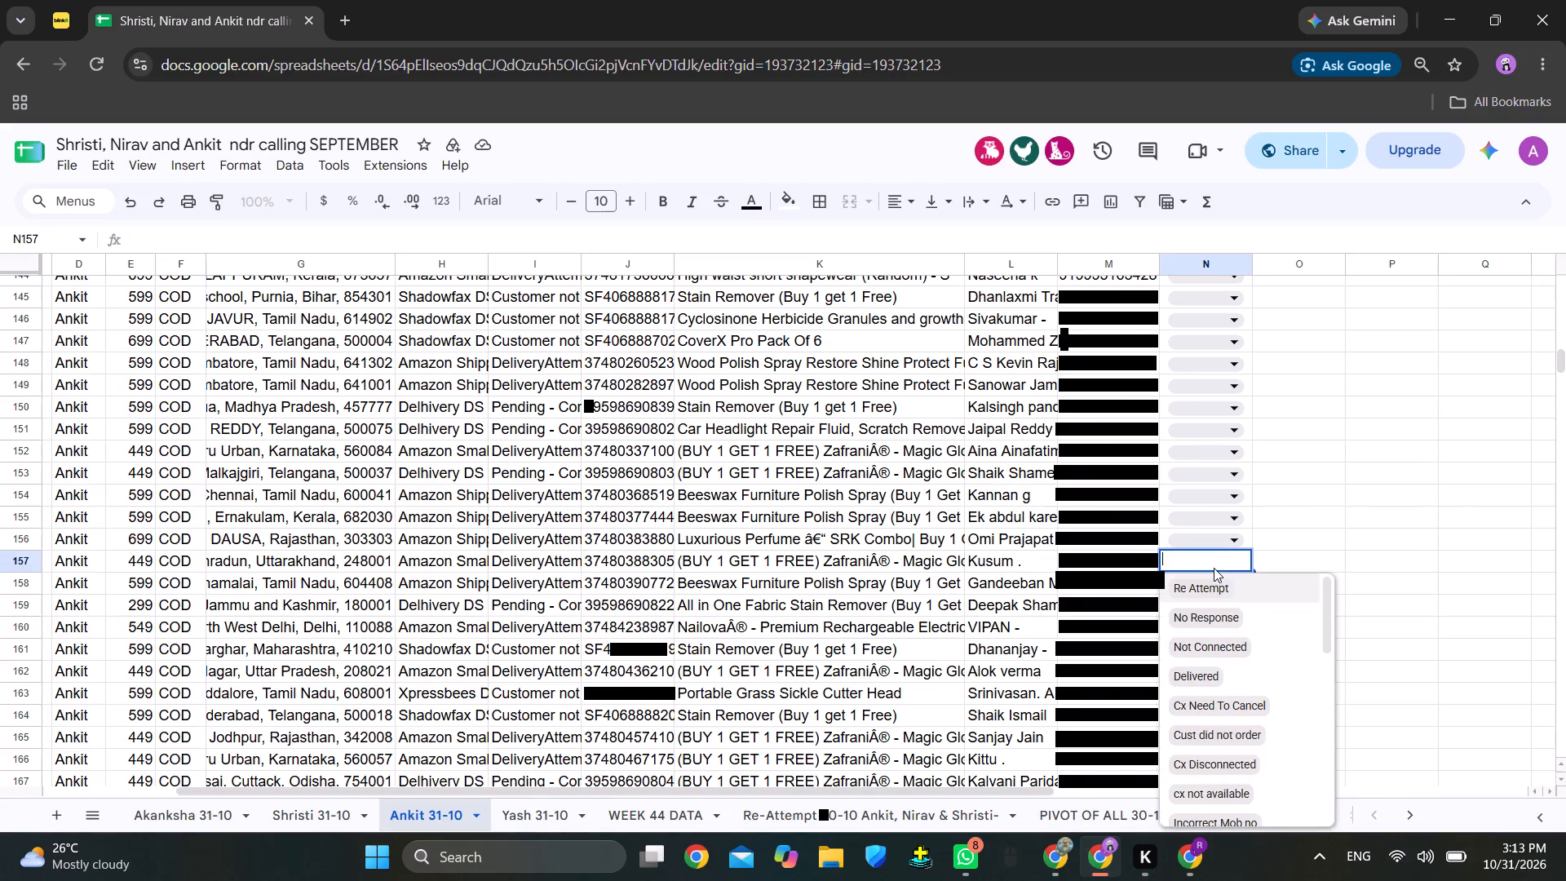
{"action": "left_click", "coordinate": [1226, 706]}
Set the remark in row 95, the first blank one below the upper filled rows, to Not Connected.
{"action": "scroll", "coordinate": [1307, 512], "scroll_direction": "up", "scroll_amount": 6}
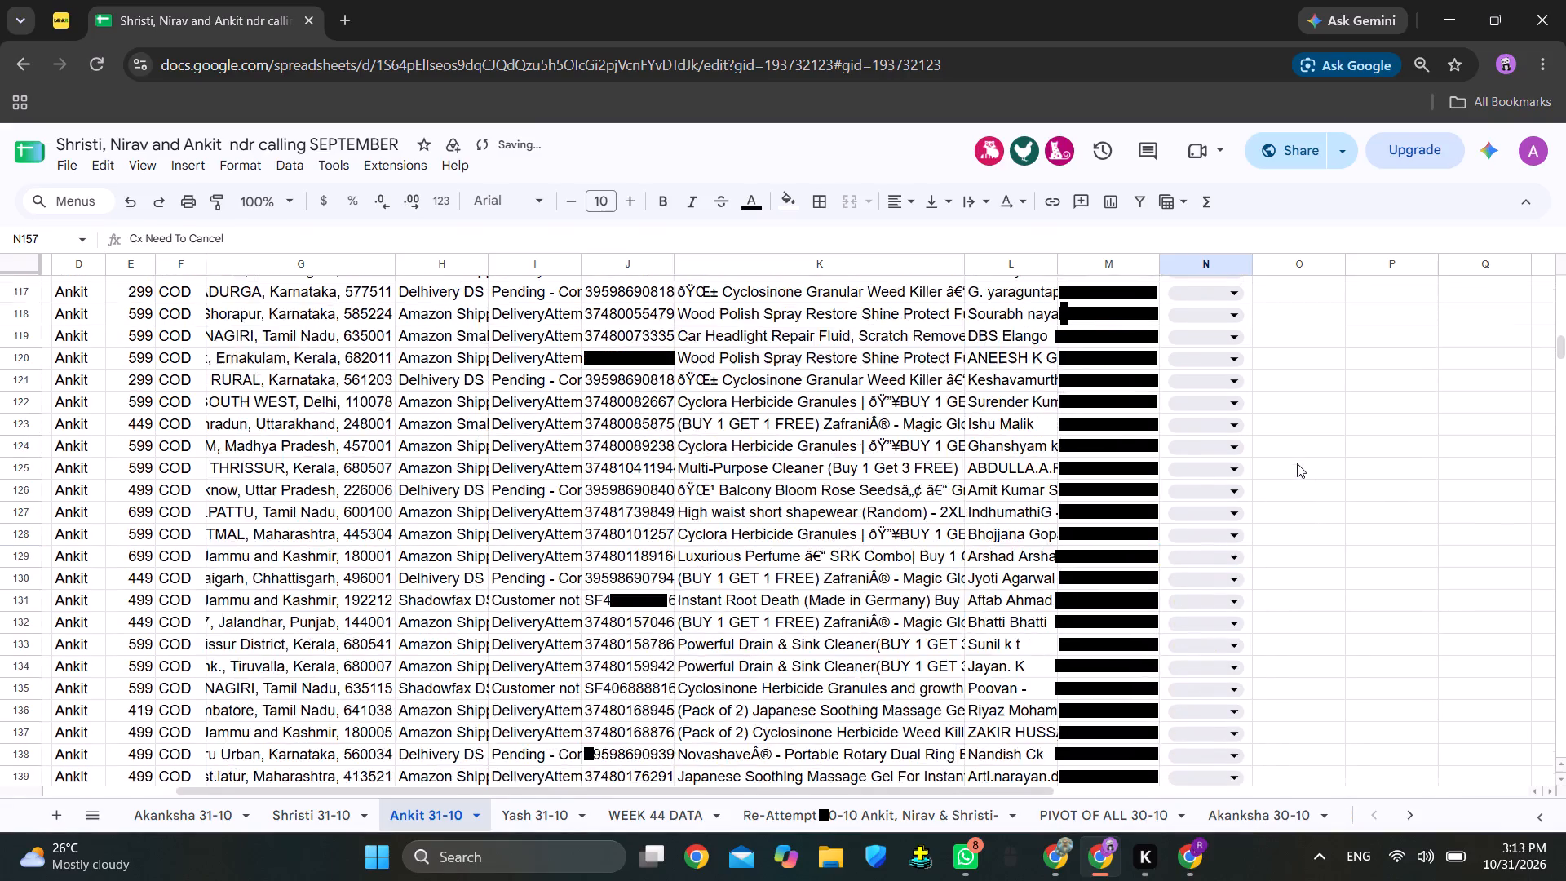
{"action": "scroll", "coordinate": [1297, 463], "scroll_direction": "up", "scroll_amount": 5}
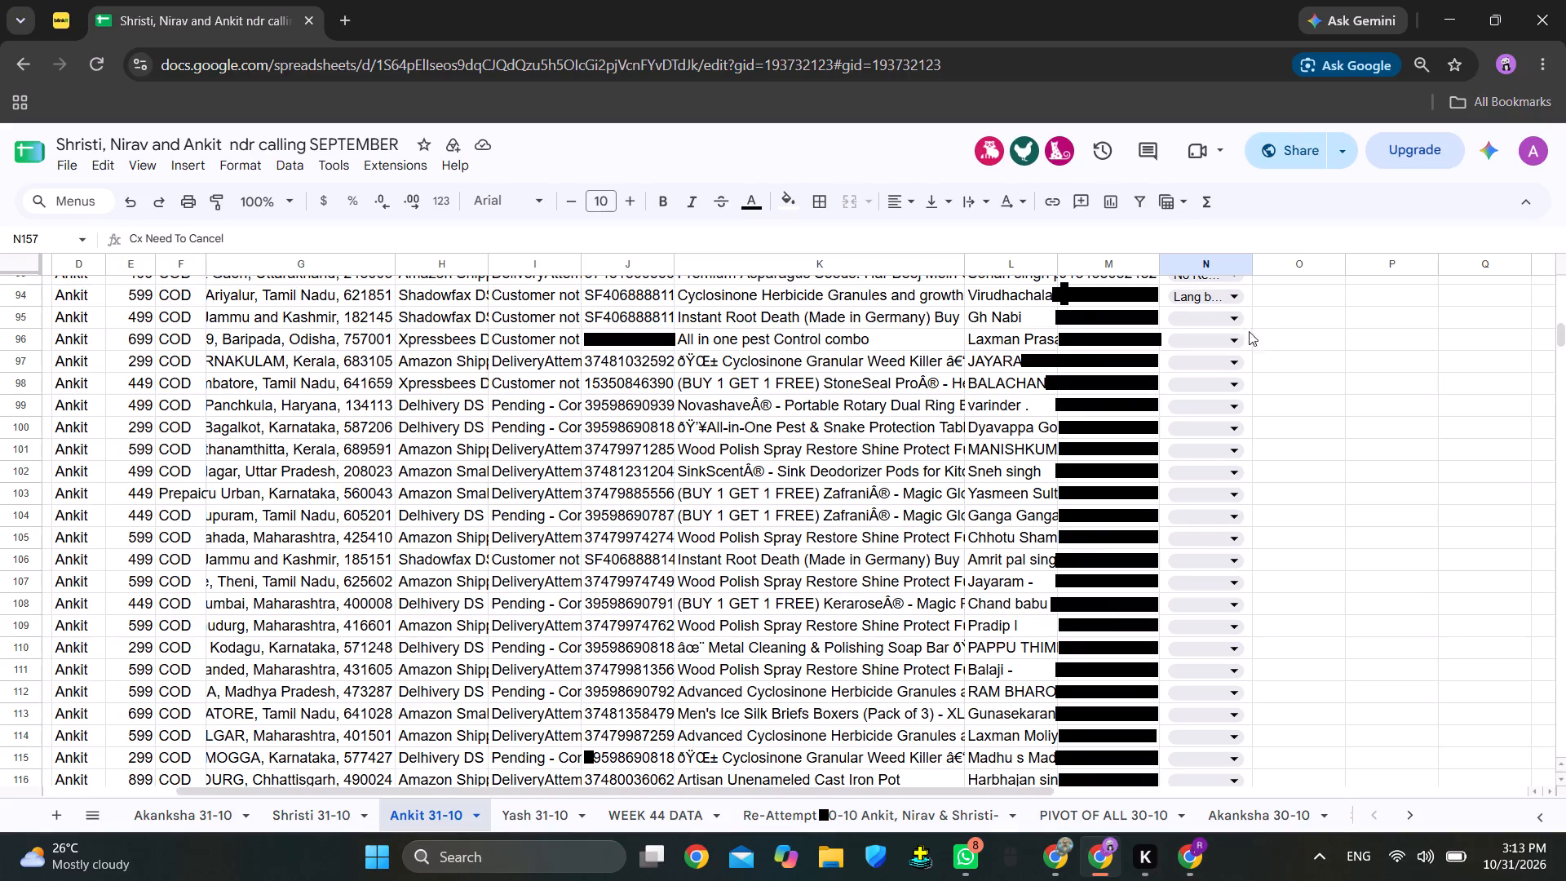
{"action": "left_click", "coordinate": [1228, 321]}
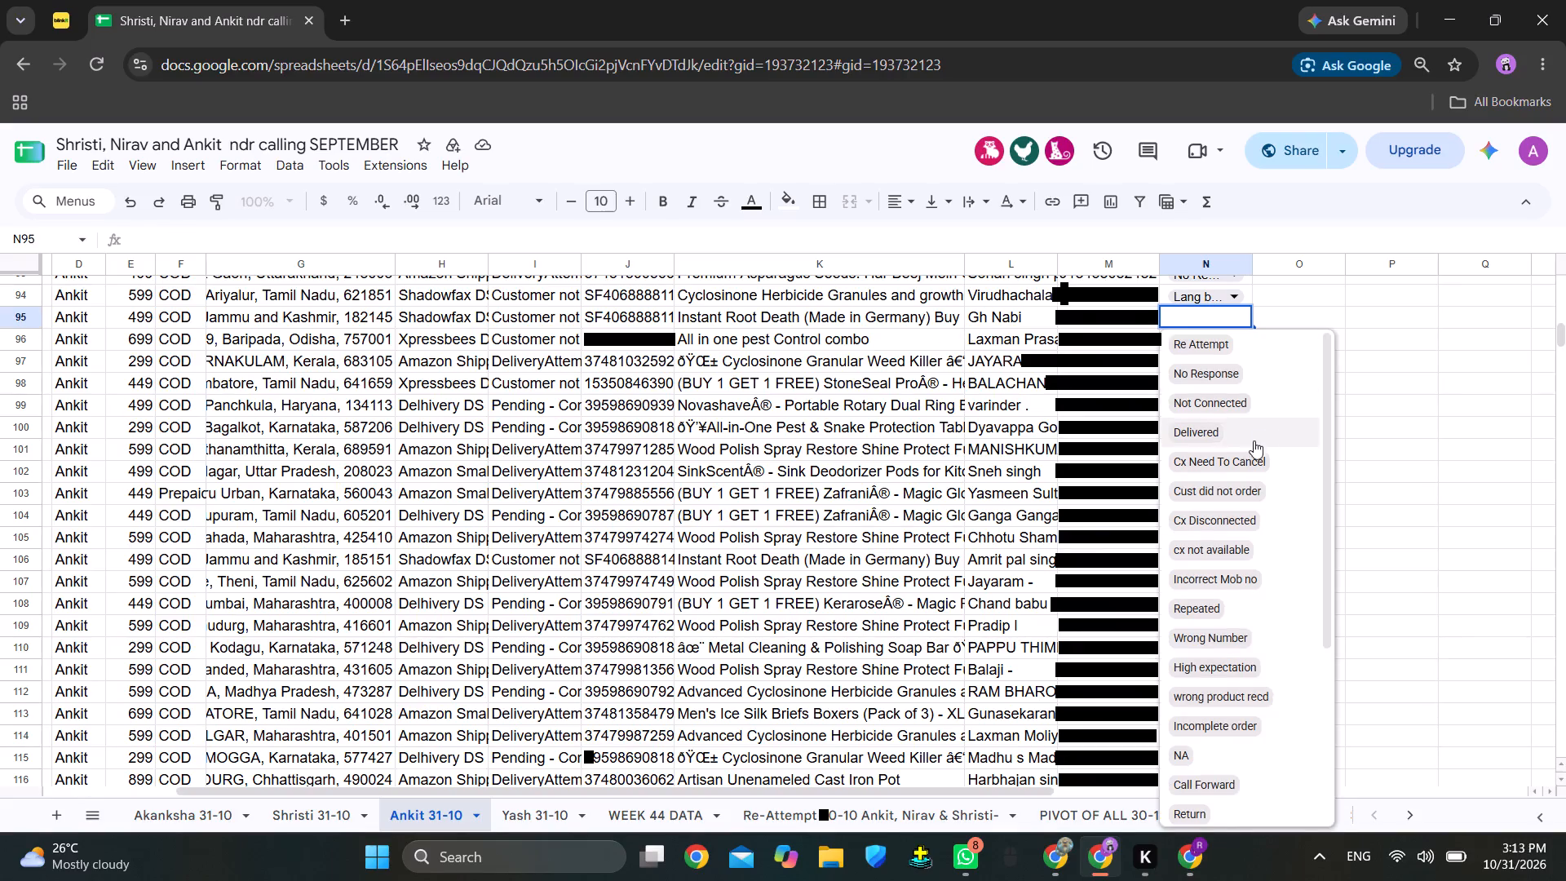
{"action": "left_click", "coordinate": [1230, 402]}
Set the remark in row 156, the last blank one above the lower filled rows, to Not Connected.
{"action": "scroll", "coordinate": [1271, 440], "scroll_direction": "down", "scroll_amount": 6}
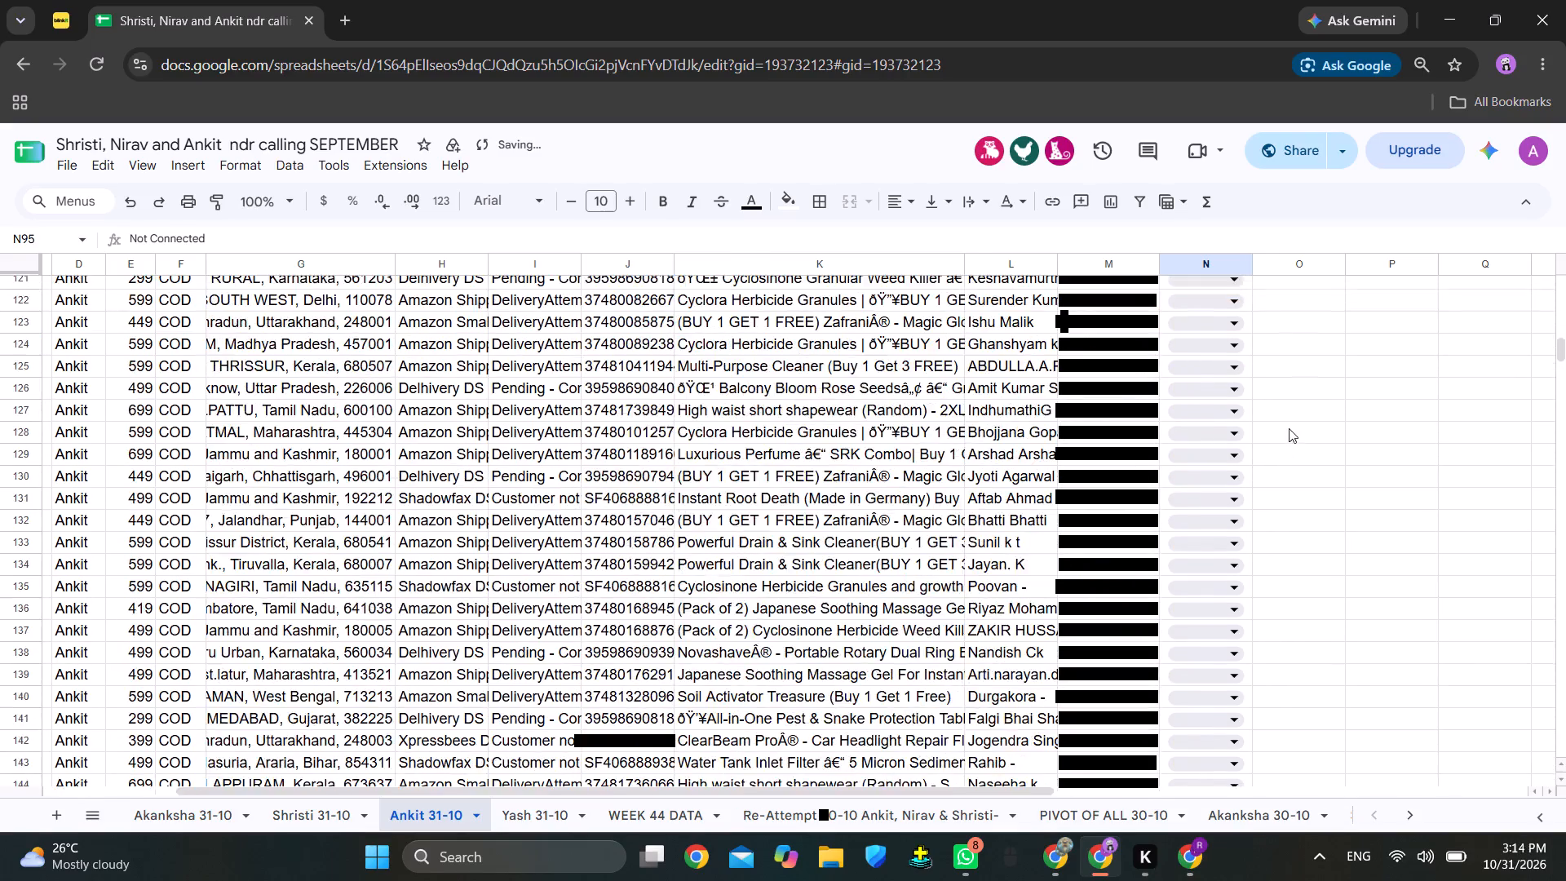
{"action": "scroll", "coordinate": [1289, 429], "scroll_direction": "down", "scroll_amount": 6}
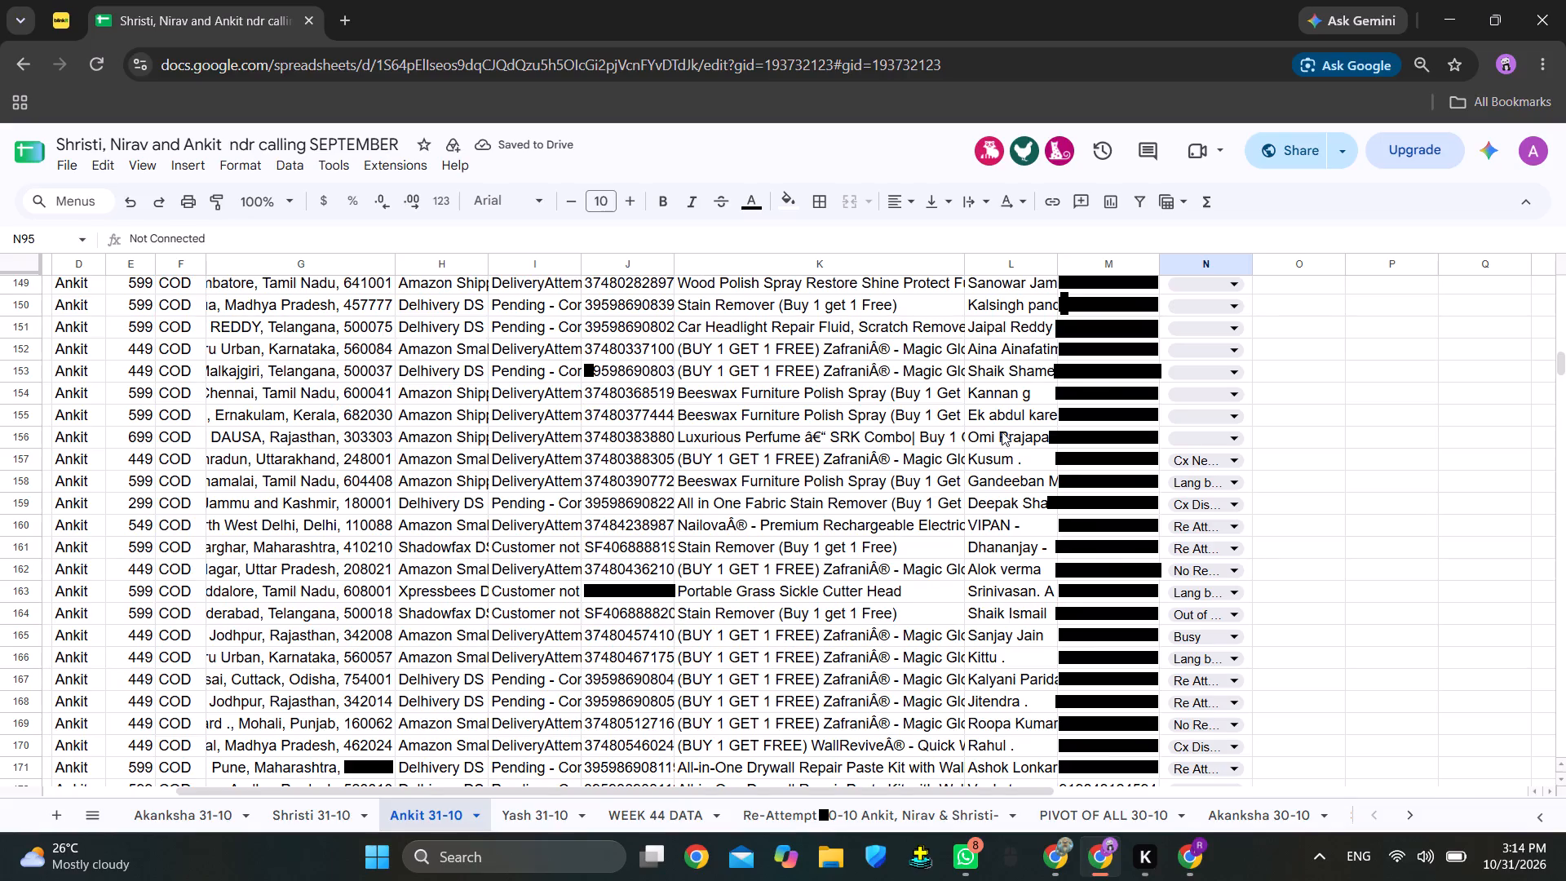
{"action": "left_click", "coordinate": [1207, 443]}
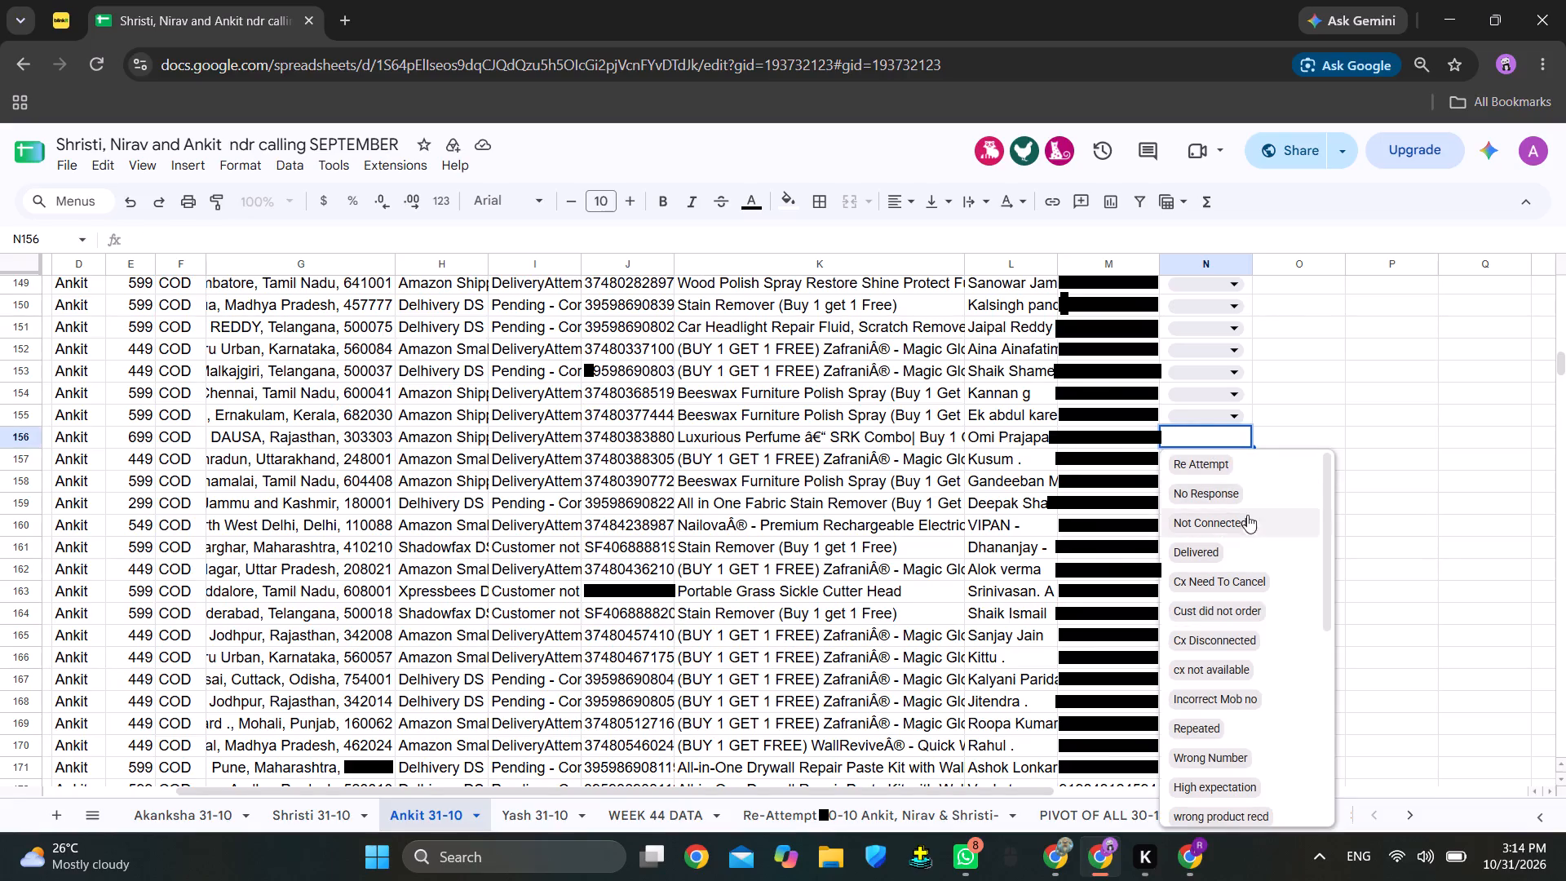
{"action": "left_click", "coordinate": [1229, 525]}
Set the remark in row 96, the first blank one below the upper filled rows, to Cx Need To Cancel.
{"action": "scroll", "coordinate": [1294, 442], "scroll_direction": "up", "scroll_amount": 9}
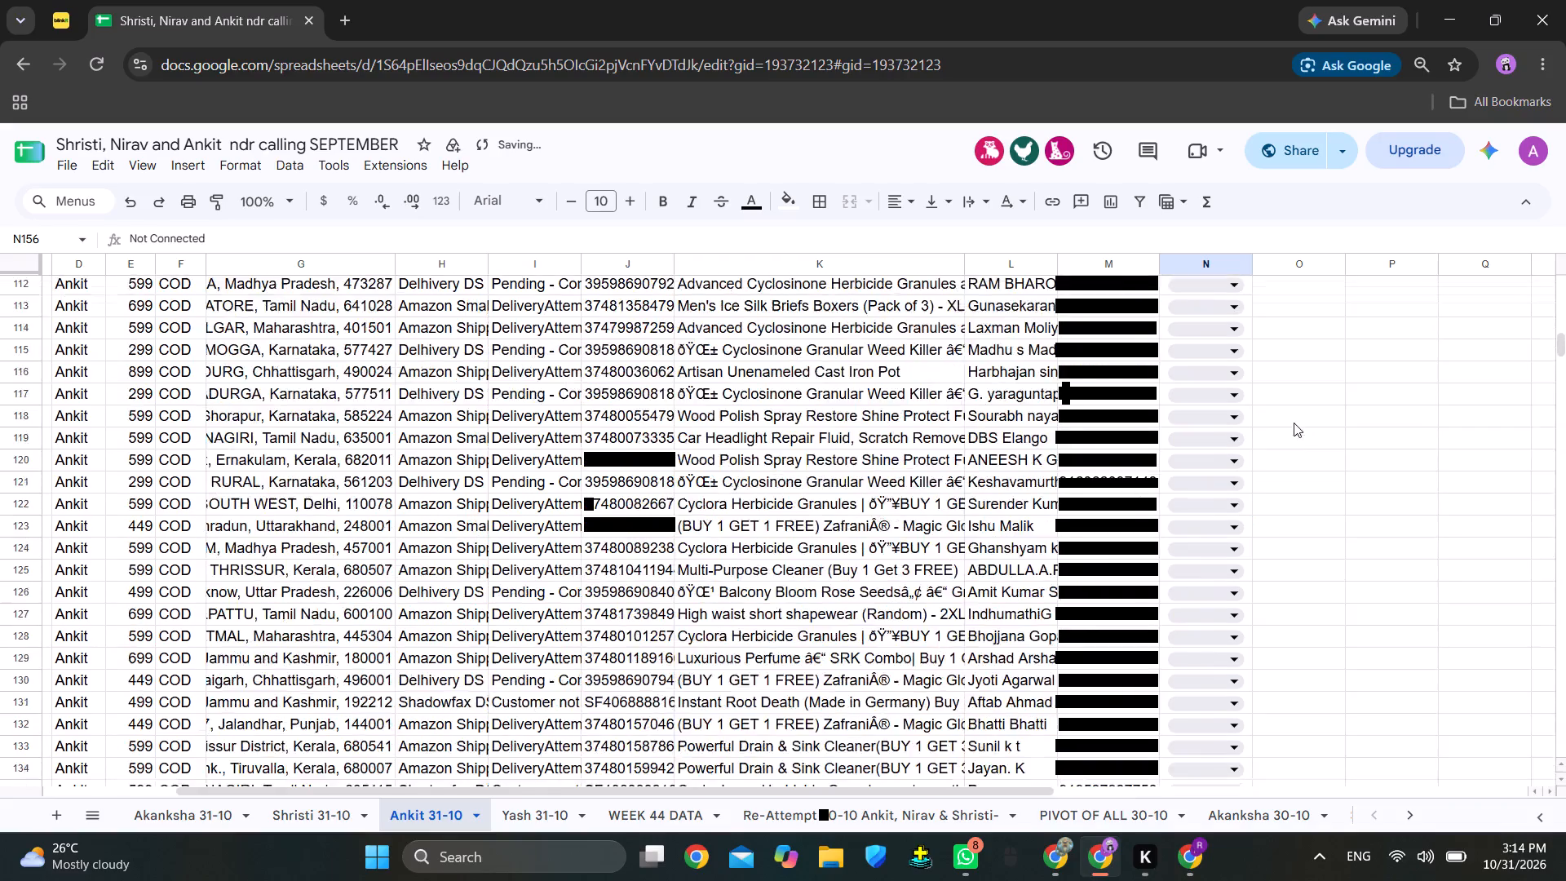
{"action": "scroll", "coordinate": [1294, 423], "scroll_direction": "up", "scroll_amount": 3}
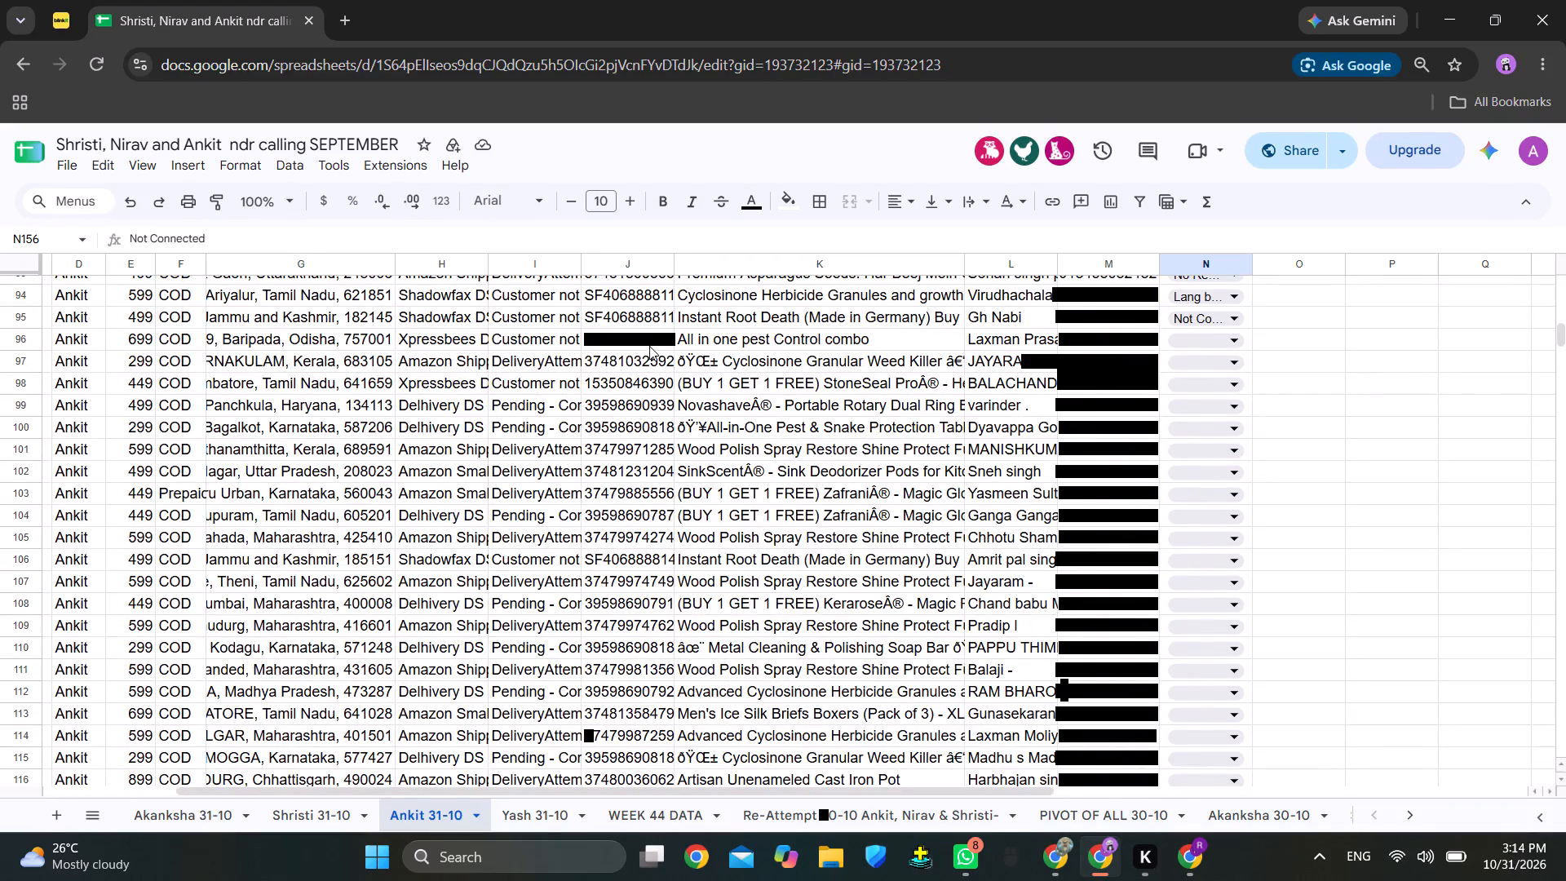
{"action": "left_click", "coordinate": [1221, 345]}
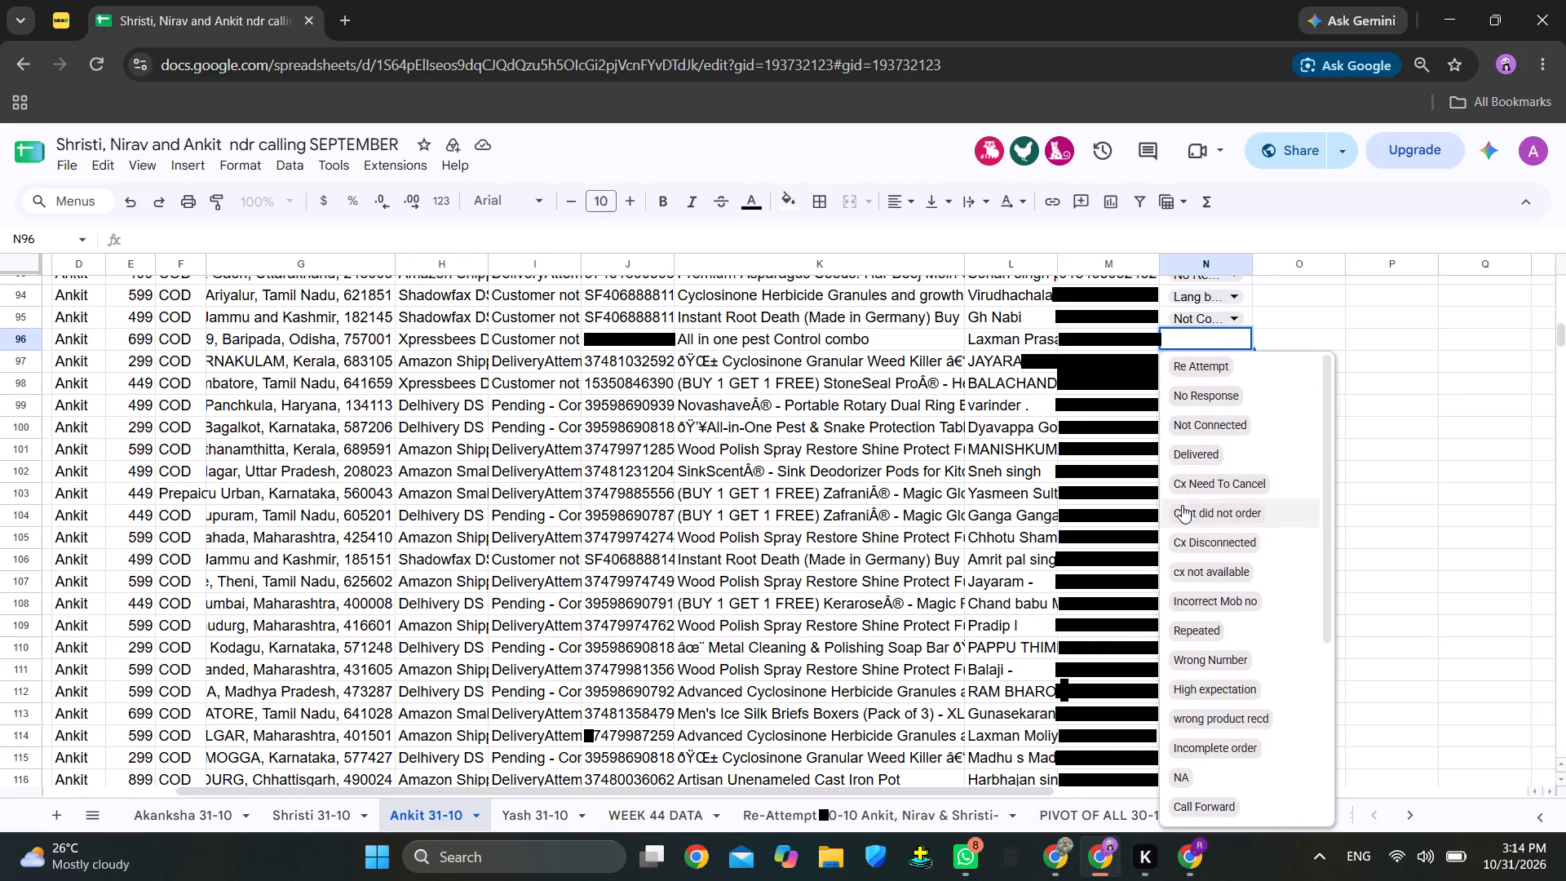
{"action": "left_click", "coordinate": [1195, 486]}
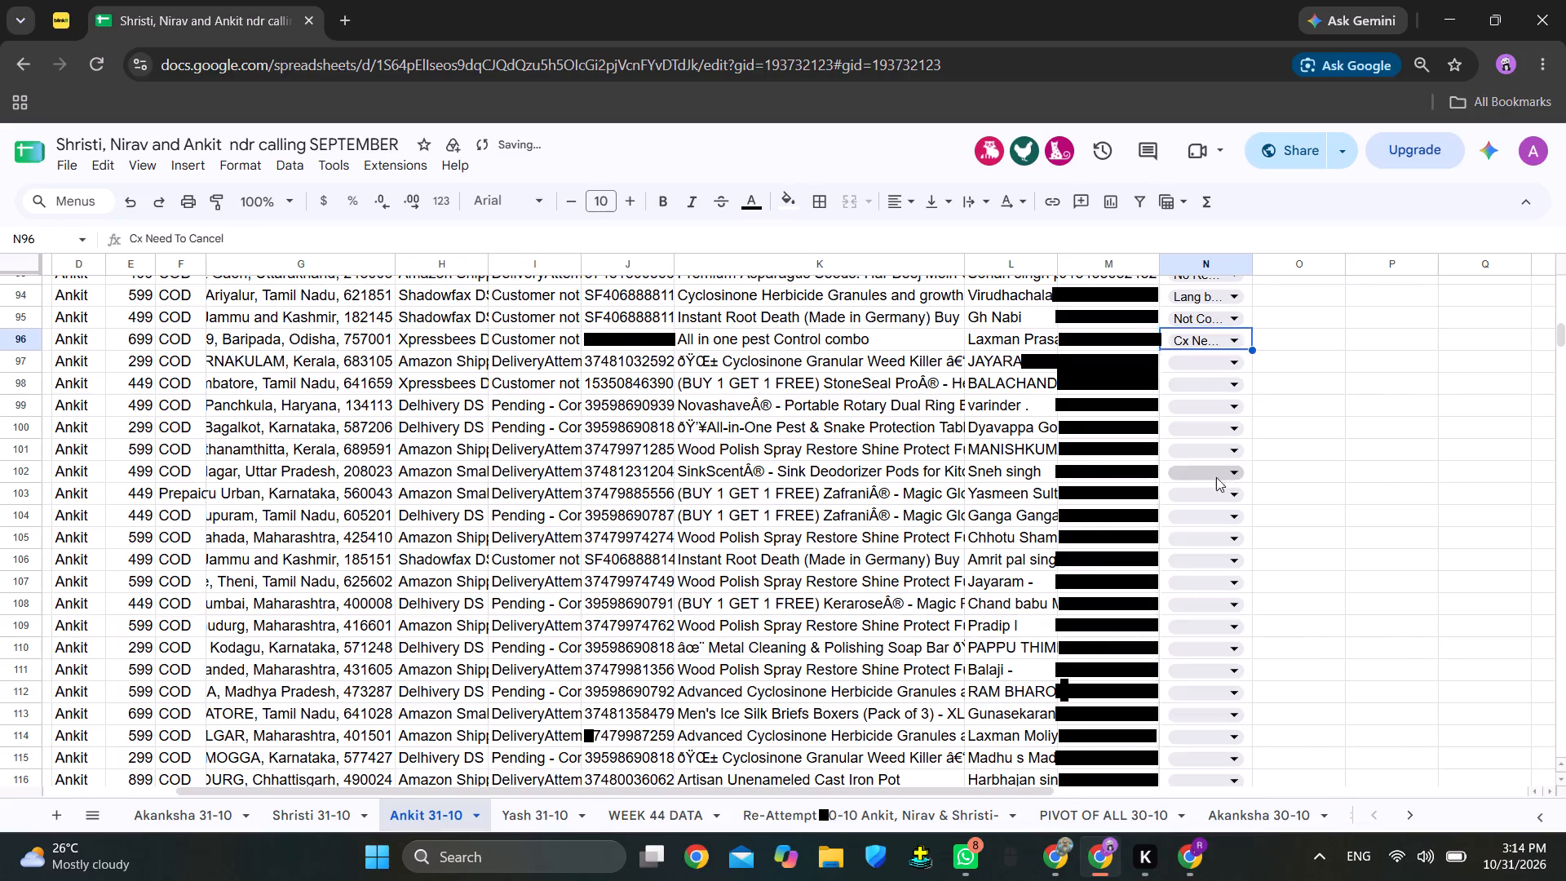
Set the remark in row 155, the last blank one above the lower filled rows, to Incoming Calls.
{"action": "scroll", "coordinate": [1260, 494], "scroll_direction": "down", "scroll_amount": 10}
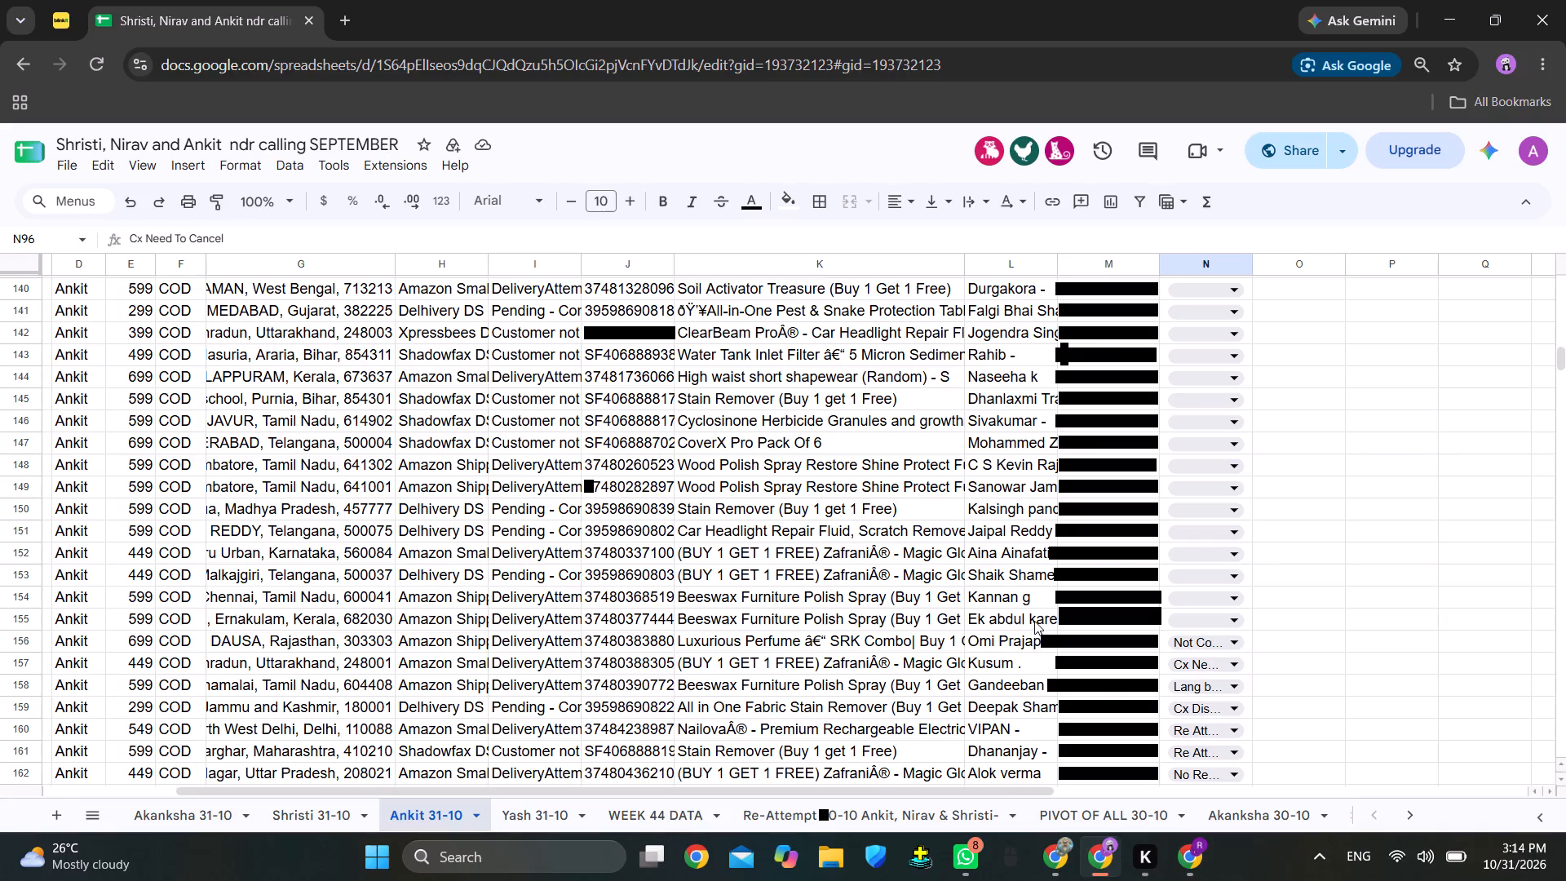
{"action": "left_click", "coordinate": [1209, 619]}
{"action": "scroll", "coordinate": [1210, 636], "scroll_direction": "down", "scroll_amount": 7}
{"action": "scroll", "coordinate": [1261, 720], "scroll_direction": "down", "scroll_amount": 5}
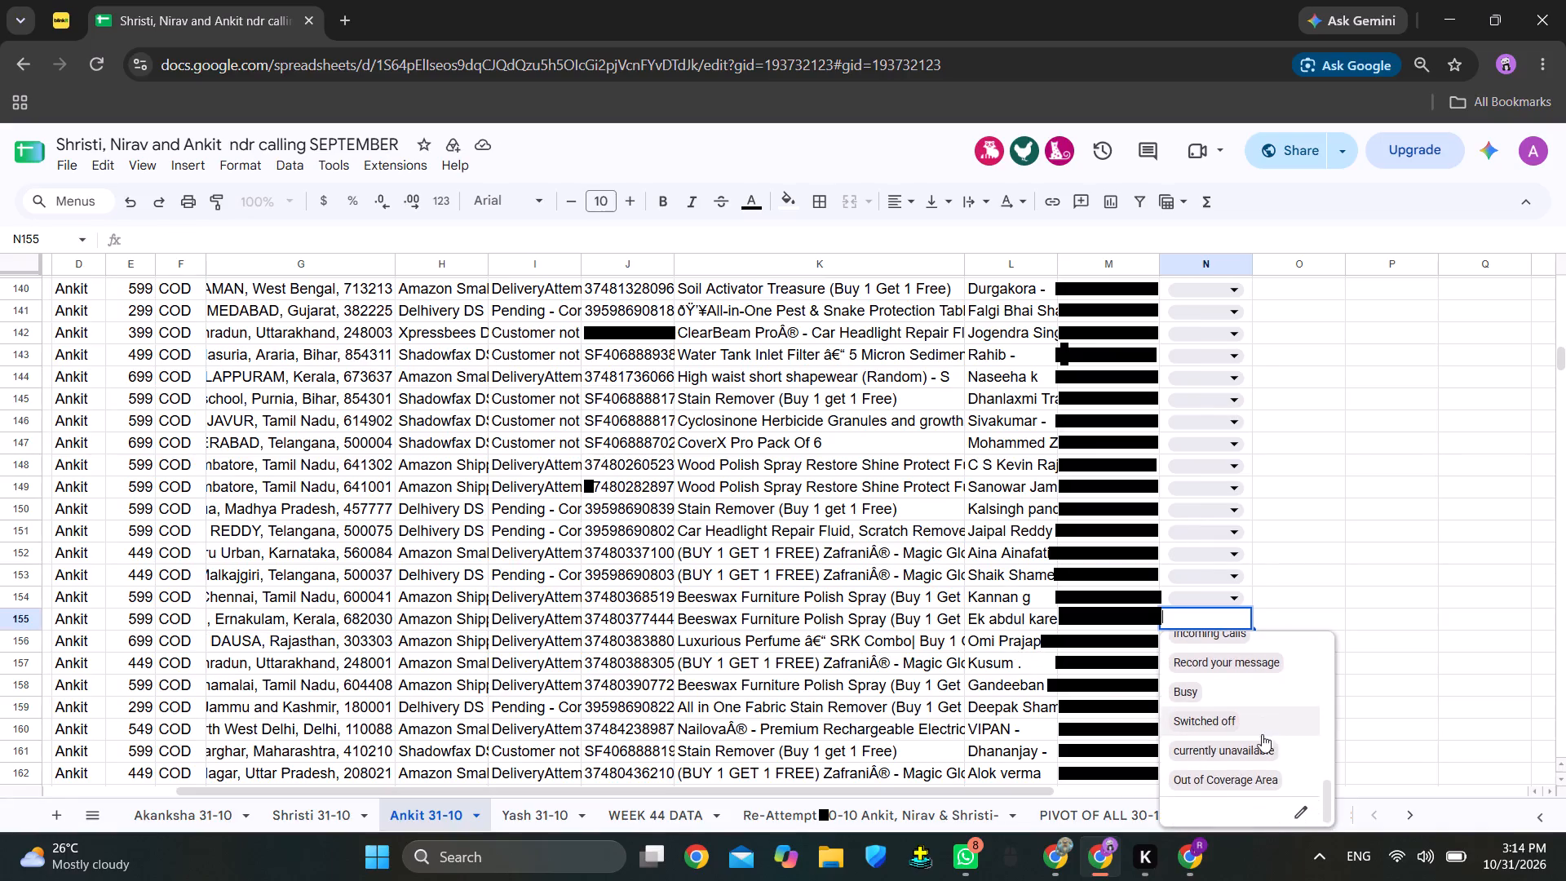
{"action": "scroll", "coordinate": [1238, 715], "scroll_direction": "up", "scroll_amount": 1}
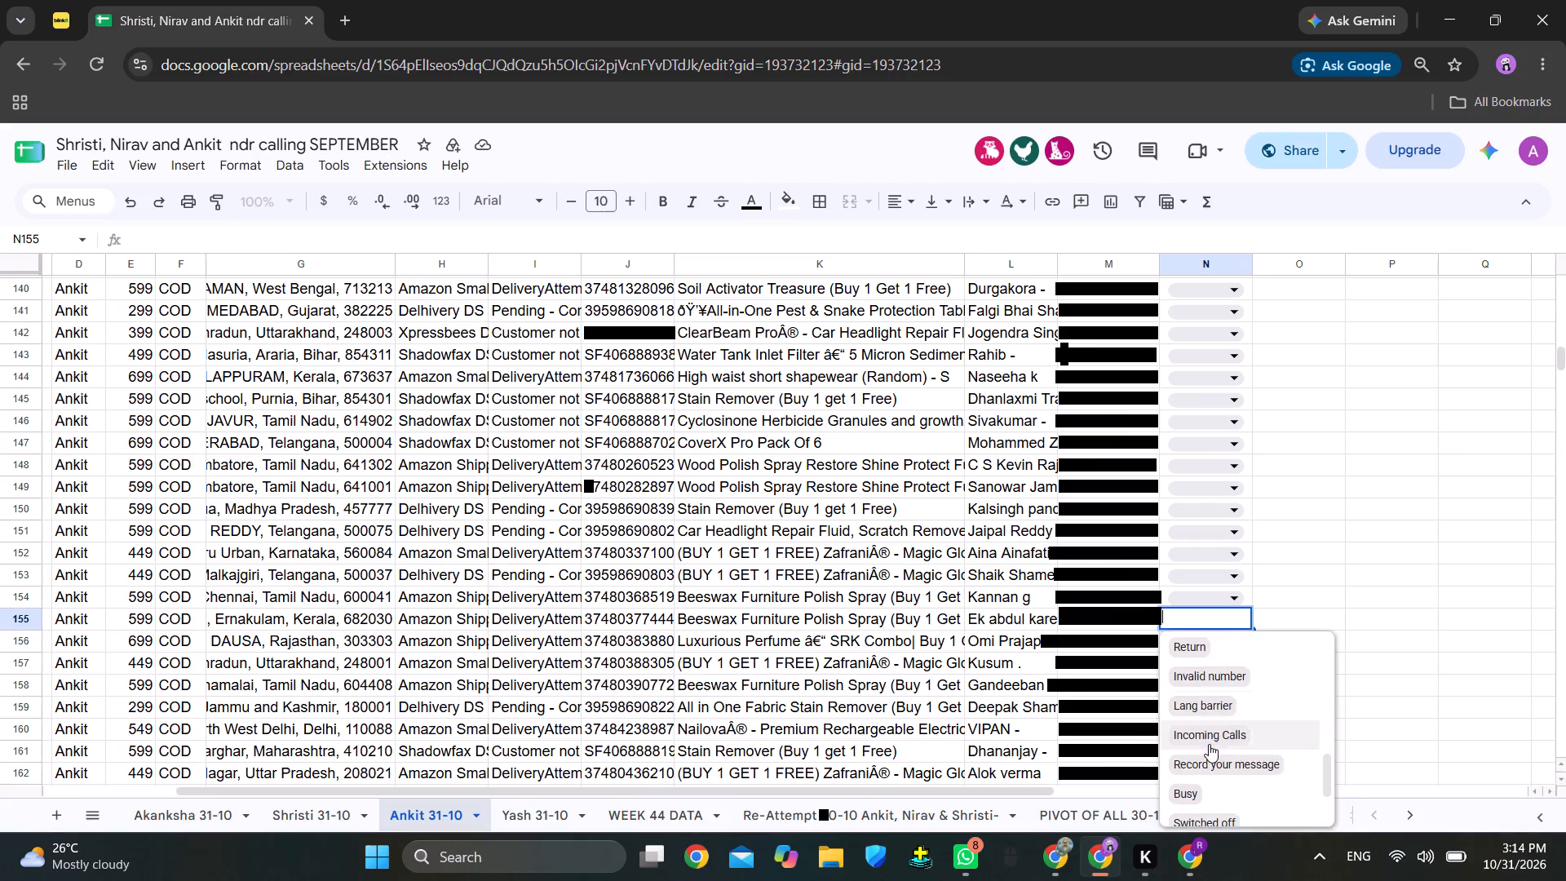
{"action": "left_click", "coordinate": [1217, 734]}
Set the remark in row 97, the first blank one below the upper filled rows, to Lang barrier.
{"action": "scroll", "coordinate": [1330, 546], "scroll_direction": "up", "scroll_amount": 10}
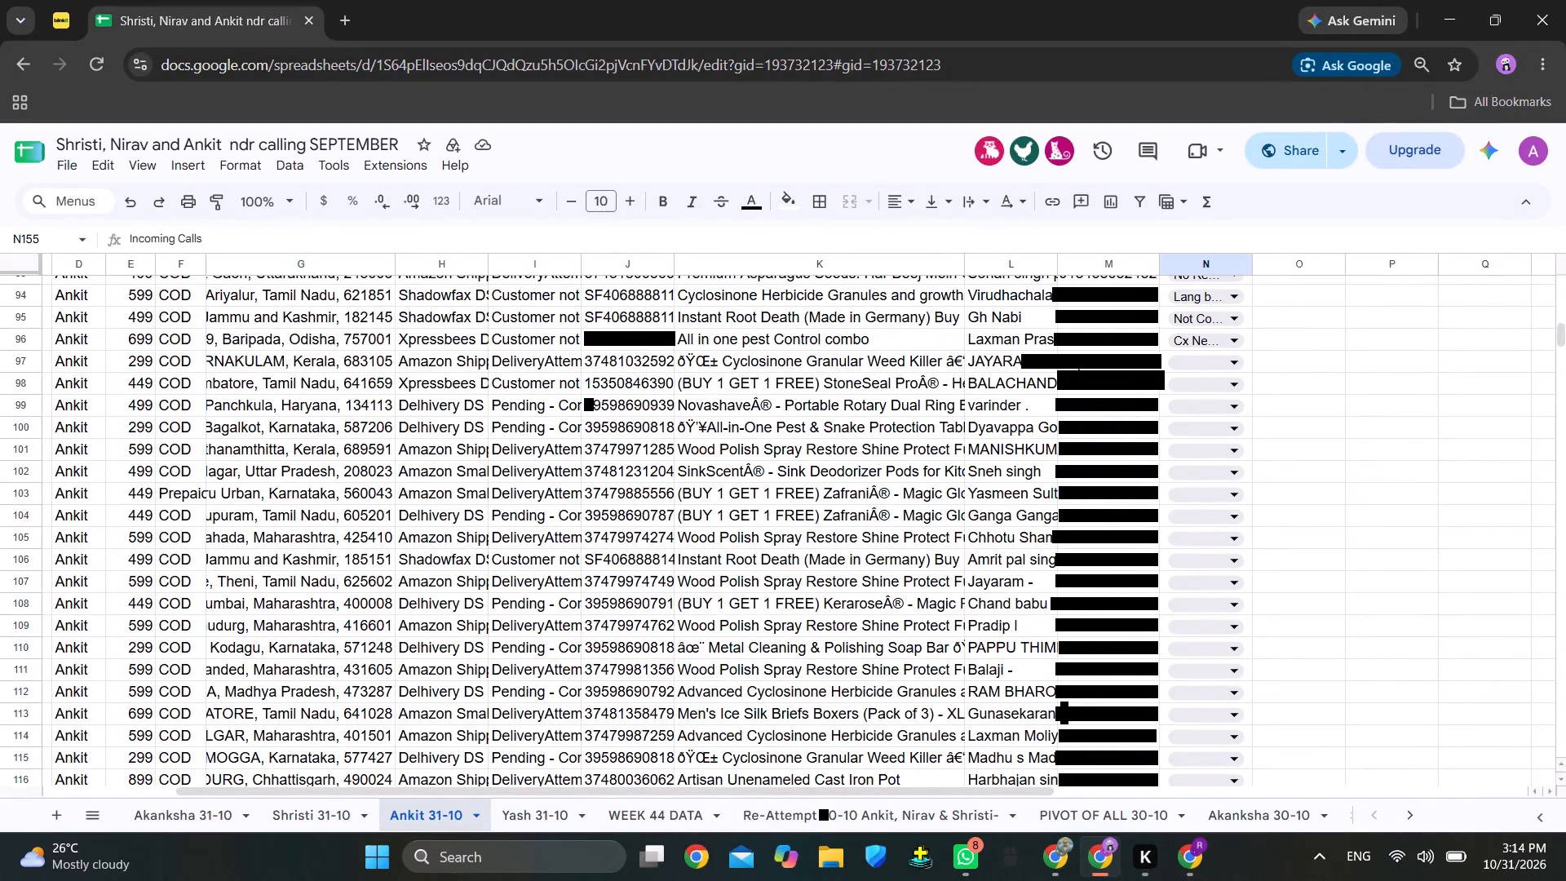
{"action": "left_click", "coordinate": [1199, 359]}
{"action": "scroll", "coordinate": [1241, 577], "scroll_direction": "down", "scroll_amount": 7}
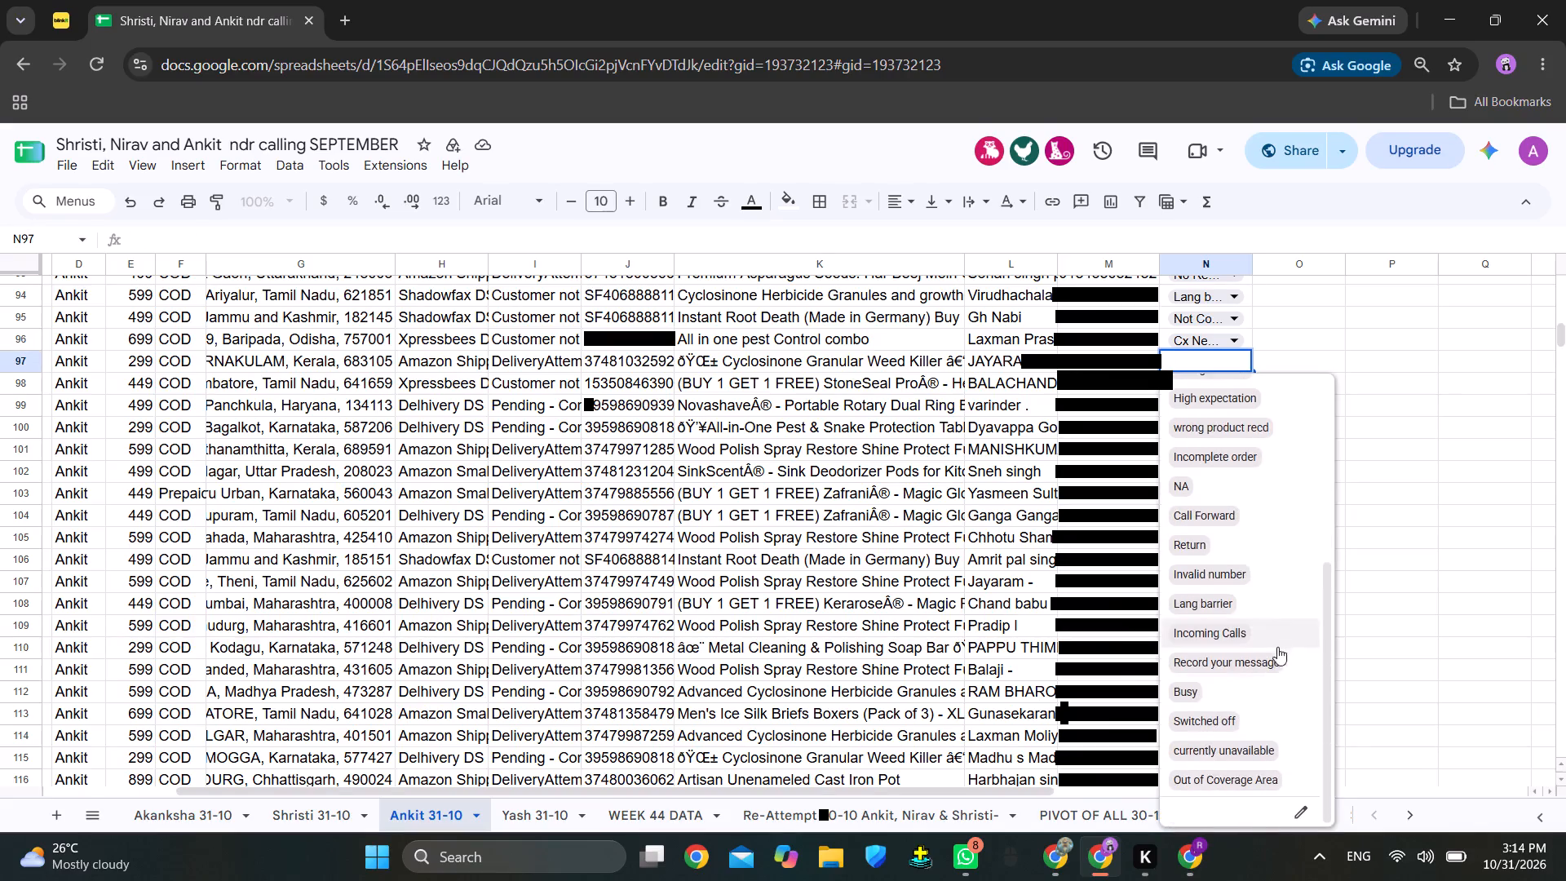
{"action": "left_click", "coordinate": [1210, 604]}
Set the remark in row 154, the last blank one above the lower filled rows, to Lang barrier.
{"action": "scroll", "coordinate": [1279, 603], "scroll_direction": "down", "scroll_amount": 3}
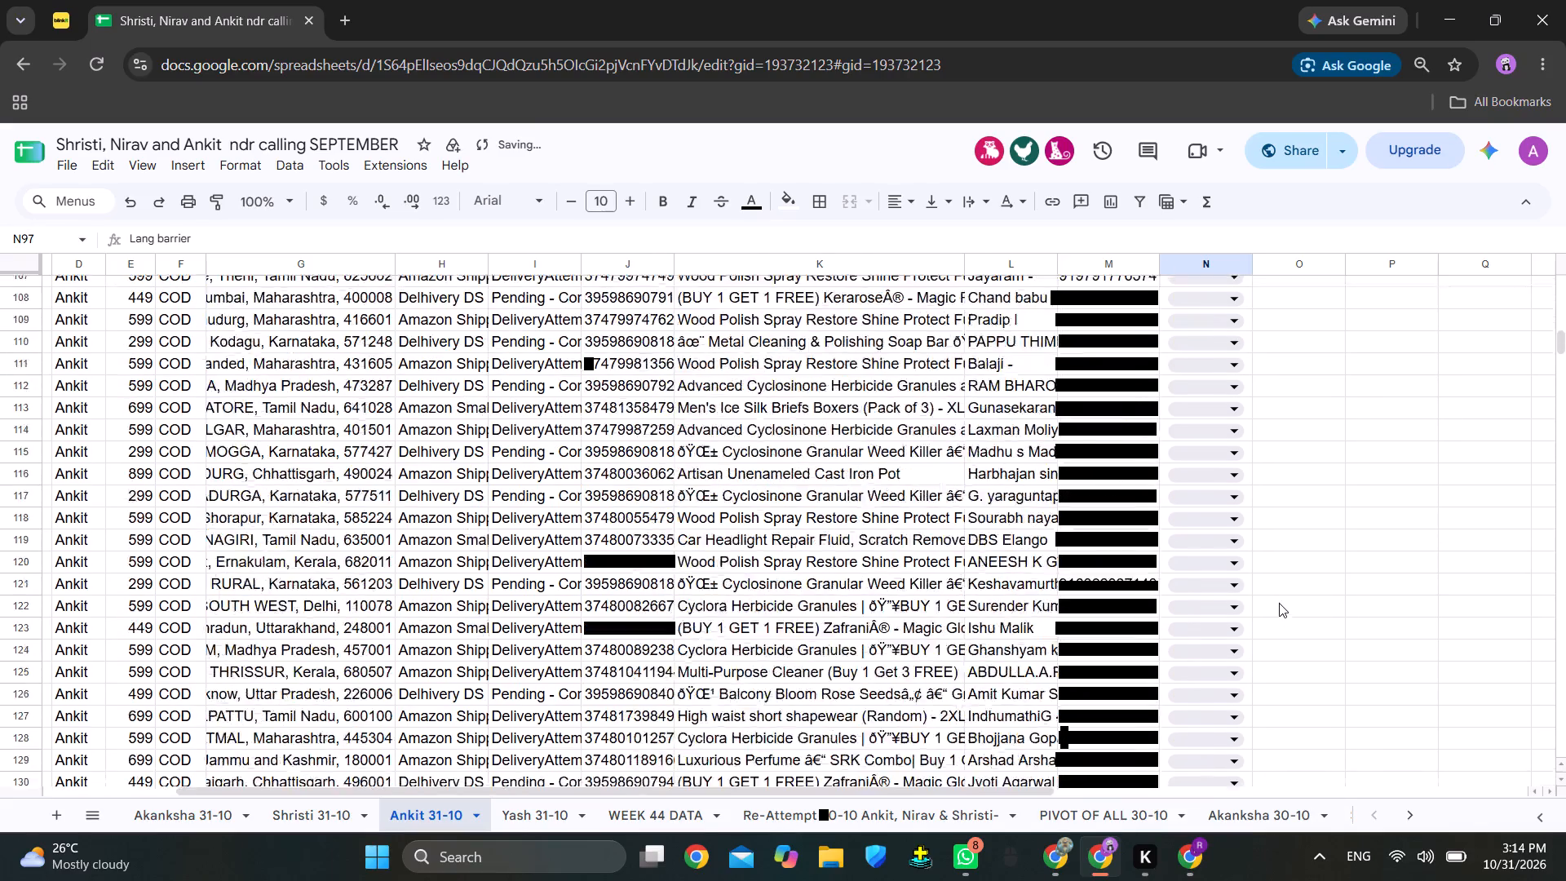
{"action": "scroll", "coordinate": [1279, 603], "scroll_direction": "down", "scroll_amount": 8}
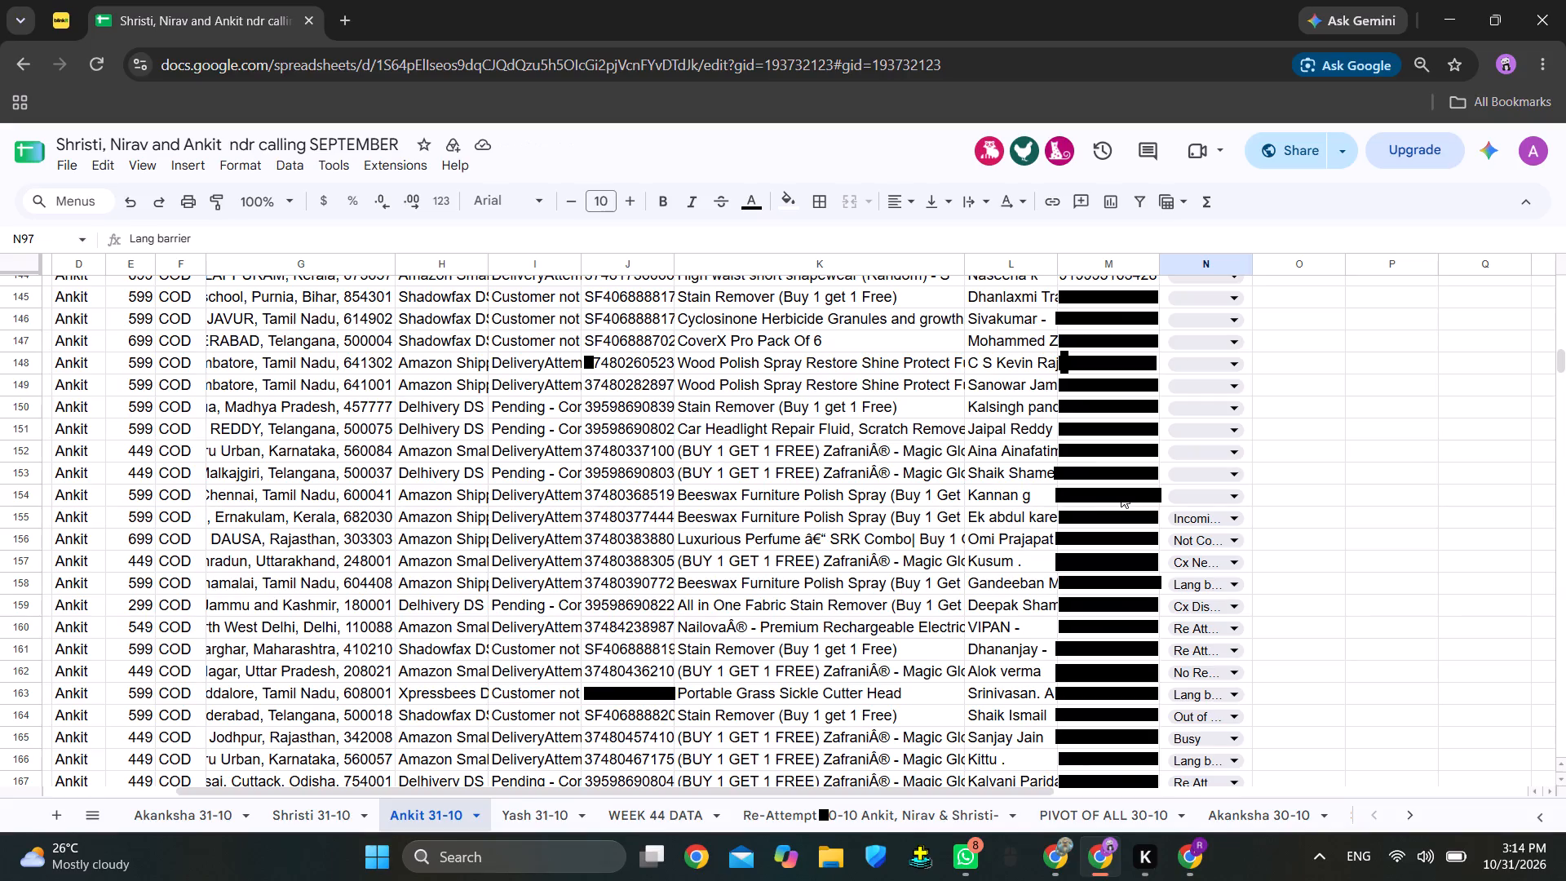
{"action": "left_click", "coordinate": [1218, 504]}
{"action": "scroll", "coordinate": [1253, 601], "scroll_direction": "down", "scroll_amount": 11}
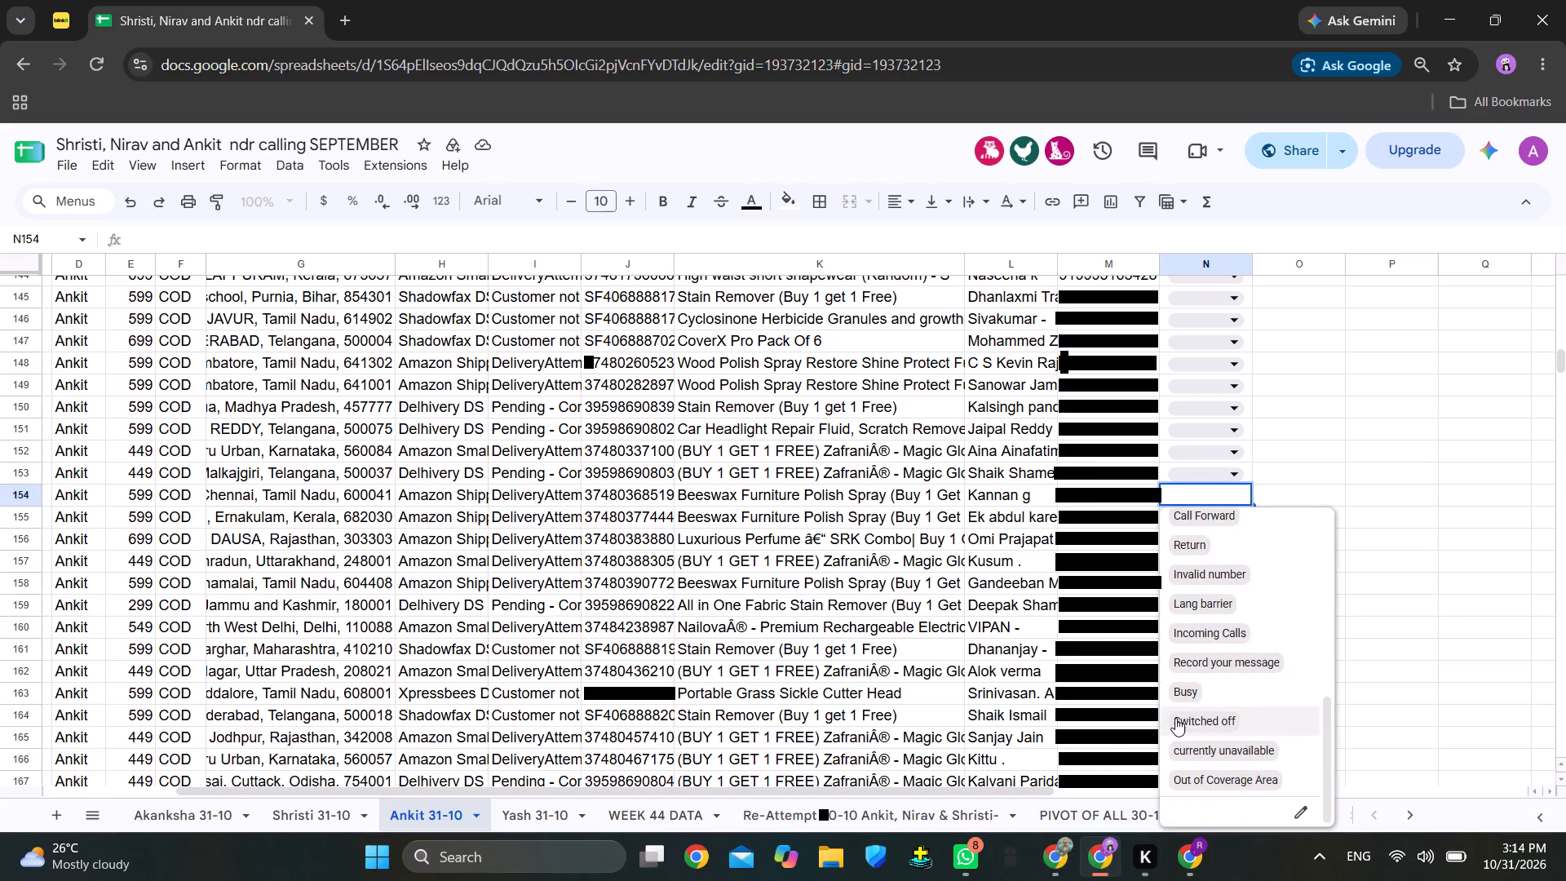
{"action": "left_click", "coordinate": [1208, 604]}
Set the remark in row 98, the first blank one below the upper filled rows, to No Response.
{"action": "scroll", "coordinate": [1301, 532], "scroll_direction": "up", "scroll_amount": 2}
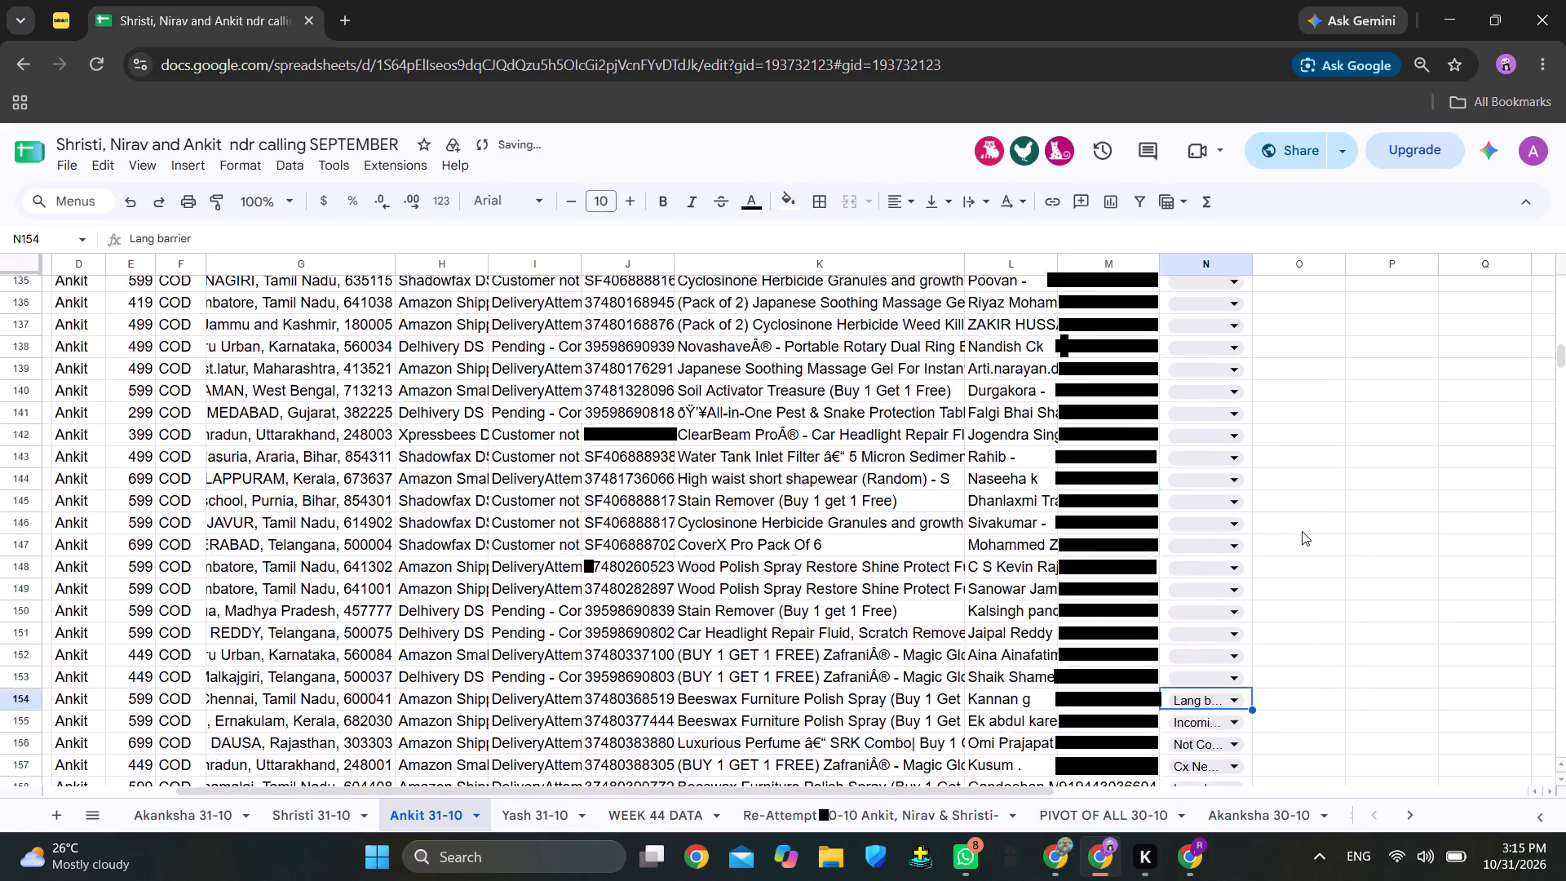
{"action": "scroll", "coordinate": [1302, 531], "scroll_direction": "up", "scroll_amount": 11}
{"action": "scroll", "coordinate": [1295, 520], "scroll_direction": "down", "scroll_amount": 1}
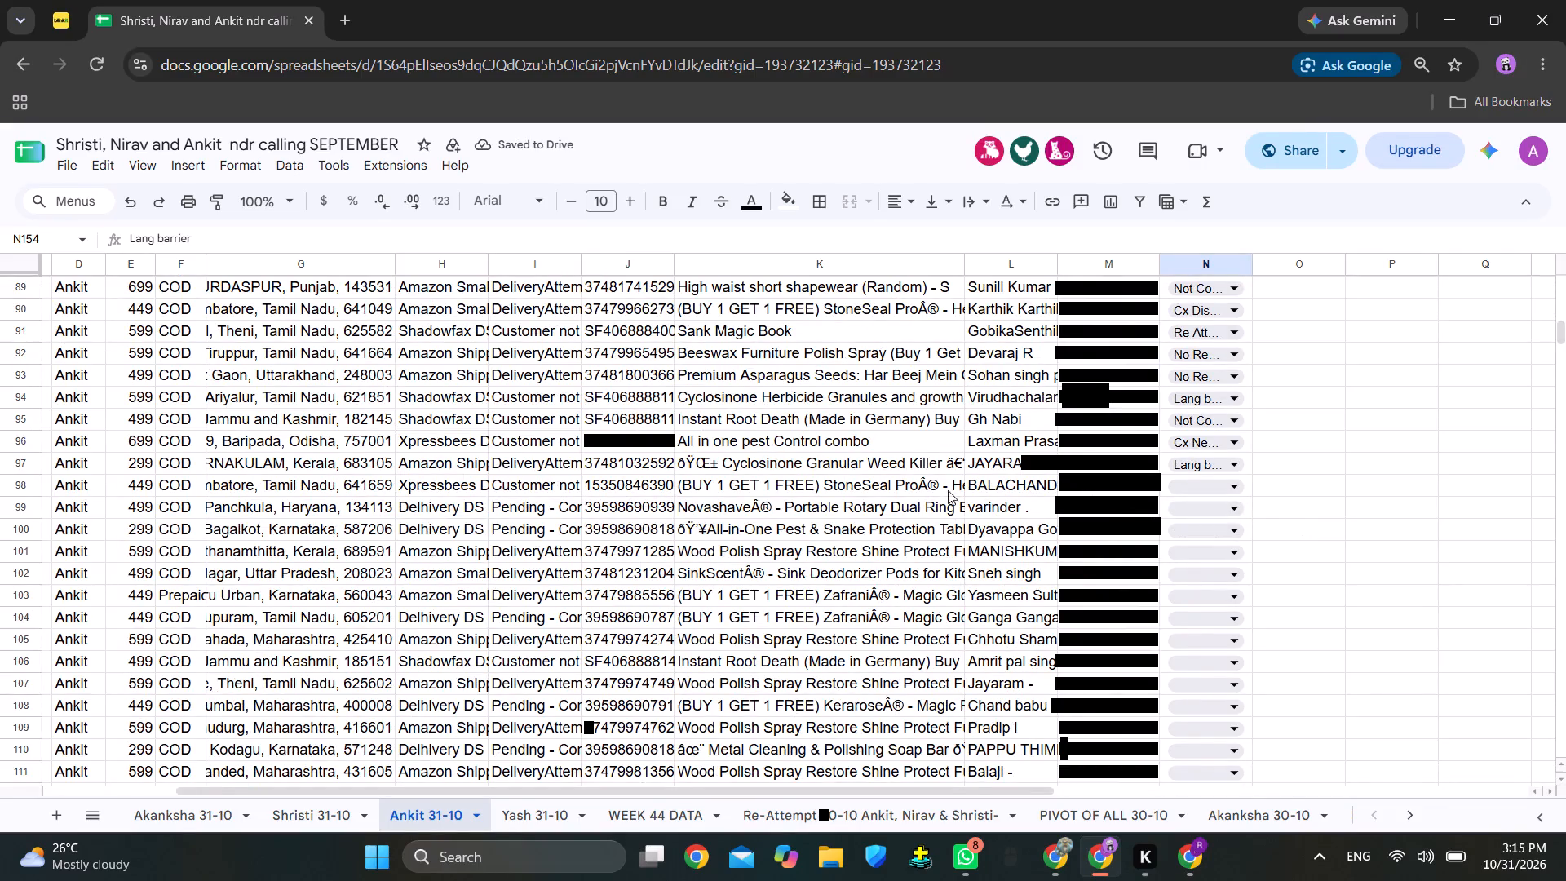
{"action": "left_click", "coordinate": [1191, 490]}
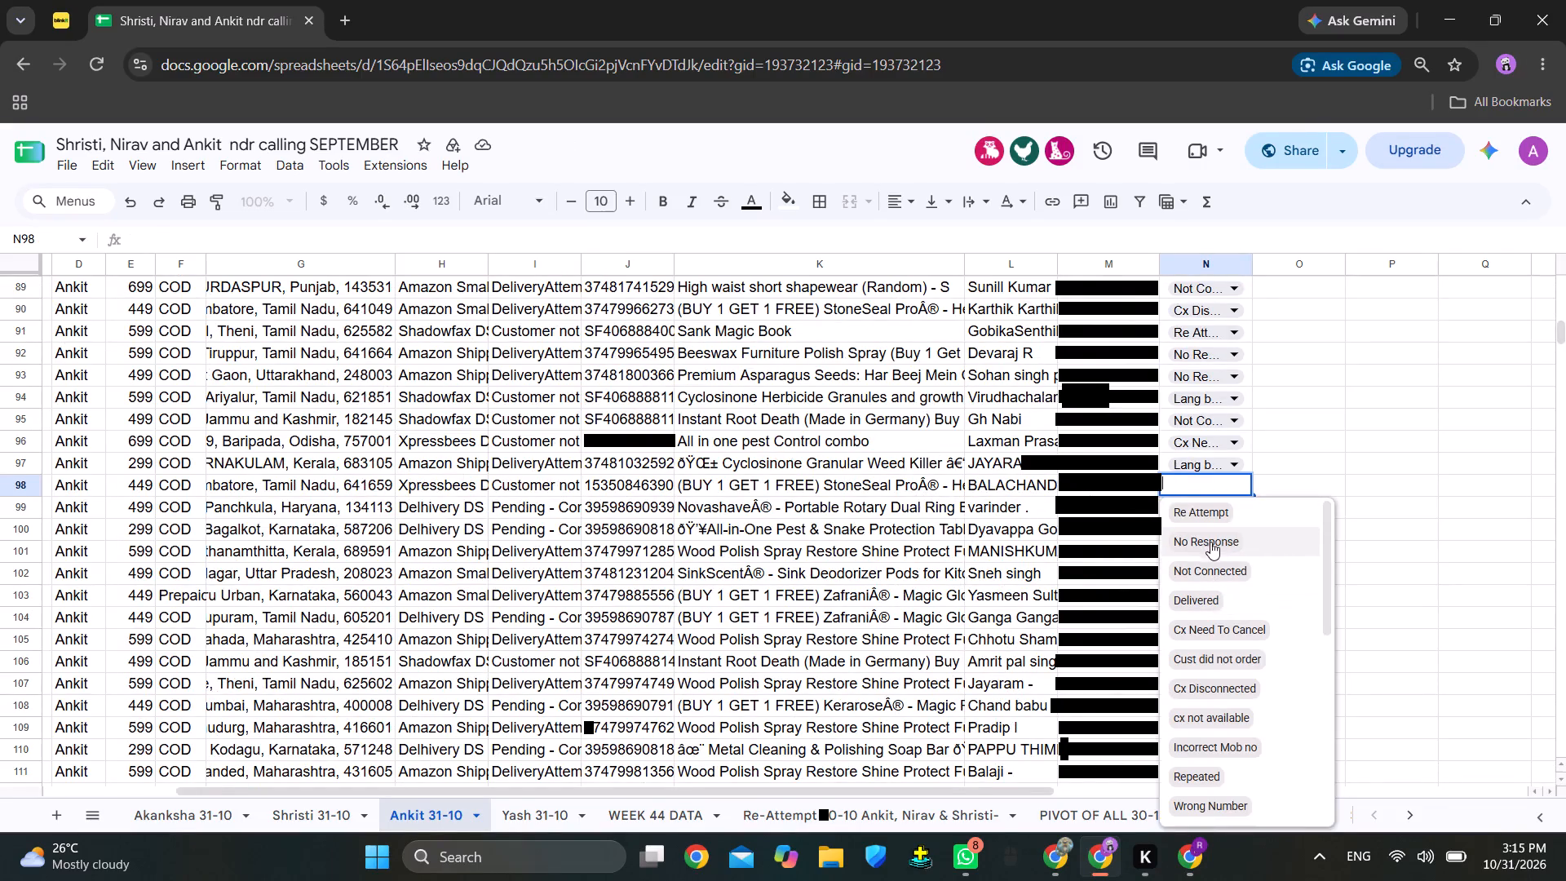
{"action": "left_click", "coordinate": [1210, 538]}
Set the remark in row 153, the last blank one above the lower filled rows, to Re Attempt.
{"action": "scroll", "coordinate": [1289, 577], "scroll_direction": "down", "scroll_amount": 11}
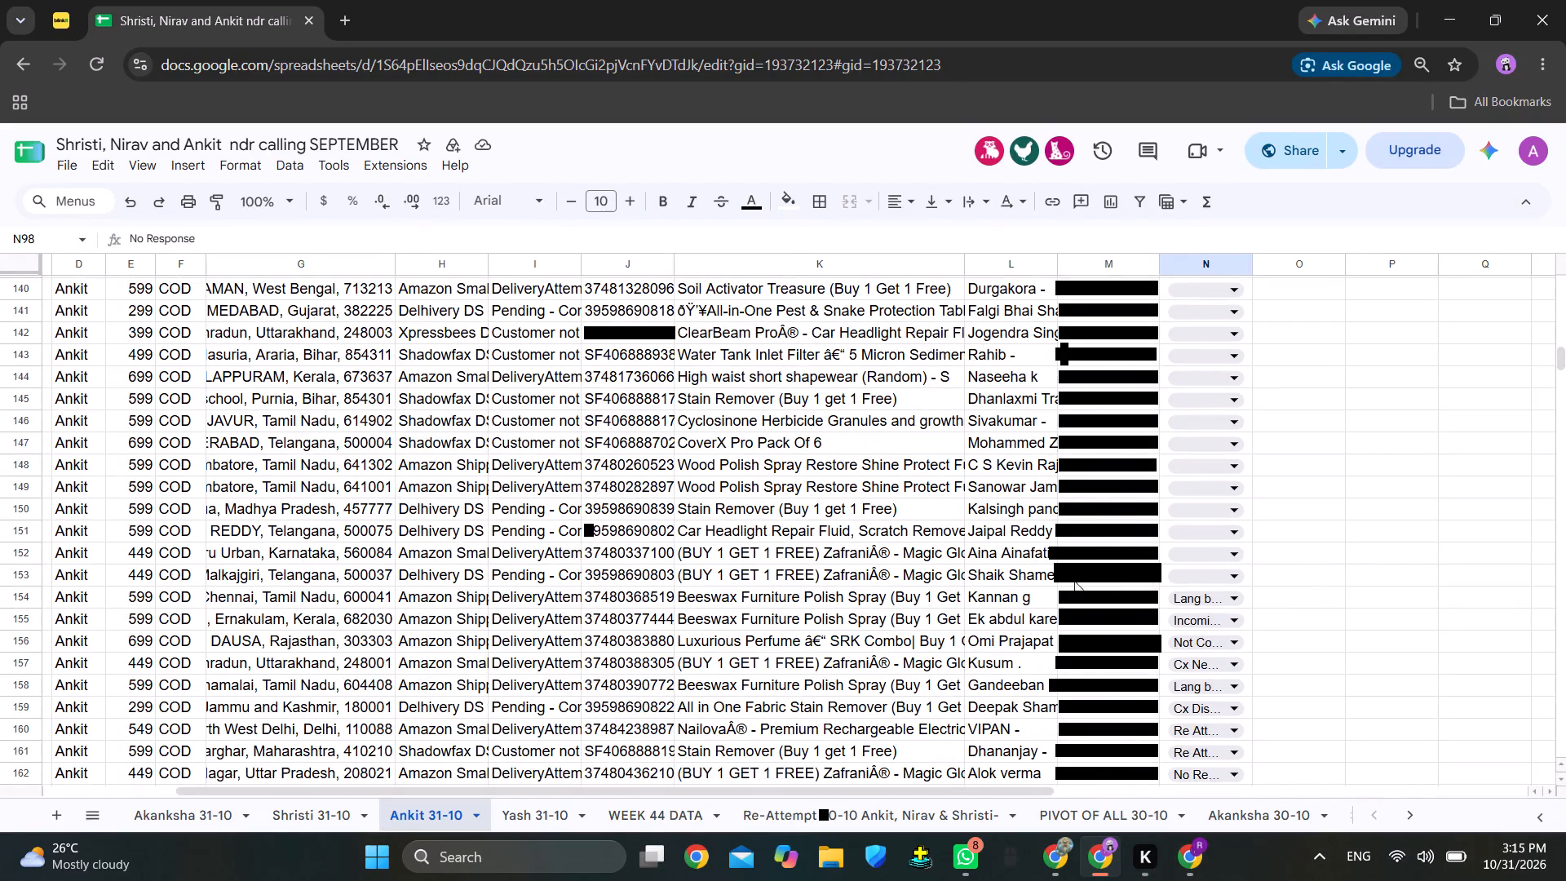
{"action": "left_click", "coordinate": [1223, 583]}
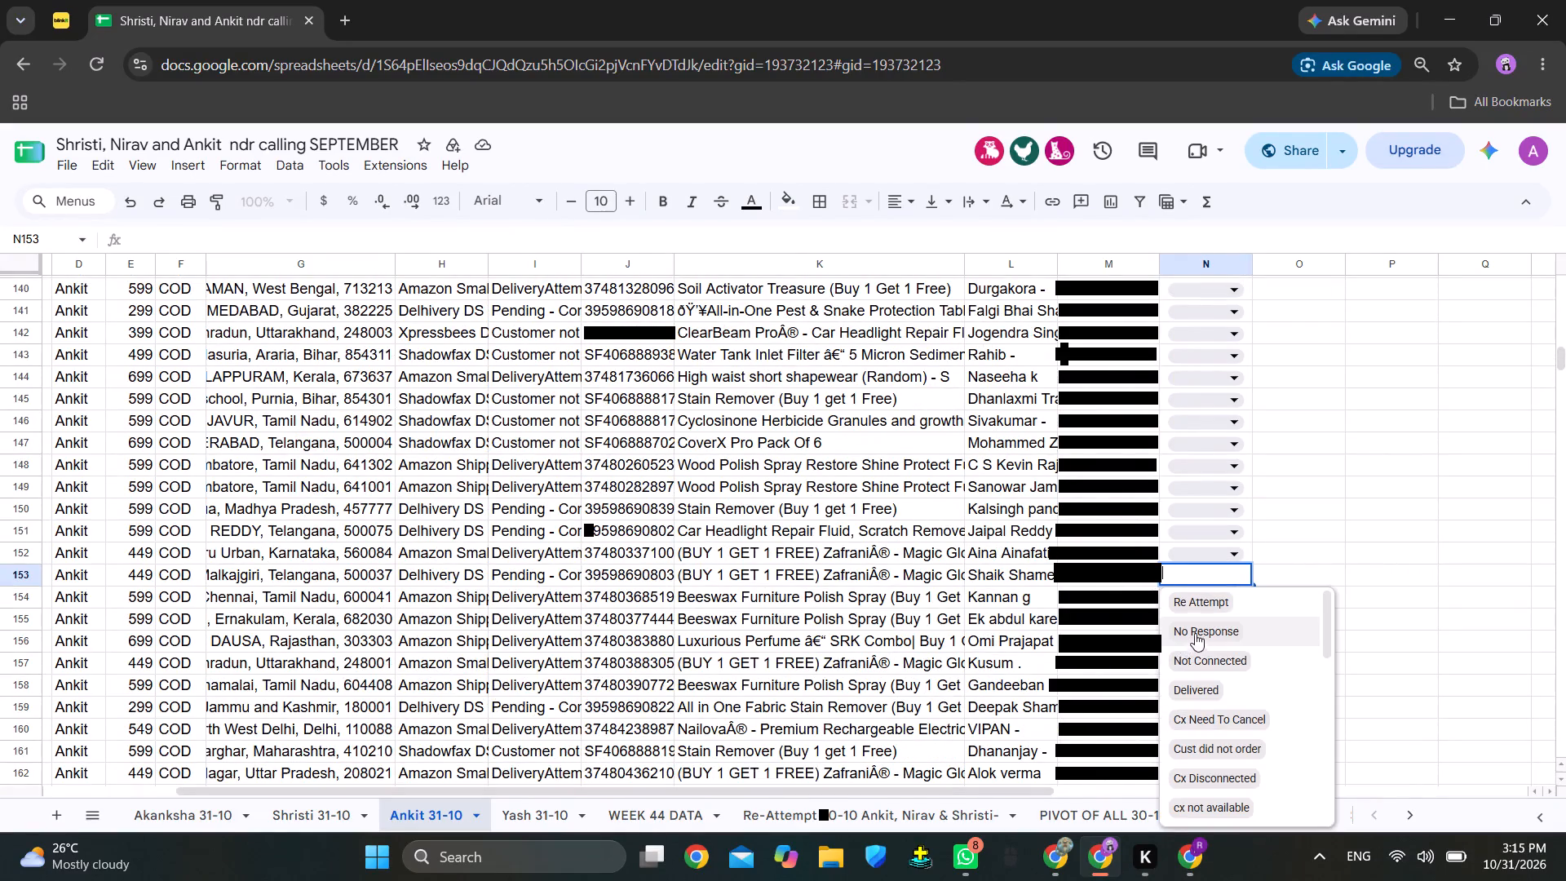
{"action": "left_click", "coordinate": [1208, 603]}
Set the remark in row 99, the first blank one below the upper filled rows, to Re Attempt.
{"action": "scroll", "coordinate": [1347, 554], "scroll_direction": "up", "scroll_amount": 9}
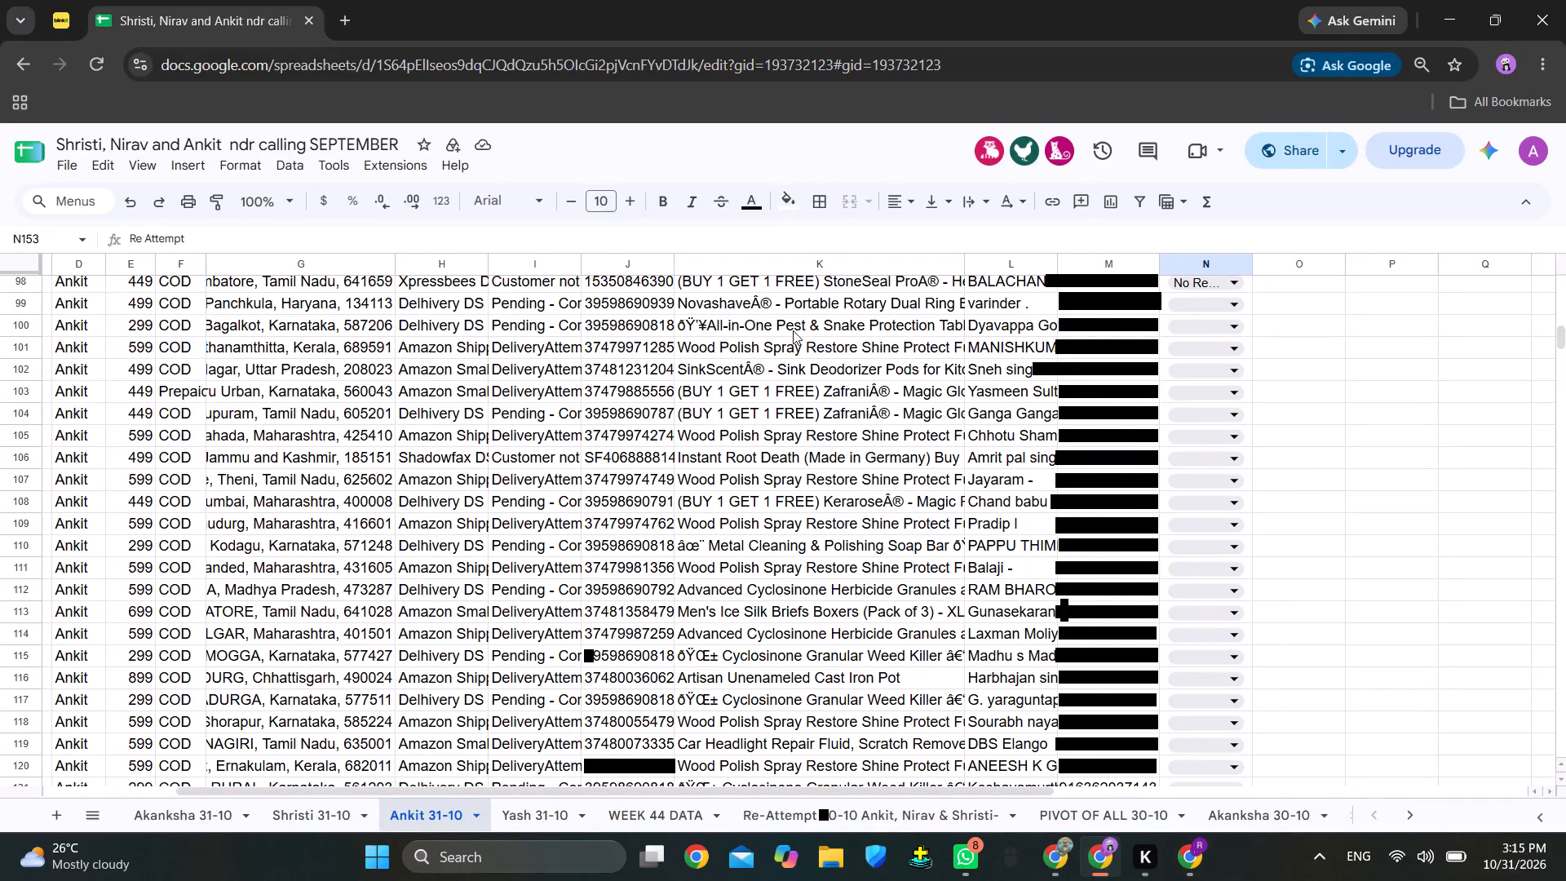
{"action": "left_click", "coordinate": [1206, 308]}
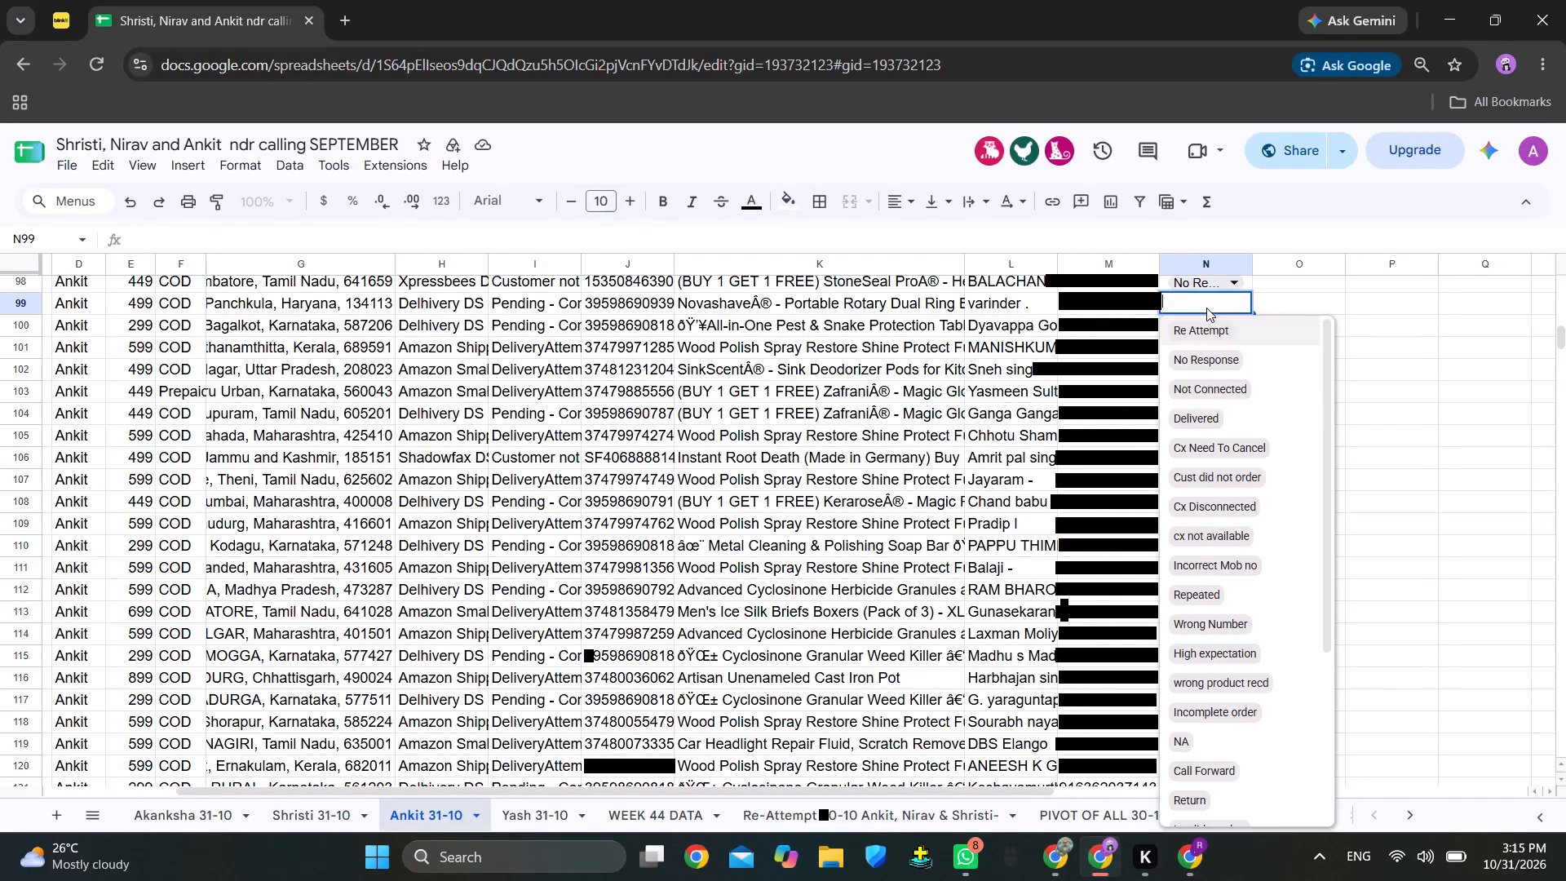
{"action": "left_click", "coordinate": [1212, 332]}
Set the remark in row 152, the last blank one above the lower filled rows, to Out of Coverage Area.
{"action": "scroll", "coordinate": [1309, 480], "scroll_direction": "down", "scroll_amount": 10}
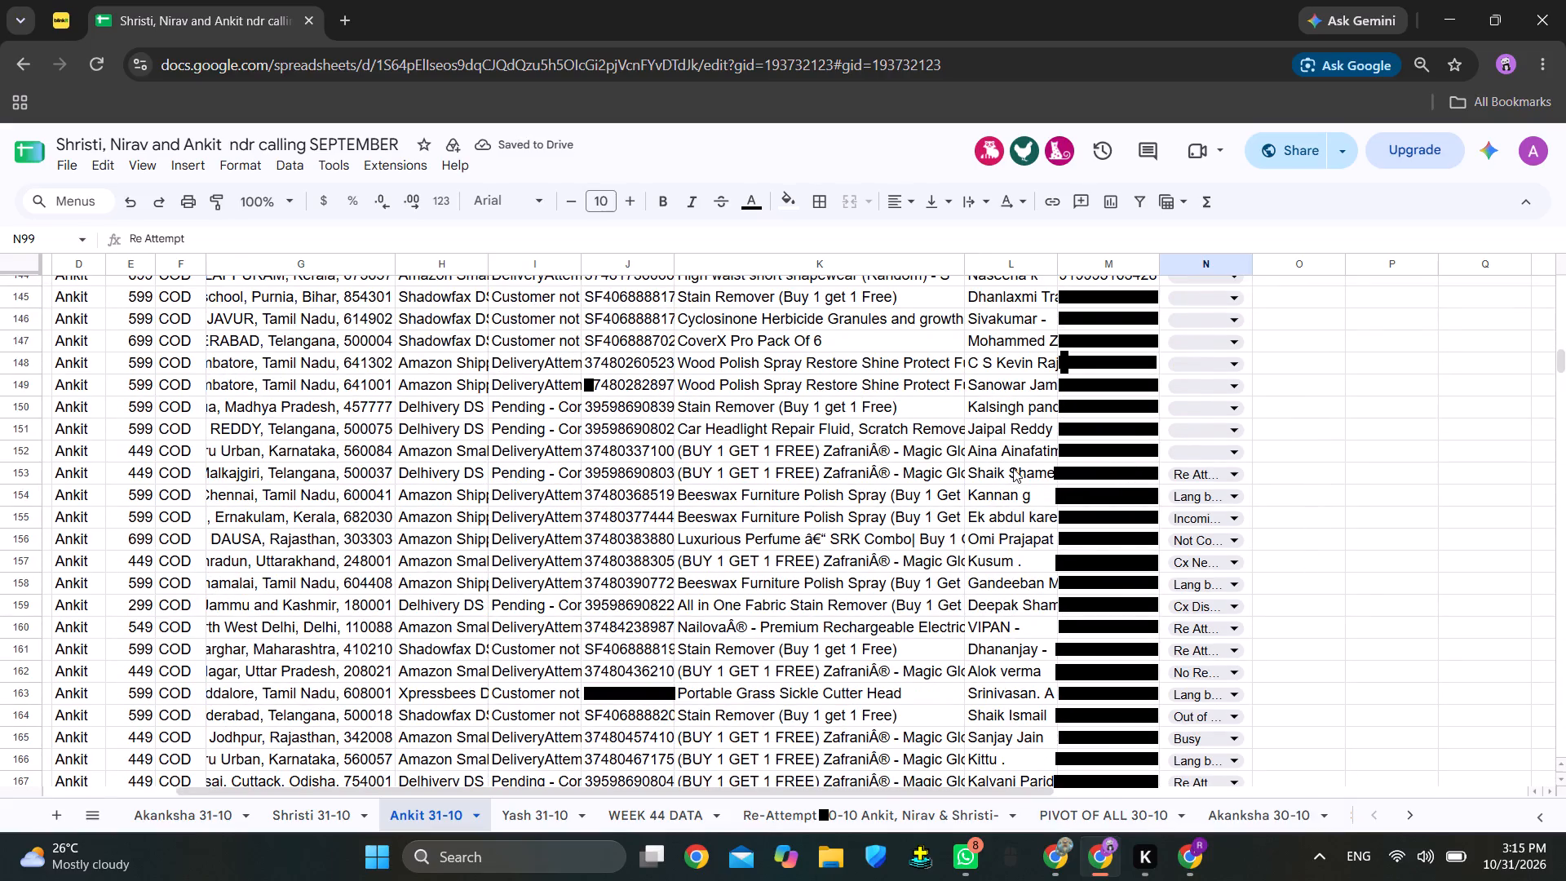
{"action": "left_click", "coordinate": [1219, 449]}
{"action": "scroll", "coordinate": [1245, 622], "scroll_direction": "down", "scroll_amount": 7}
{"action": "left_click", "coordinate": [1262, 786]}
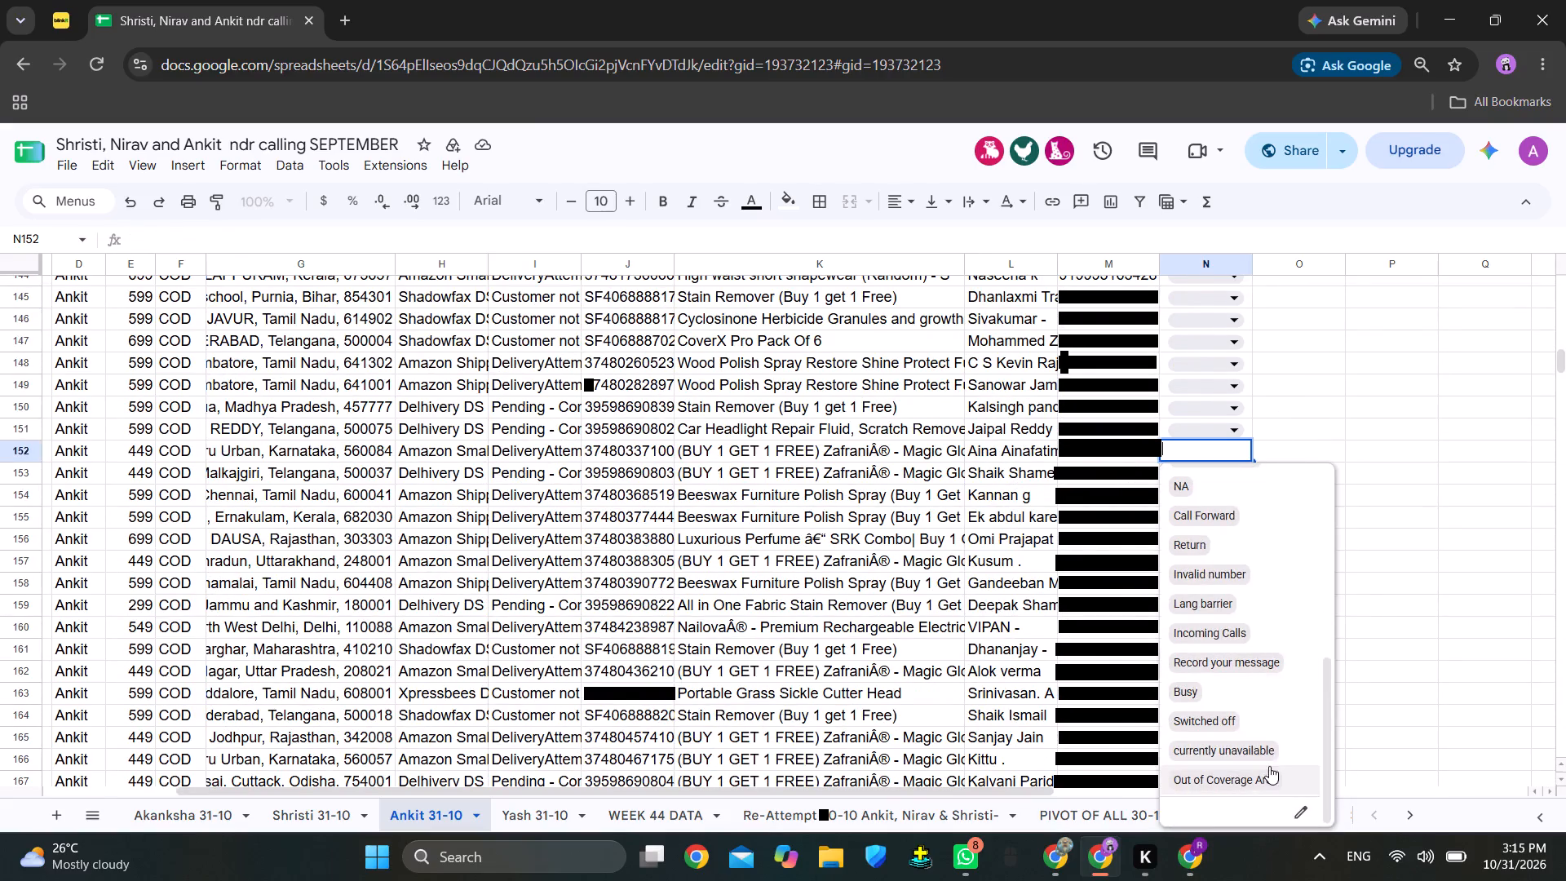
Set the remark in row 100, the first blank one below the upper filled rows, to Cx Disconnected.
{"action": "scroll", "coordinate": [1342, 543], "scroll_direction": "up", "scroll_amount": 11}
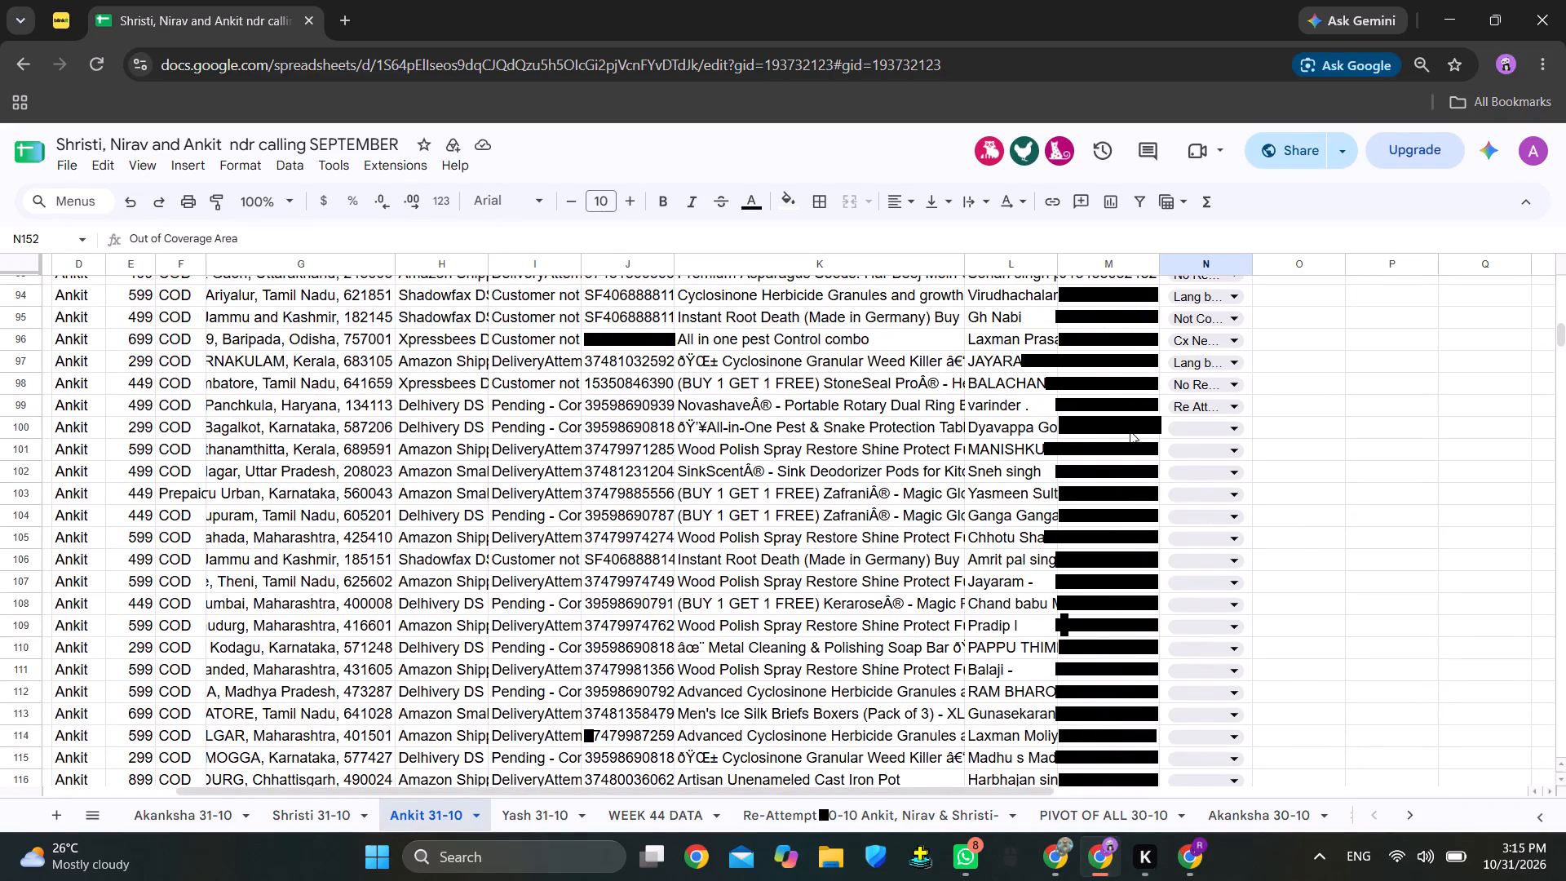
{"action": "left_click", "coordinate": [1203, 430]}
{"action": "scroll", "coordinate": [1241, 545], "scroll_direction": "down", "scroll_amount": 1}
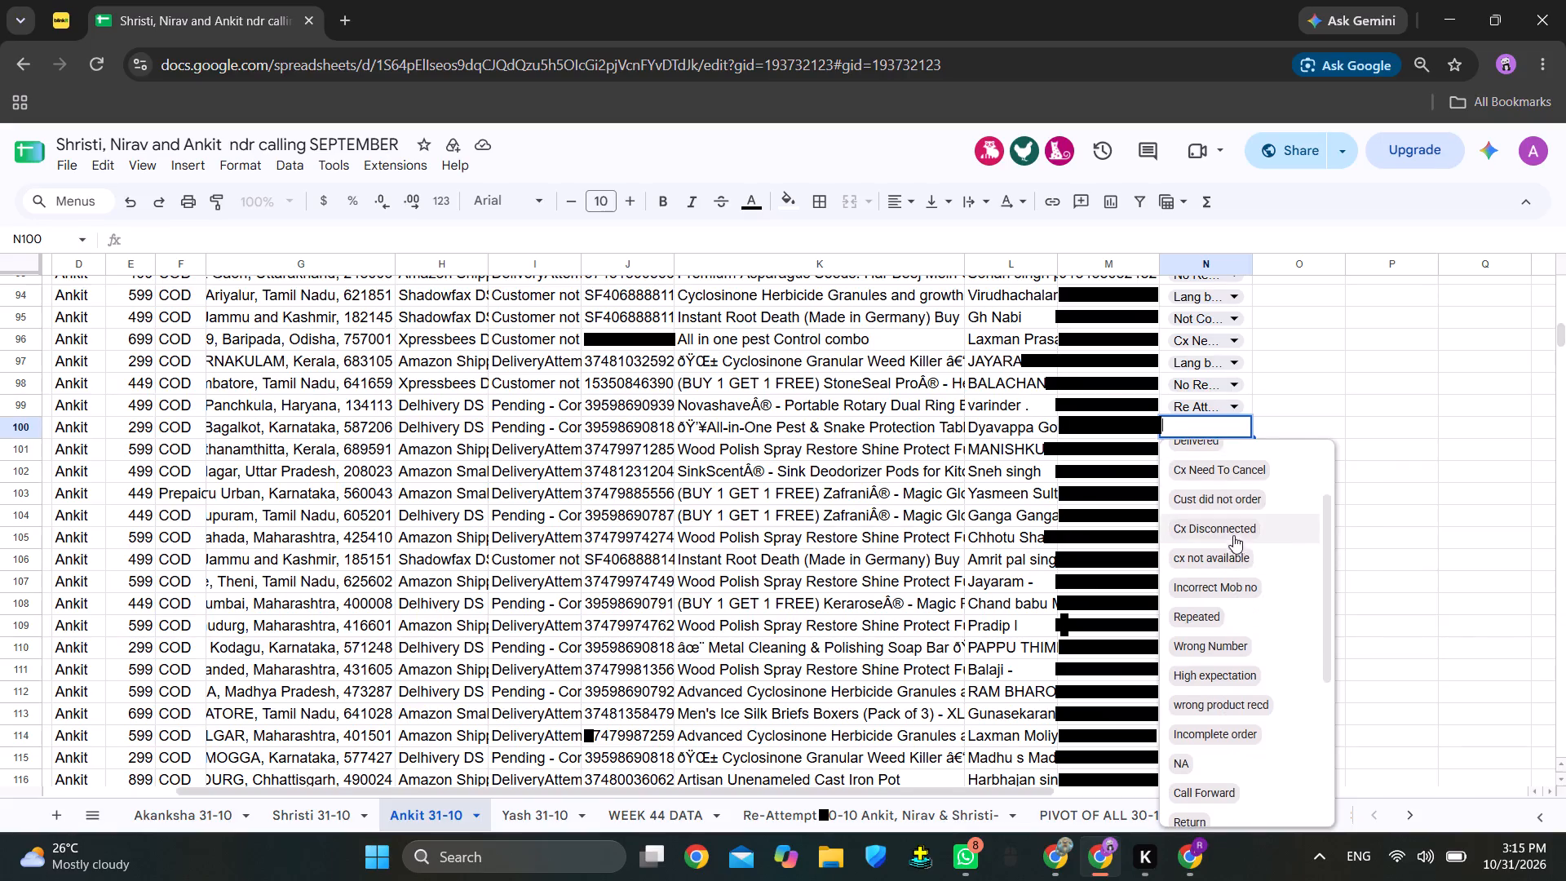
{"action": "left_click", "coordinate": [1233, 530]}
Set the remark in row 151, the last blank one above the lower filled rows, to Re Attempt.
{"action": "scroll", "coordinate": [1274, 547], "scroll_direction": "down", "scroll_amount": 10}
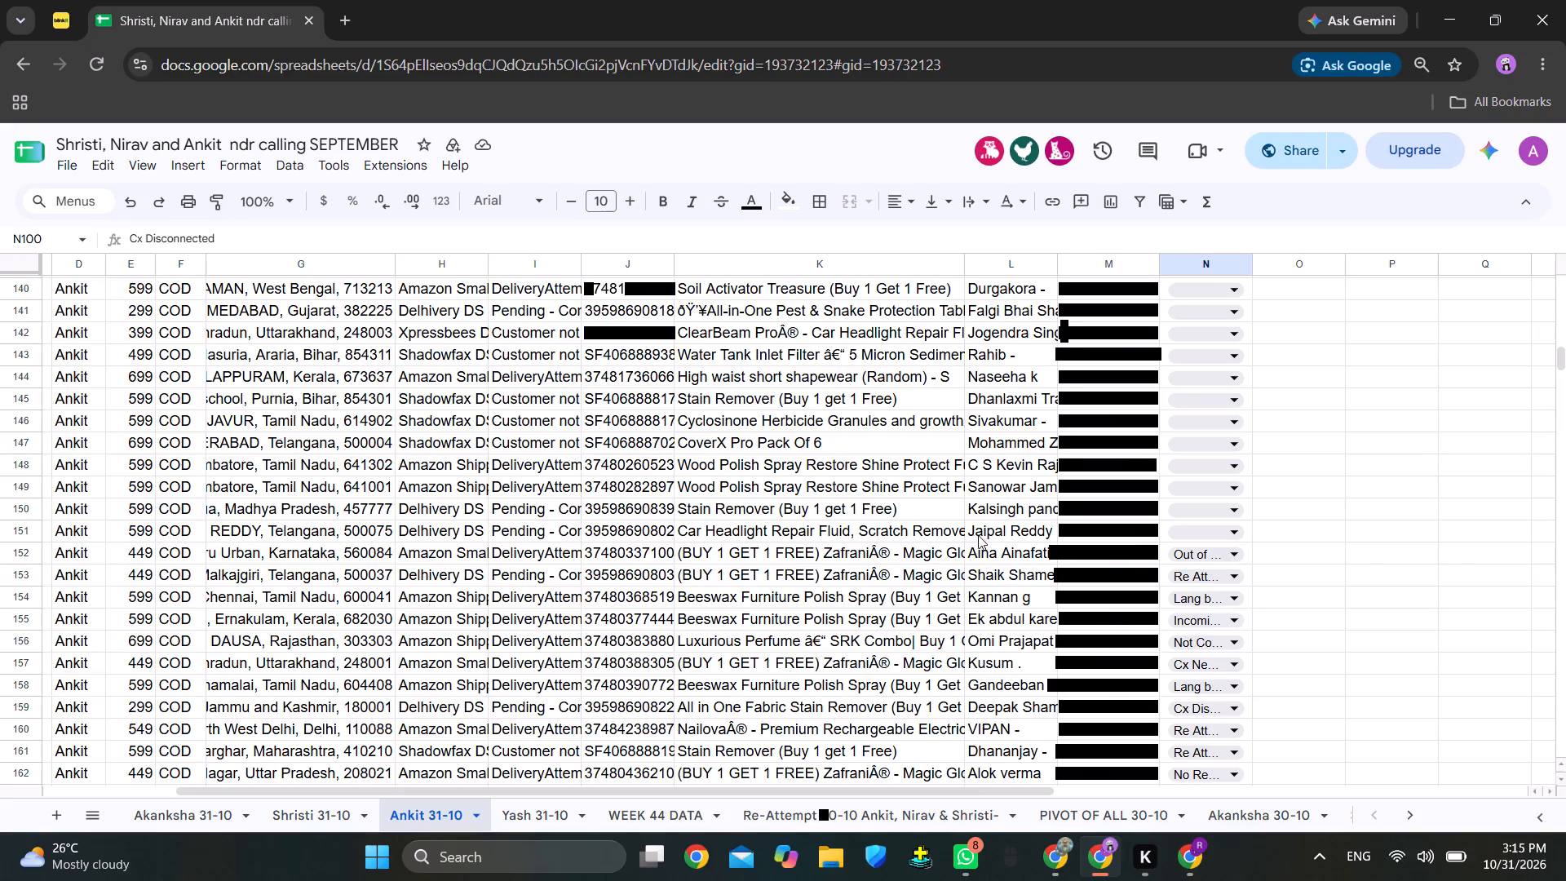
{"action": "left_click", "coordinate": [1203, 534]}
{"action": "left_click", "coordinate": [1201, 560]}
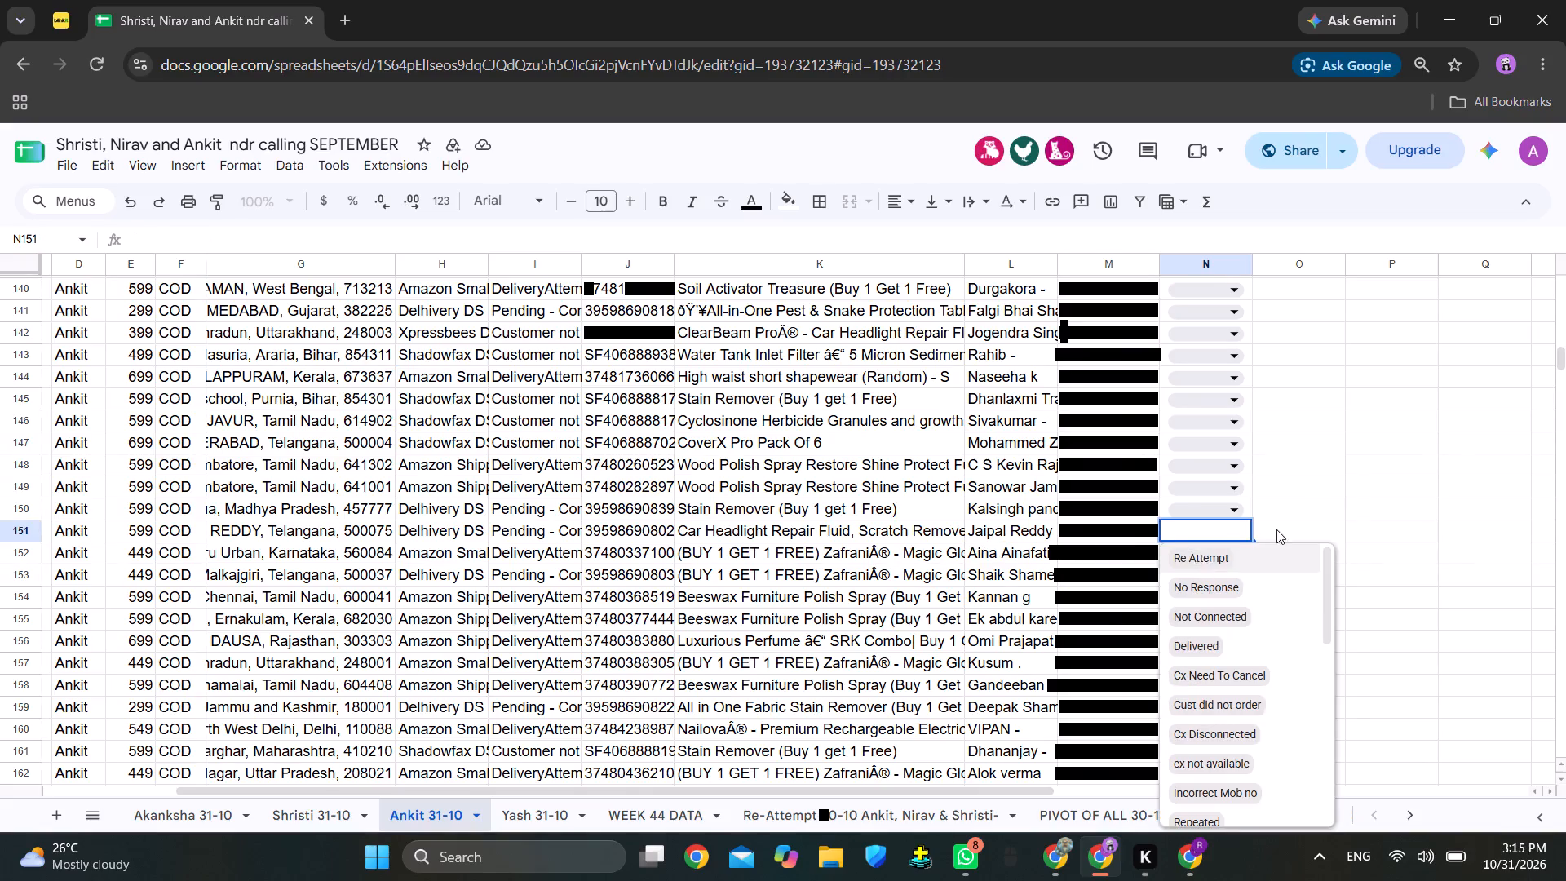
Set the remark in row 101, the first blank one below the upper filled rows, to Record your message.
{"action": "scroll", "coordinate": [1308, 495], "scroll_direction": "up", "scroll_amount": 9}
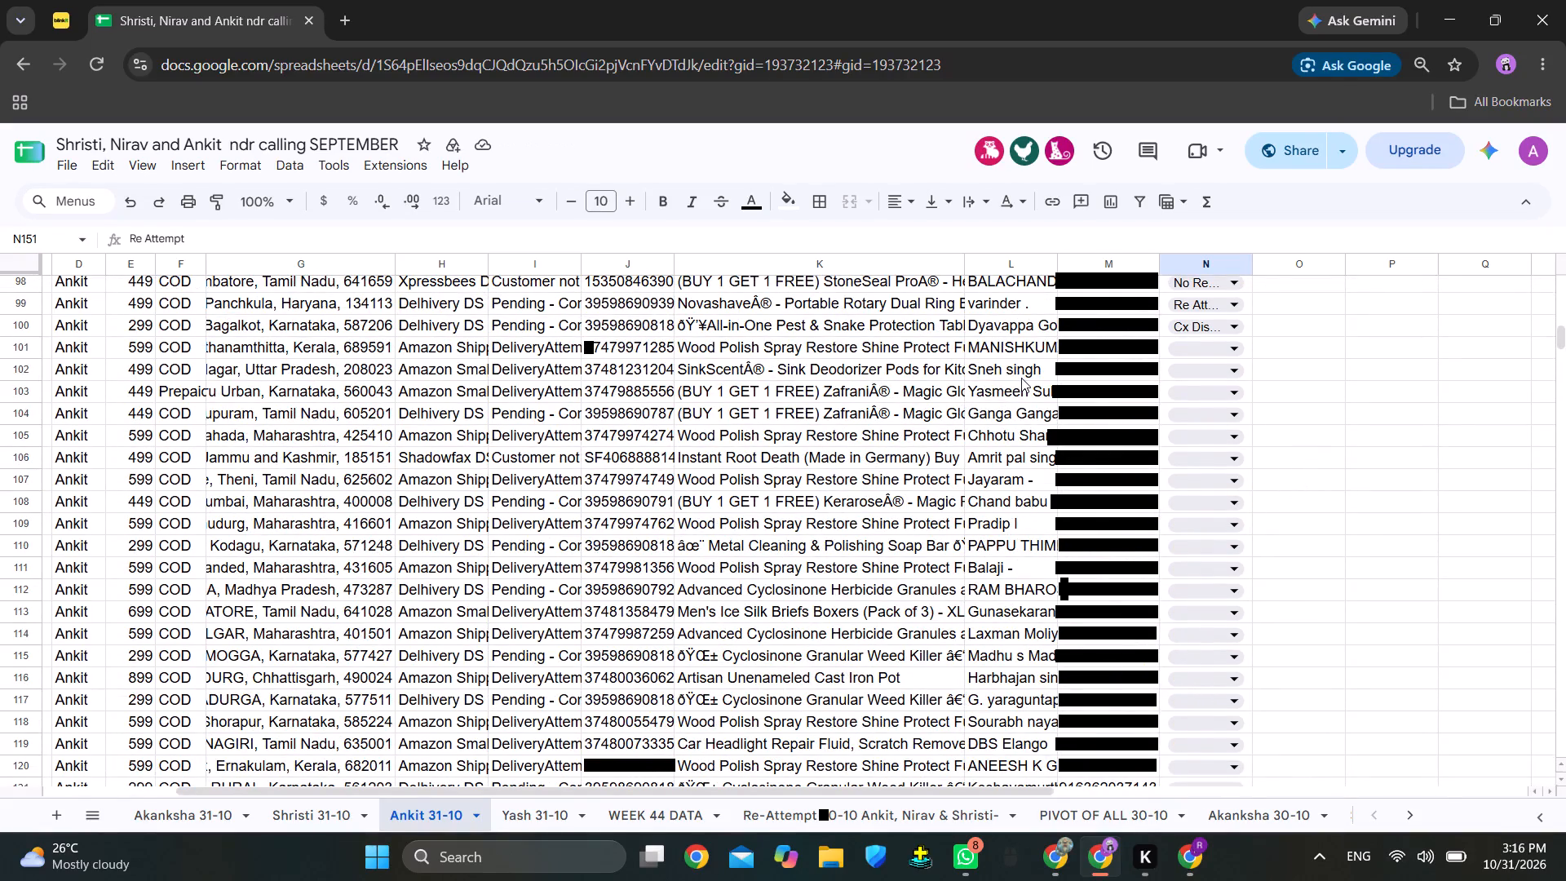
{"action": "scroll", "coordinate": [1273, 357], "scroll_direction": "up", "scroll_amount": 1}
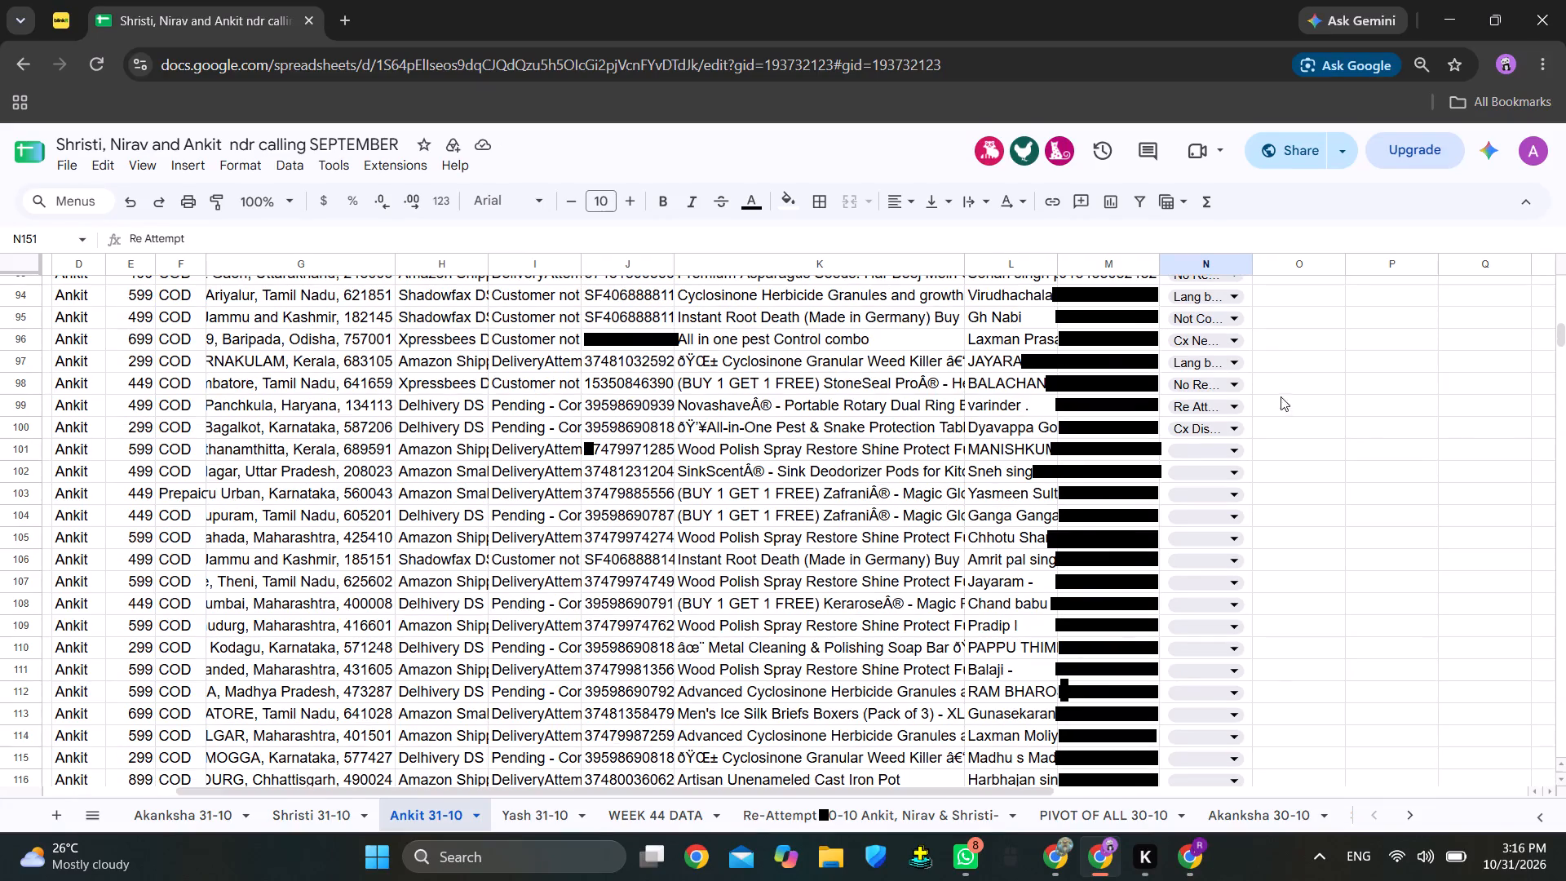
{"action": "left_click", "coordinate": [1207, 449]}
{"action": "scroll", "coordinate": [1210, 541], "scroll_direction": "down", "scroll_amount": 6}
{"action": "scroll", "coordinate": [1266, 586], "scroll_direction": "down", "scroll_amount": 4}
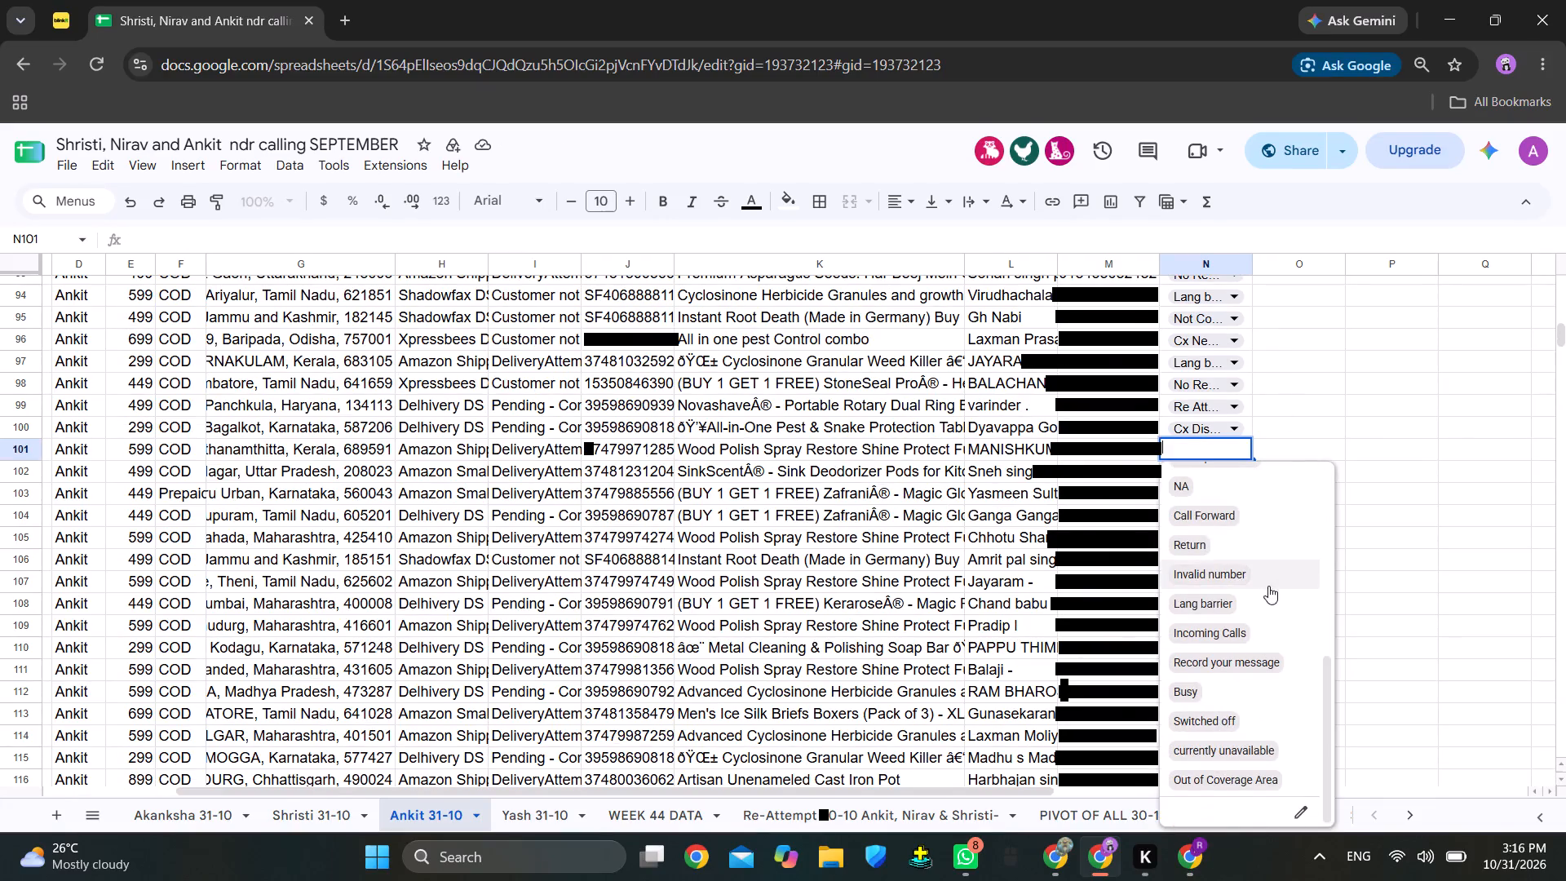
{"action": "left_click", "coordinate": [1266, 667]}
Set the remark in row 150, the last blank one above the lower filled rows, to Cx Disconnected.
{"action": "scroll", "coordinate": [1304, 629], "scroll_direction": "down", "scroll_amount": 10}
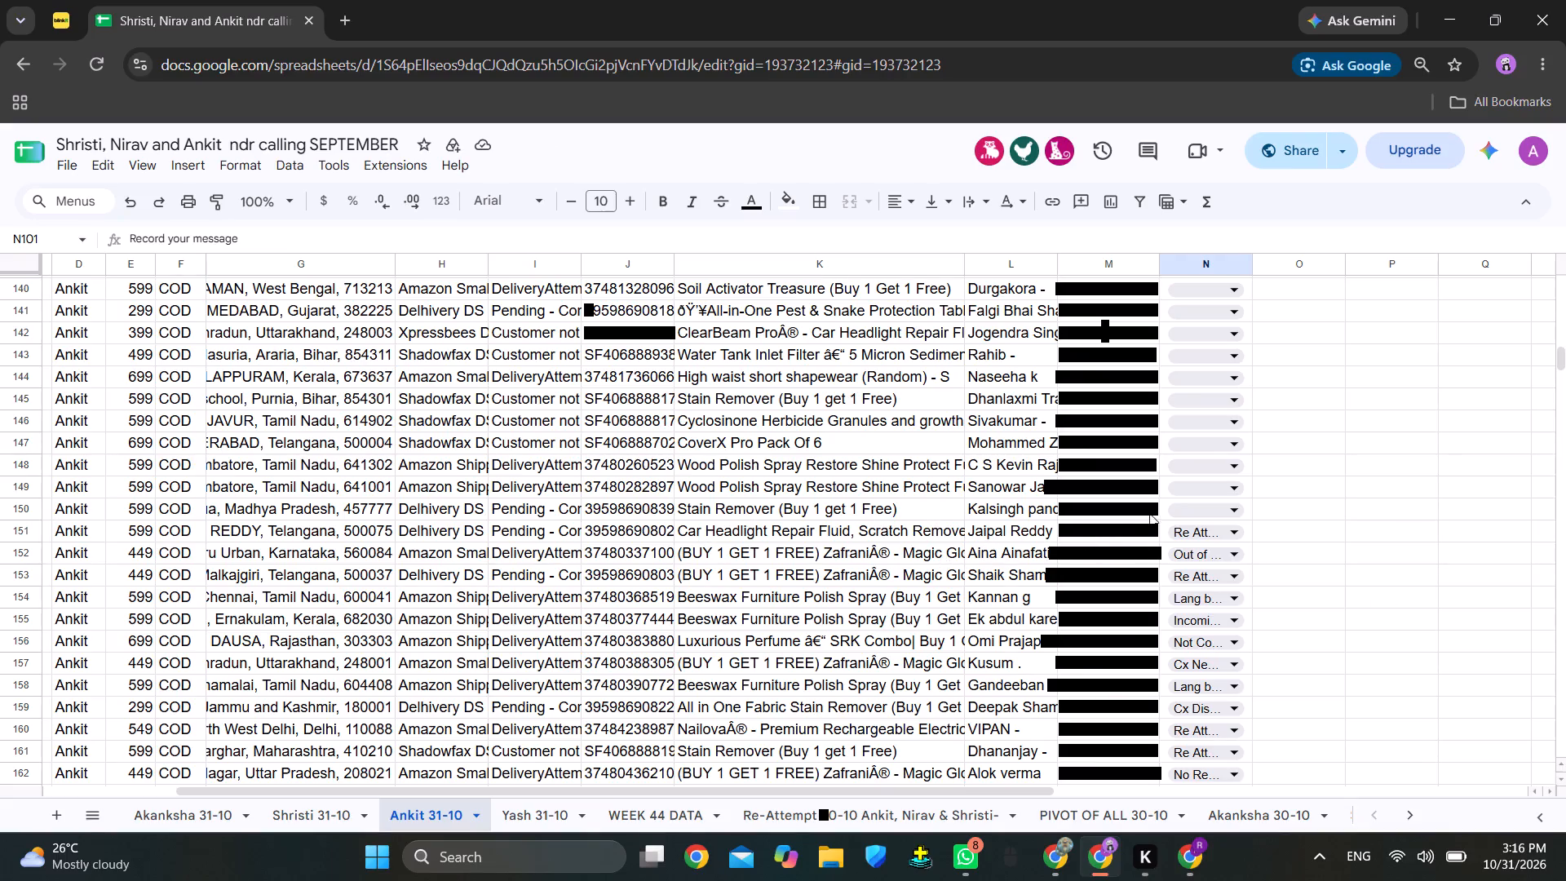
{"action": "left_click", "coordinate": [1201, 509]}
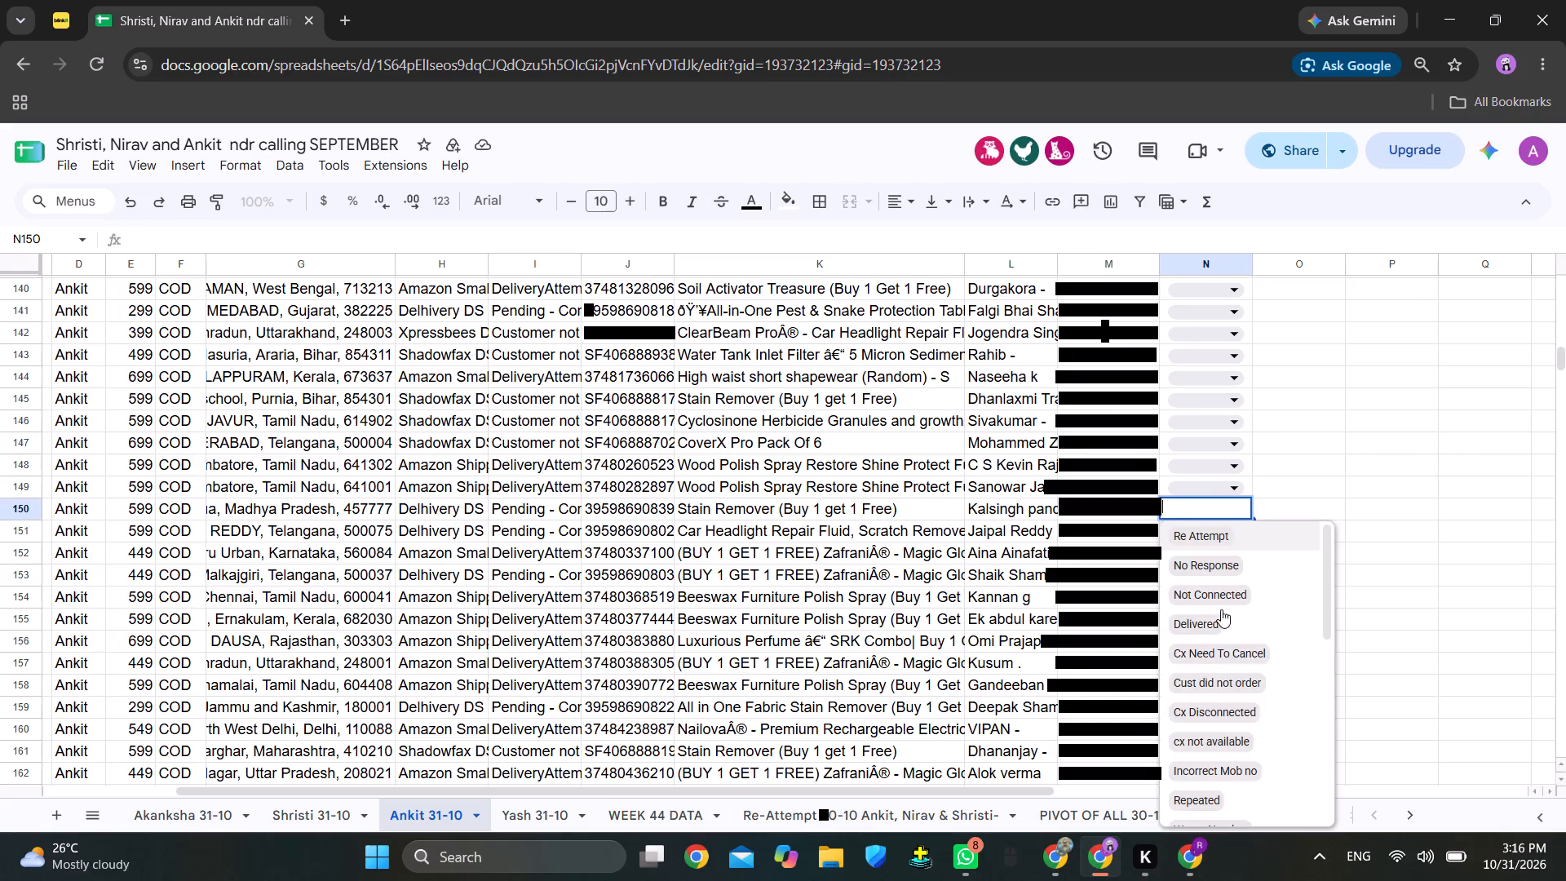
{"action": "left_click", "coordinate": [1222, 711]}
Set the remark in row 102, the first blank one below the upper filled rows, to No Response.
{"action": "scroll", "coordinate": [1329, 543], "scroll_direction": "up", "scroll_amount": 9}
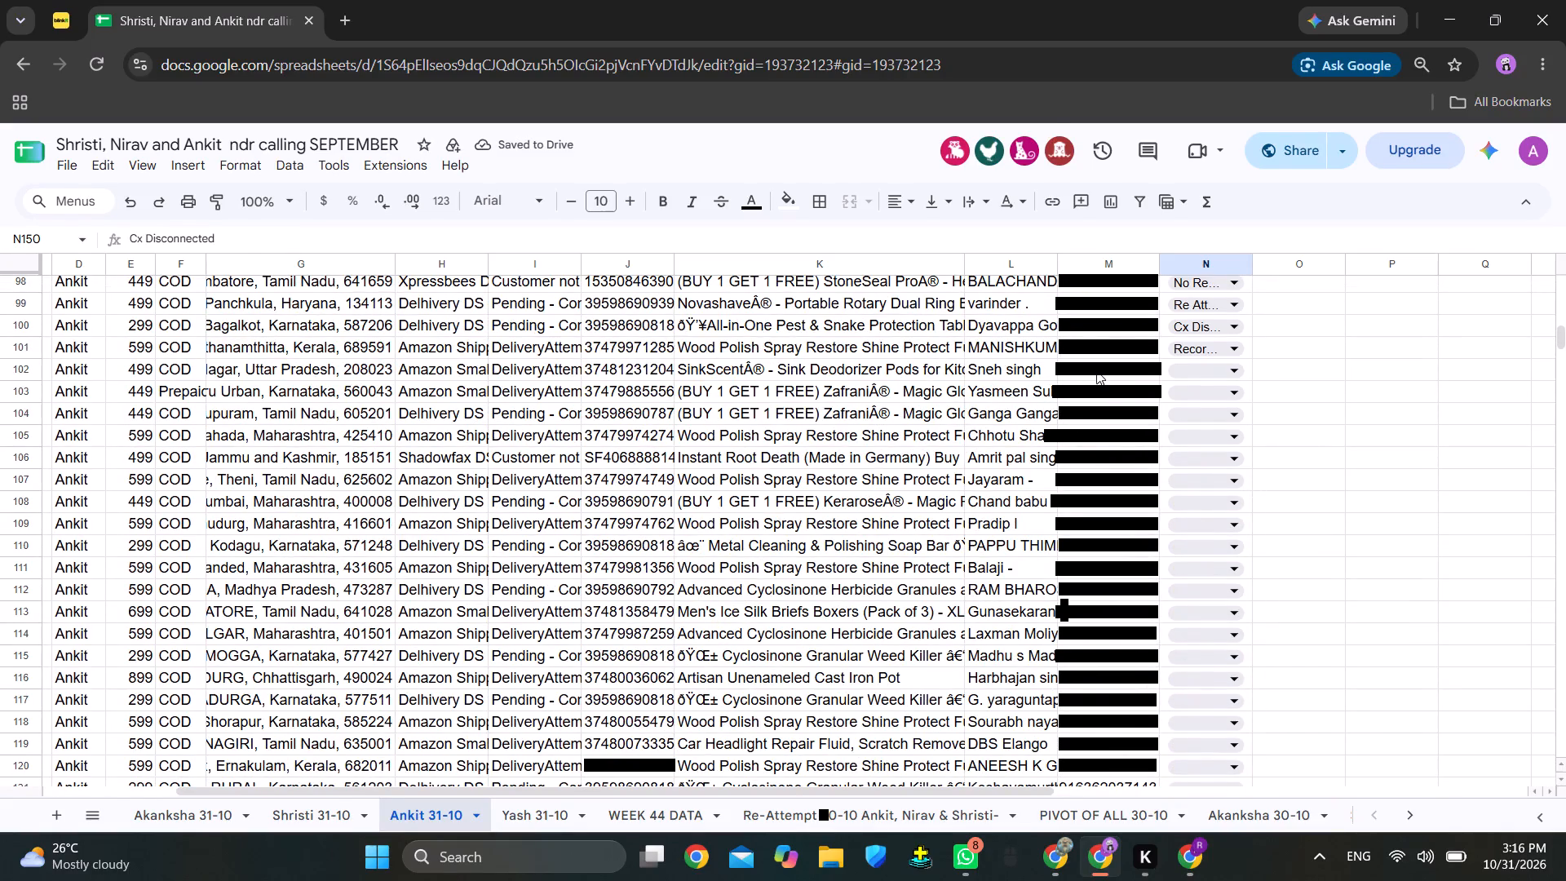
{"action": "left_click", "coordinate": [1221, 371]}
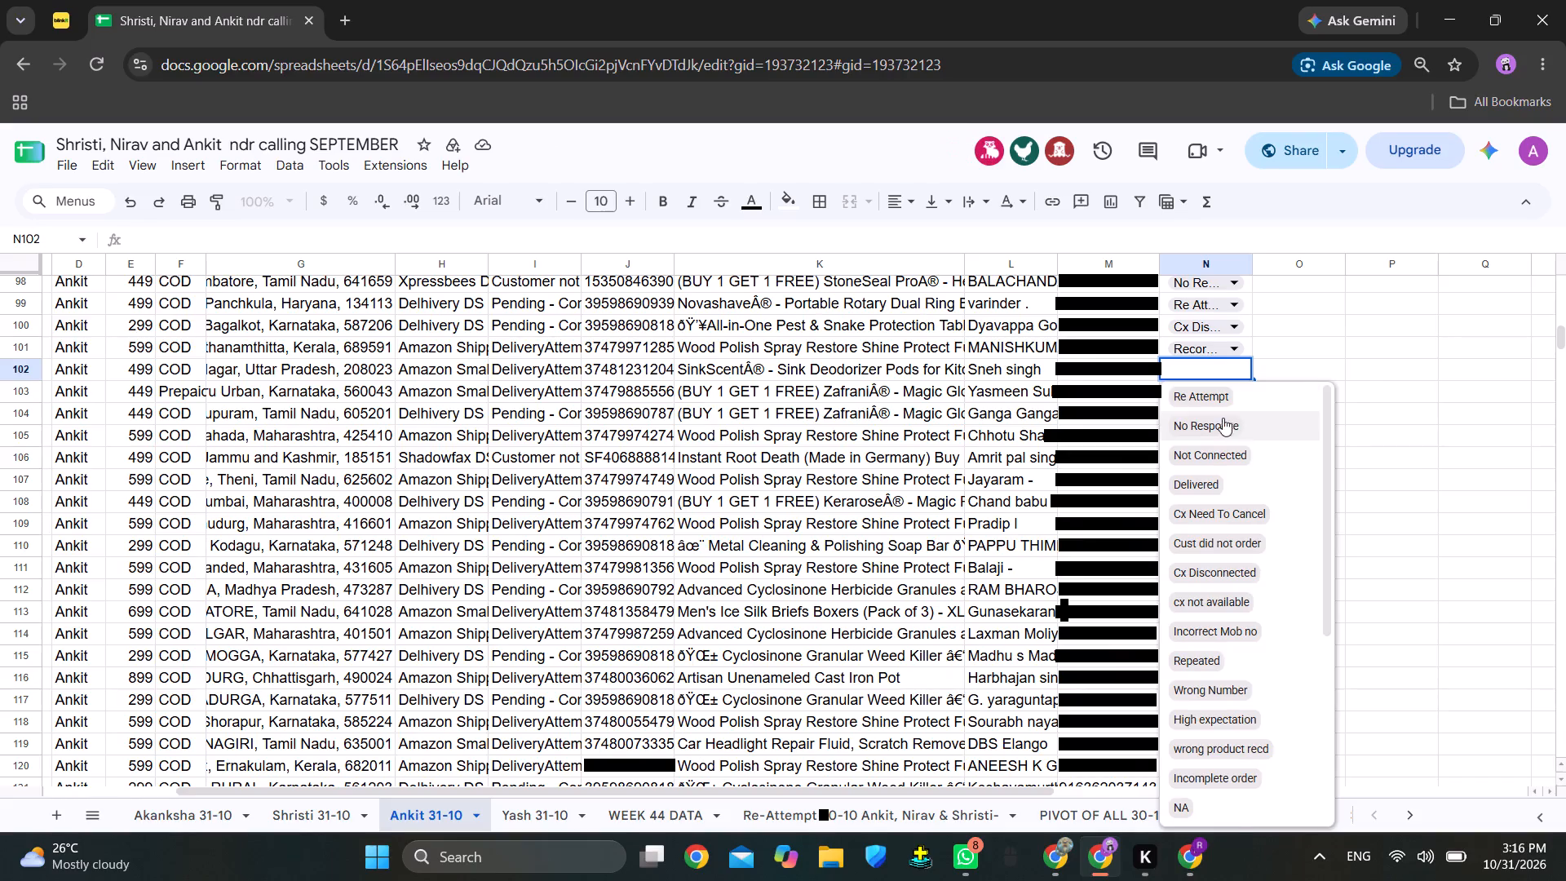
{"action": "left_click", "coordinate": [1221, 422]}
Set the remark in row 149, the last blank one above the lower filled rows, to No Response.
{"action": "scroll", "coordinate": [1250, 486], "scroll_direction": "down", "scroll_amount": 7}
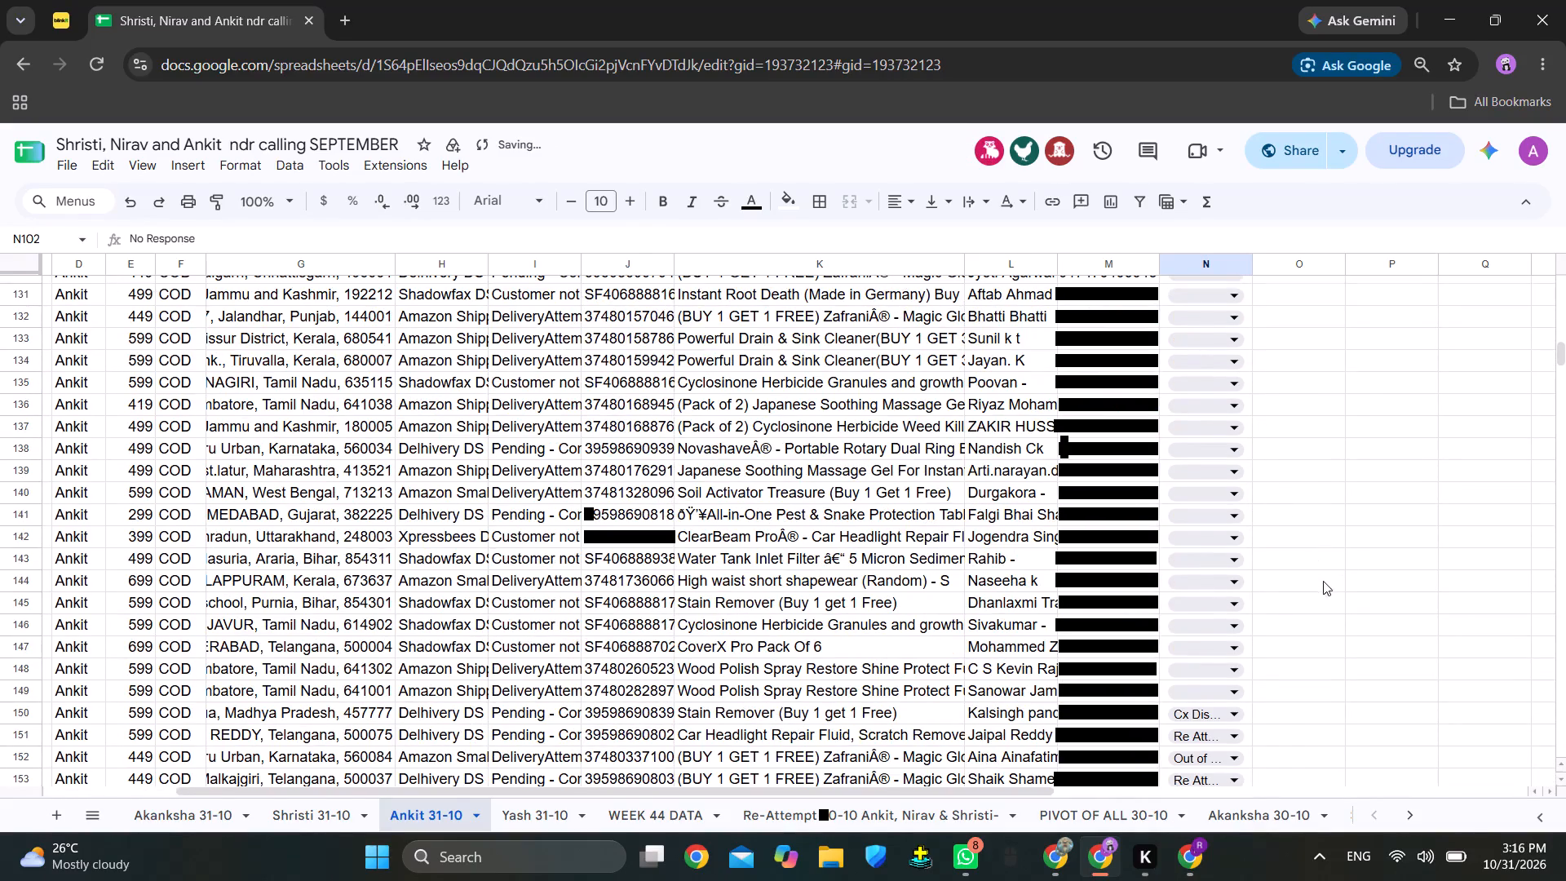
{"action": "scroll", "coordinate": [1312, 590], "scroll_direction": "down", "scroll_amount": 1}
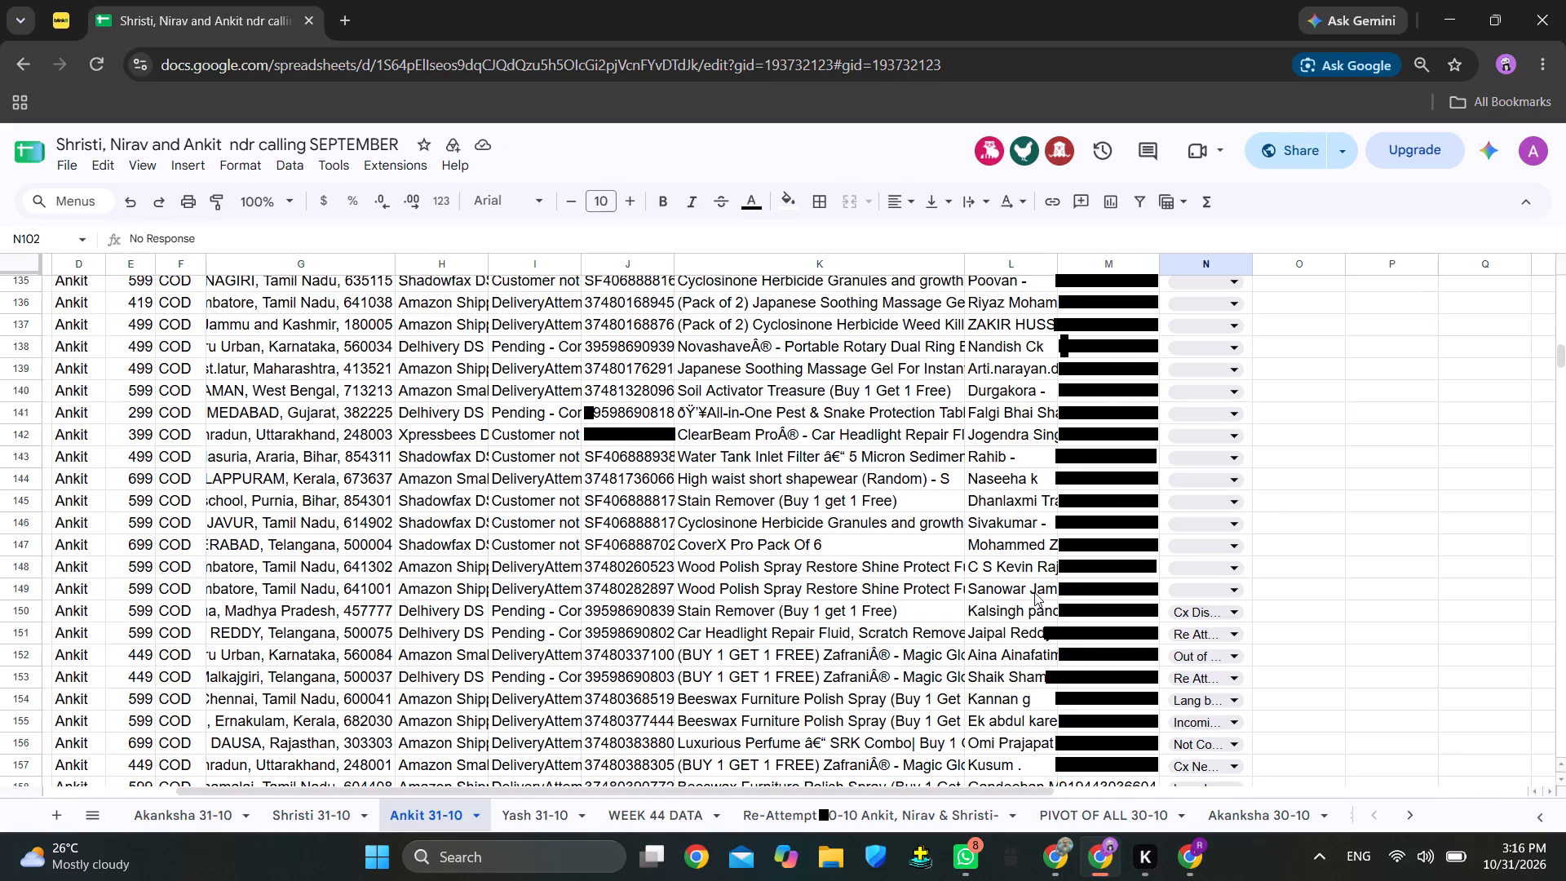
{"action": "left_click", "coordinate": [1204, 587]}
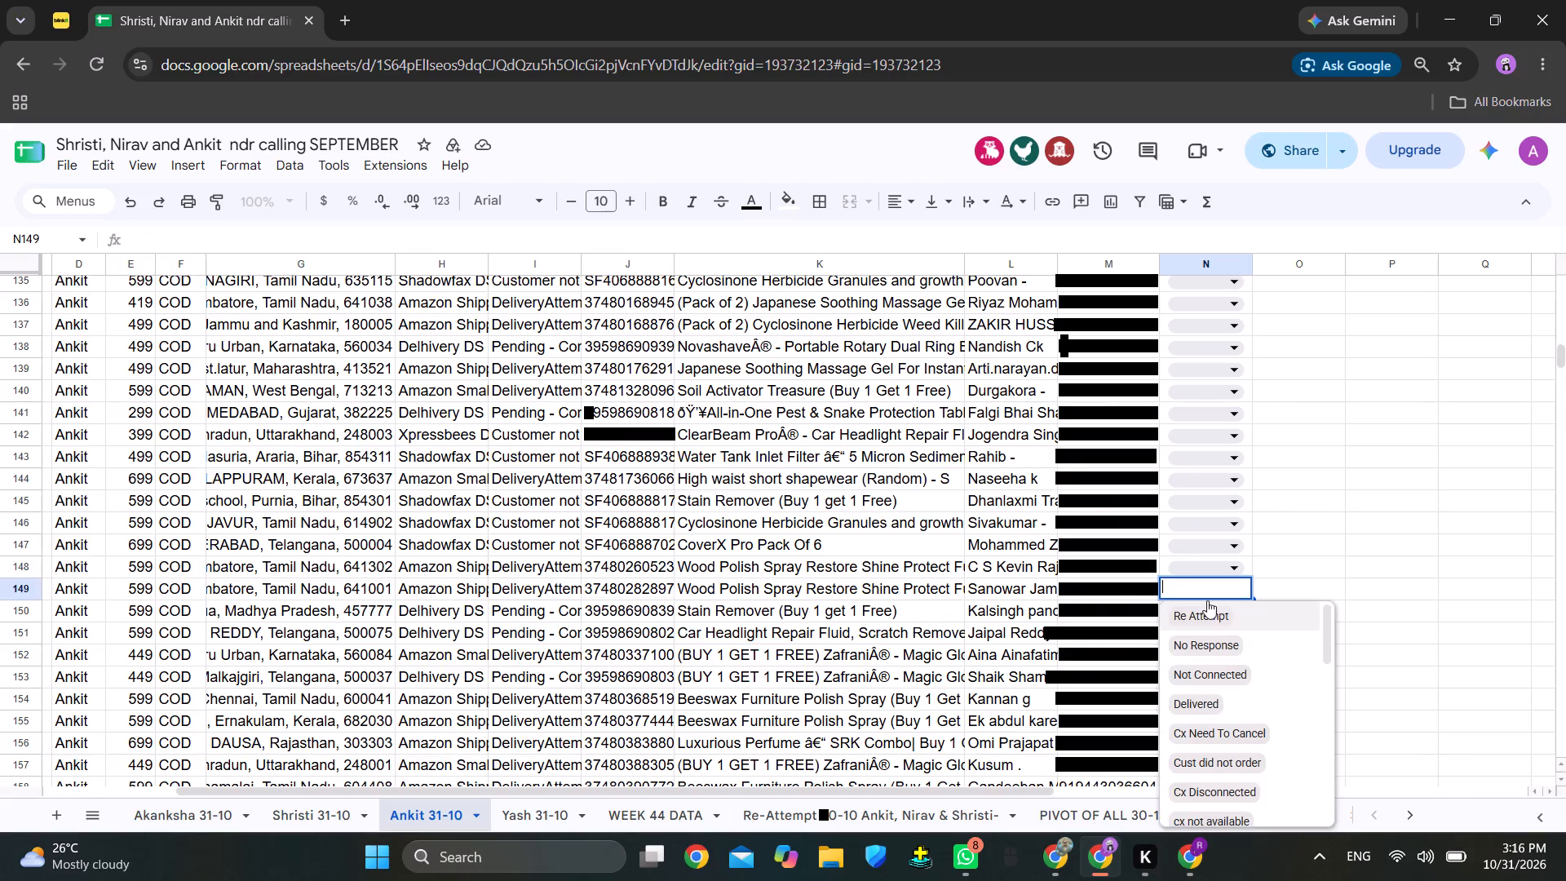
{"action": "left_click", "coordinate": [1219, 647]}
Set the remark in row 103, the first blank one below the upper filled rows, to Not Connected.
{"action": "scroll", "coordinate": [1275, 542], "scroll_direction": "up", "scroll_amount": 10}
{"action": "scroll", "coordinate": [1272, 509], "scroll_direction": "down", "scroll_amount": 2}
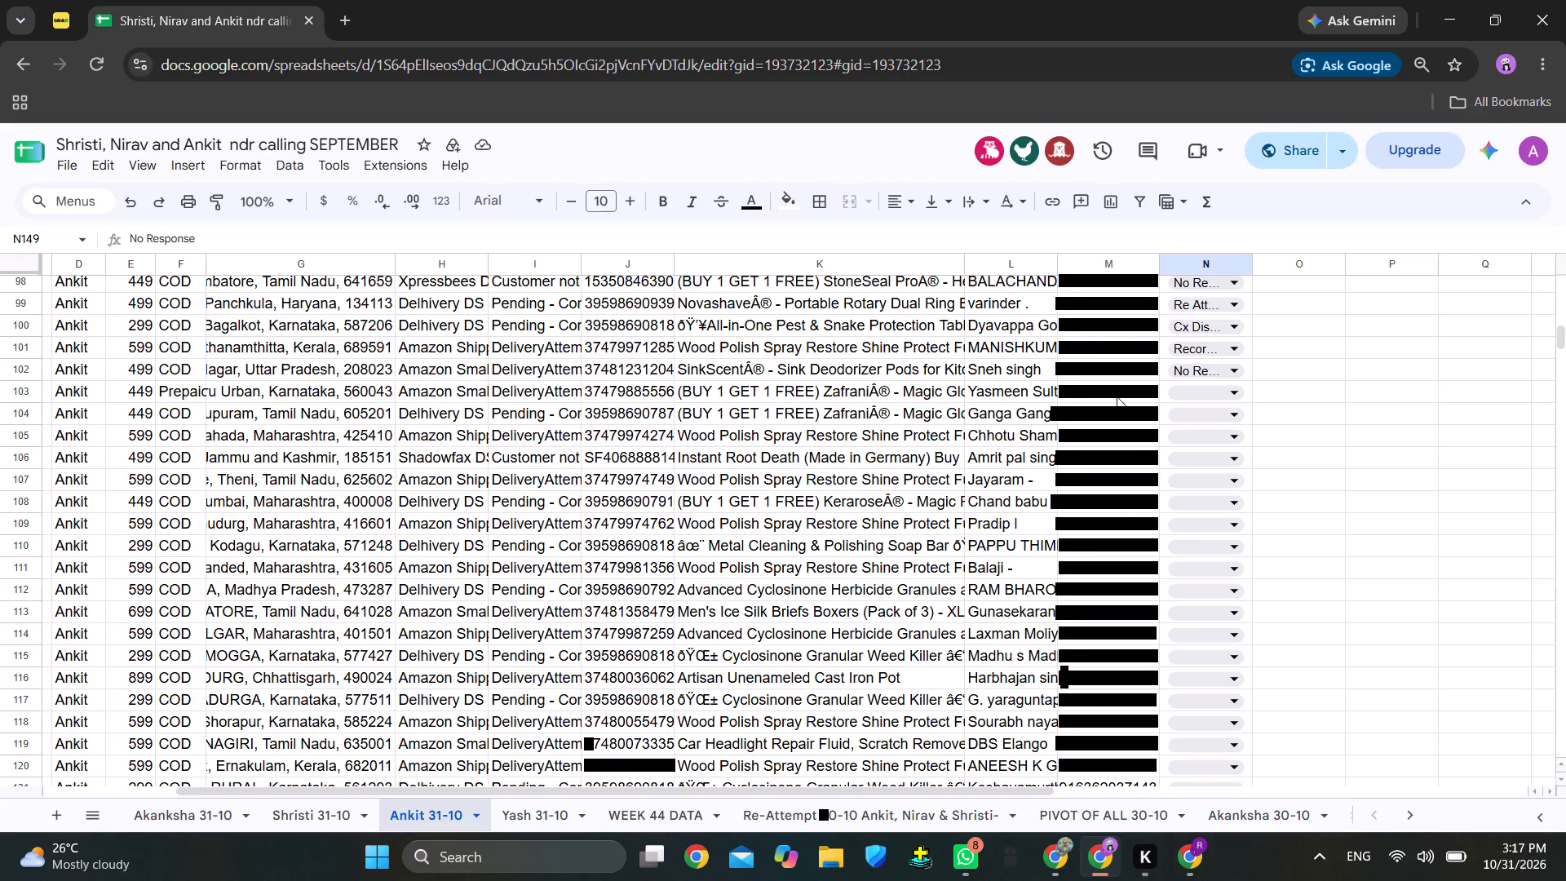
{"action": "left_click", "coordinate": [1196, 393]}
{"action": "left_click", "coordinate": [1219, 473]}
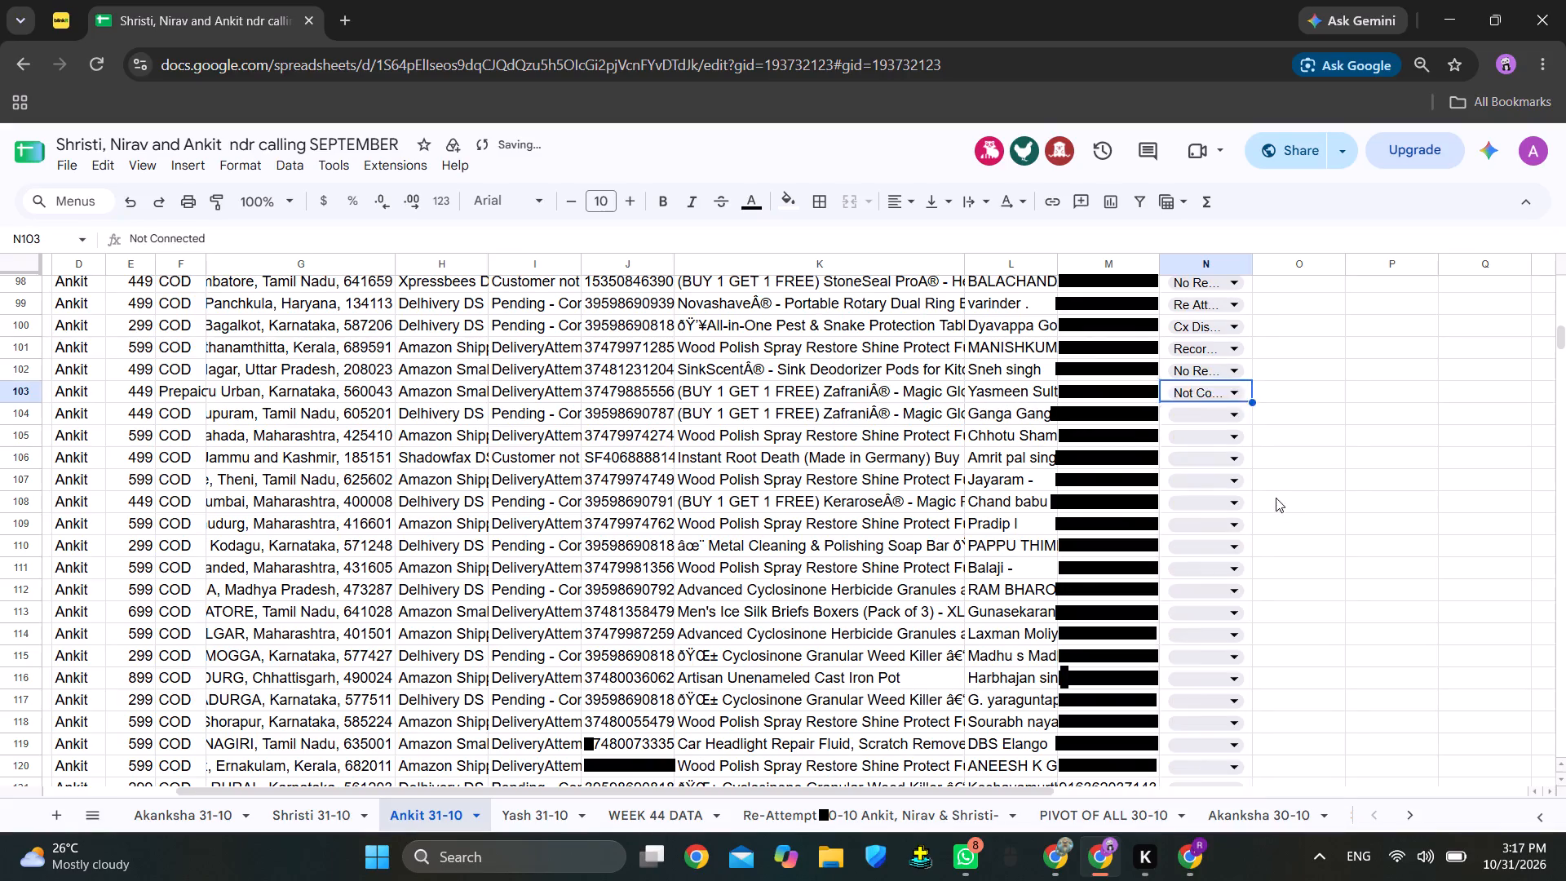
Set the remark in row 148, the last blank one above the lower filled rows, to Re Attempt.
{"action": "scroll", "coordinate": [1285, 505], "scroll_direction": "down", "scroll_amount": 9}
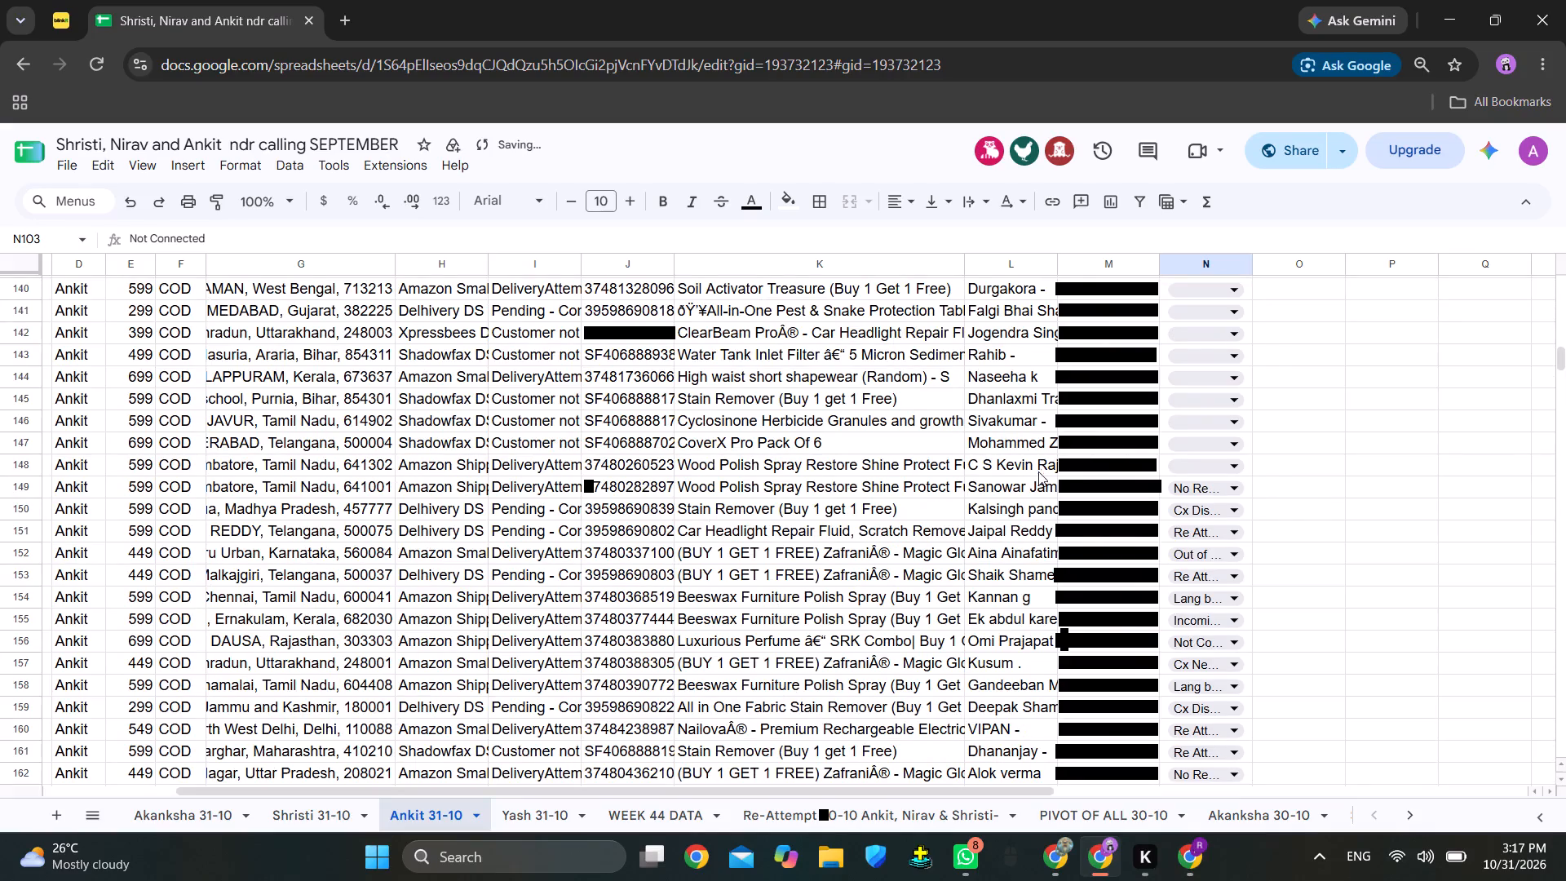
{"action": "left_click", "coordinate": [1212, 467]}
{"action": "left_click", "coordinate": [1222, 489]}
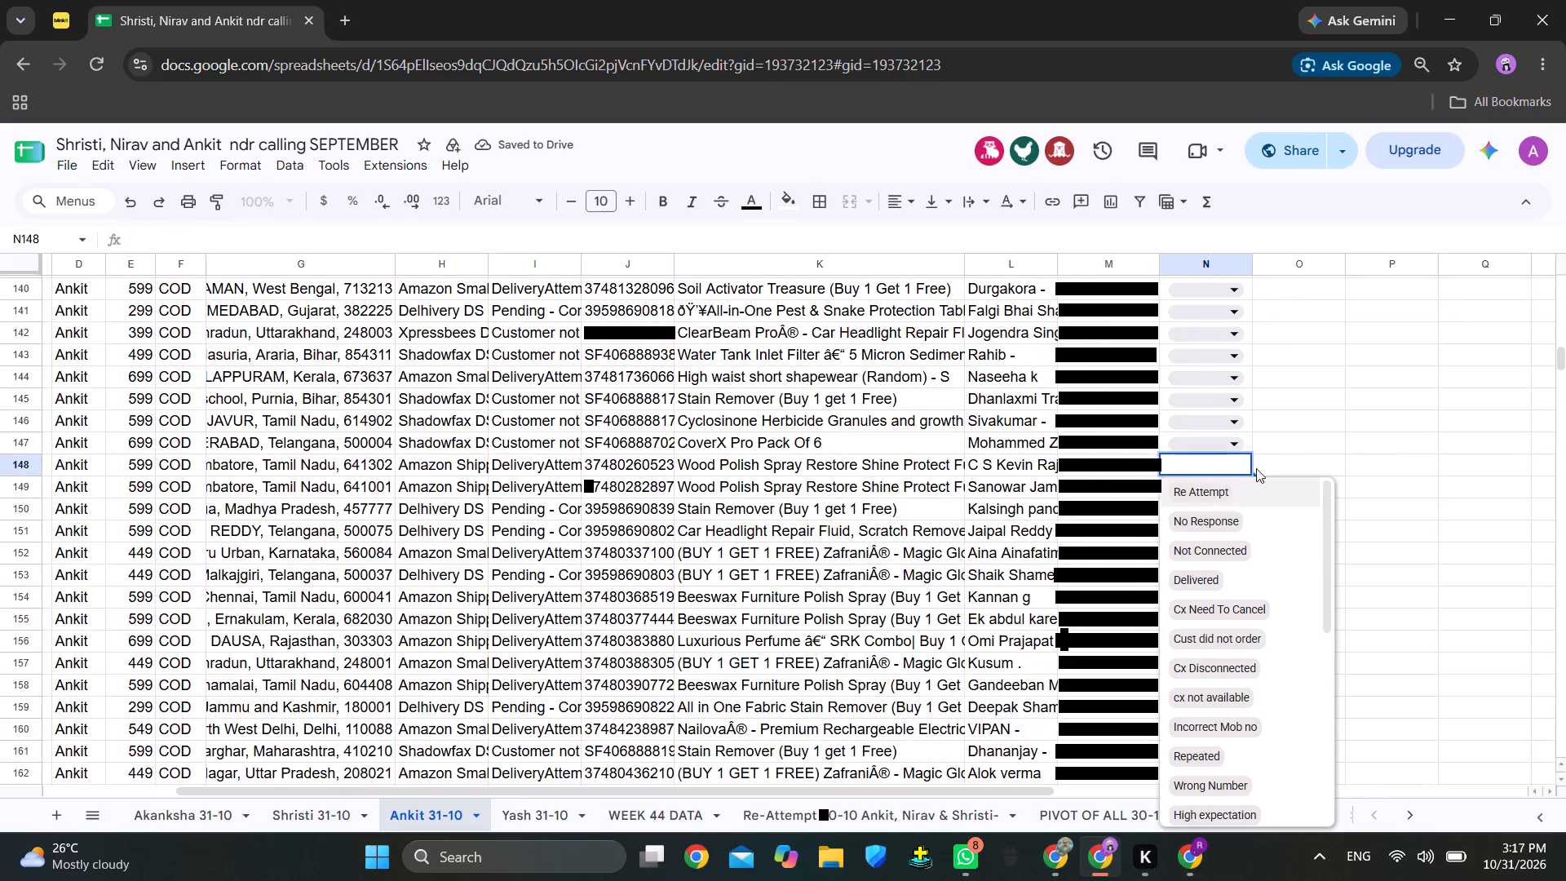
Set the remark in row 104, the first blank one below the upper filled rows, to Re Attempt.
{"action": "scroll", "coordinate": [1283, 429], "scroll_direction": "up", "scroll_amount": 8}
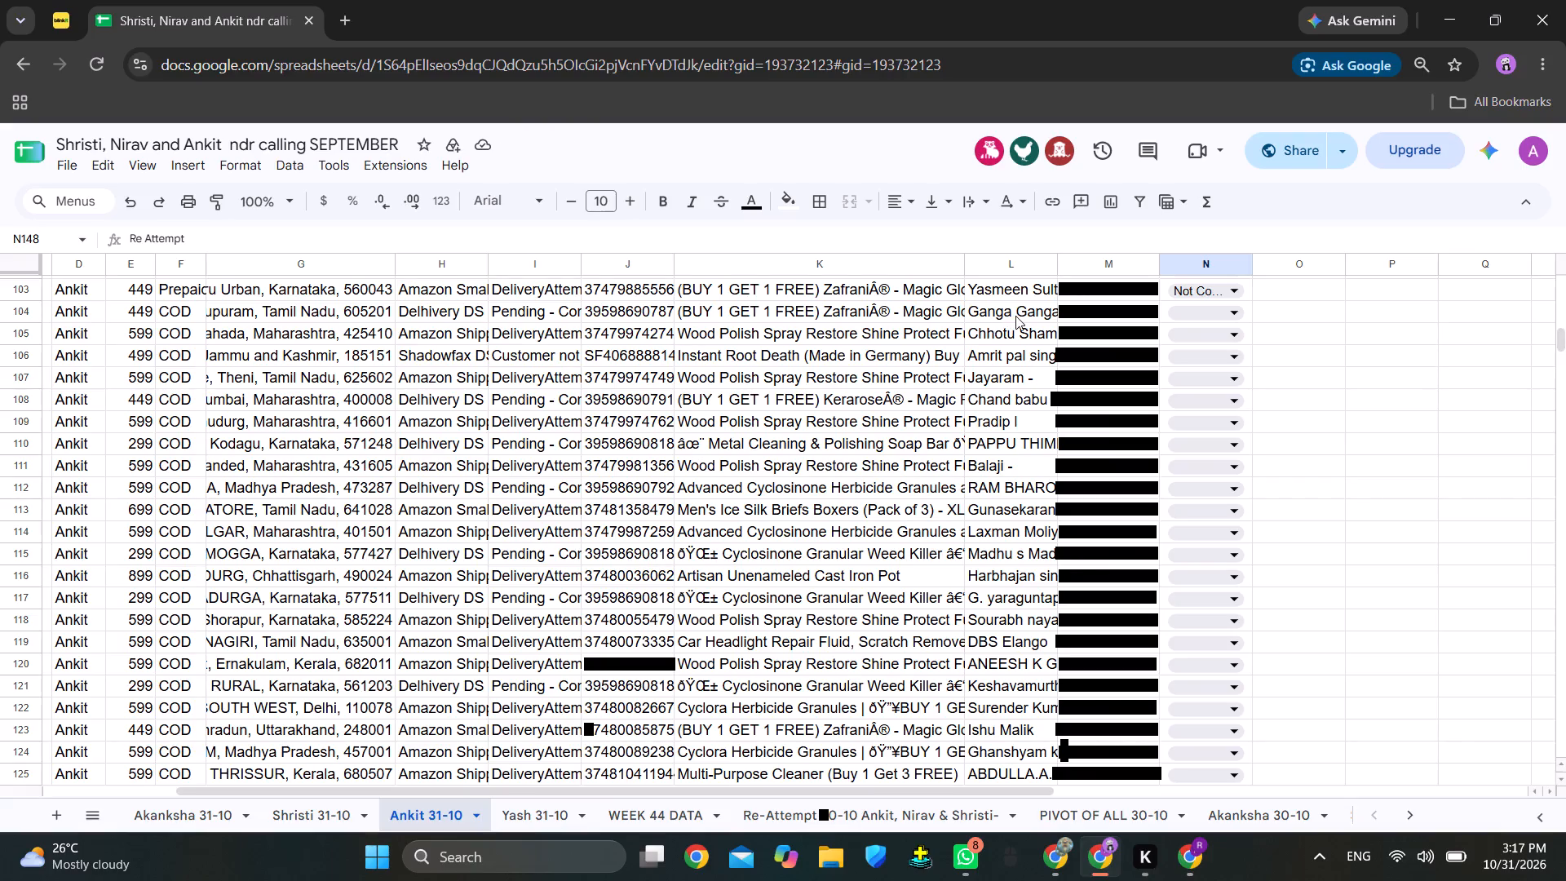
{"action": "left_click", "coordinate": [1198, 317]}
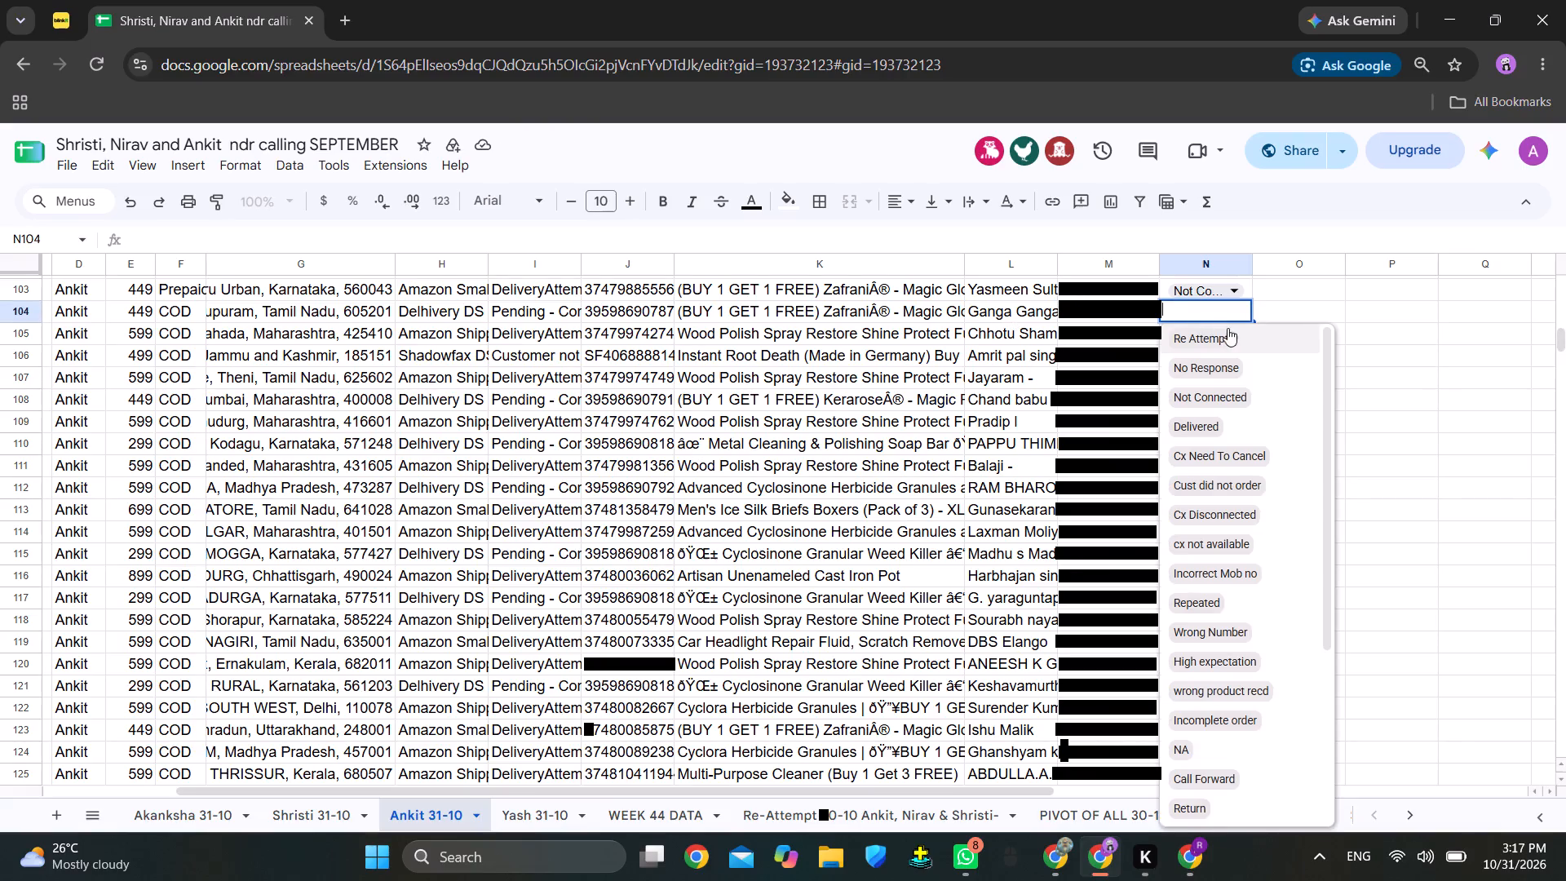
{"action": "left_click", "coordinate": [1218, 343]}
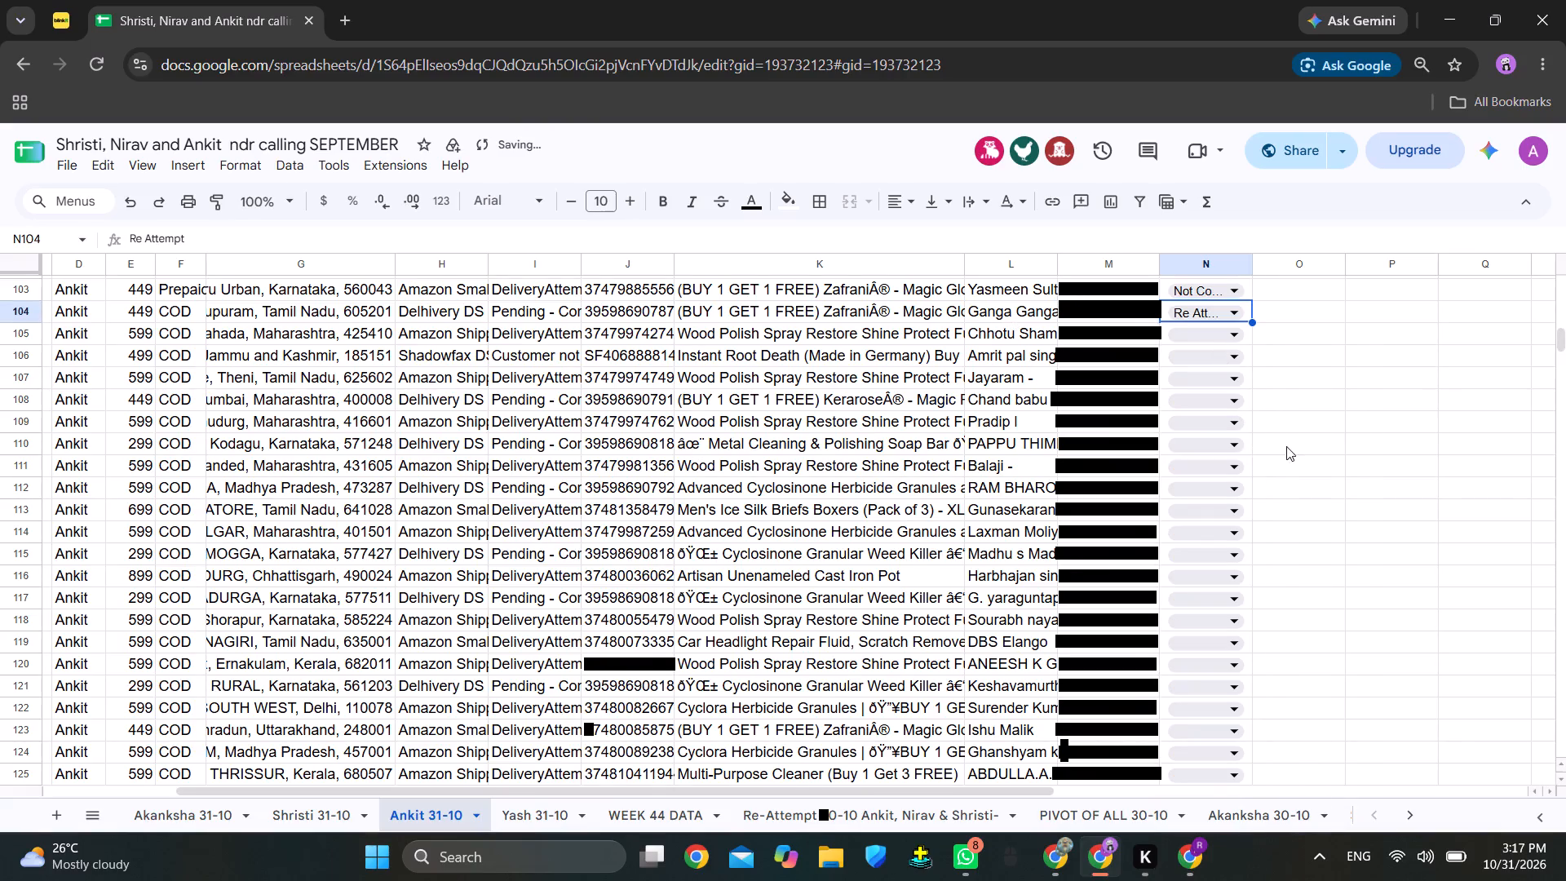
Set the remark in row 147, the last blank one above the lower filled rows, to Re Attempt.
{"action": "scroll", "coordinate": [1302, 459], "scroll_direction": "down", "scroll_amount": 6}
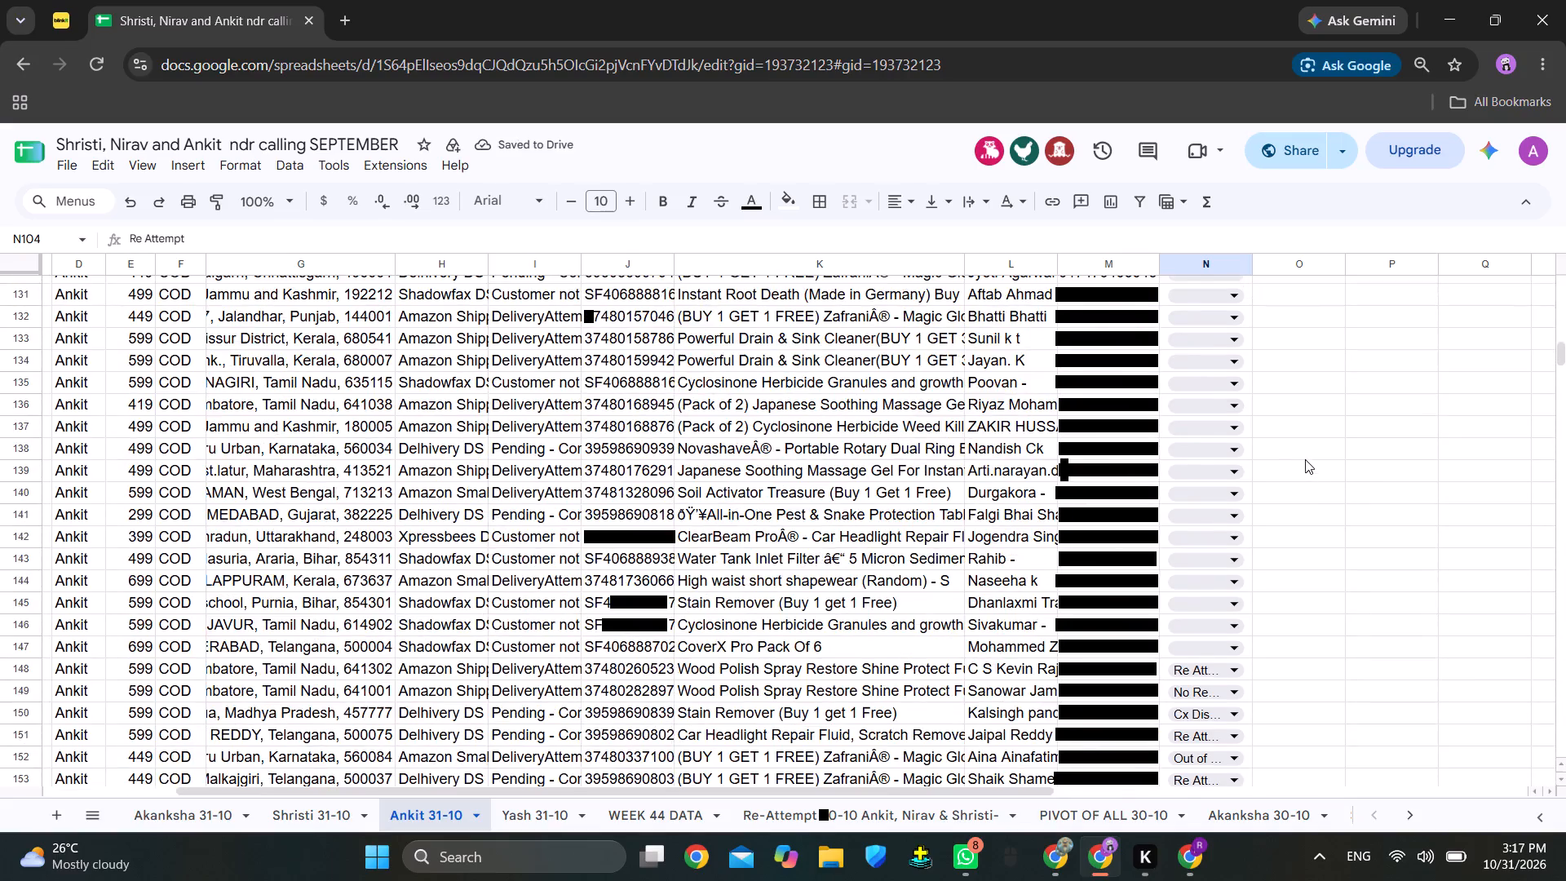
{"action": "scroll", "coordinate": [1325, 484], "scroll_direction": "down", "scroll_amount": 1}
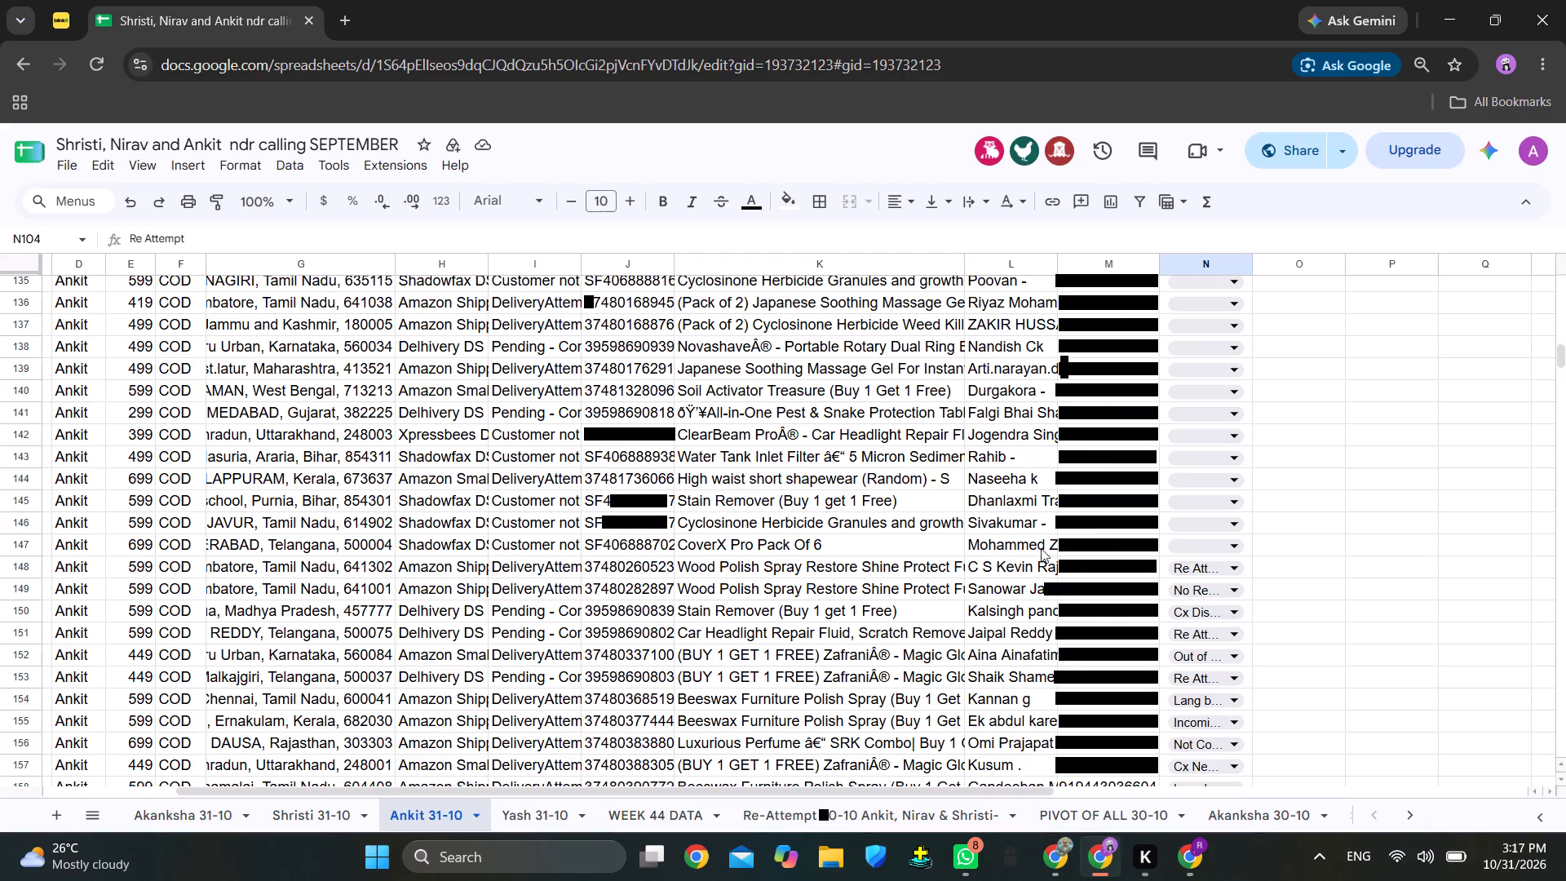
{"action": "left_click", "coordinate": [1211, 548]}
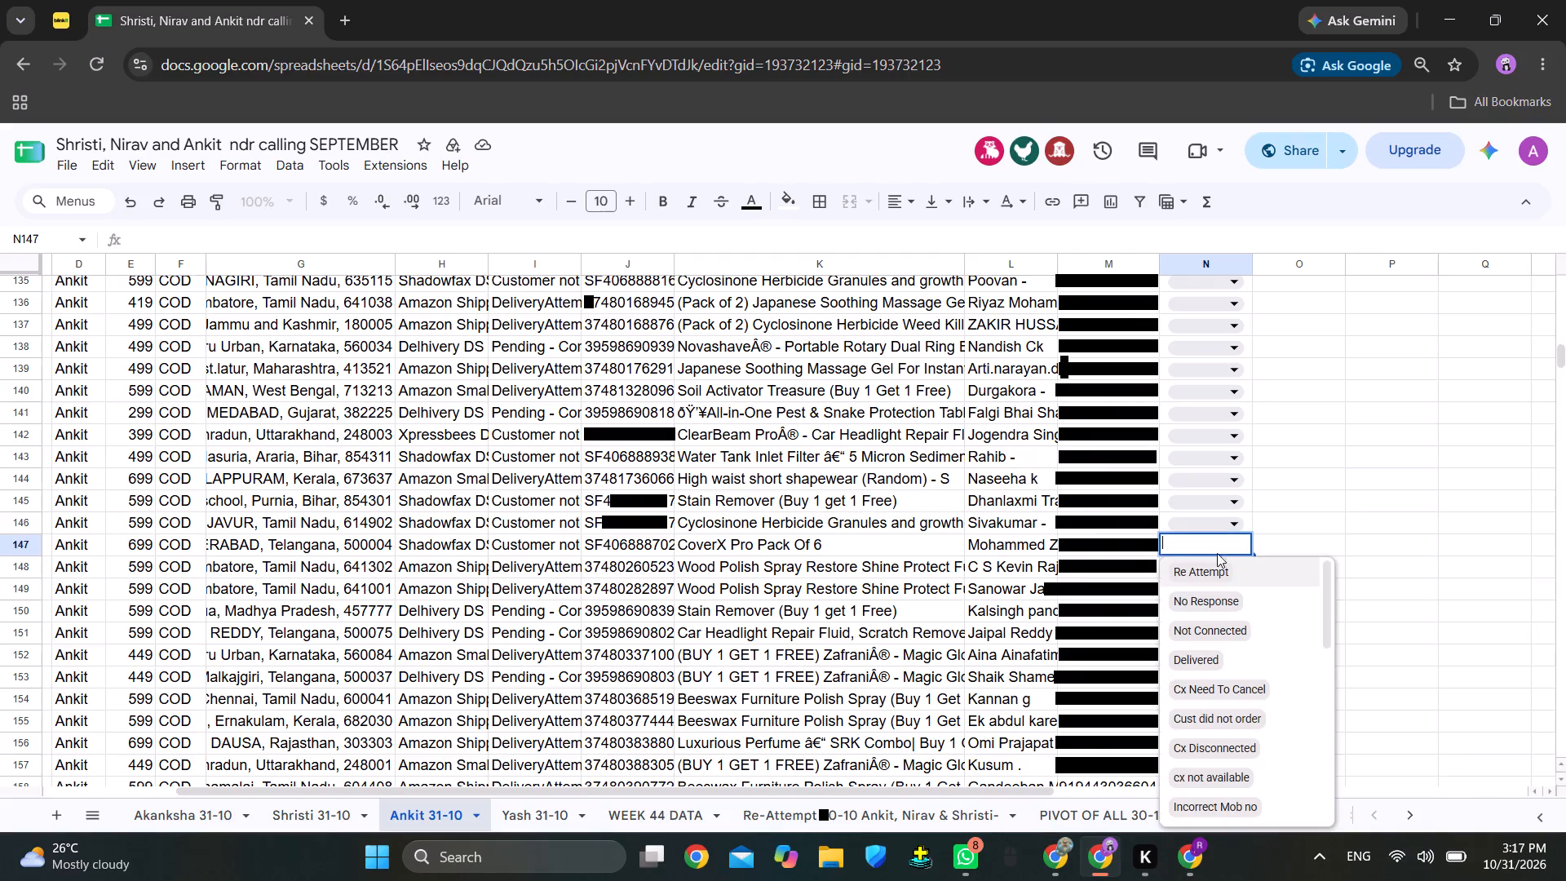
{"action": "left_click", "coordinate": [1210, 571]}
Set the remark in row 105, the first blank one below the upper filled rows, to Delivered.
{"action": "scroll", "coordinate": [1298, 485], "scroll_direction": "up", "scroll_amount": 7}
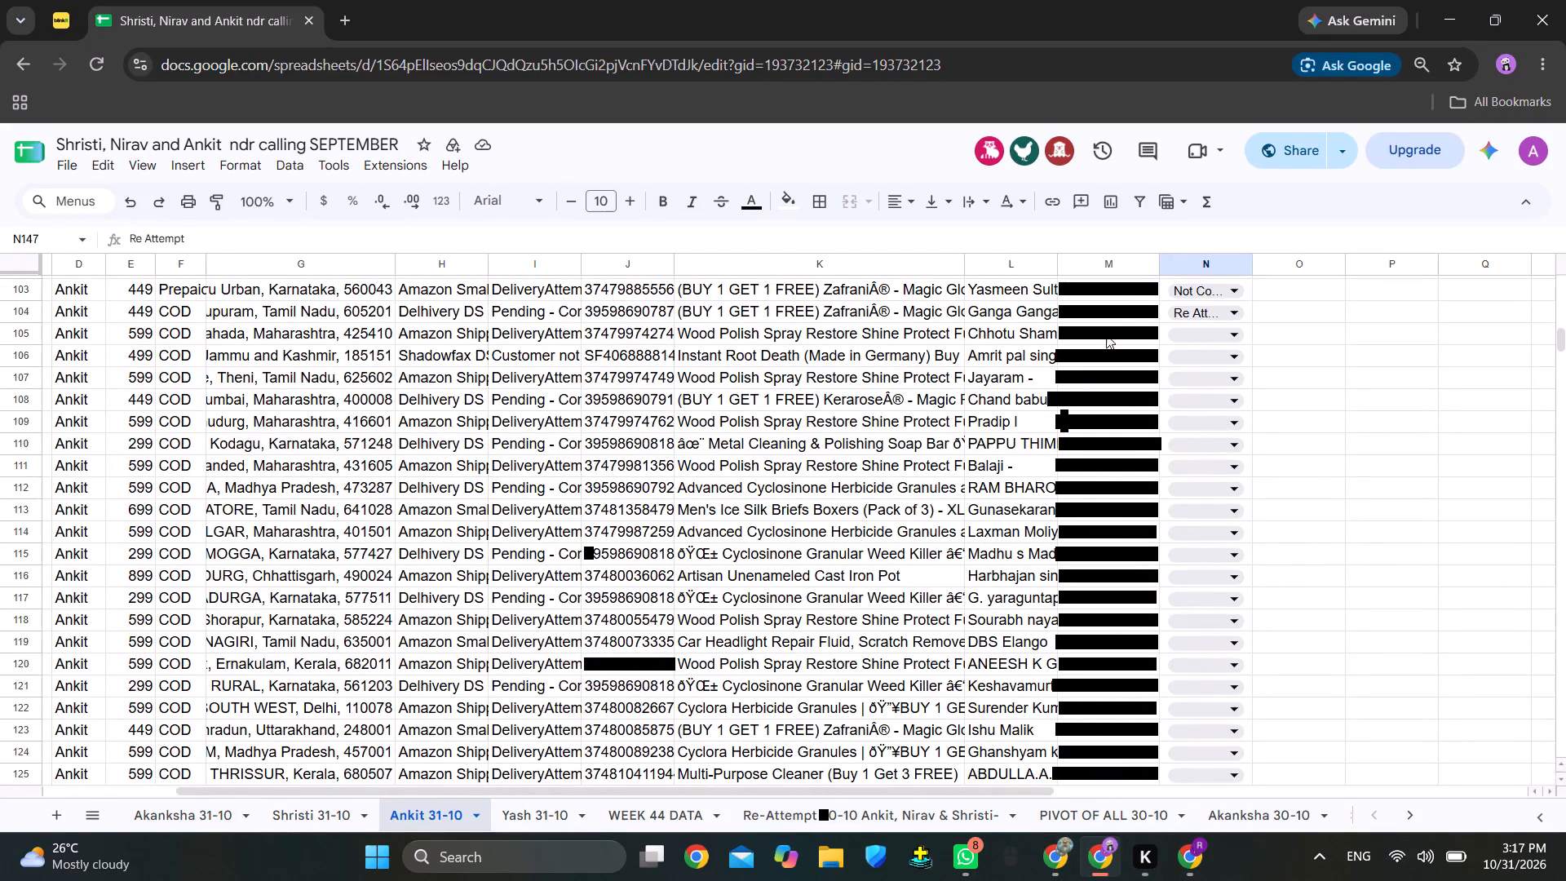
{"action": "left_click", "coordinate": [1214, 333]}
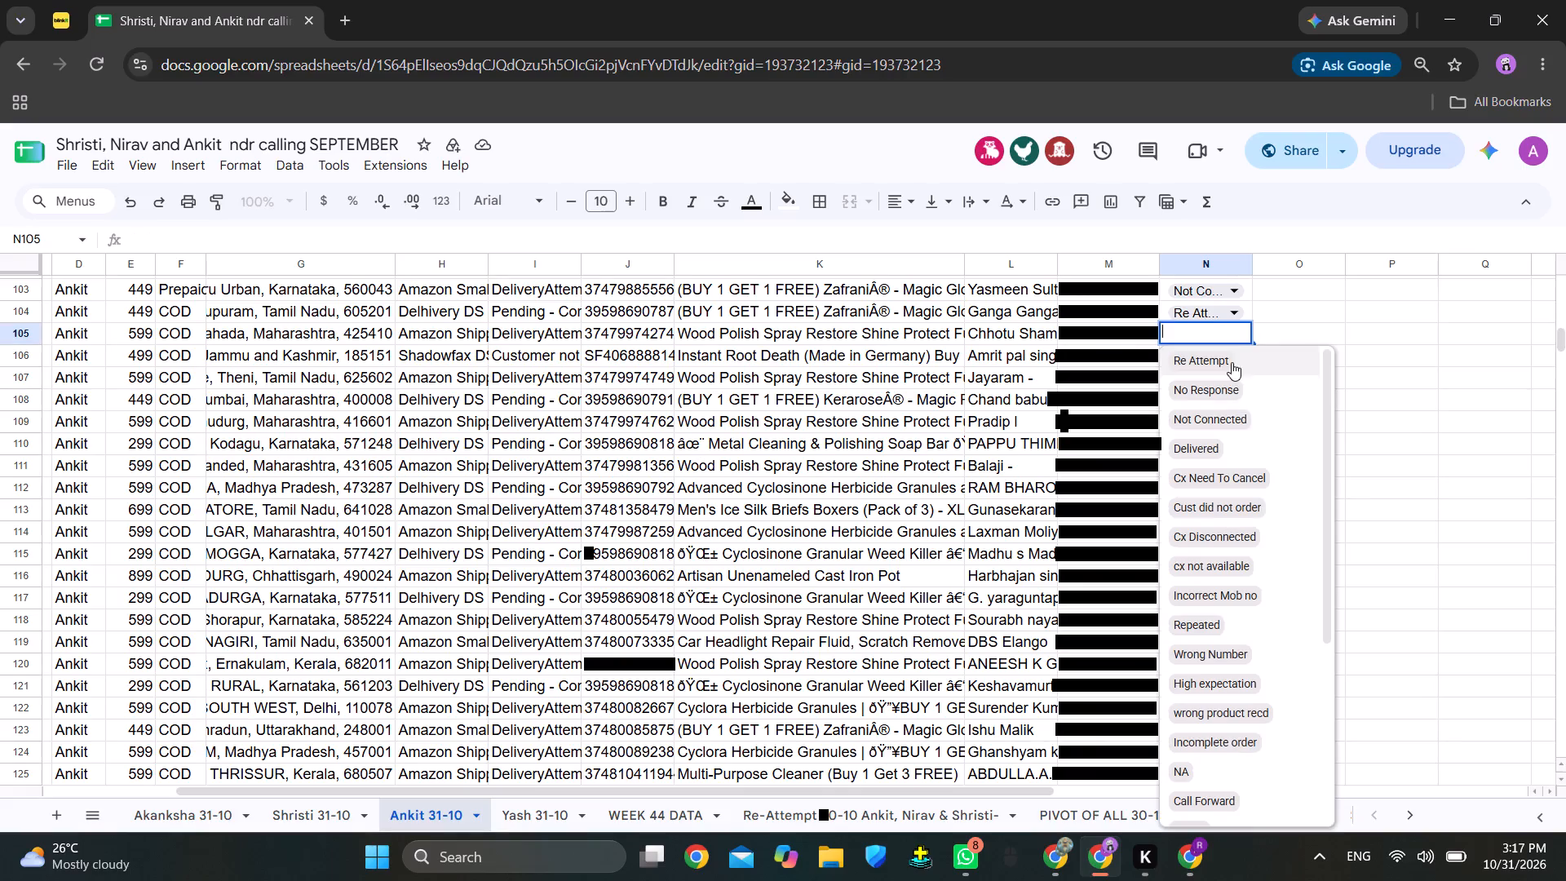
{"action": "left_click", "coordinate": [1201, 446]}
Set the remark in row 146, the last blank one above the lower filled rows, to Record your message.
{"action": "scroll", "coordinate": [1255, 472], "scroll_direction": "down", "scroll_amount": 8}
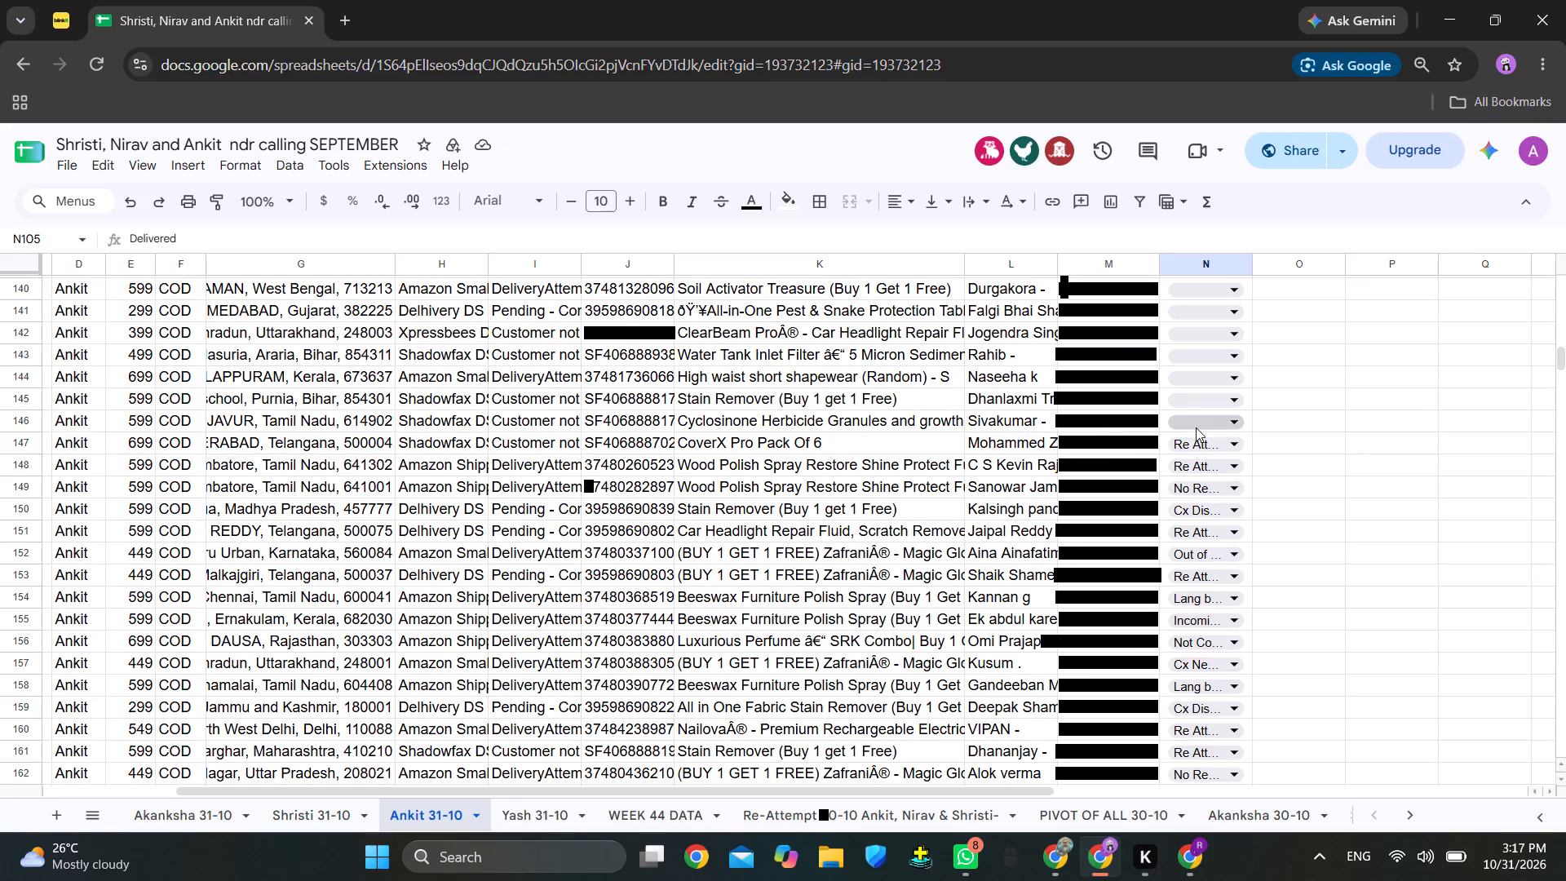
{"action": "left_click", "coordinate": [1196, 427]}
{"action": "scroll", "coordinate": [1247, 552], "scroll_direction": "down", "scroll_amount": 3}
{"action": "scroll", "coordinate": [1250, 563], "scroll_direction": "up", "scroll_amount": 1}
{"action": "scroll", "coordinate": [1250, 564], "scroll_direction": "down", "scroll_amount": 3}
{"action": "left_click", "coordinate": [1249, 653]}
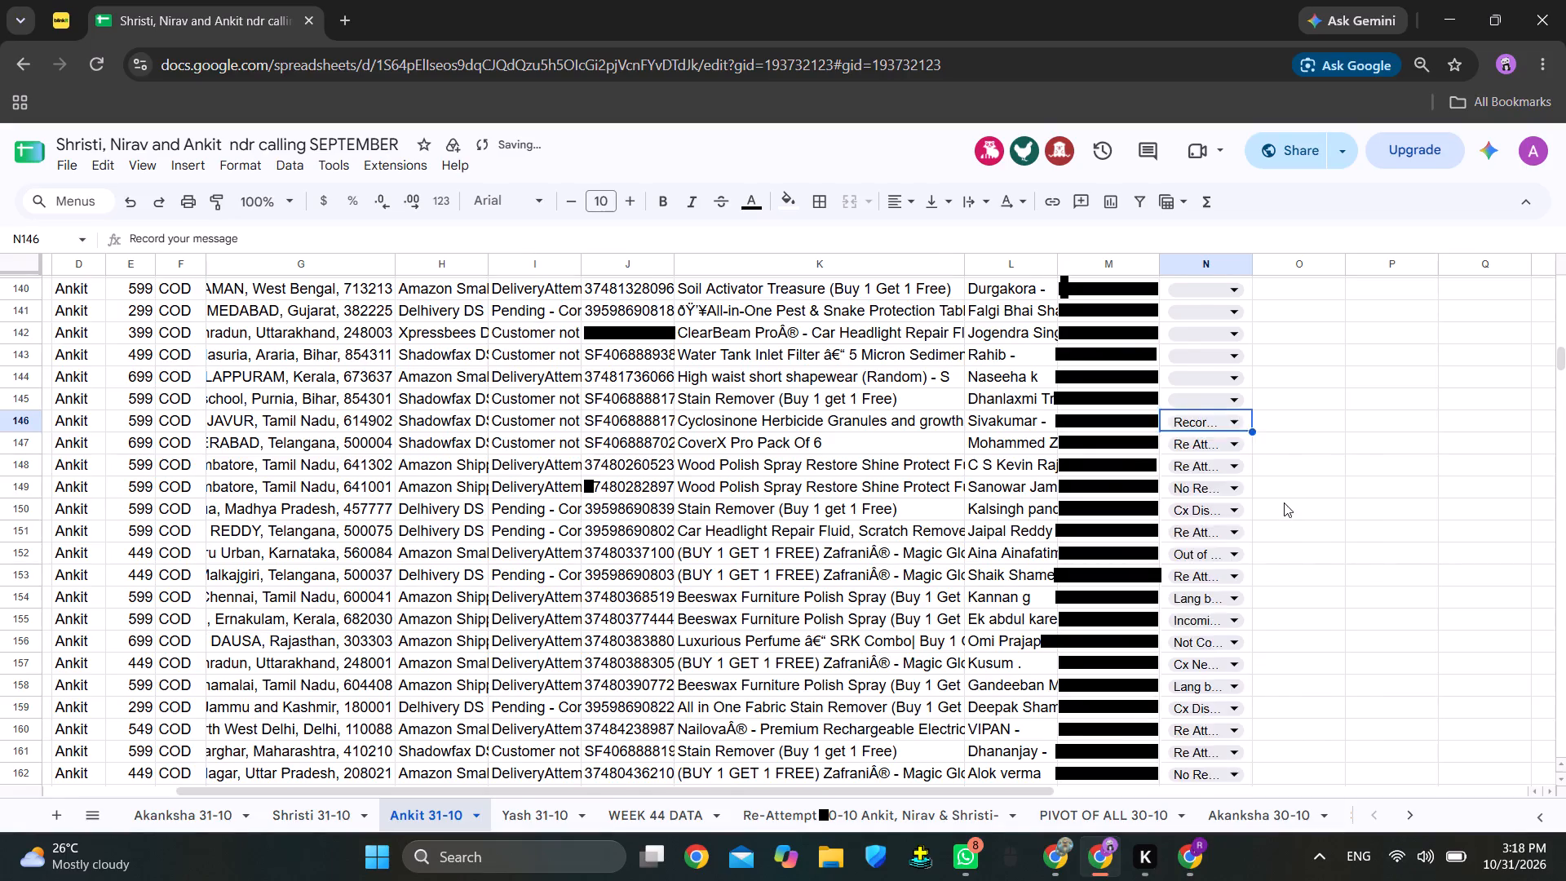
Set the remark in row 106, the first blank one below the upper filled rows, to No Response.
{"action": "scroll", "coordinate": [1285, 502], "scroll_direction": "up", "scroll_amount": 8}
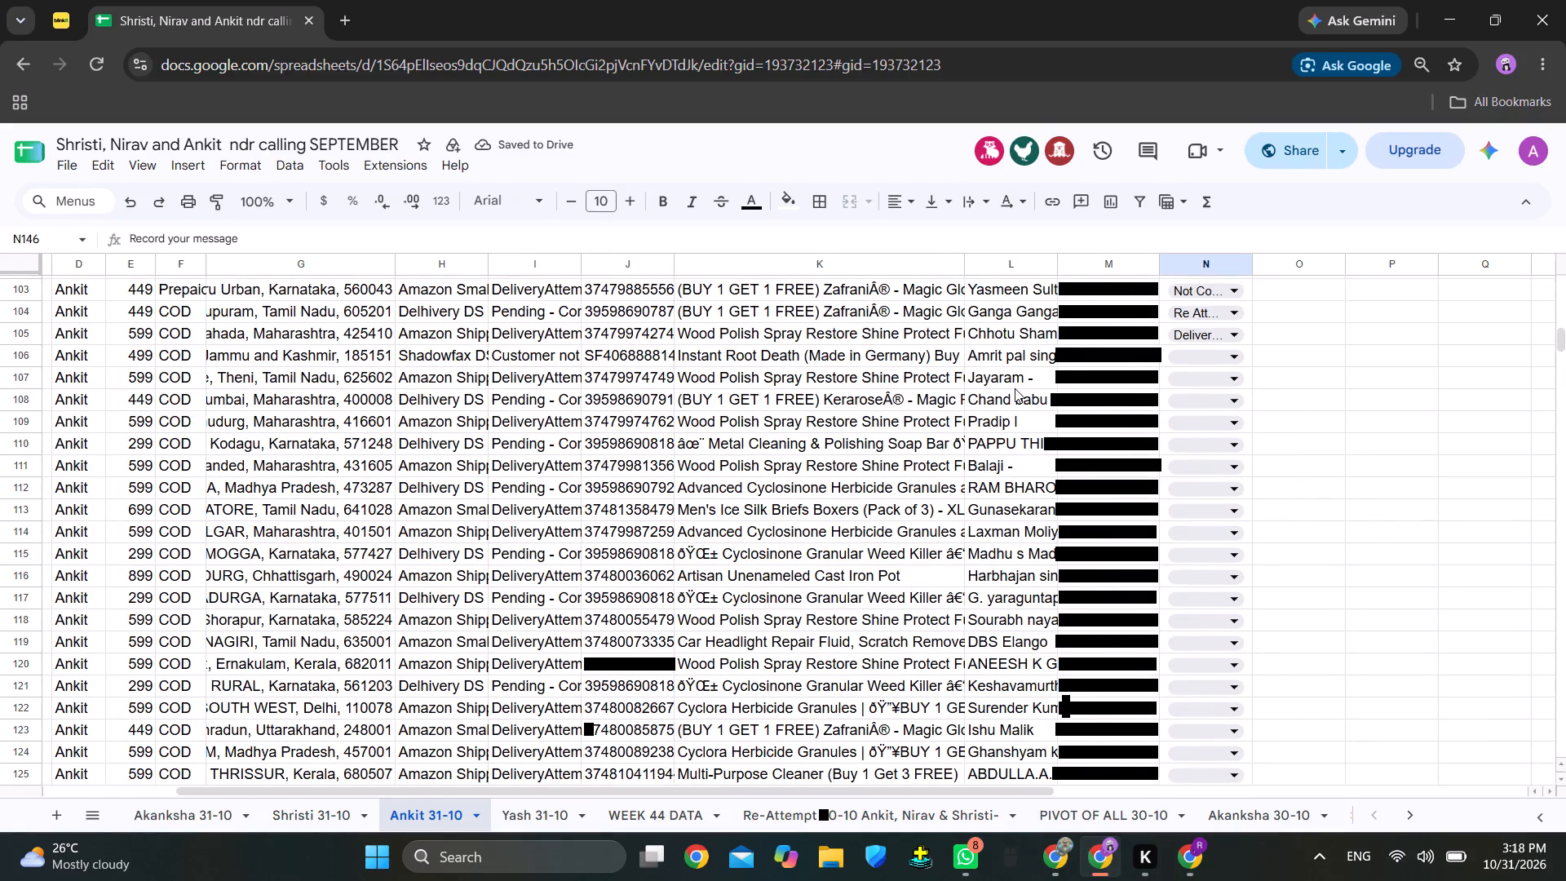
{"action": "left_click", "coordinate": [1208, 359]}
{"action": "left_click", "coordinate": [1205, 409]}
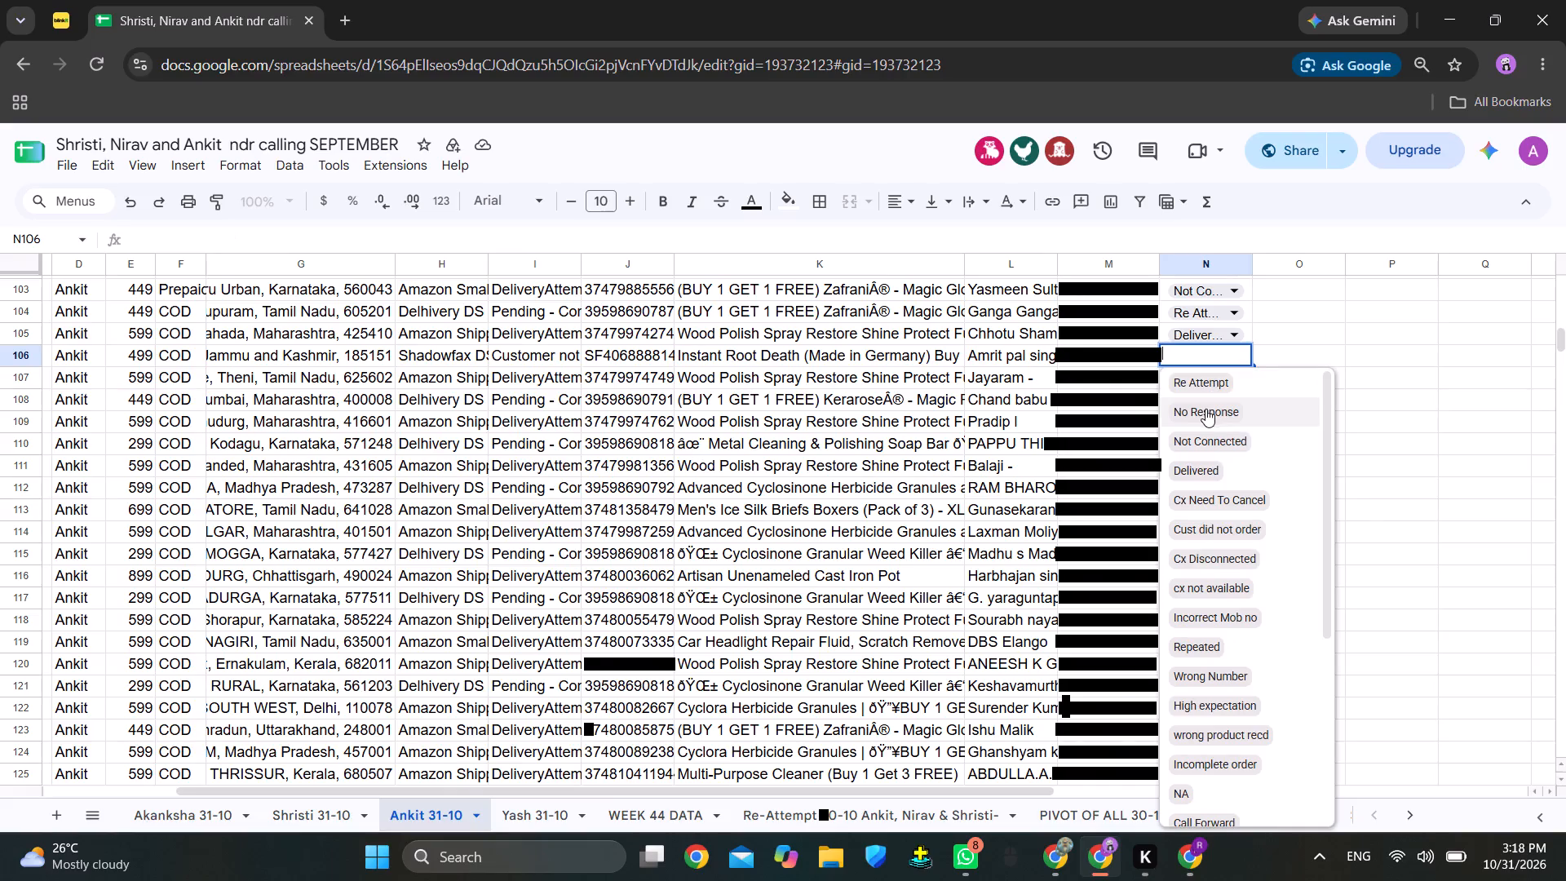
Set the remark in row 145, the last blank one above the lower filled rows, to No Response.
{"action": "scroll", "coordinate": [1230, 463], "scroll_direction": "down", "scroll_amount": 7}
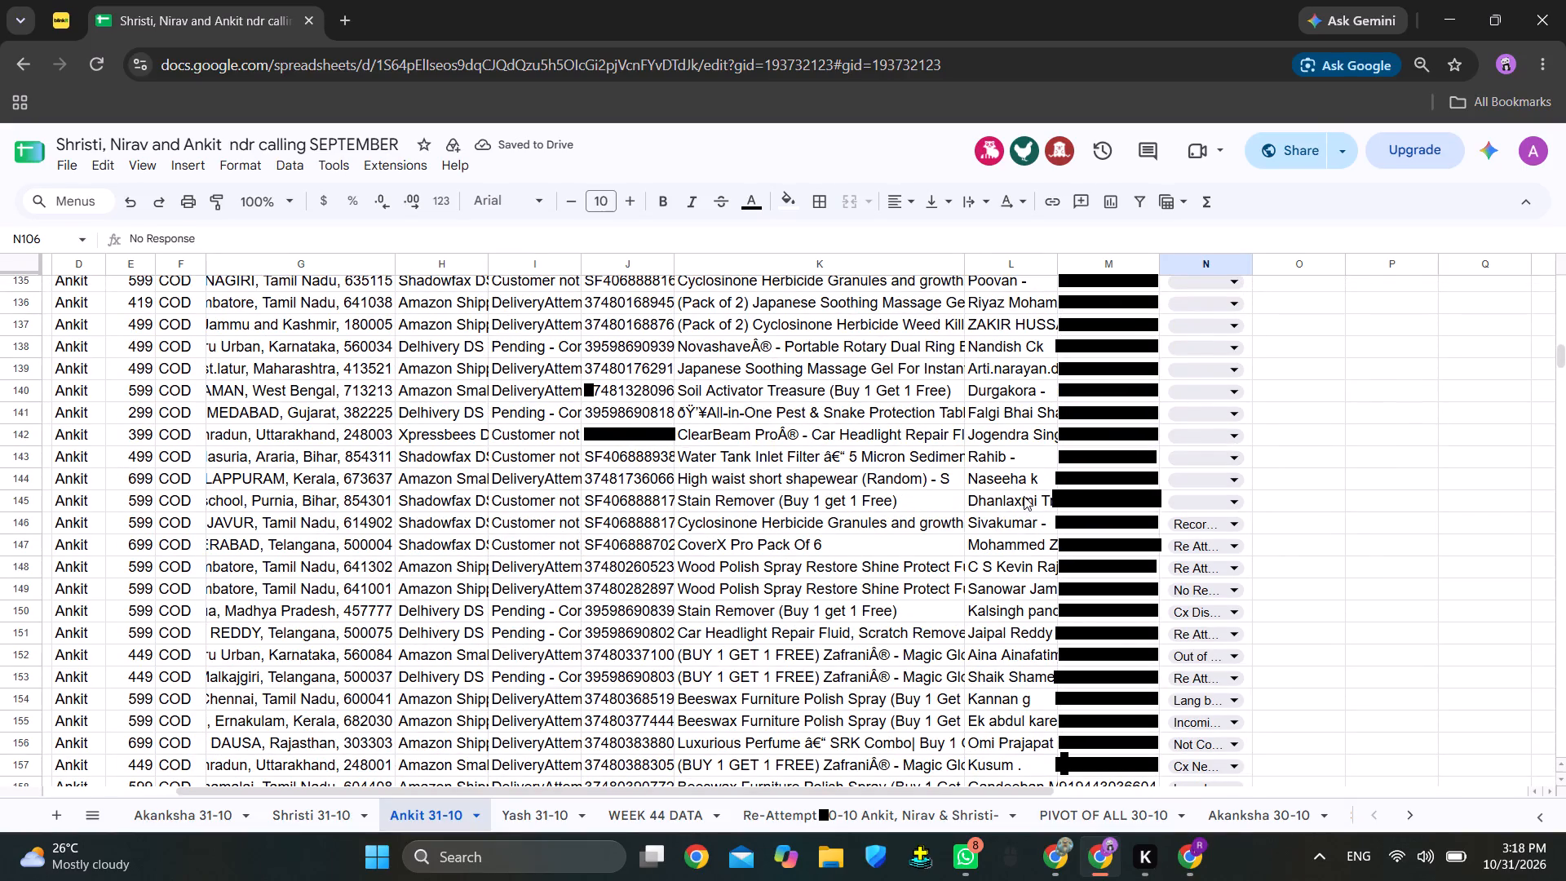
{"action": "left_click", "coordinate": [1208, 500]}
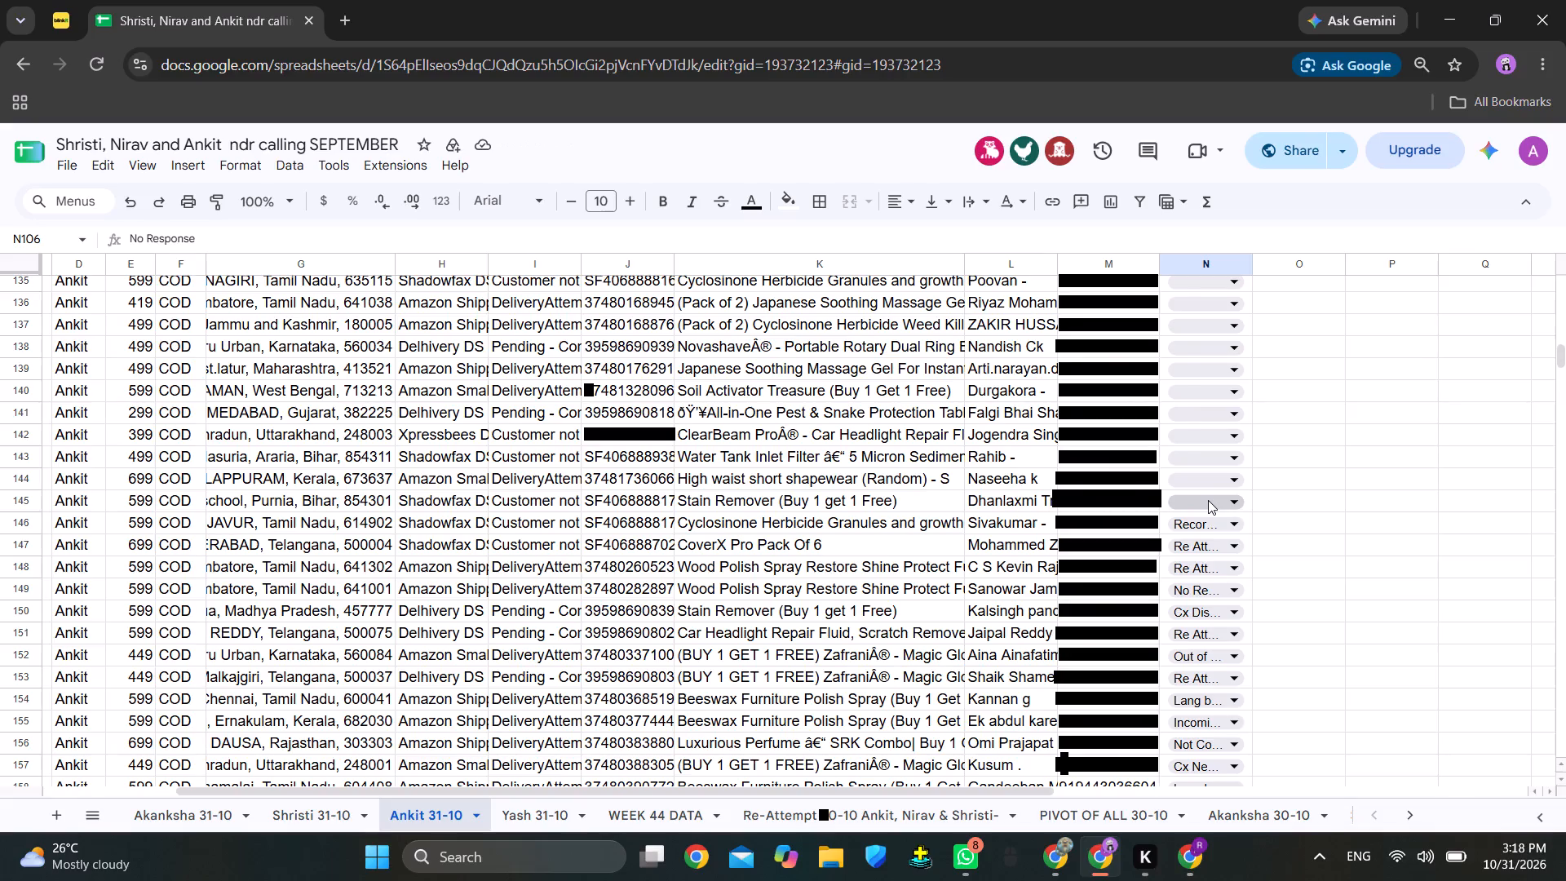
{"action": "left_click", "coordinate": [1210, 553]}
Set the remark in row 107, the first blank one below the upper filled rows, to Busy.
{"action": "scroll", "coordinate": [1259, 470], "scroll_direction": "down", "scroll_amount": 1}
{"action": "scroll", "coordinate": [1238, 468], "scroll_direction": "up", "scroll_amount": 4}
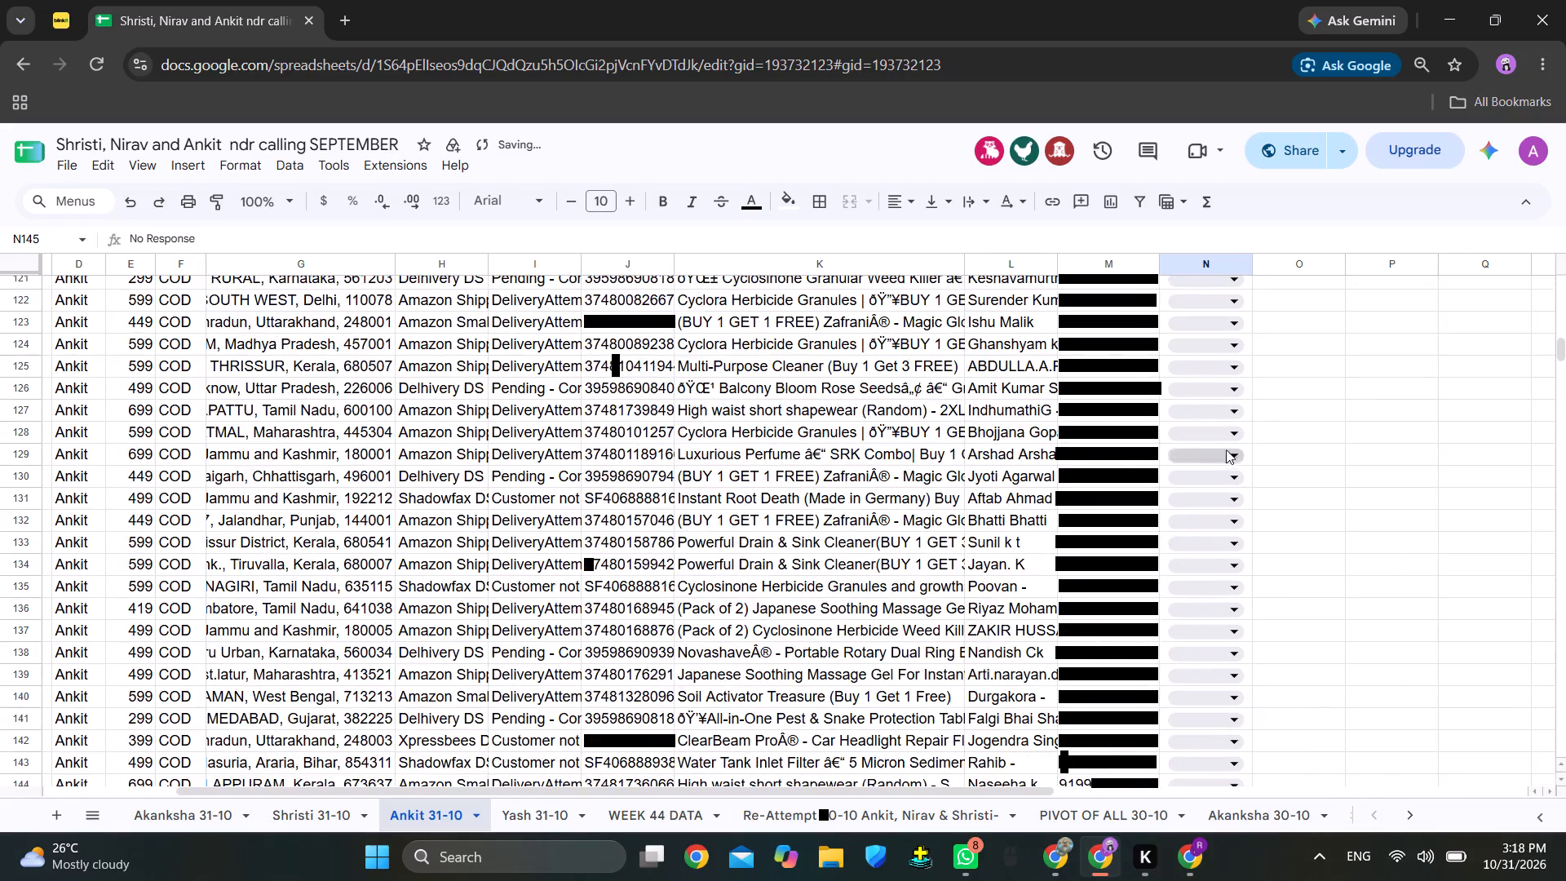
{"action": "scroll", "coordinate": [1219, 447], "scroll_direction": "up", "scroll_amount": 5}
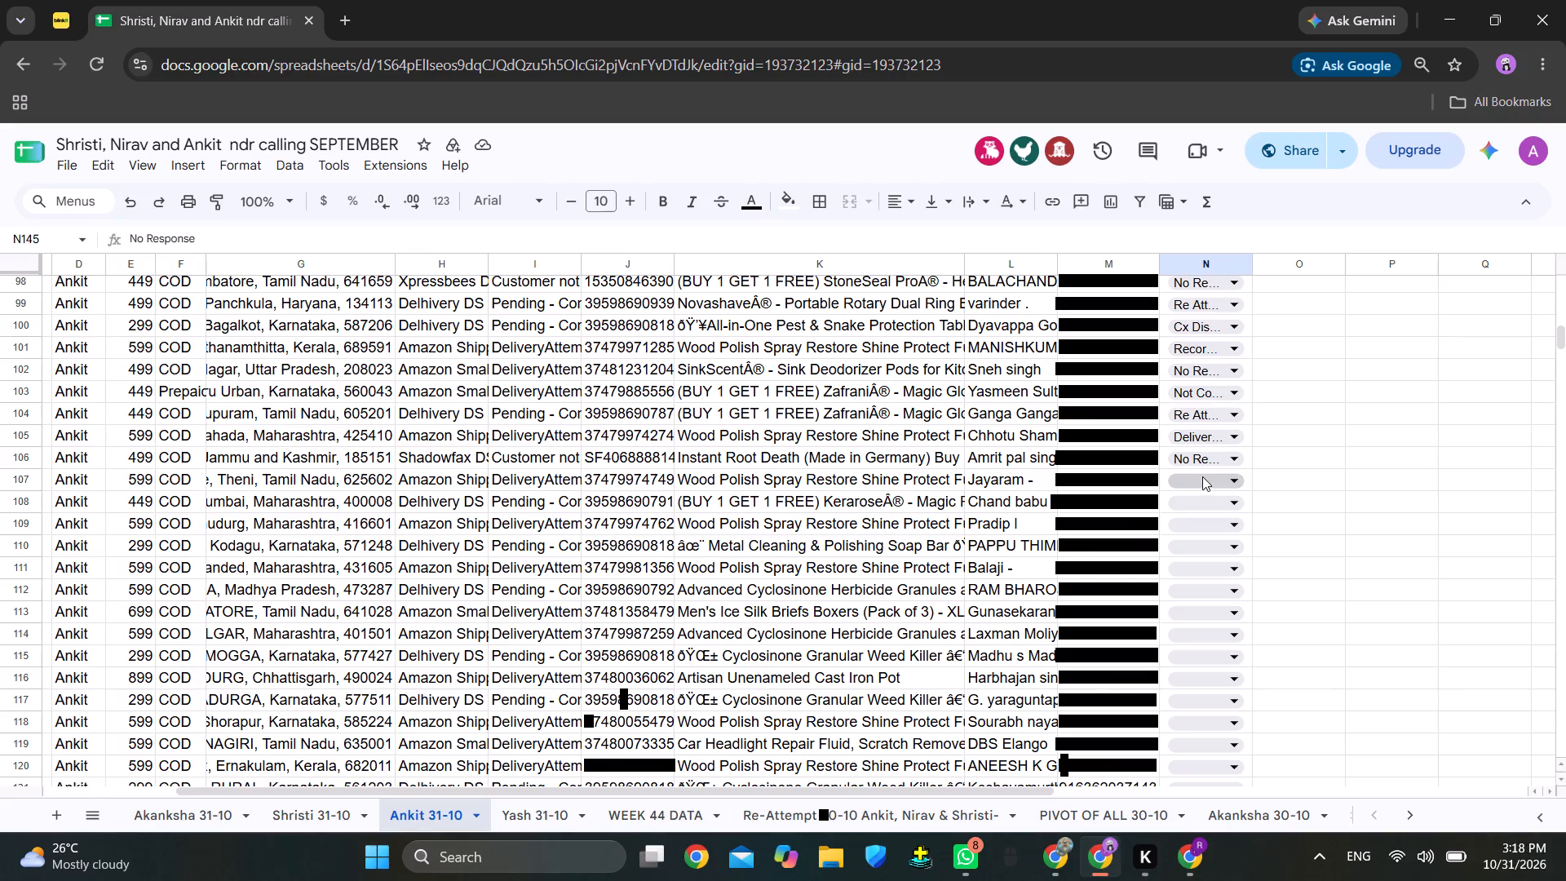
{"action": "left_click", "coordinate": [1203, 476]}
{"action": "scroll", "coordinate": [1229, 601], "scroll_direction": "down", "scroll_amount": 12}
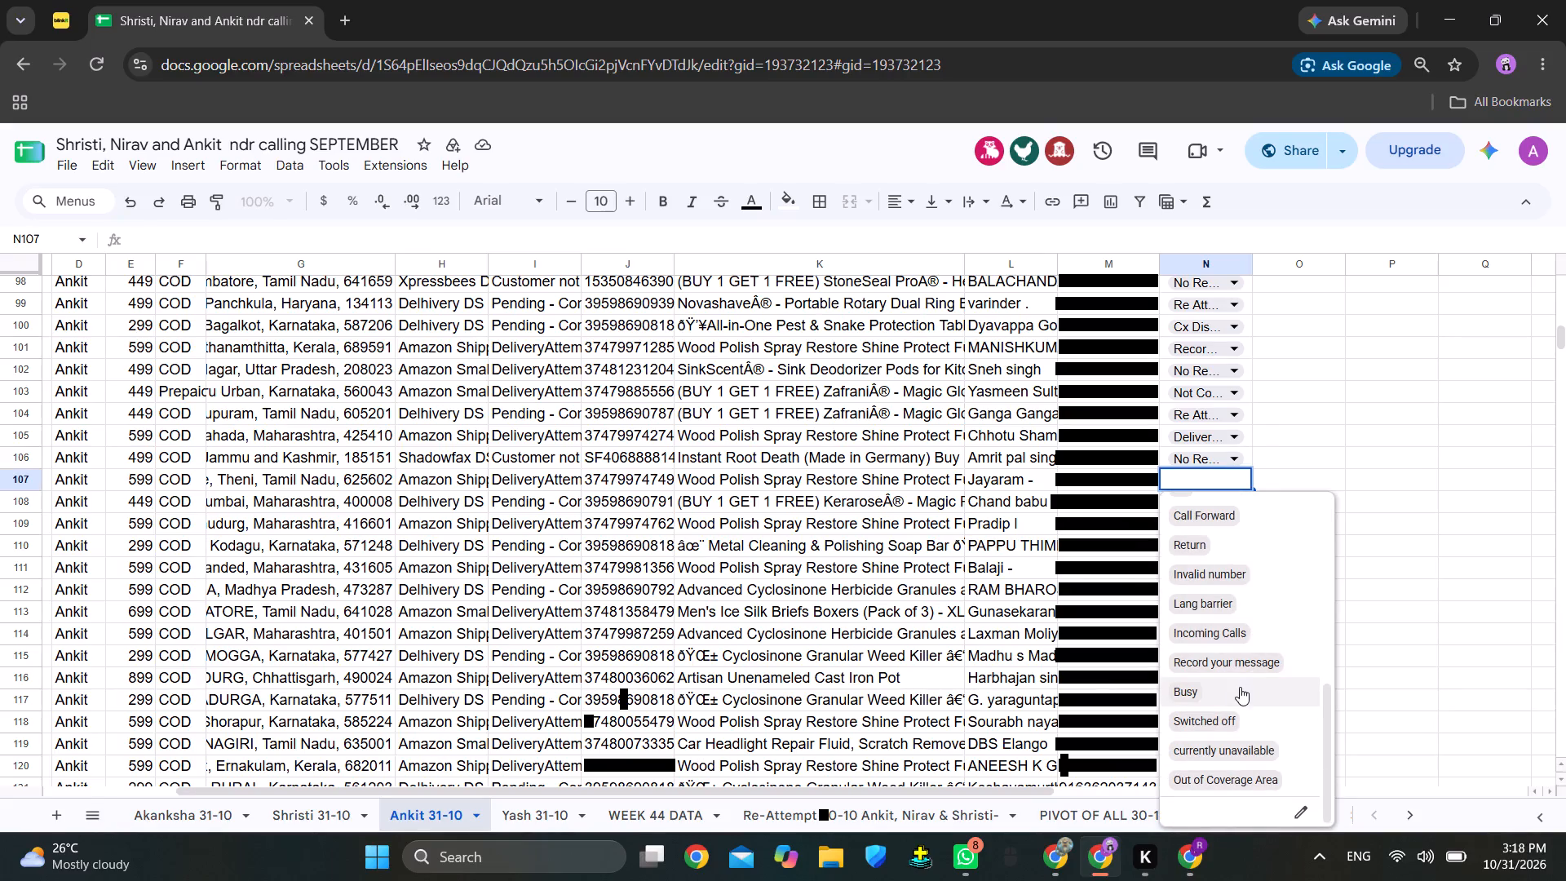
{"action": "left_click", "coordinate": [1189, 692]}
Set the remark in row 144, the last blank one above the lower filled rows, to Lang barrier.
{"action": "scroll", "coordinate": [1337, 578], "scroll_direction": "down", "scroll_amount": 7}
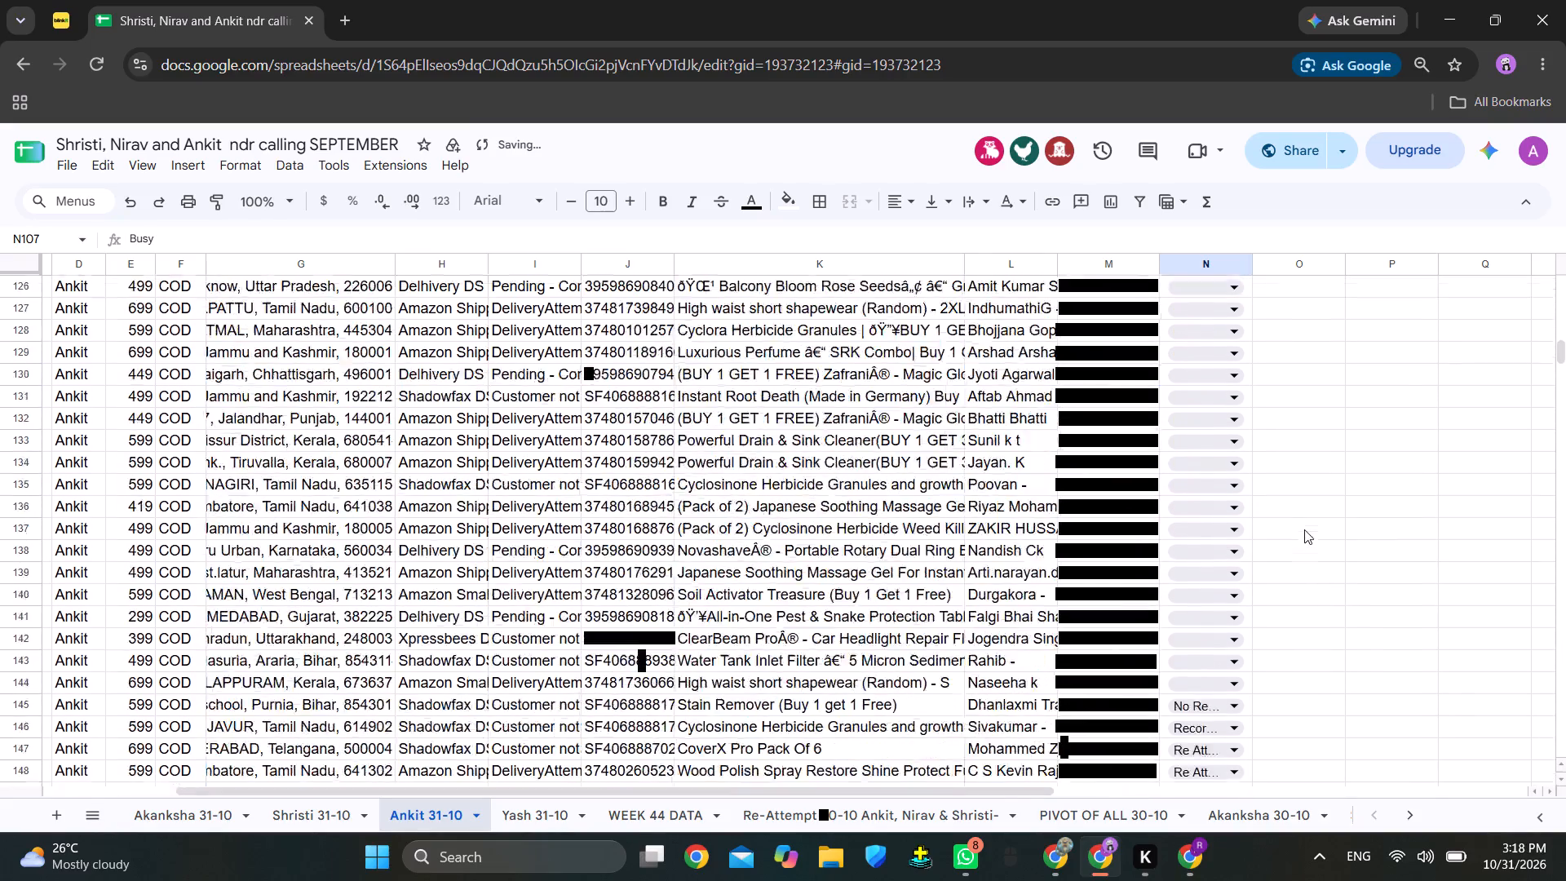
{"action": "scroll", "coordinate": [1304, 529], "scroll_direction": "down", "scroll_amount": 2}
{"action": "scroll", "coordinate": [1298, 485], "scroll_direction": "up", "scroll_amount": 1}
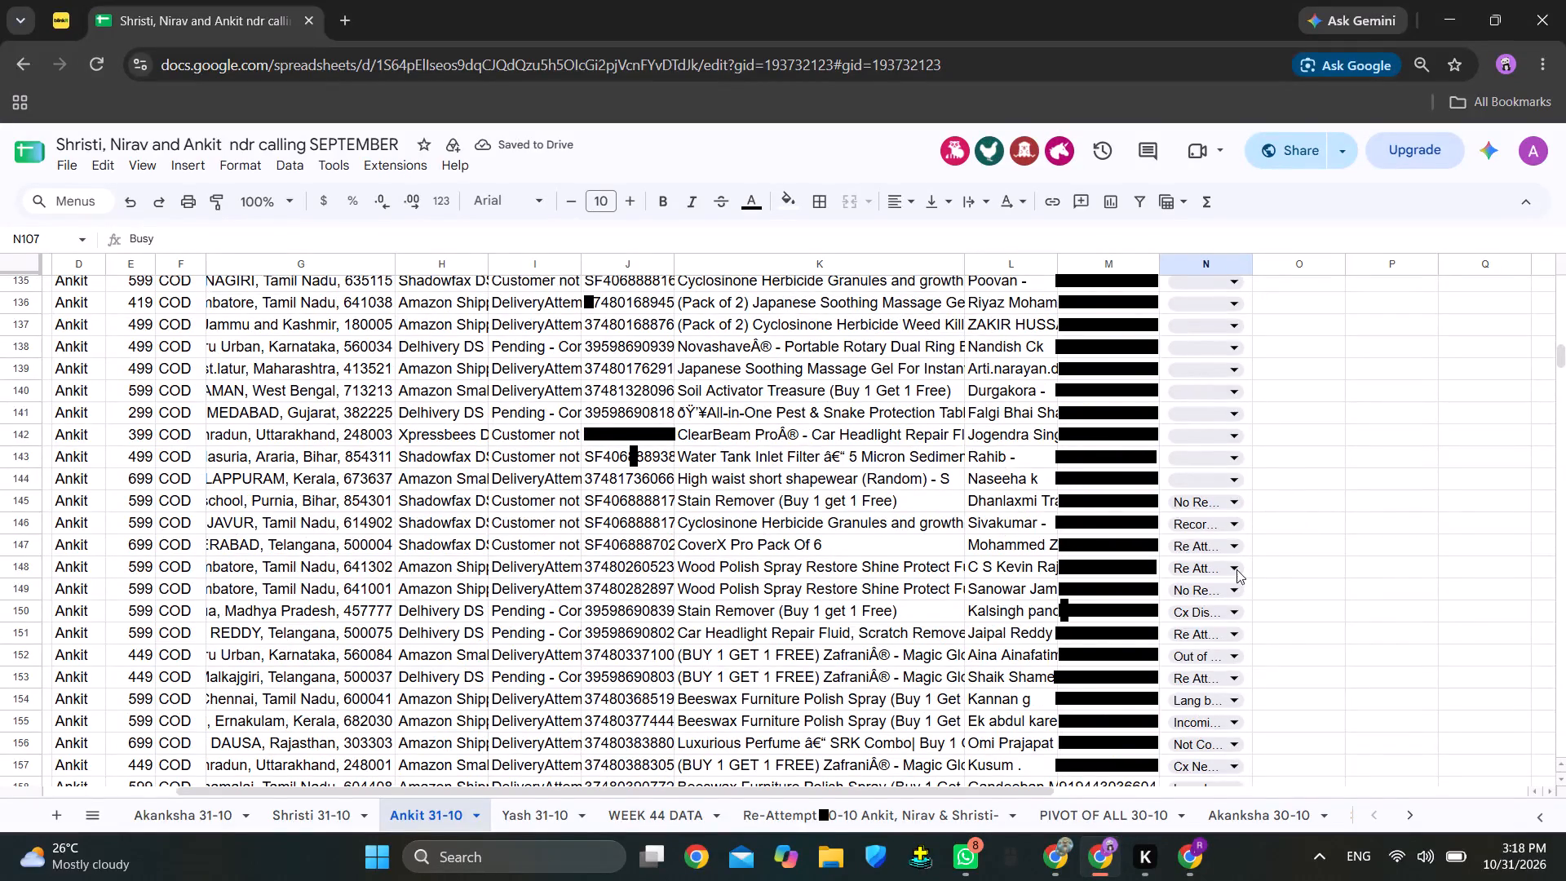
{"action": "scroll", "coordinate": [1272, 576], "scroll_direction": "down", "scroll_amount": 1}
{"action": "scroll", "coordinate": [1274, 568], "scroll_direction": "up", "scroll_amount": 1}
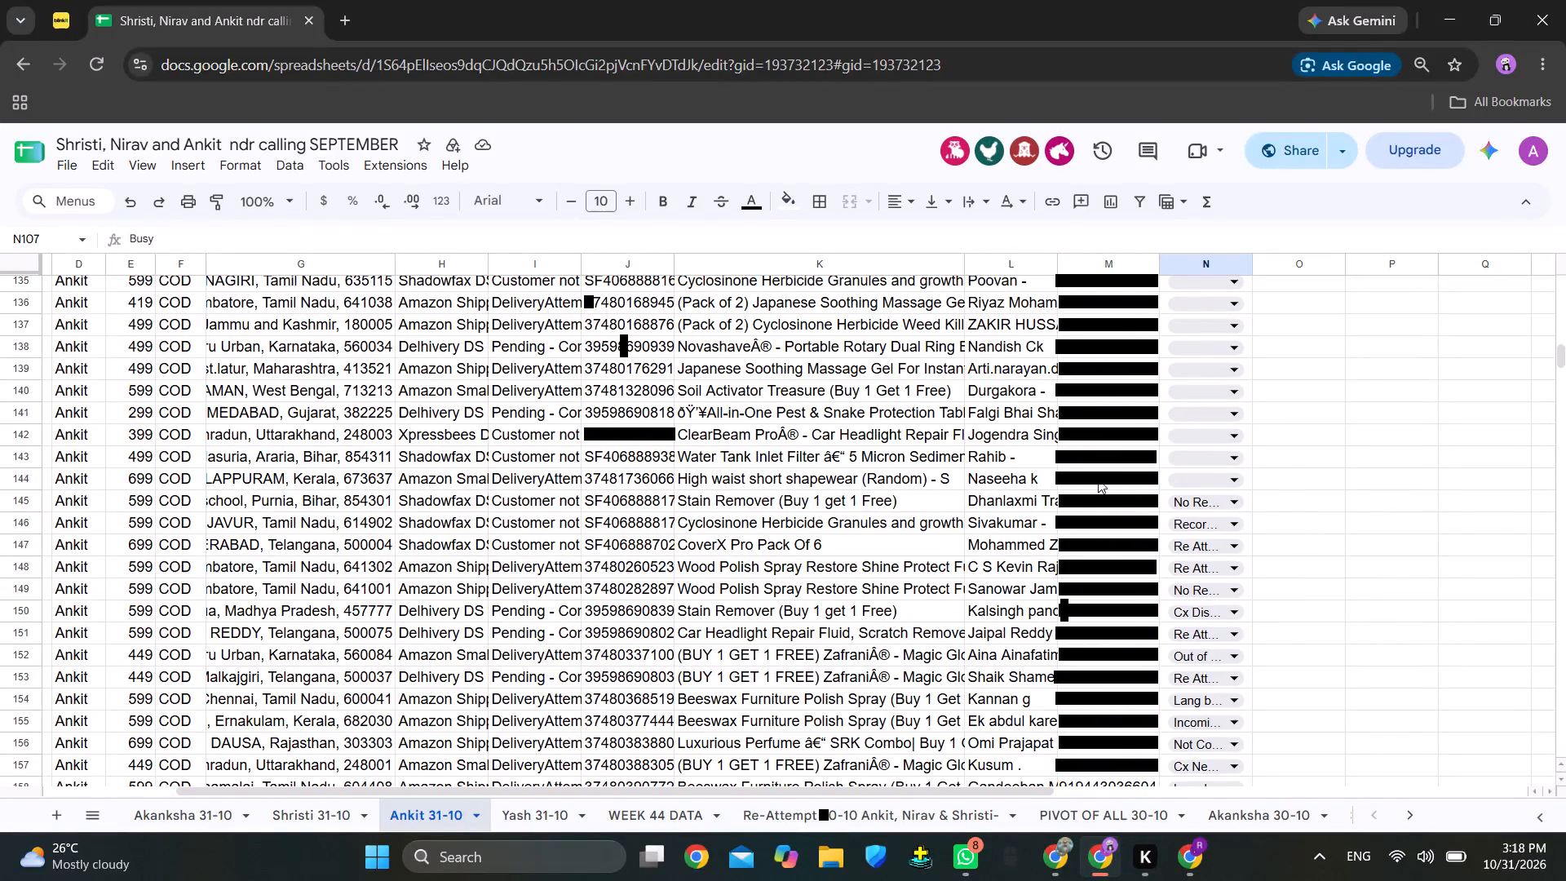
{"action": "left_click", "coordinate": [1213, 480]}
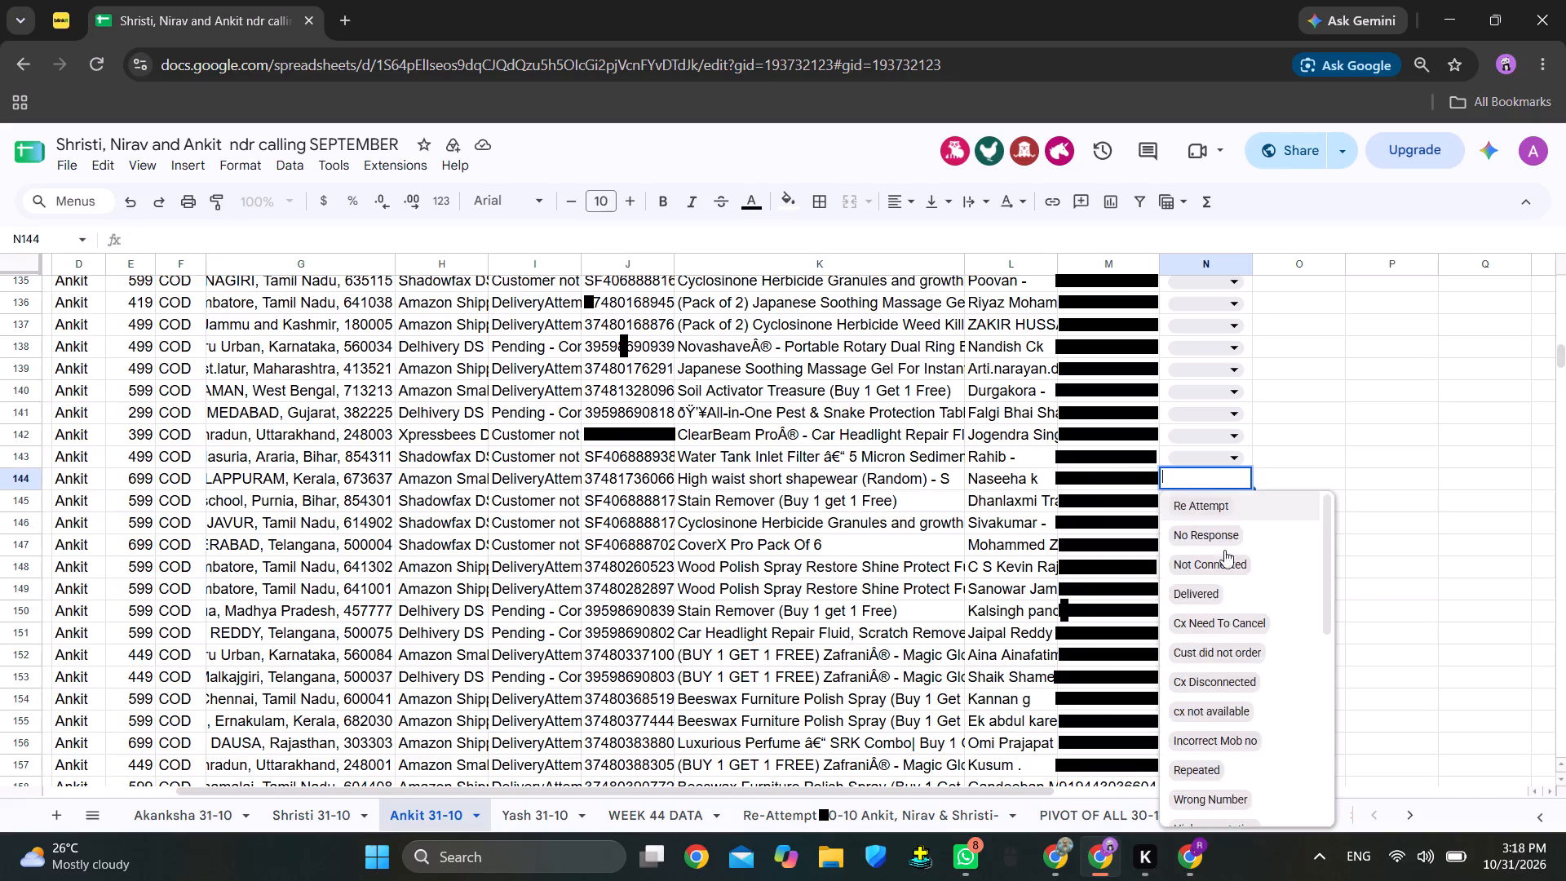
{"action": "scroll", "coordinate": [1230, 577], "scroll_direction": "down", "scroll_amount": 7}
{"action": "left_click", "coordinate": [1218, 608]}
Set the remark in row 108, the first blank one below the upper filled rows, to Re Attempt.
{"action": "scroll", "coordinate": [1271, 532], "scroll_direction": "up", "scroll_amount": 6}
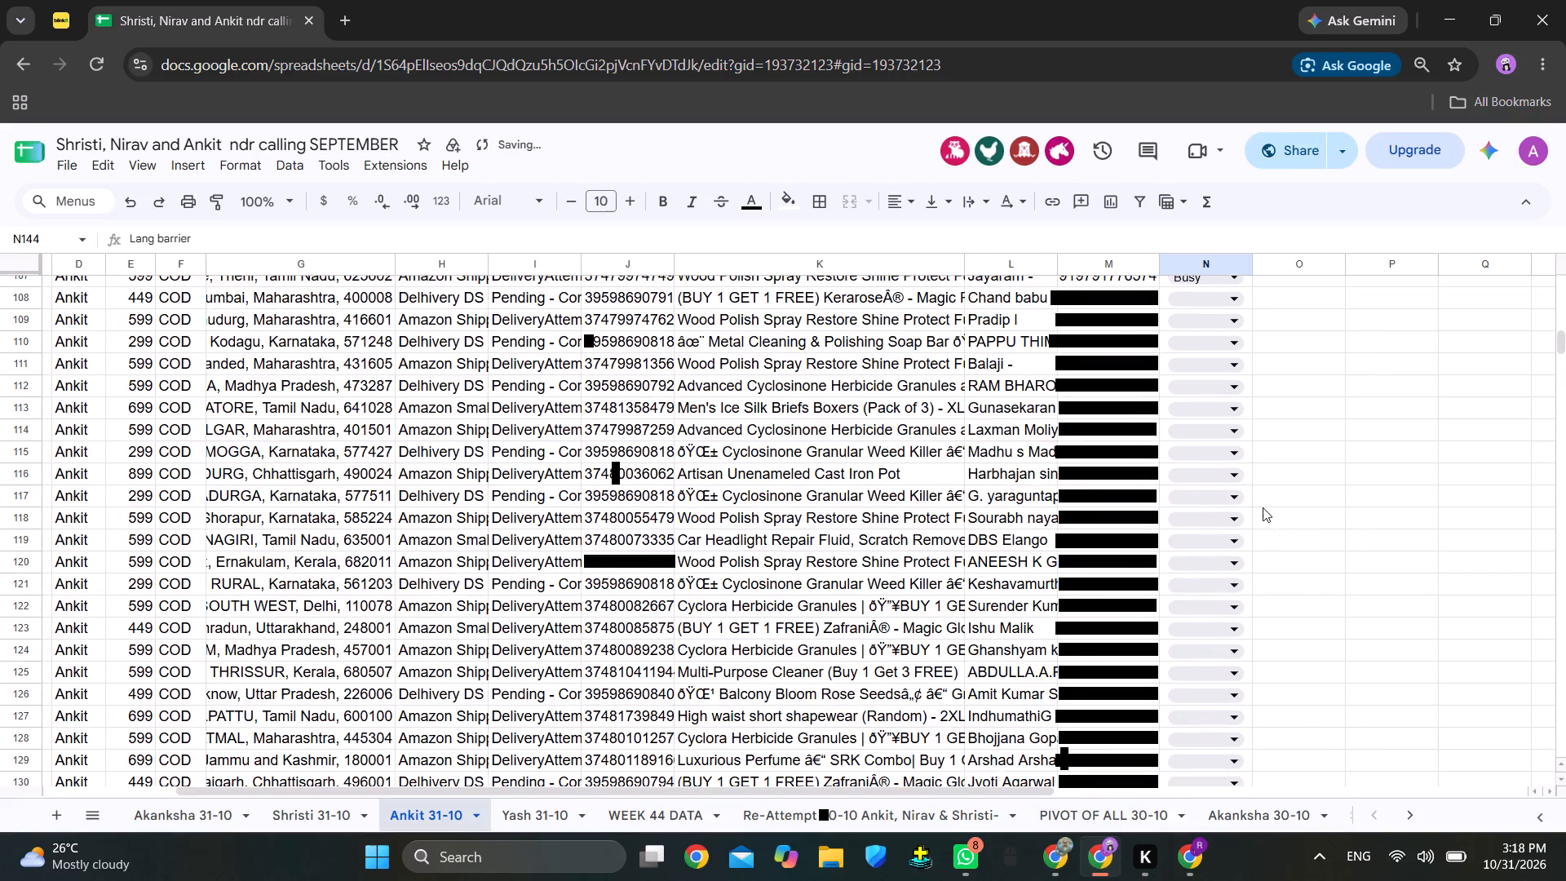
{"action": "scroll", "coordinate": [1263, 507], "scroll_direction": "up", "scroll_amount": 1}
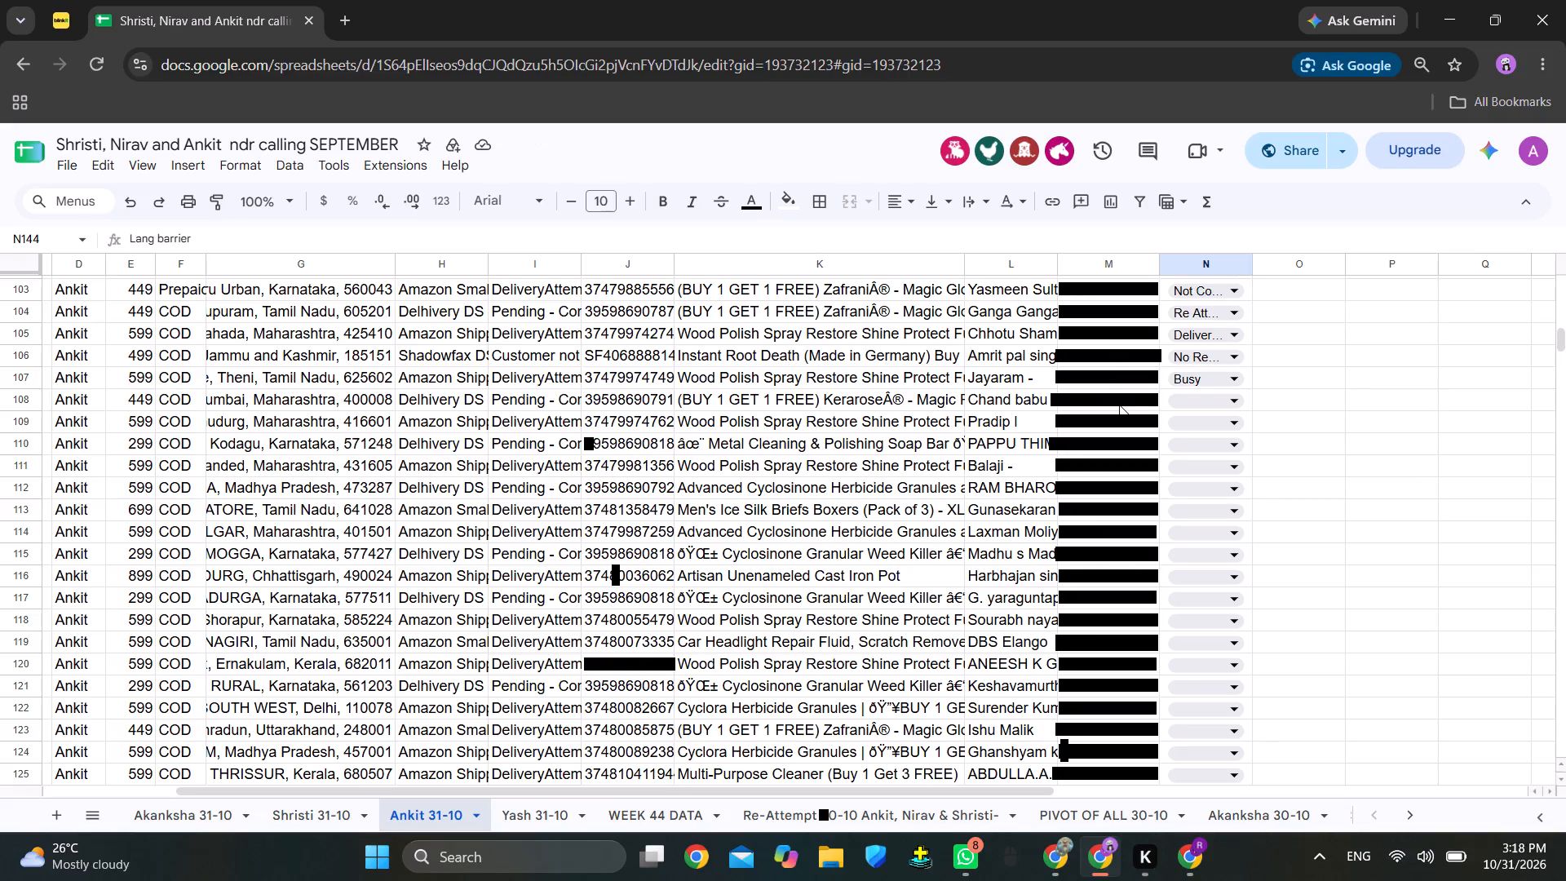
{"action": "left_click", "coordinate": [1210, 405]}
{"action": "left_click", "coordinate": [1211, 423]}
Set the remark in row 143, the last blank one above the lower filled rows, to Re Attempt.
{"action": "scroll", "coordinate": [1275, 512], "scroll_direction": "down", "scroll_amount": 5}
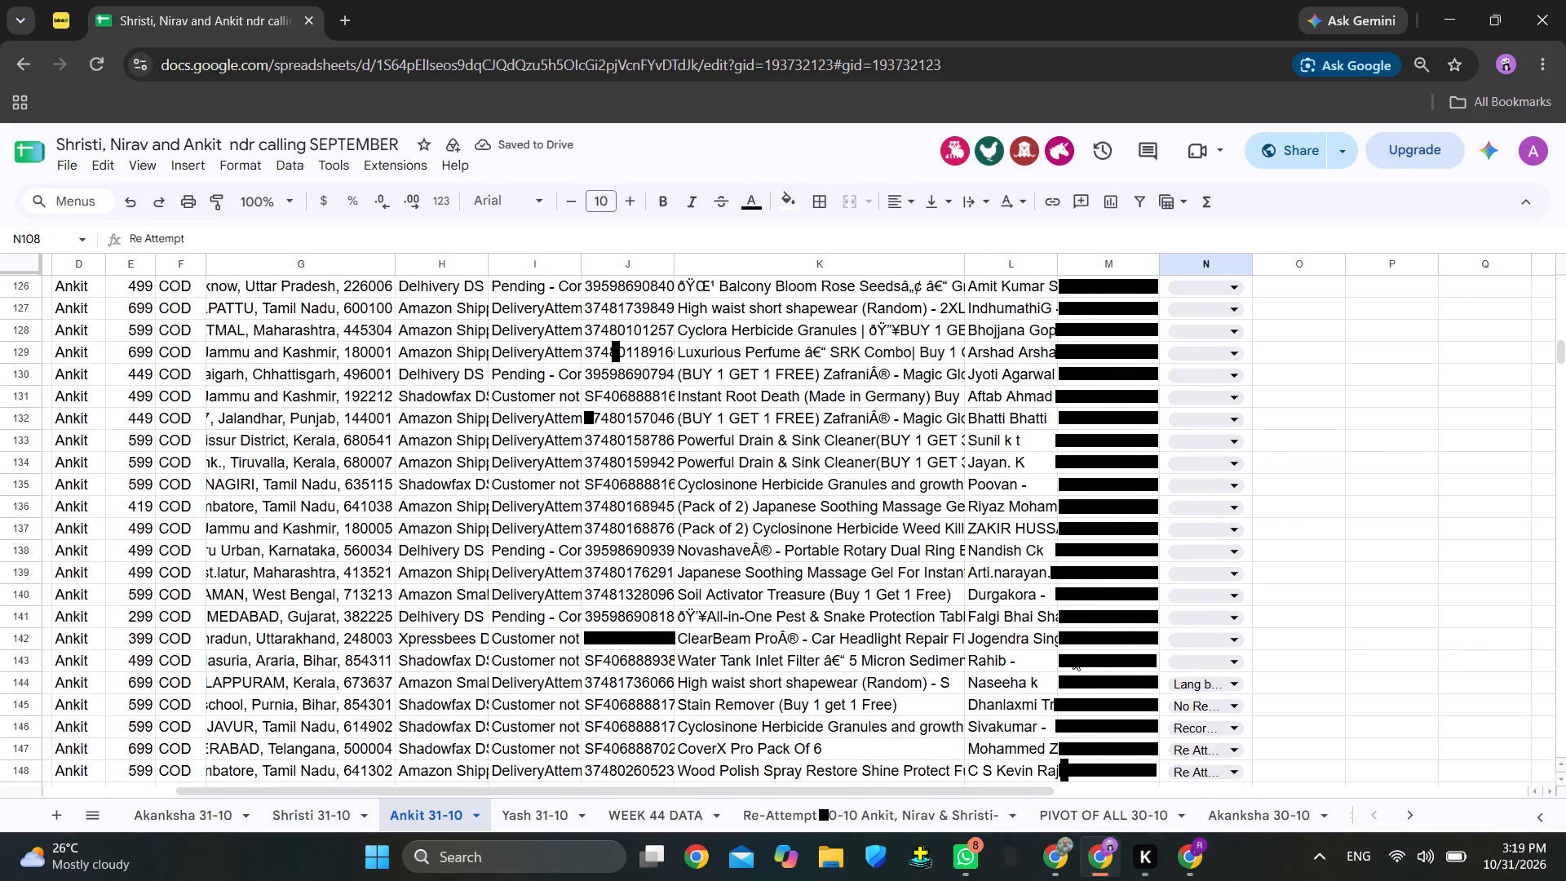
{"action": "left_click", "coordinate": [1222, 662]}
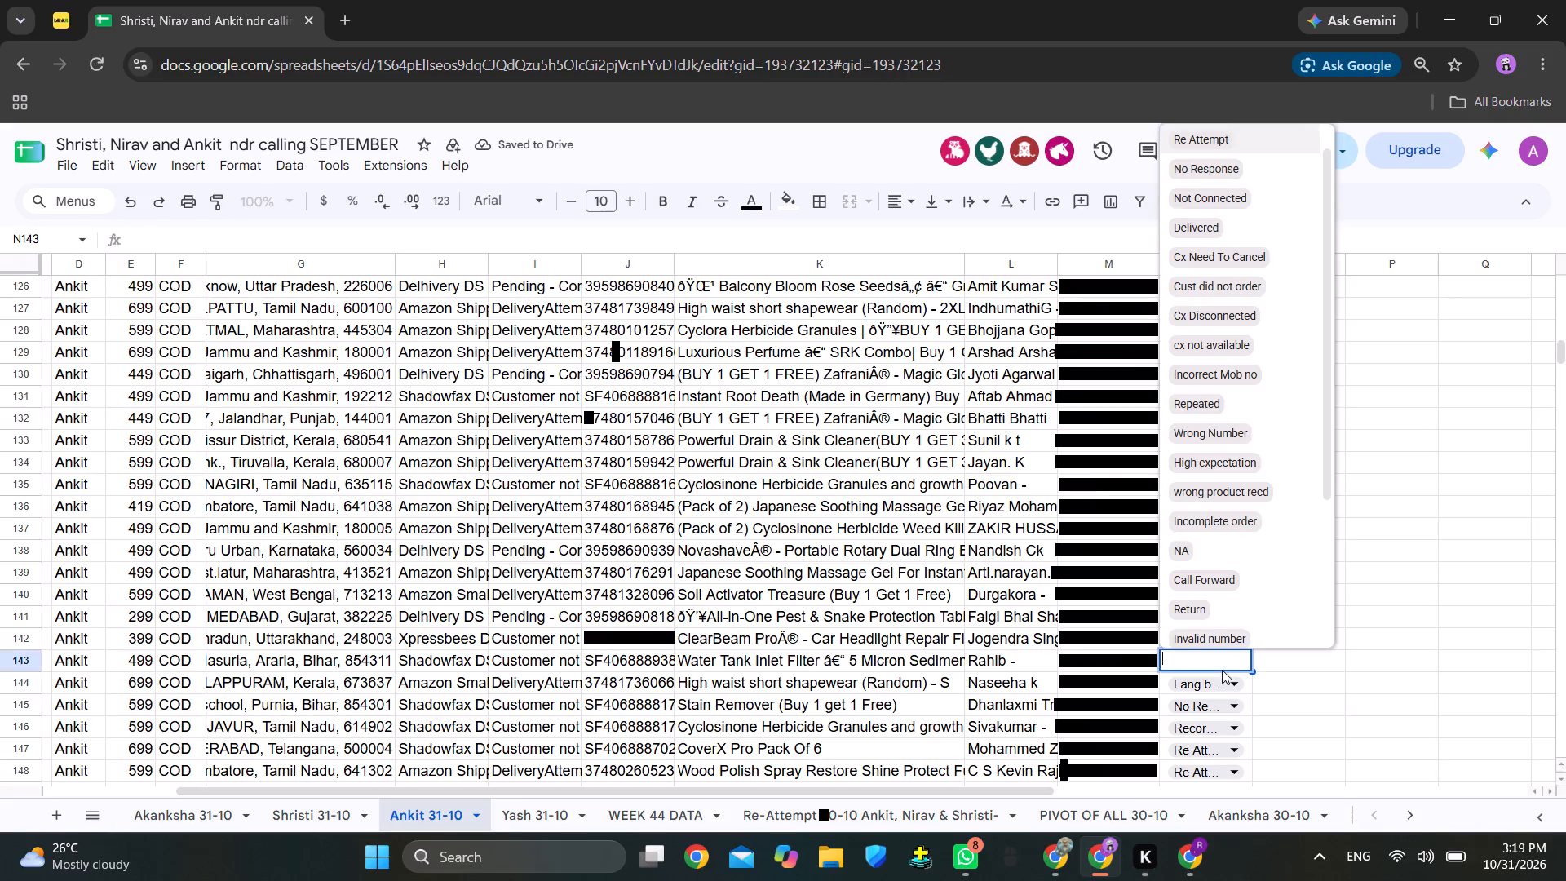
{"action": "left_click", "coordinate": [1207, 142]}
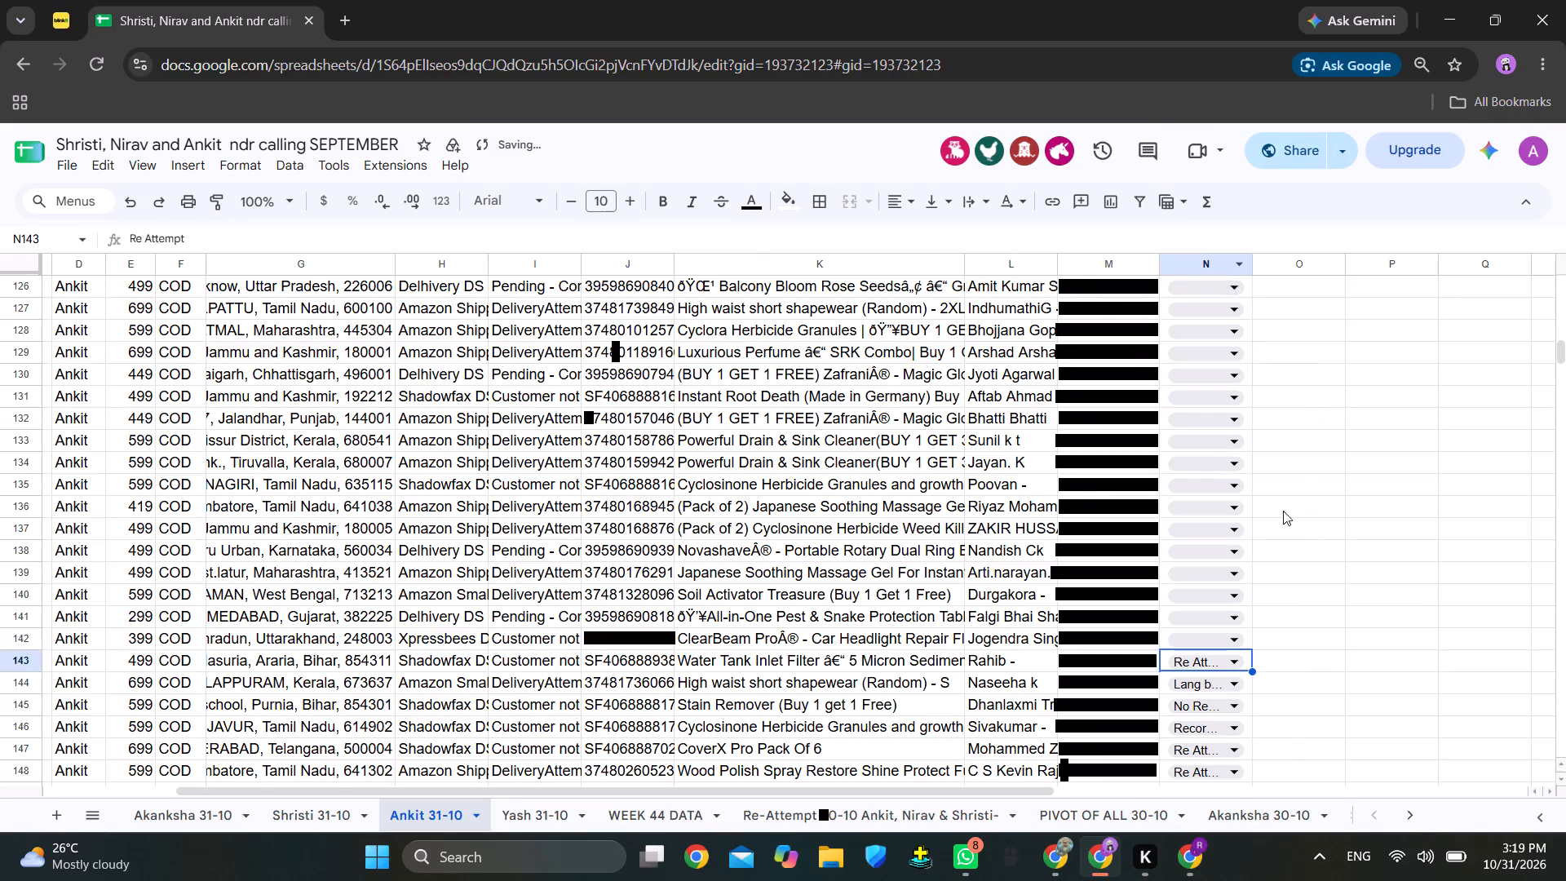
Set the remark in row 109, the first blank one below the upper filled rows, to Switched off.
{"action": "scroll", "coordinate": [1272, 507], "scroll_direction": "up", "scroll_amount": 4}
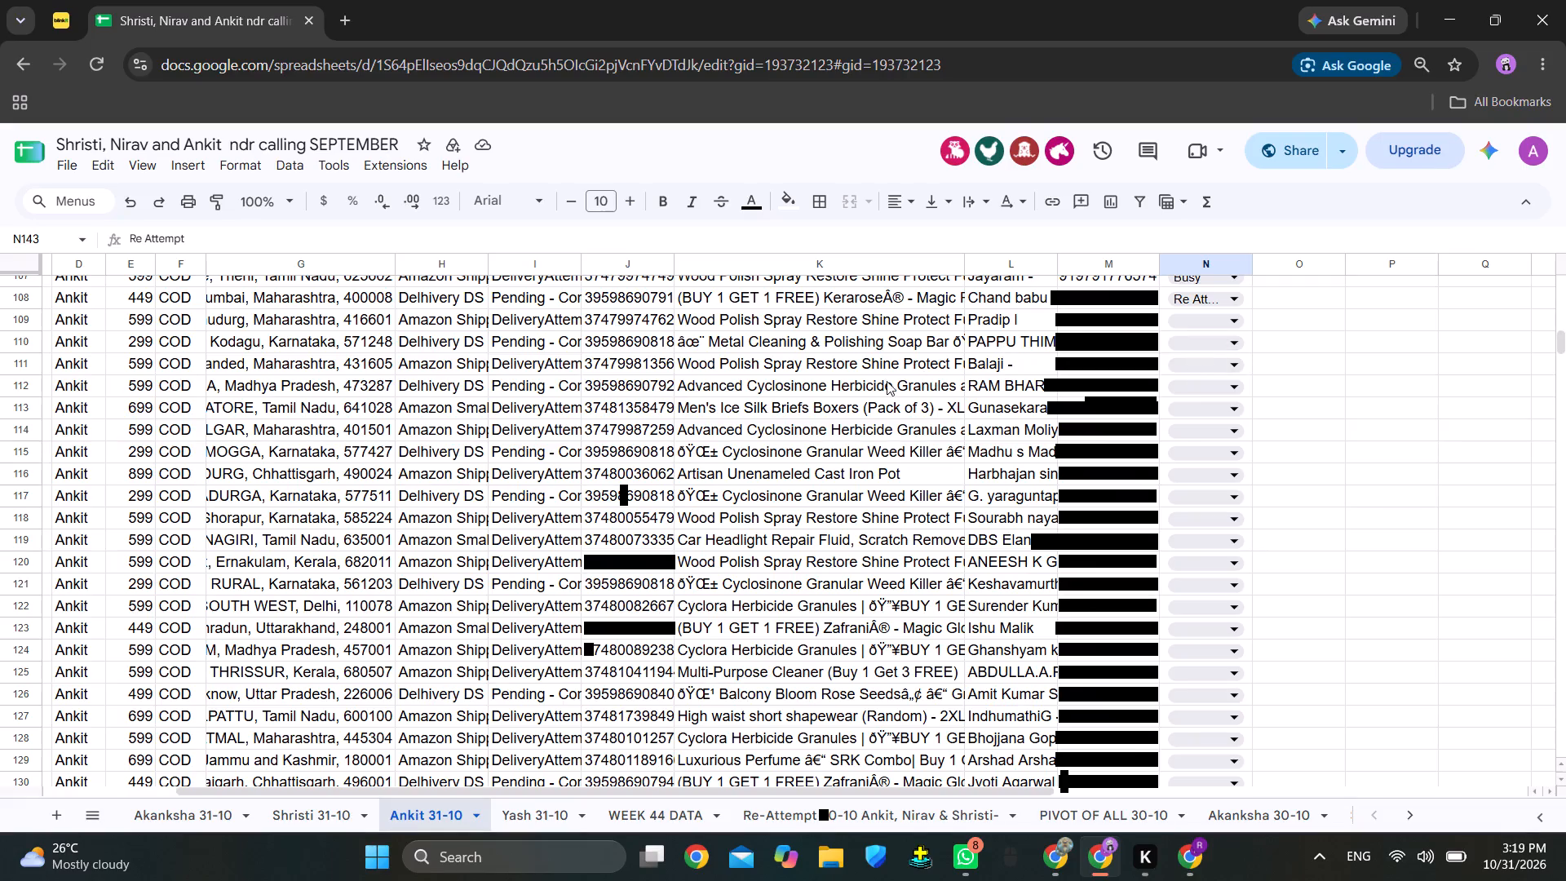
{"action": "scroll", "coordinate": [1263, 357], "scroll_direction": "up", "scroll_amount": 1}
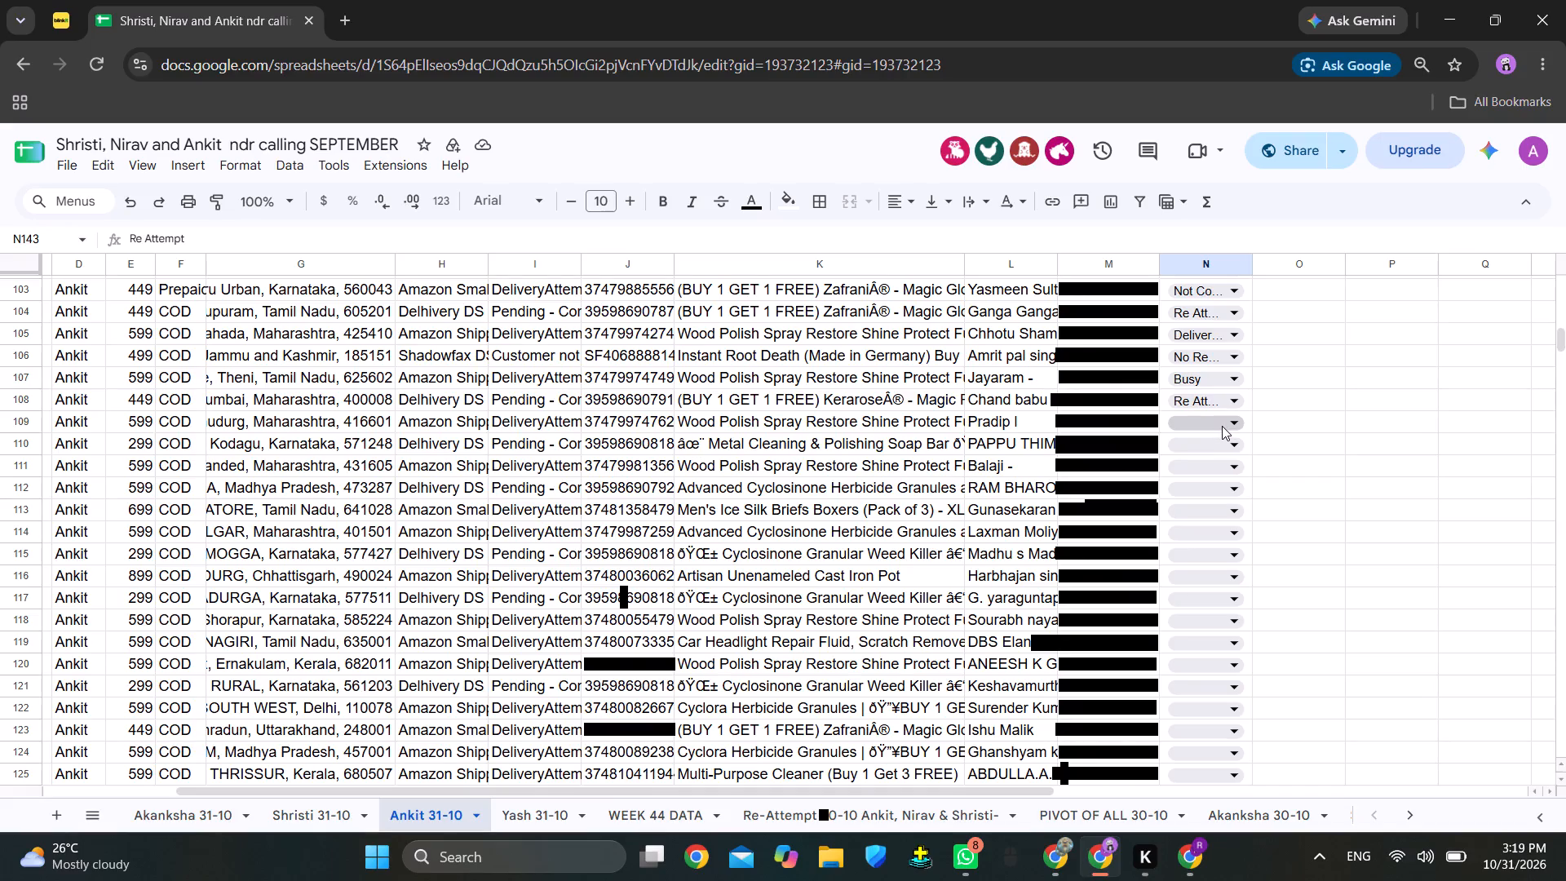
{"action": "scroll", "coordinate": [1224, 423], "scroll_direction": "up", "scroll_amount": 1}
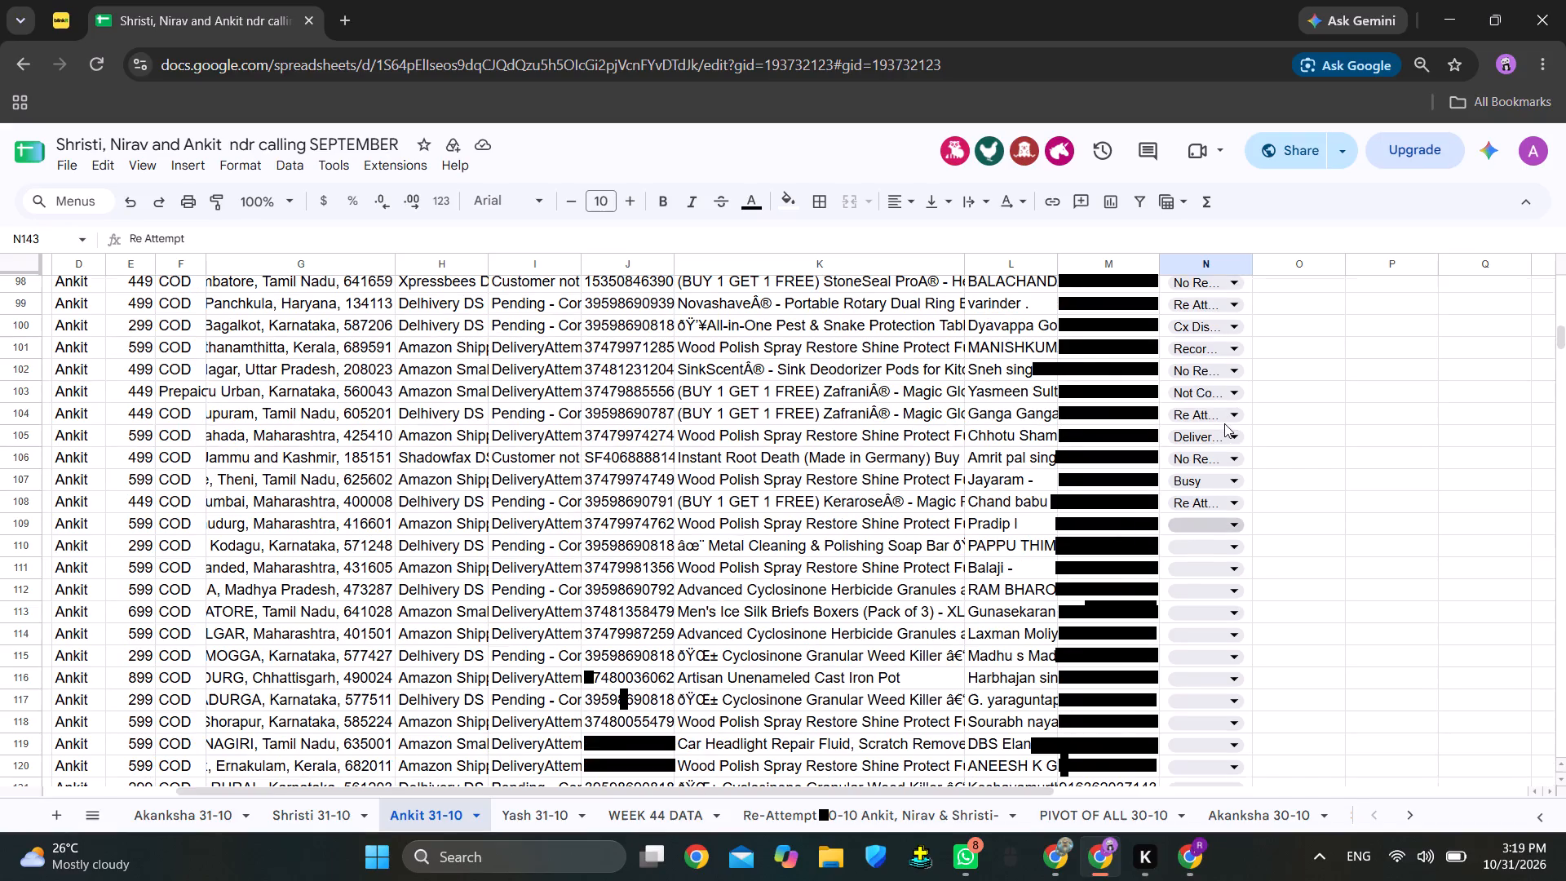
{"action": "scroll", "coordinate": [1245, 420], "scroll_direction": "down", "scroll_amount": 1}
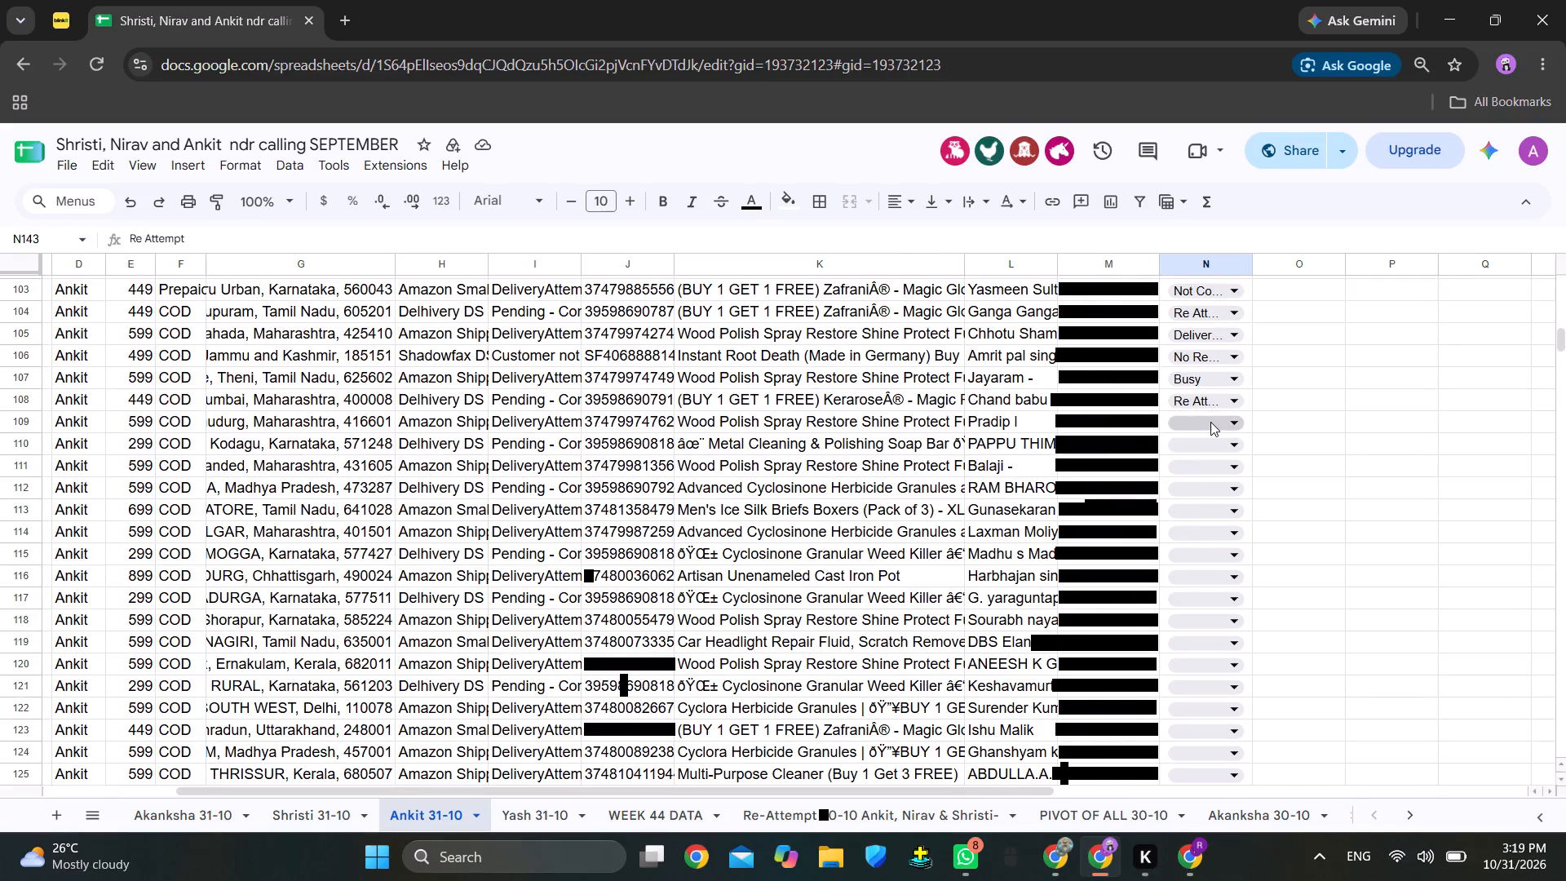
{"action": "left_click", "coordinate": [1211, 422]}
{"action": "scroll", "coordinate": [1198, 503], "scroll_direction": "down", "scroll_amount": 3}
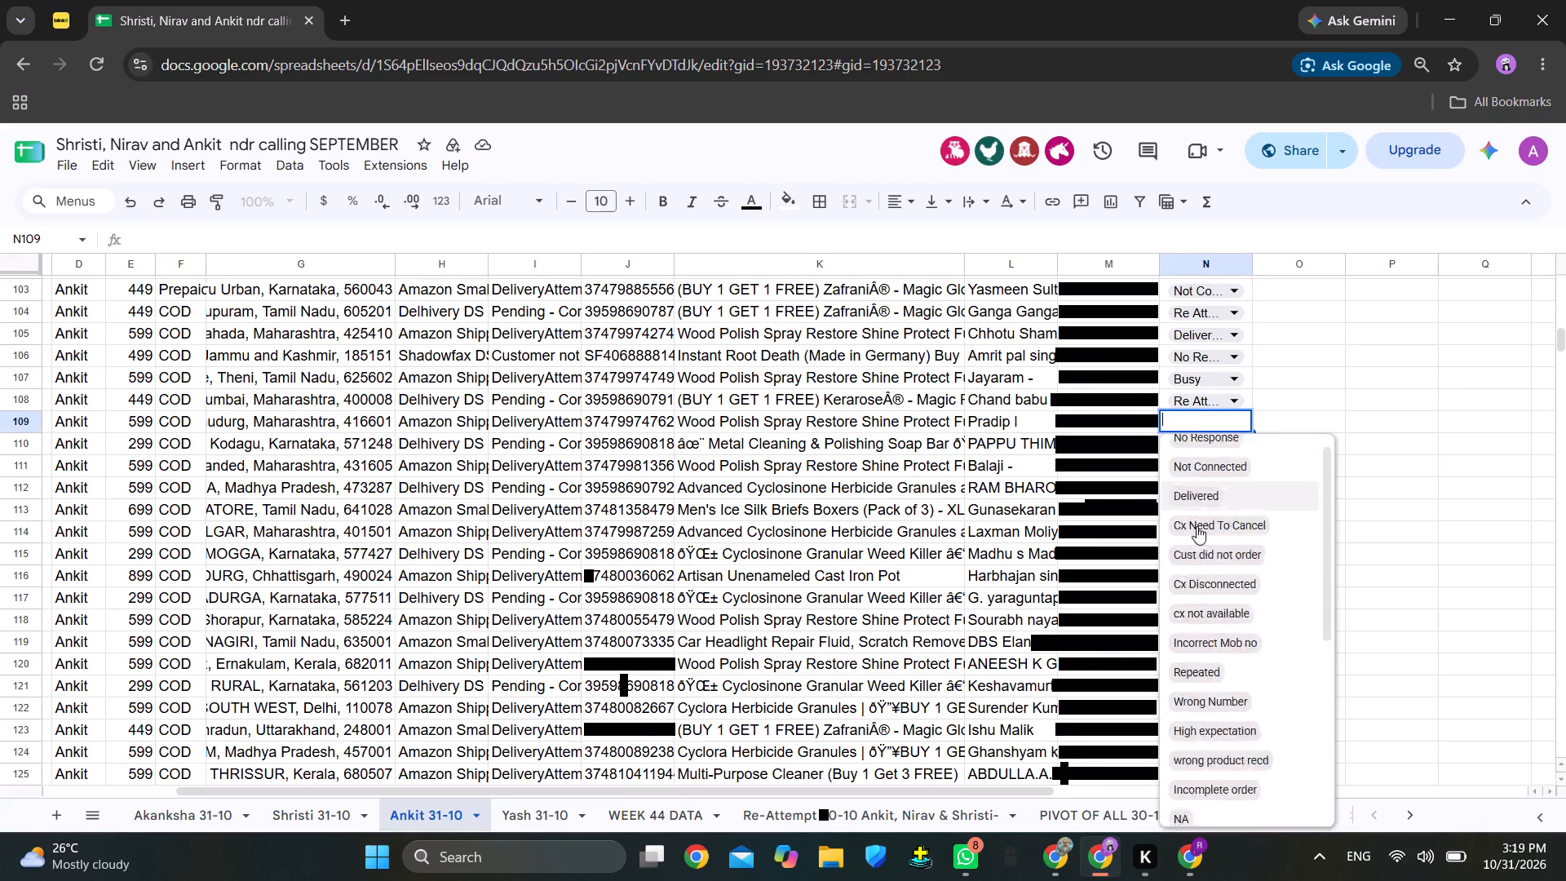
{"action": "scroll", "coordinate": [1197, 526], "scroll_direction": "down", "scroll_amount": 9}
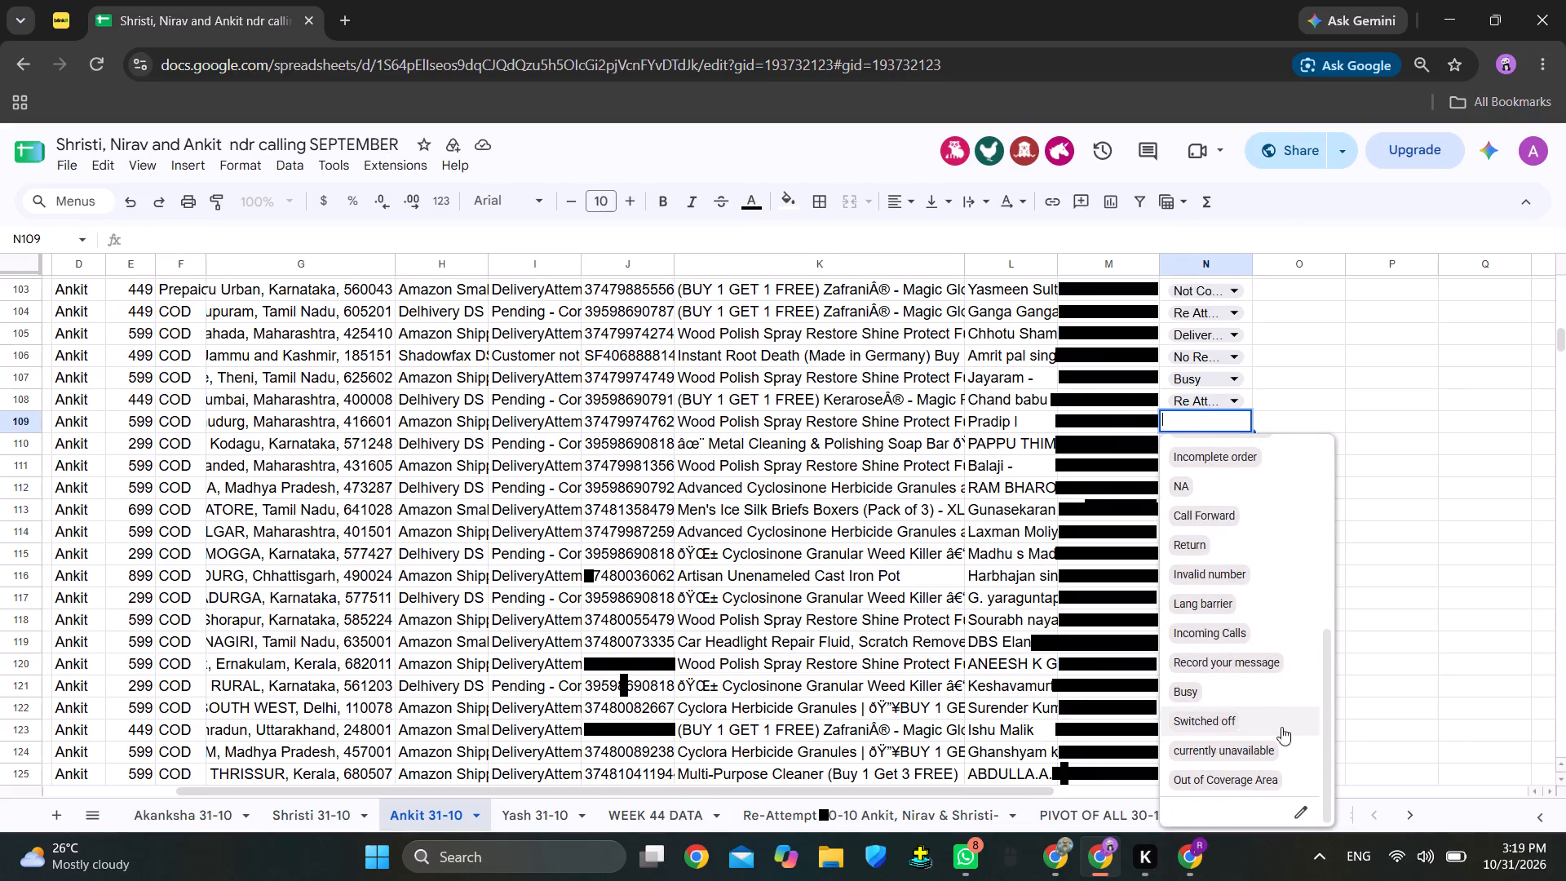
{"action": "left_click", "coordinate": [1219, 725]}
Set the remark in row 142, the last blank one above the lower filled rows, to Re Attempt.
{"action": "scroll", "coordinate": [1356, 630], "scroll_direction": "down", "scroll_amount": 6}
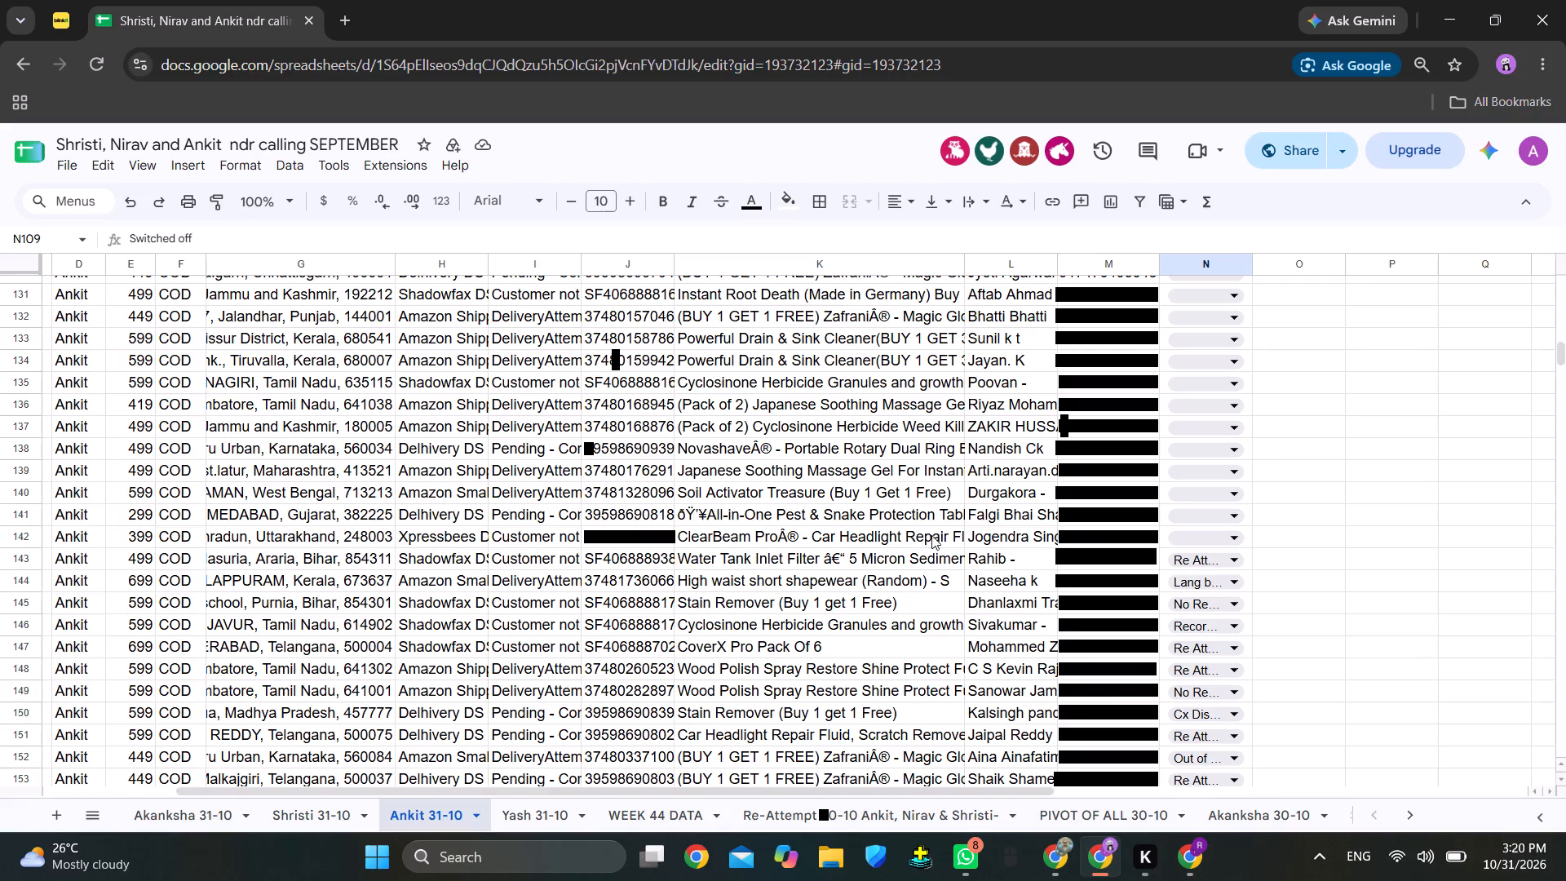
{"action": "left_click", "coordinate": [1219, 542]}
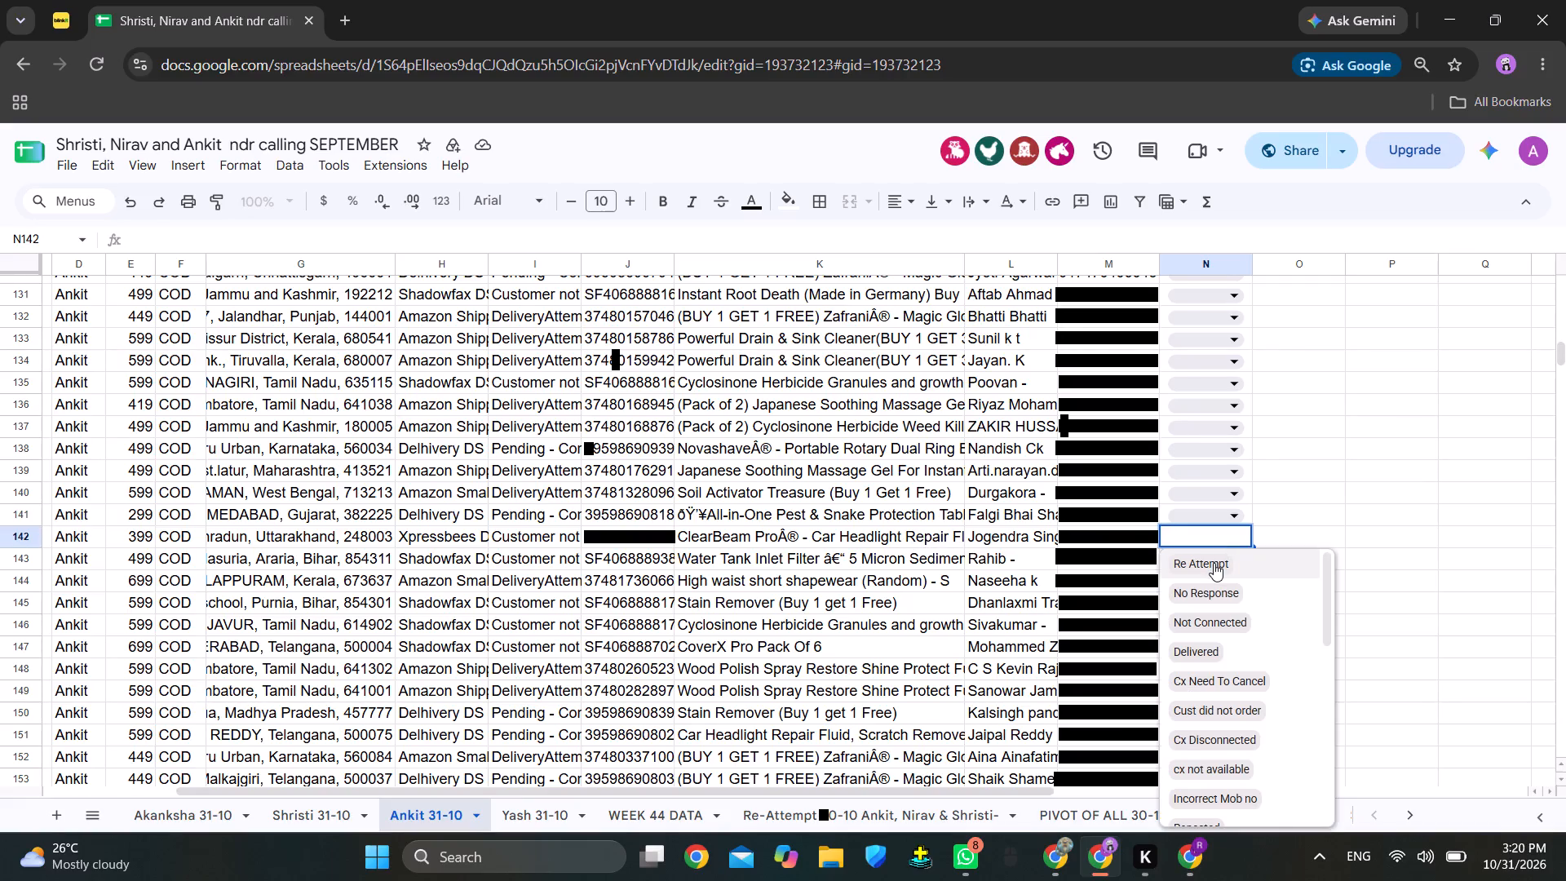
{"action": "left_click", "coordinate": [1214, 563]}
Set the remark in row 110, the first blank one below the upper filled rows, to No Response.
{"action": "scroll", "coordinate": [1300, 521], "scroll_direction": "up", "scroll_amount": 6}
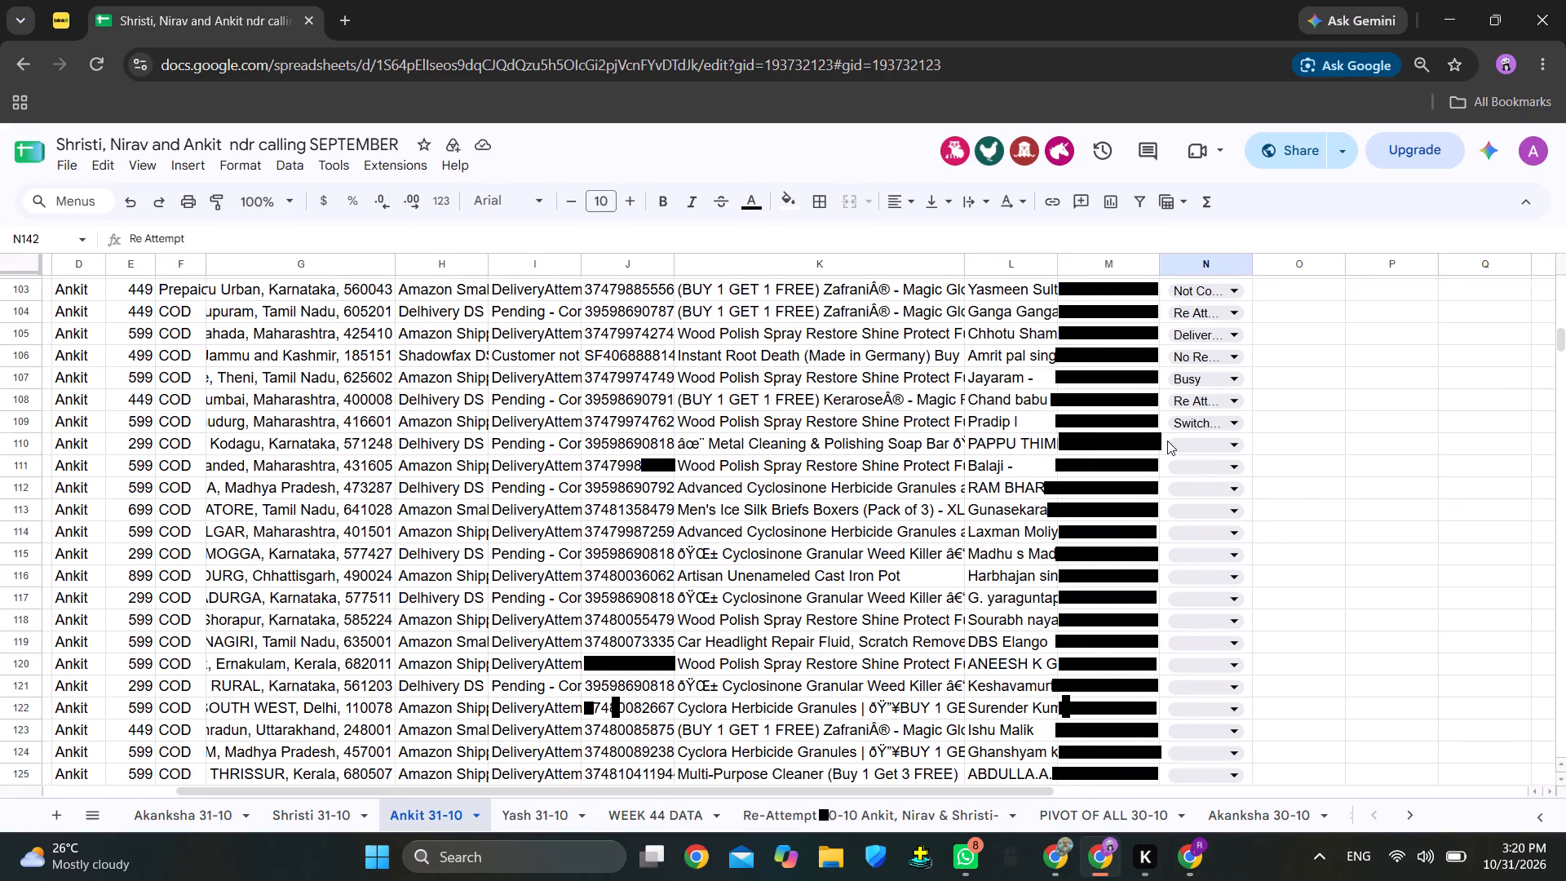
{"action": "left_click", "coordinate": [1200, 441]}
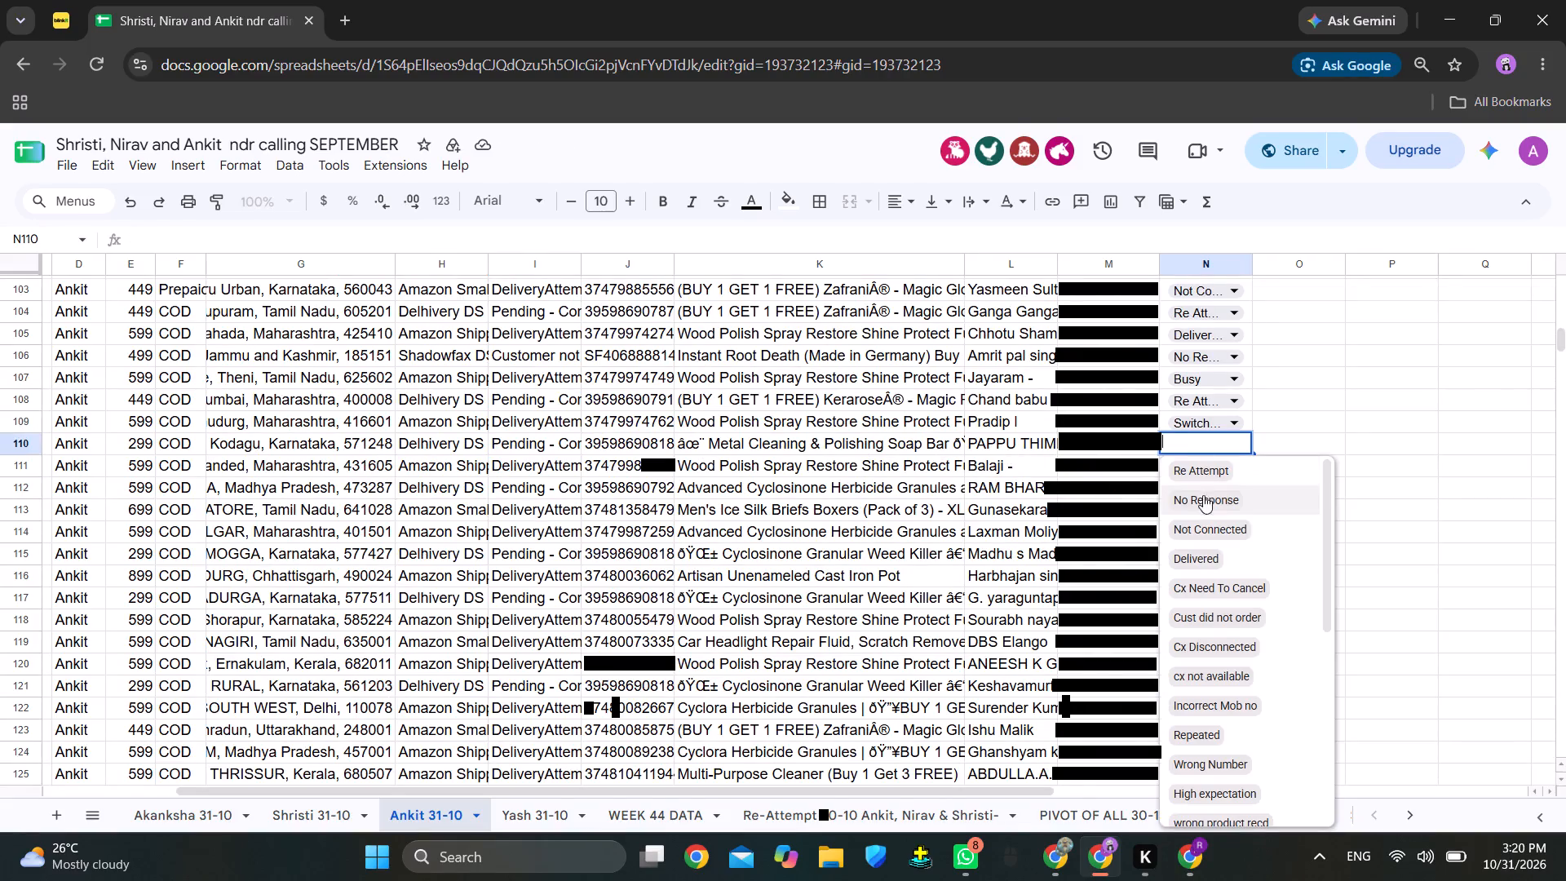
{"action": "left_click", "coordinate": [1210, 498]}
Set the remark in row 141, the last blank one above the lower filled rows, to Busy.
{"action": "scroll", "coordinate": [1269, 553], "scroll_direction": "down", "scroll_amount": 4}
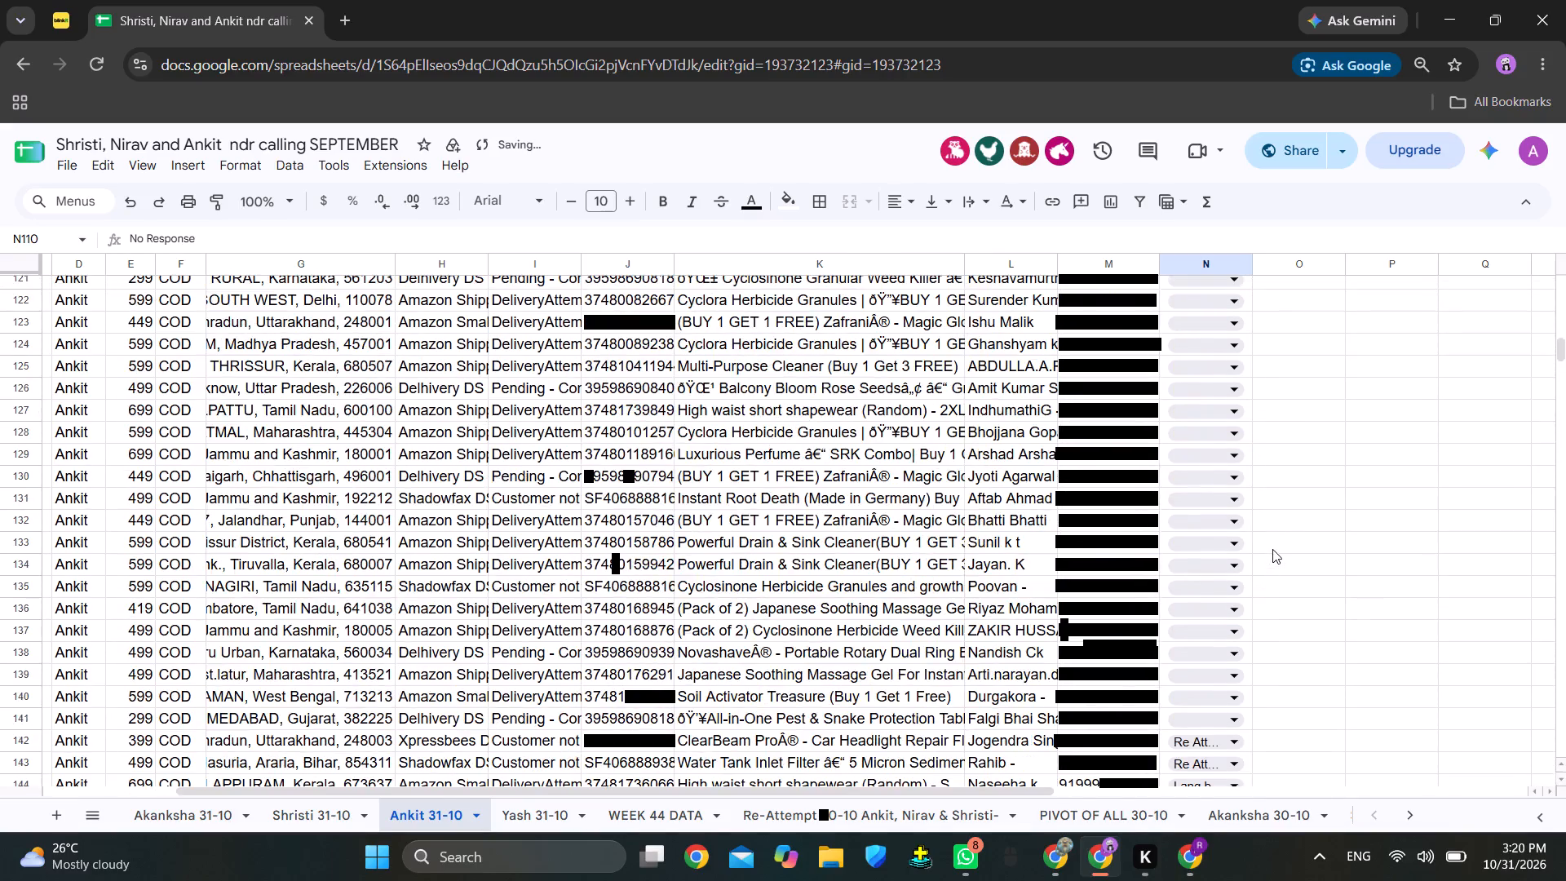
{"action": "scroll", "coordinate": [1272, 549], "scroll_direction": "down", "scroll_amount": 1}
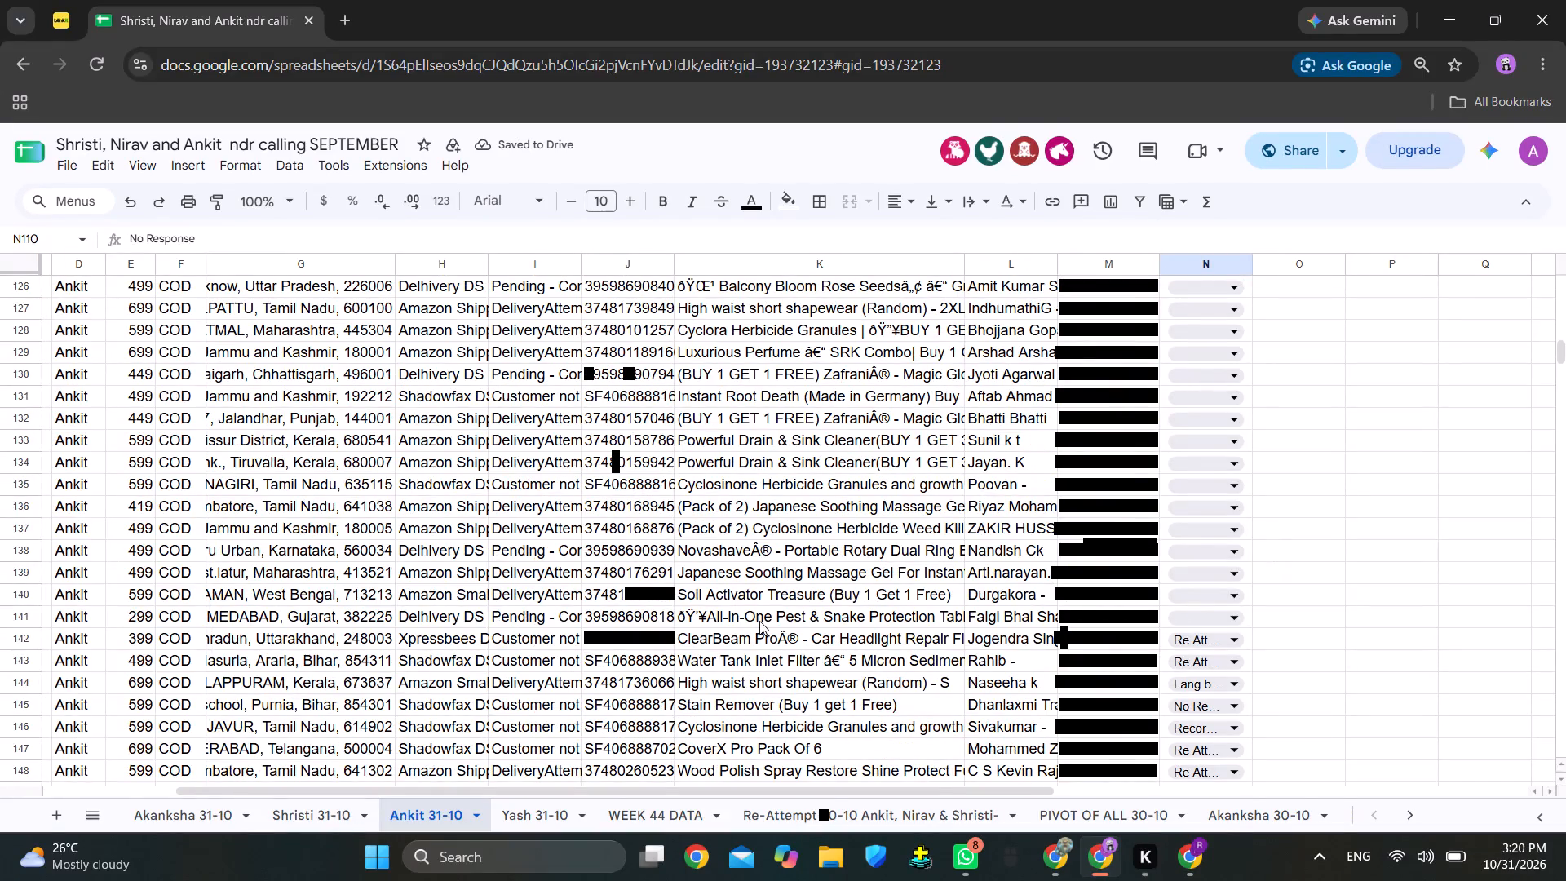
{"action": "left_click", "coordinate": [1210, 620]}
{"action": "scroll", "coordinate": [1223, 679], "scroll_direction": "down", "scroll_amount": 2}
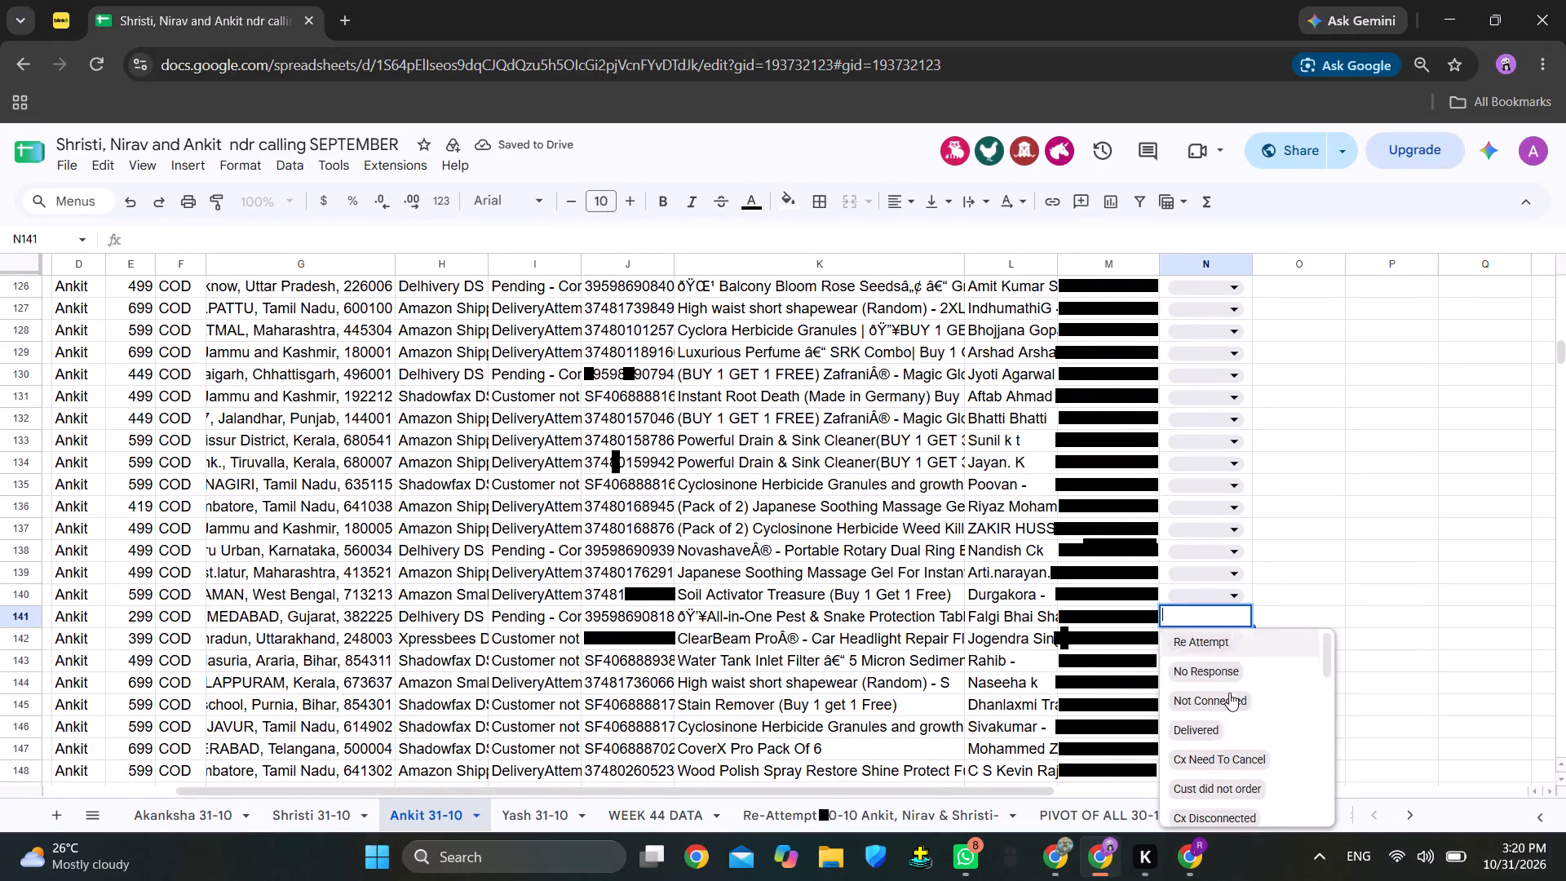
{"action": "scroll", "coordinate": [1229, 693], "scroll_direction": "down", "scroll_amount": 6}
{"action": "left_click", "coordinate": [1194, 691]}
Set the remark in row 111, the first blank one below the upper filled rows, to Delivered.
{"action": "scroll", "coordinate": [1309, 556], "scroll_direction": "up", "scroll_amount": 4}
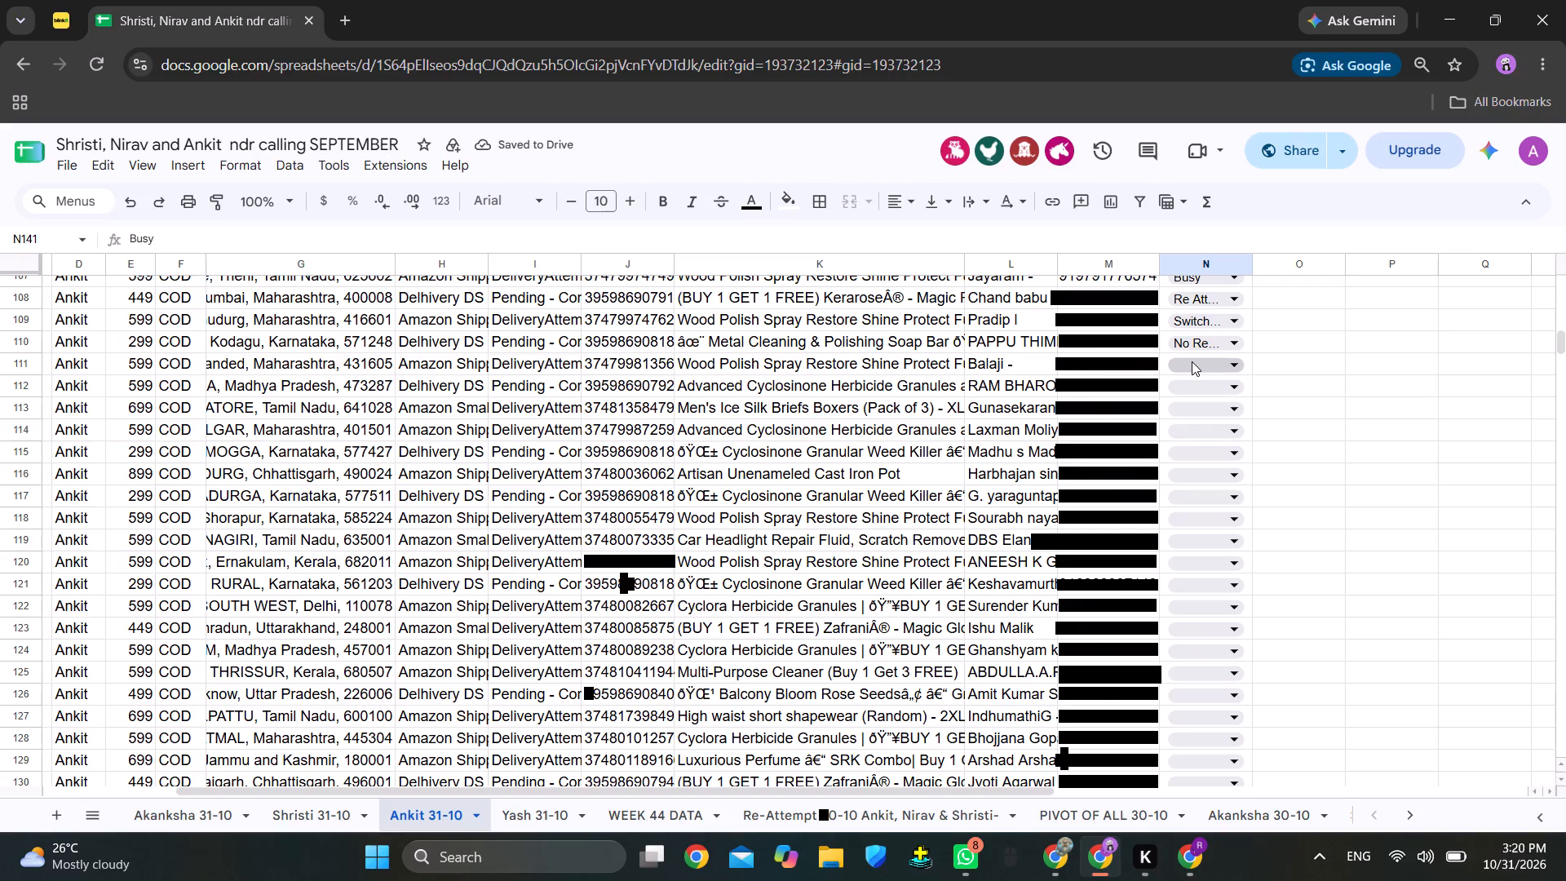
{"action": "scroll", "coordinate": [1205, 363], "scroll_direction": "up", "scroll_amount": 1}
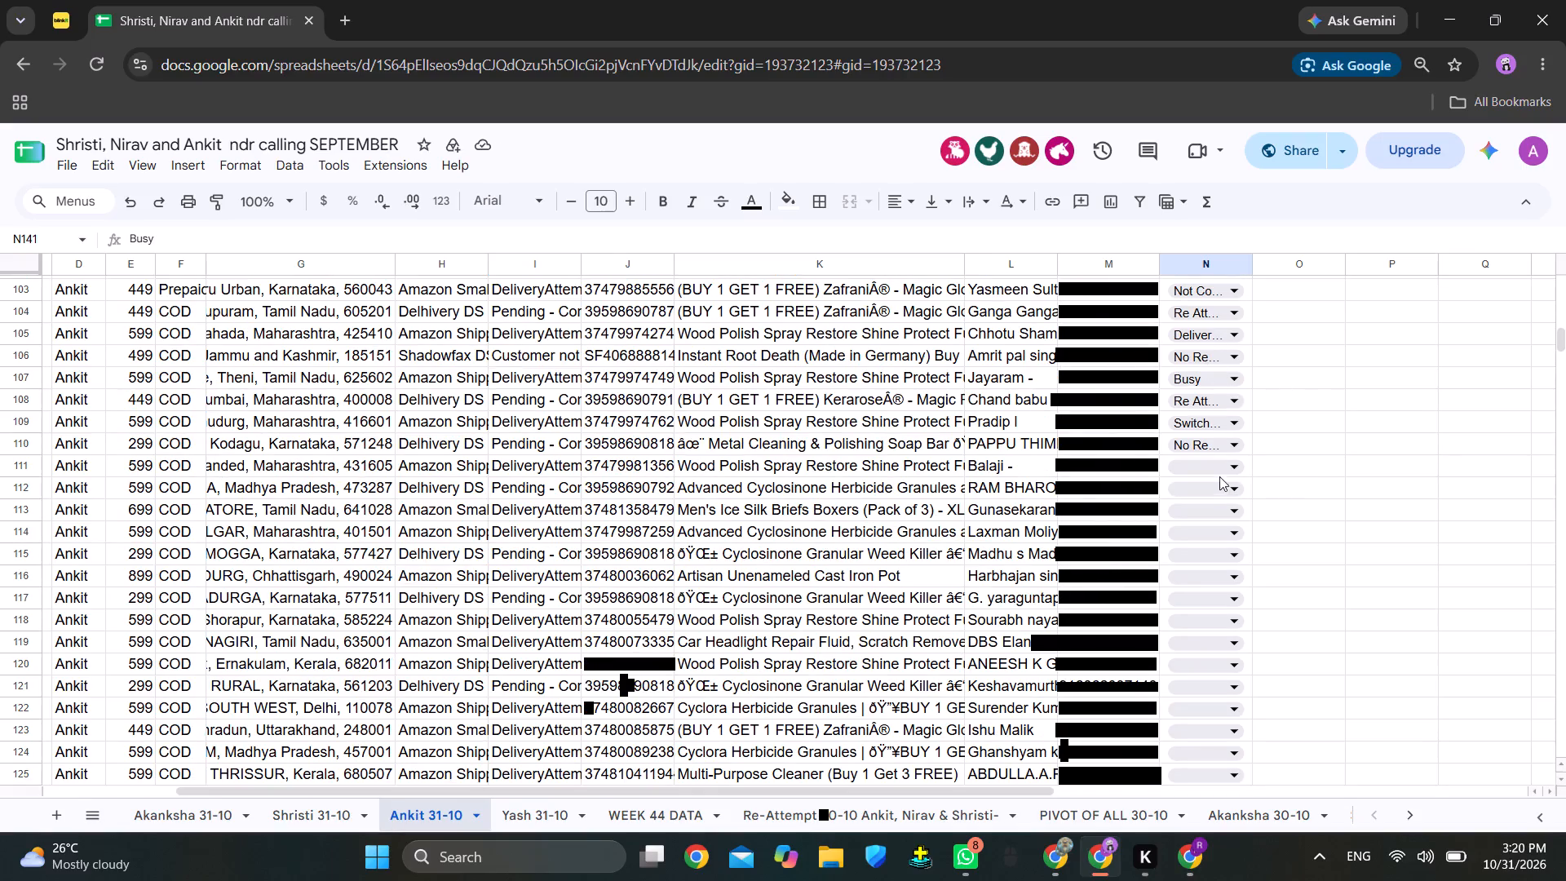
{"action": "scroll", "coordinate": [1267, 454], "scroll_direction": "down", "scroll_amount": 1}
{"action": "left_click", "coordinate": [1223, 356]}
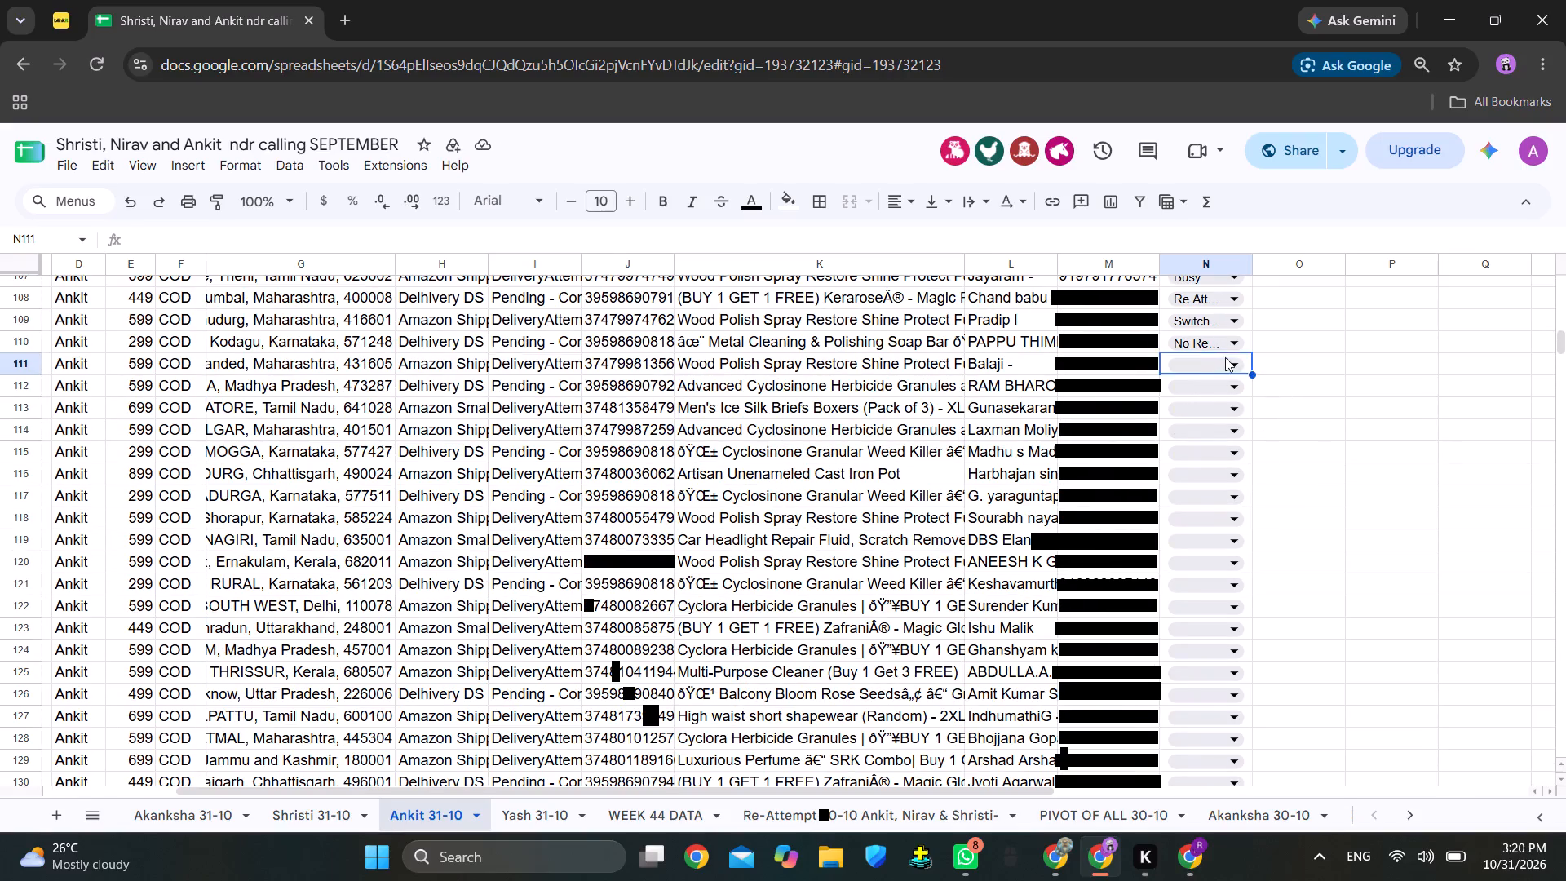
{"action": "left_click", "coordinate": [1227, 363]}
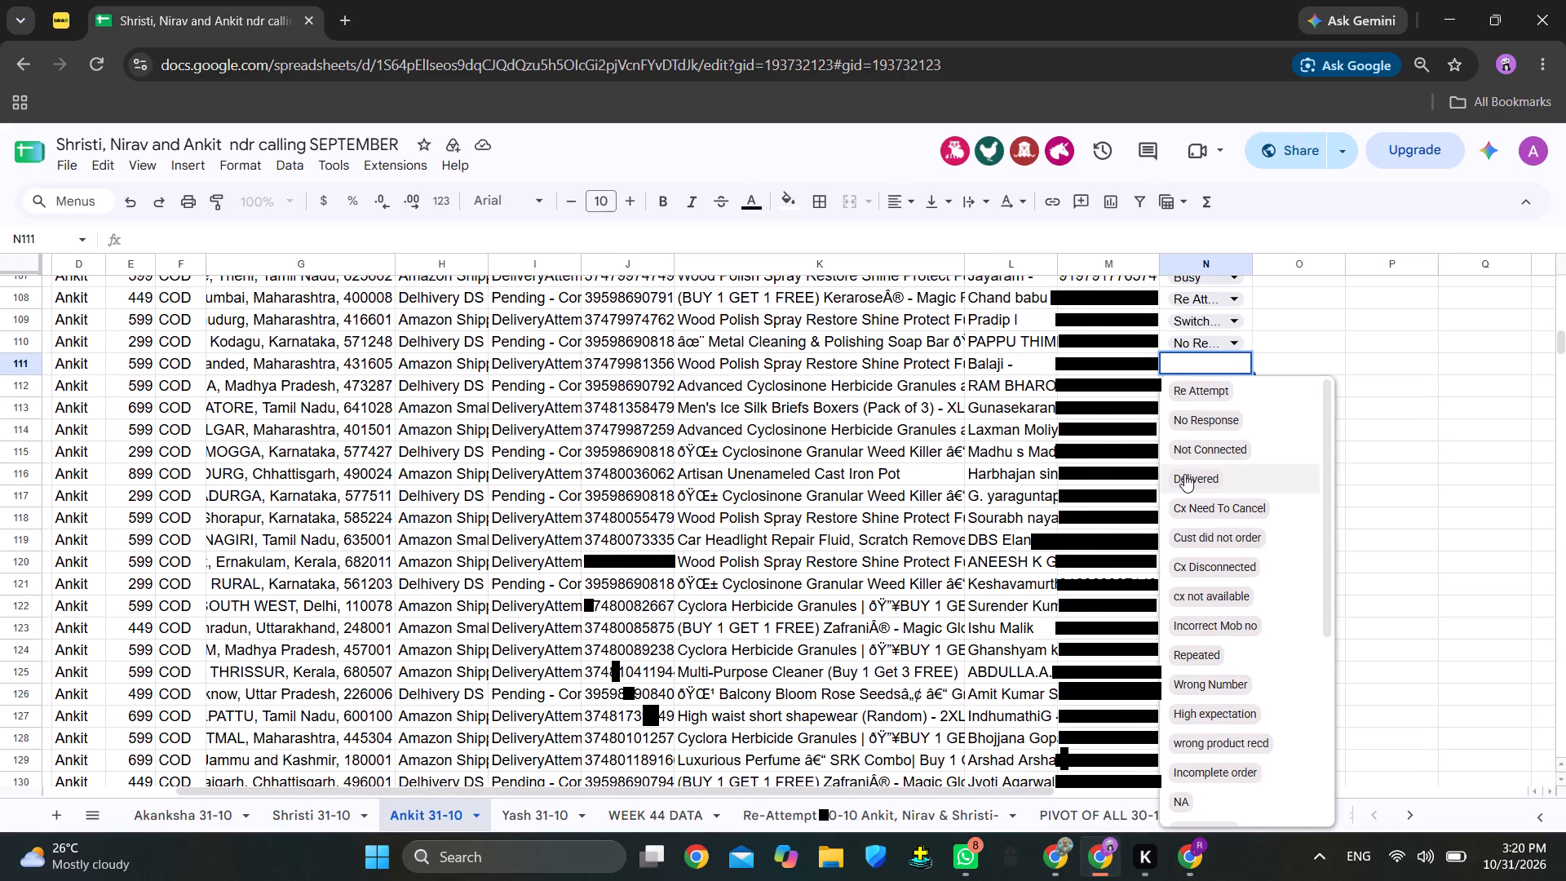
{"action": "left_click", "coordinate": [1186, 475]}
Set the remark in row 140, the last blank one above the lower filled rows, to Cx Disconnected.
{"action": "scroll", "coordinate": [1252, 496], "scroll_direction": "down", "scroll_amount": 6}
{"action": "scroll", "coordinate": [1238, 460], "scroll_direction": "up", "scroll_amount": 1}
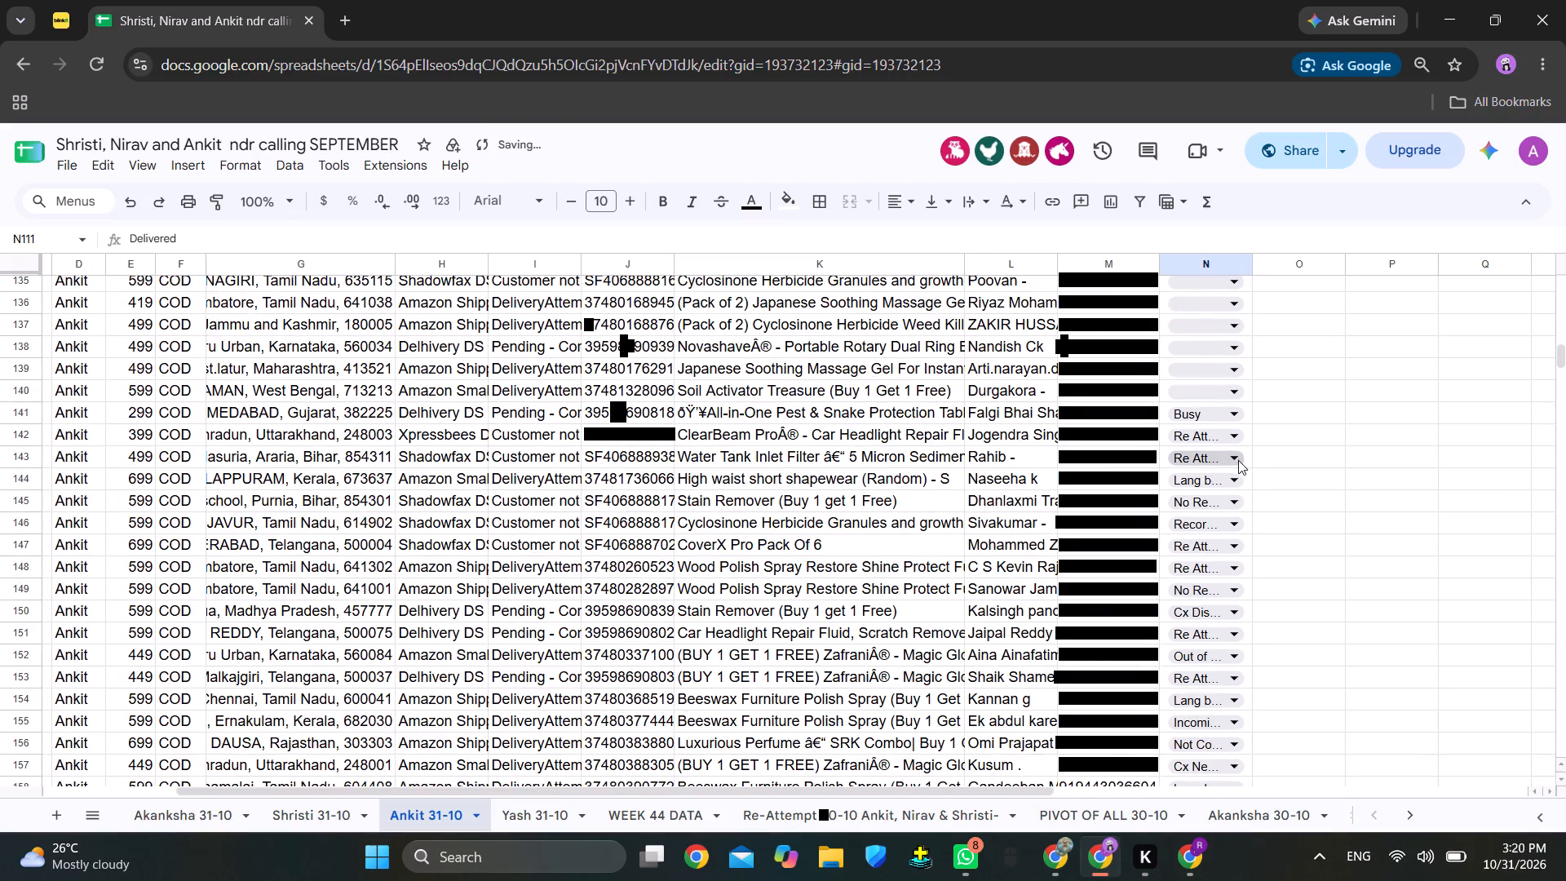
{"action": "scroll", "coordinate": [1224, 493], "scroll_direction": "up", "scroll_amount": 4}
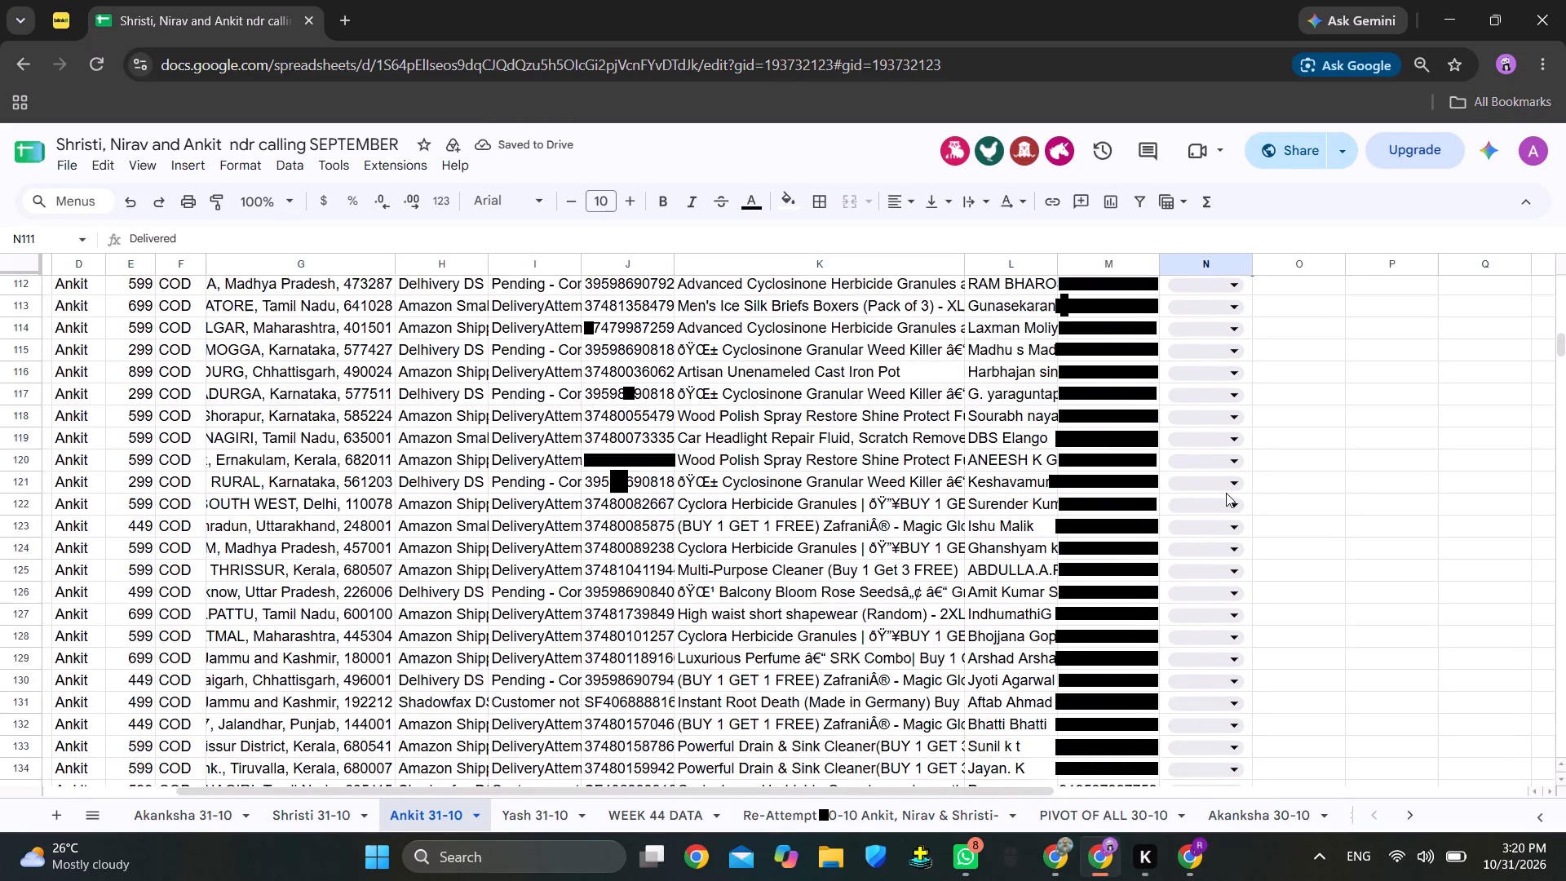
{"action": "scroll", "coordinate": [1227, 493], "scroll_direction": "up", "scroll_amount": 2}
{"action": "scroll", "coordinate": [1252, 520], "scroll_direction": "down", "scroll_amount": 5}
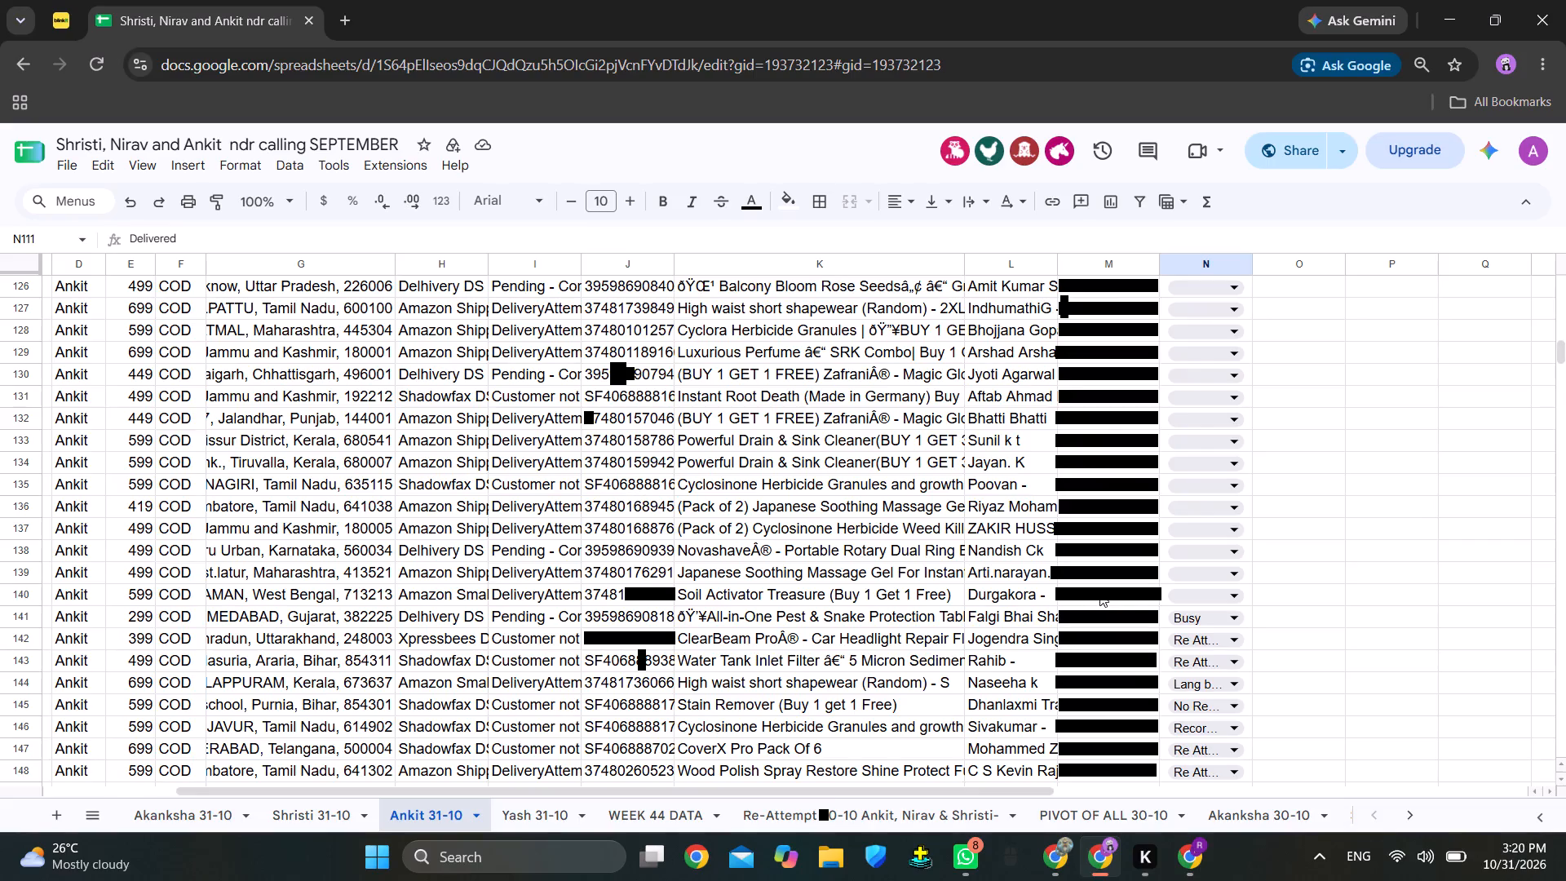
{"action": "left_click", "coordinate": [1216, 594]}
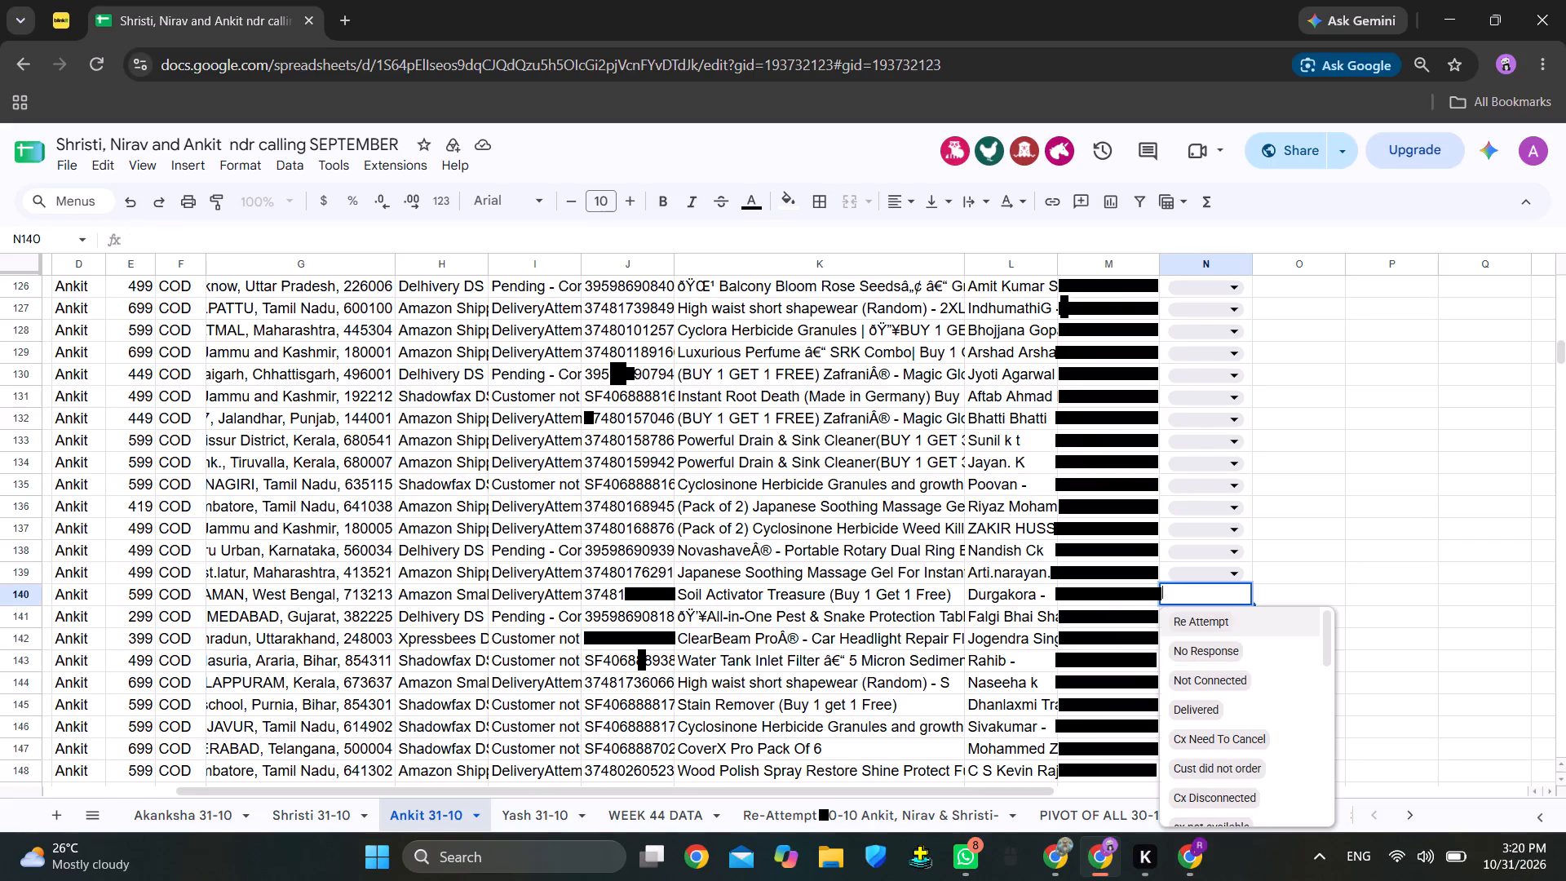
{"action": "left_click", "coordinate": [1230, 793]}
Set the remark in row 112, the first blank one below the upper filled rows, to Re Attempt.
{"action": "scroll", "coordinate": [1301, 536], "scroll_direction": "up", "scroll_amount": 2}
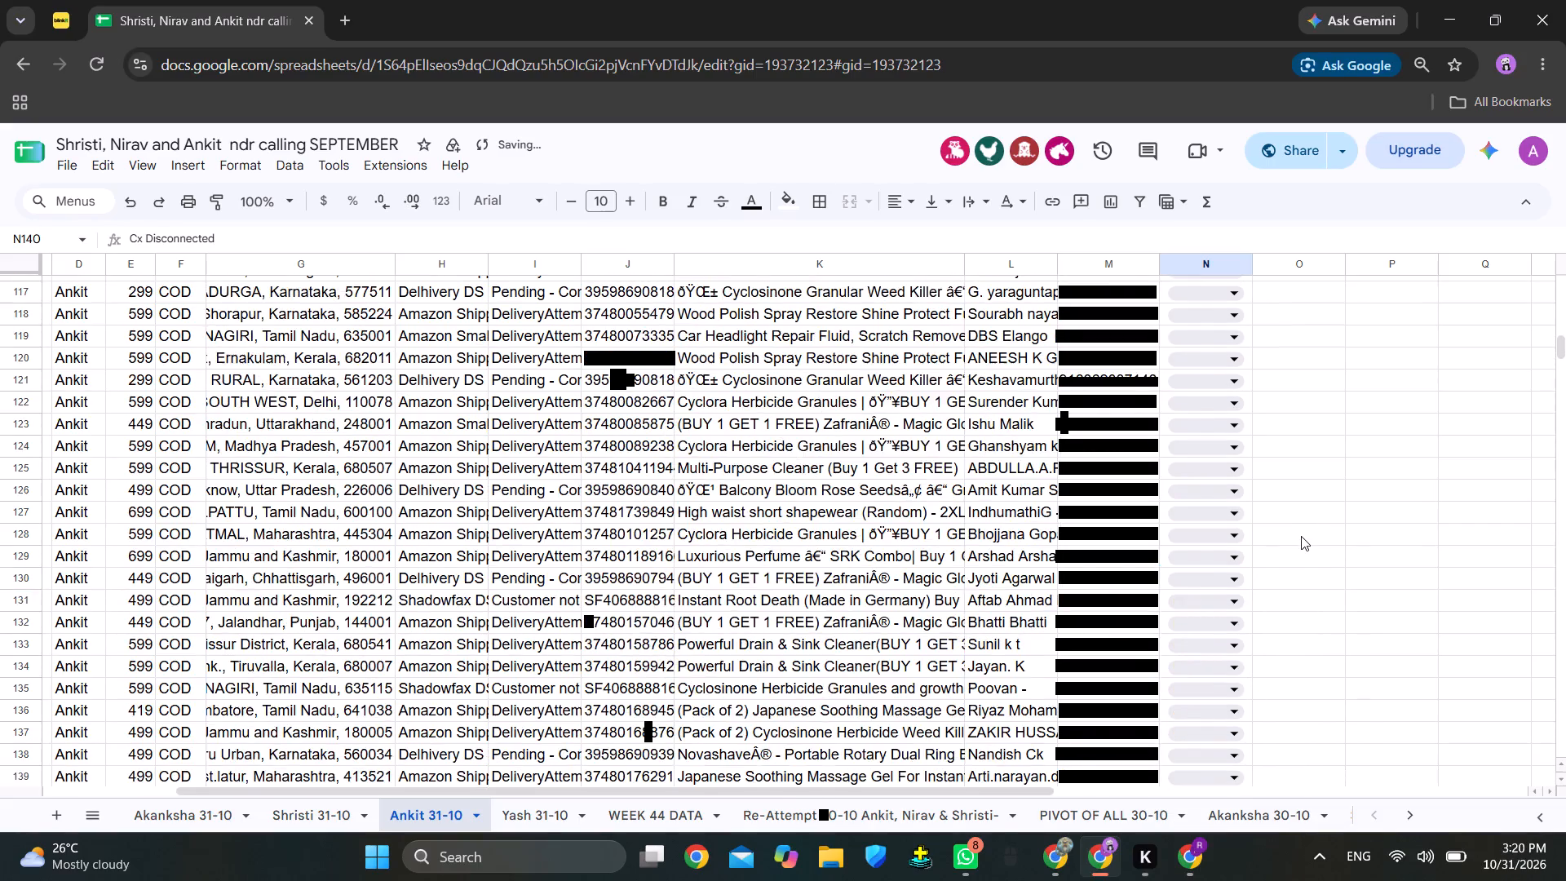
{"action": "scroll", "coordinate": [1301, 536], "scroll_direction": "up", "scroll_amount": 3}
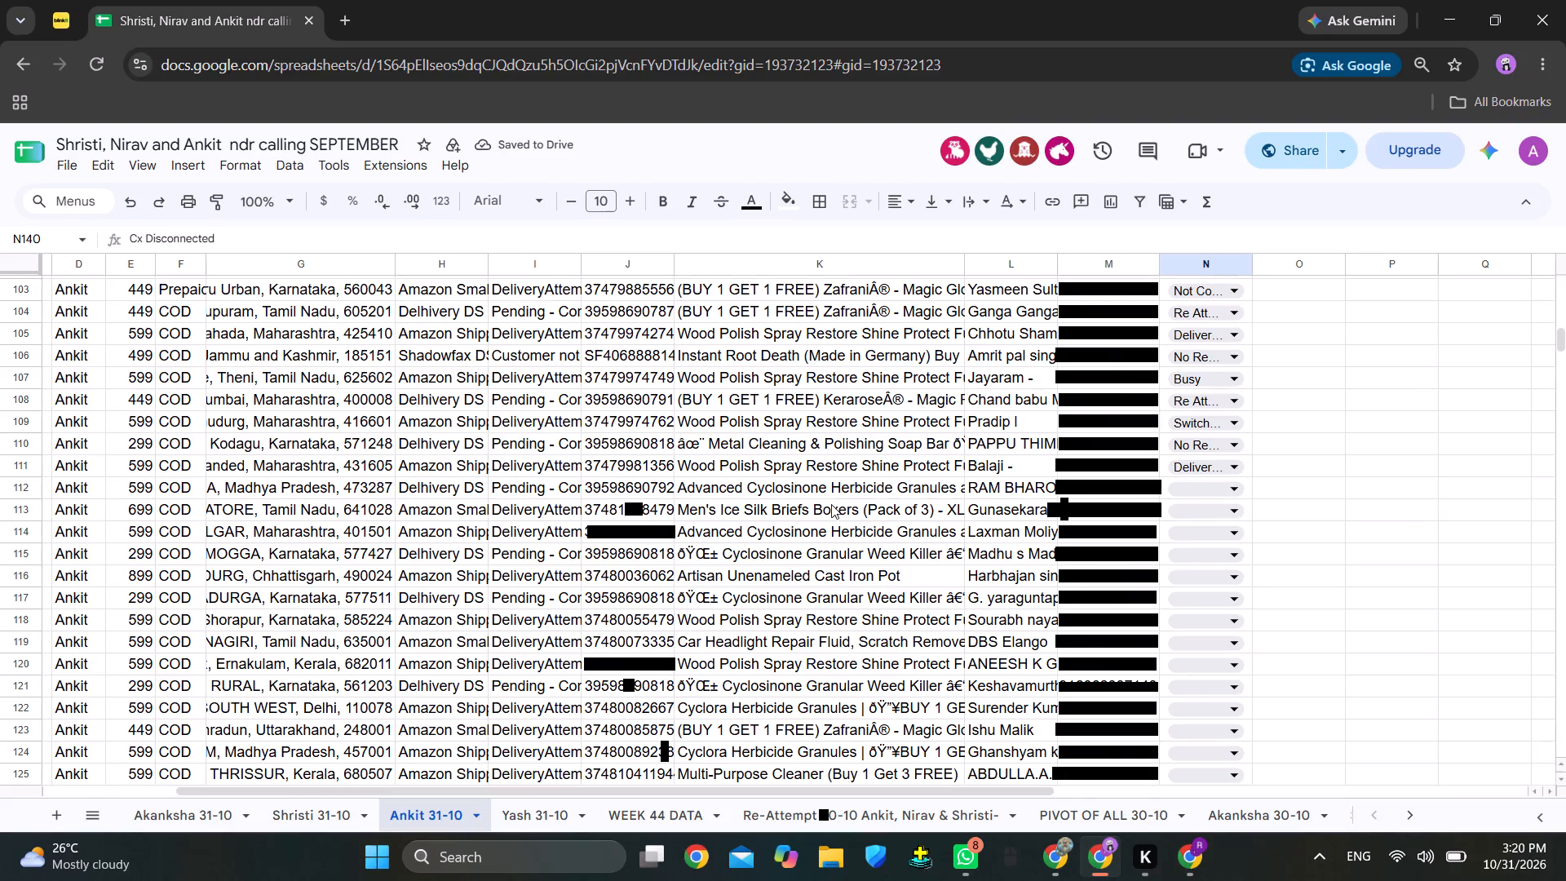
{"action": "left_click", "coordinate": [1212, 493]}
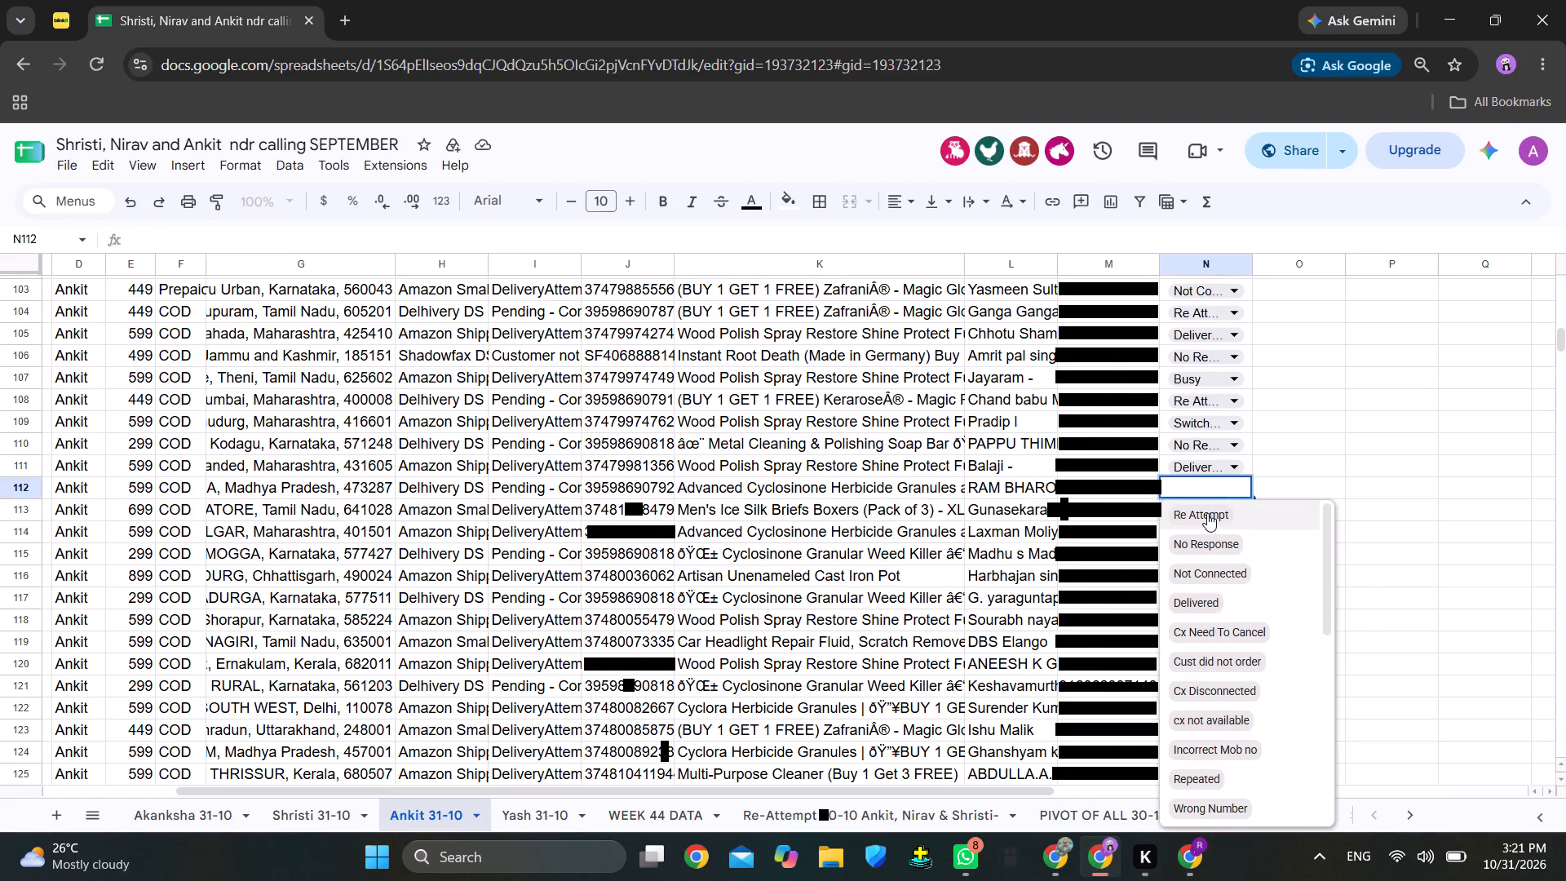
{"action": "left_click", "coordinate": [1208, 513]}
Set the remark in row 139, the last blank one above the lower filled rows, to Re Attempt.
{"action": "scroll", "coordinate": [1271, 536], "scroll_direction": "down", "scroll_amount": 4}
{"action": "right_click_drag", "start_coordinate": [1177, 626], "coordinate": [1152, 635]}
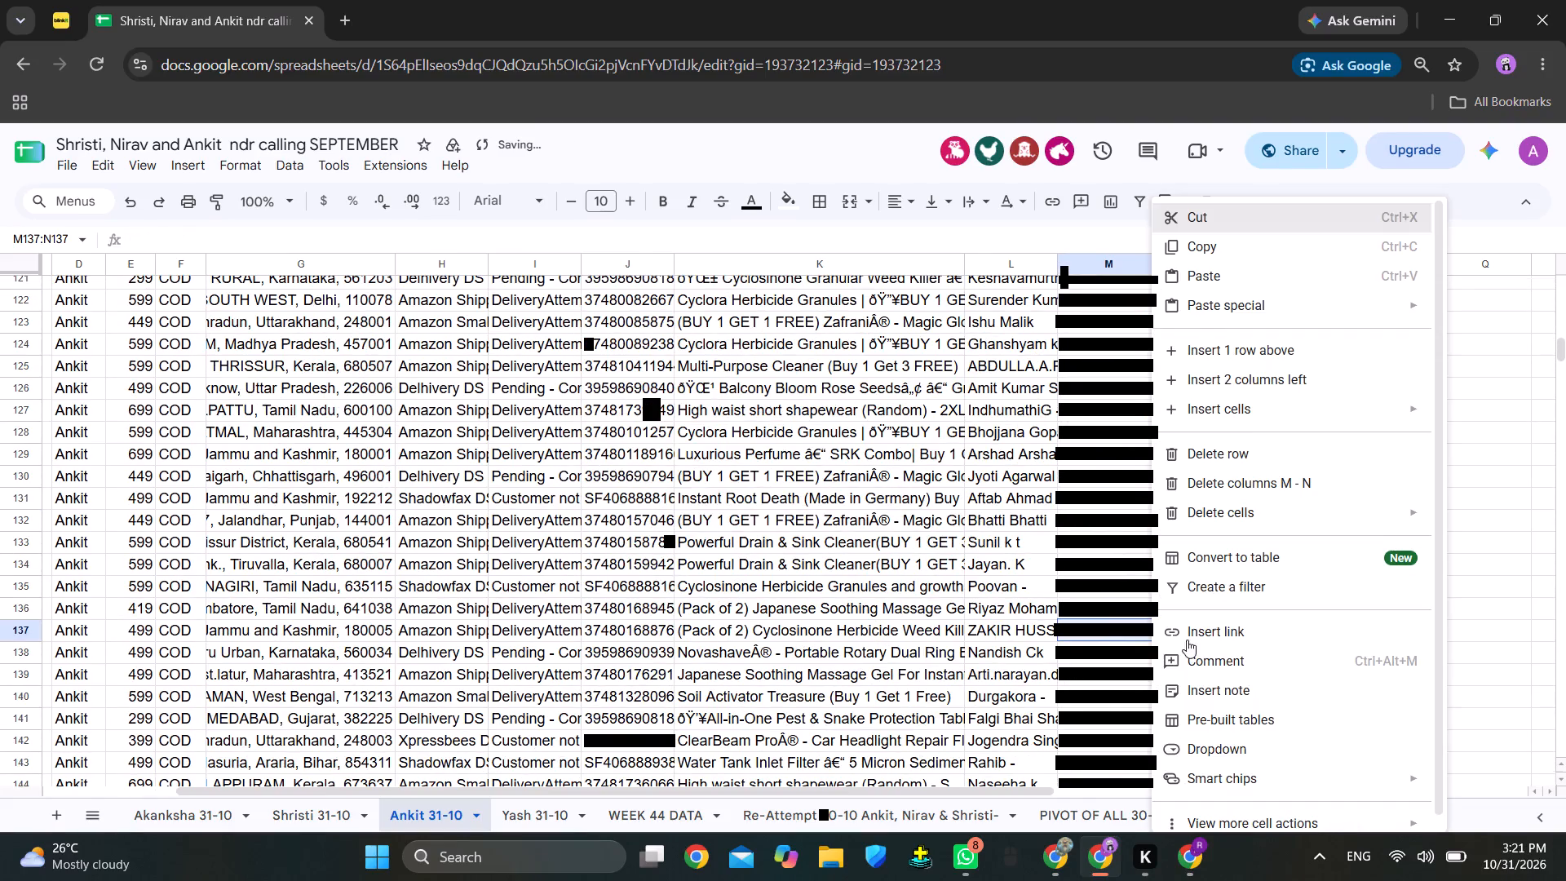
{"action": "left_click", "coordinate": [1046, 644]}
{"action": "scroll", "coordinate": [1188, 628], "scroll_direction": "down", "scroll_amount": 1}
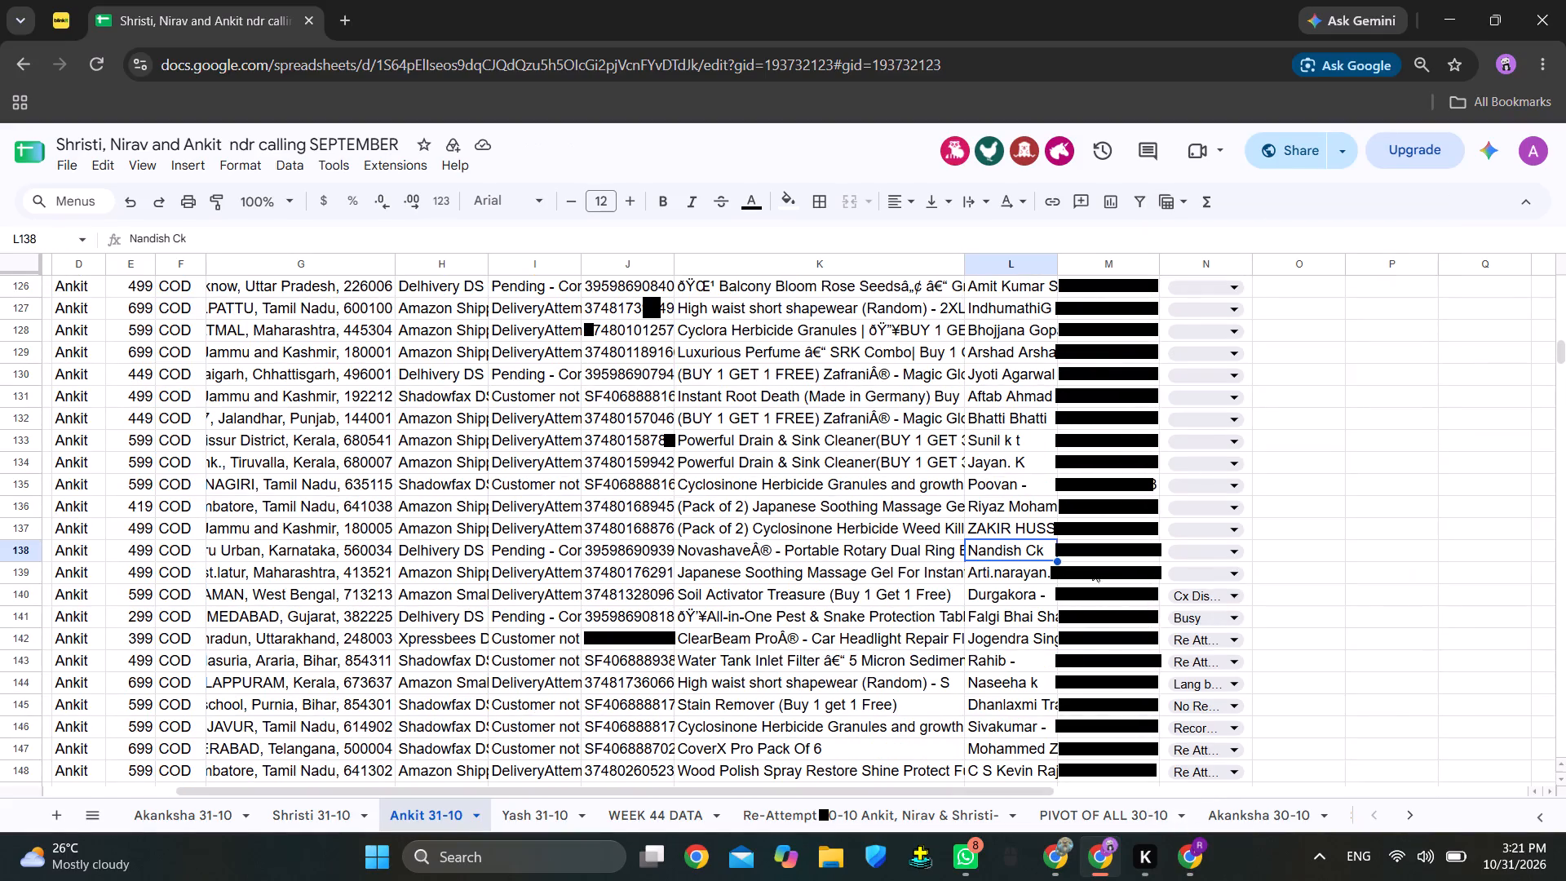
{"action": "left_click", "coordinate": [1122, 567]}
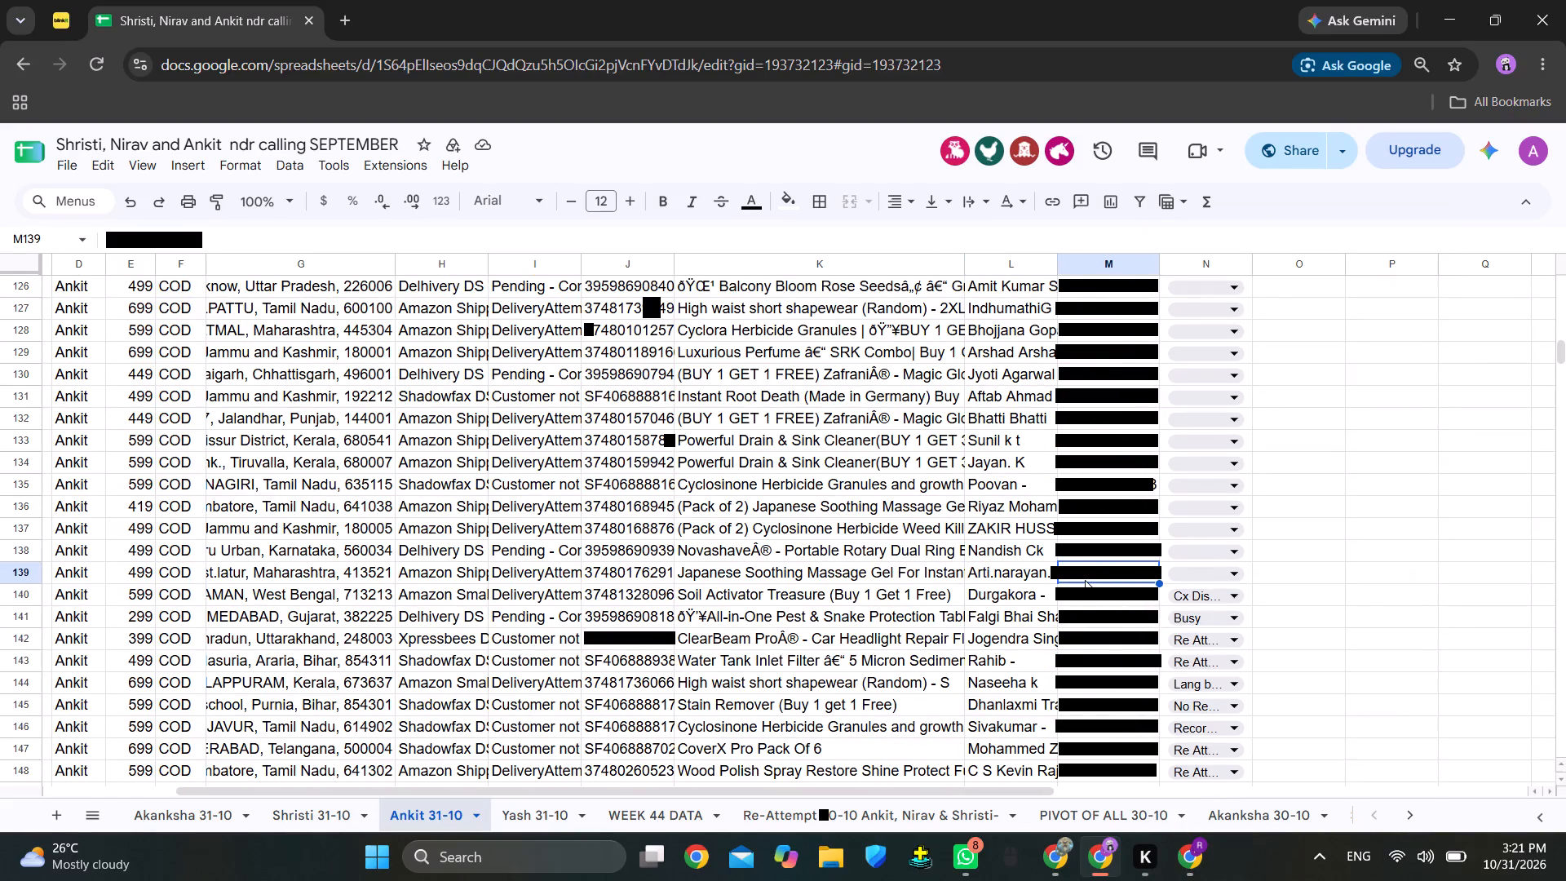
{"action": "left_click", "coordinate": [1197, 578]}
{"action": "left_click", "coordinate": [1208, 595]}
Set the remark in row 113, the first blank one below the upper filled rows, to Lang barrier.
{"action": "scroll", "coordinate": [1293, 532], "scroll_direction": "up", "scroll_amount": 5}
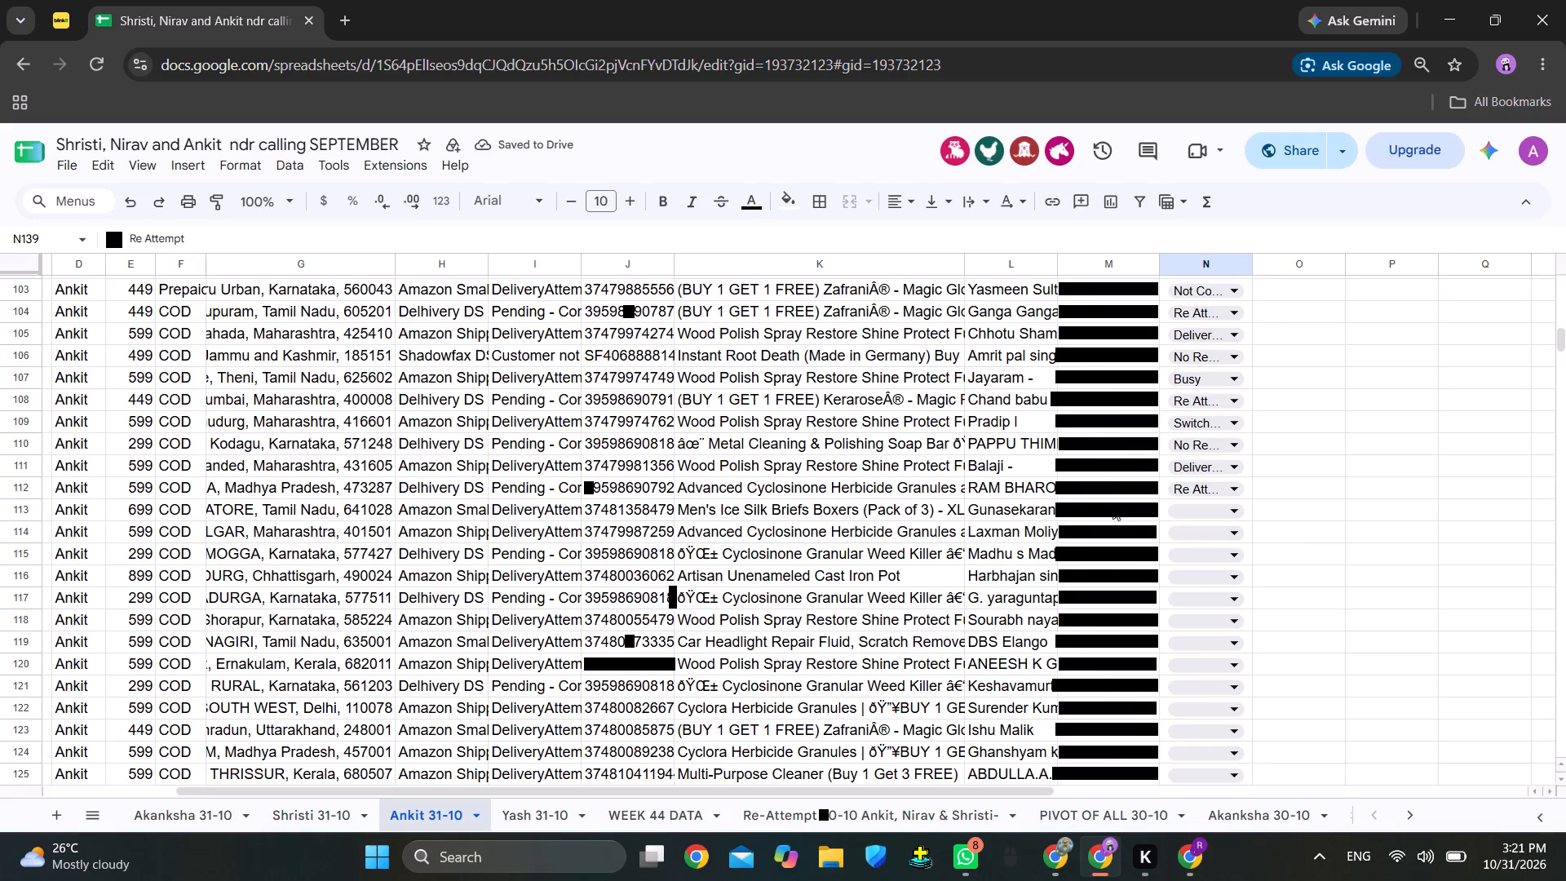
{"action": "left_click", "coordinate": [1189, 508]}
{"action": "scroll", "coordinate": [1249, 621], "scroll_direction": "down", "scroll_amount": 6}
{"action": "left_click", "coordinate": [1194, 596]}
Set the remark in row 138, the last blank one above the lower filled rows, to No Response.
{"action": "scroll", "coordinate": [1285, 611], "scroll_direction": "down", "scroll_amount": 2}
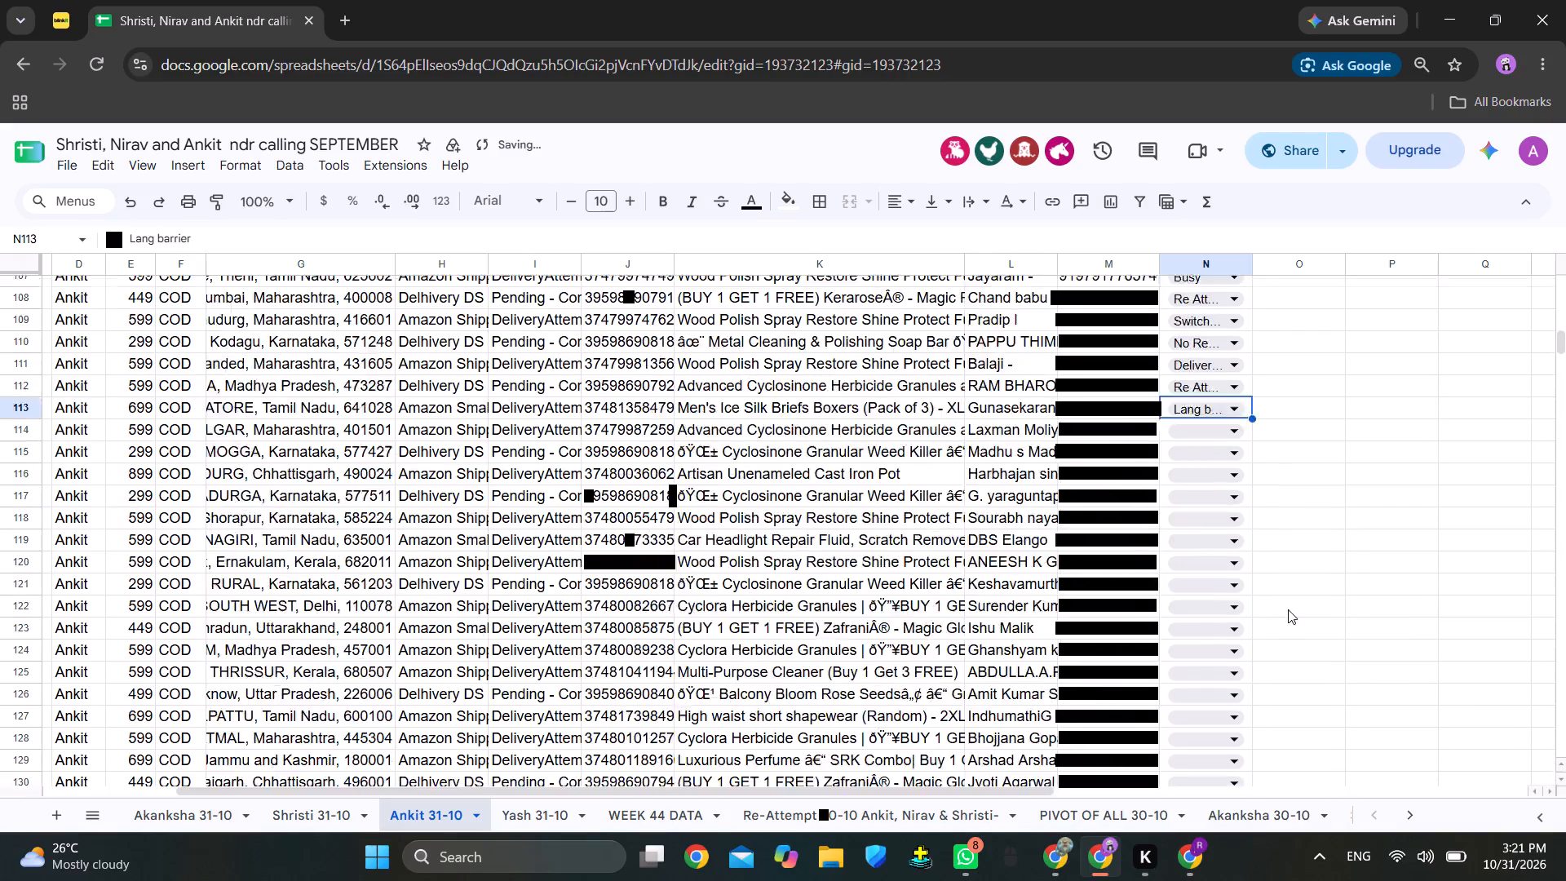
{"action": "scroll", "coordinate": [1320, 591], "scroll_direction": "down", "scroll_amount": 3}
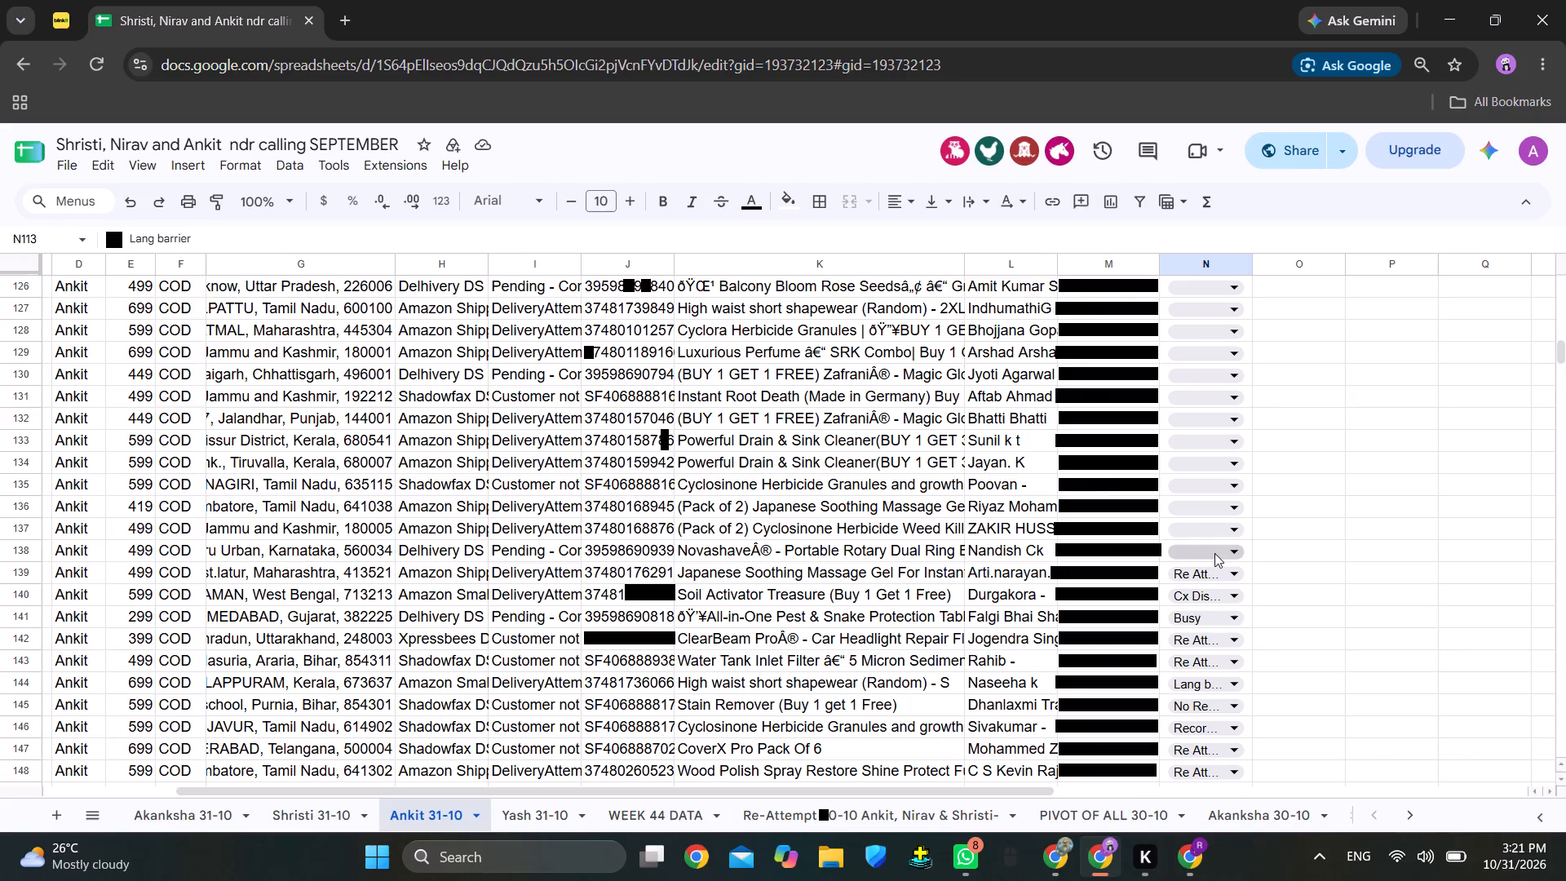
{"action": "left_click", "coordinate": [1214, 553]}
{"action": "left_click", "coordinate": [1213, 600]}
Set the remark in row 114, the first blank one below the upper filled rows, to Not Connected.
{"action": "scroll", "coordinate": [1321, 526], "scroll_direction": "up", "scroll_amount": 4}
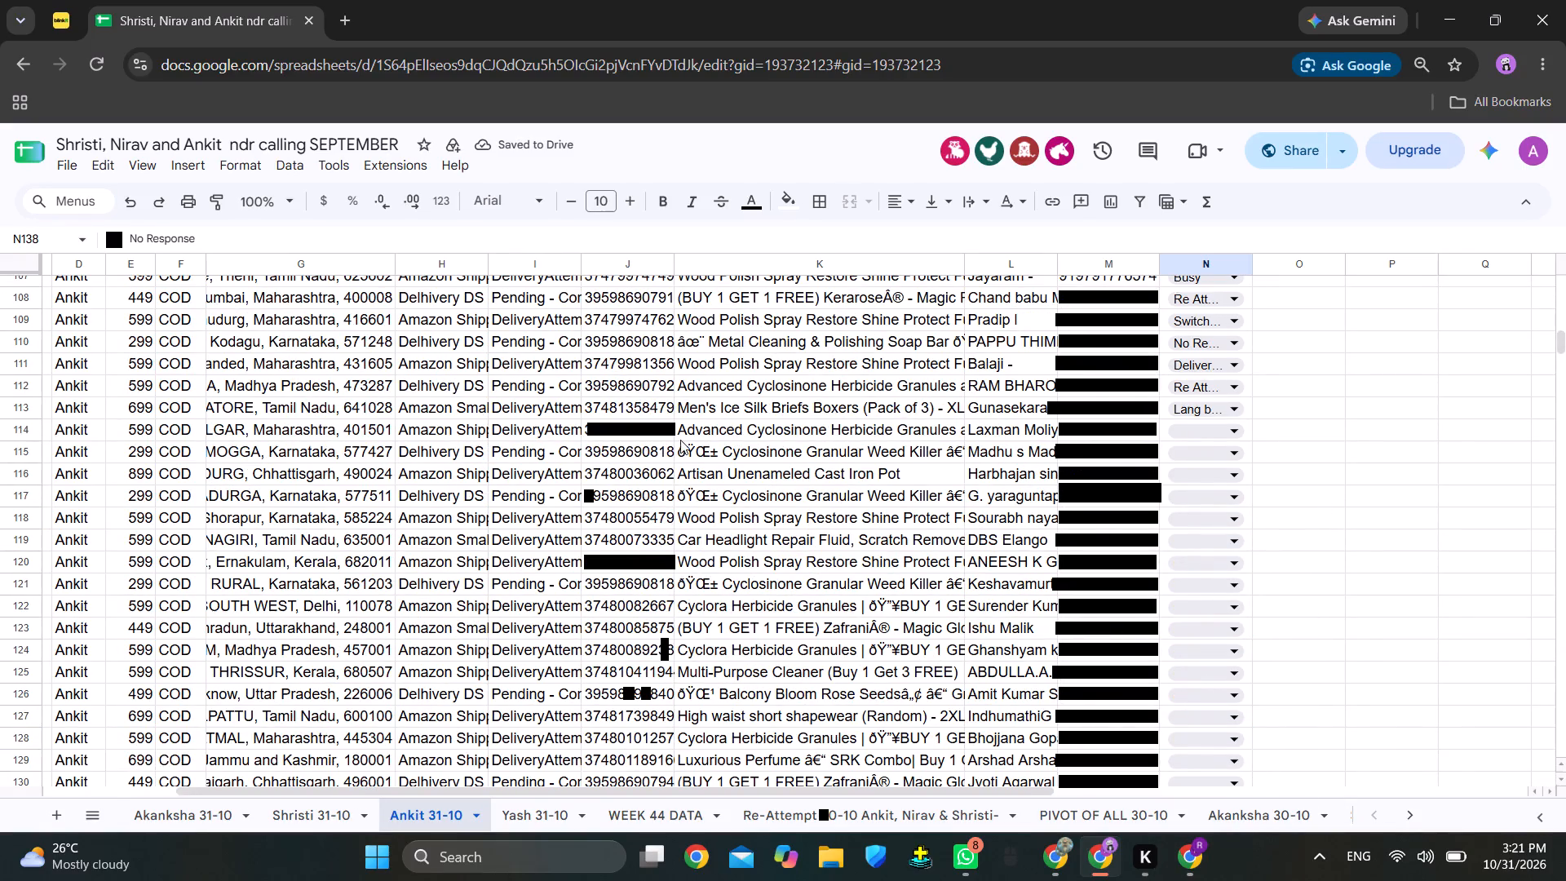
{"action": "left_click", "coordinate": [1225, 437]}
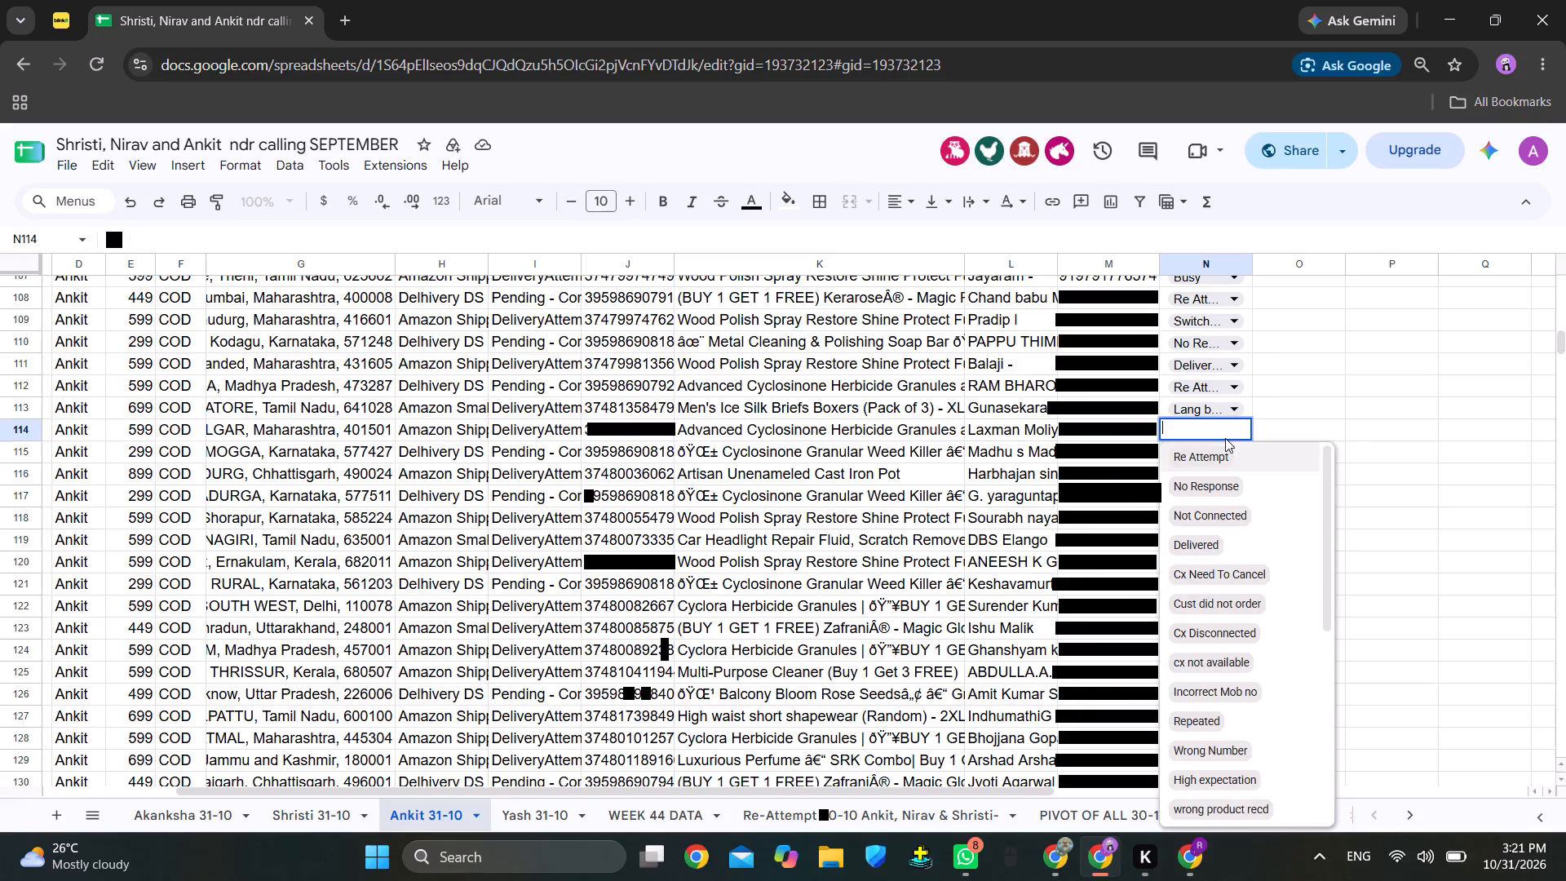
{"action": "left_click", "coordinate": [1218, 512]}
Set the remark in row 137, the last blank one above the lower filled rows, to No Response.
{"action": "scroll", "coordinate": [1241, 542], "scroll_direction": "down", "scroll_amount": 1}
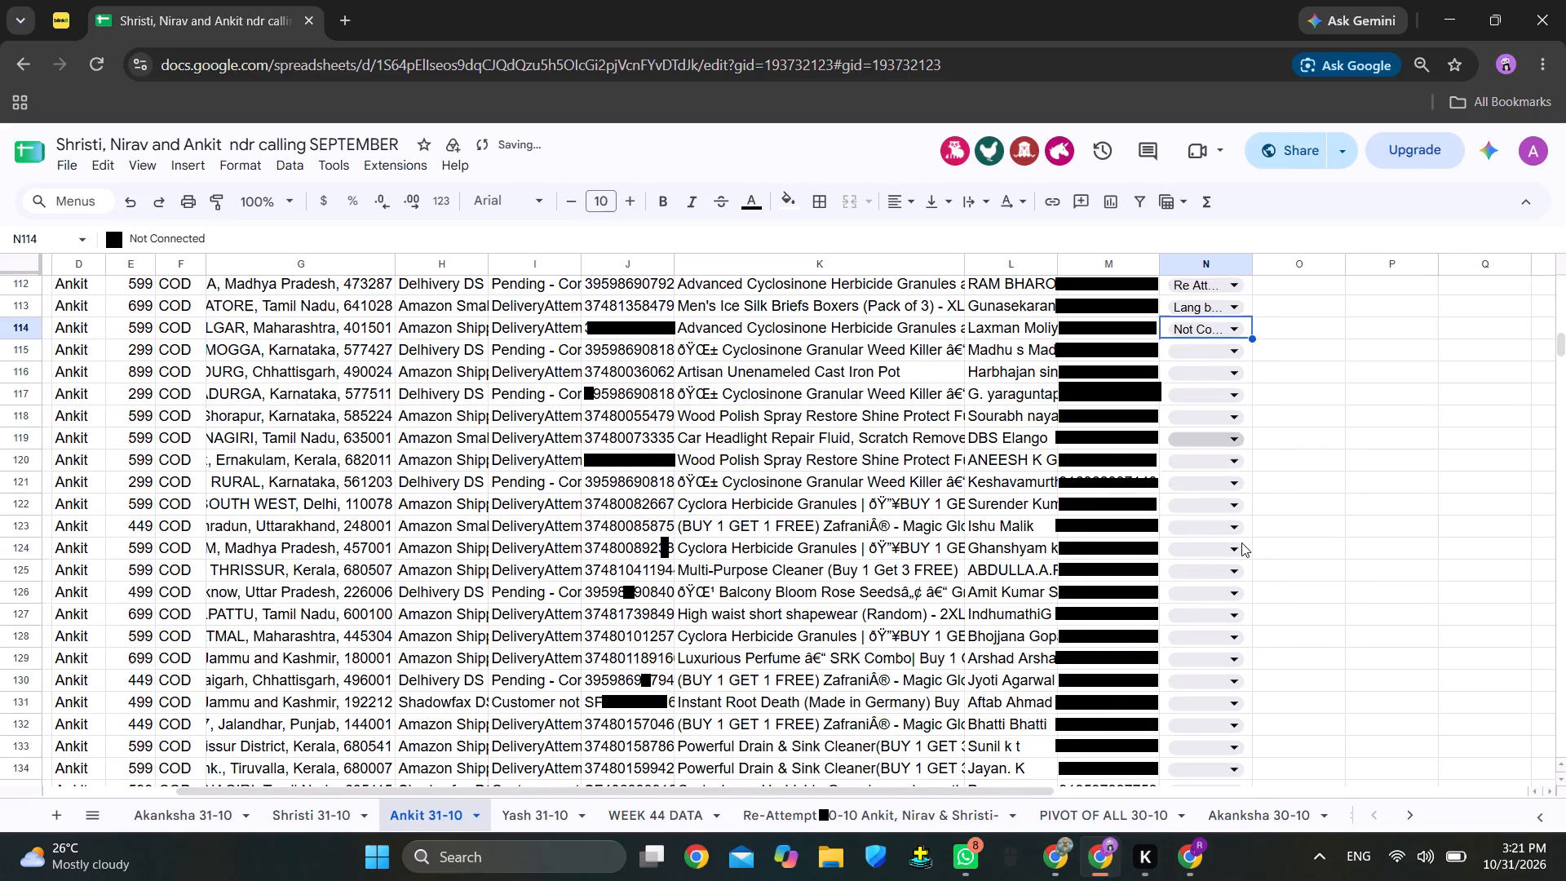
{"action": "scroll", "coordinate": [1241, 542], "scroll_direction": "down", "scroll_amount": 2}
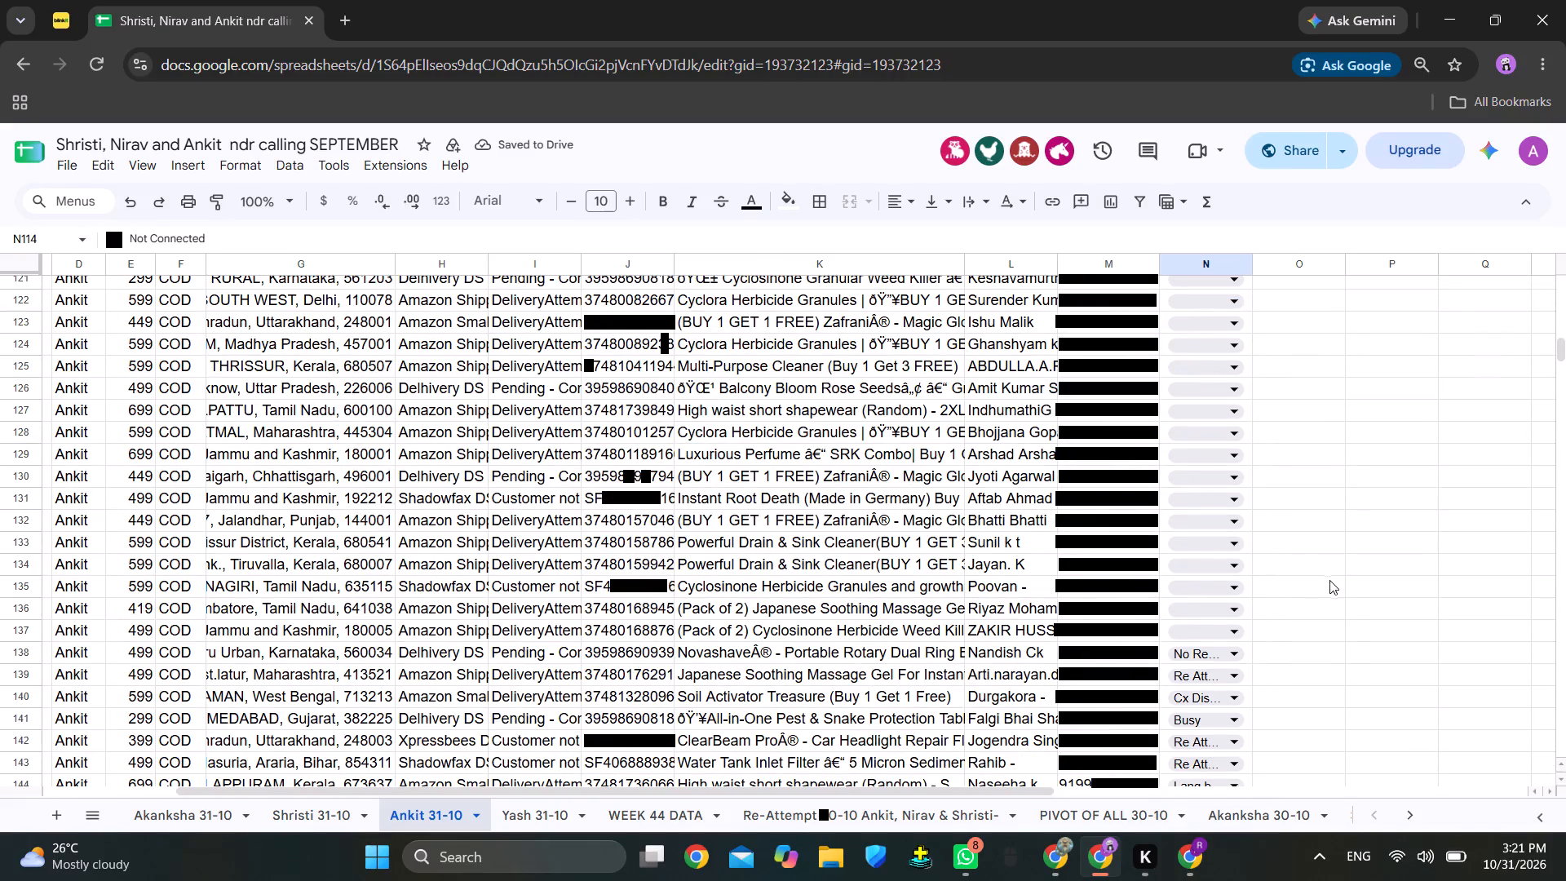
{"action": "scroll", "coordinate": [1227, 611], "scroll_direction": "down", "scroll_amount": 1}
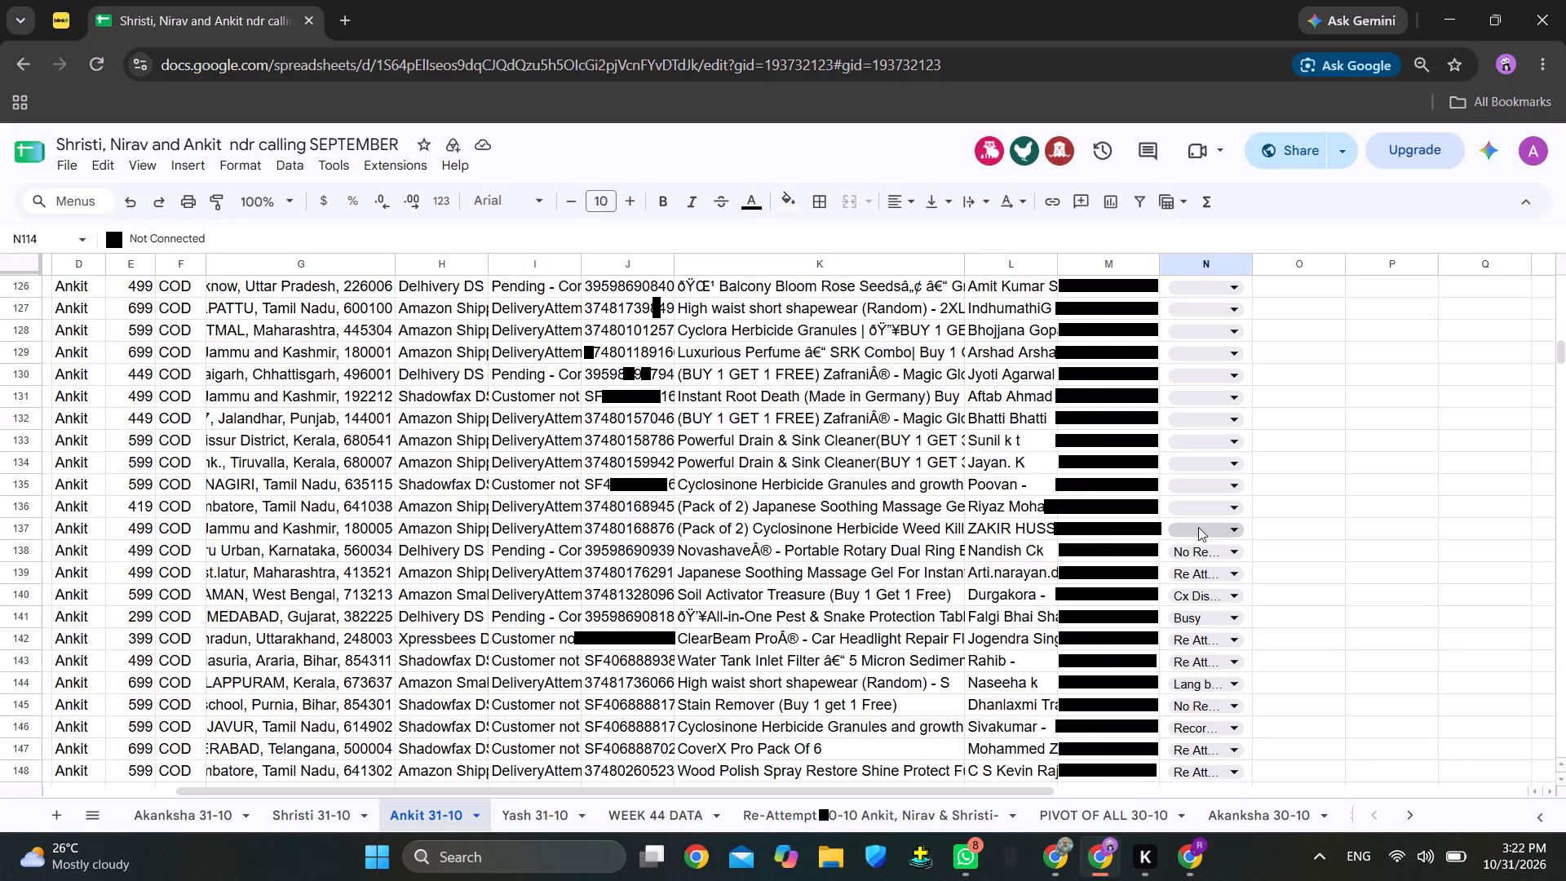
{"action": "left_click", "coordinate": [1198, 527]}
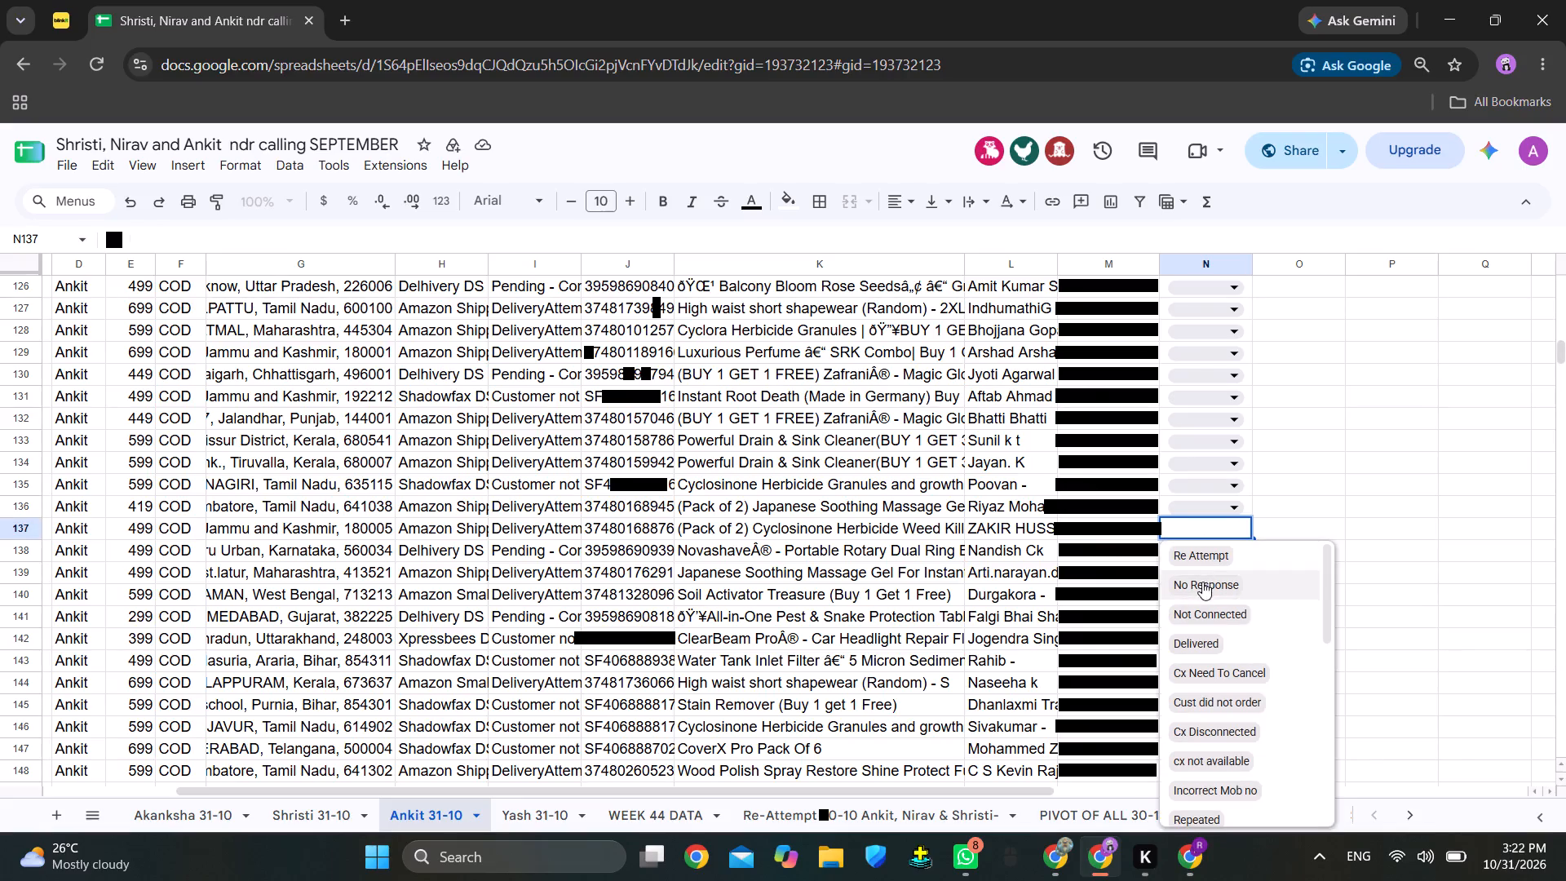
{"action": "left_click", "coordinate": [1202, 582]}
Review the upper filled remarks on the Ankit 31-10 sheet, back up to the Remarks and Comments headers.
{"action": "scroll", "coordinate": [1268, 481], "scroll_direction": "up", "scroll_amount": 4}
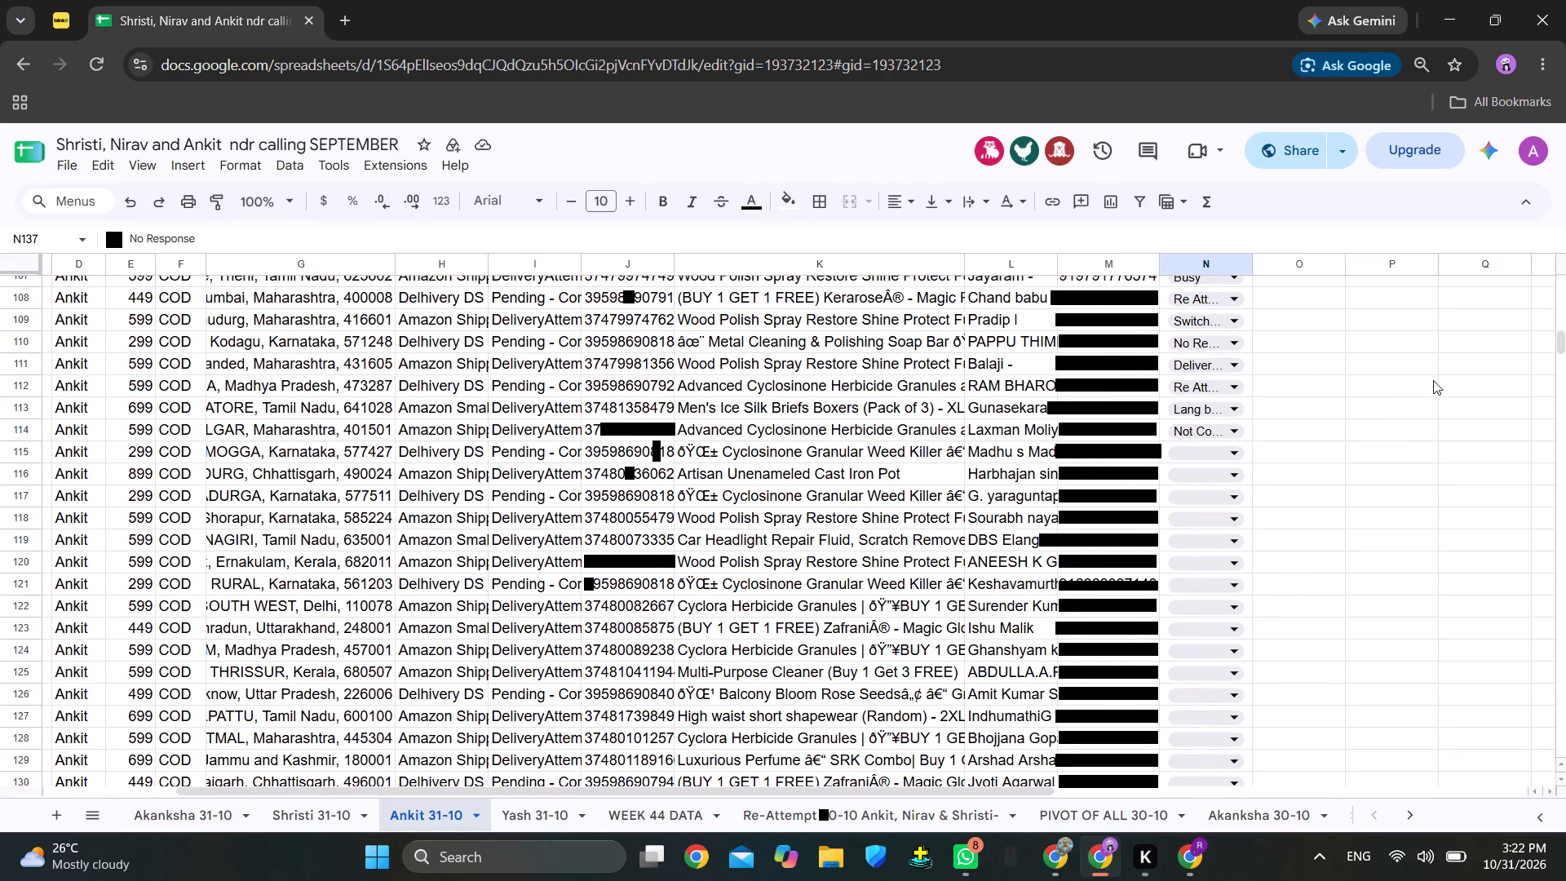
{"action": "scroll", "coordinate": [1325, 392], "scroll_direction": "up", "scroll_amount": 3}
{"action": "scroll", "coordinate": [1334, 394], "scroll_direction": "down", "scroll_amount": 2}
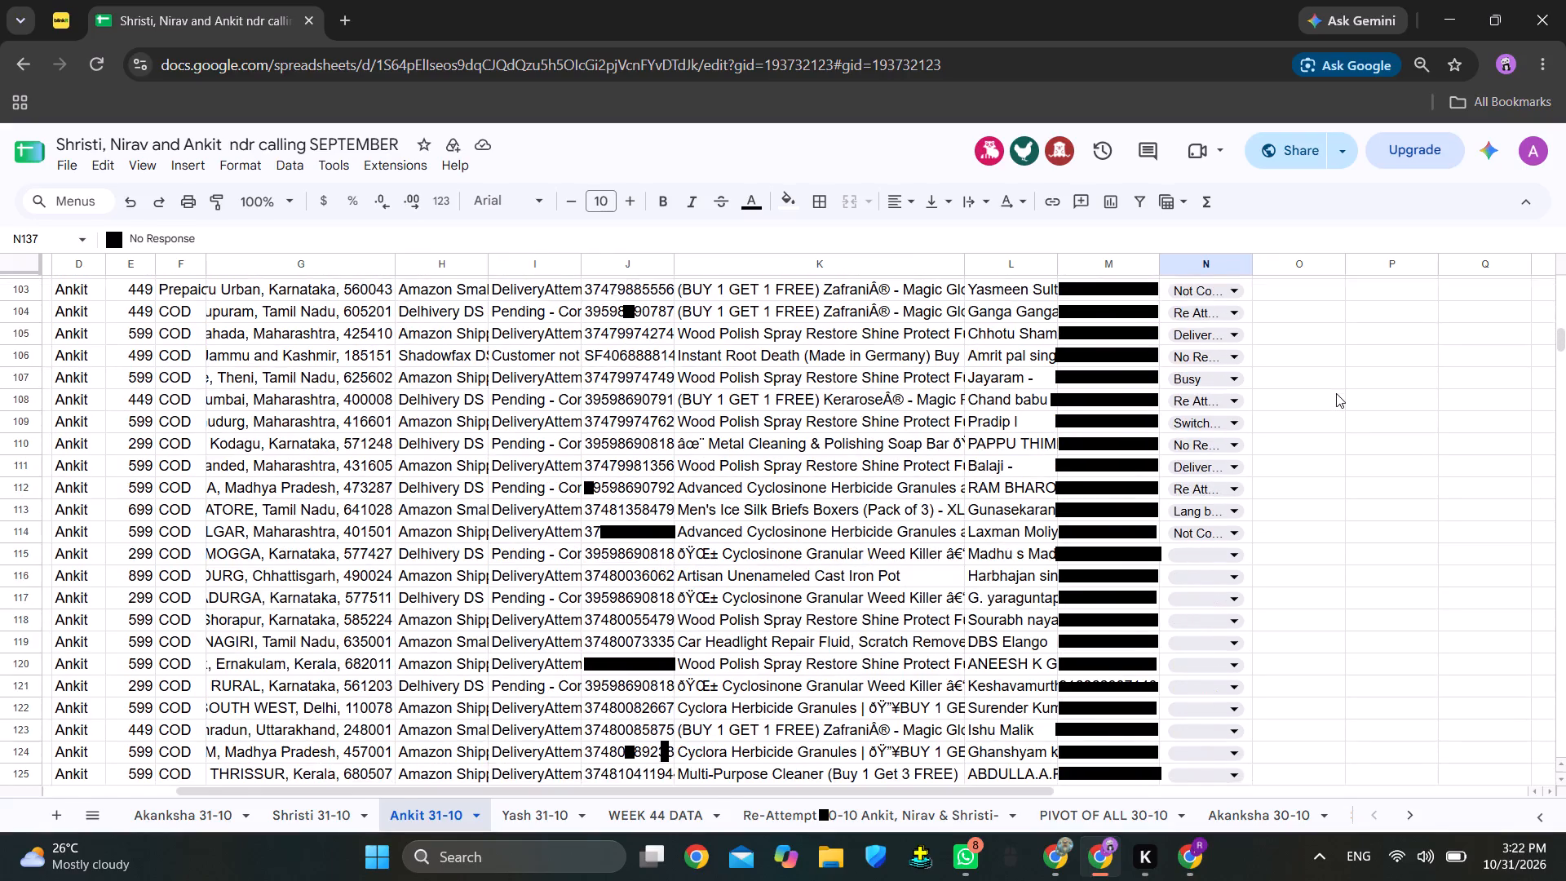
{"action": "scroll", "coordinate": [1345, 395], "scroll_direction": "up", "scroll_amount": 15}
{"action": "scroll", "coordinate": [1336, 390], "scroll_direction": "down", "scroll_amount": 1}
{"action": "scroll", "coordinate": [1336, 390], "scroll_direction": "up", "scroll_amount": 3}
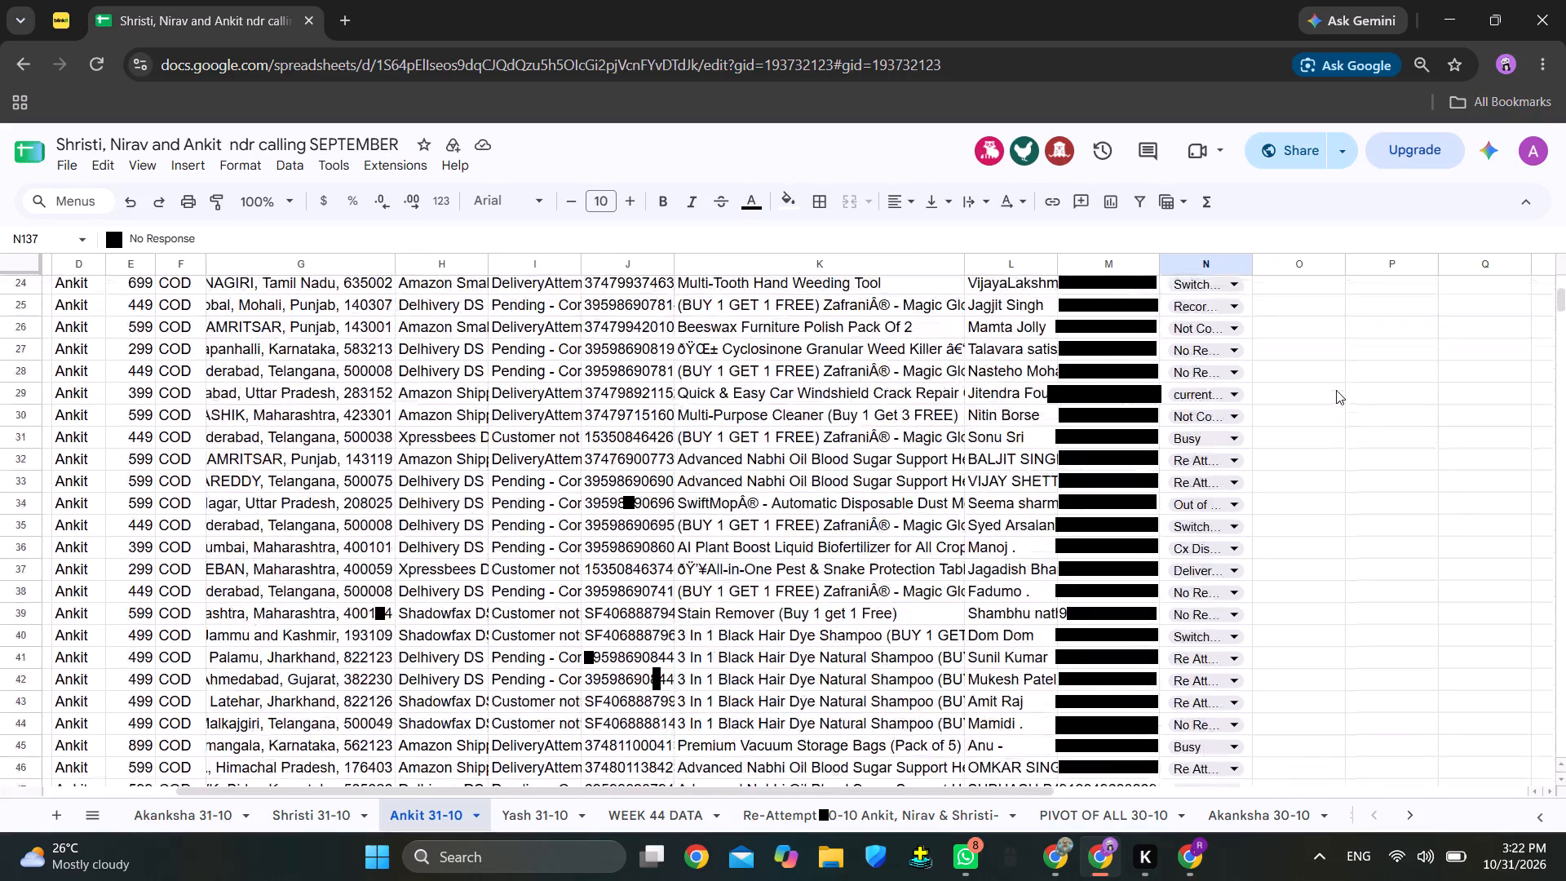
{"action": "scroll", "coordinate": [1336, 390], "scroll_direction": "up", "scroll_amount": 15}
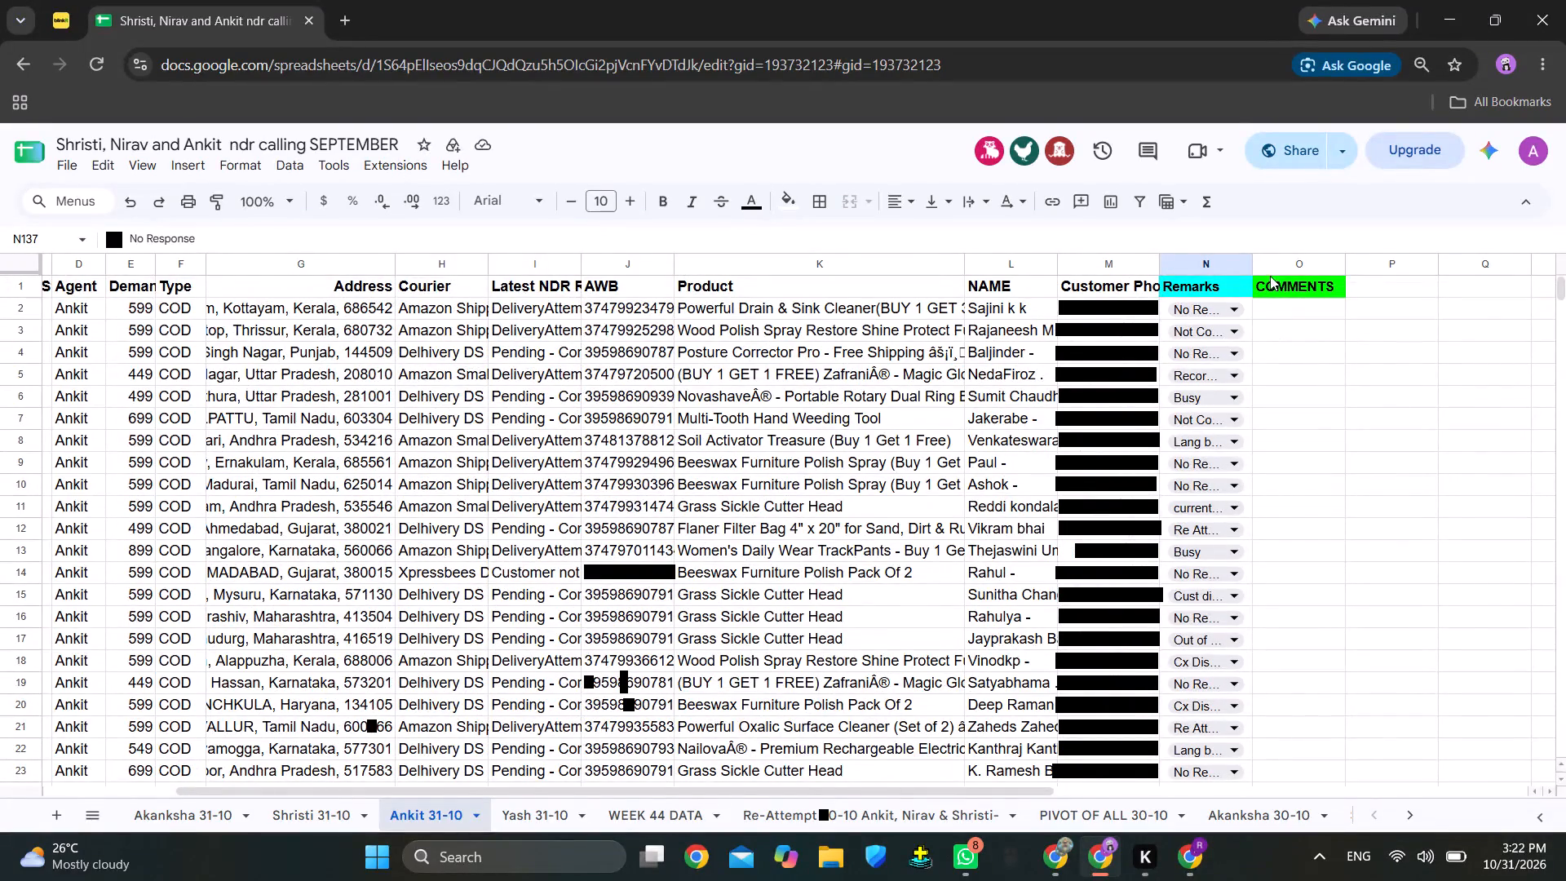
{"action": "left_click", "coordinate": [1297, 285]}
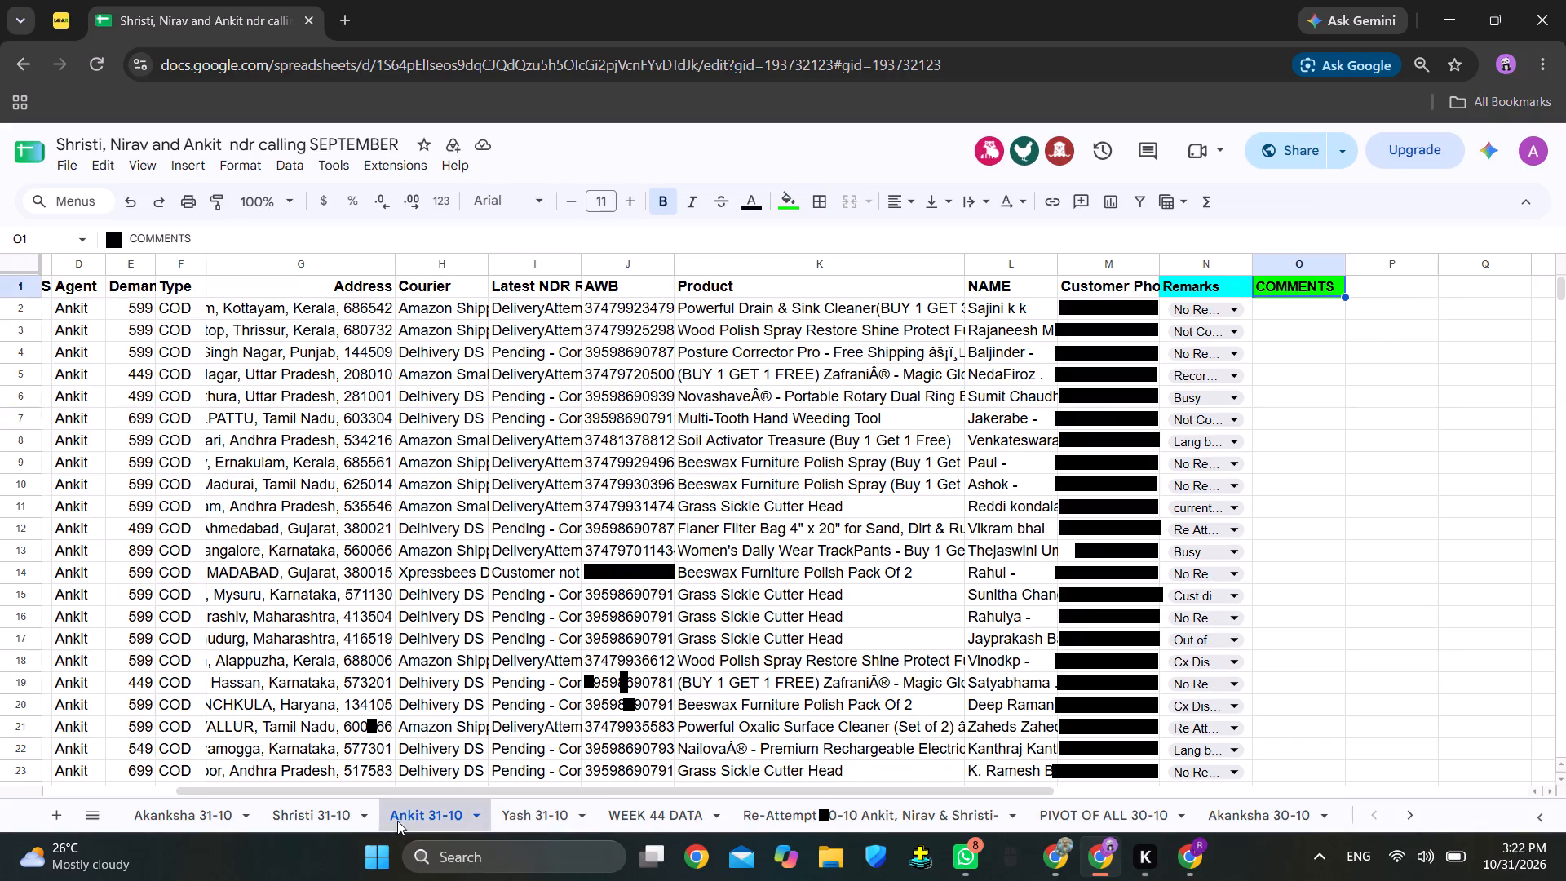
Check the Akanksha 31-10 sheet briefly and examine the remarks on the Shristi 31-10 sheet through to its last rows.
{"action": "left_click", "coordinate": [319, 807]}
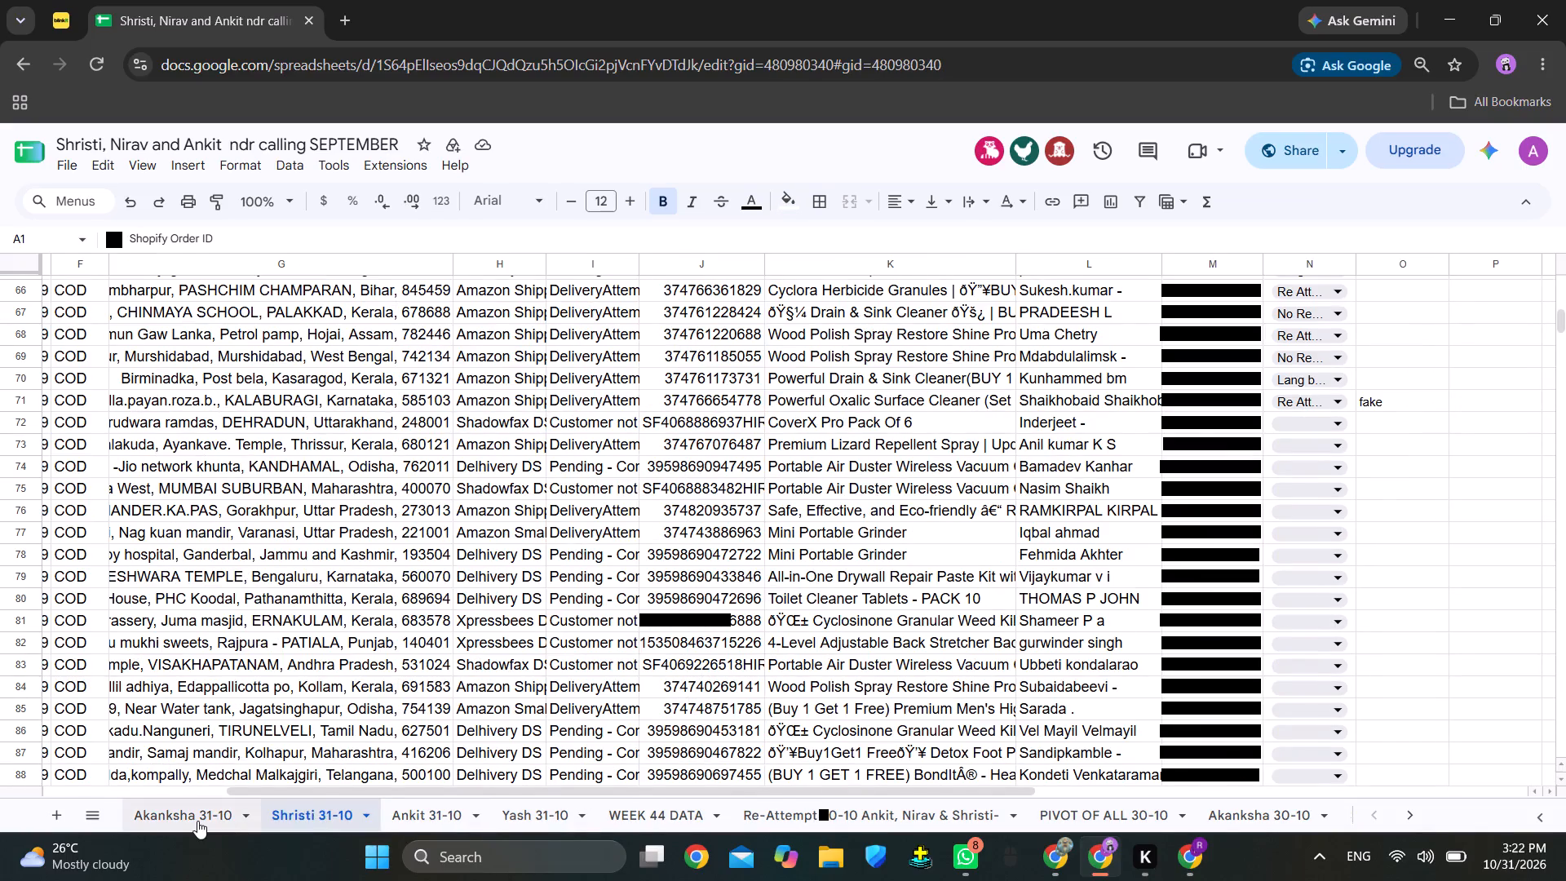
{"action": "left_click", "coordinate": [197, 821]}
{"action": "left_click", "coordinate": [335, 810]}
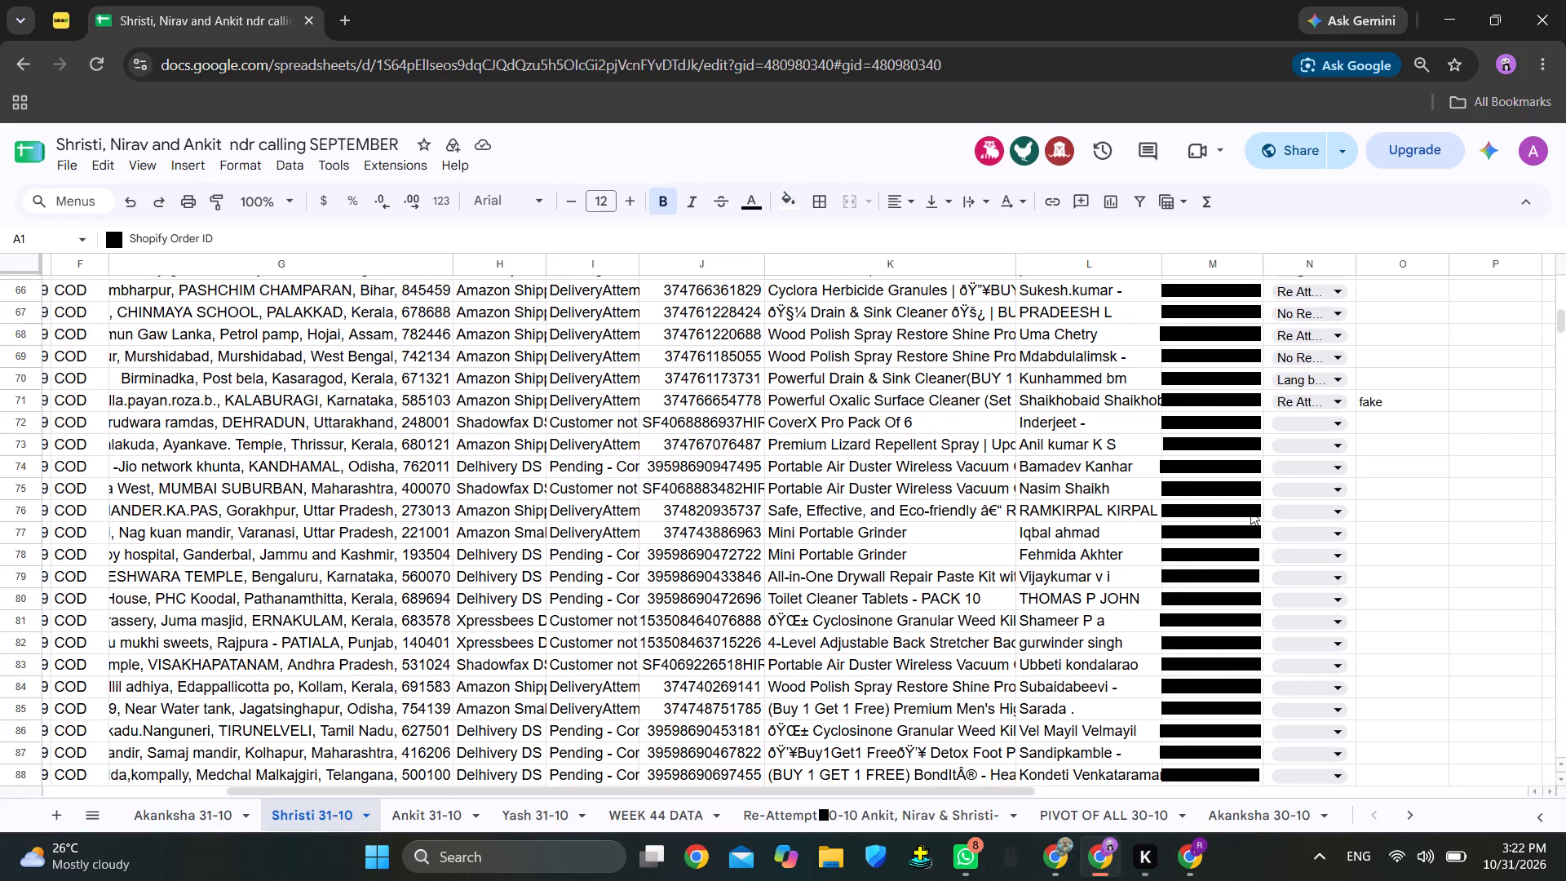
{"action": "scroll", "coordinate": [1470, 498], "scroll_direction": "down", "scroll_amount": 15}
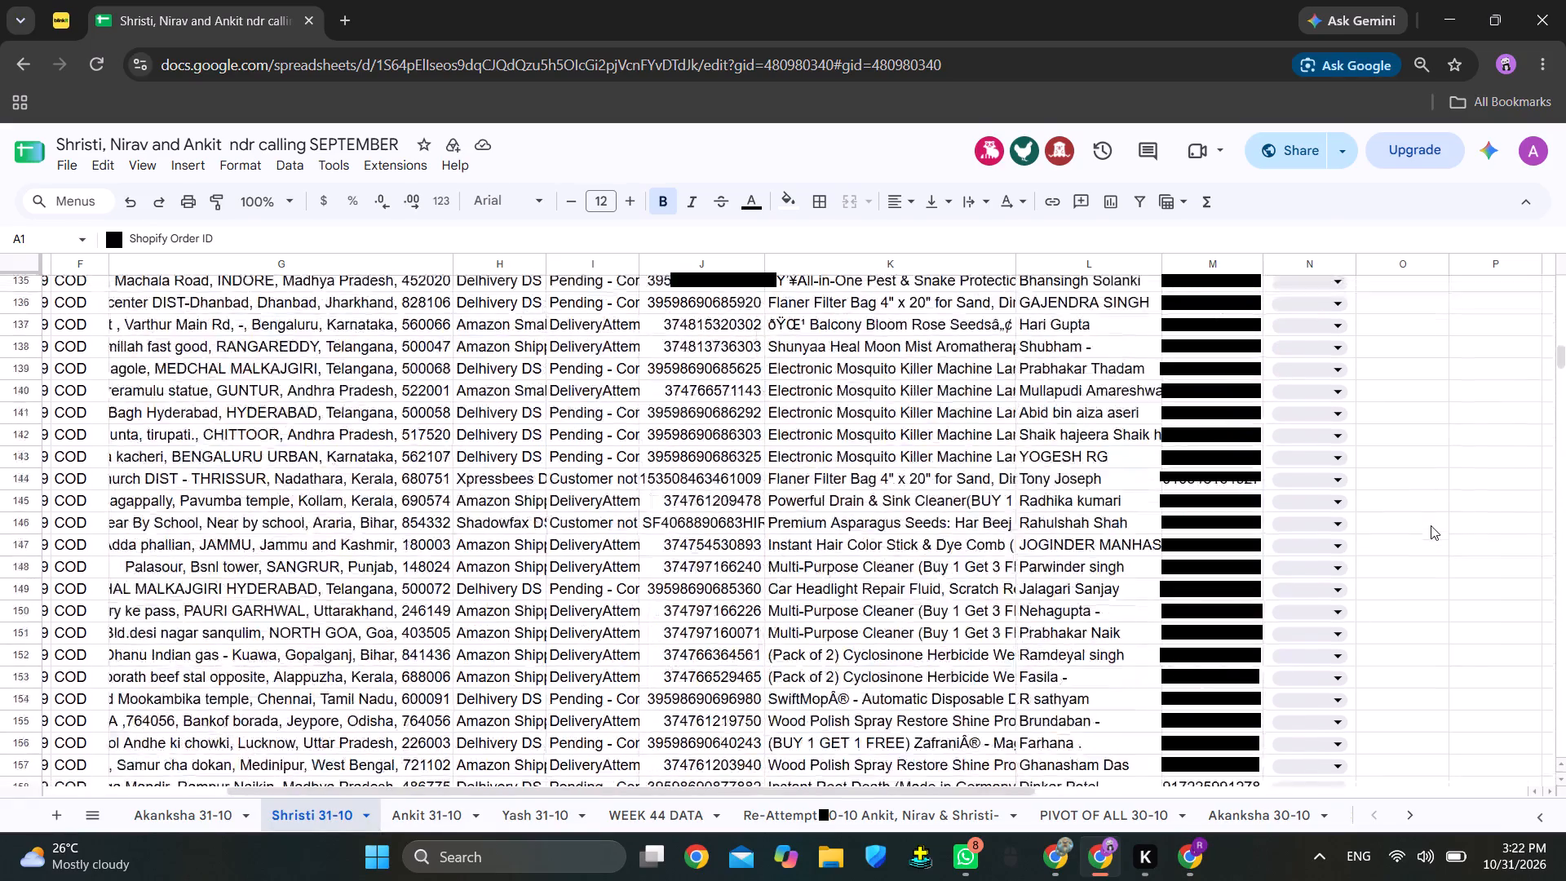
{"action": "scroll", "coordinate": [1431, 525], "scroll_direction": "down", "scroll_amount": 10}
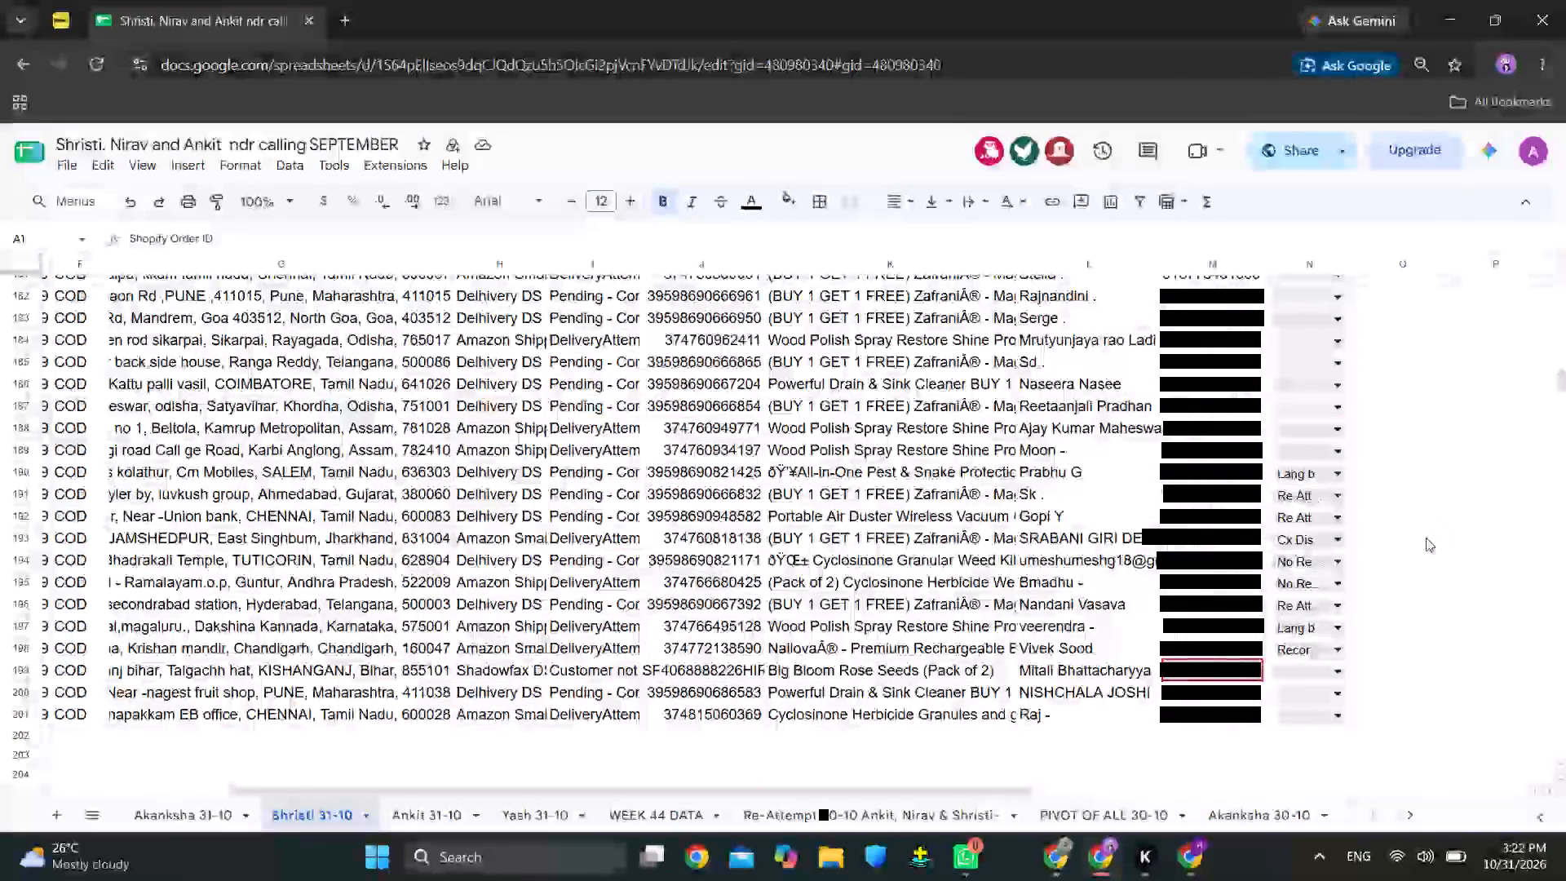
Check the remarks on the Yash 31-10 sheet around the end of its filled rows.
{"action": "left_click", "coordinate": [529, 823]}
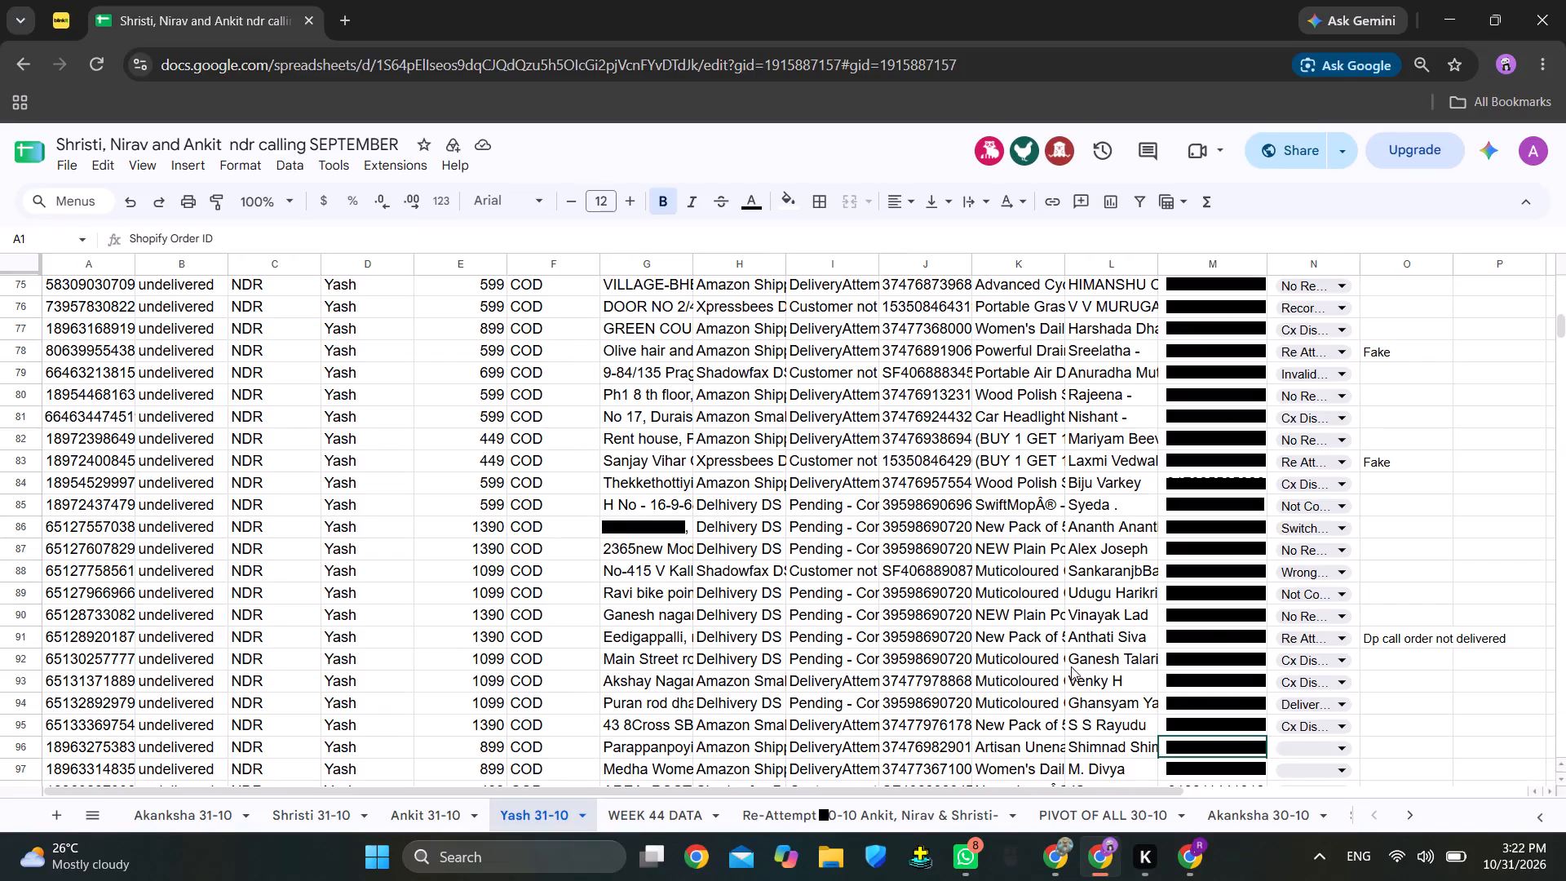
{"action": "scroll", "coordinate": [1435, 578], "scroll_direction": "down", "scroll_amount": 4}
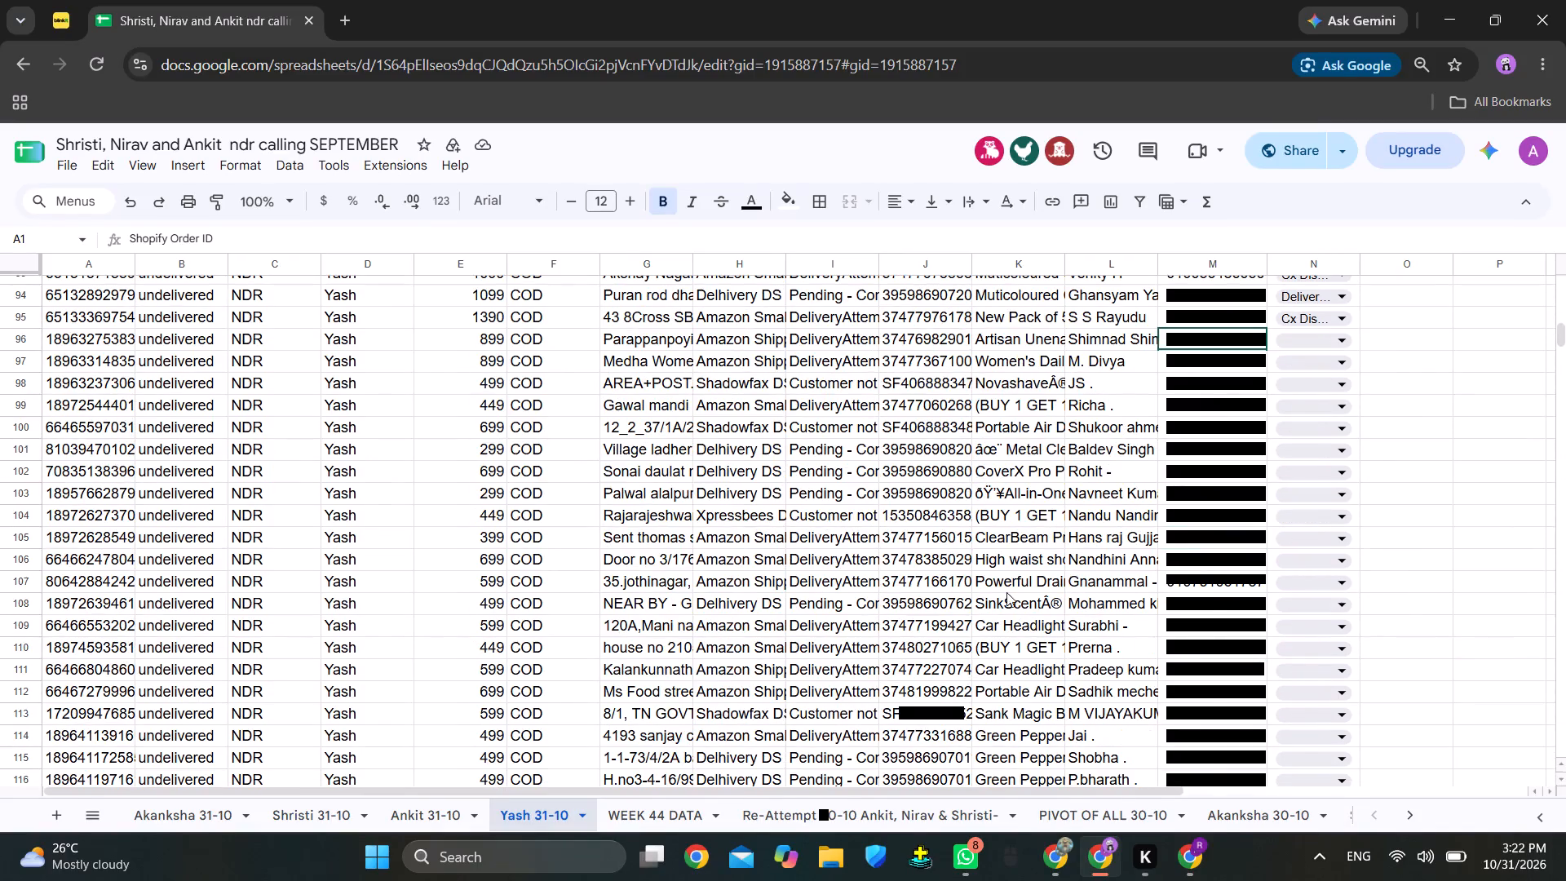
On the Shristi 31-10 sheet, set the remark in row 72, the first blank one below the upper filled rows, to Re Attempt.
{"action": "left_click", "coordinate": [293, 813]}
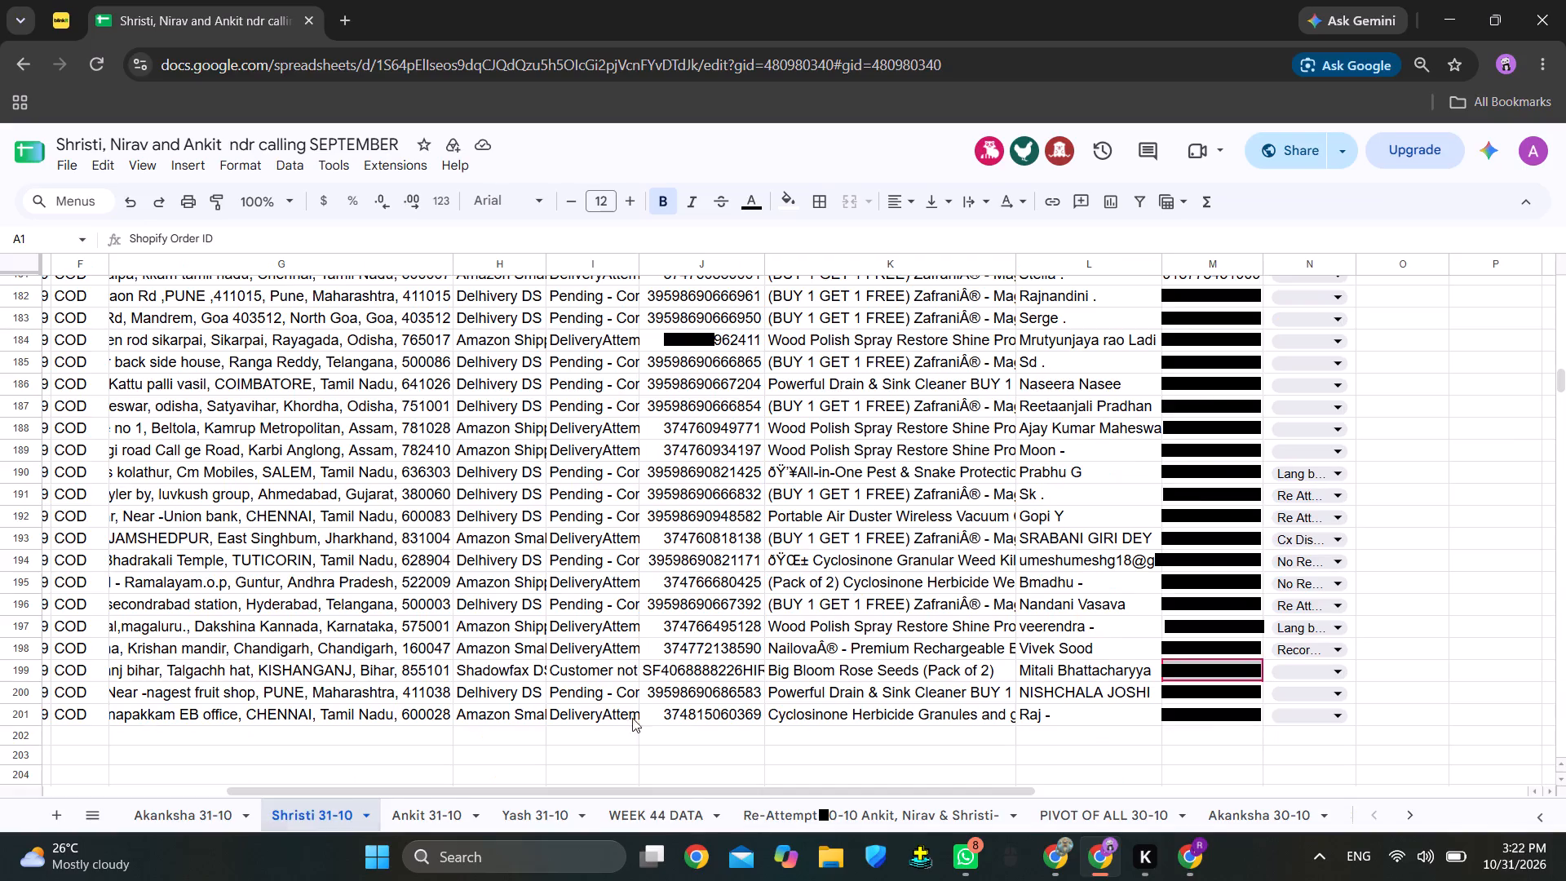
{"action": "scroll", "coordinate": [1370, 591], "scroll_direction": "up", "scroll_amount": 16}
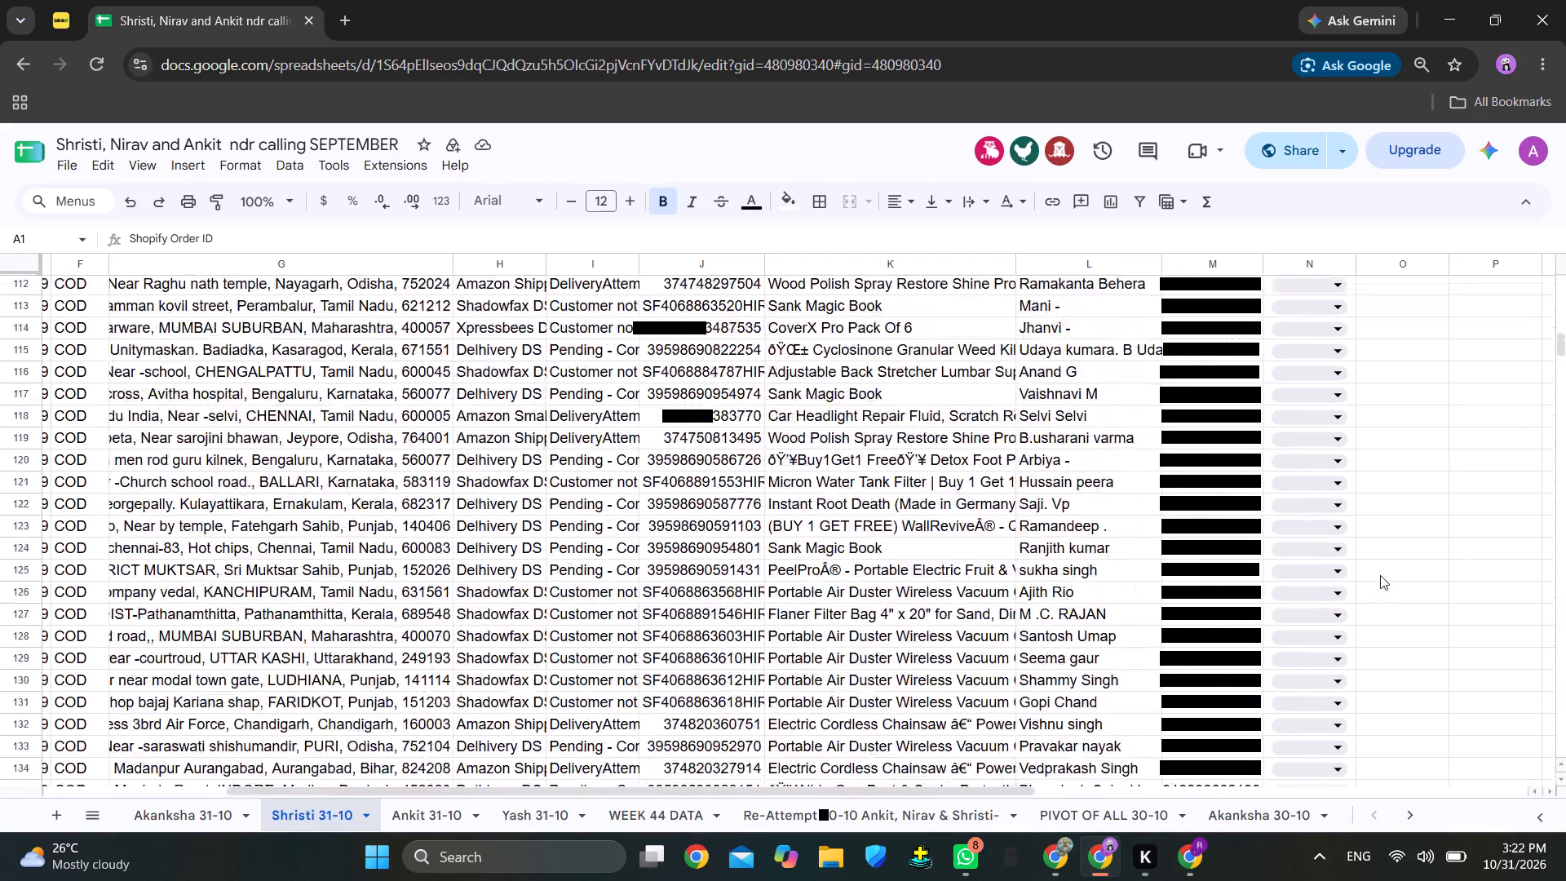
{"action": "scroll", "coordinate": [1380, 575], "scroll_direction": "up", "scroll_amount": 9}
{"action": "scroll", "coordinate": [1420, 494], "scroll_direction": "up", "scroll_amount": 3}
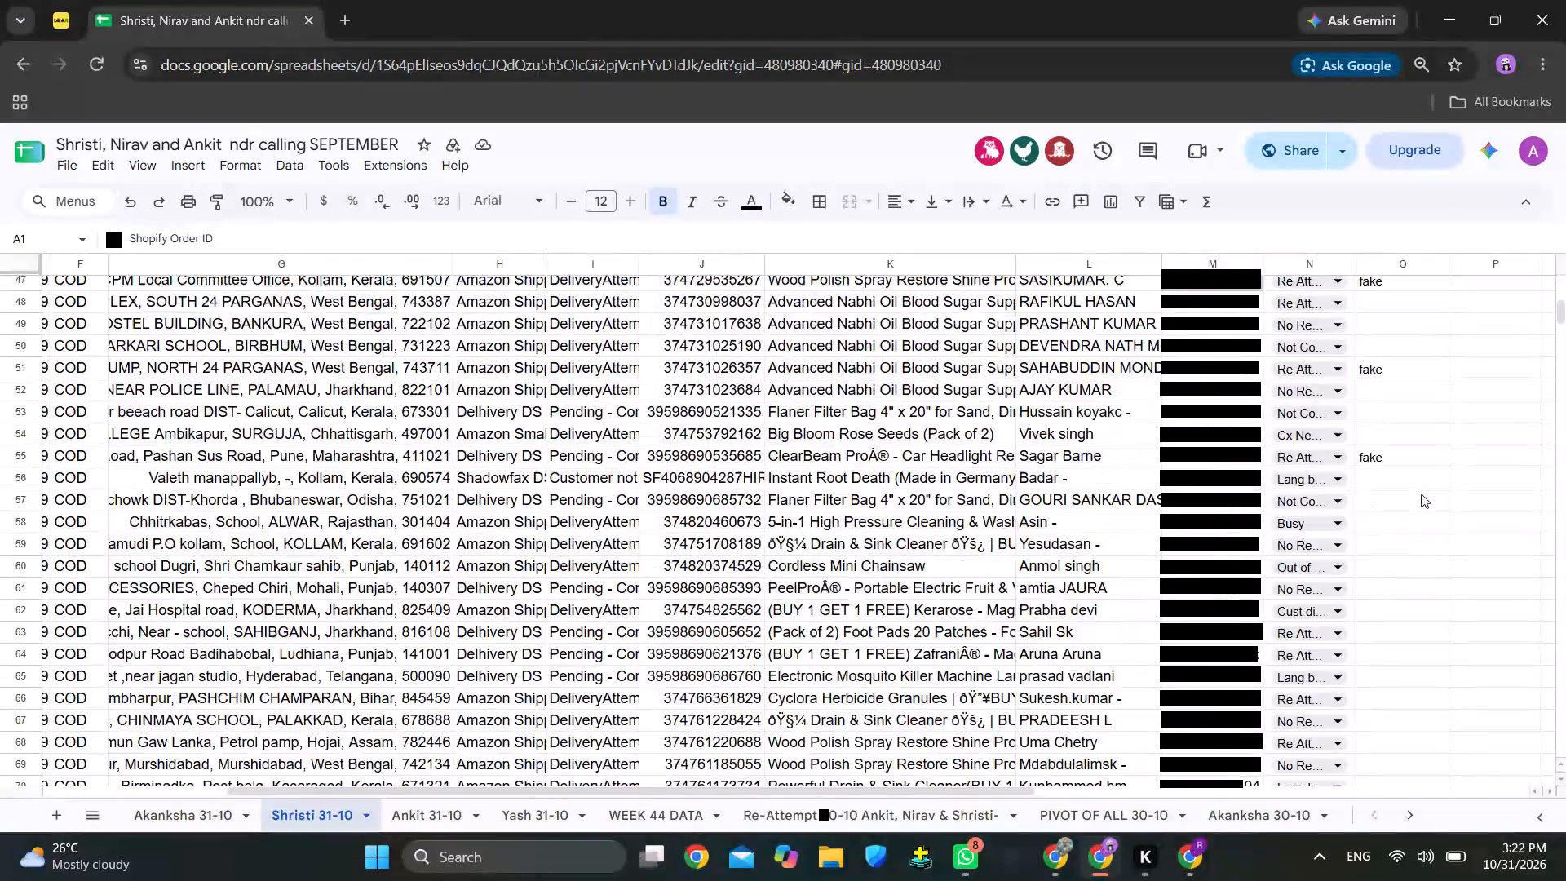
{"action": "scroll", "coordinate": [1421, 494], "scroll_direction": "up", "scroll_amount": 5}
{"action": "scroll", "coordinate": [1422, 494], "scroll_direction": "down", "scroll_amount": 11}
{"action": "scroll", "coordinate": [1427, 492], "scroll_direction": "up", "scroll_amount": 1}
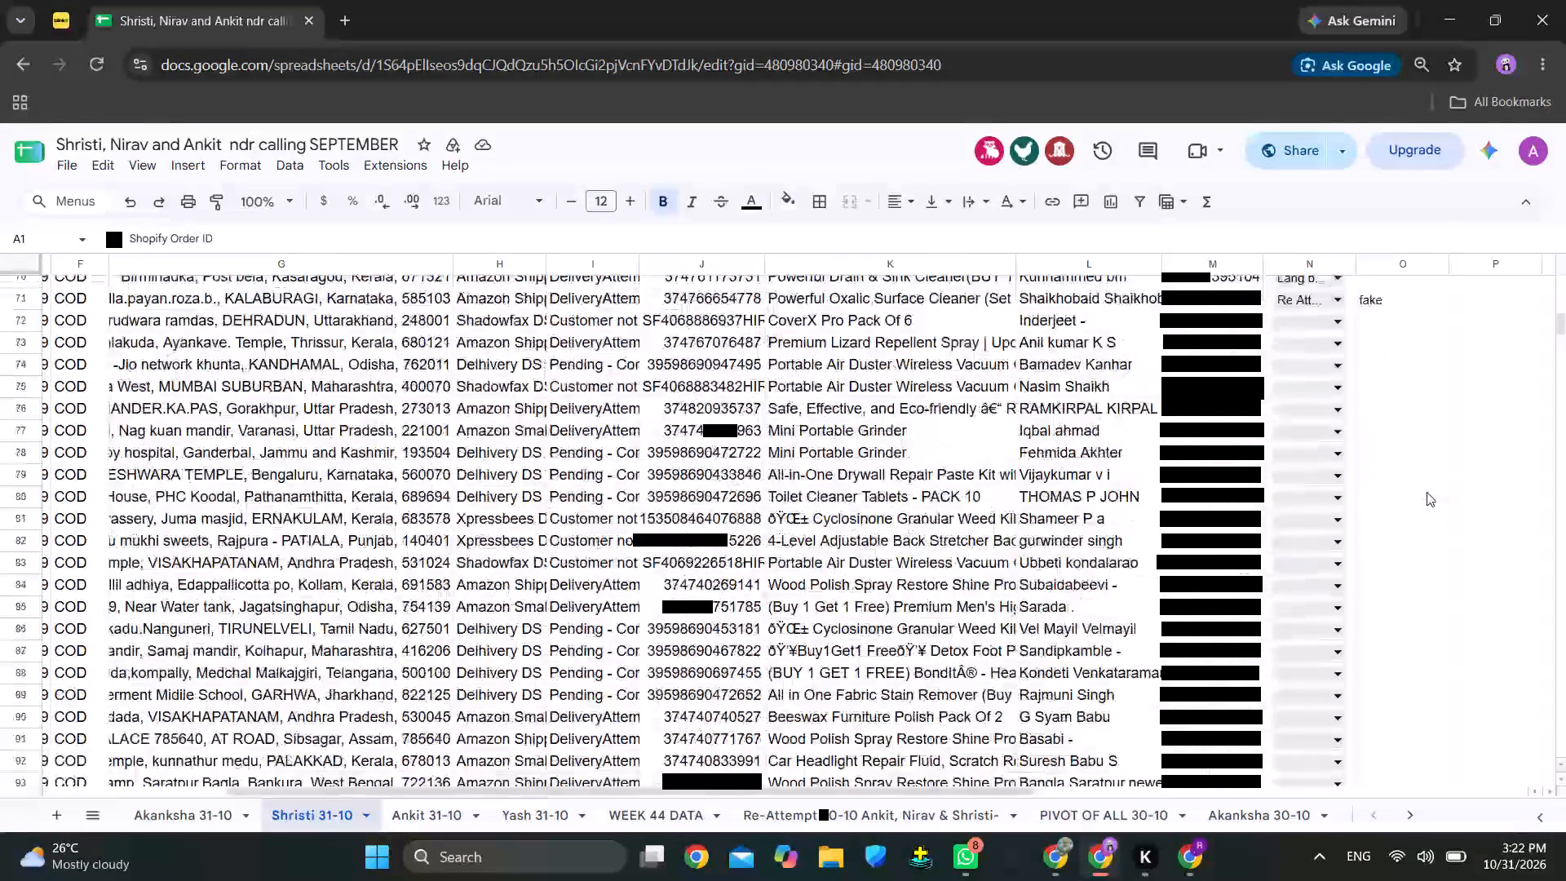
{"action": "scroll", "coordinate": [1427, 492], "scroll_direction": "up", "scroll_amount": 2}
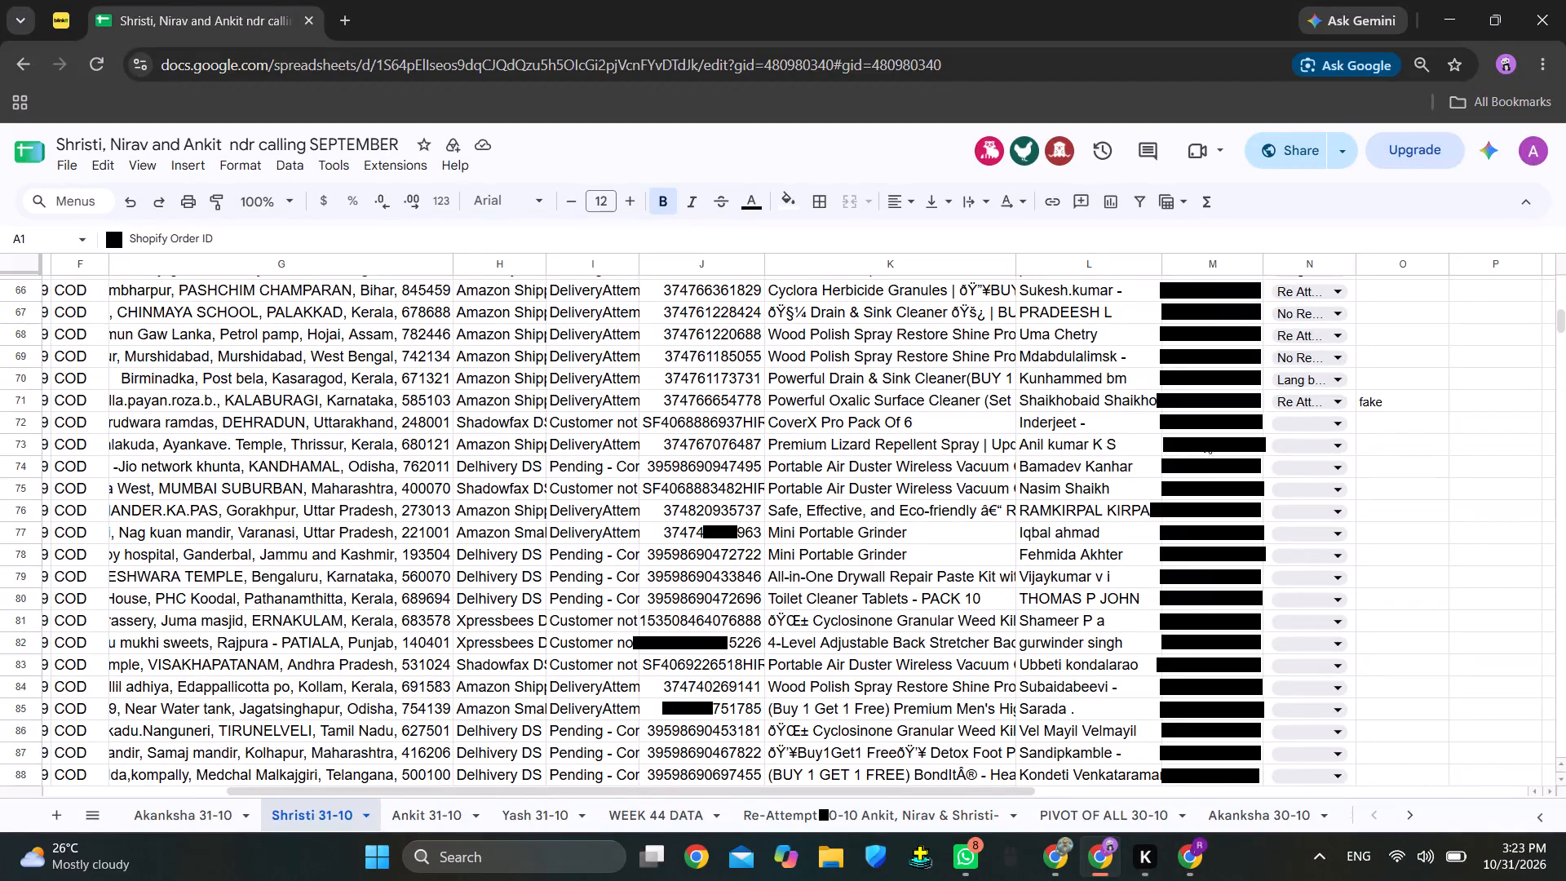
{"action": "left_click", "coordinate": [1300, 425]}
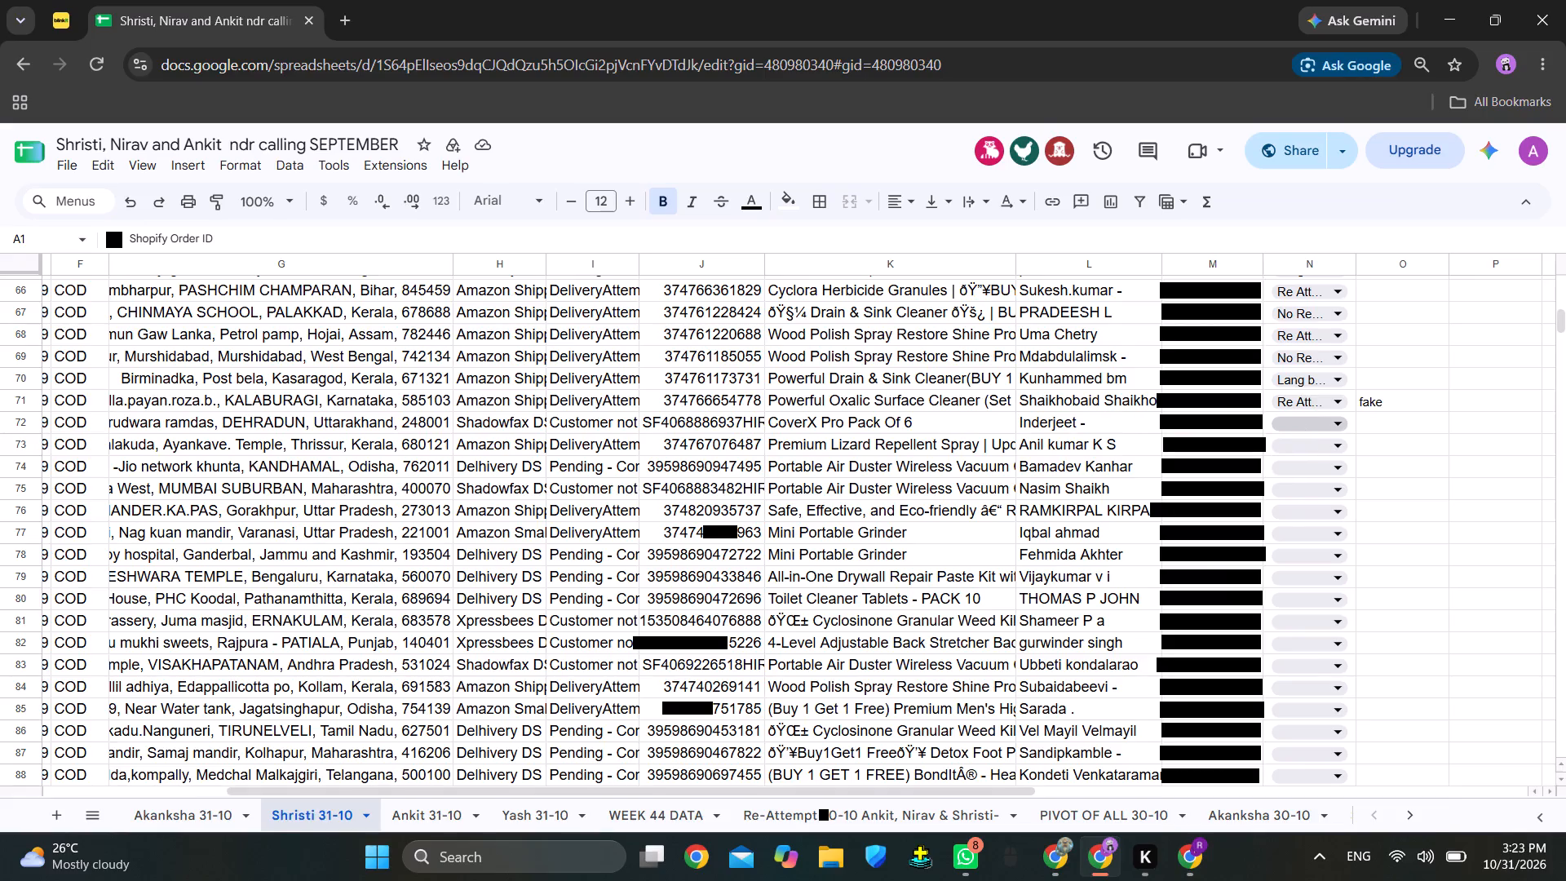
{"action": "left_click", "coordinate": [1306, 449]}
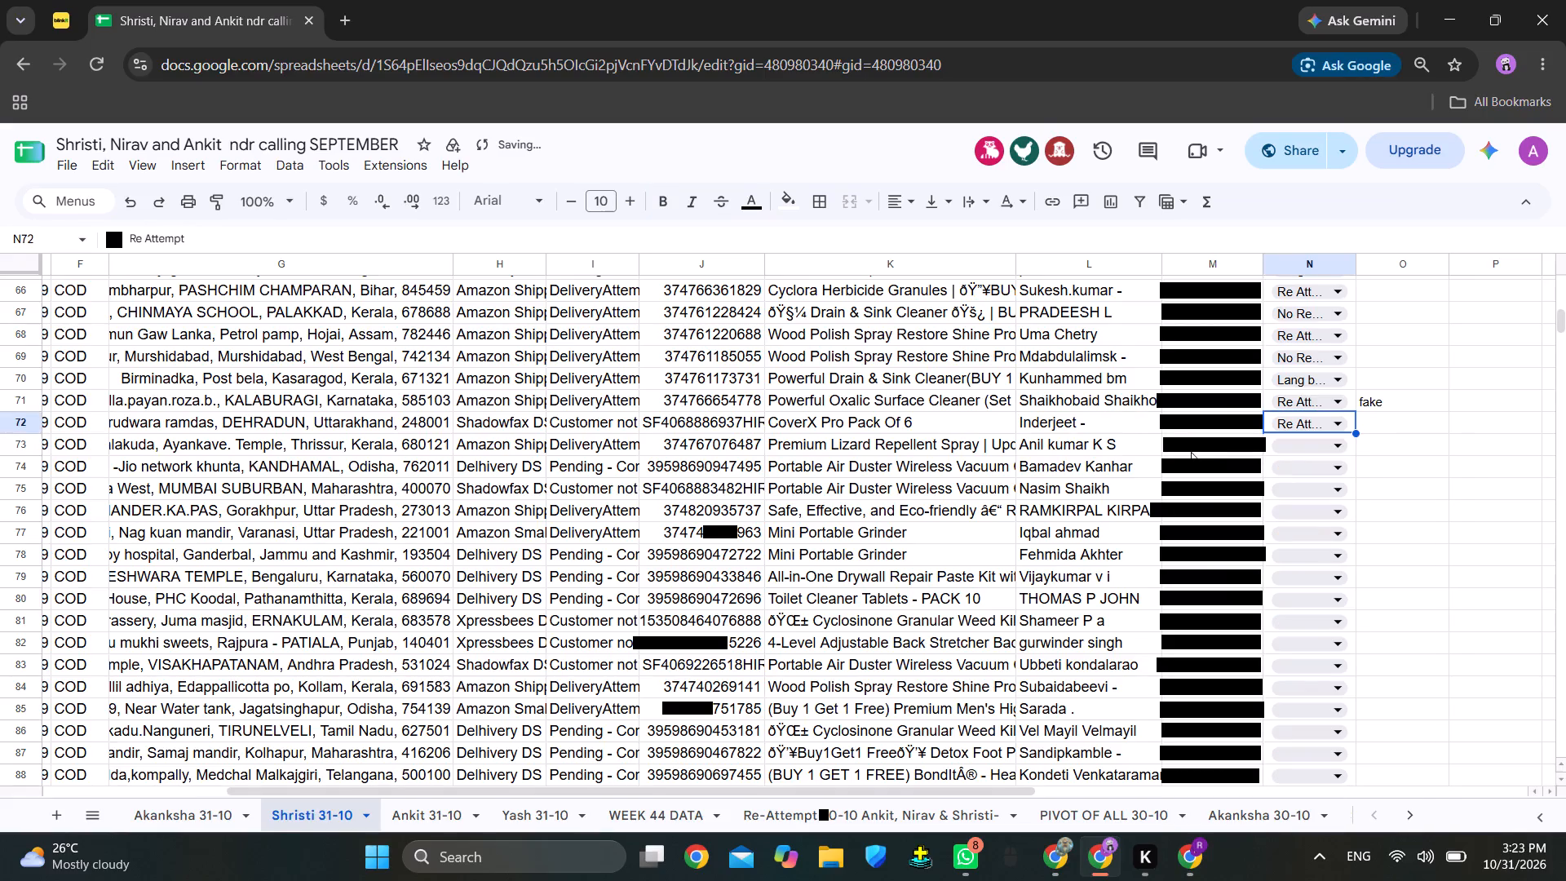
Look up the phone number and customer name in row 73 of the Shristi 31-10 sheet.
{"action": "left_click", "coordinate": [1205, 446]}
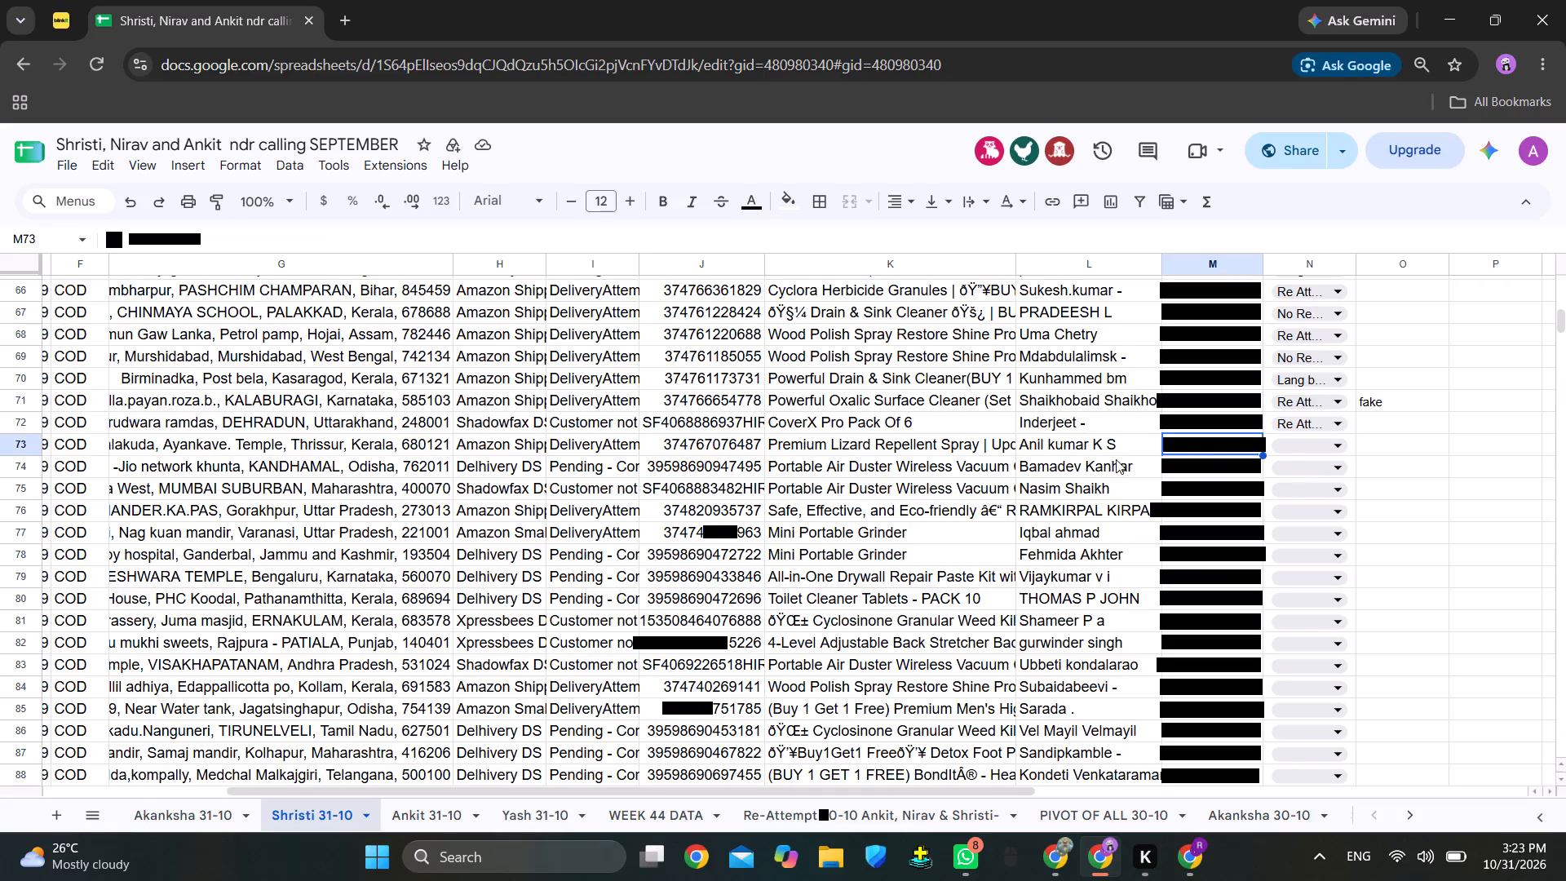
{"action": "left_click", "coordinate": [1113, 436]}
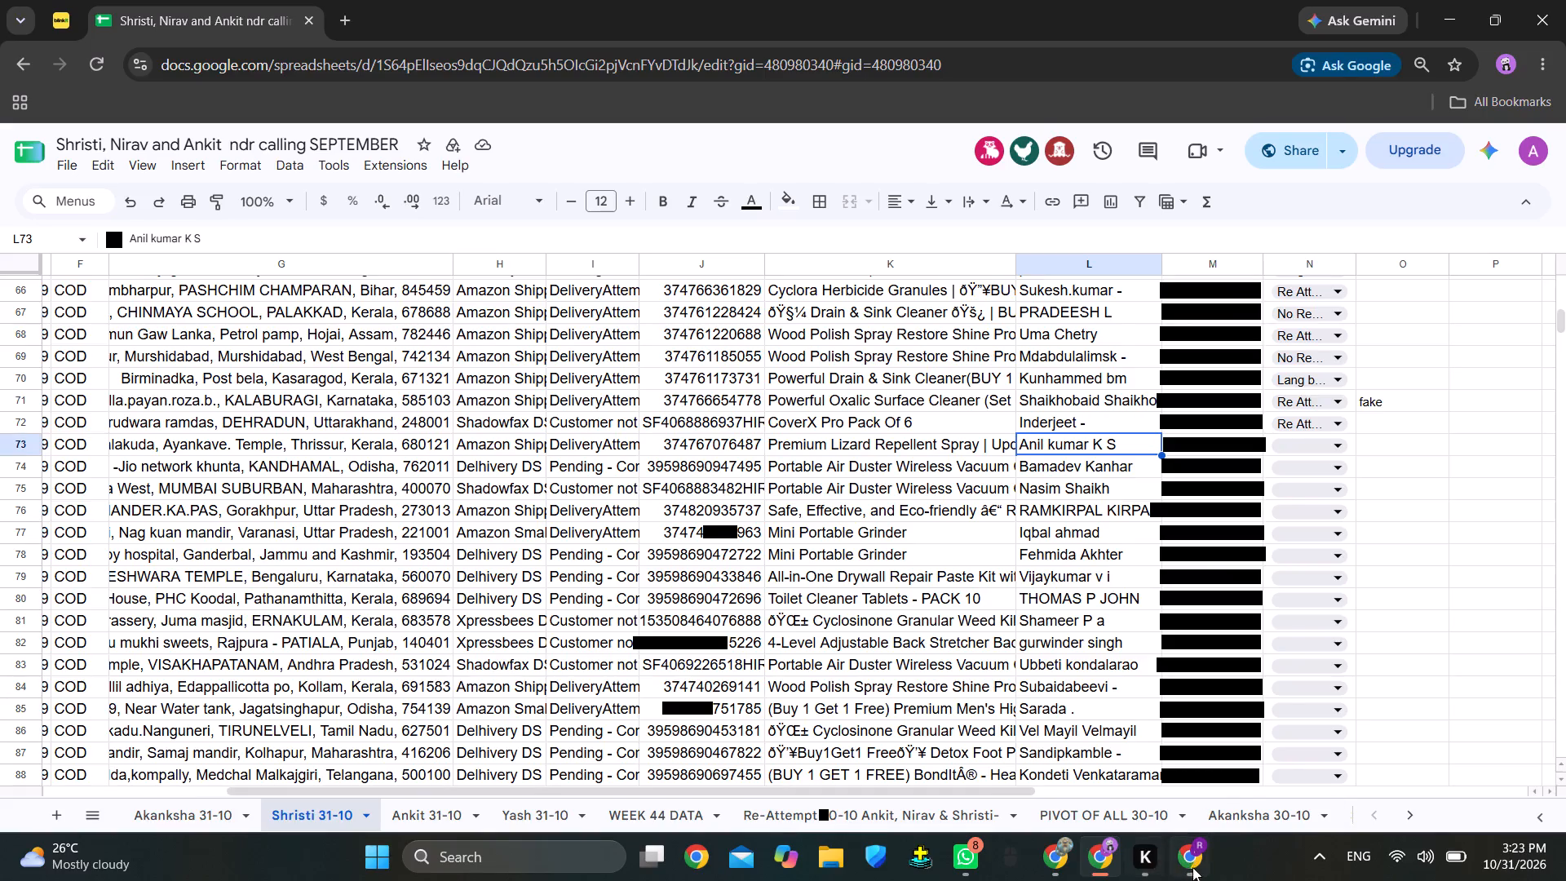
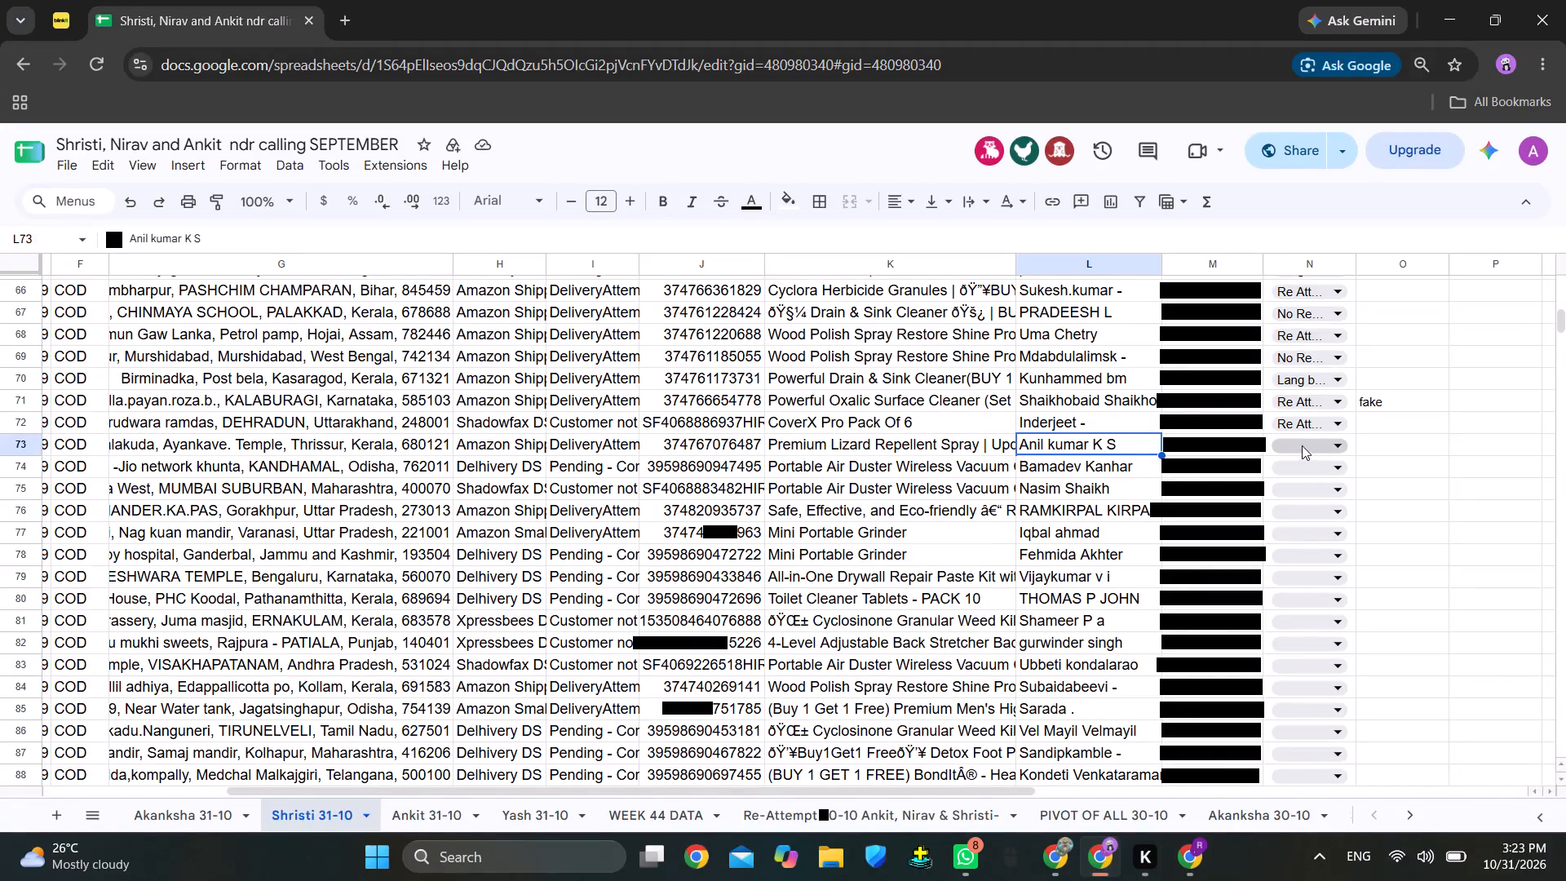
Set the remark in row 73 of the Shristi 31-10 sheet to Out of Coverage Area.
{"action": "left_click", "coordinate": [1312, 450]}
{"action": "scroll", "coordinate": [1306, 544], "scroll_direction": "down", "scroll_amount": 7}
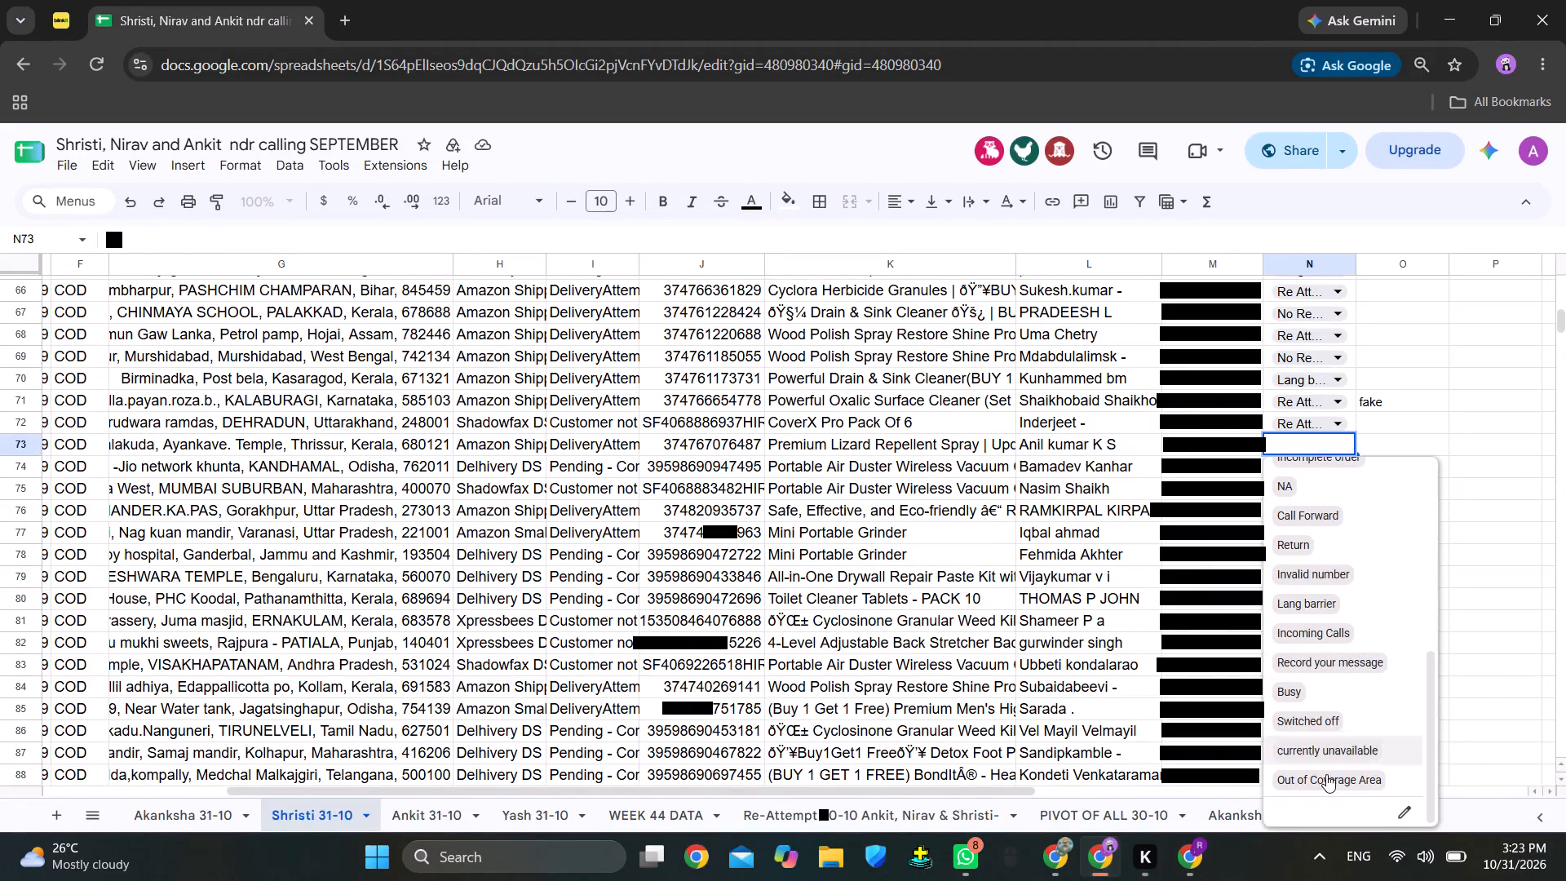
{"action": "left_click", "coordinate": [1347, 778]}
Look up the phone number and customer name in rows 74 and 75, setting each row's remark to Re Attempt.
{"action": "left_click", "coordinate": [1222, 468]}
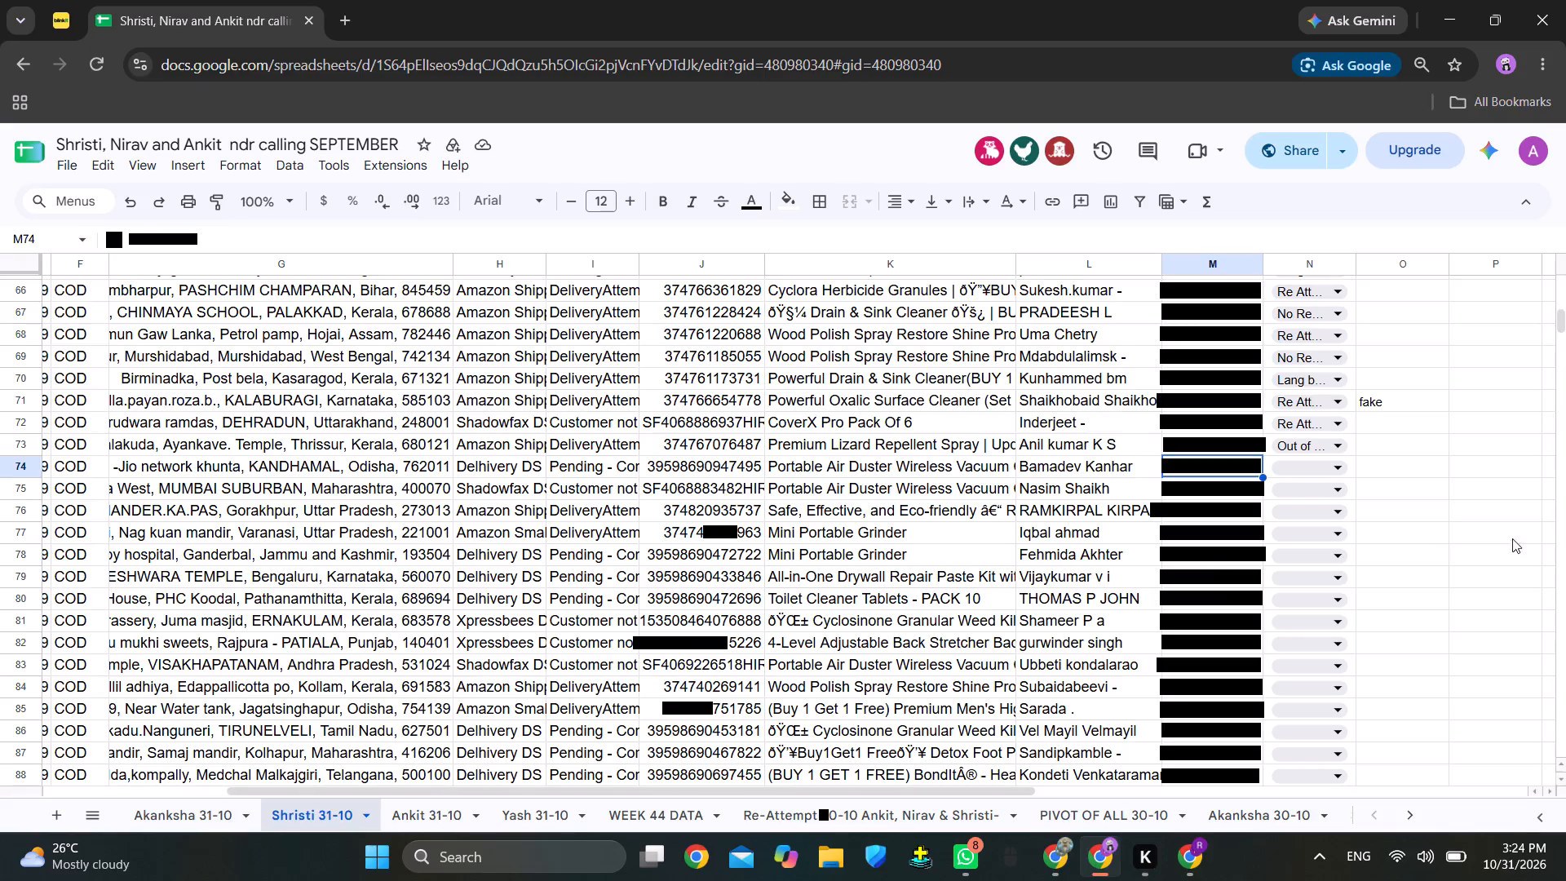
{"action": "left_click", "coordinate": [1122, 460]}
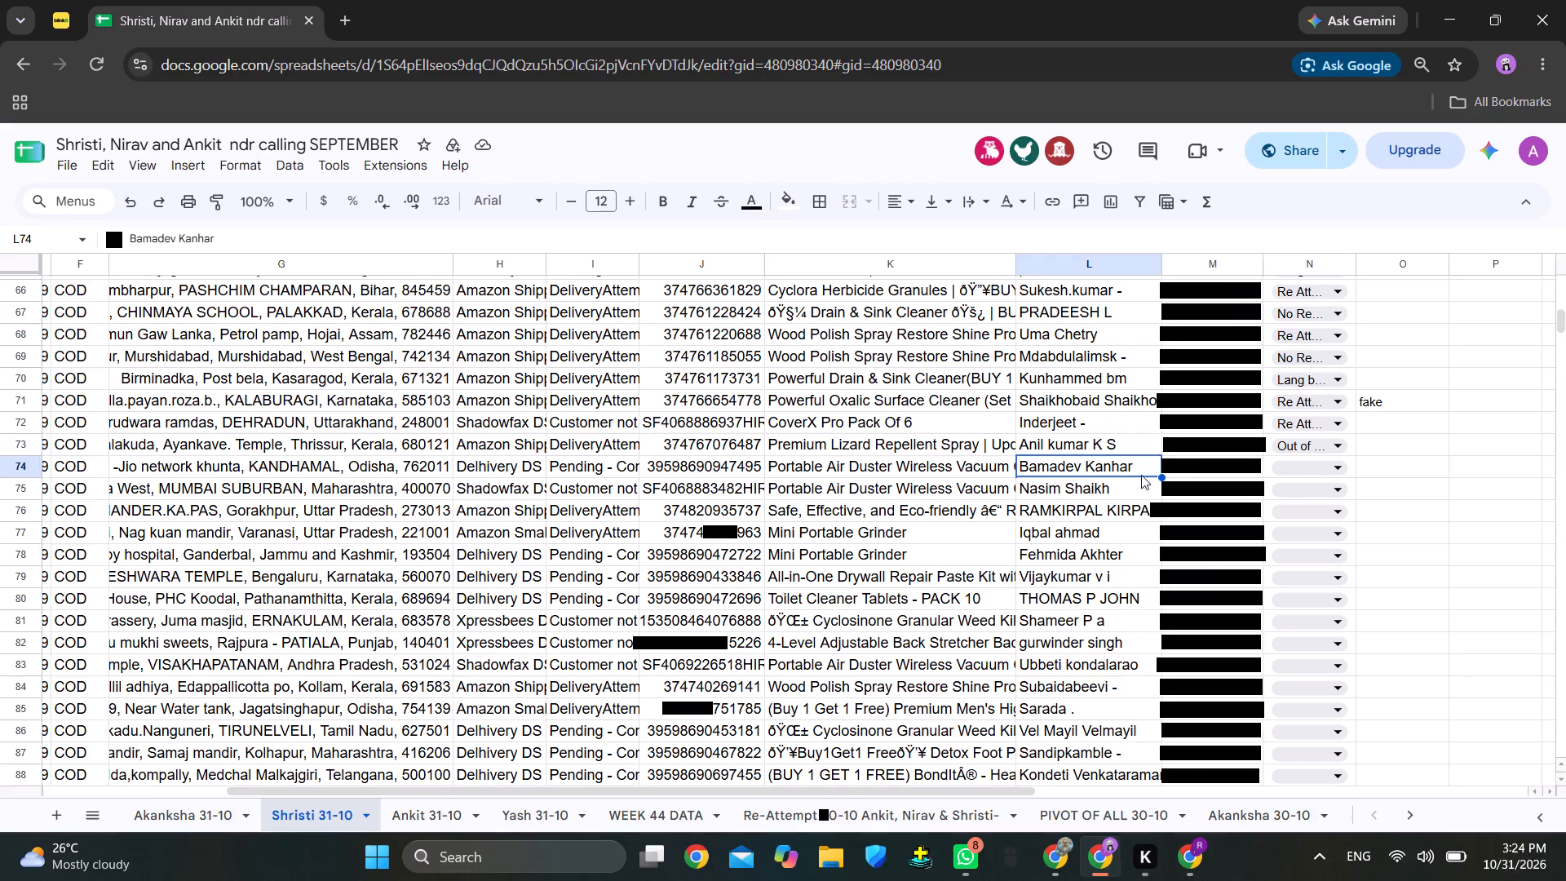
{"action": "left_click", "coordinate": [1294, 465]}
{"action": "left_click", "coordinate": [1316, 489]}
{"action": "left_click", "coordinate": [1240, 486]}
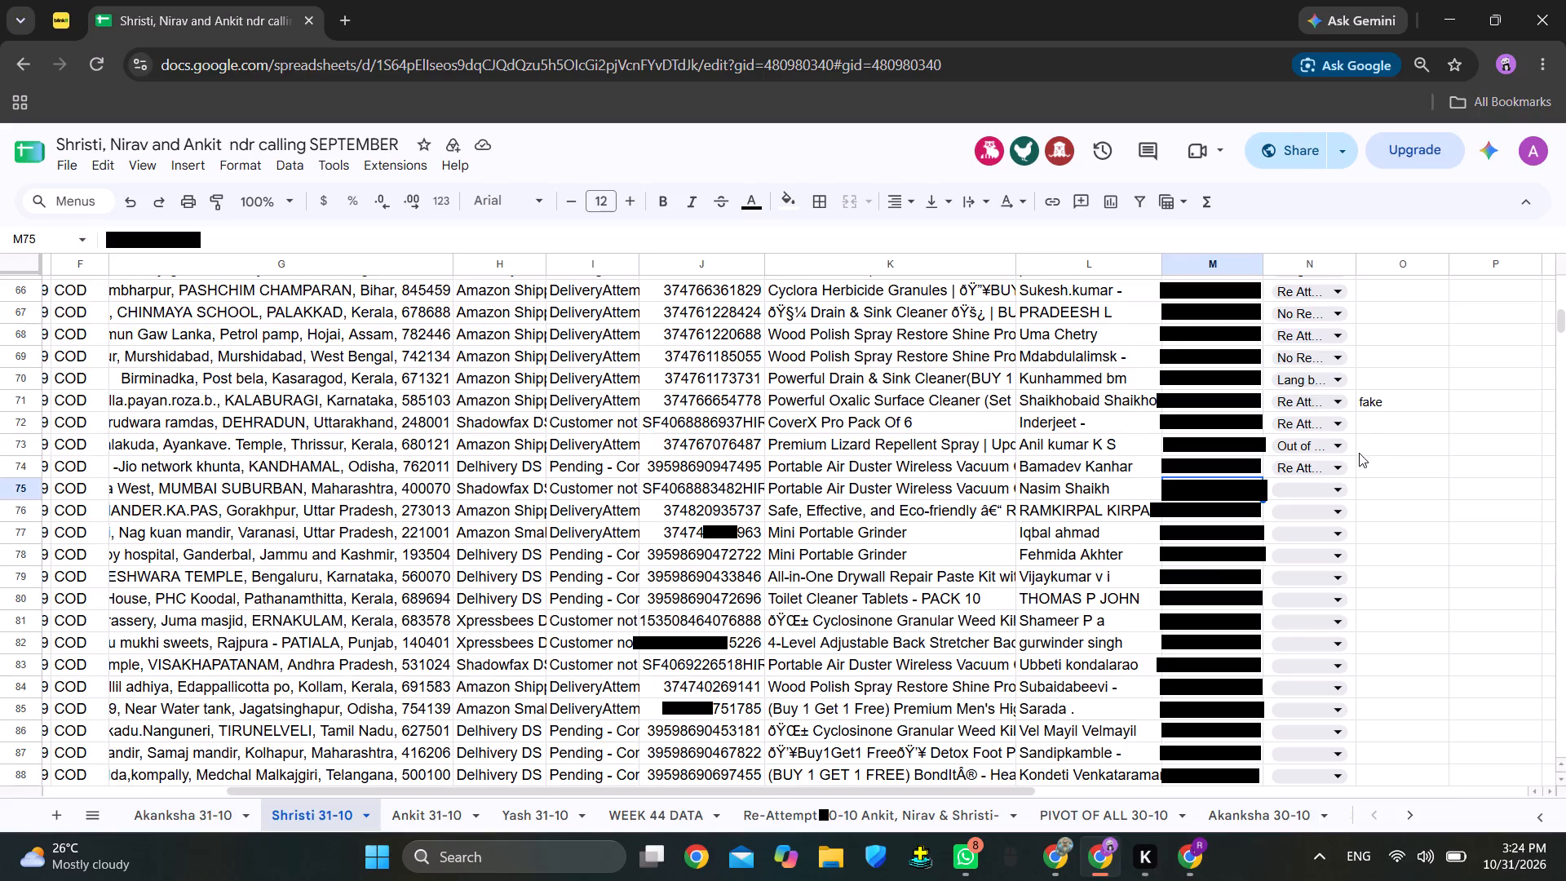
{"action": "left_click", "coordinate": [1106, 485]}
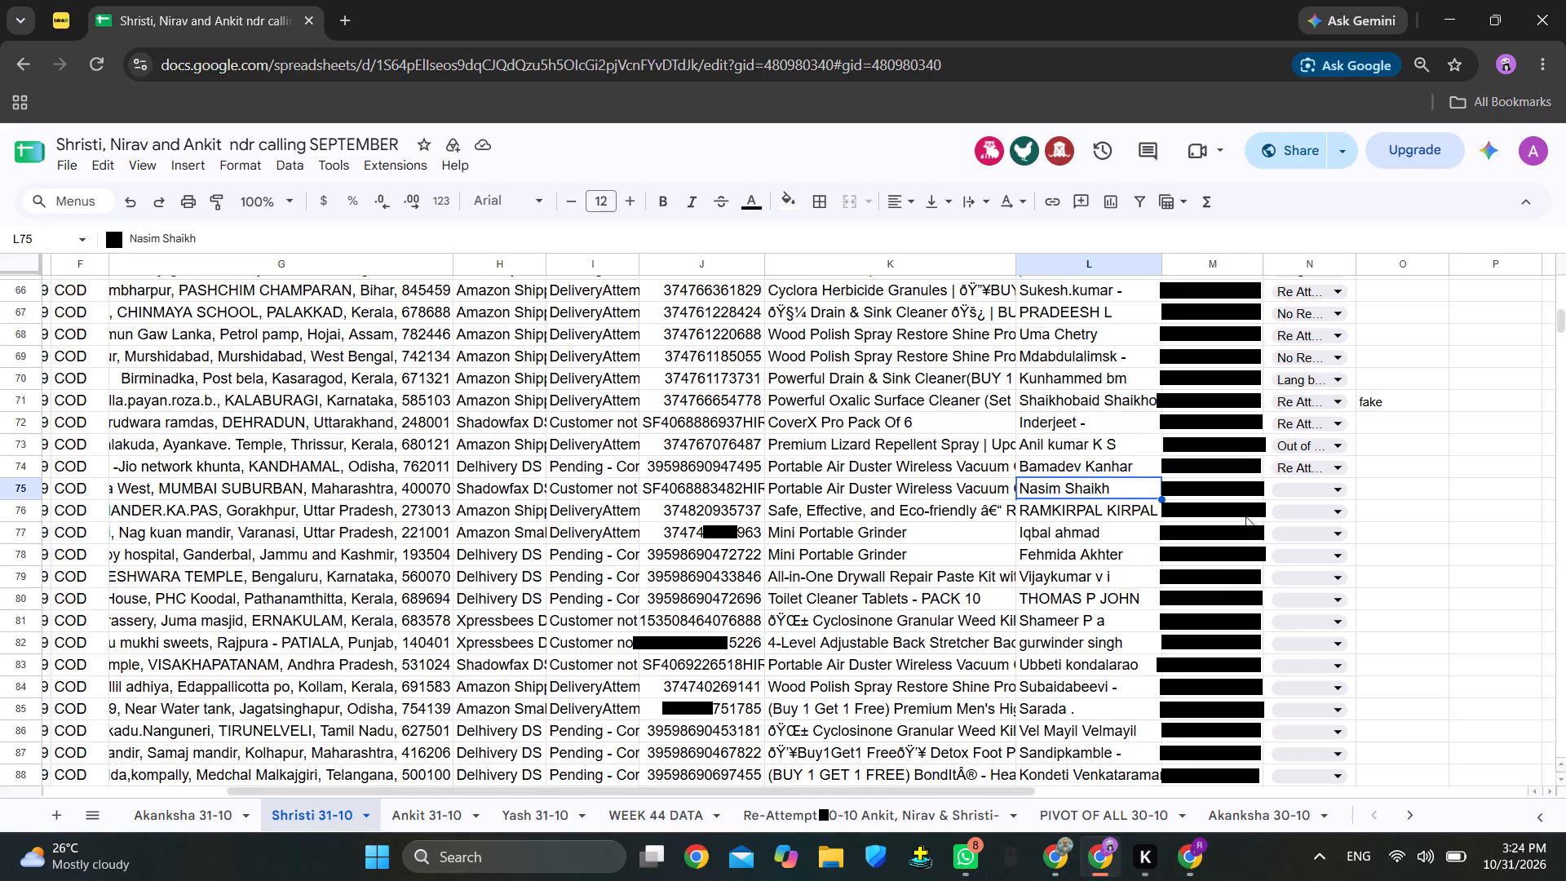
{"action": "left_click", "coordinate": [1319, 489]}
{"action": "left_click", "coordinate": [1310, 510]}
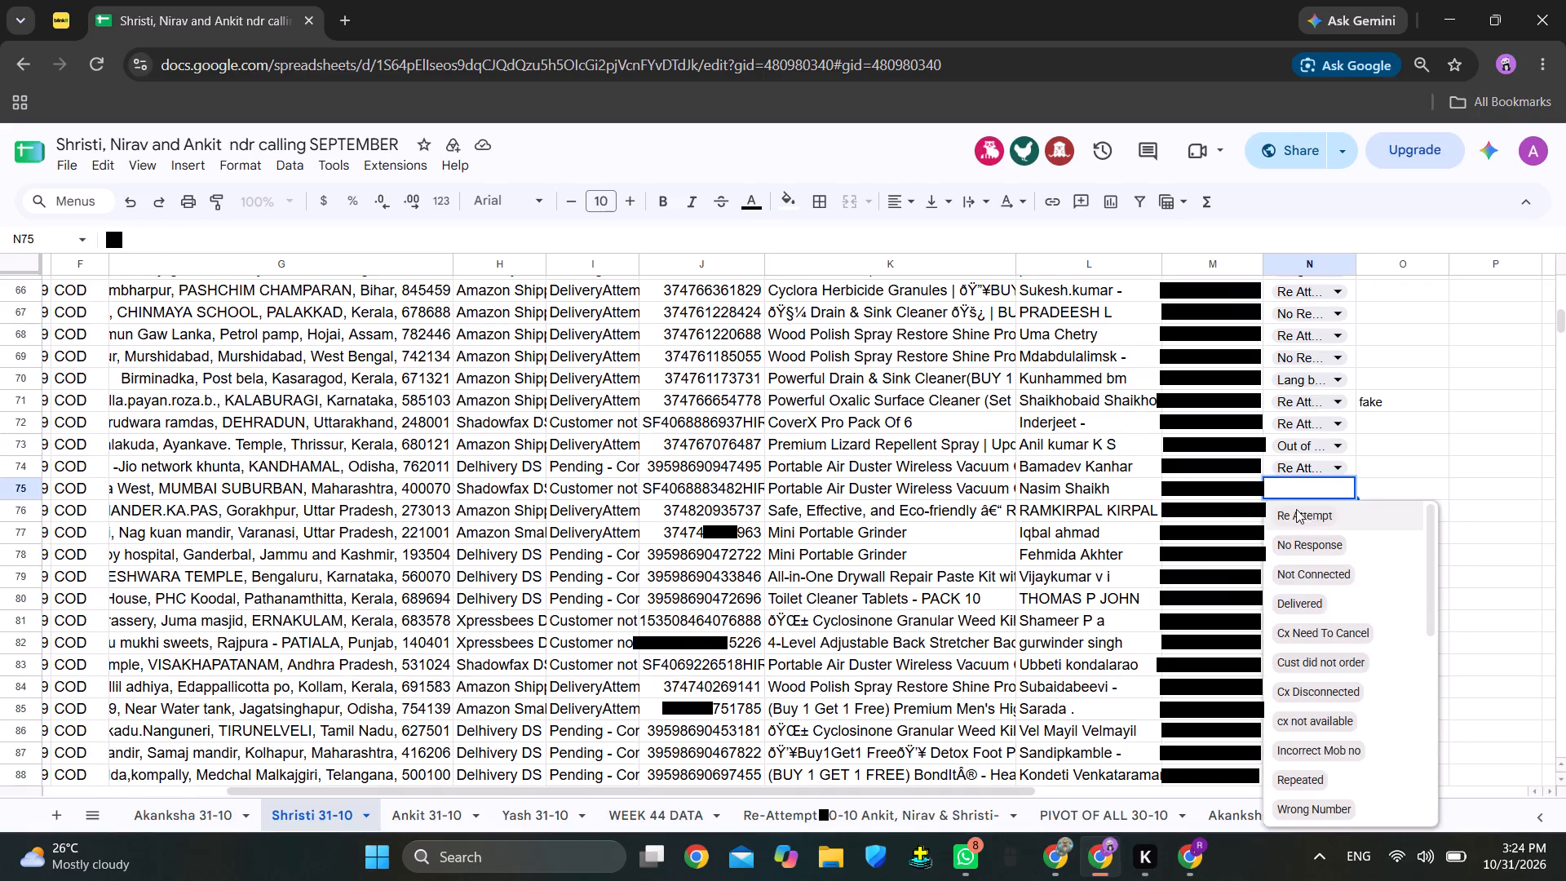
Look up the phone number and customer name in row 76 and set its remark to Busy.
{"action": "left_click", "coordinate": [1235, 514]}
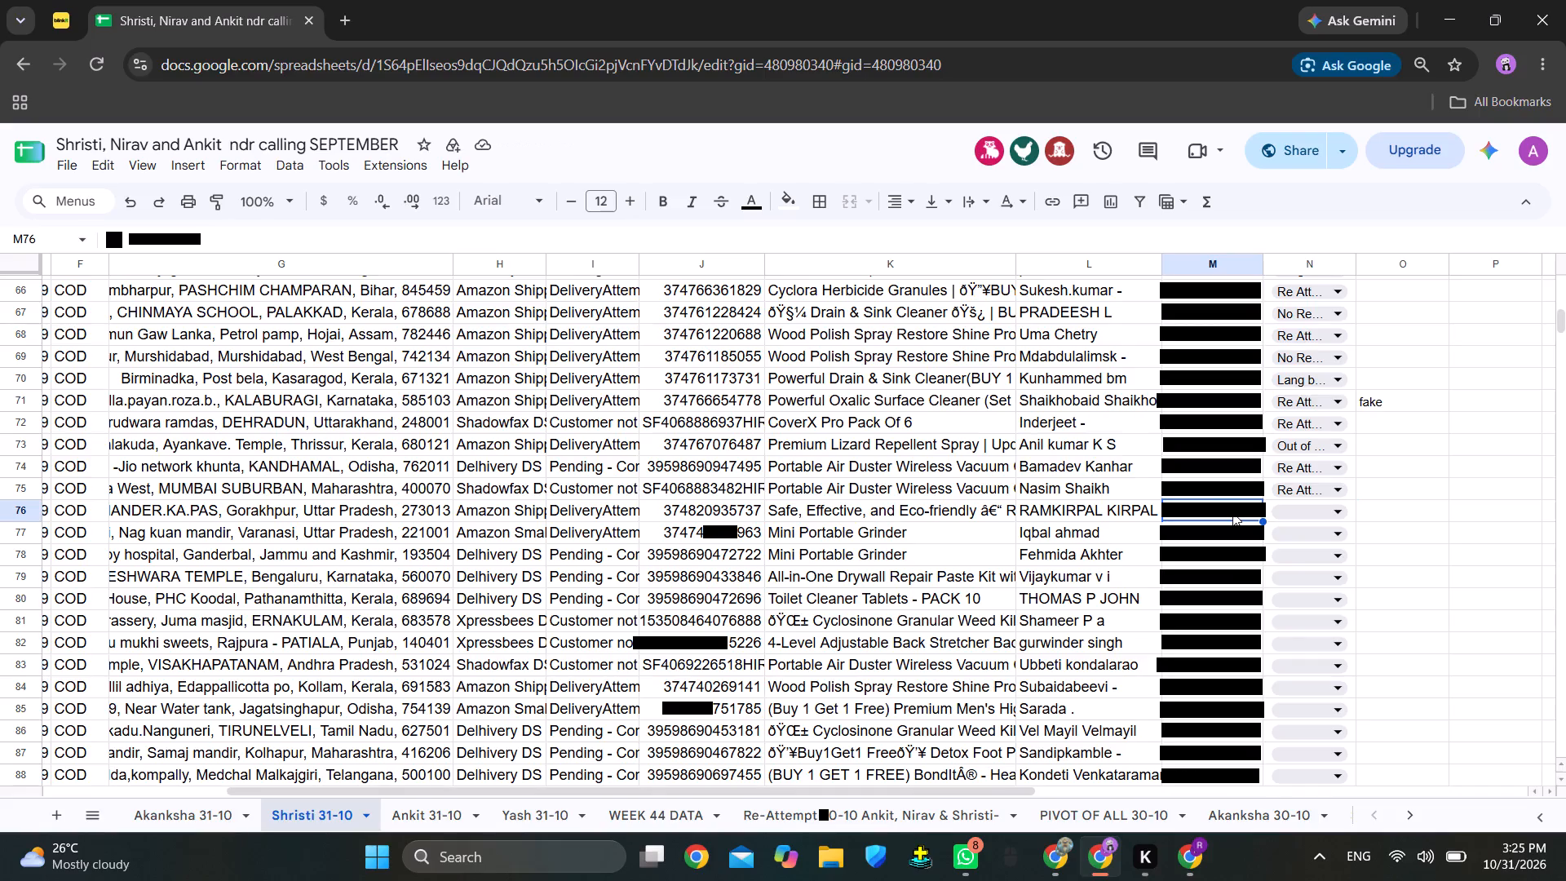
{"action": "left_click", "coordinate": [1132, 505]}
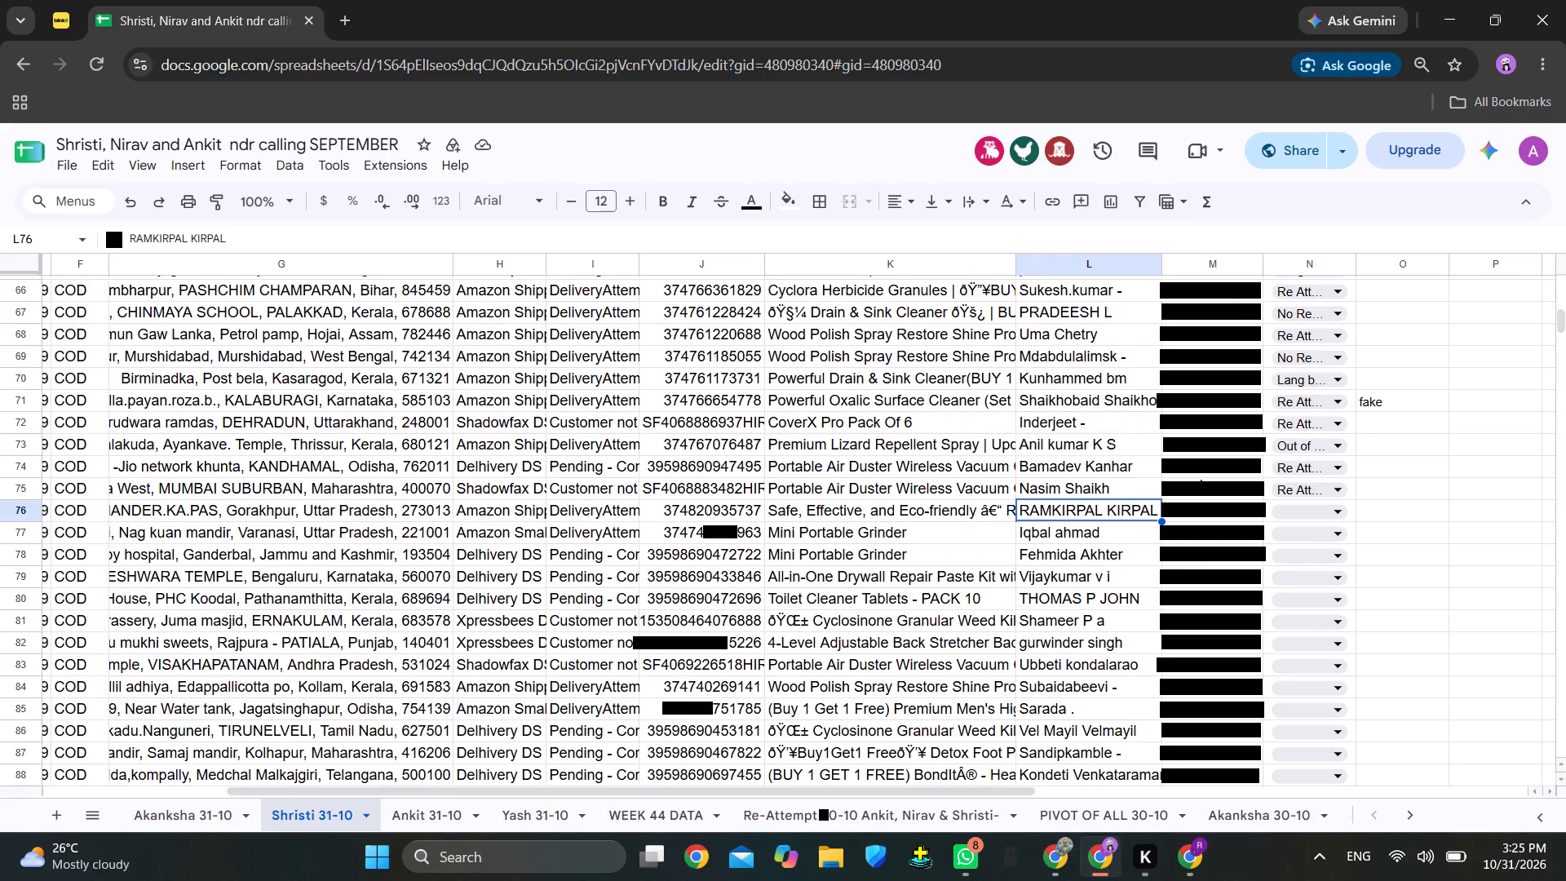
{"action": "left_click", "coordinate": [1312, 510]}
{"action": "scroll", "coordinate": [1298, 615], "scroll_direction": "down", "scroll_amount": 1}
{"action": "scroll", "coordinate": [1294, 633], "scroll_direction": "up", "scroll_amount": 1}
{"action": "scroll", "coordinate": [1293, 636], "scroll_direction": "down", "scroll_amount": 5}
{"action": "left_click", "coordinate": [1288, 693]}
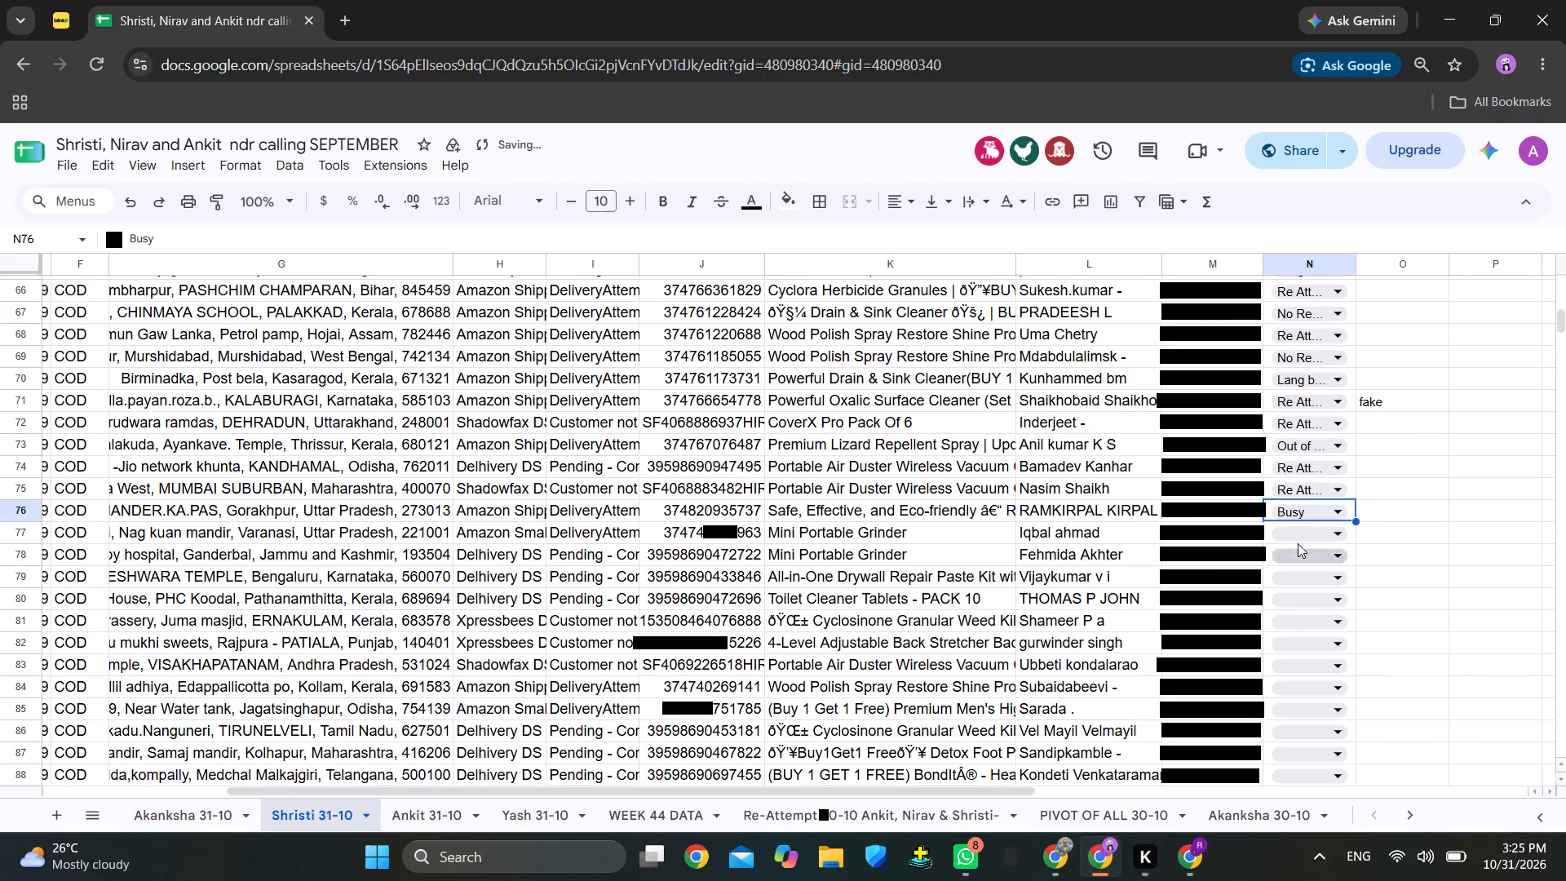
Look up the phone number and customer name in row 77 and set its remark to Not Connected.
{"action": "left_click", "coordinate": [1211, 533]}
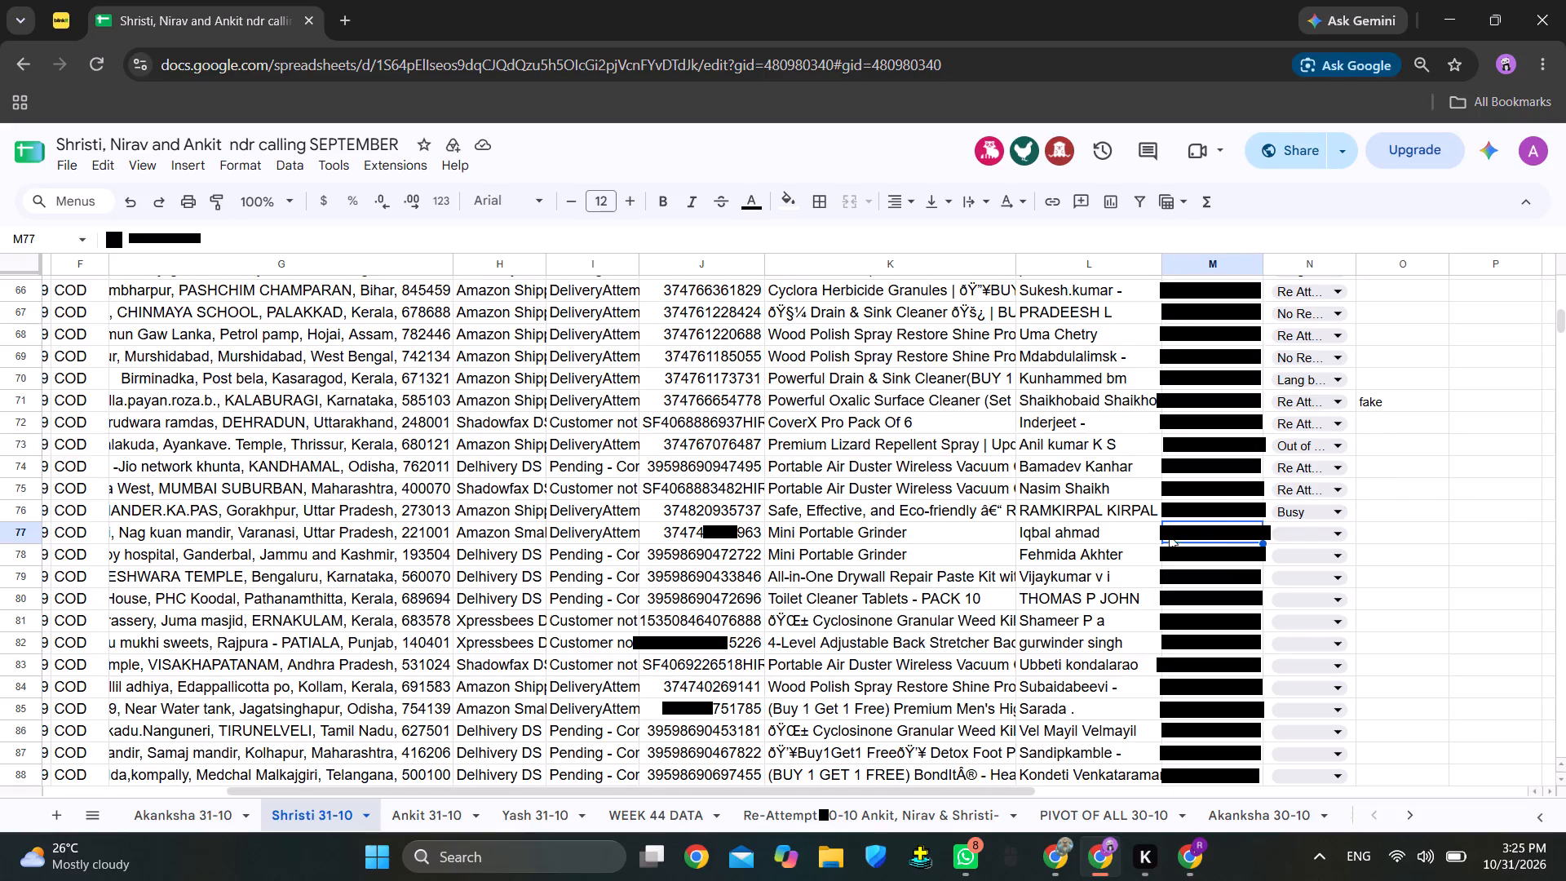
{"action": "left_click", "coordinate": [1098, 530]}
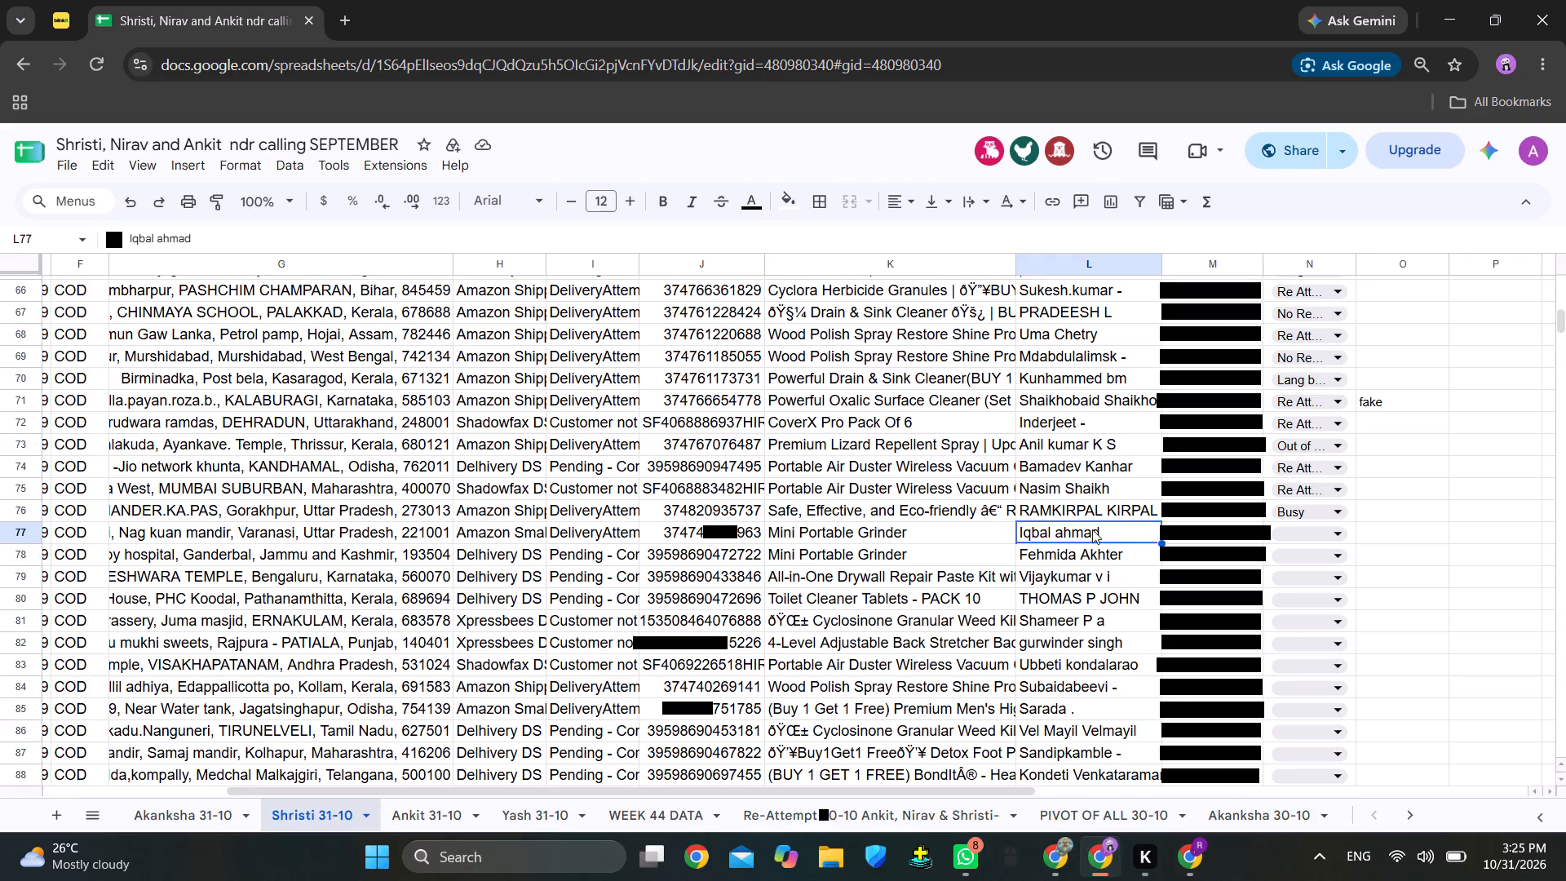
{"action": "left_click", "coordinate": [1323, 534]}
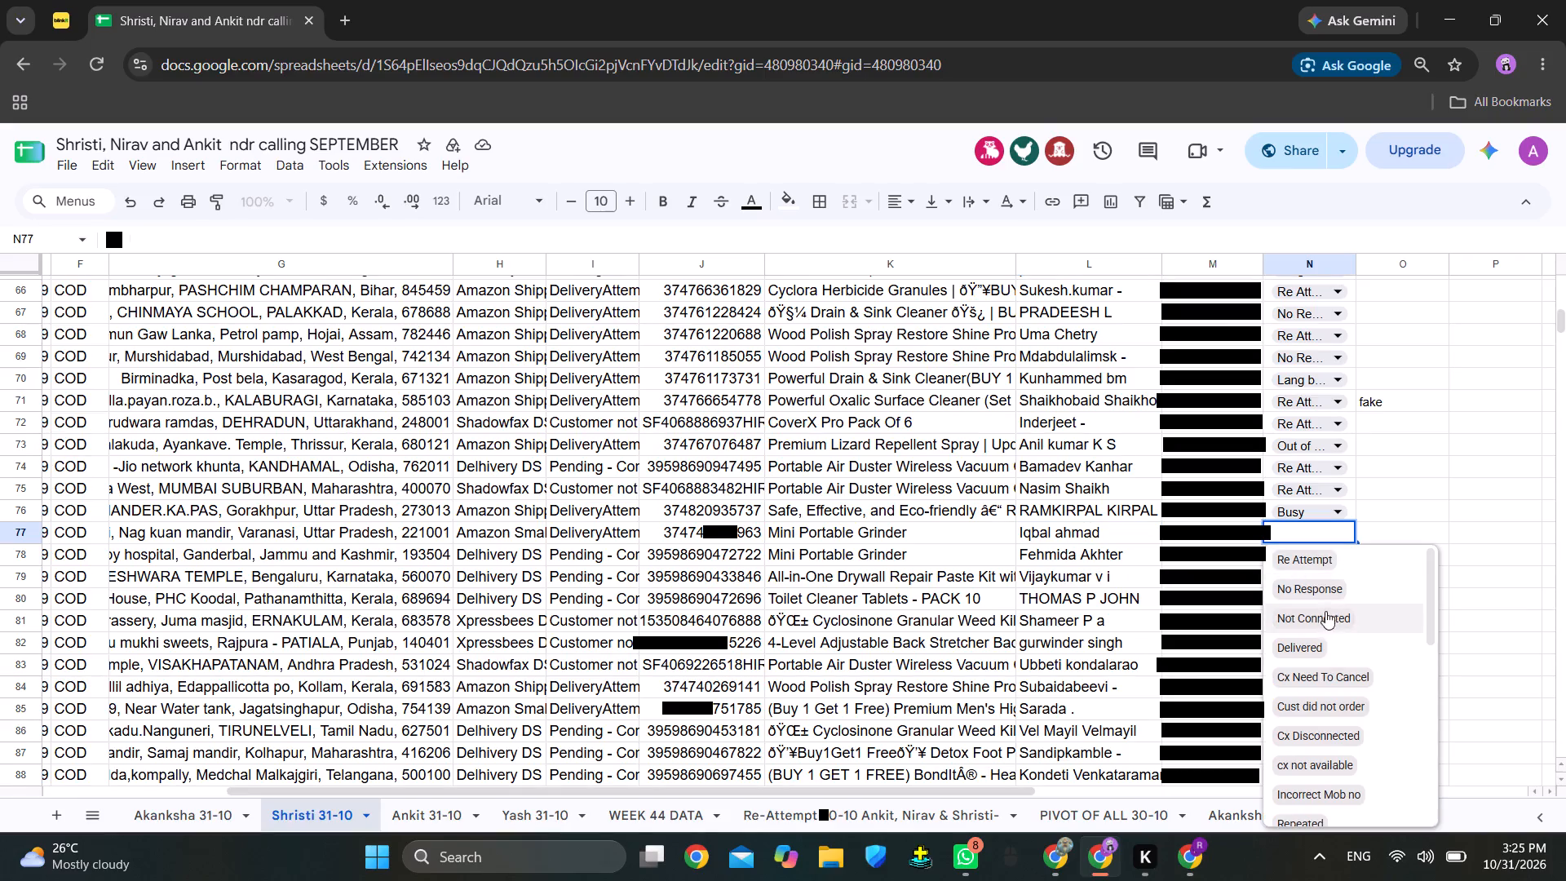
{"action": "left_click", "coordinate": [1320, 615]}
Look up the phone number and customer name in row 78 and set its remark to Cx Disconnected.
{"action": "left_click", "coordinate": [1225, 553]}
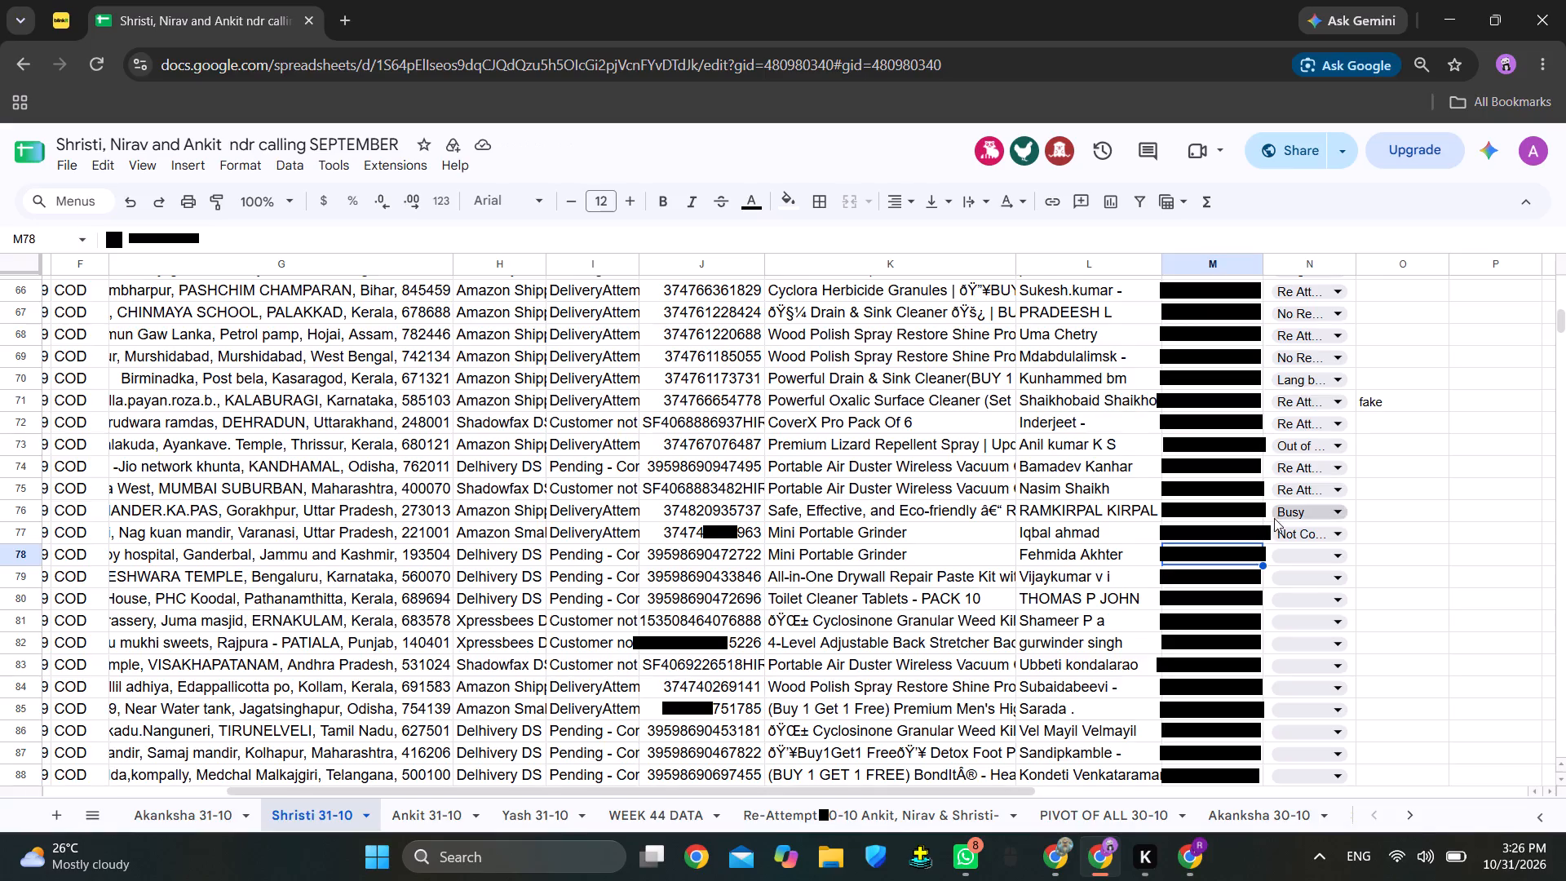
{"action": "left_click", "coordinate": [1102, 556]}
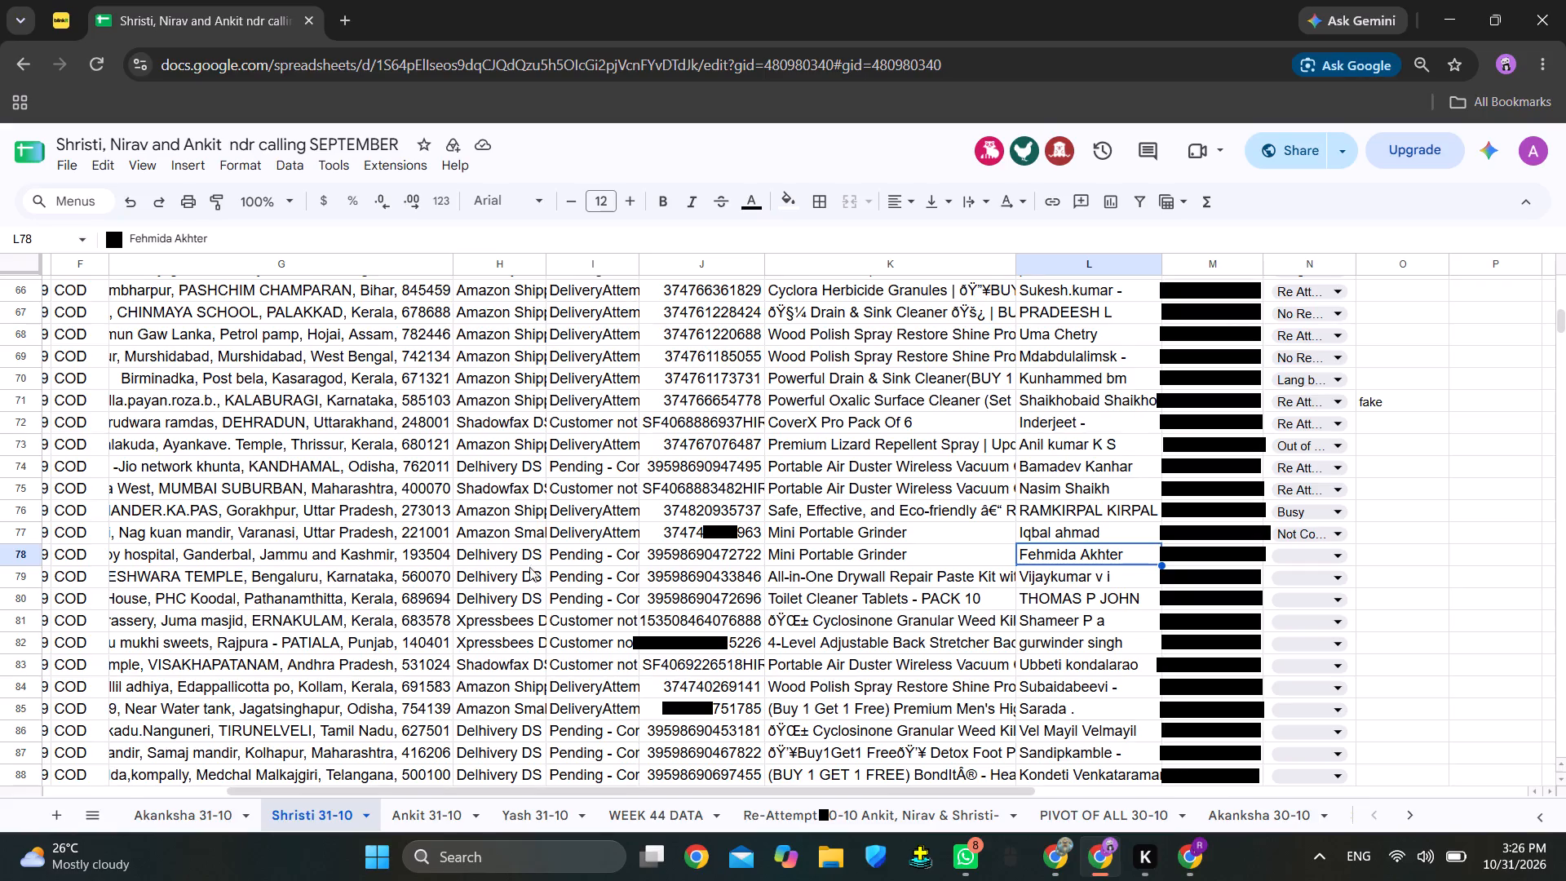
{"action": "left_click", "coordinate": [1320, 553]}
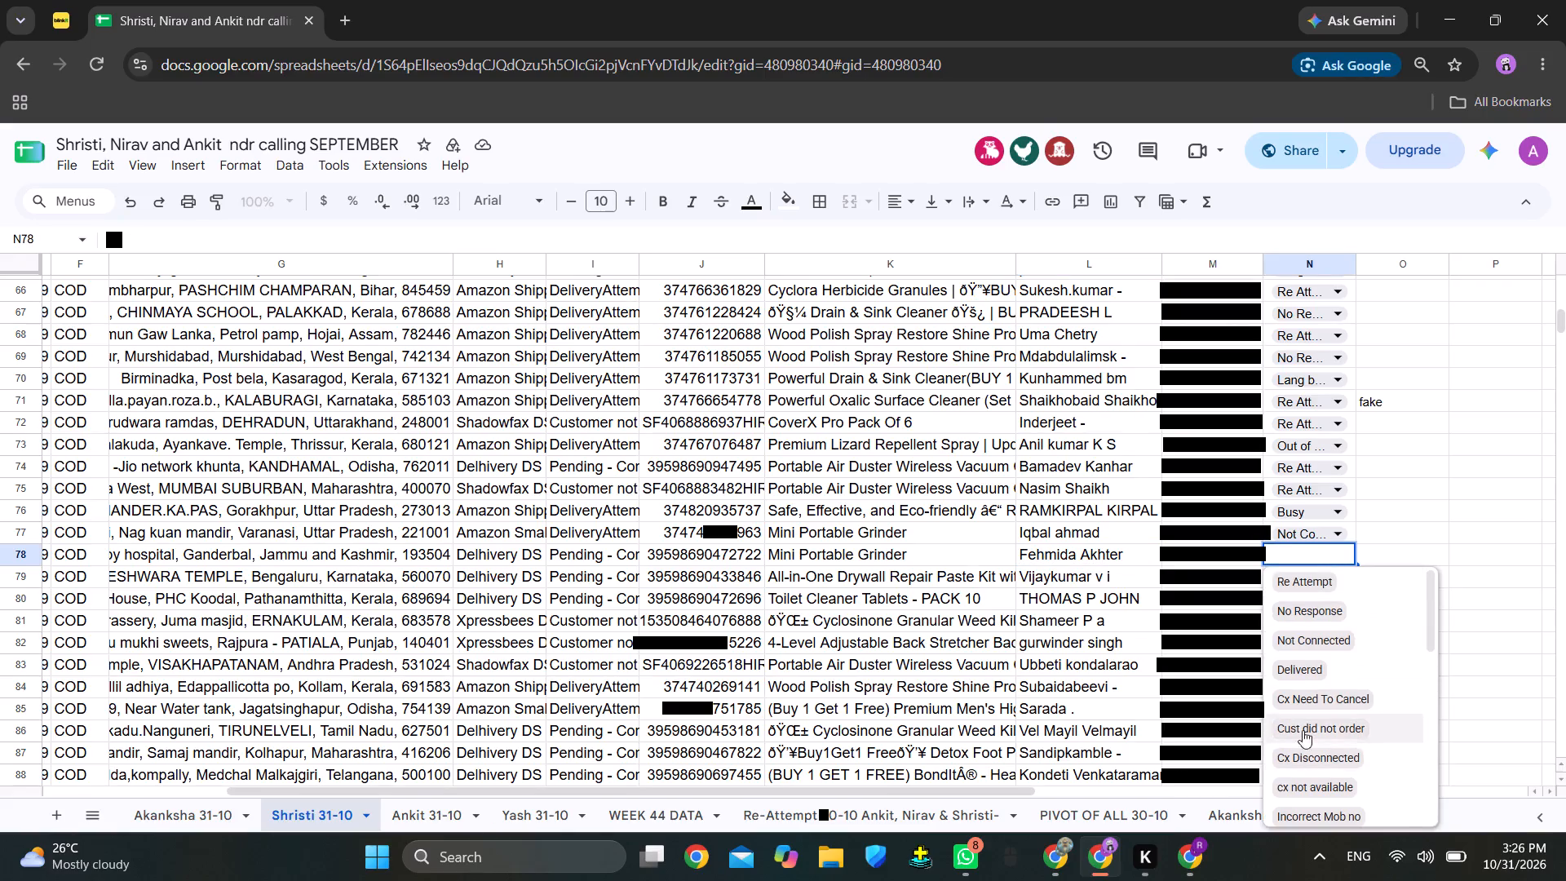
{"action": "left_click", "coordinate": [1341, 761]}
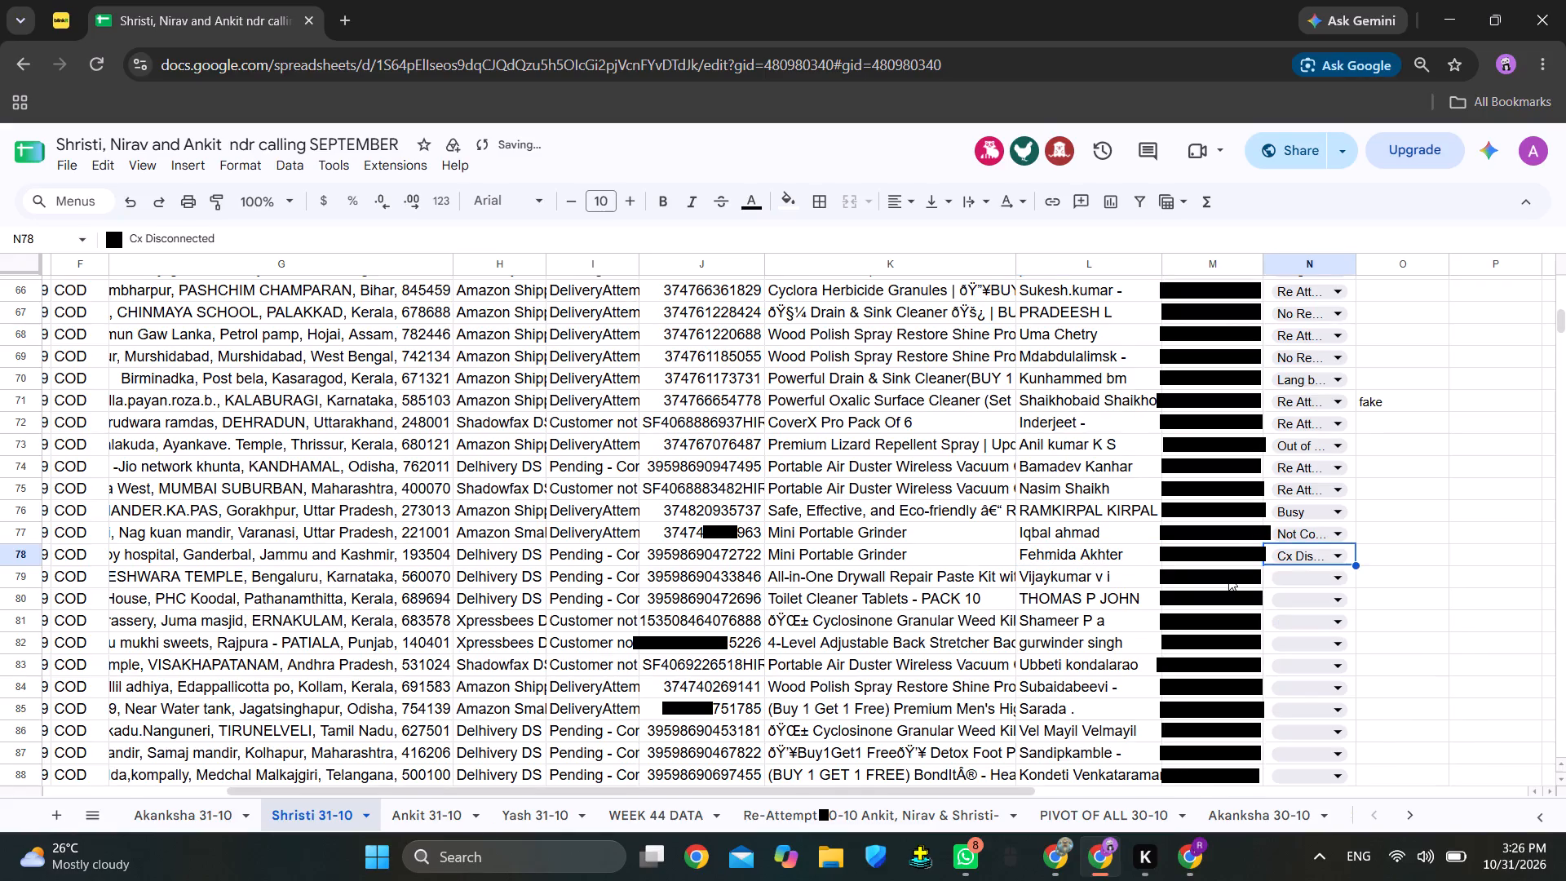
Look up the phone number and customer name in row 79 and set its remark to No Response.
{"action": "left_click", "coordinate": [1228, 577]}
{"action": "scroll", "coordinate": [1440, 550], "scroll_direction": "down", "scroll_amount": 2}
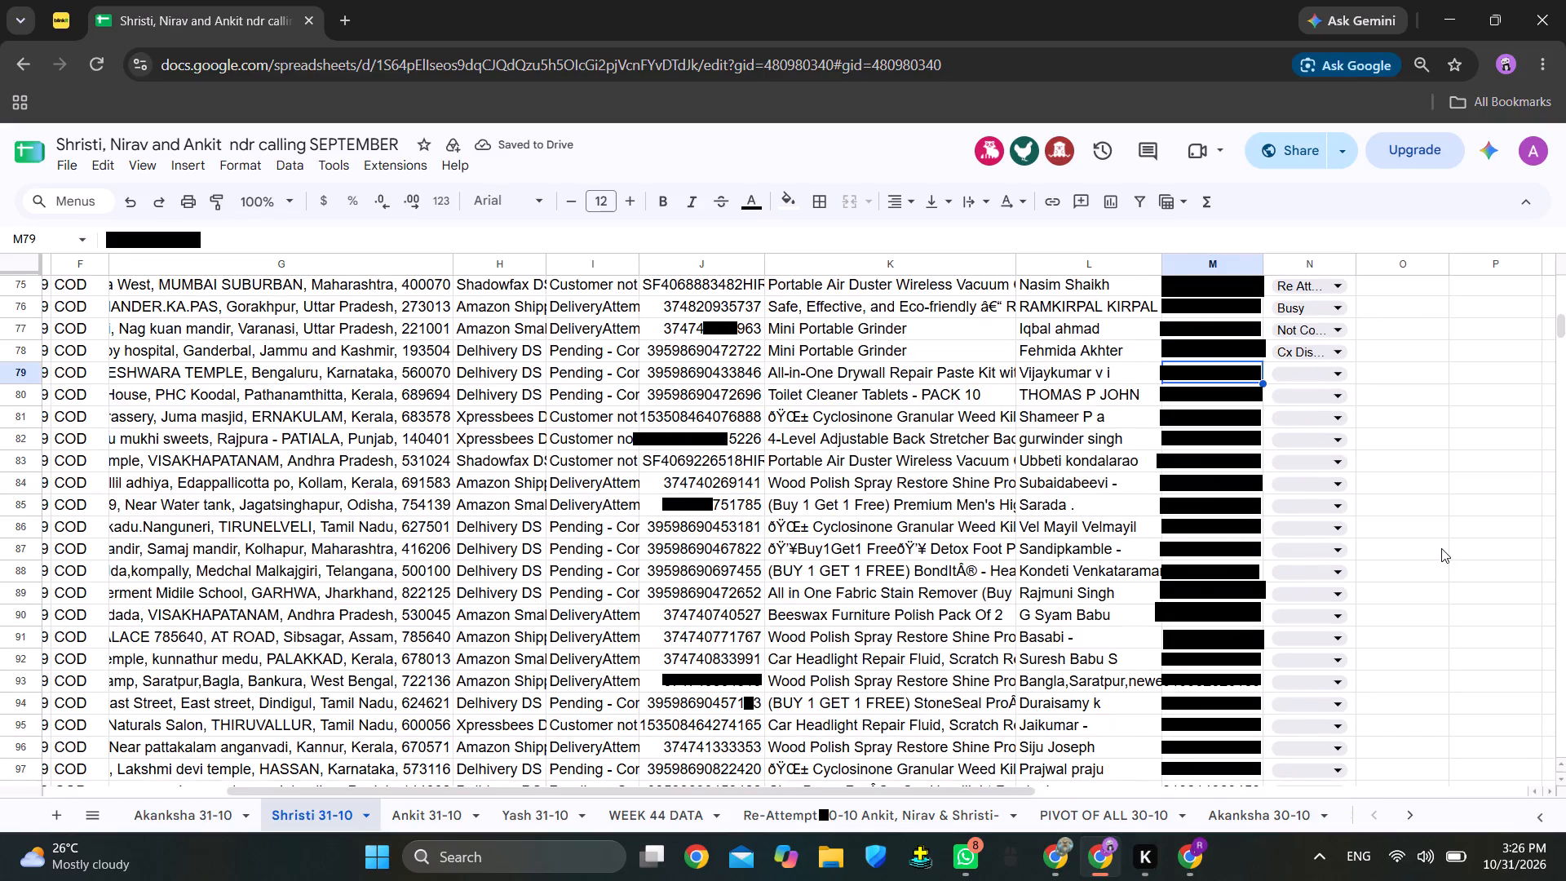
{"action": "scroll", "coordinate": [1072, 494], "scroll_direction": "up", "scroll_amount": 2}
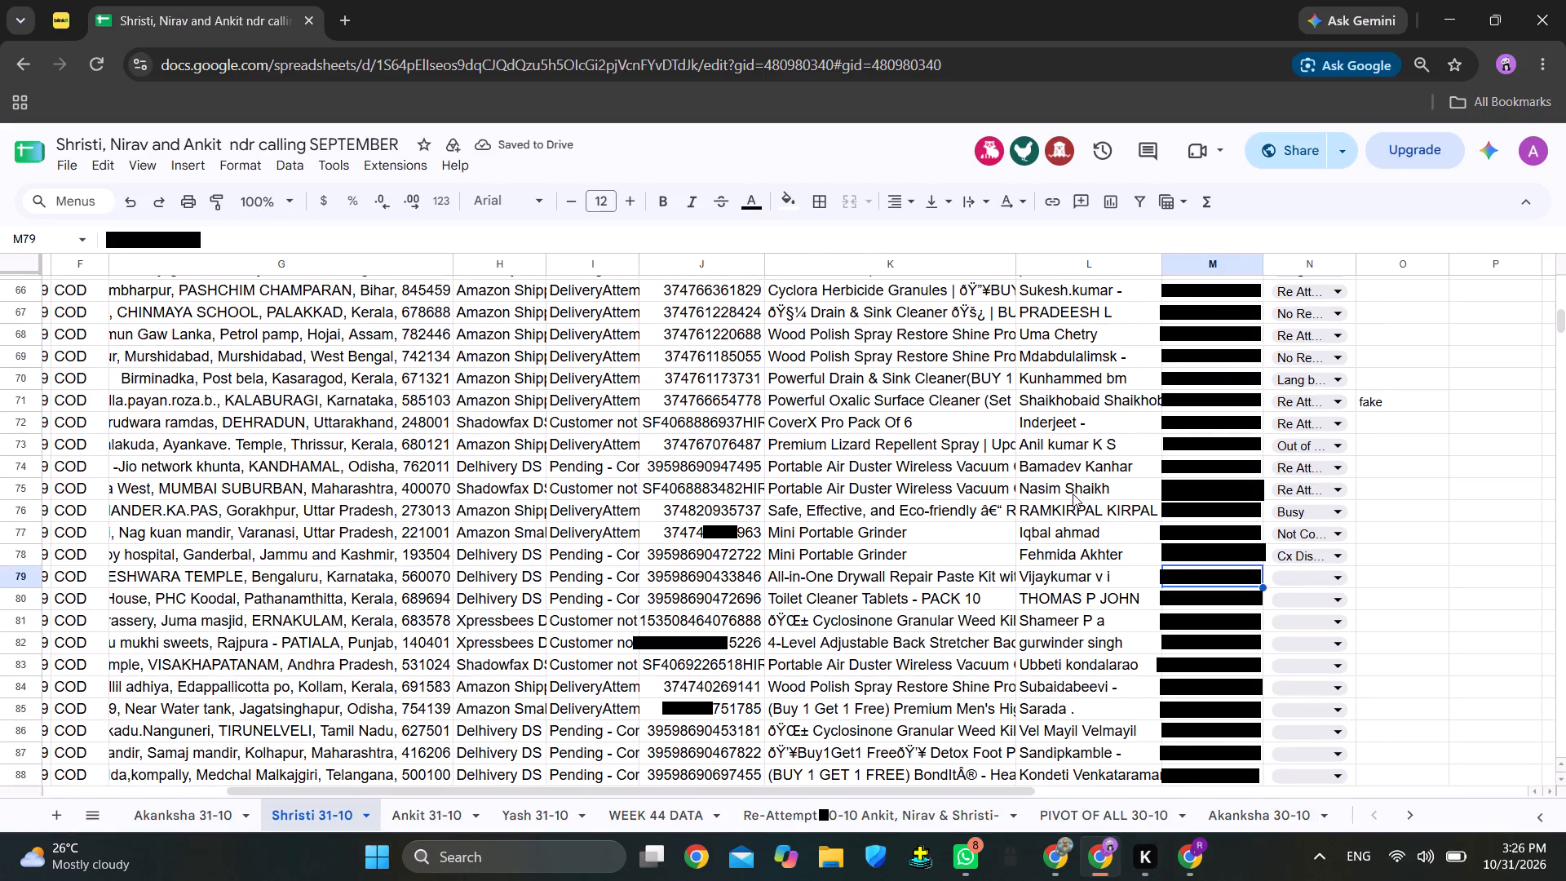
{"action": "scroll", "coordinate": [1088, 488], "scroll_direction": "down", "scroll_amount": 1}
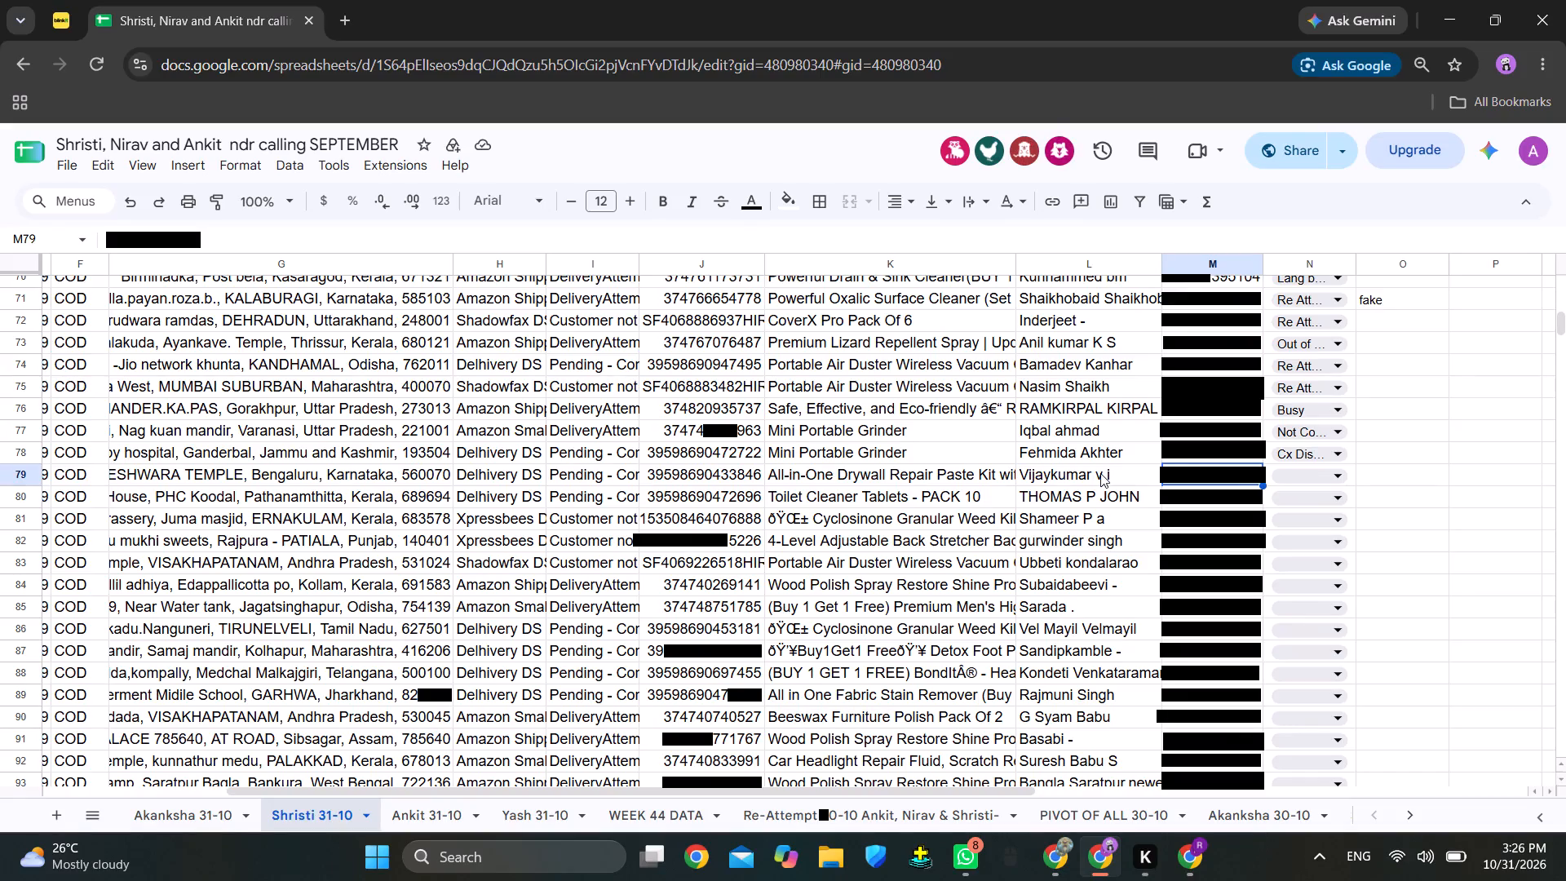
{"action": "left_click", "coordinate": [1137, 476]}
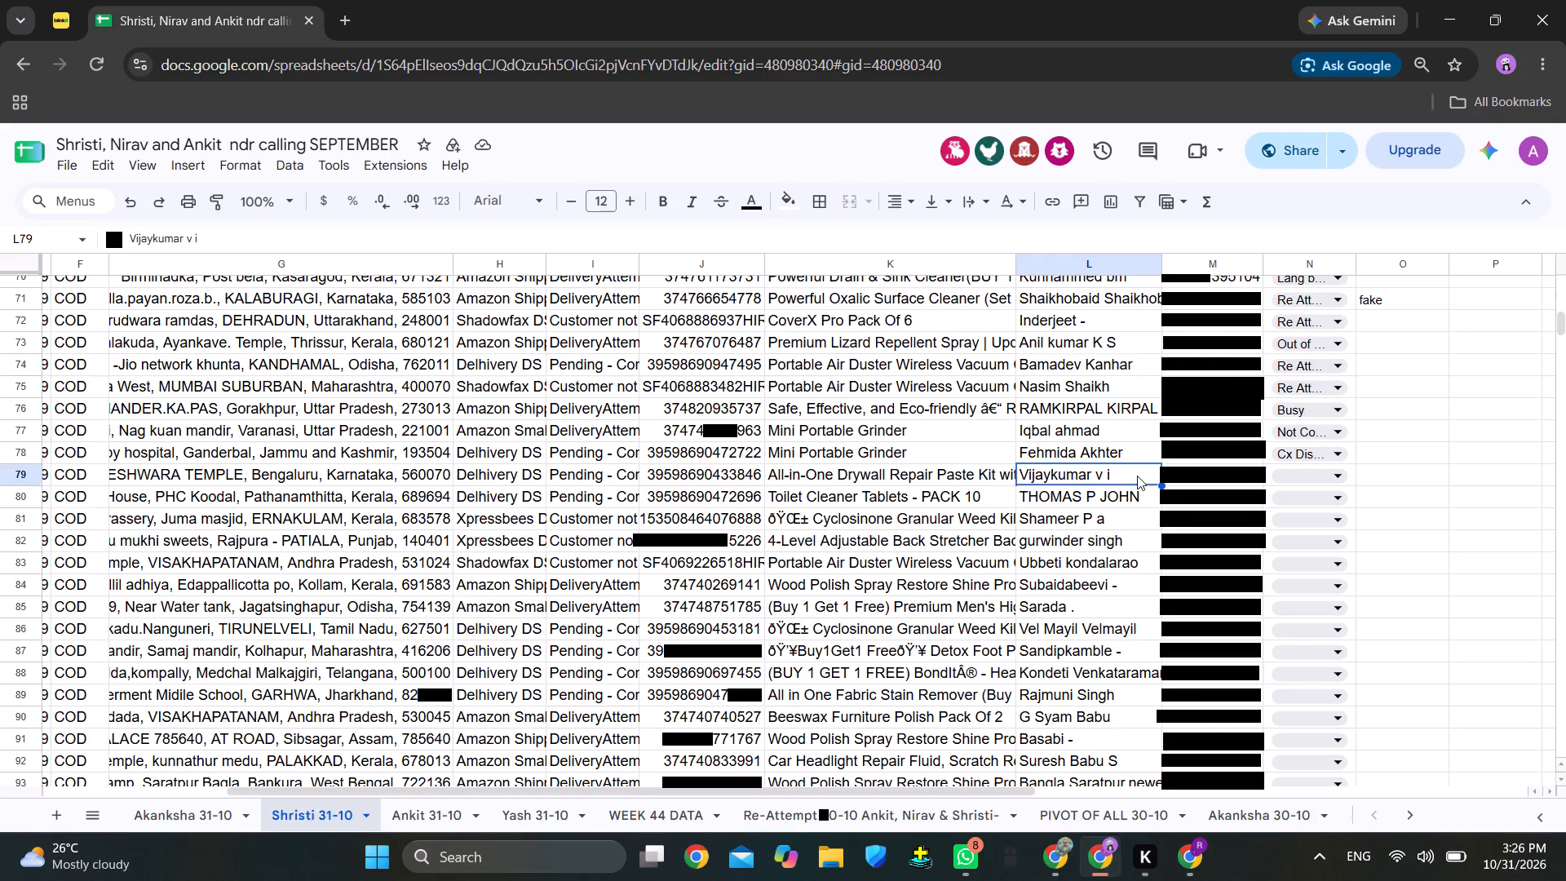
{"action": "left_click", "coordinate": [1305, 476]}
{"action": "left_click", "coordinate": [1317, 525]}
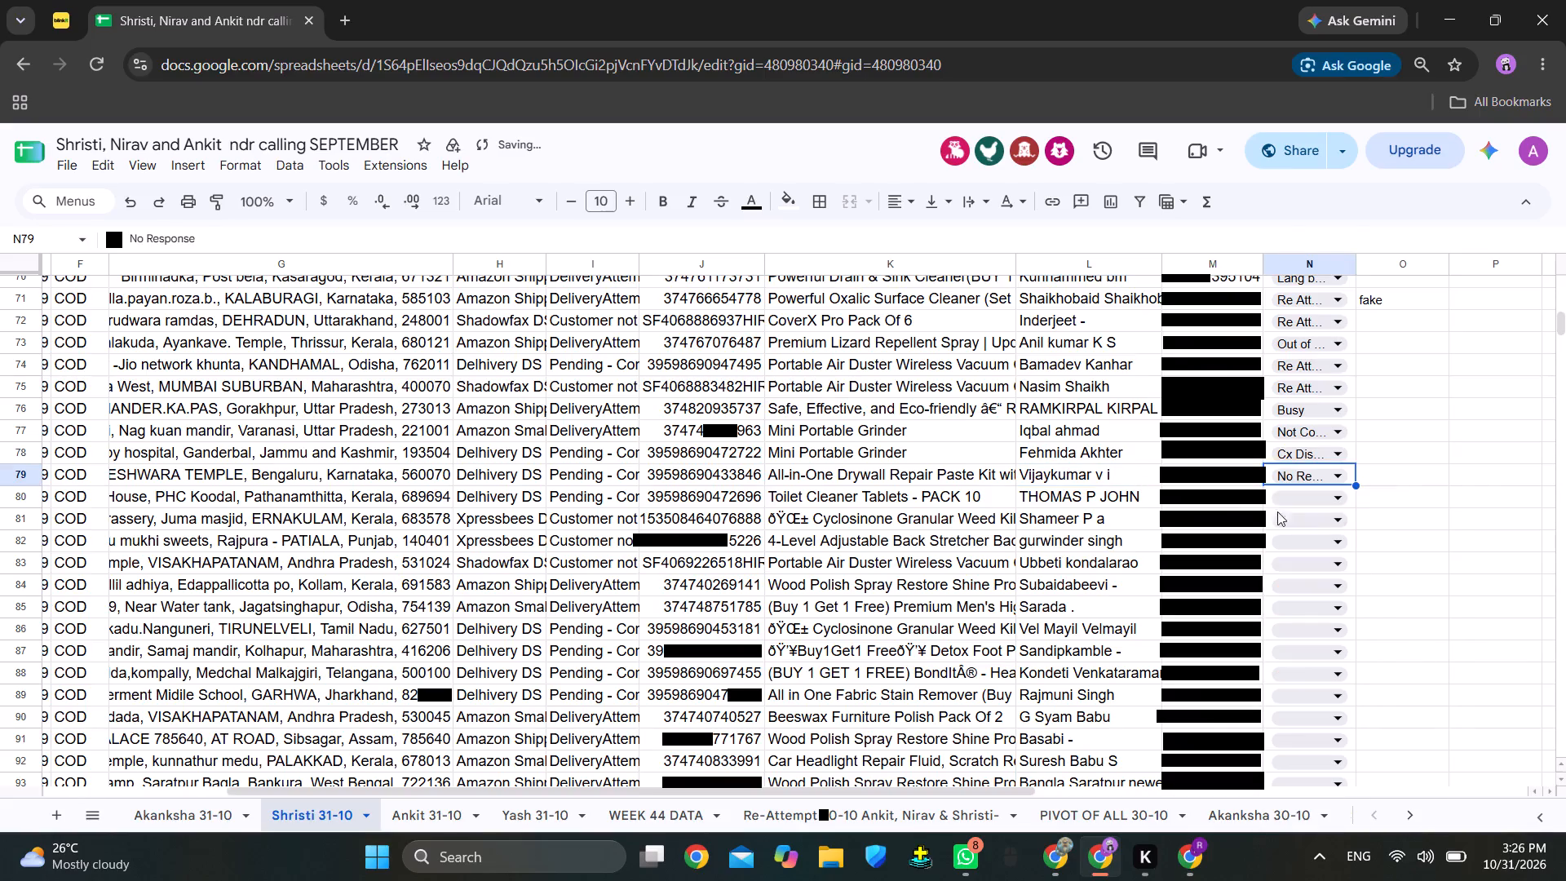
Look up the phone number in row 80 and set its remark to currently unavailable.
{"action": "left_click", "coordinate": [1233, 498]}
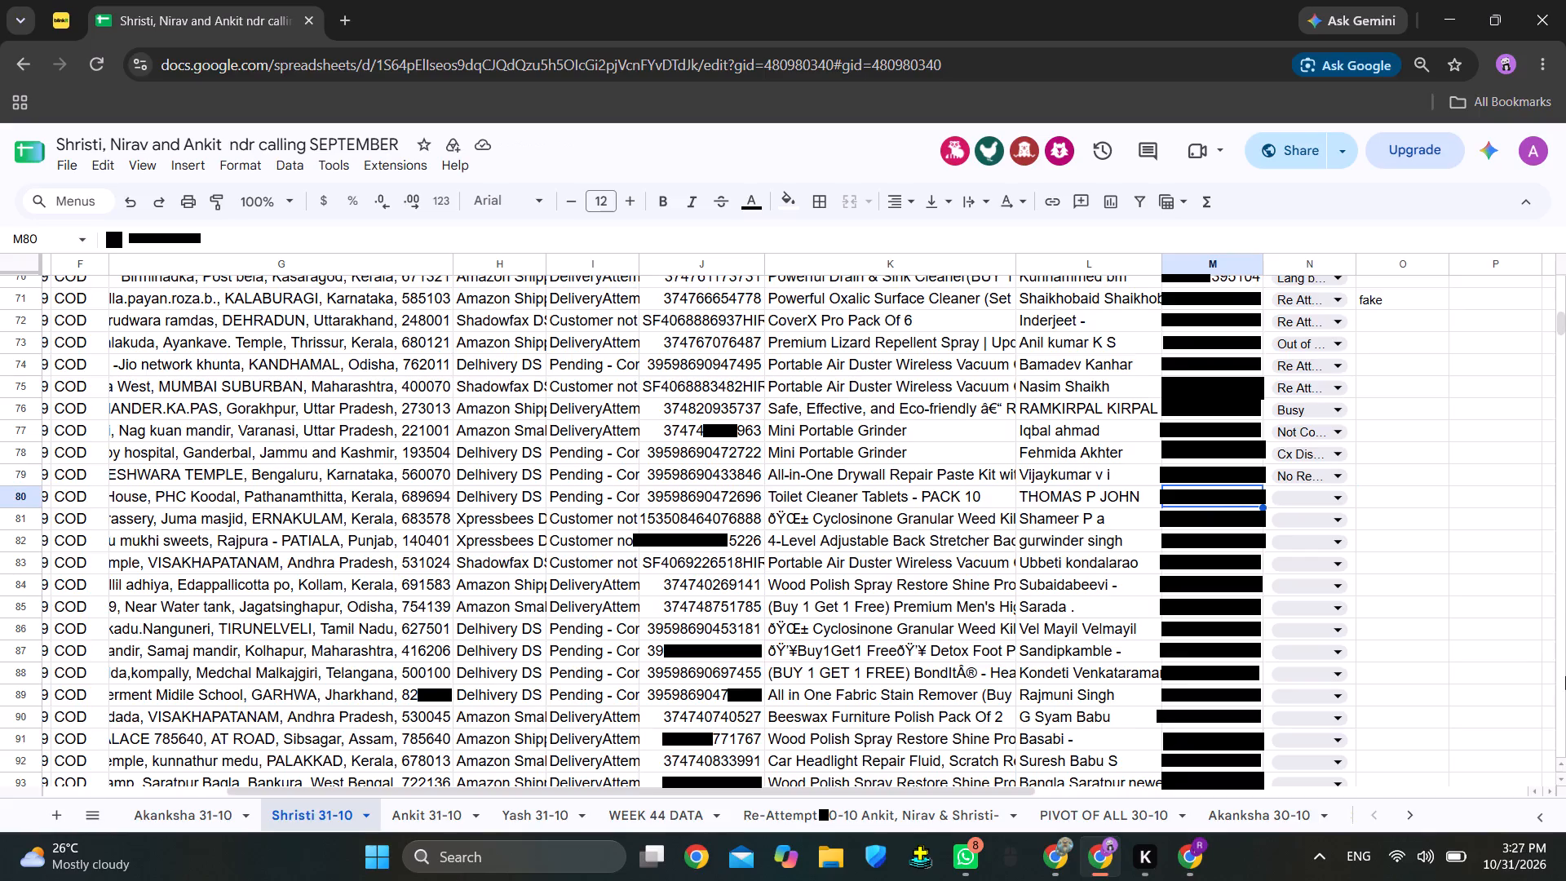
{"action": "left_click", "coordinate": [1316, 505]}
{"action": "scroll", "coordinate": [1330, 689], "scroll_direction": "down", "scroll_amount": 6}
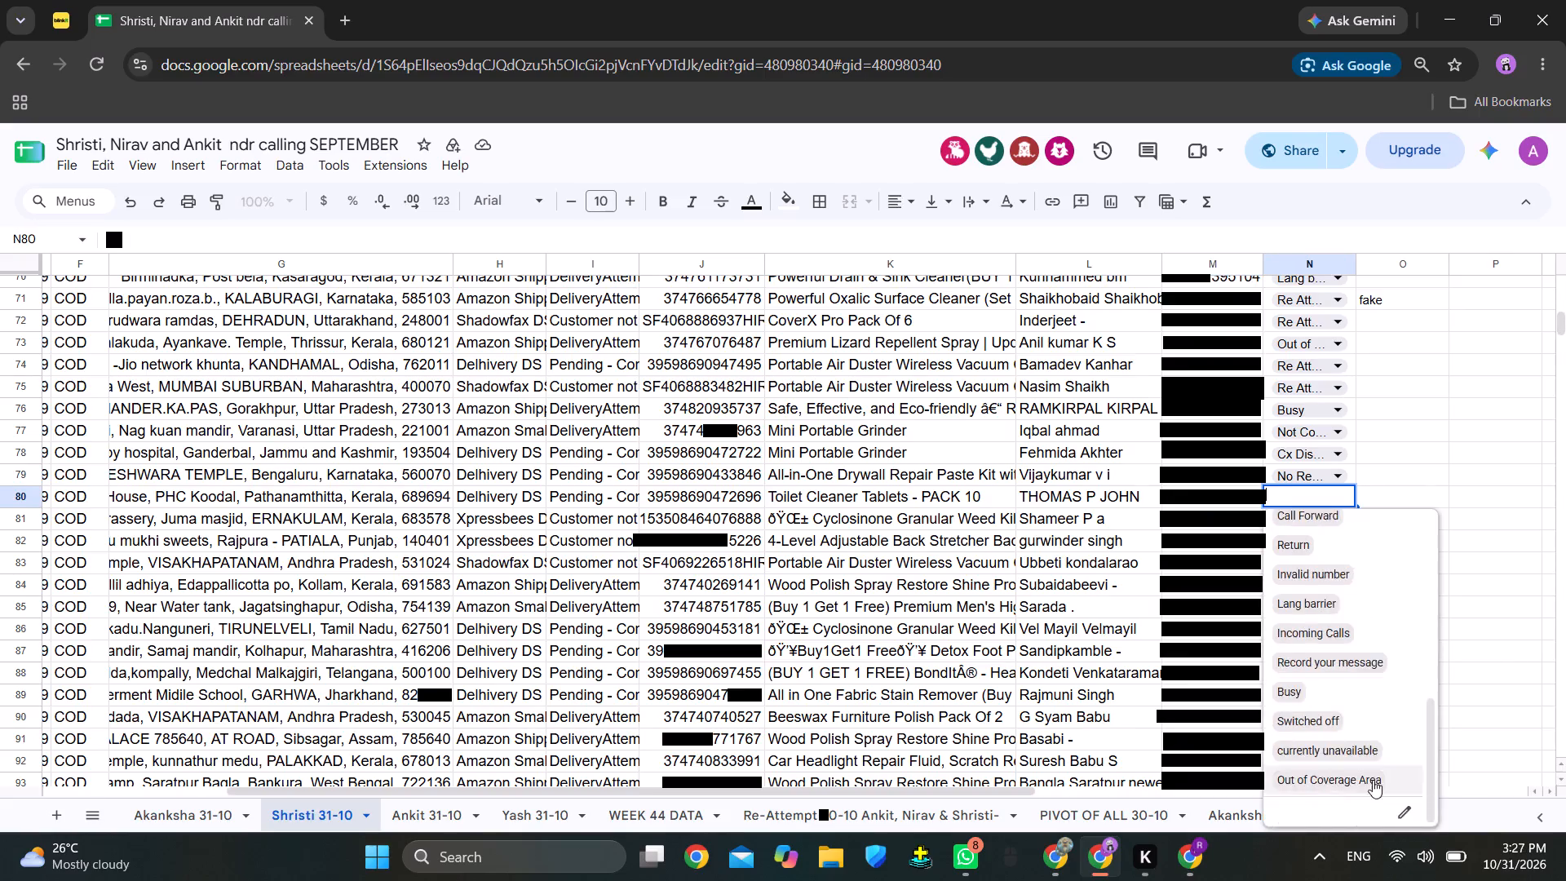
{"action": "left_click", "coordinate": [1335, 753]}
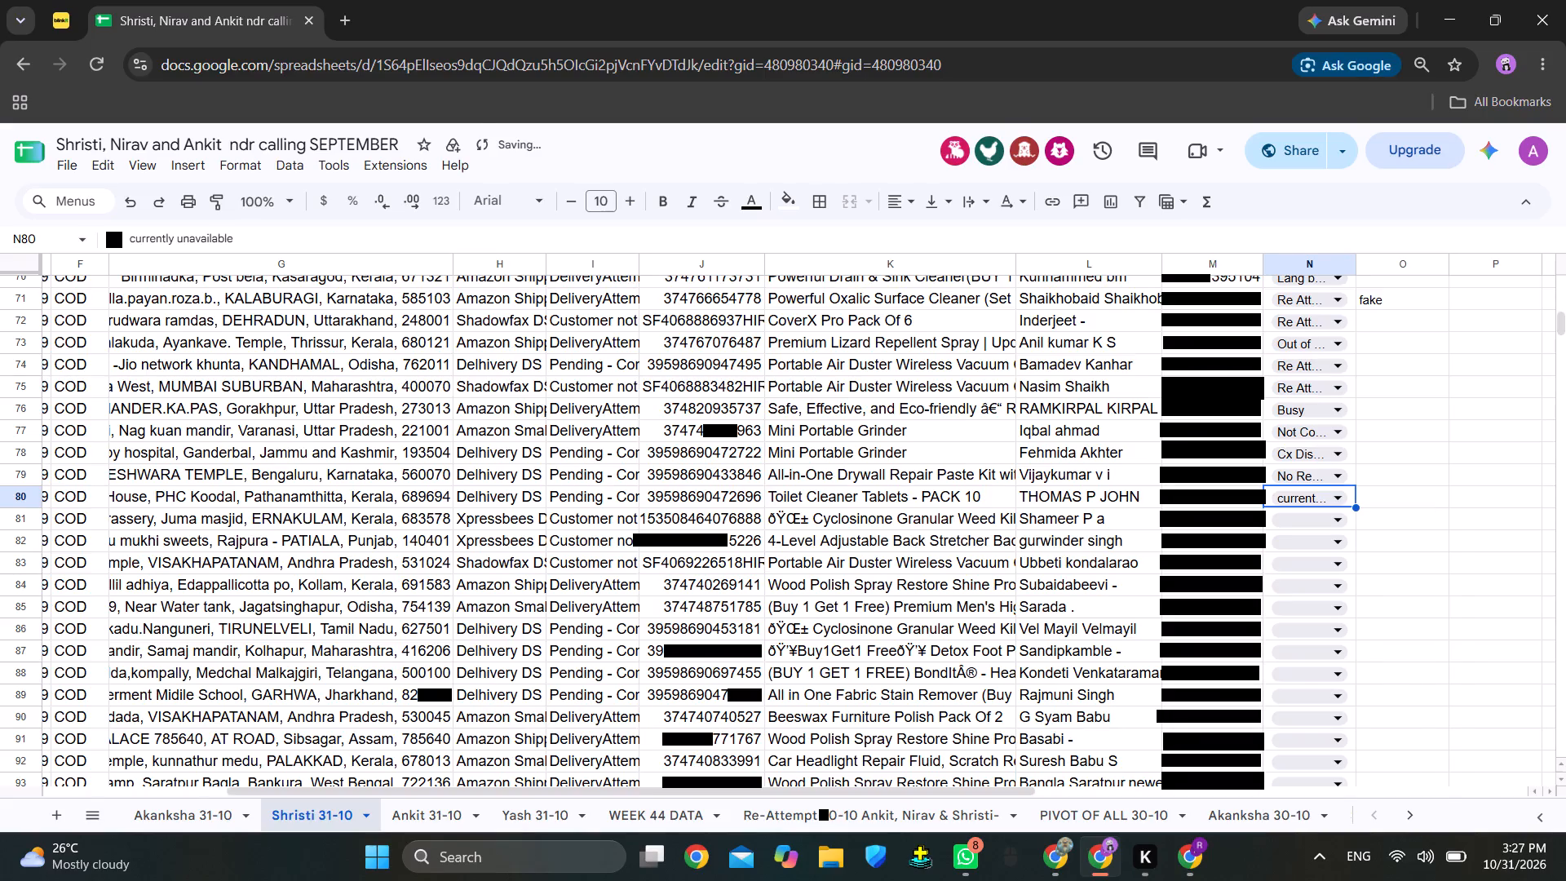
Look up the phone number and customer name in row 81 and set its remark to Lang barrier.
{"action": "left_click", "coordinate": [1192, 520]}
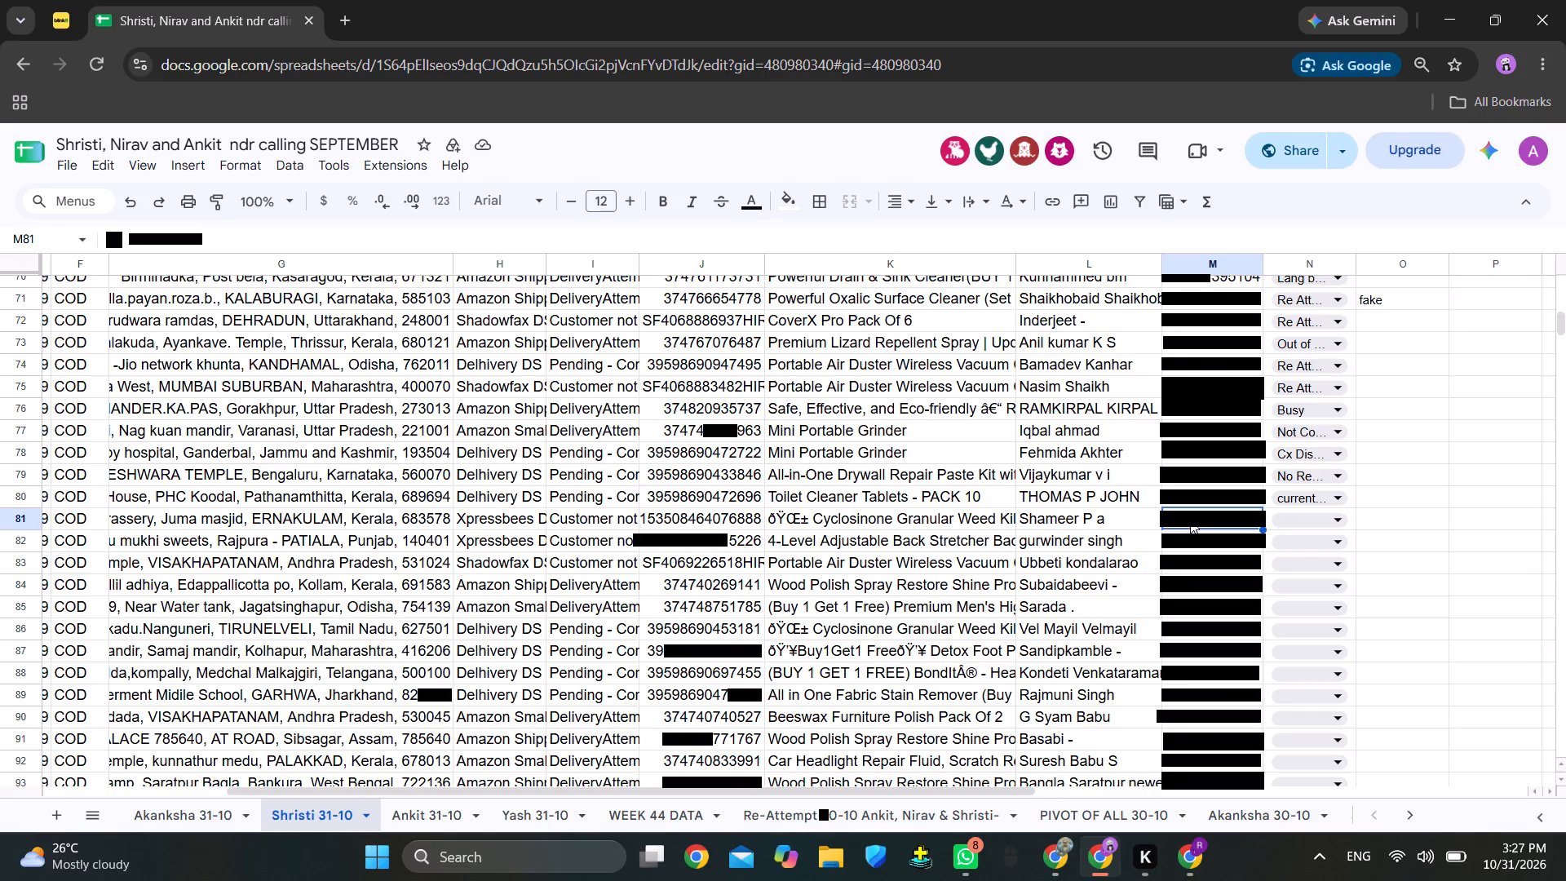
{"action": "left_click", "coordinate": [1138, 519]}
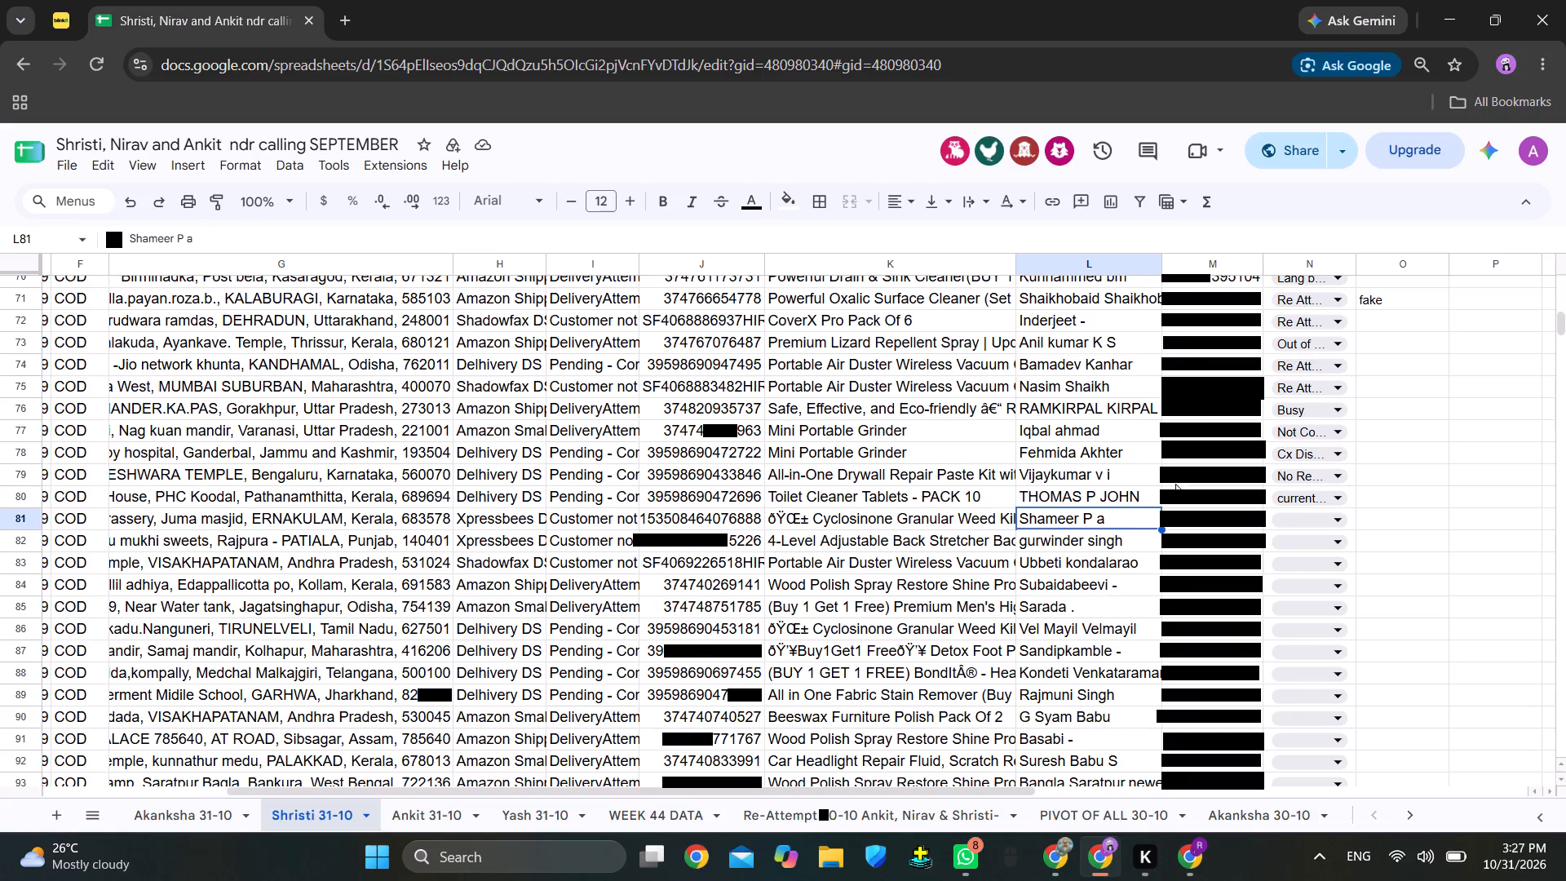
{"action": "left_click", "coordinate": [1315, 516]}
{"action": "scroll", "coordinate": [1297, 612], "scroll_direction": "down", "scroll_amount": 5}
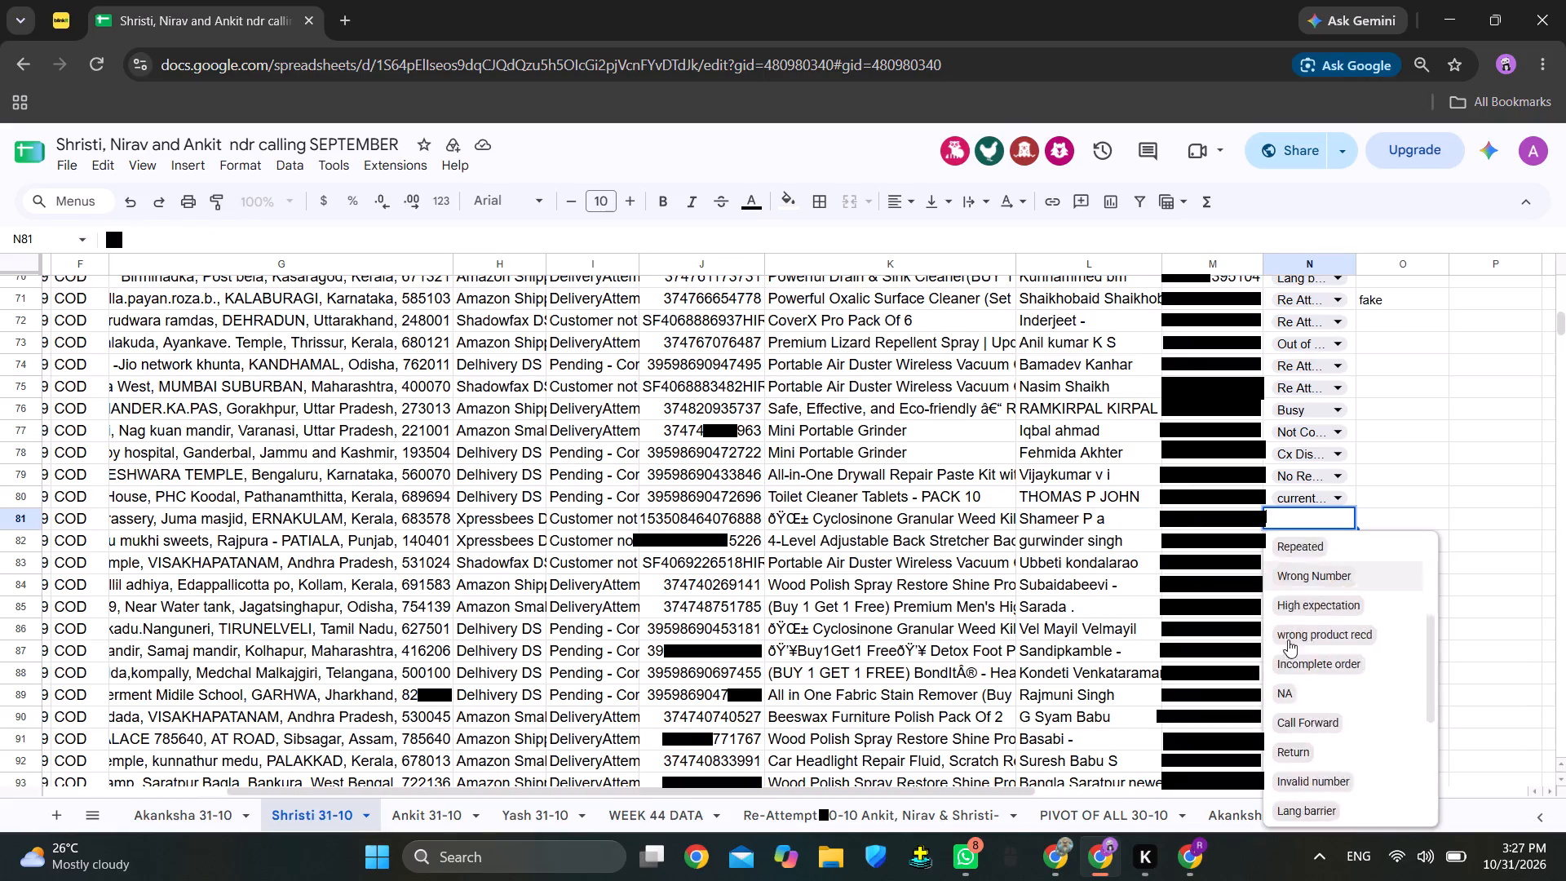
{"action": "left_click", "coordinate": [1312, 604]}
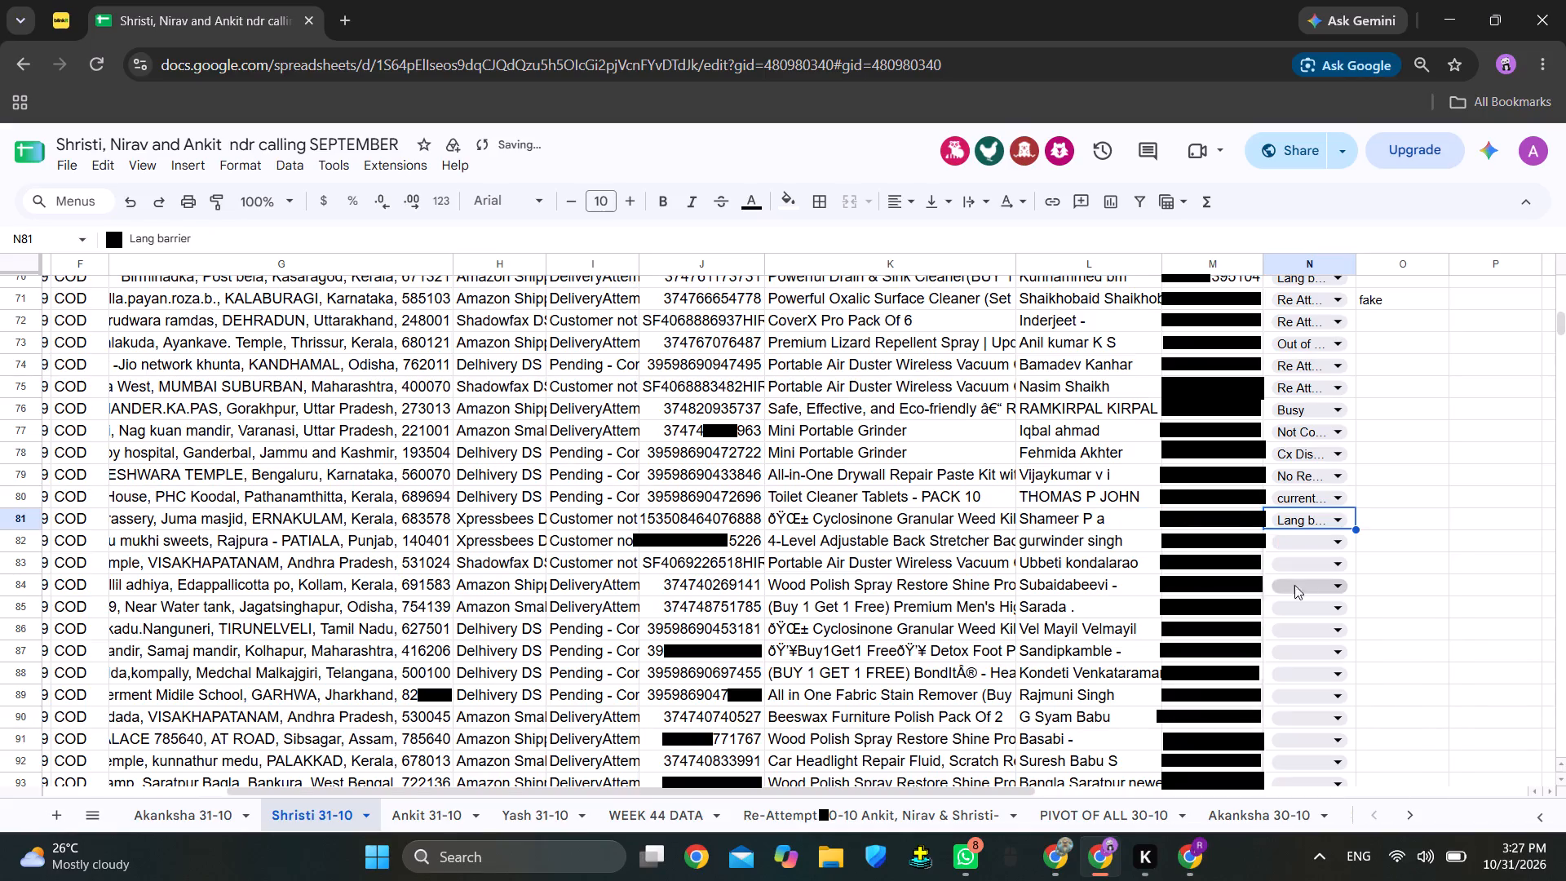
Look up the phone number and customer name in row 82 and set its remark to Re Attempt.
{"action": "left_click", "coordinate": [1236, 549]}
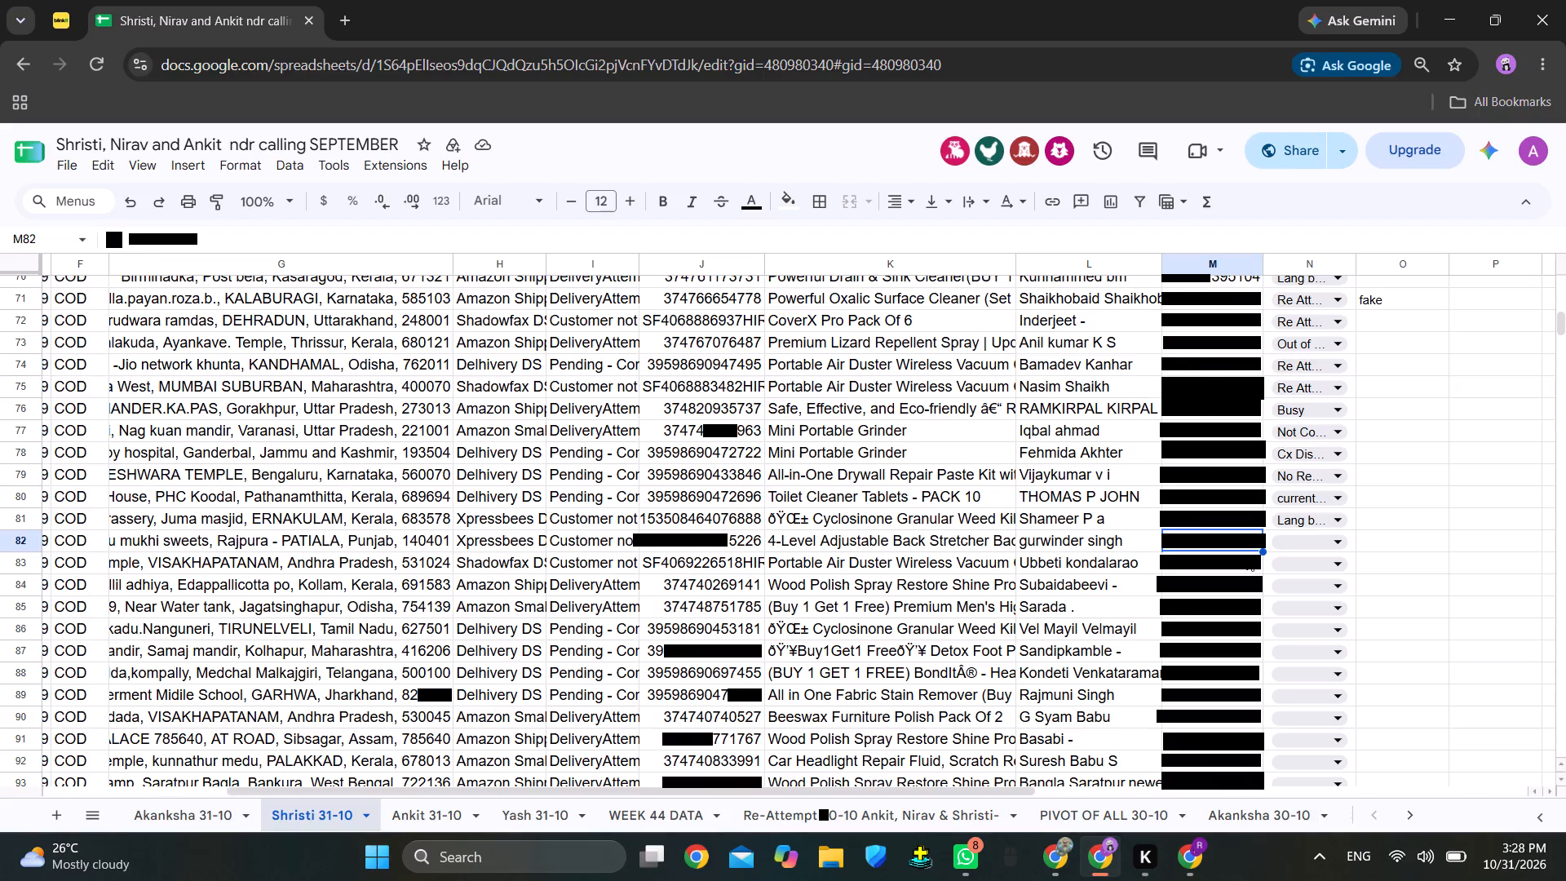
{"action": "left_click", "coordinate": [1117, 542]}
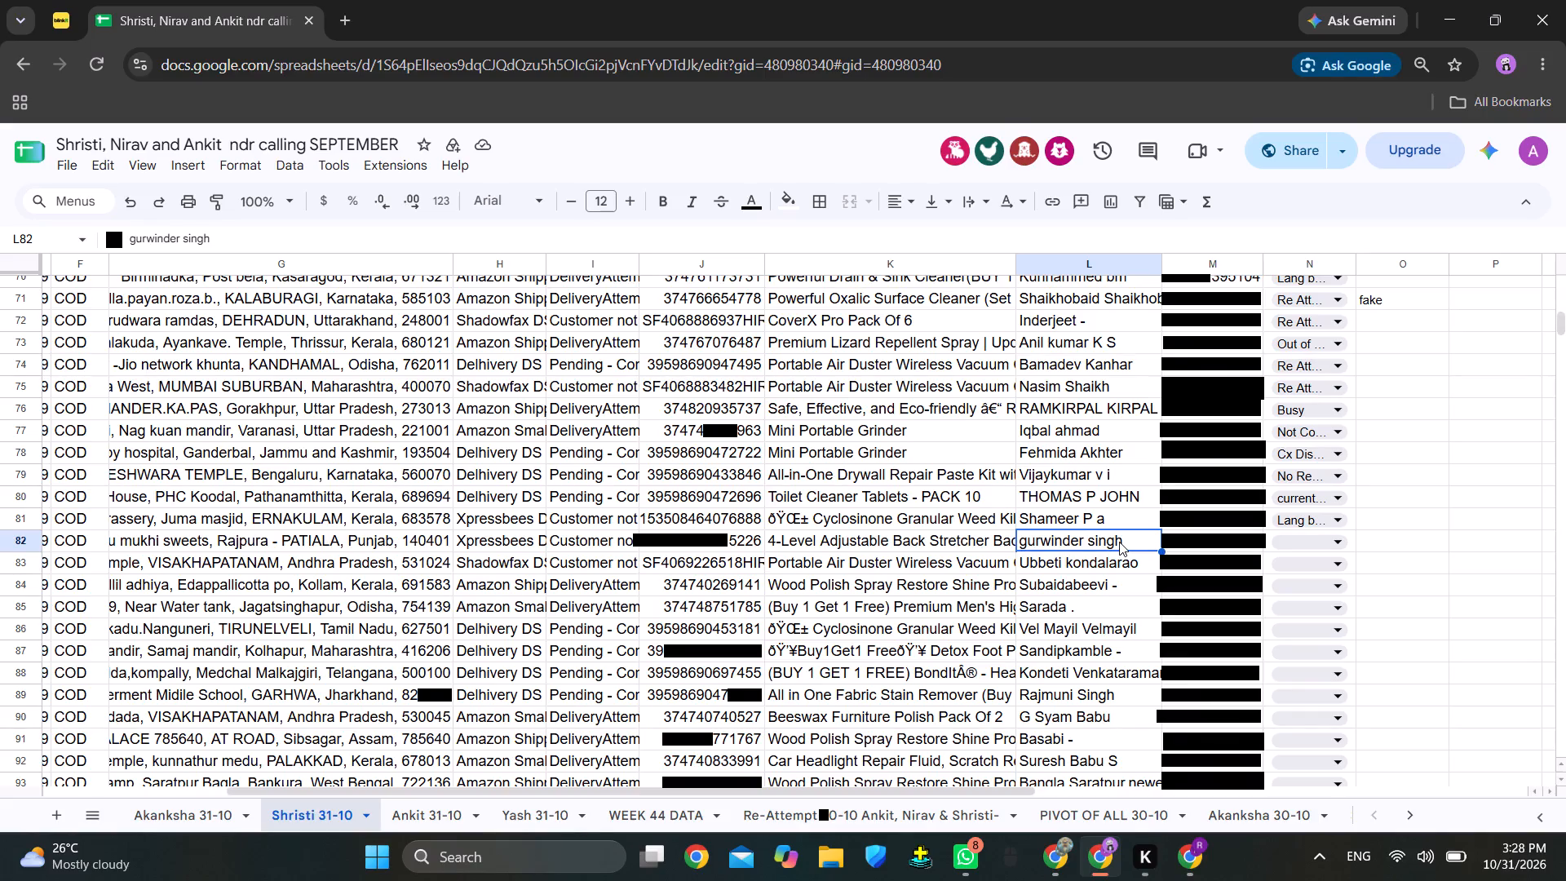
{"action": "left_click", "coordinate": [1305, 542]}
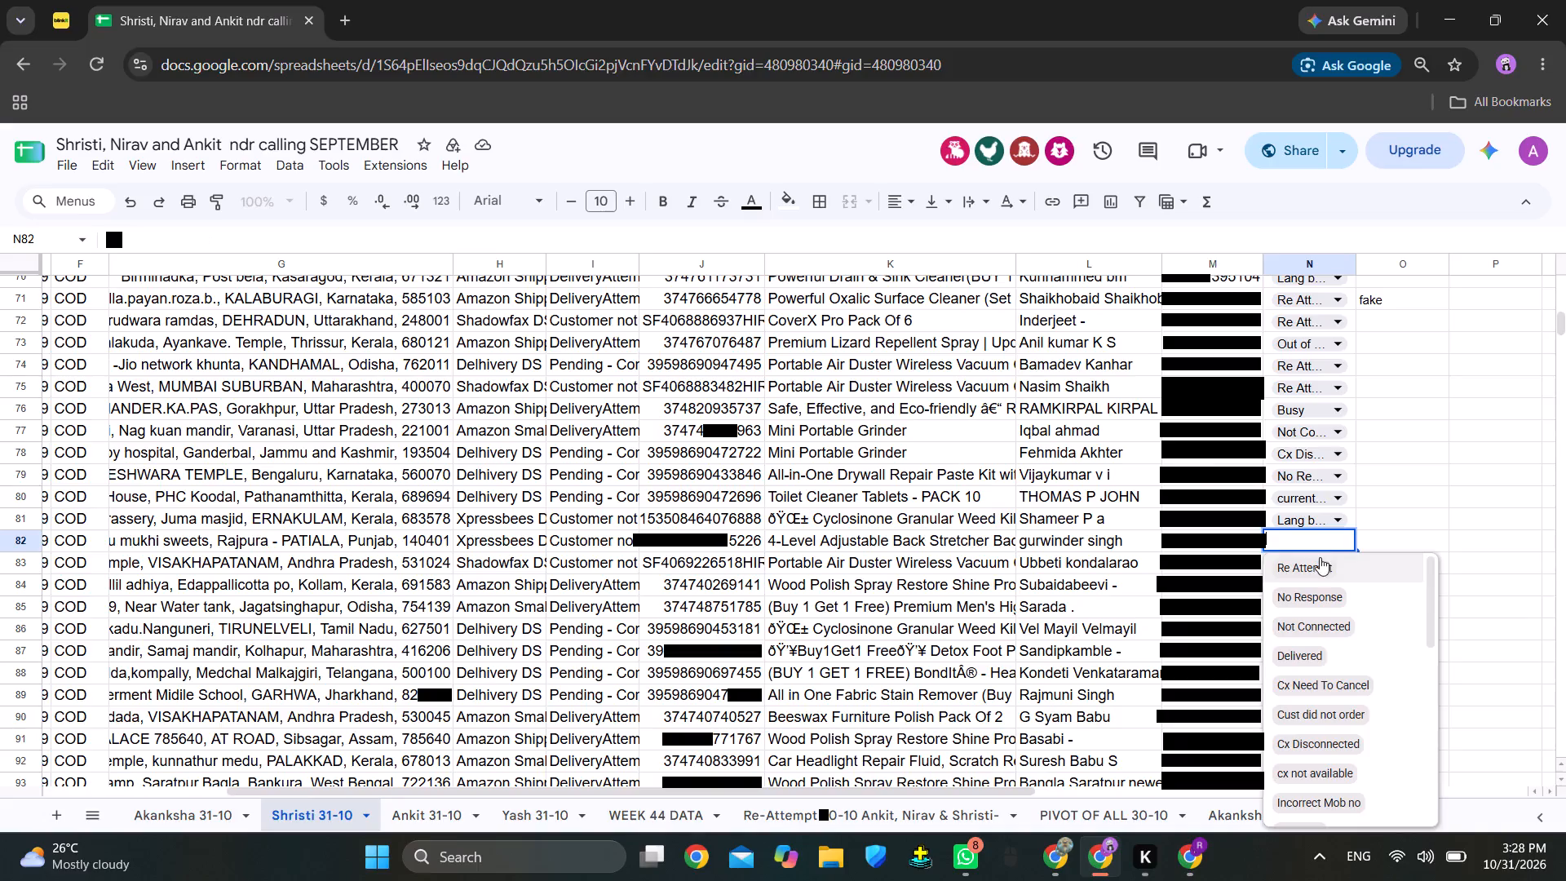
{"action": "left_click", "coordinate": [1316, 566]}
Look up the phone number and customer name in row 83 and set its remark to Incoming Calls.
{"action": "left_click", "coordinate": [1237, 561]}
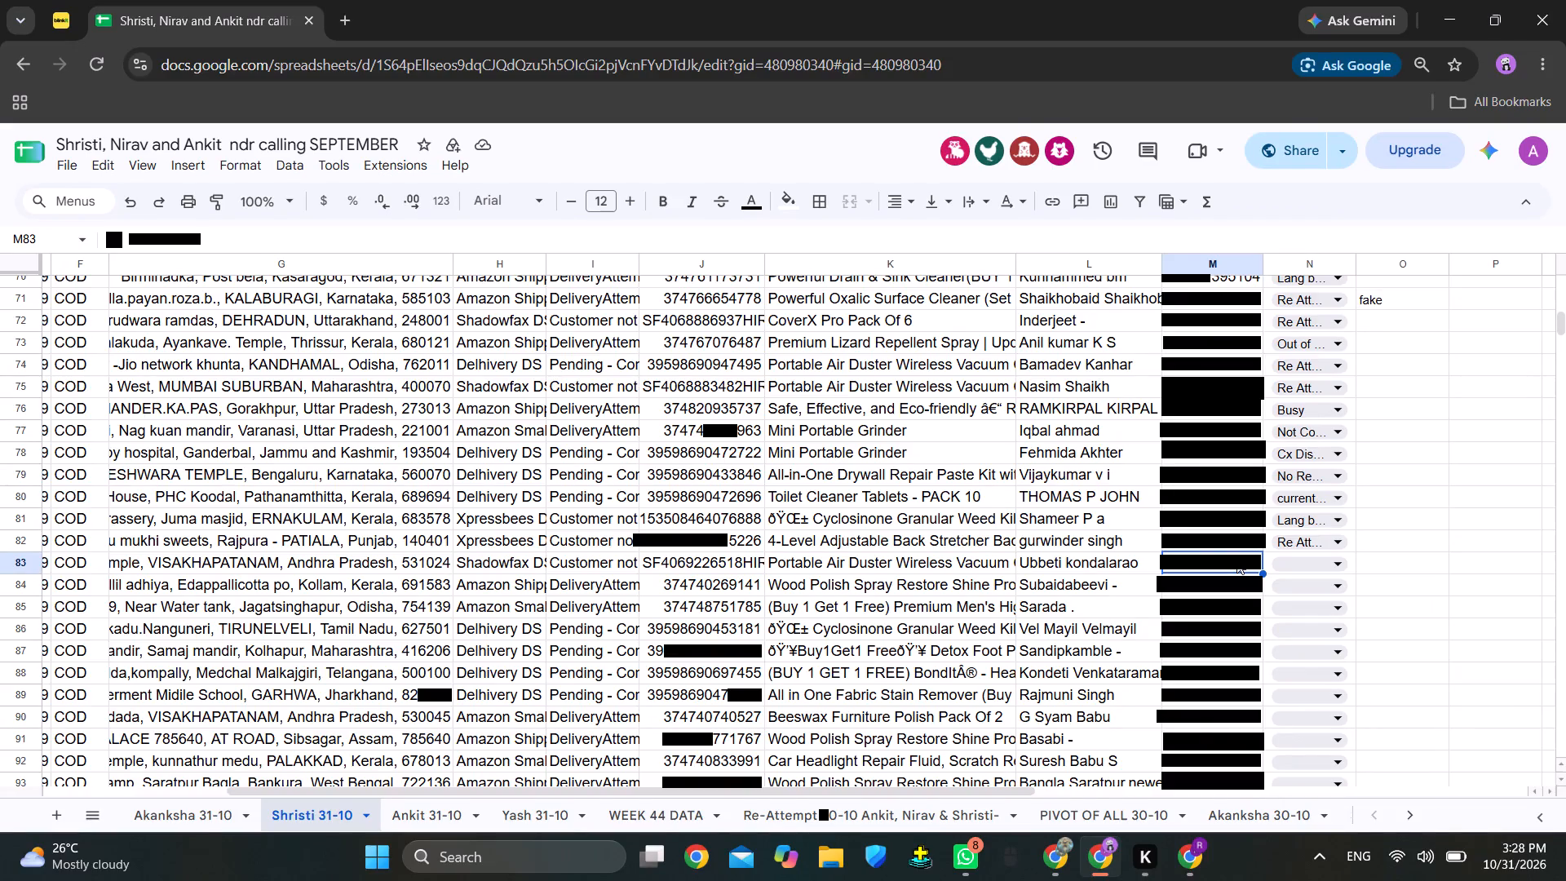
{"action": "left_click", "coordinate": [1121, 563]}
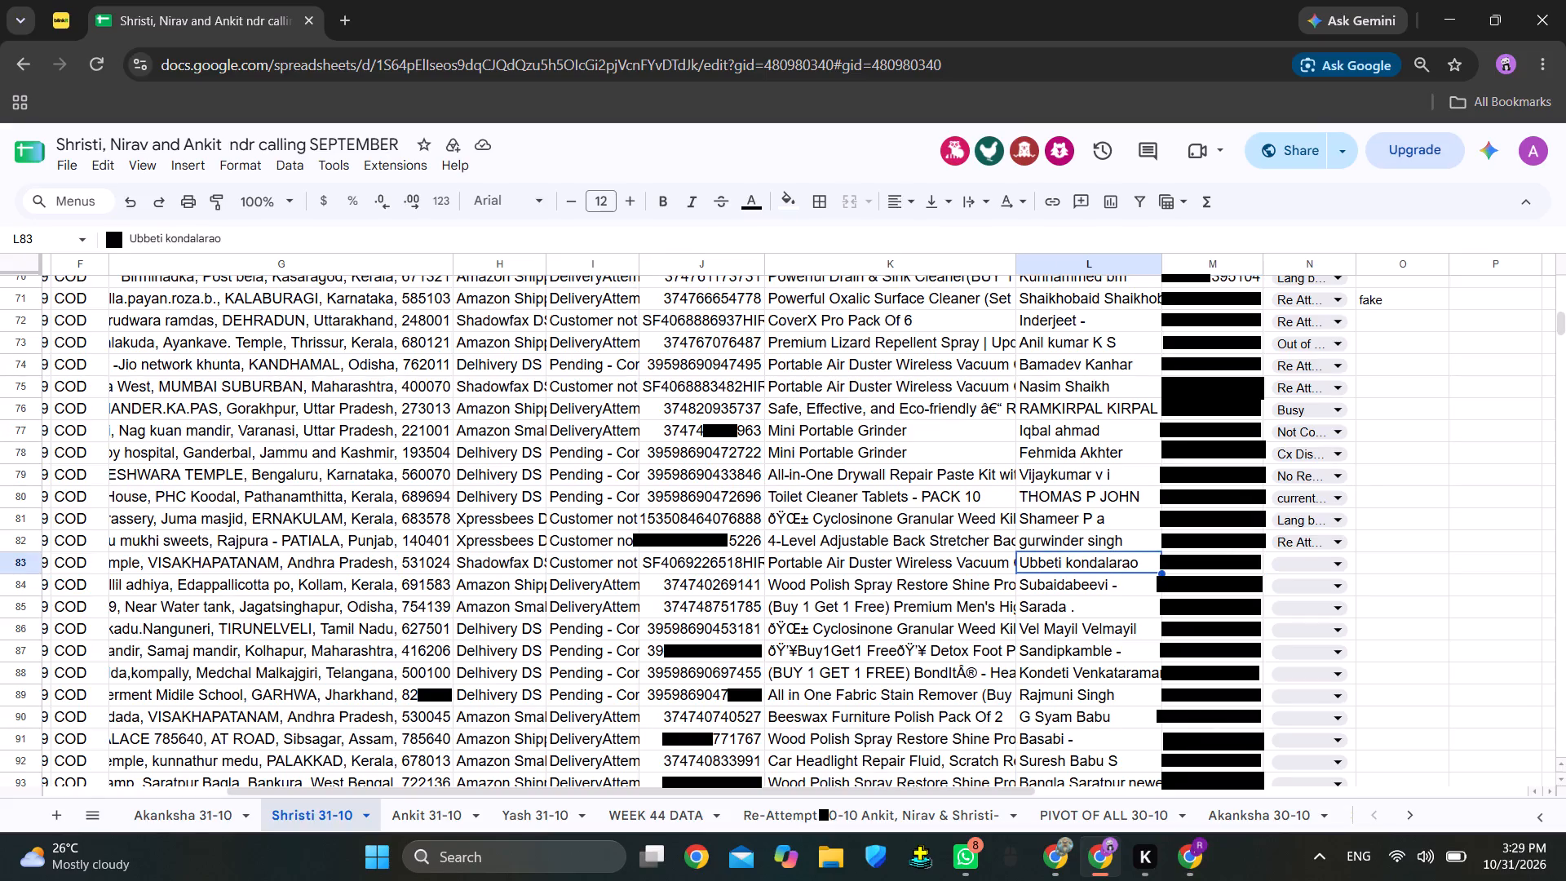
{"action": "left_click", "coordinate": [1326, 565]}
{"action": "scroll", "coordinate": [1316, 618], "scroll_direction": "down", "scroll_amount": 7}
{"action": "scroll", "coordinate": [1359, 691], "scroll_direction": "down", "scroll_amount": 2}
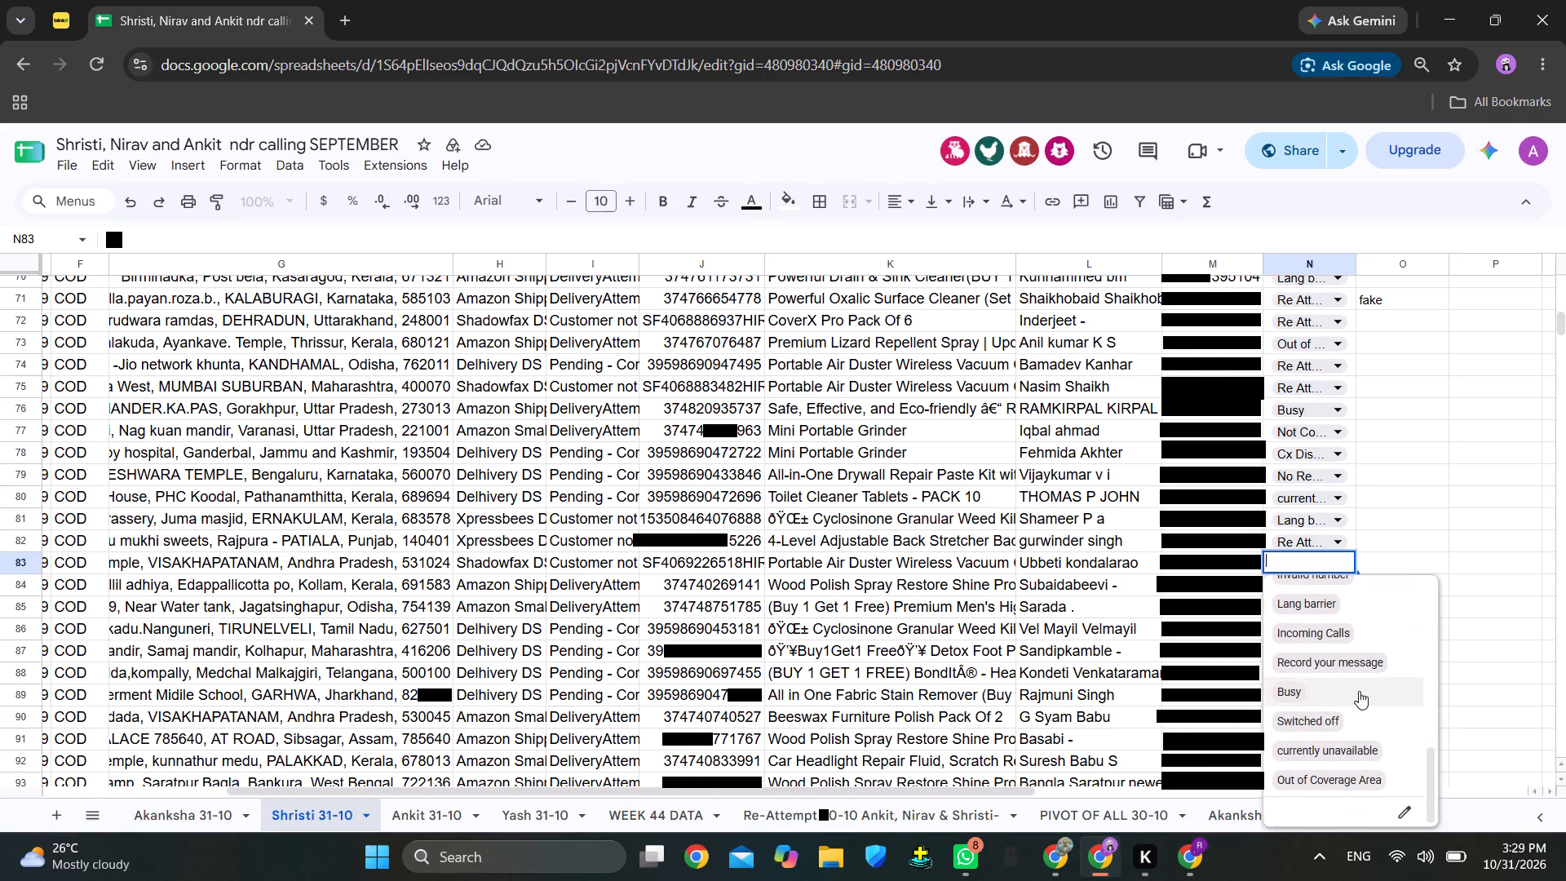
{"action": "left_click", "coordinate": [1339, 631]}
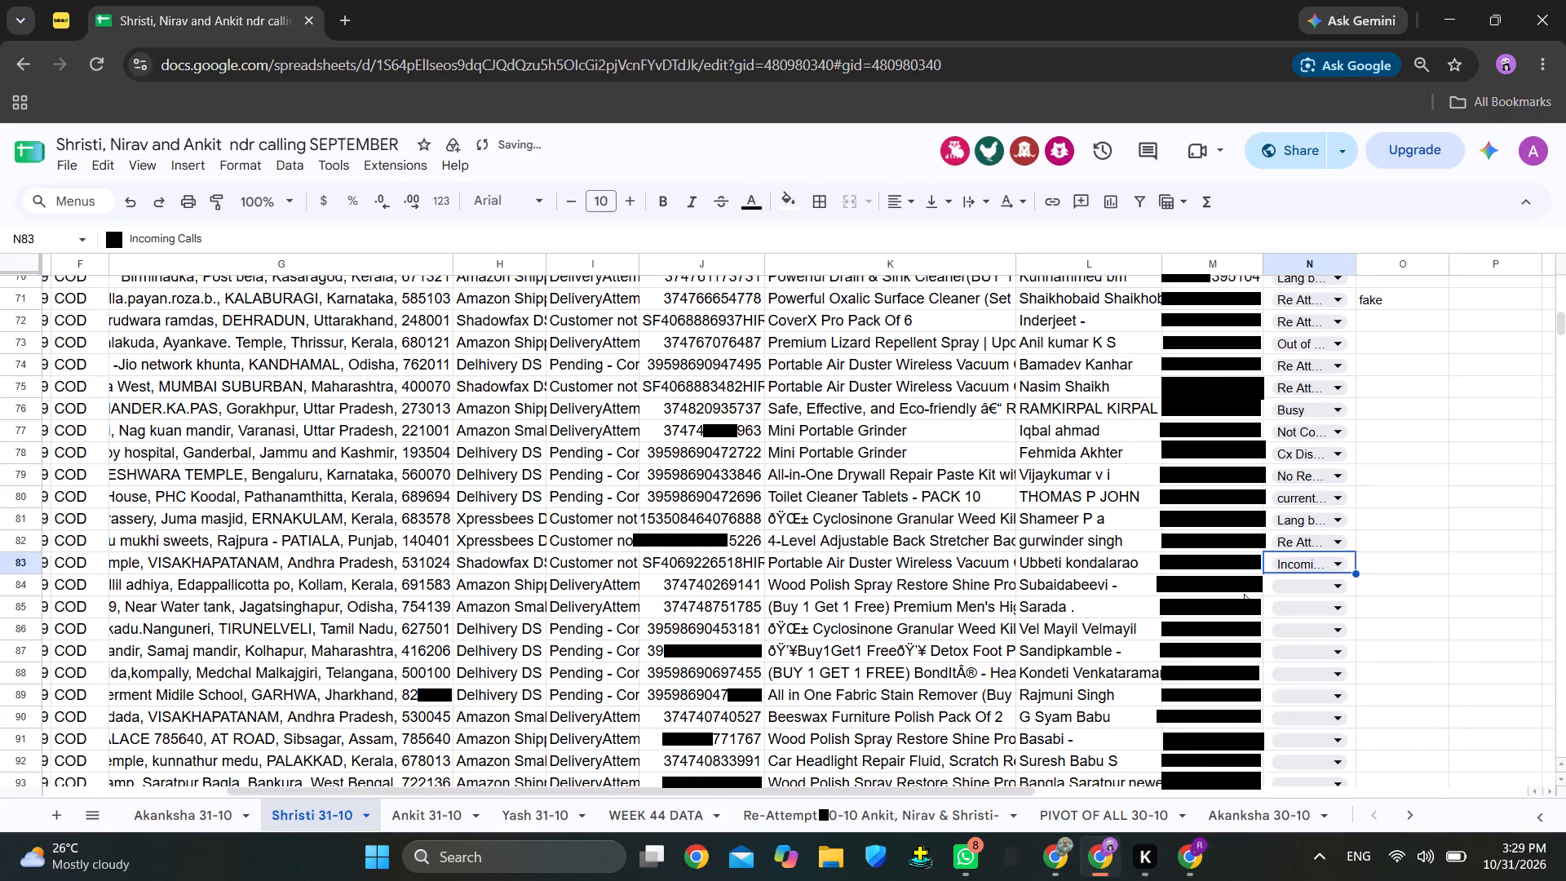
Look up the phone number and customer name in row 84 and set its remark to Lang barrier.
{"action": "left_click", "coordinate": [1229, 584]}
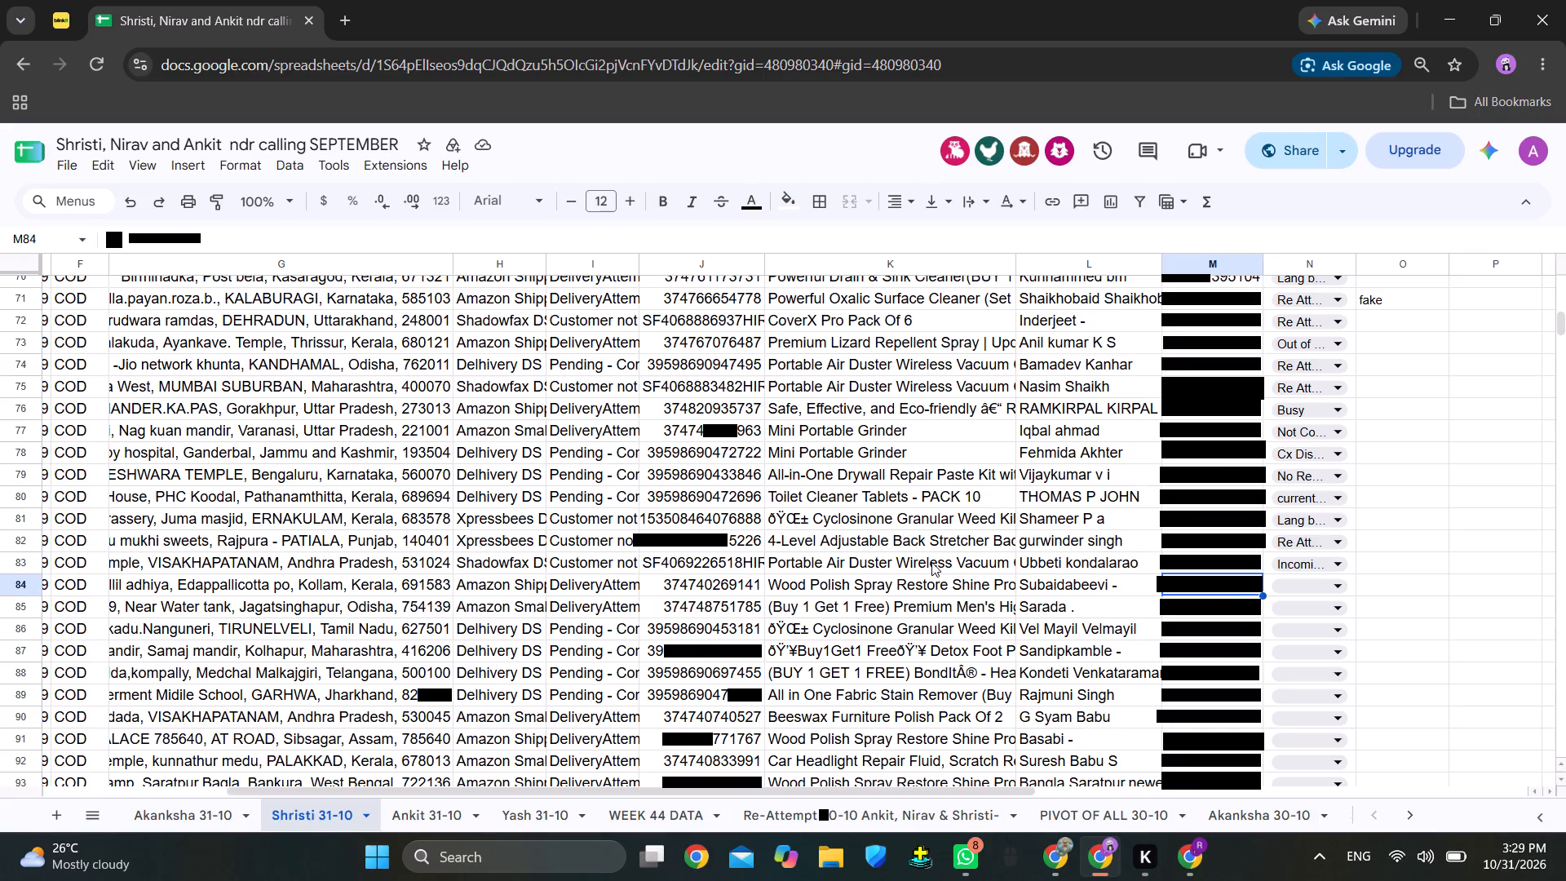
{"action": "left_click", "coordinate": [1108, 582]}
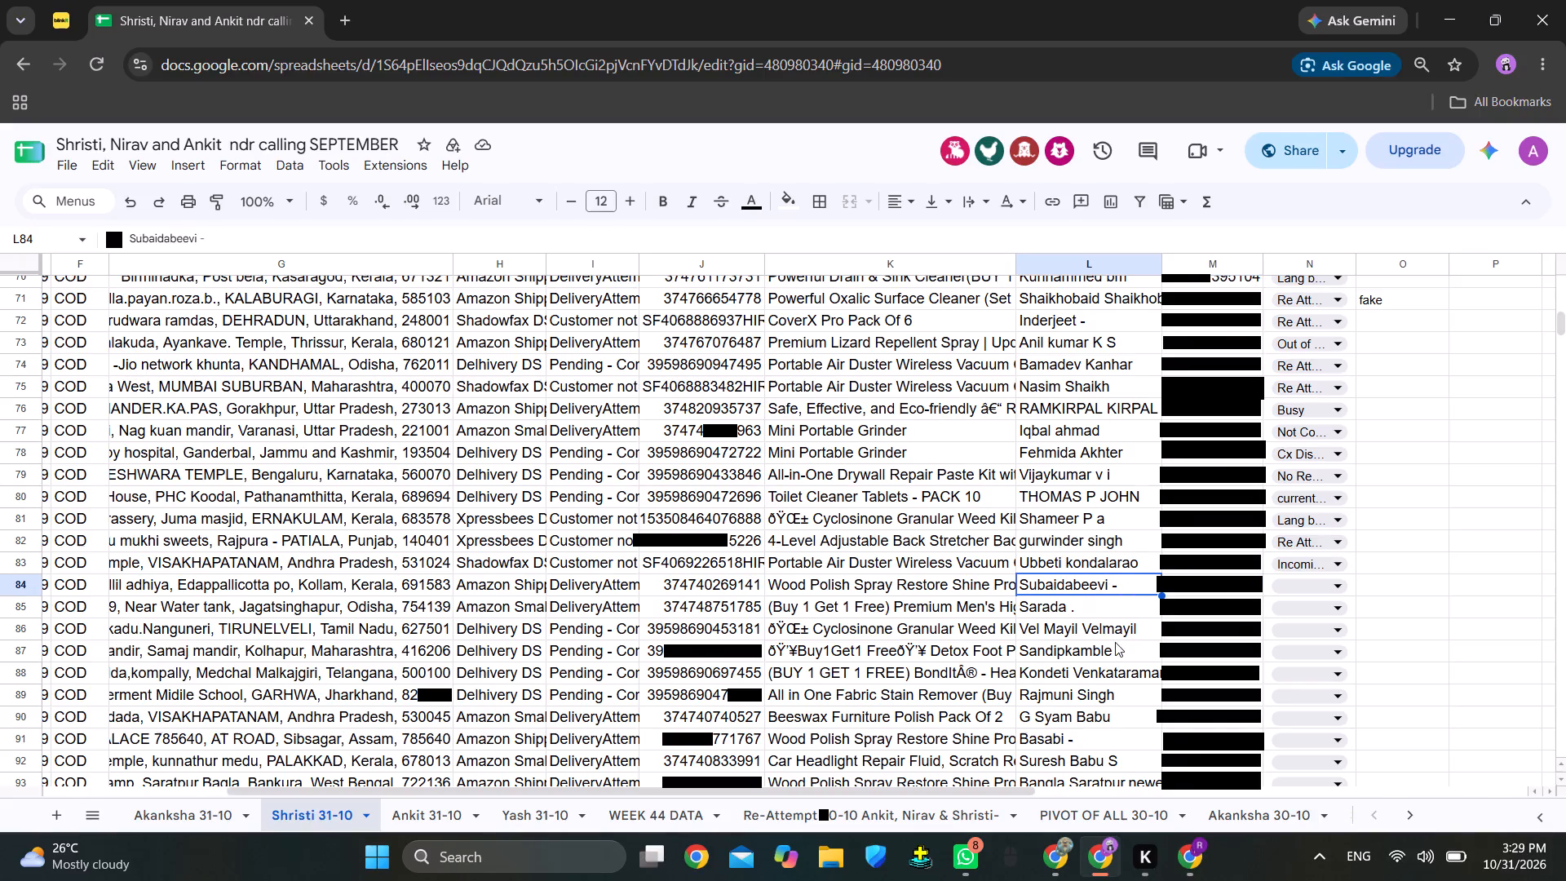
{"action": "scroll", "coordinate": [1138, 663], "scroll_direction": "down", "scroll_amount": 1}
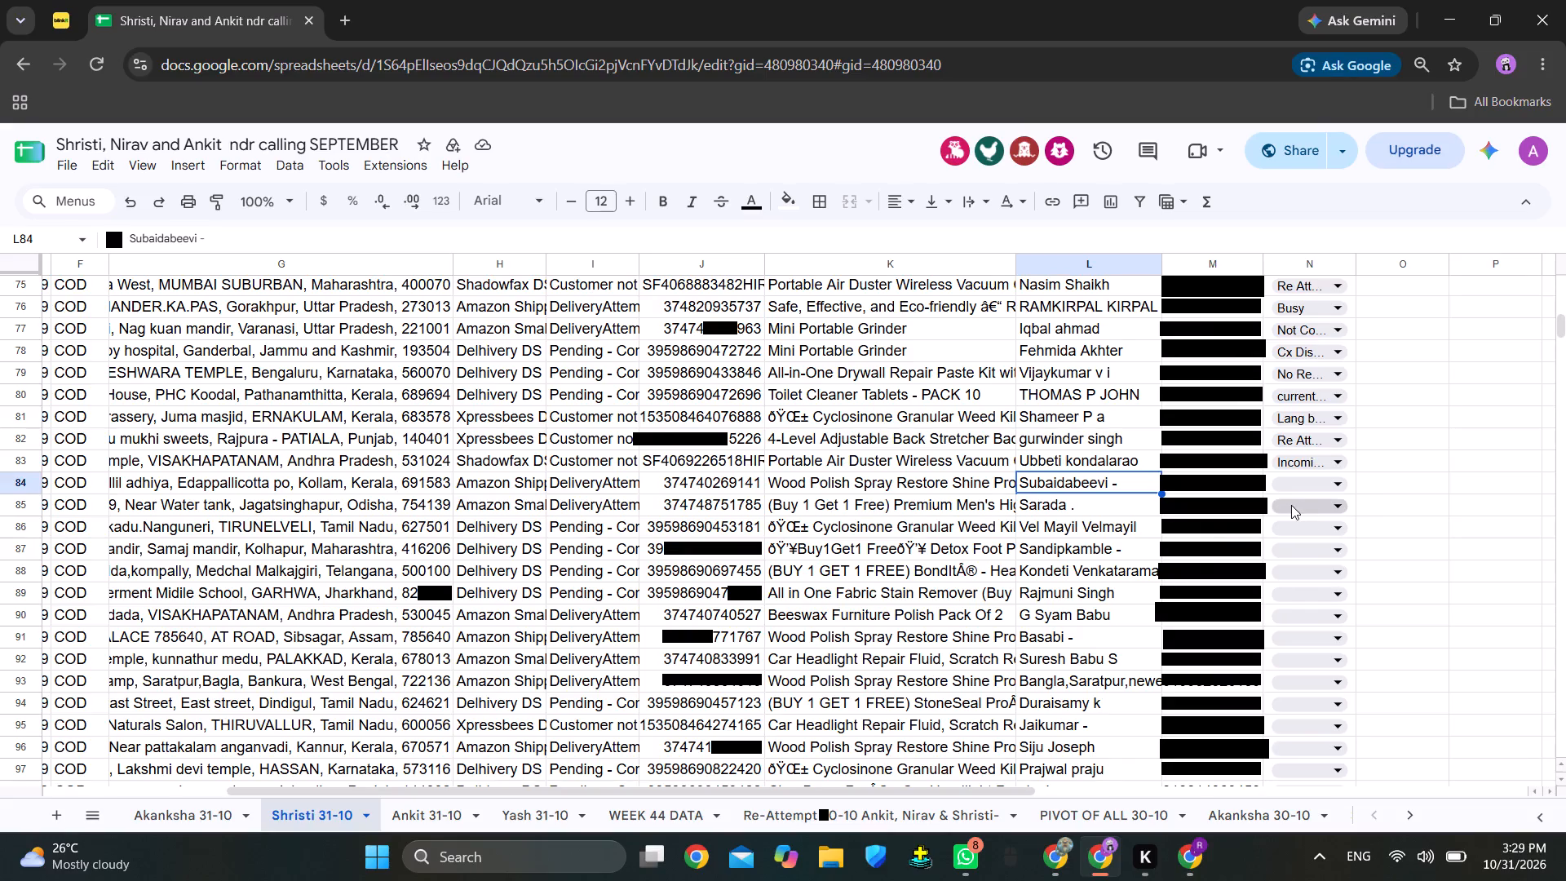
{"action": "left_click", "coordinate": [1314, 483]}
{"action": "scroll", "coordinate": [1317, 591], "scroll_direction": "down", "scroll_amount": 7}
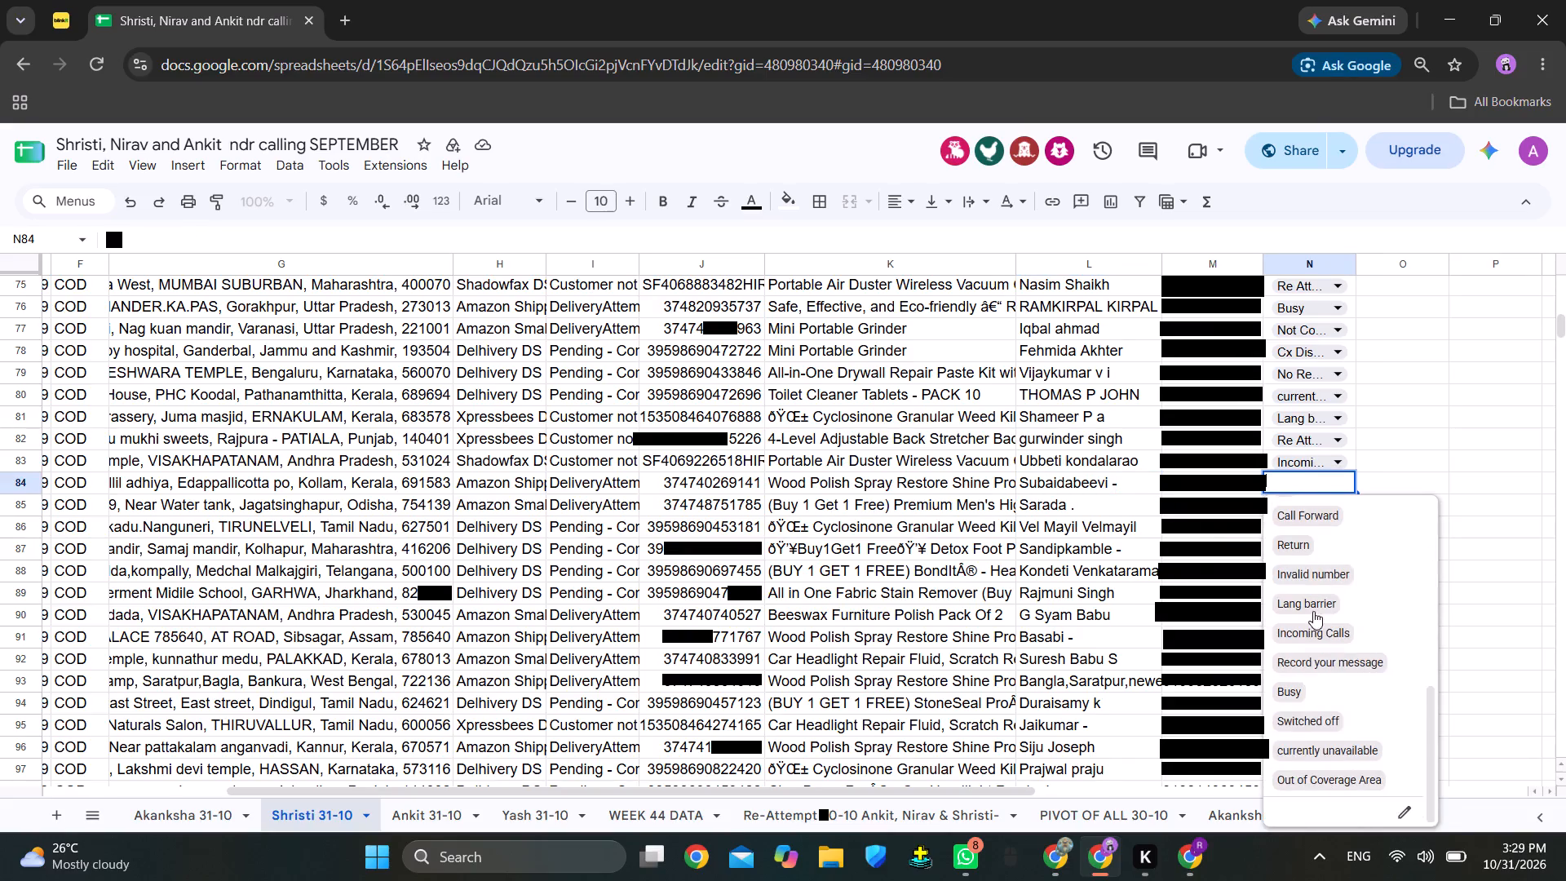
{"action": "left_click", "coordinate": [1316, 604]}
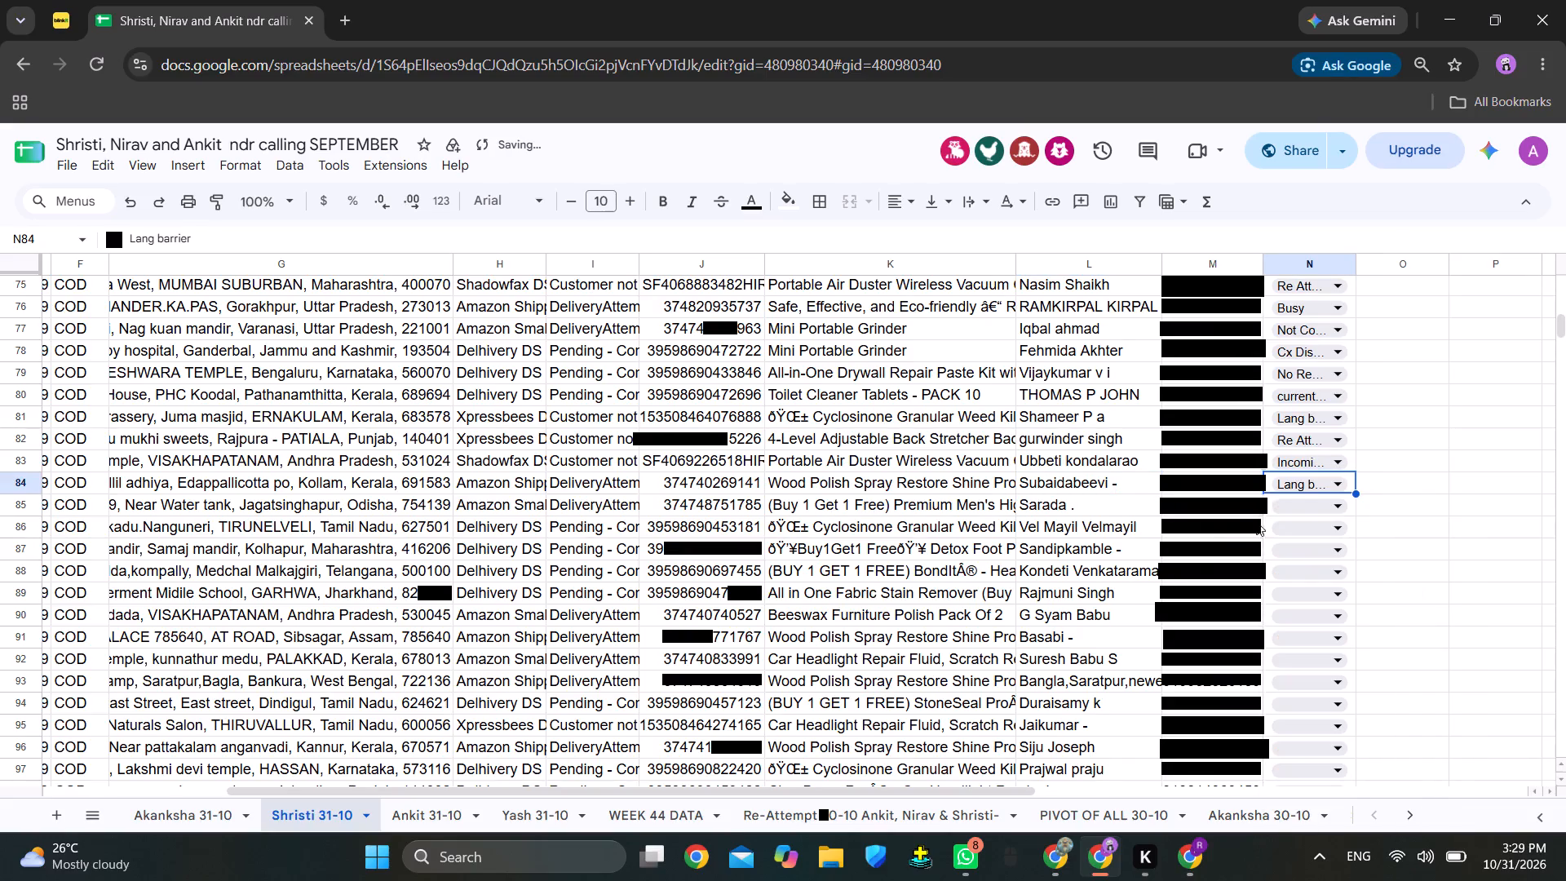
Look up the phone number and customer name in row 85 and set its remark to No Response.
{"action": "left_click", "coordinate": [1227, 506]}
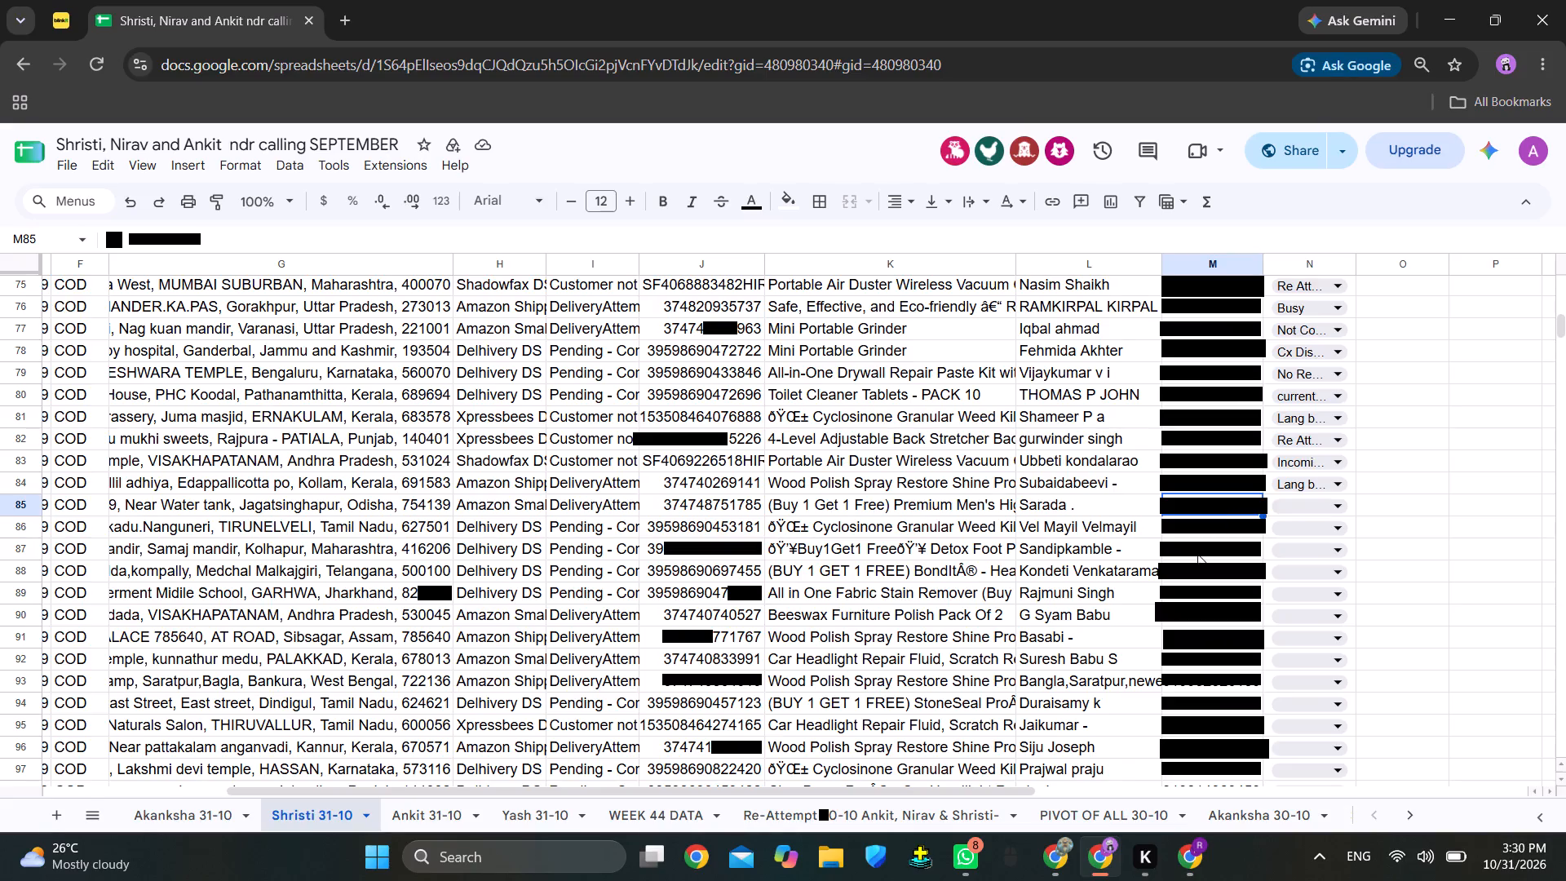
{"action": "left_click", "coordinate": [1110, 507]}
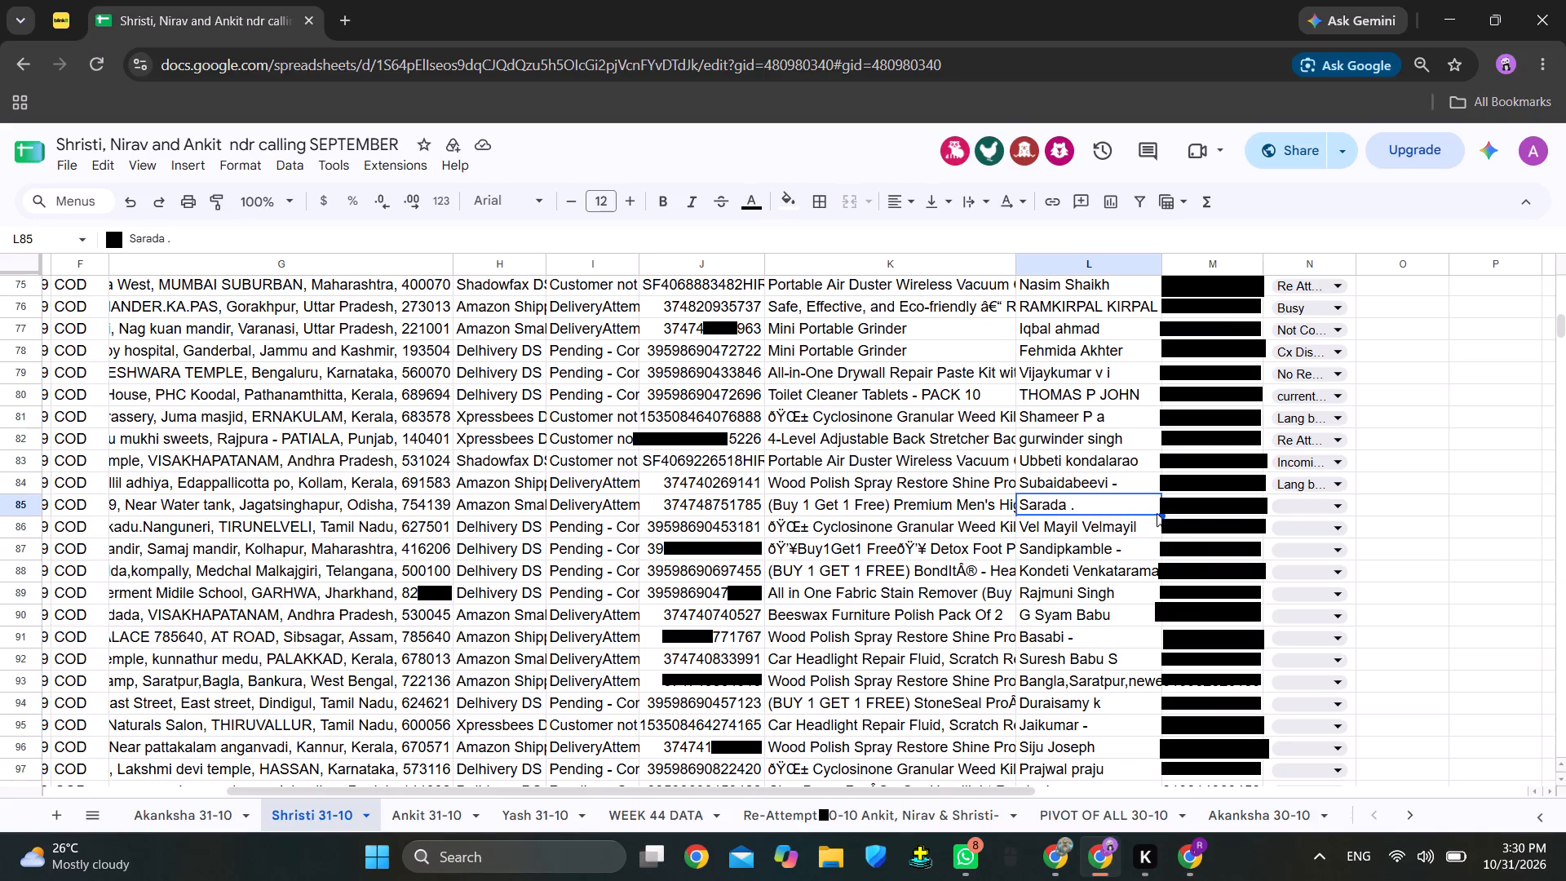
{"action": "left_click", "coordinate": [1332, 510]}
{"action": "left_click", "coordinate": [1312, 561]}
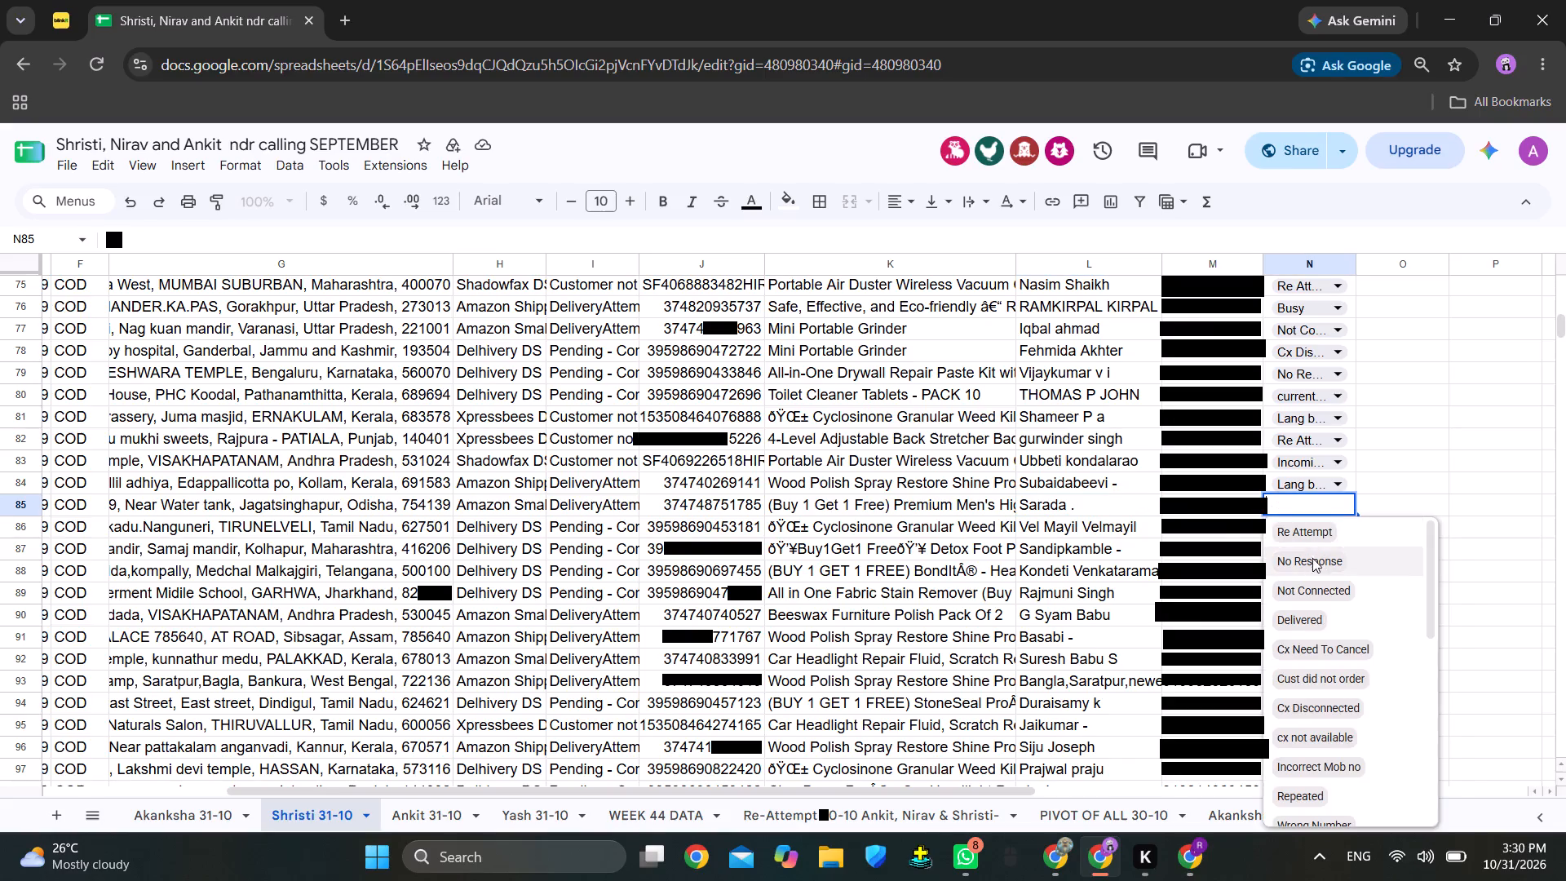
Look up the phone number and customer name in row 86 and set its remark to Cx Disconnected.
{"action": "left_click", "coordinate": [1239, 531]}
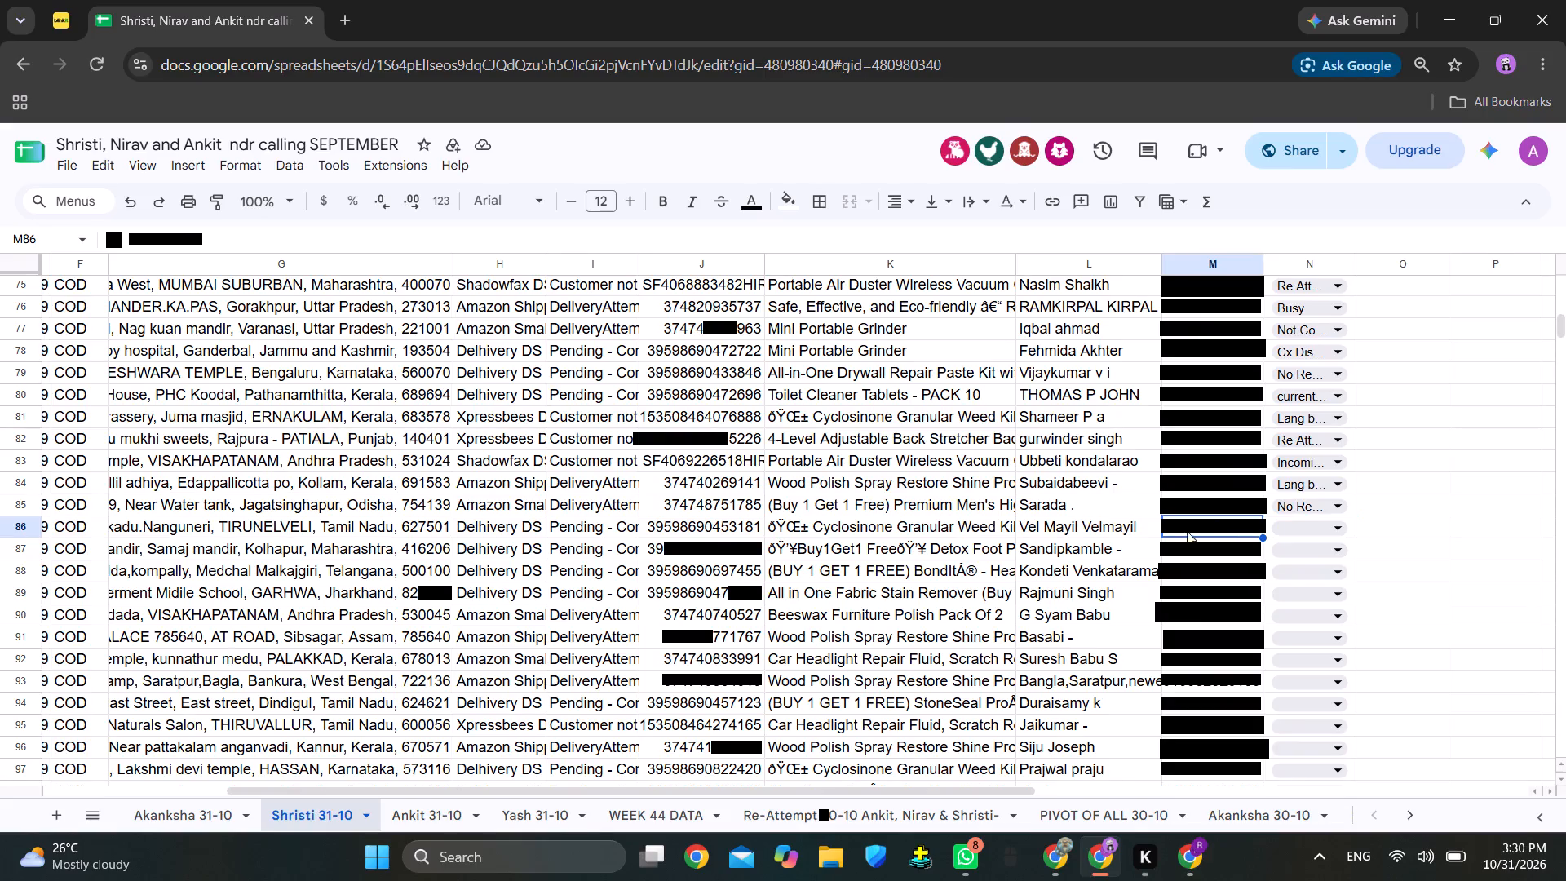
{"action": "left_click", "coordinate": [1138, 527]}
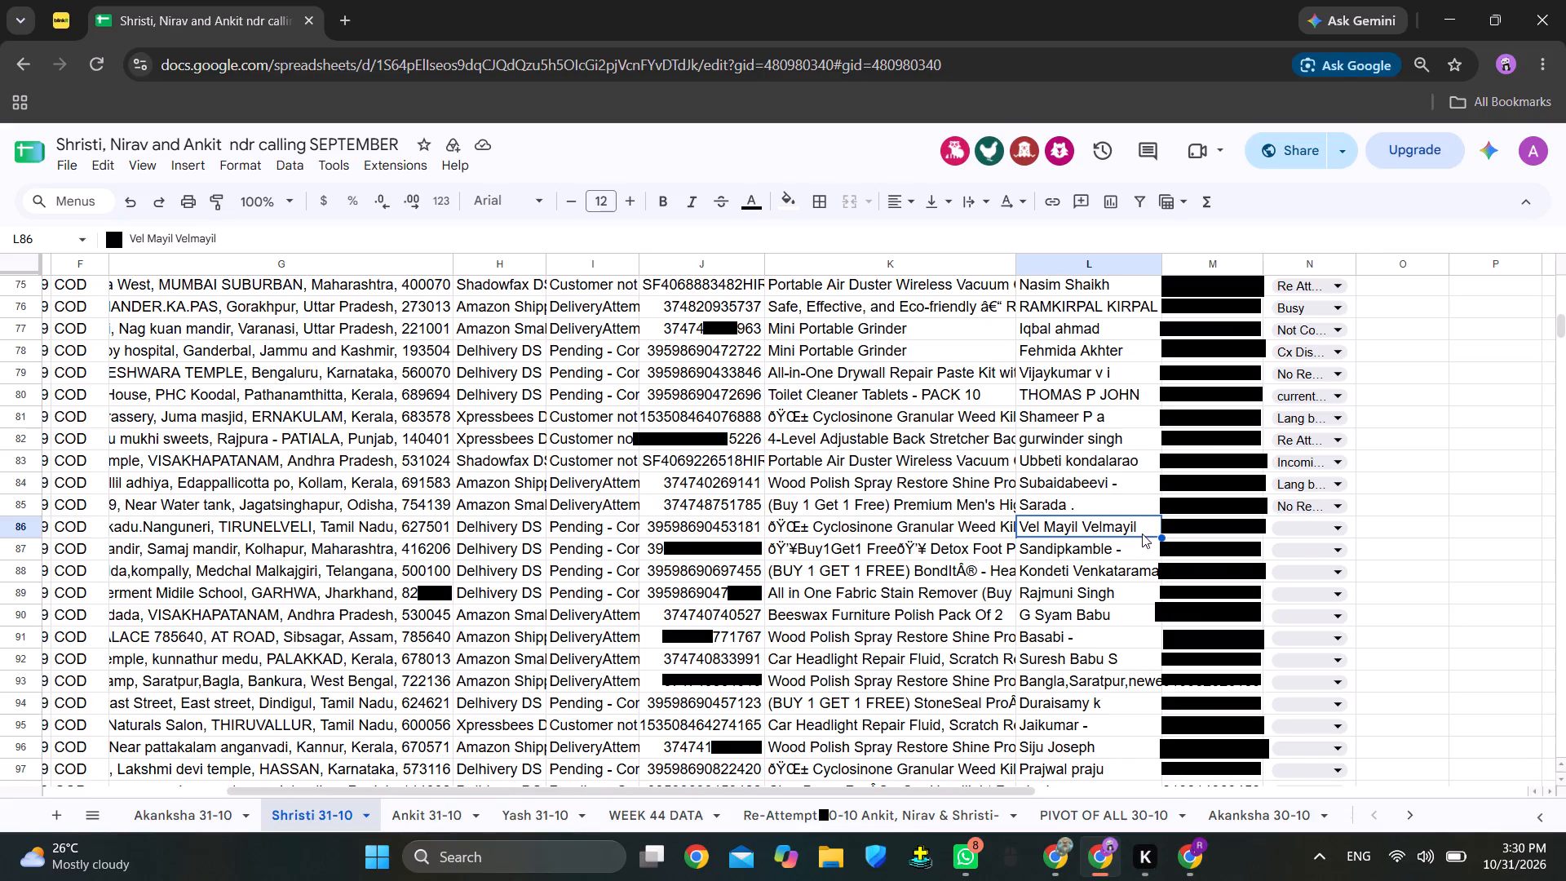
{"action": "left_click", "coordinate": [1296, 529]}
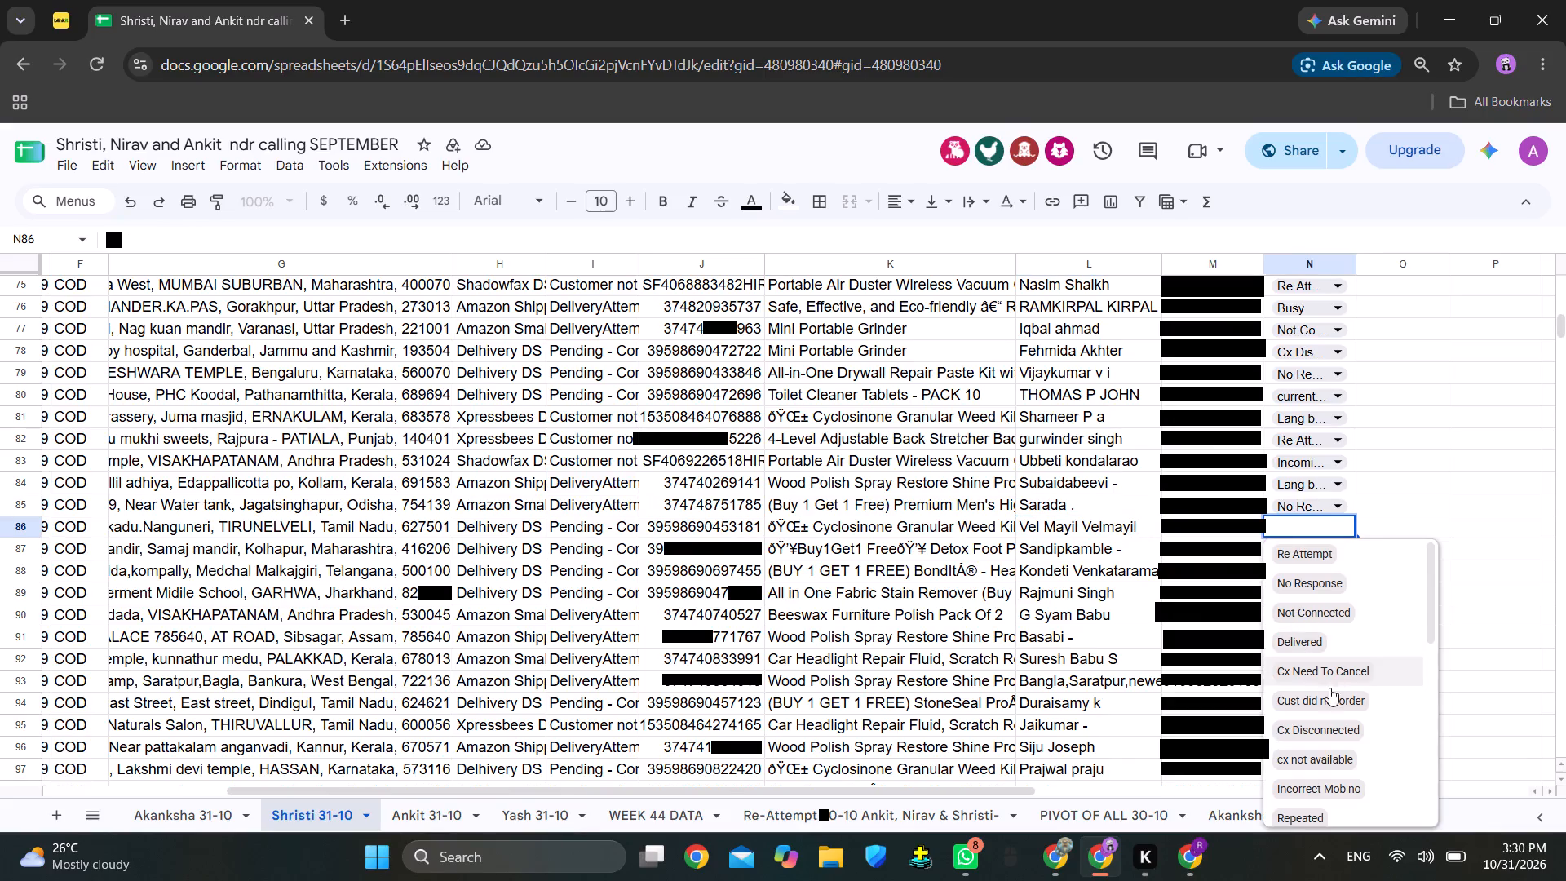
{"action": "left_click", "coordinate": [1312, 731]}
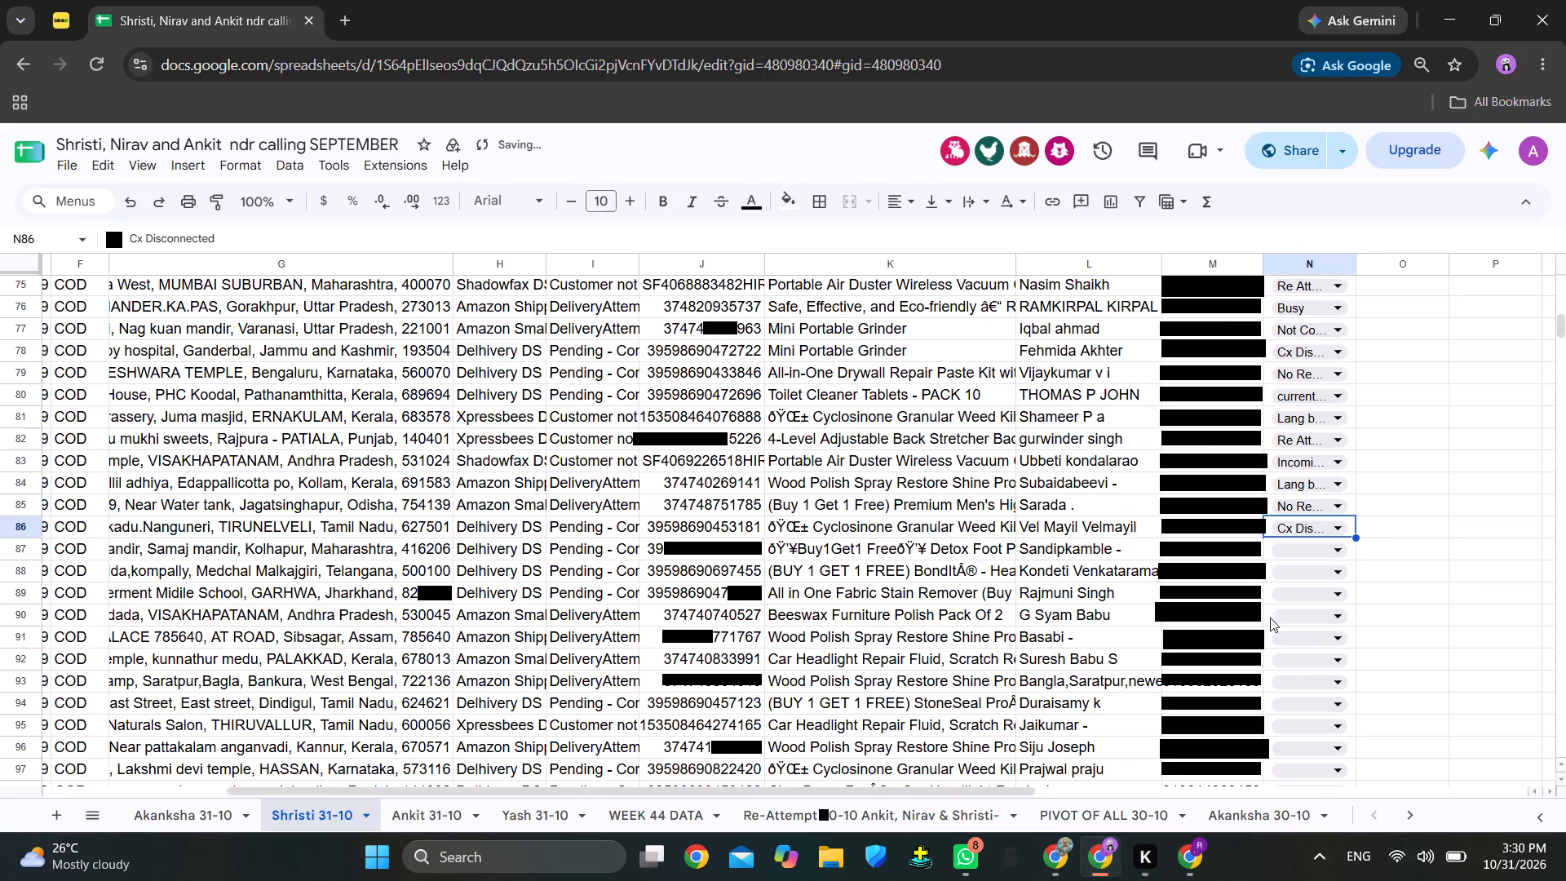
Look up the phone number and customer name in row 87 and set its remark to Re Attempt.
{"action": "left_click", "coordinate": [1215, 553]}
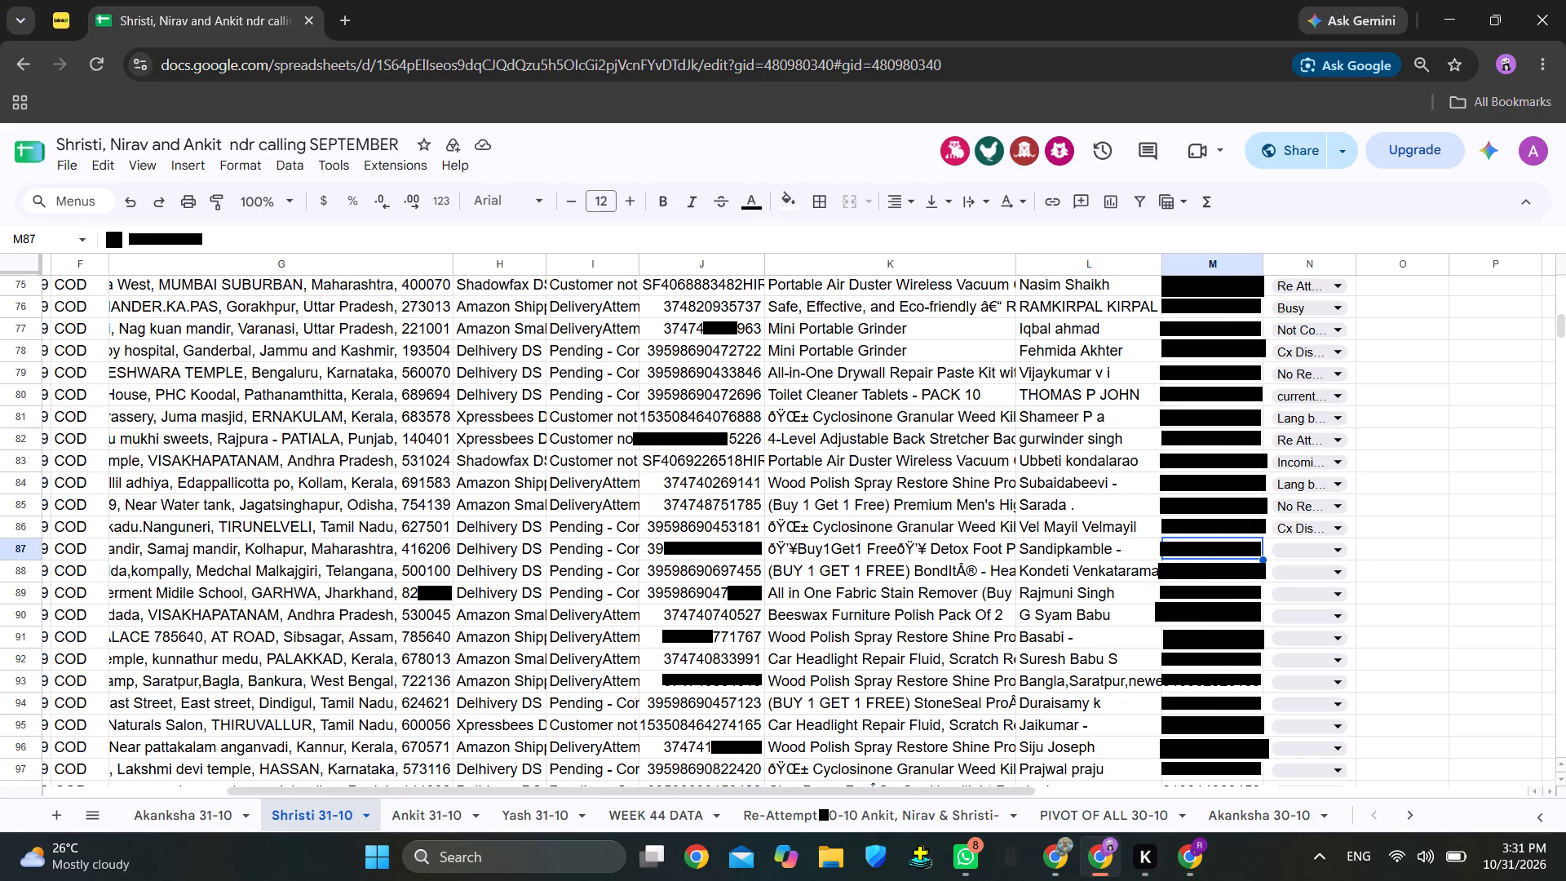
{"action": "left_click", "coordinate": [1128, 548]}
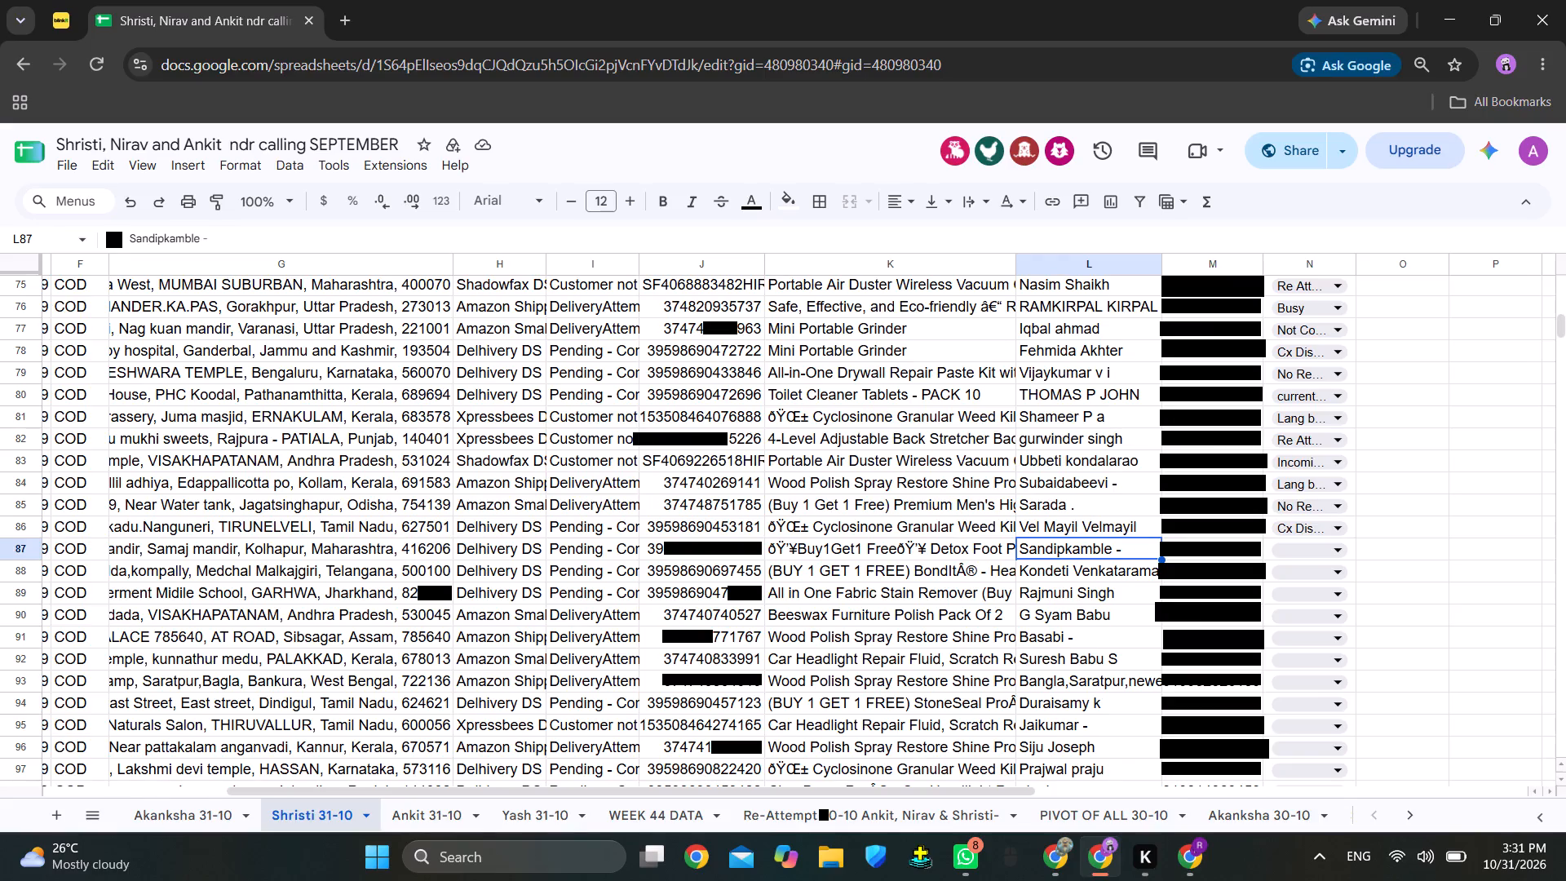
{"action": "left_click", "coordinate": [1310, 556]}
{"action": "left_click", "coordinate": [1318, 578]}
Look up the phone number, customer name and product in row 88 and set its remark to Cx Need To Cancel.
{"action": "left_click", "coordinate": [1232, 567]}
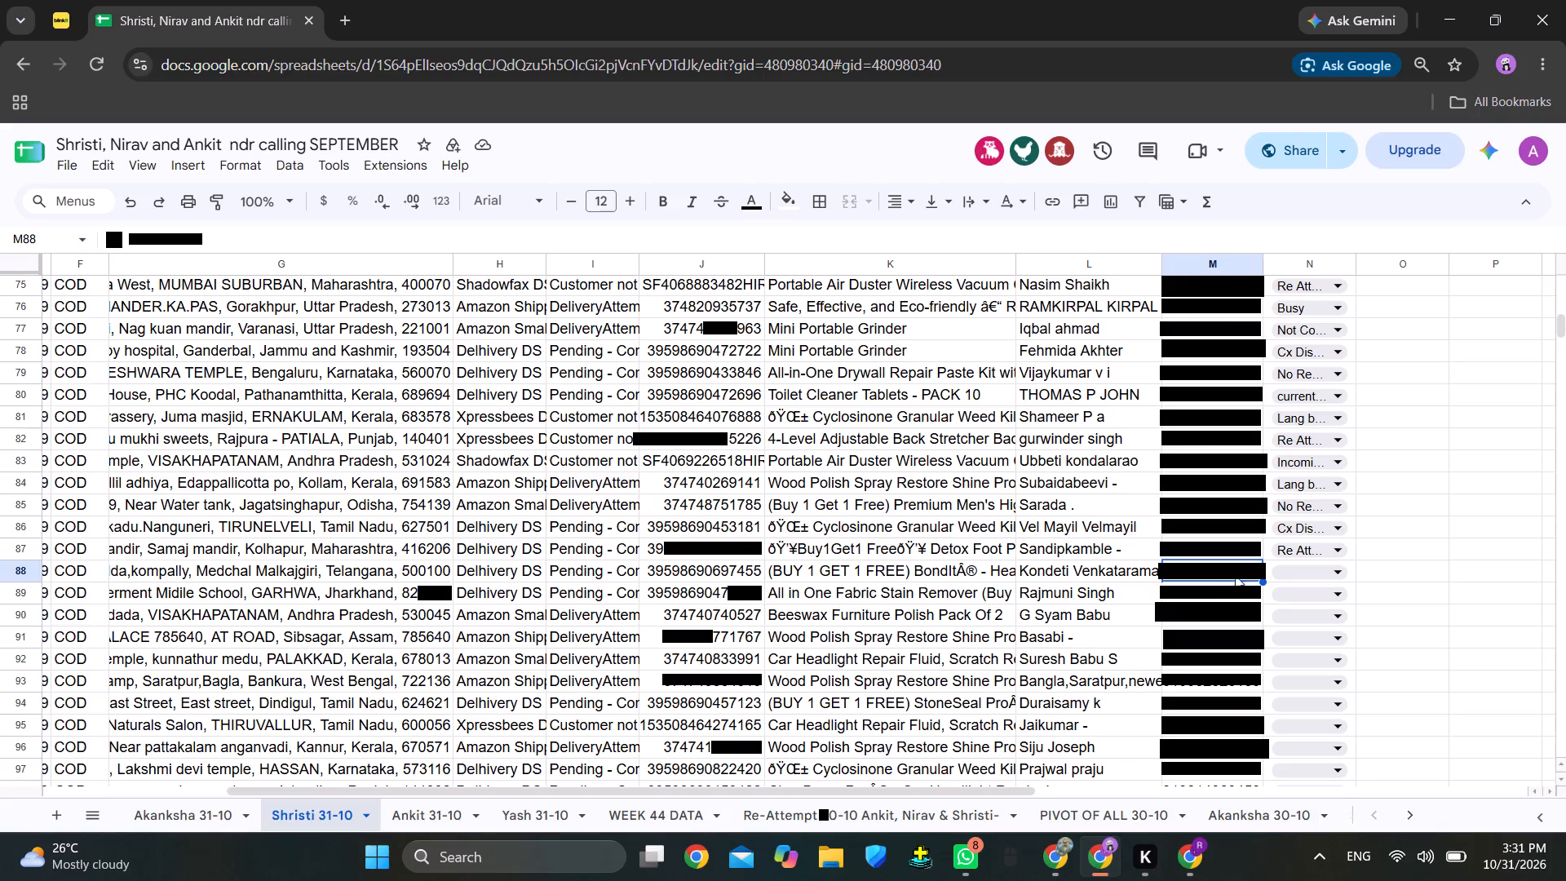
{"action": "left_click", "coordinate": [1093, 568]}
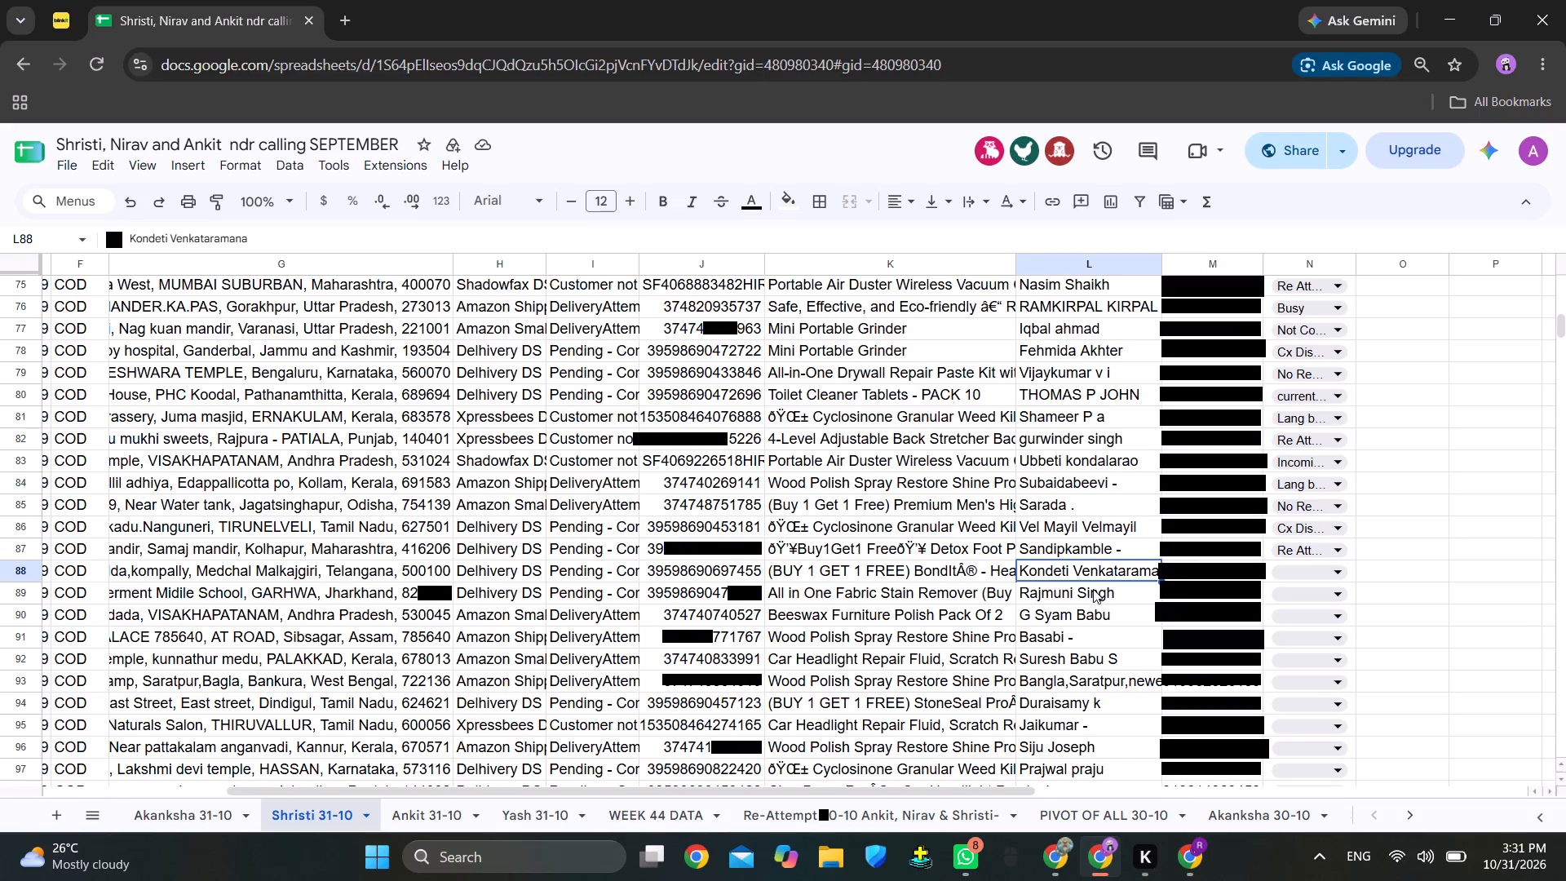
{"action": "left_click", "coordinate": [999, 572]}
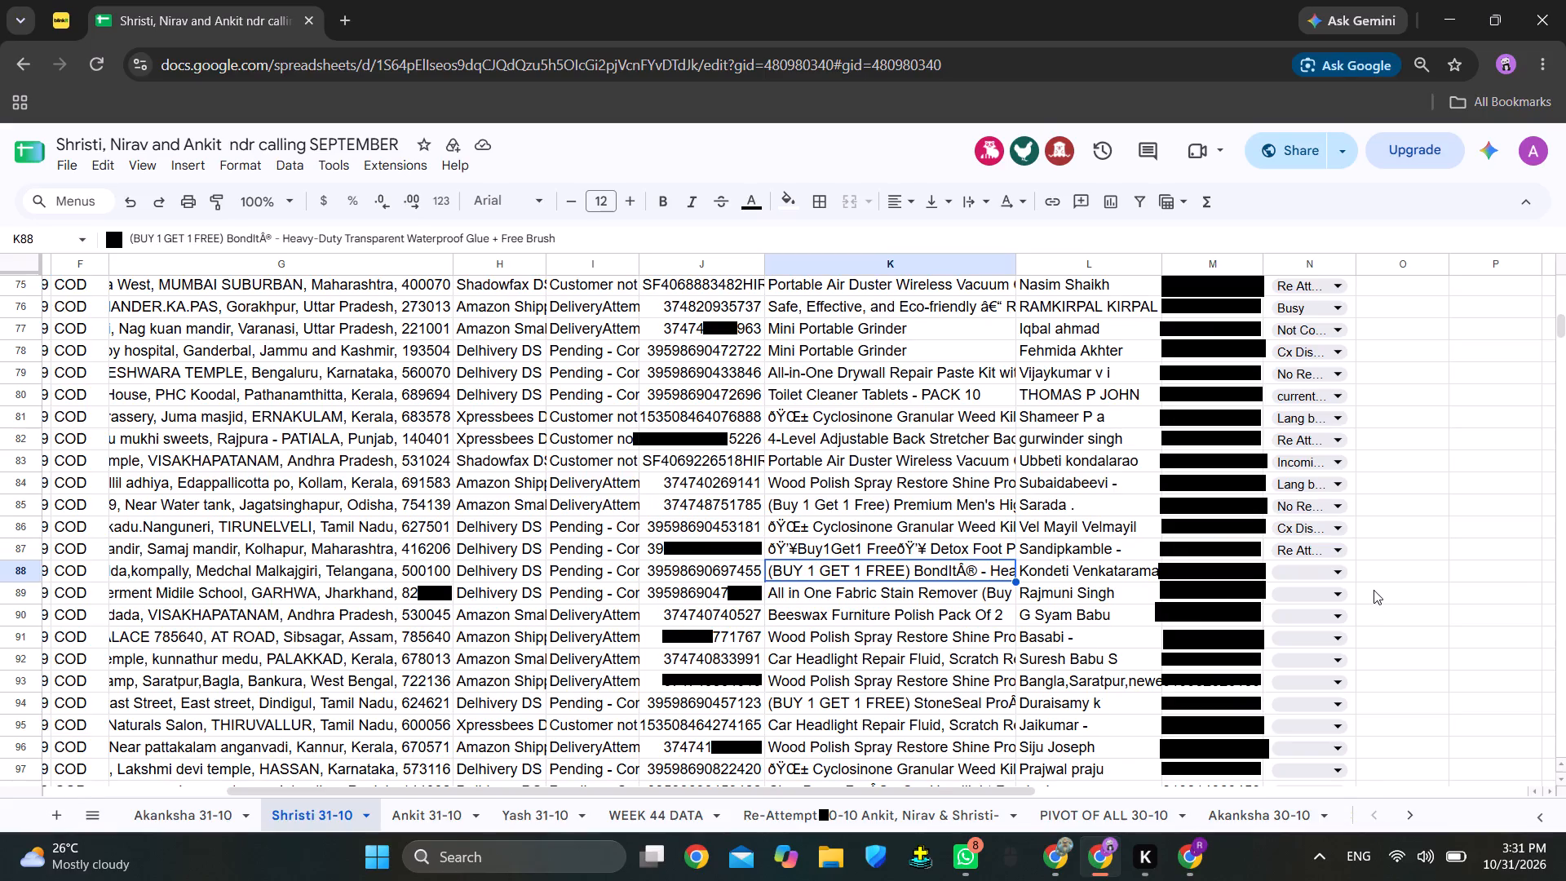
{"action": "left_click", "coordinate": [1311, 573]}
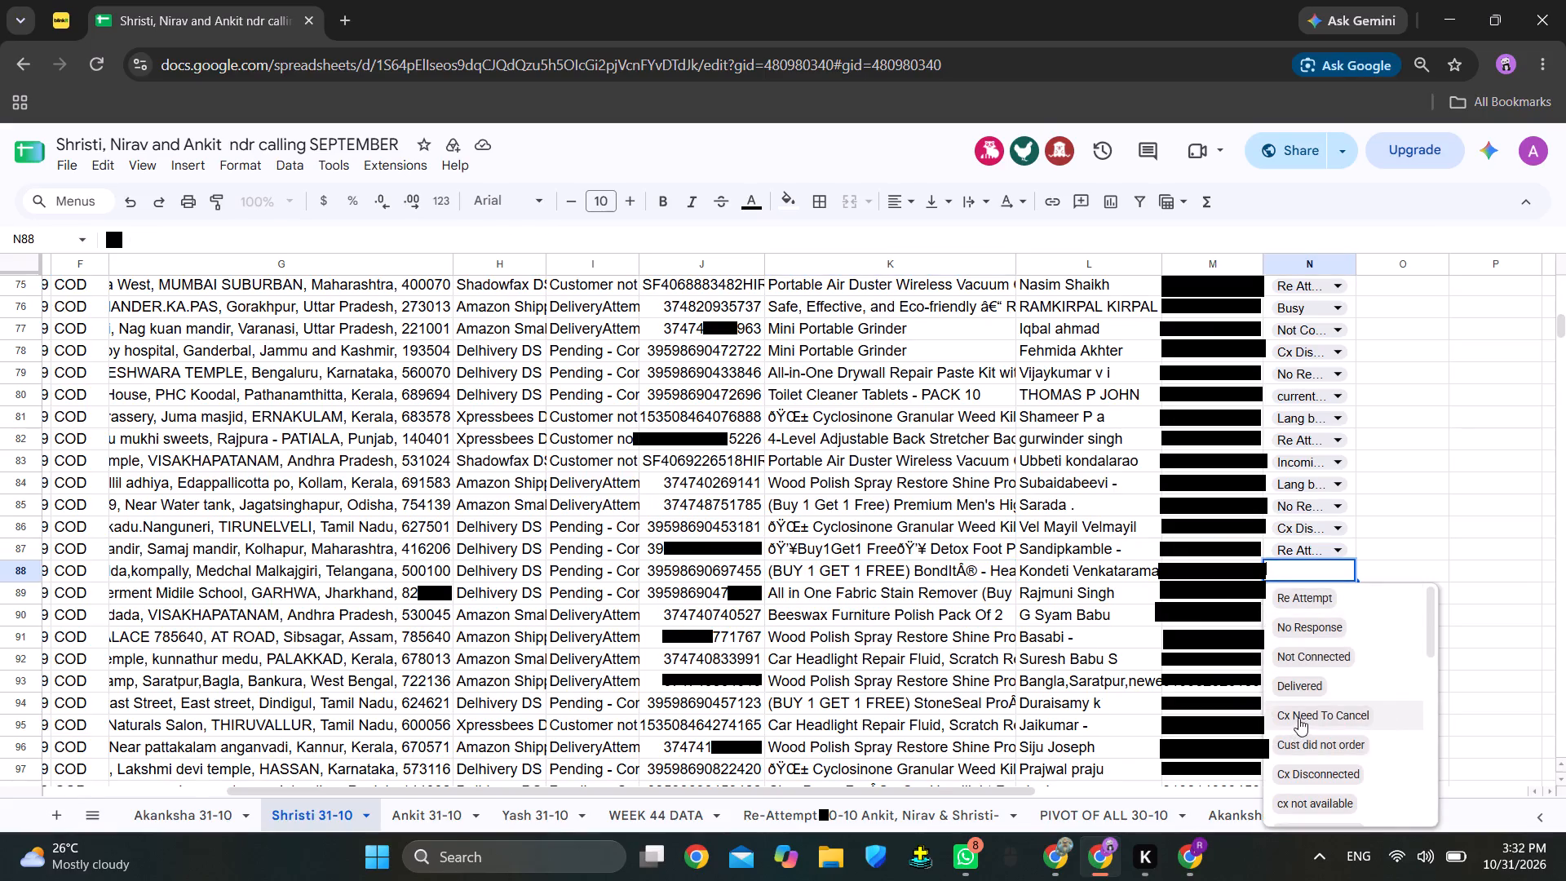
{"action": "left_click", "coordinate": [1302, 717]}
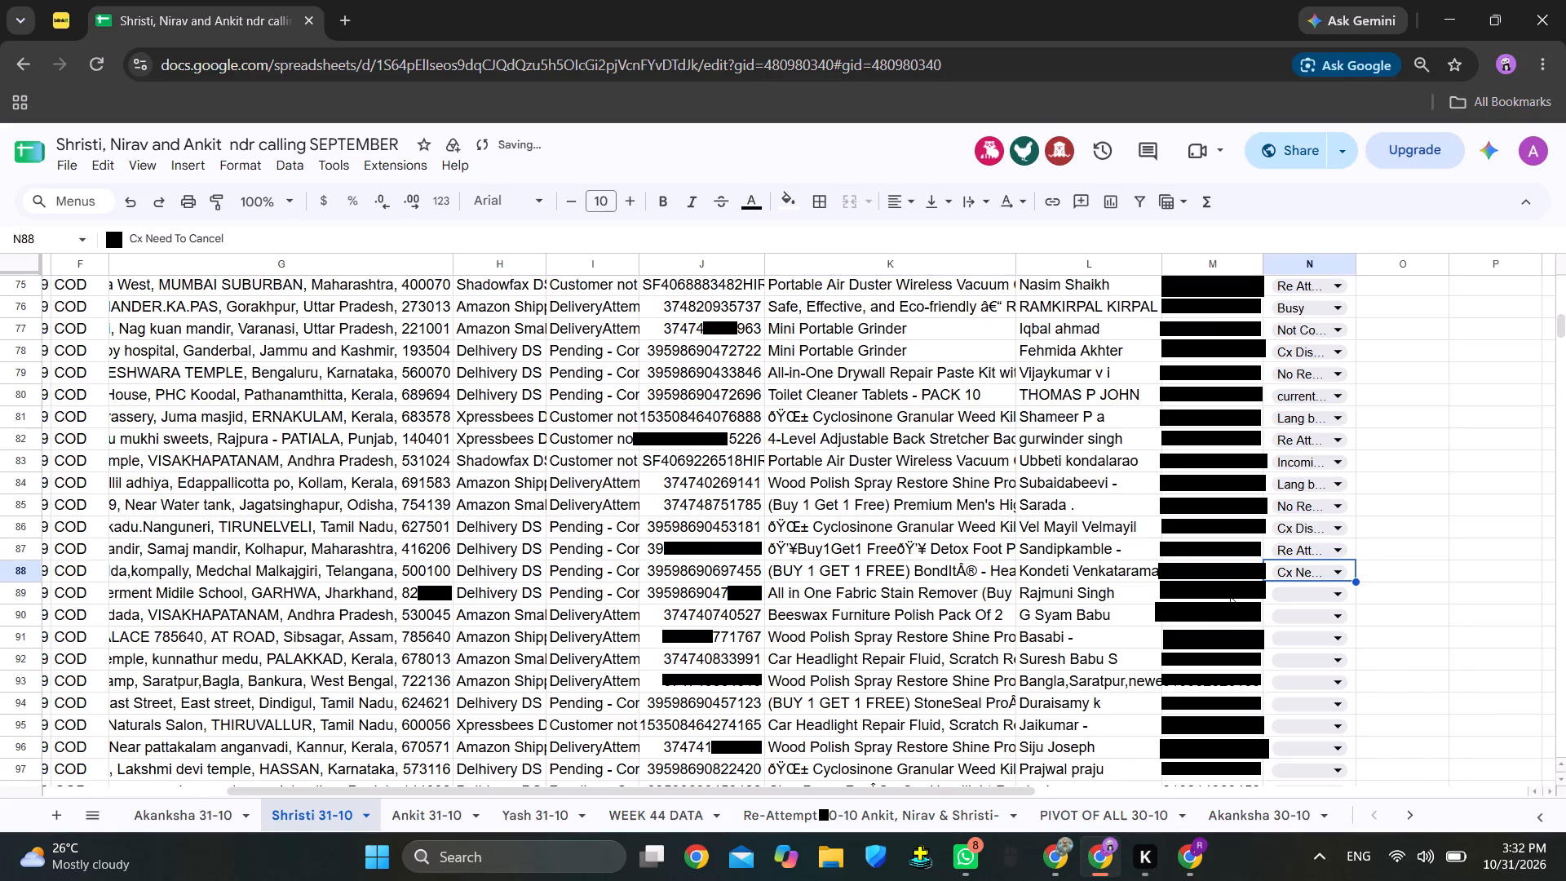
Look up the phone number and customer name in row 89 and set its remark to Record your message.
{"action": "left_click", "coordinate": [1230, 596]}
{"action": "scroll", "coordinate": [1236, 603], "scroll_direction": "down", "scroll_amount": 1}
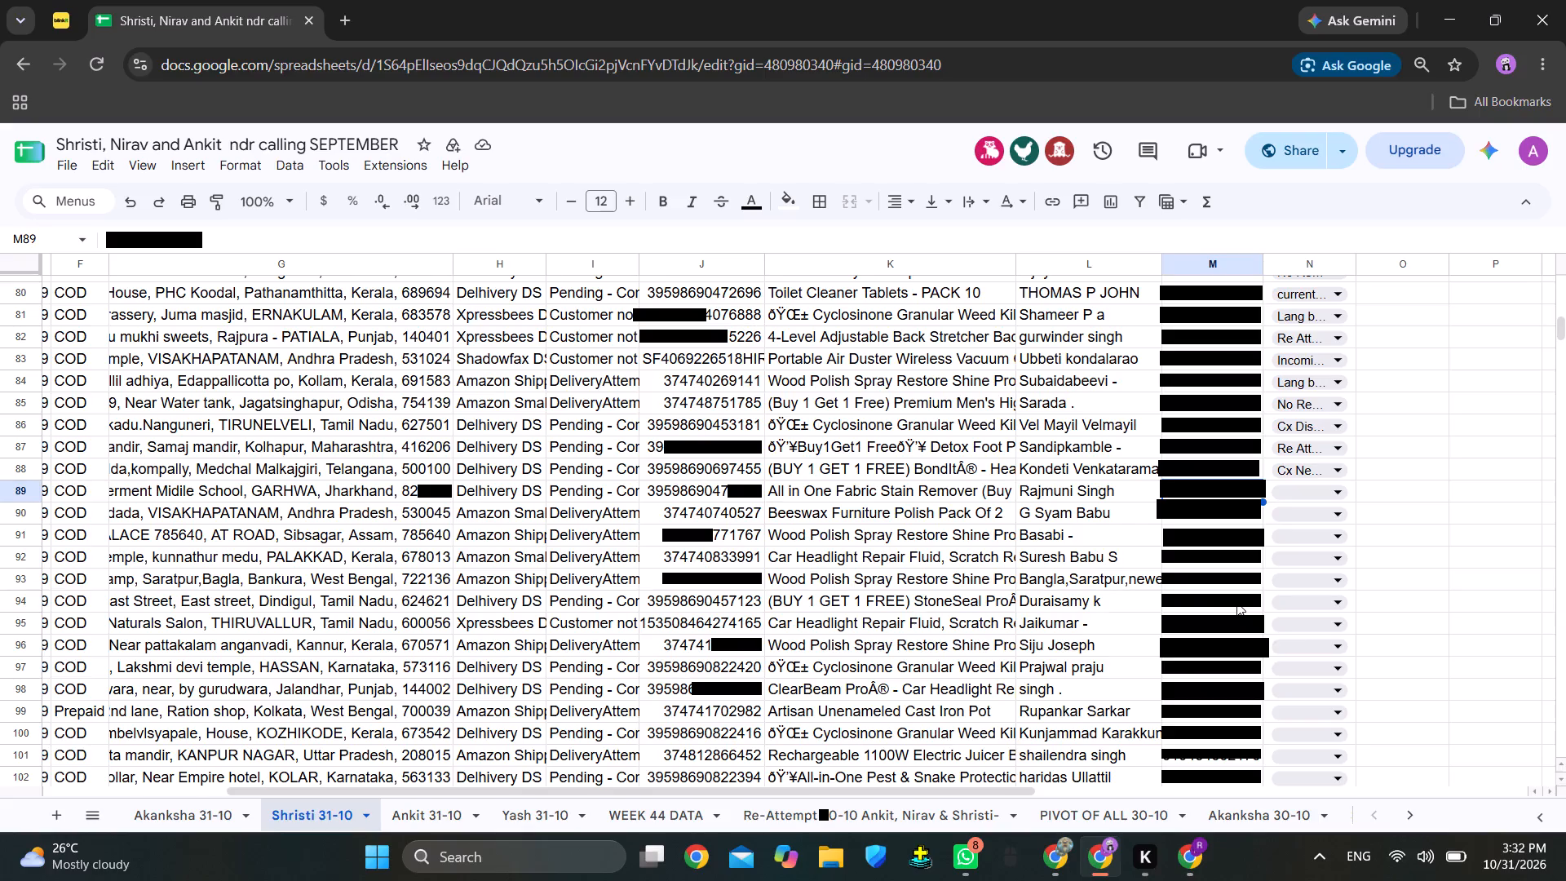
{"action": "left_click", "coordinate": [1108, 491]}
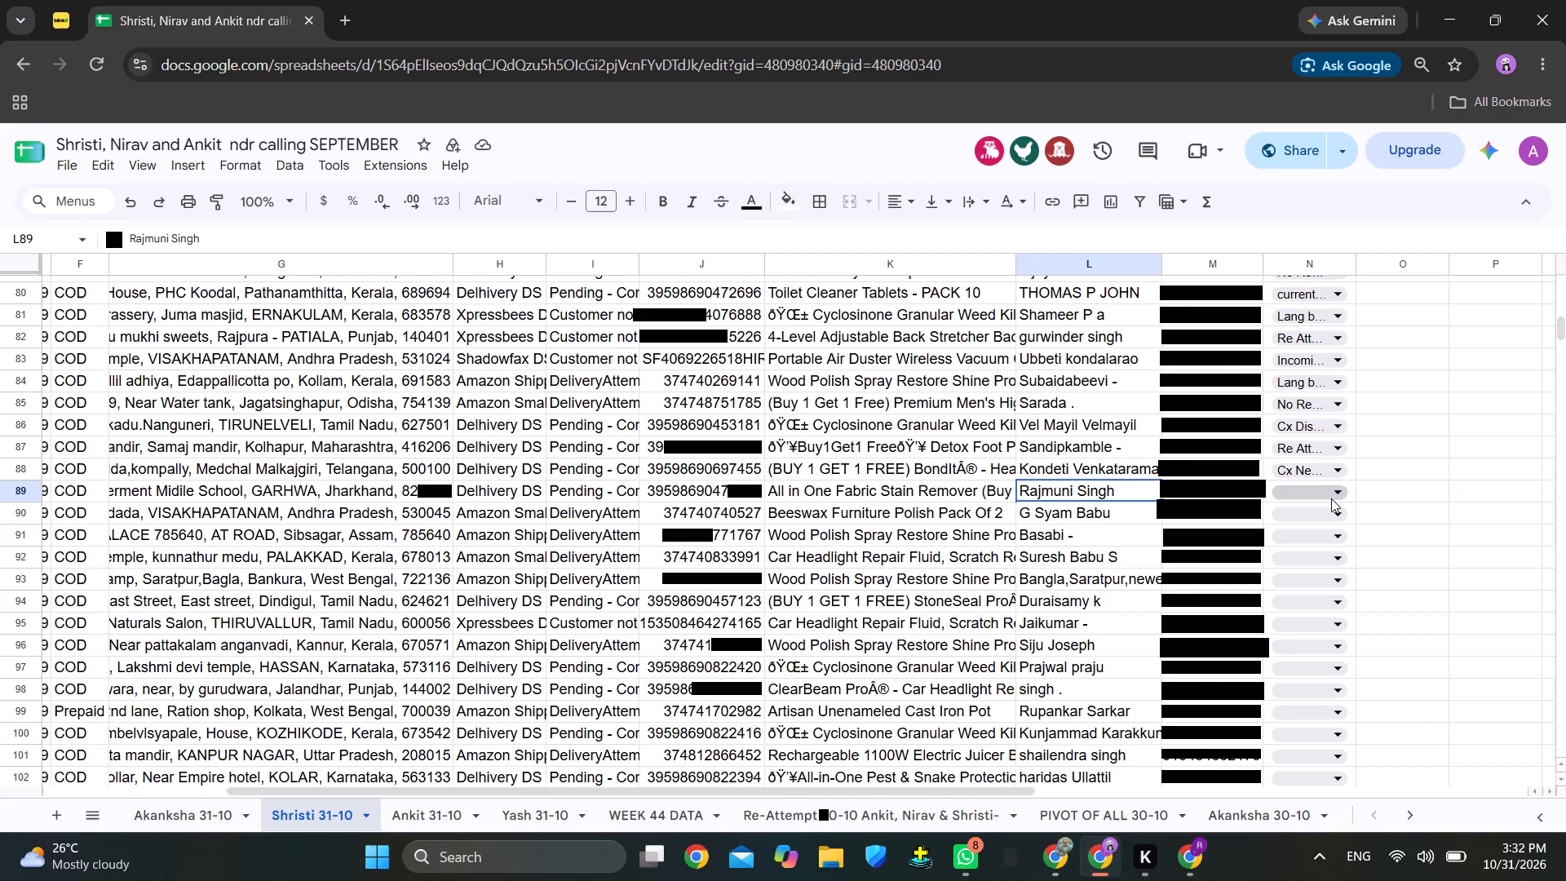
{"action": "scroll", "coordinate": [1332, 499], "scroll_direction": "up", "scroll_amount": 1}
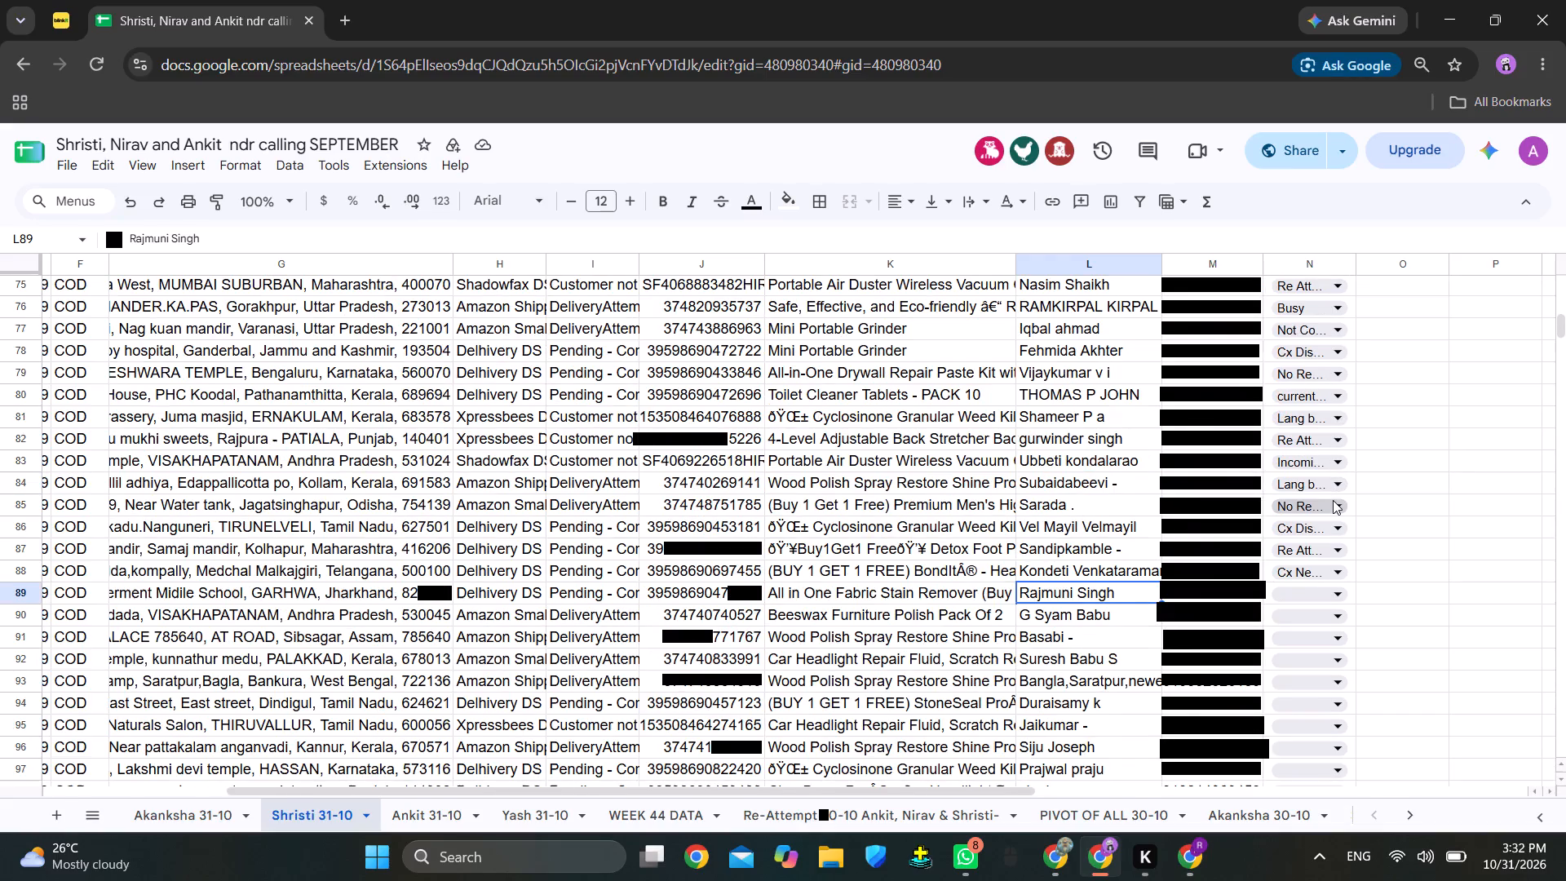
{"action": "scroll", "coordinate": [1333, 500], "scroll_direction": "down", "scroll_amount": 1}
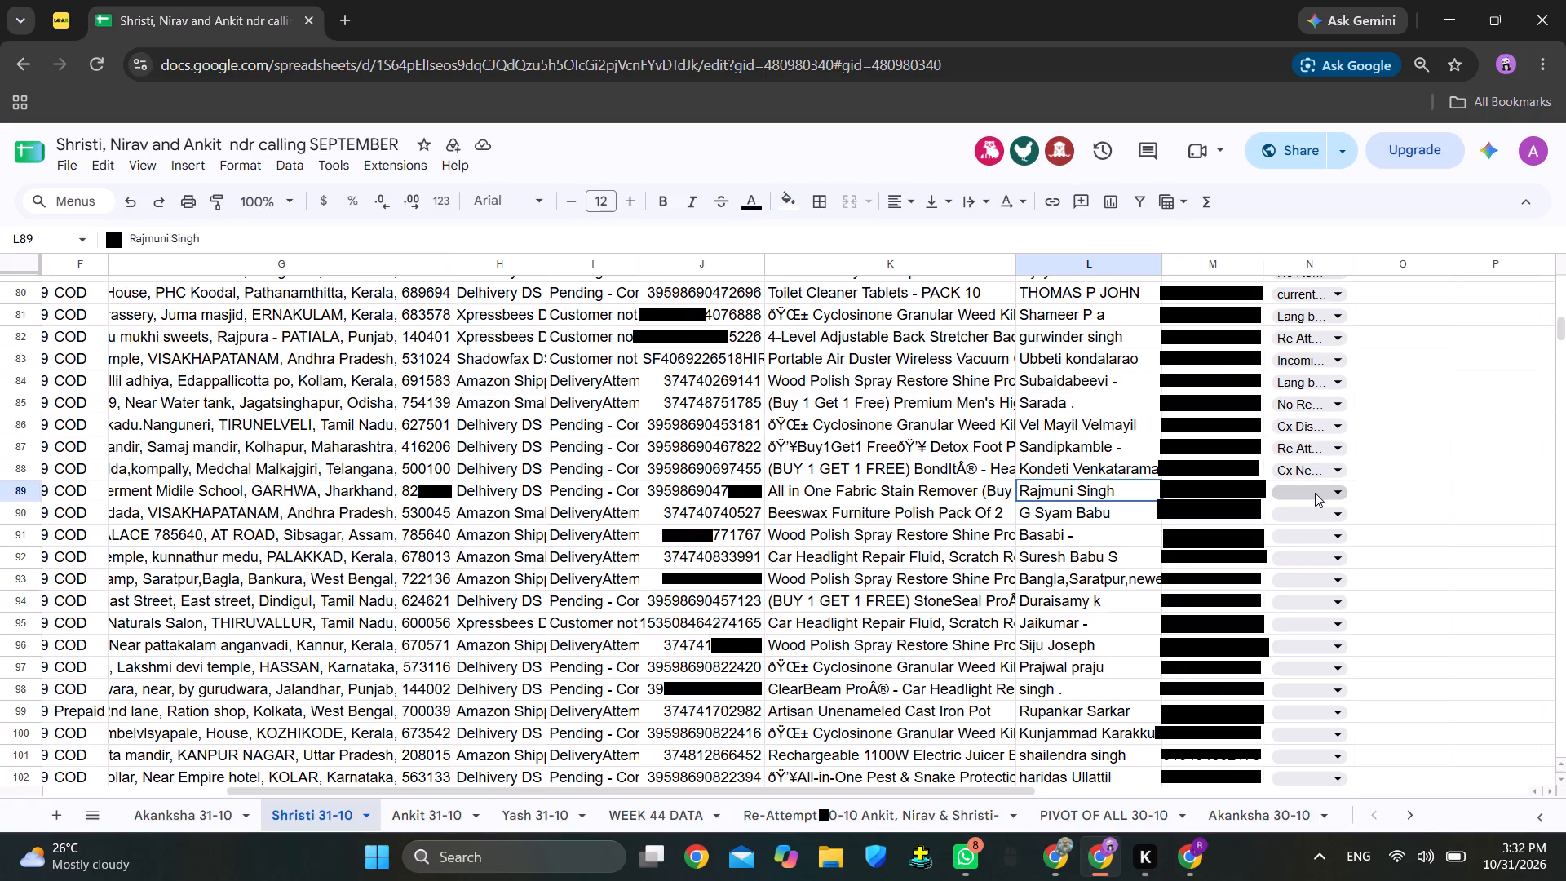
{"action": "left_click", "coordinate": [1317, 494]}
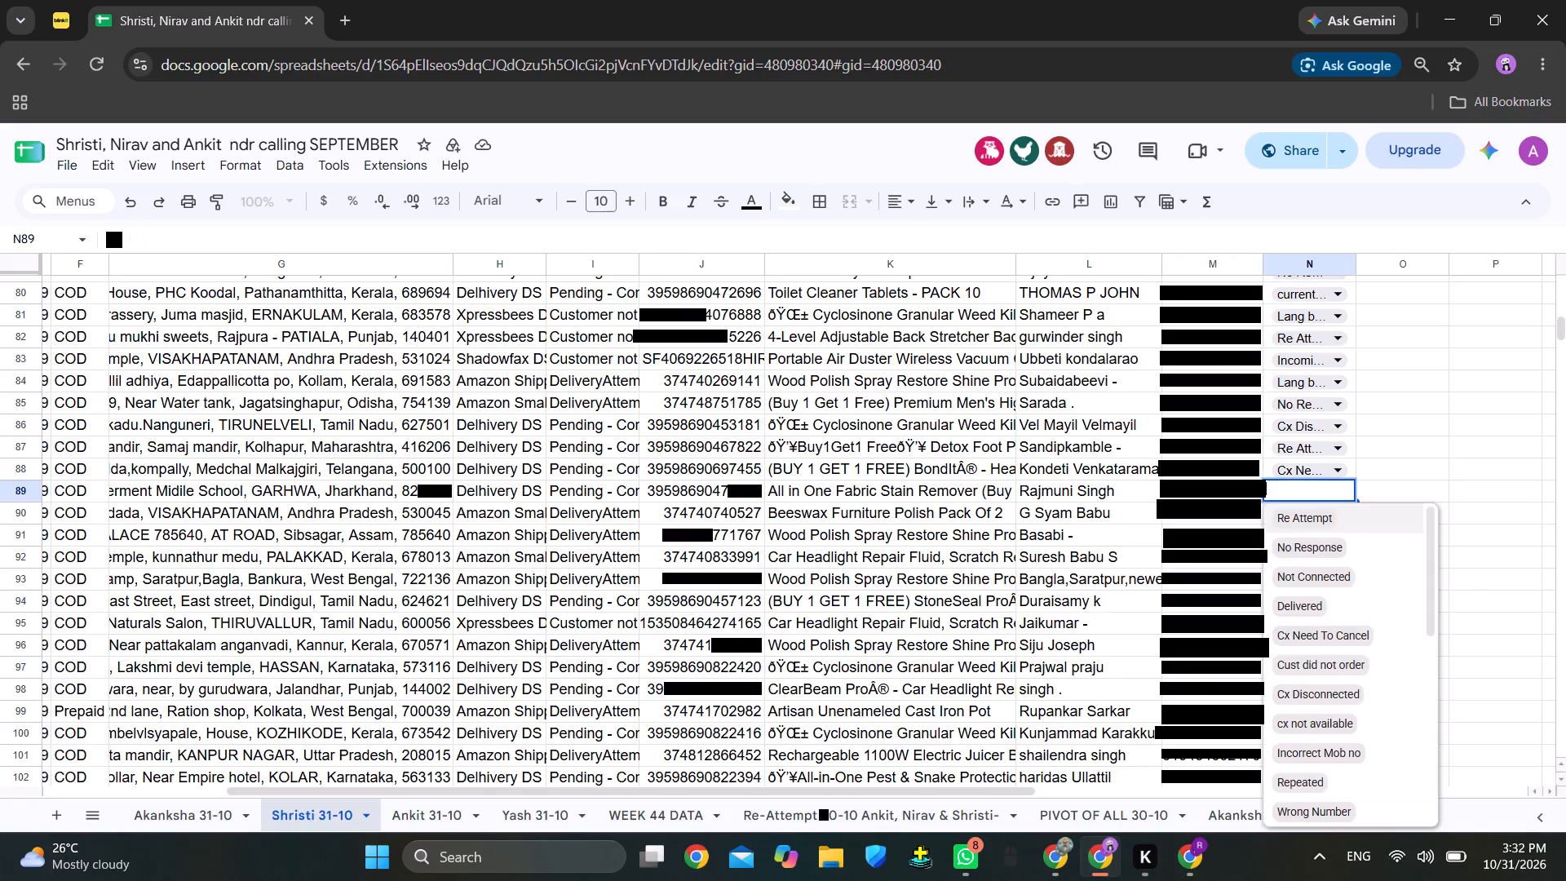
{"action": "scroll", "coordinate": [1338, 558], "scroll_direction": "down", "scroll_amount": 8}
{"action": "scroll", "coordinate": [1343, 644], "scroll_direction": "down", "scroll_amount": 3}
{"action": "left_click", "coordinate": [1338, 660]}
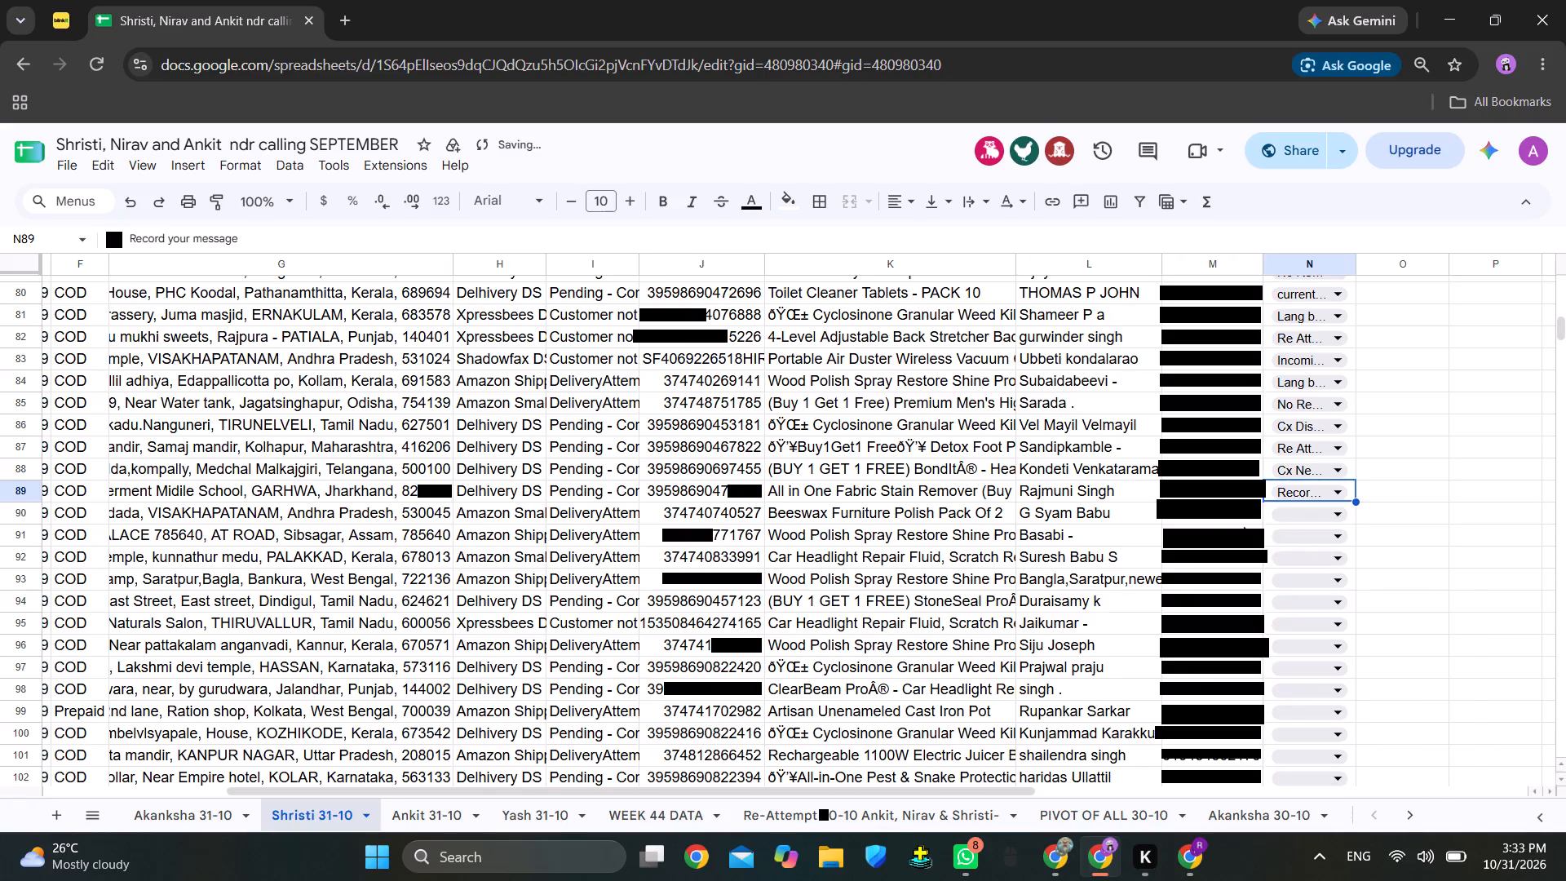
Look up the phone number and customer name in row 90 and set its remark to Re Attempt.
{"action": "left_click", "coordinate": [1225, 516]}
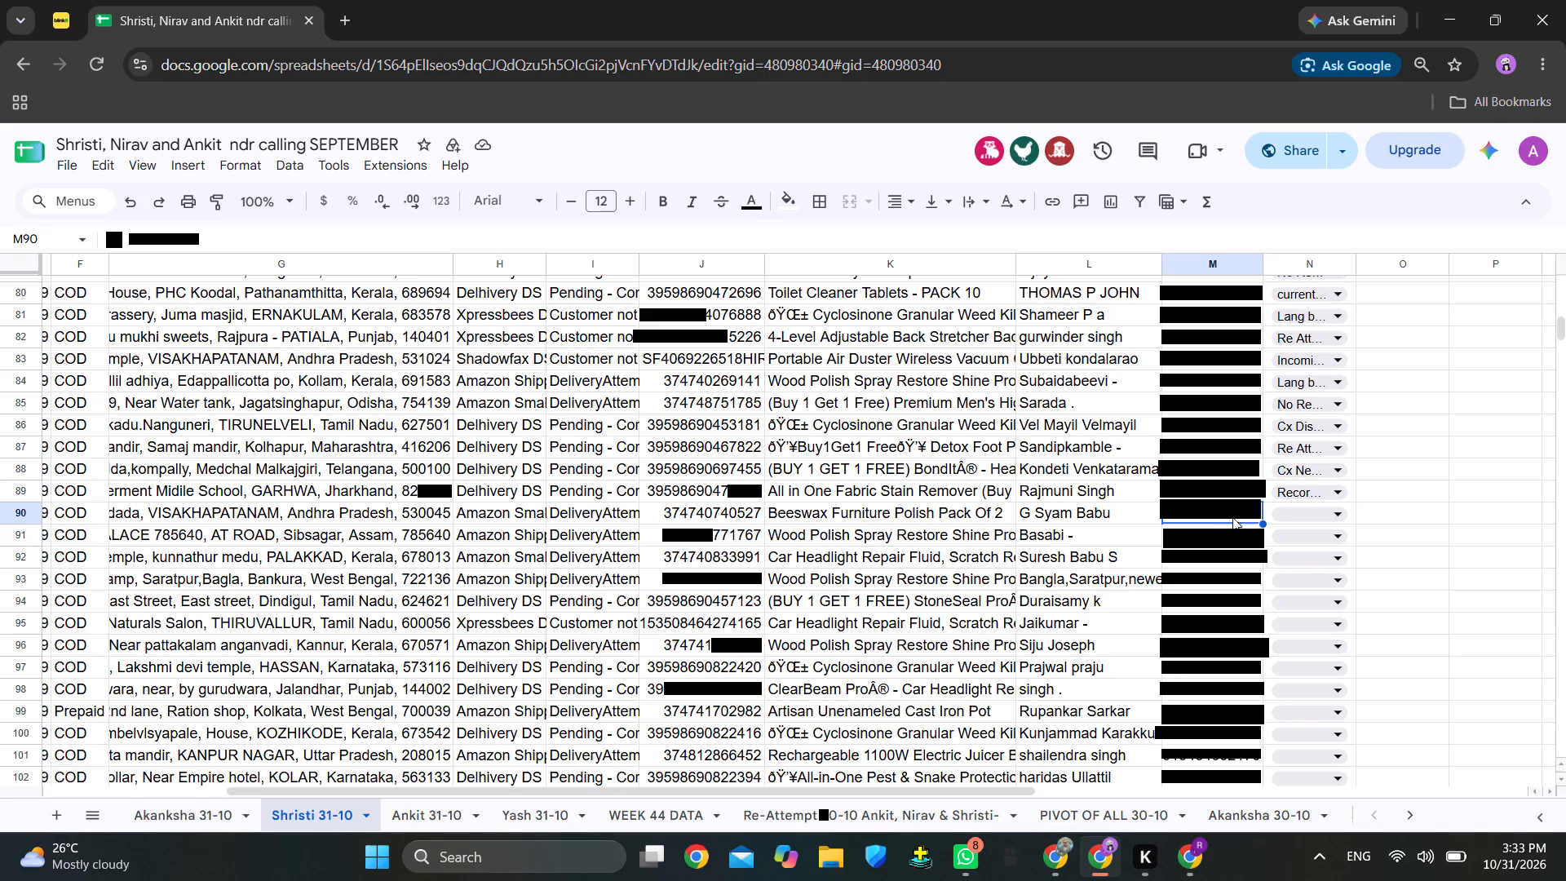
{"action": "left_click", "coordinate": [1123, 518]}
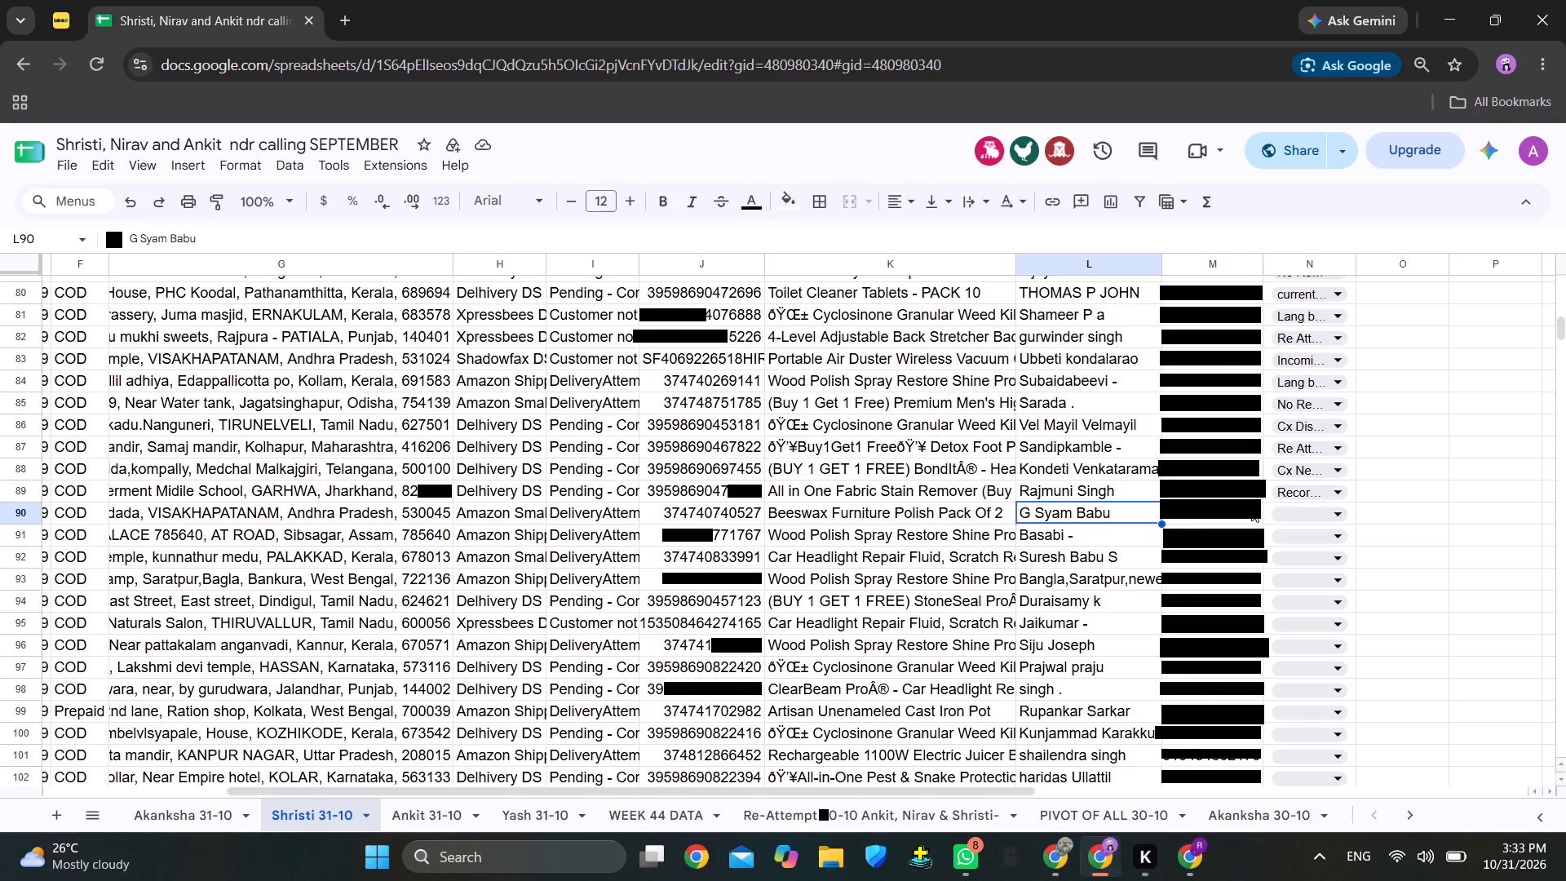
{"action": "left_click", "coordinate": [1290, 509]}
{"action": "left_click", "coordinate": [1296, 540]}
Look up the phone number and customer name in row 91 and set its remark to Not Connected.
{"action": "left_click", "coordinate": [1257, 541]}
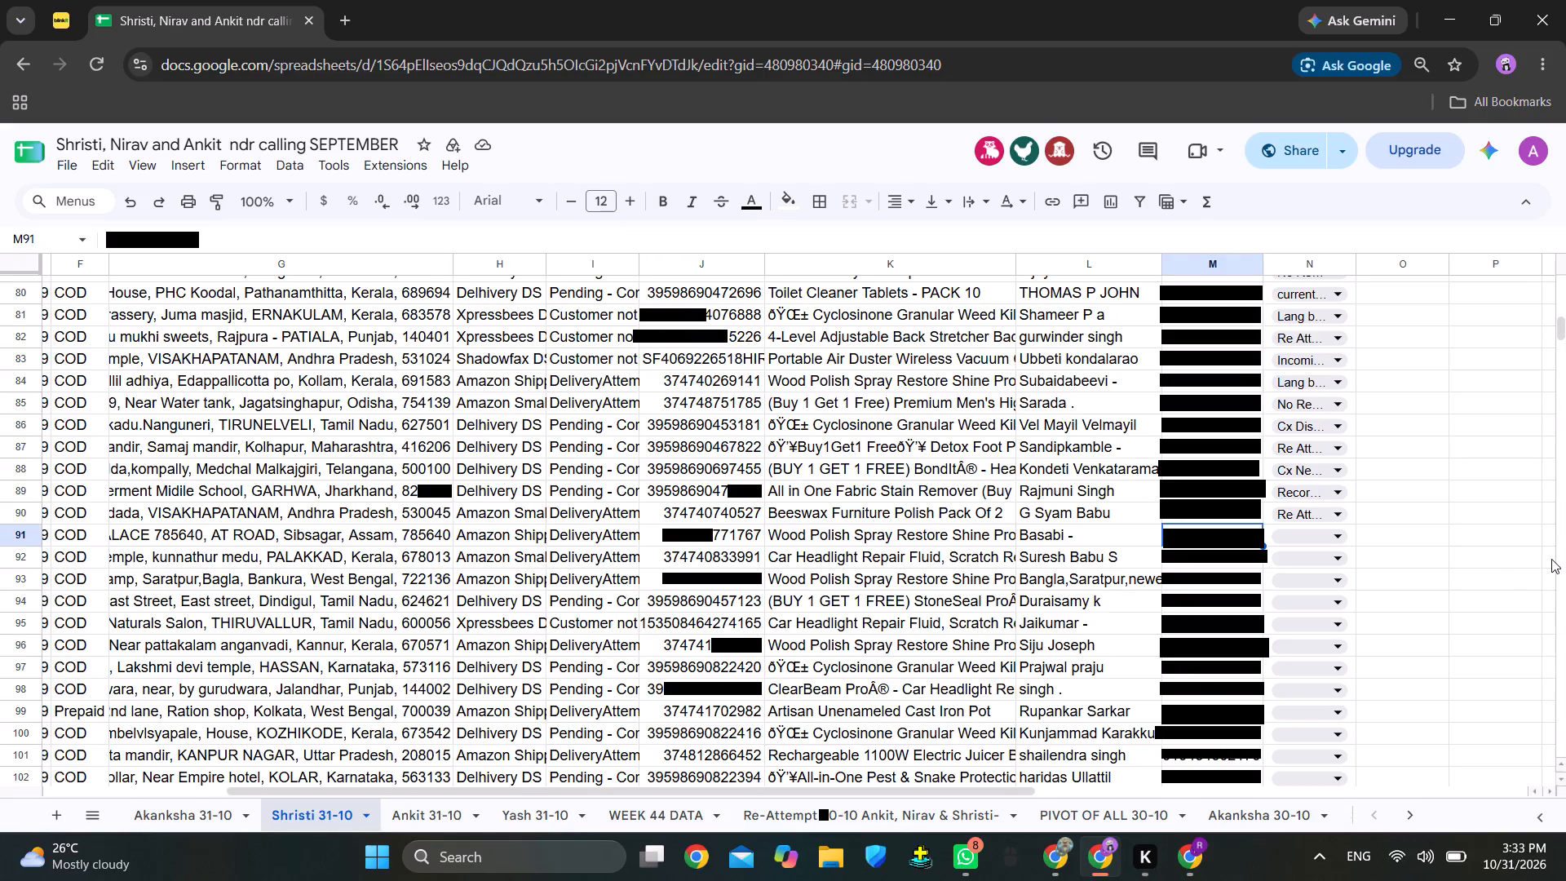
{"action": "left_click", "coordinate": [1100, 531]}
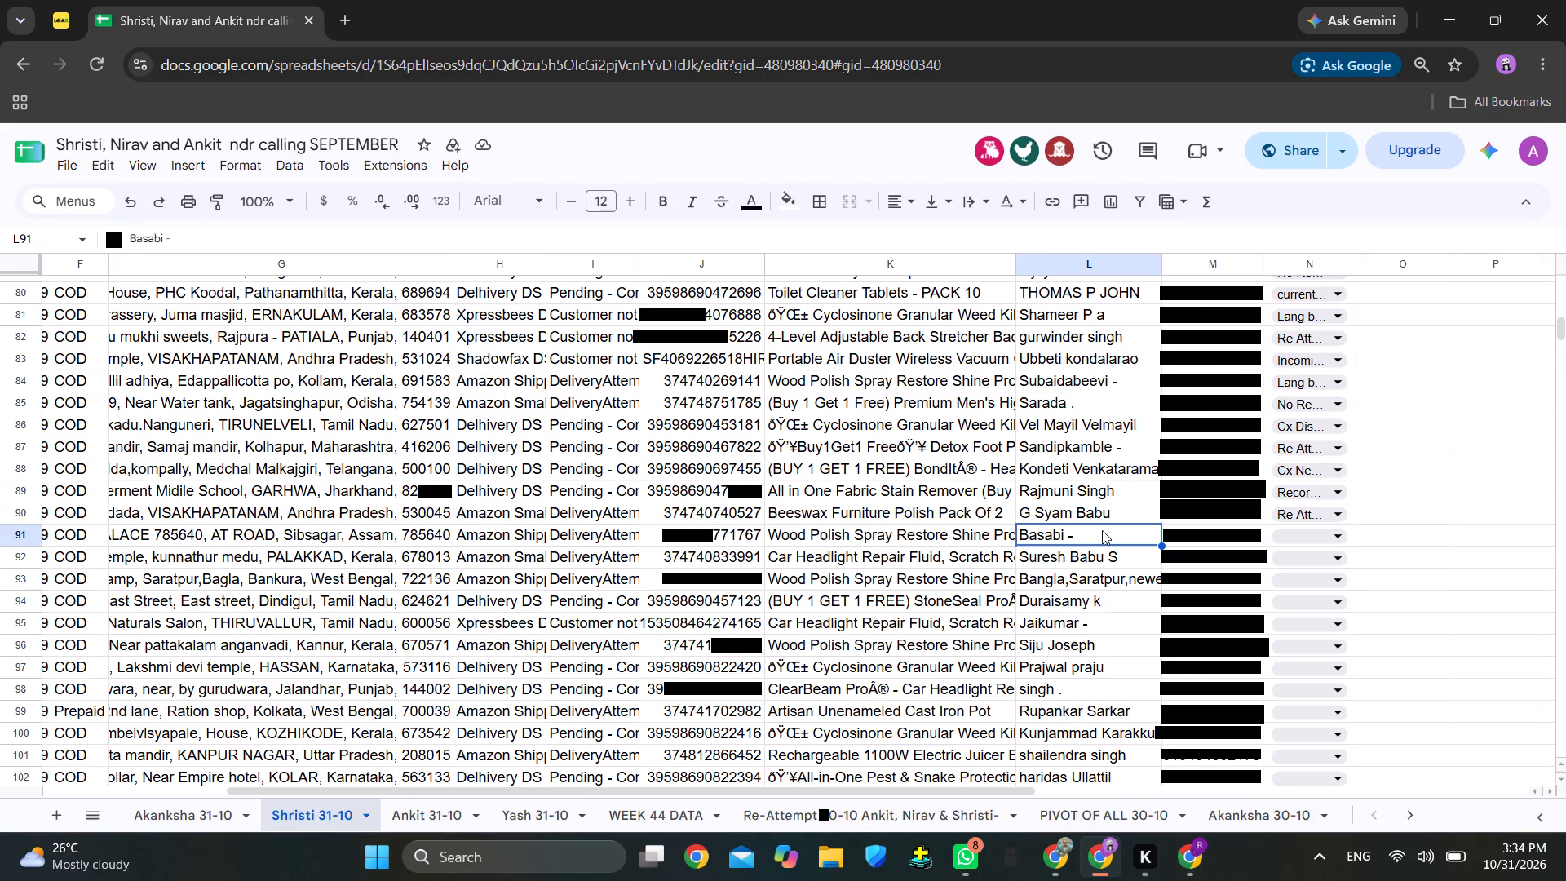
{"action": "left_click", "coordinate": [1299, 539]}
{"action": "left_click", "coordinate": [1319, 622]}
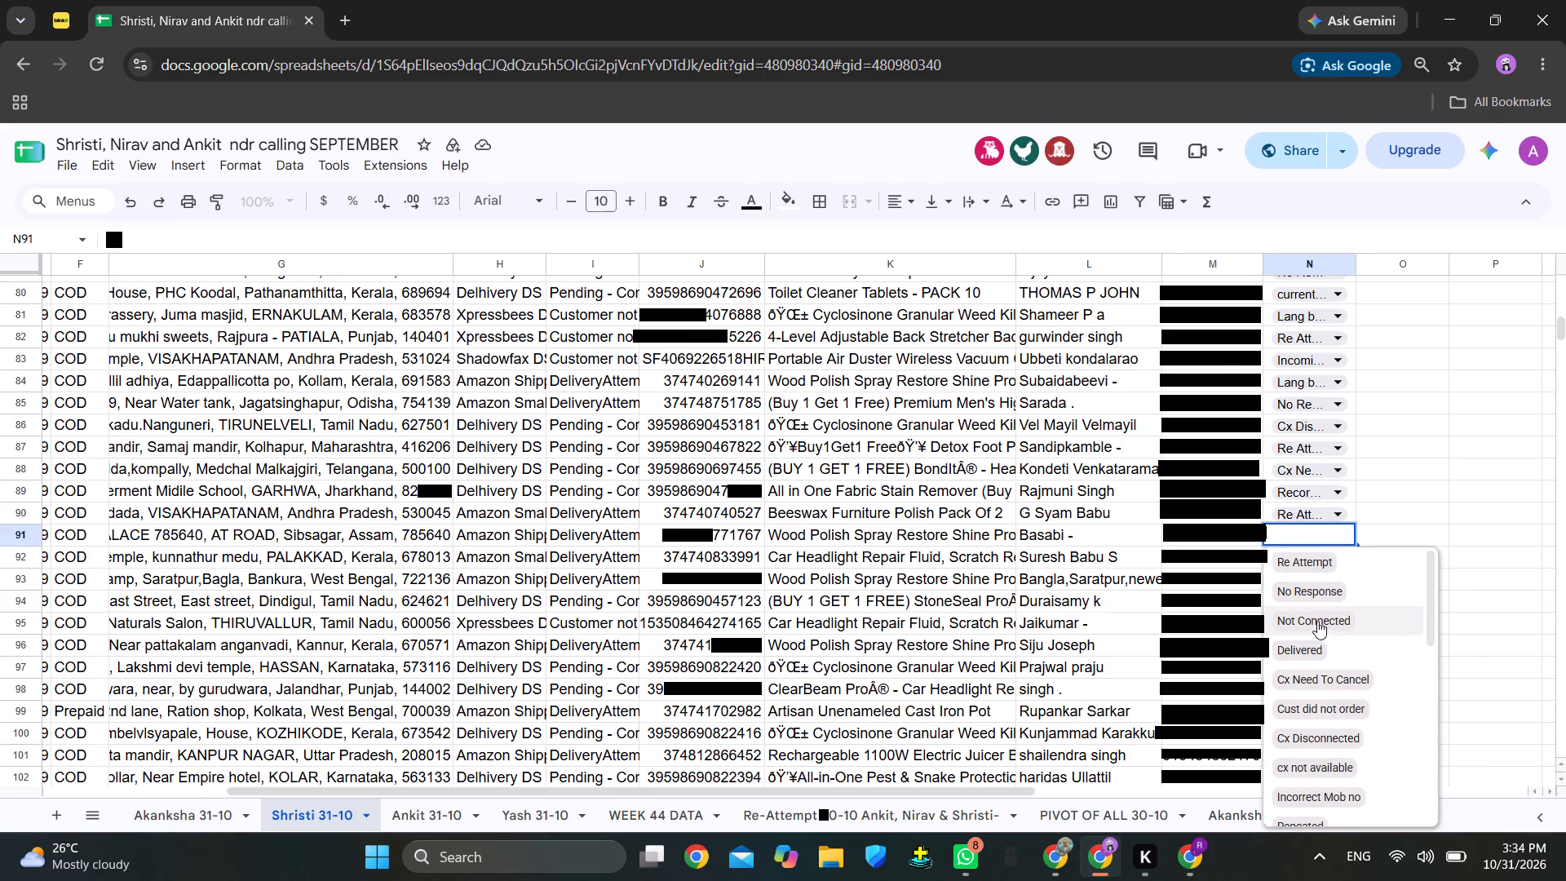
Look up the phone number and customer name in row 92 and set its remark to Lang barrier.
{"action": "left_click", "coordinate": [1232, 559]}
{"action": "scroll", "coordinate": [1210, 564], "scroll_direction": "down", "scroll_amount": 1}
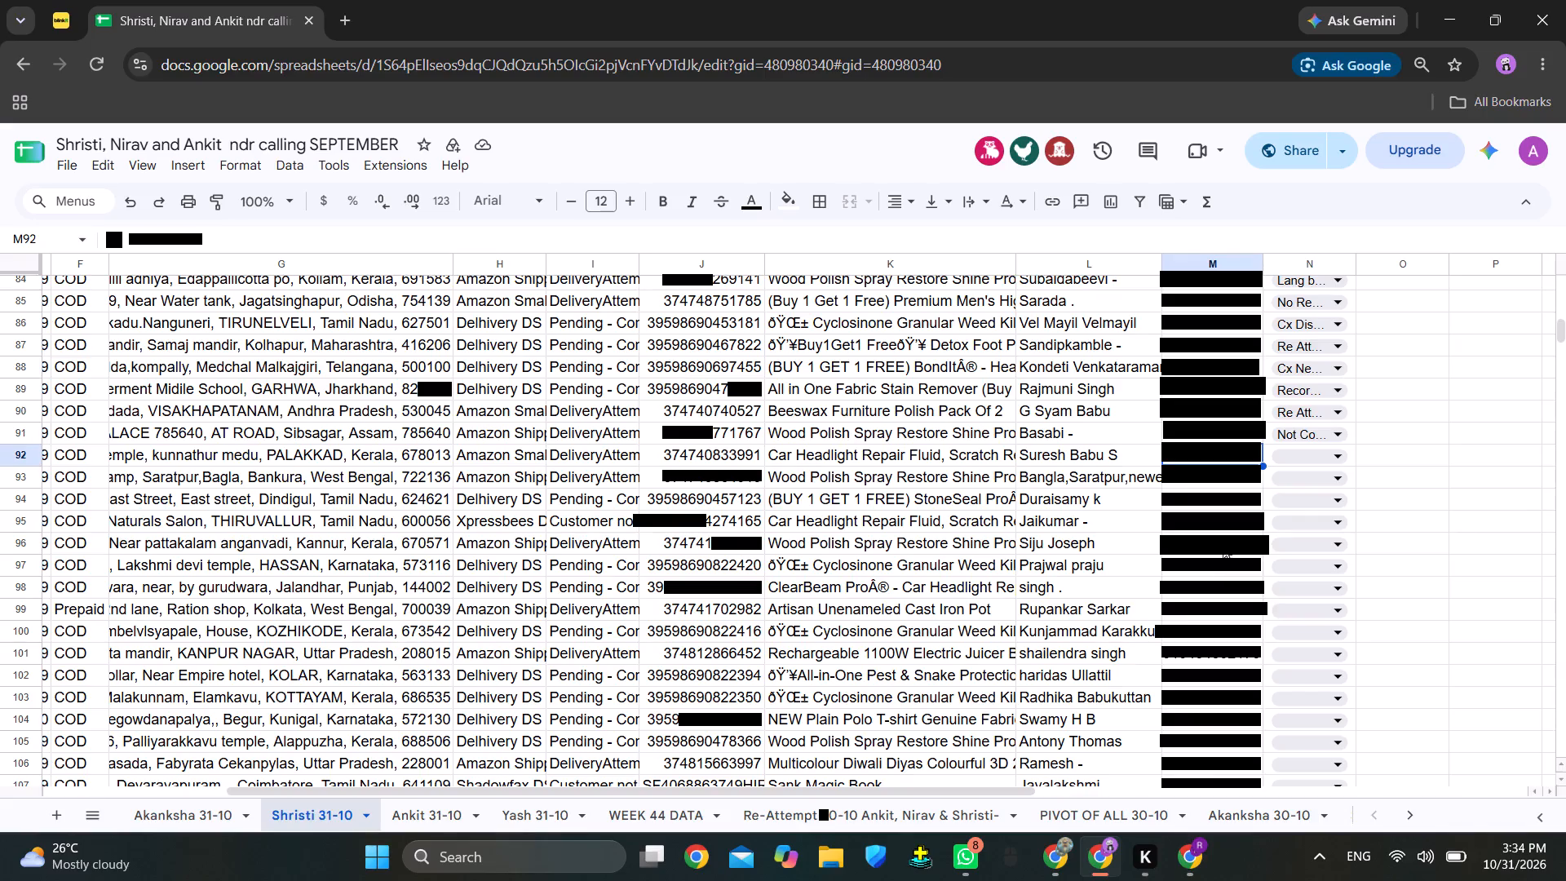
{"action": "left_click", "coordinate": [1135, 449]}
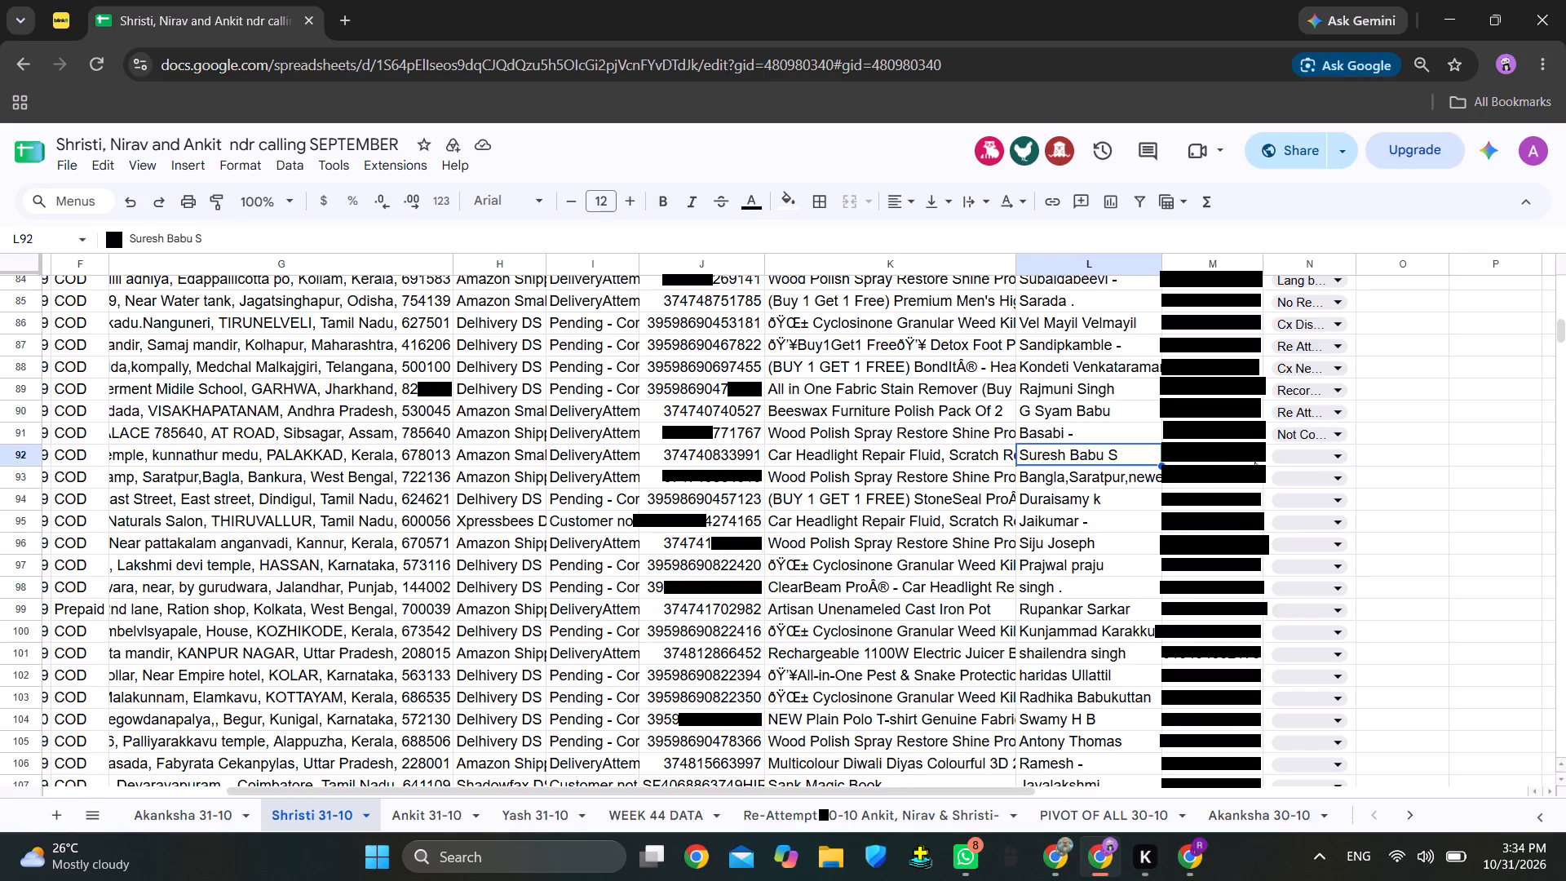
{"action": "left_click", "coordinate": [1312, 458]}
{"action": "scroll", "coordinate": [1305, 564], "scroll_direction": "down", "scroll_amount": 7}
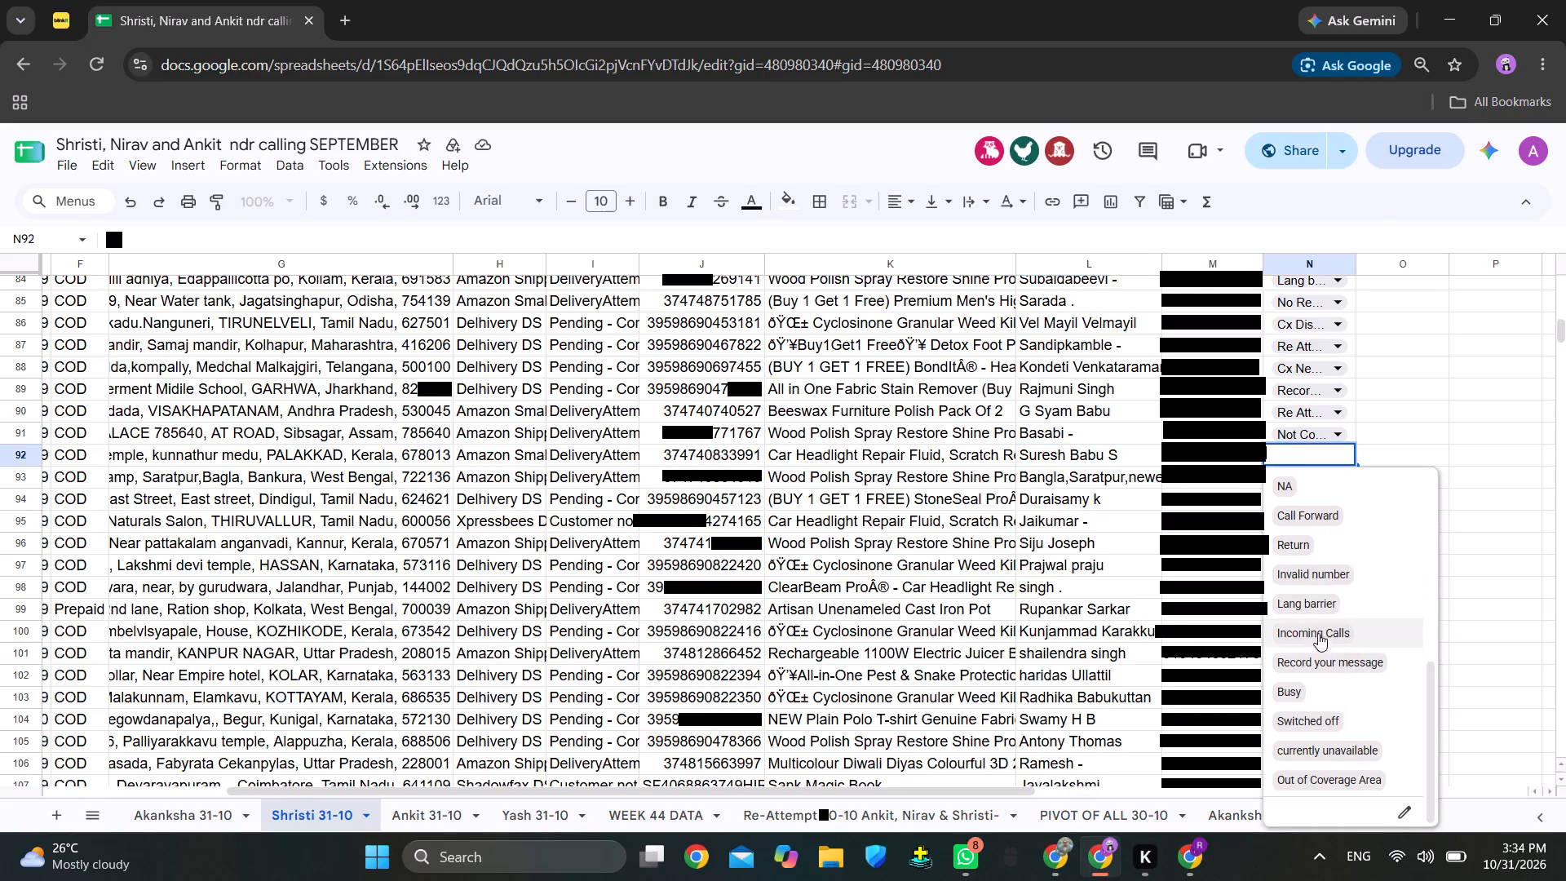
{"action": "left_click", "coordinate": [1307, 606]}
Look up the phone number and customer name in row 93 and set its remark to Cx Disconnected.
{"action": "left_click", "coordinate": [1242, 486]}
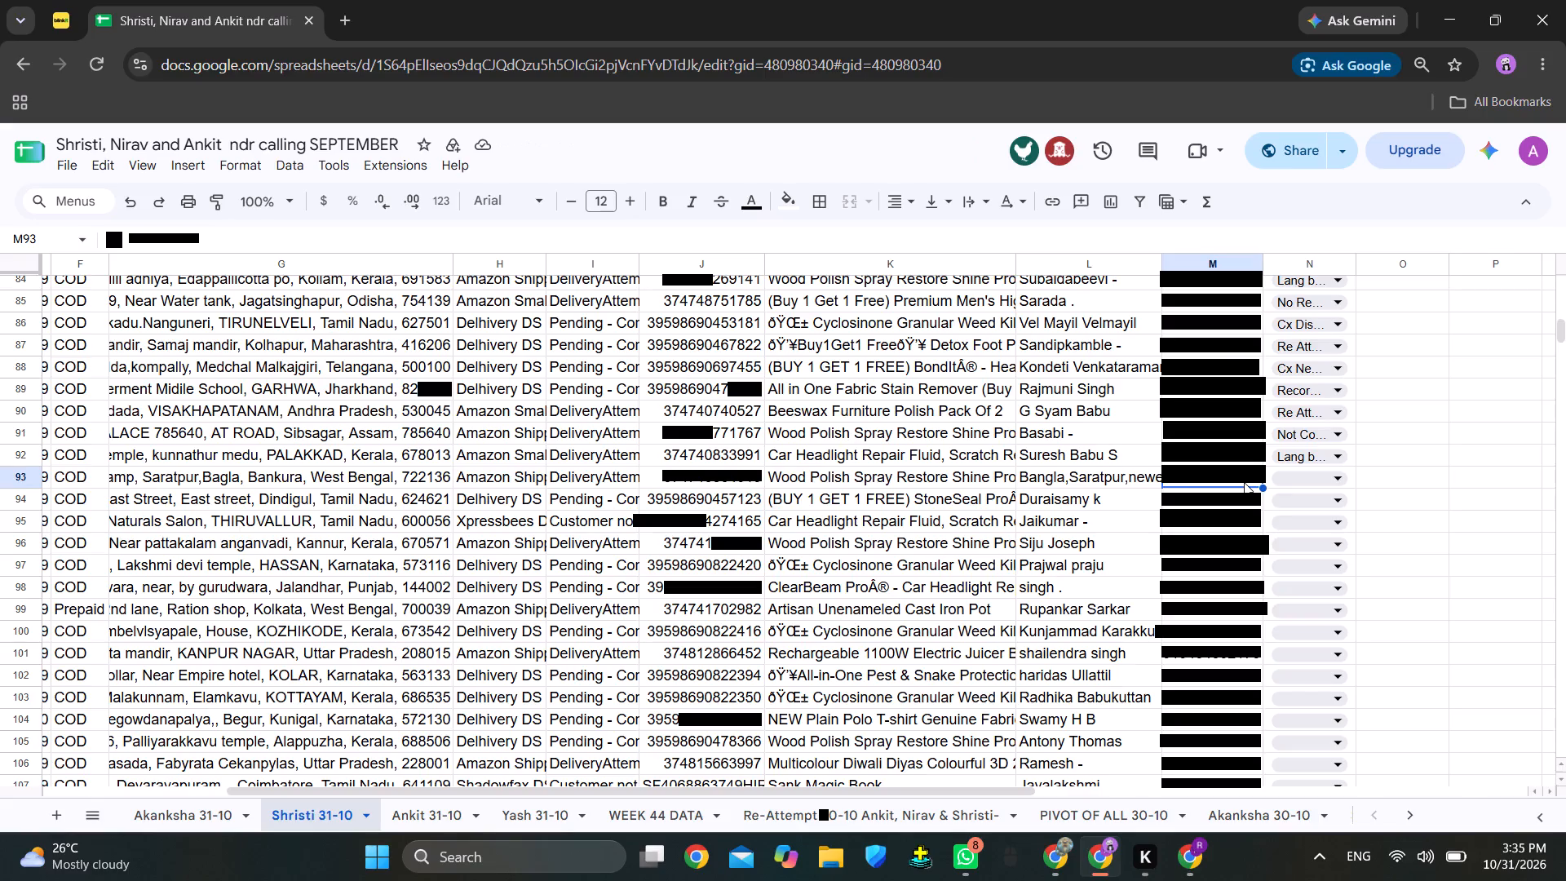
{"action": "left_click", "coordinate": [1128, 481]}
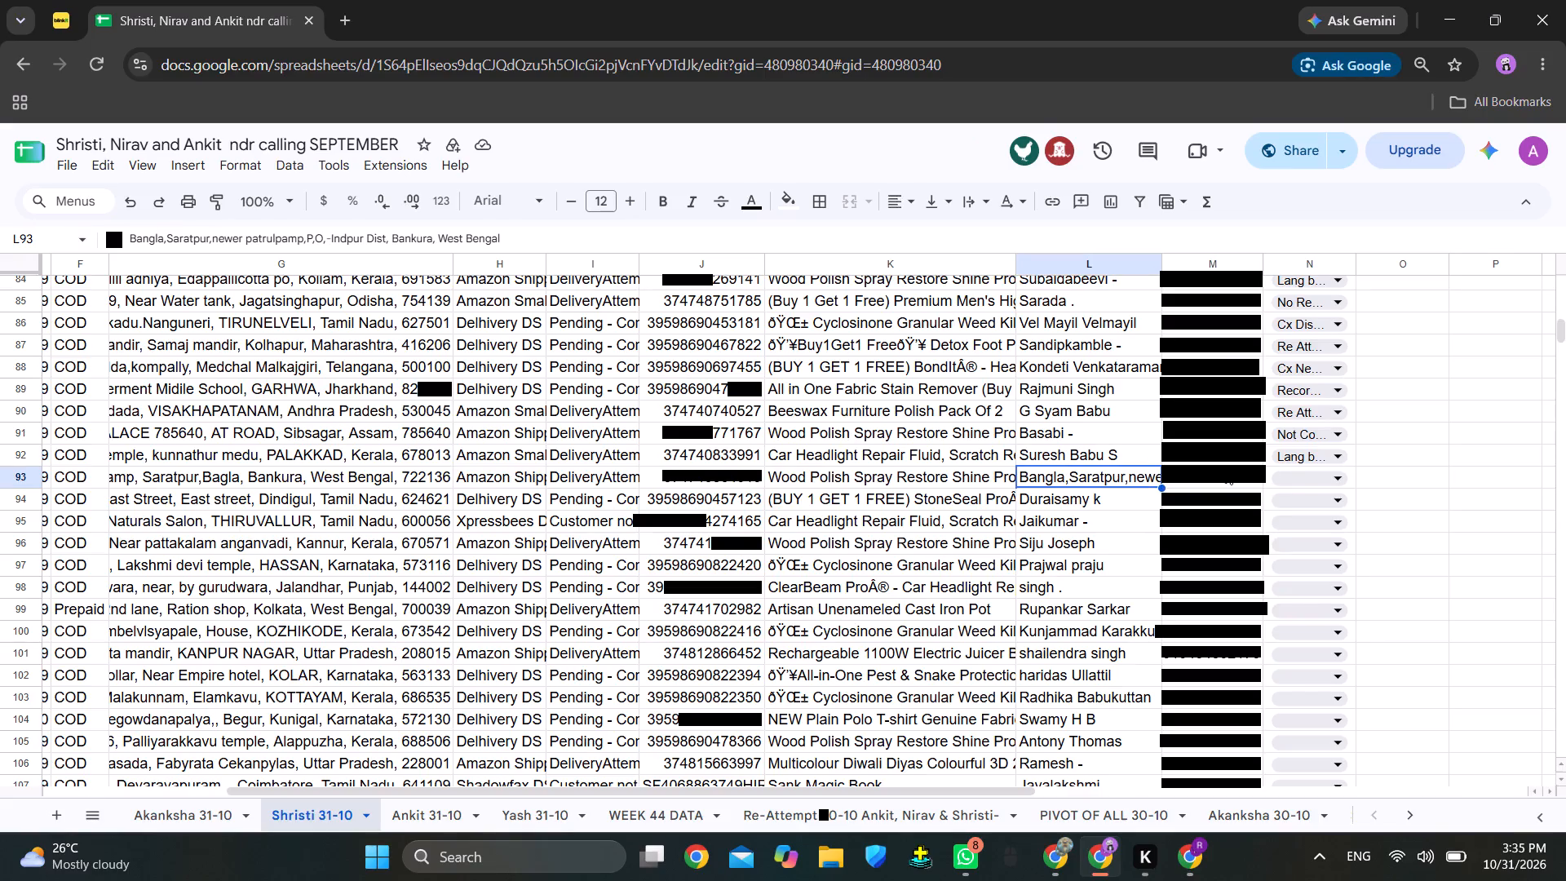
{"action": "left_click", "coordinate": [1301, 475]}
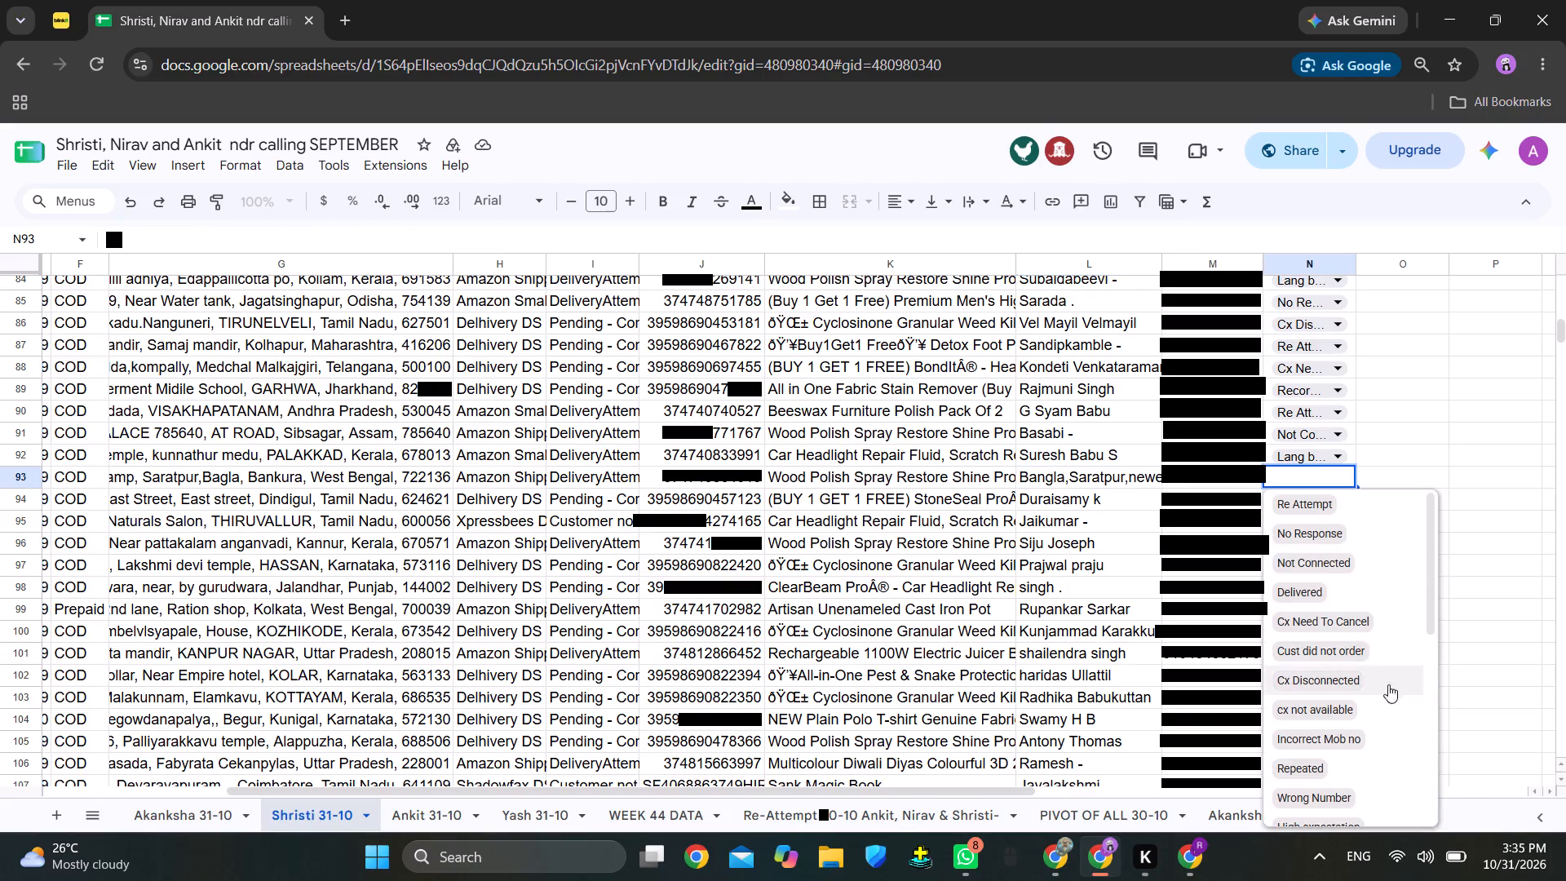
{"action": "left_click", "coordinate": [1342, 680]}
Look up the phone number and customer name in row 94 and set its remark to No Response.
{"action": "left_click", "coordinate": [1241, 506]}
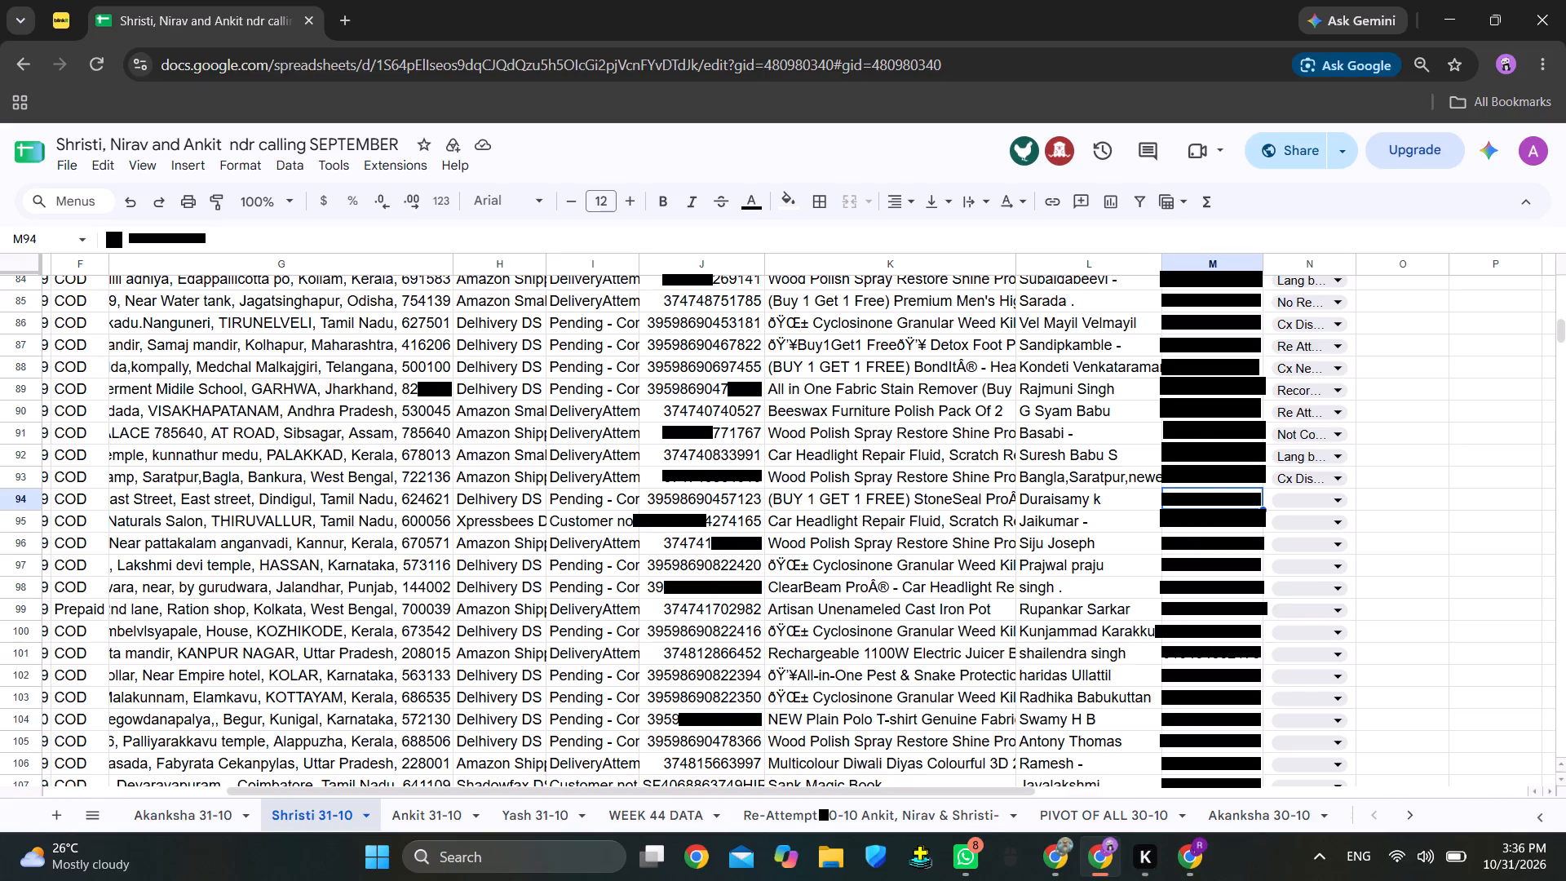
{"action": "left_click", "coordinate": [1123, 501]}
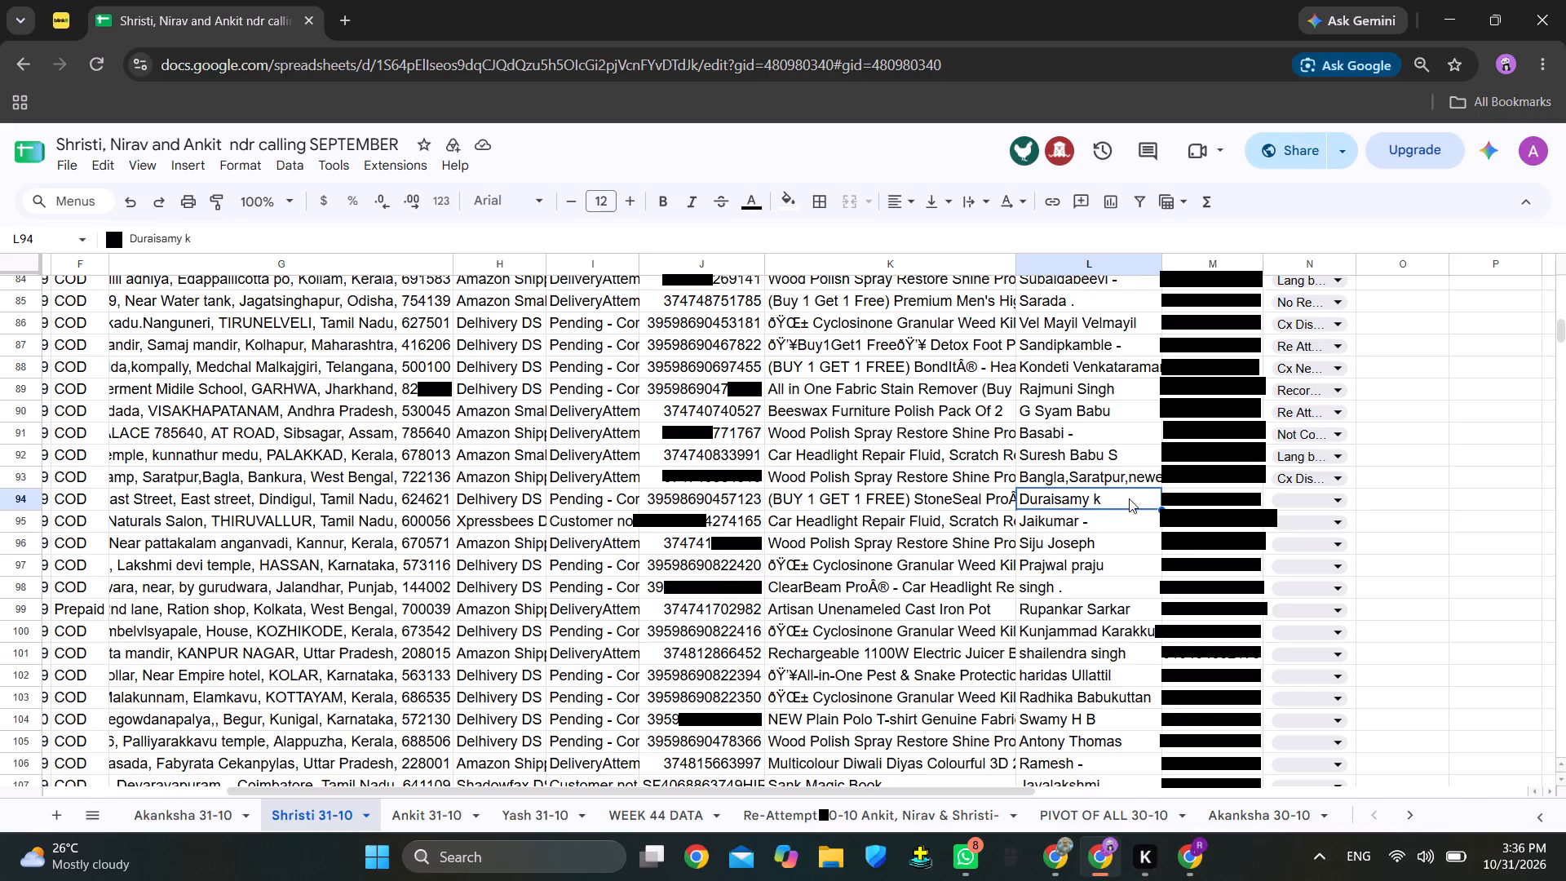
{"action": "left_click", "coordinate": [1307, 495]}
{"action": "left_click", "coordinate": [1320, 554]}
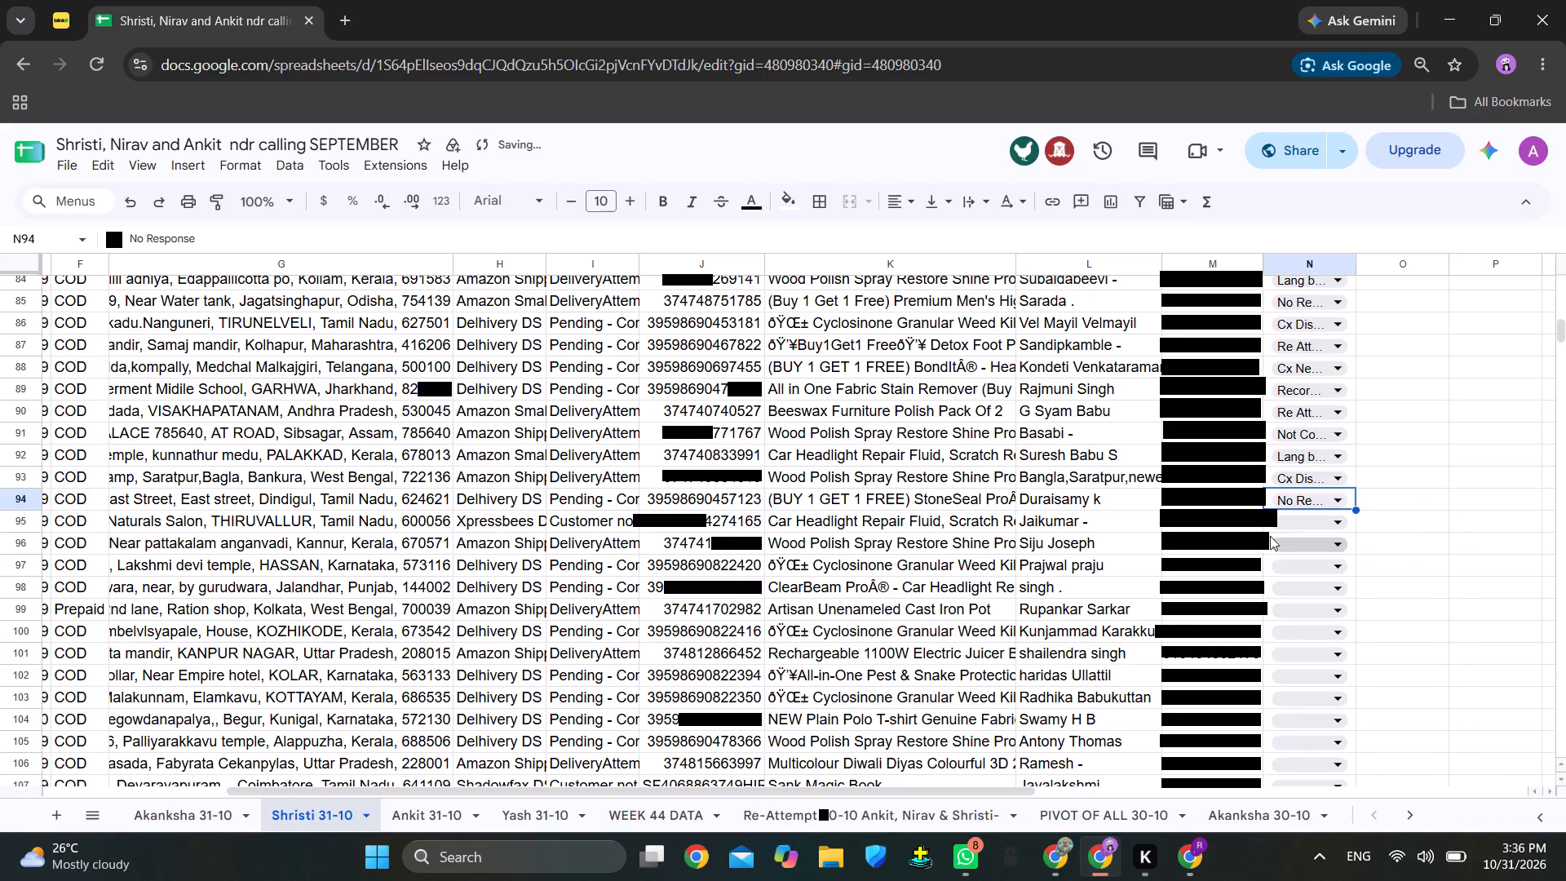
Look up the phone number and customer name in row 95 and set its remark to No Response.
{"action": "left_click", "coordinate": [1243, 526]}
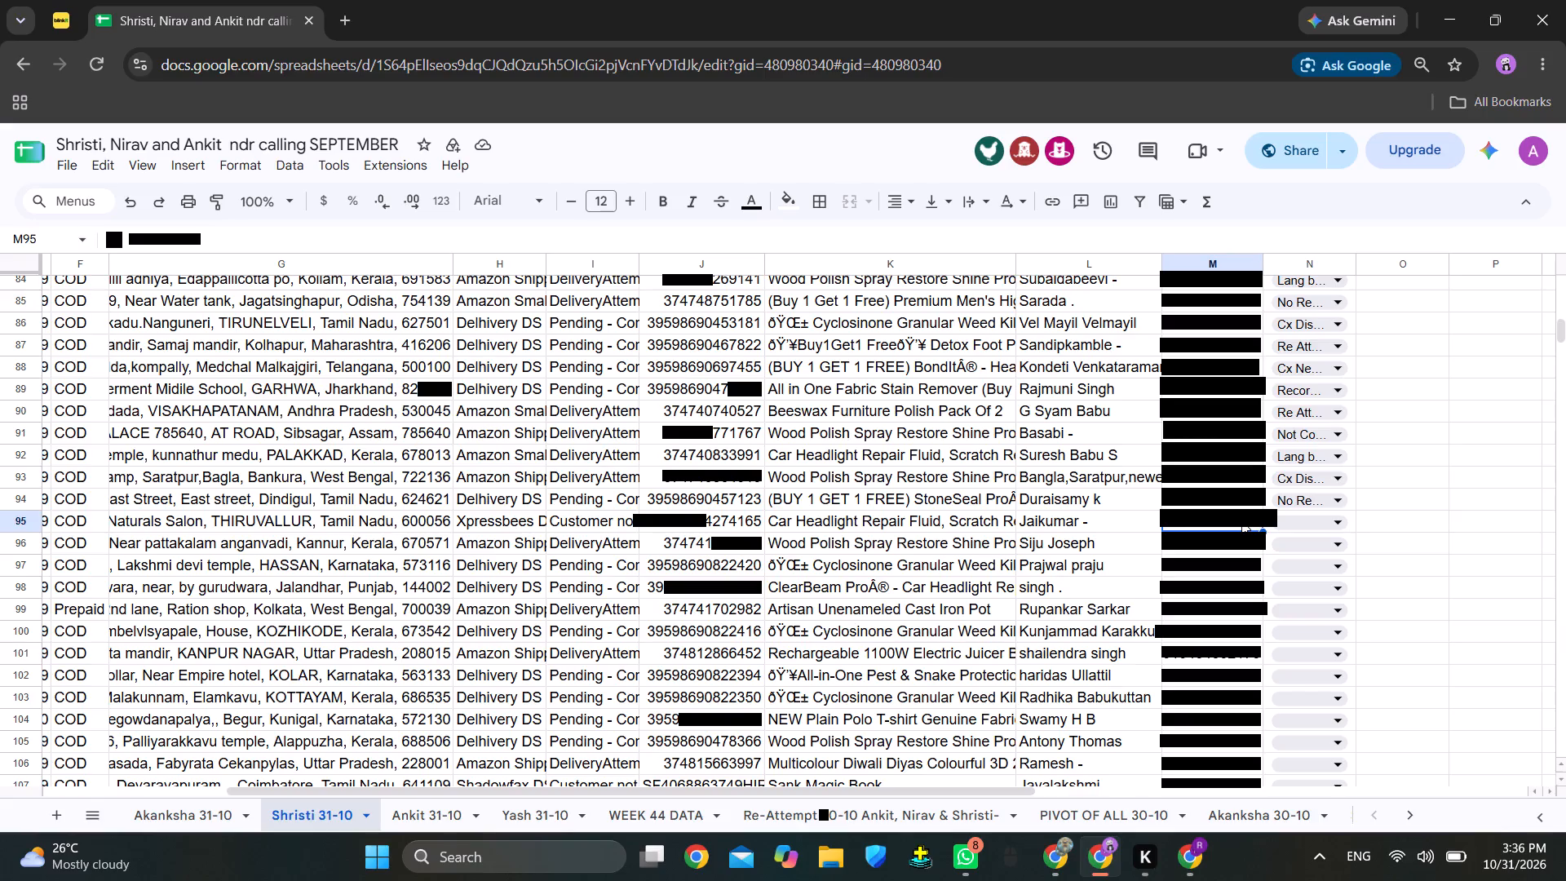
{"action": "left_click", "coordinate": [1135, 520]}
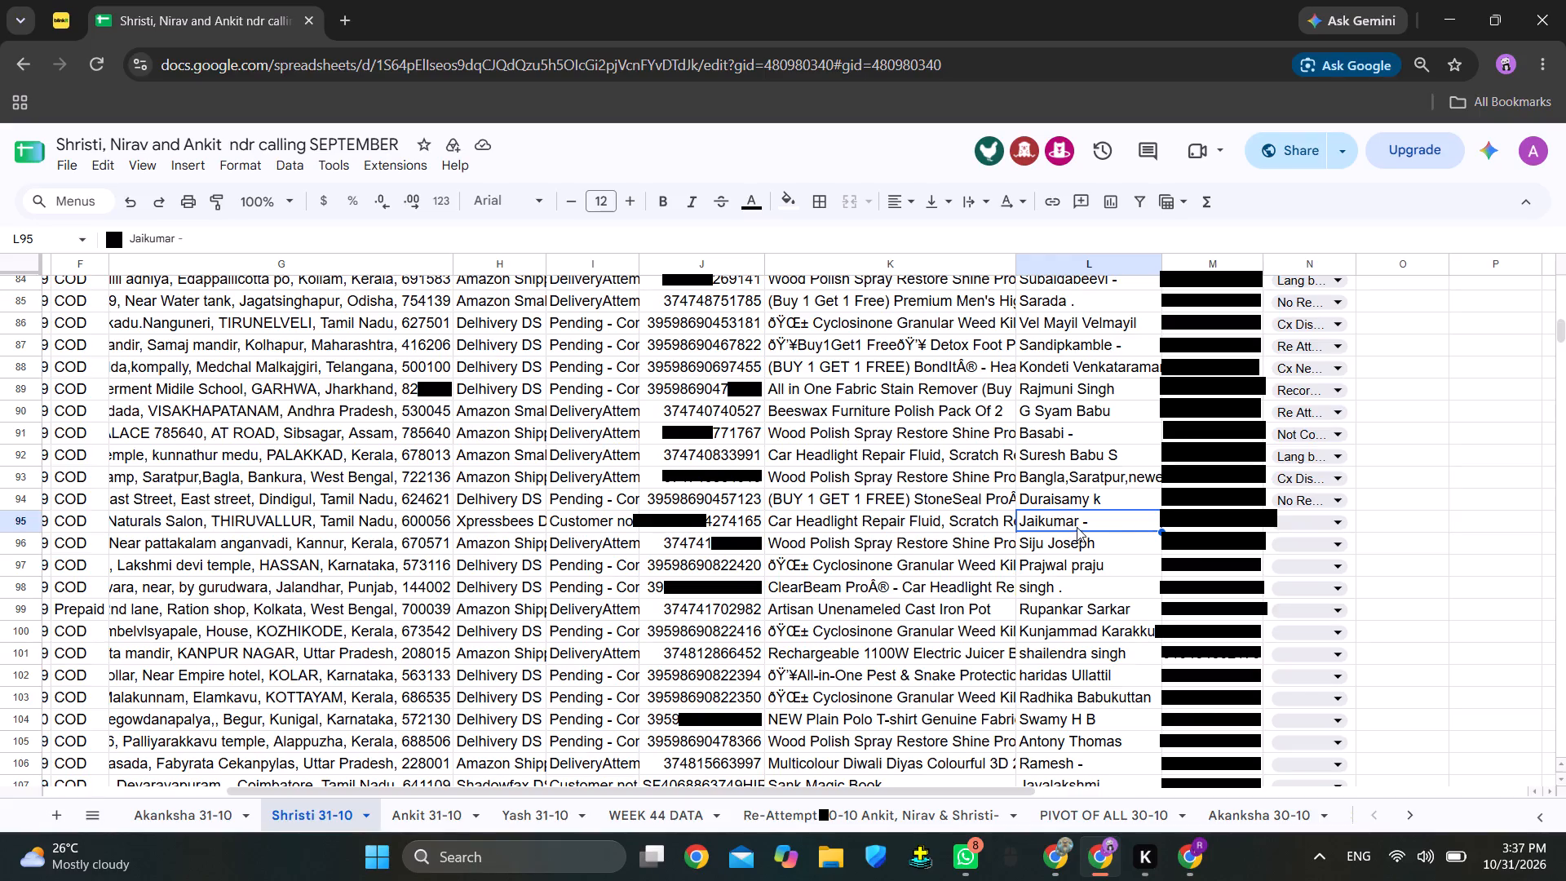
{"action": "left_click", "coordinate": [1308, 525]}
{"action": "left_click", "coordinate": [1326, 573]}
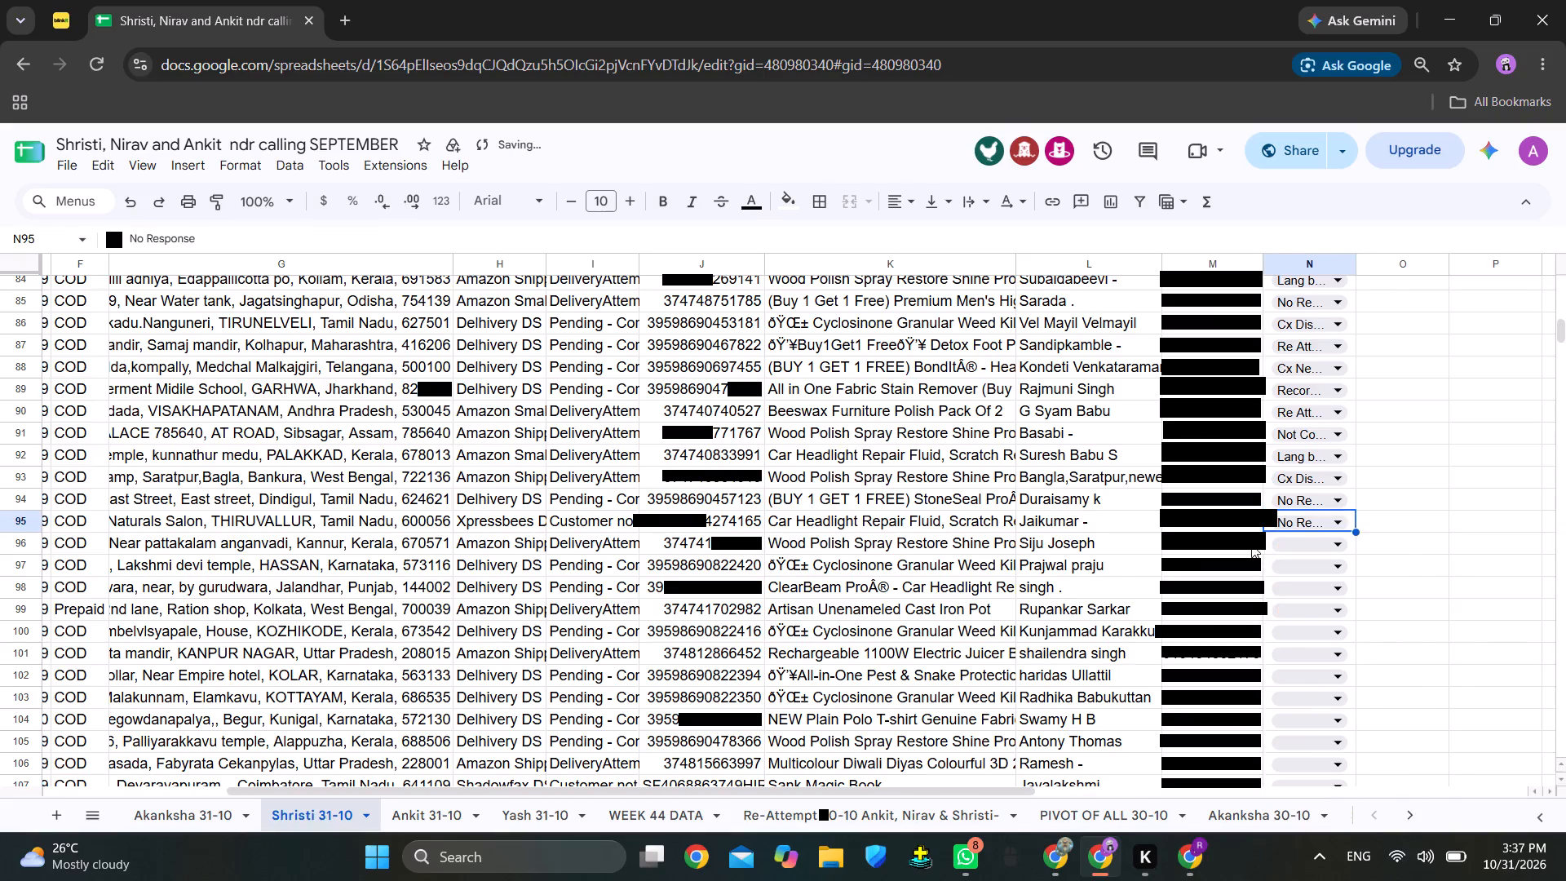
Look up the phone number and customer name in row 96 and set its remark to Switched off.
{"action": "left_click", "coordinate": [1250, 544]}
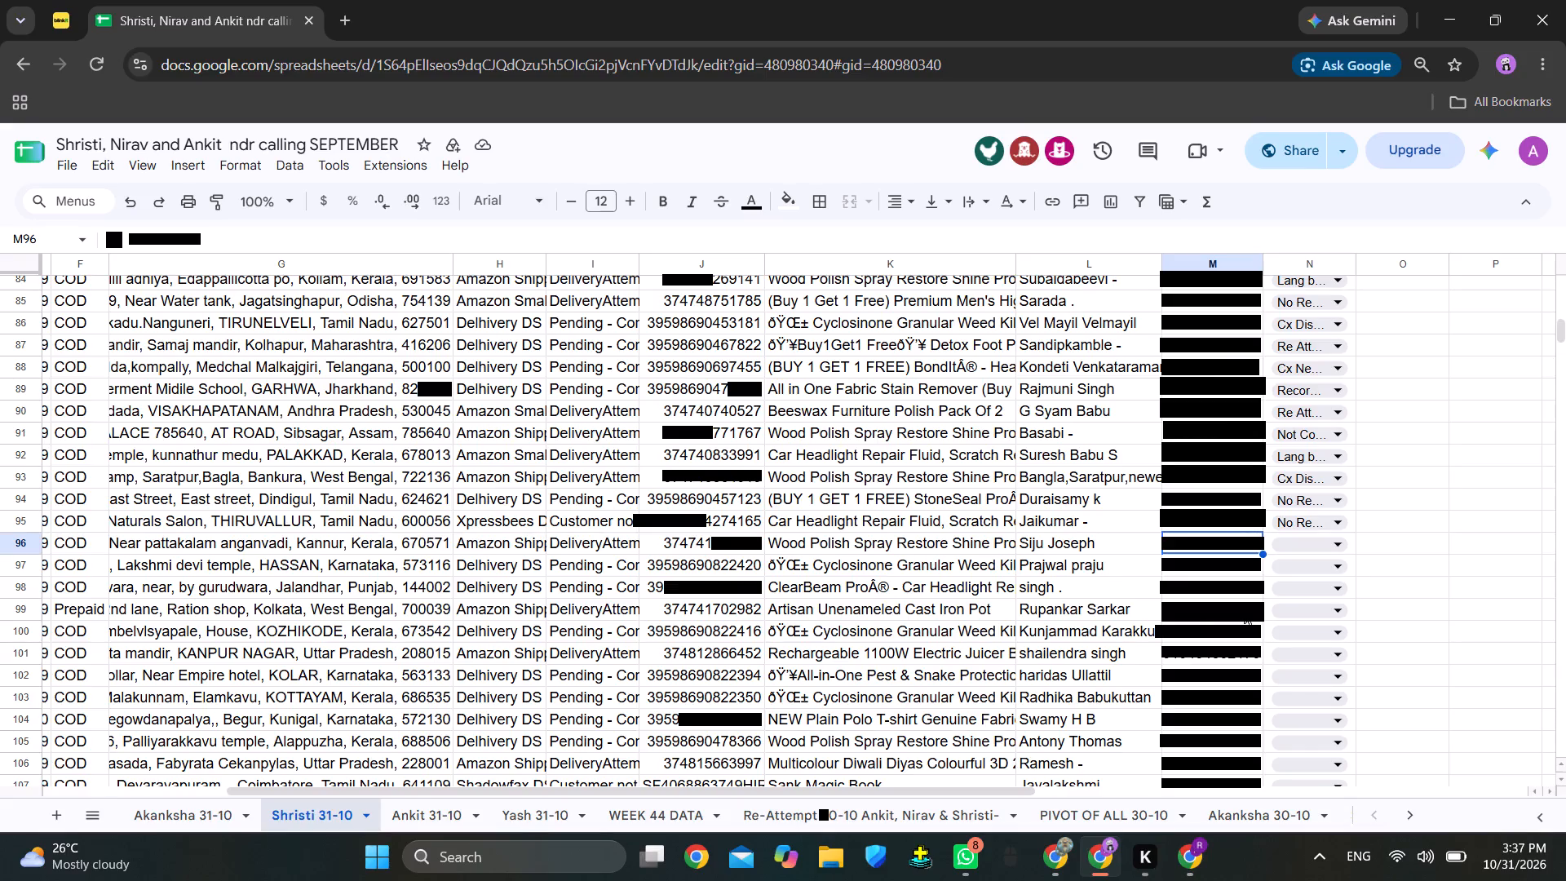
{"action": "left_click", "coordinate": [1137, 550]}
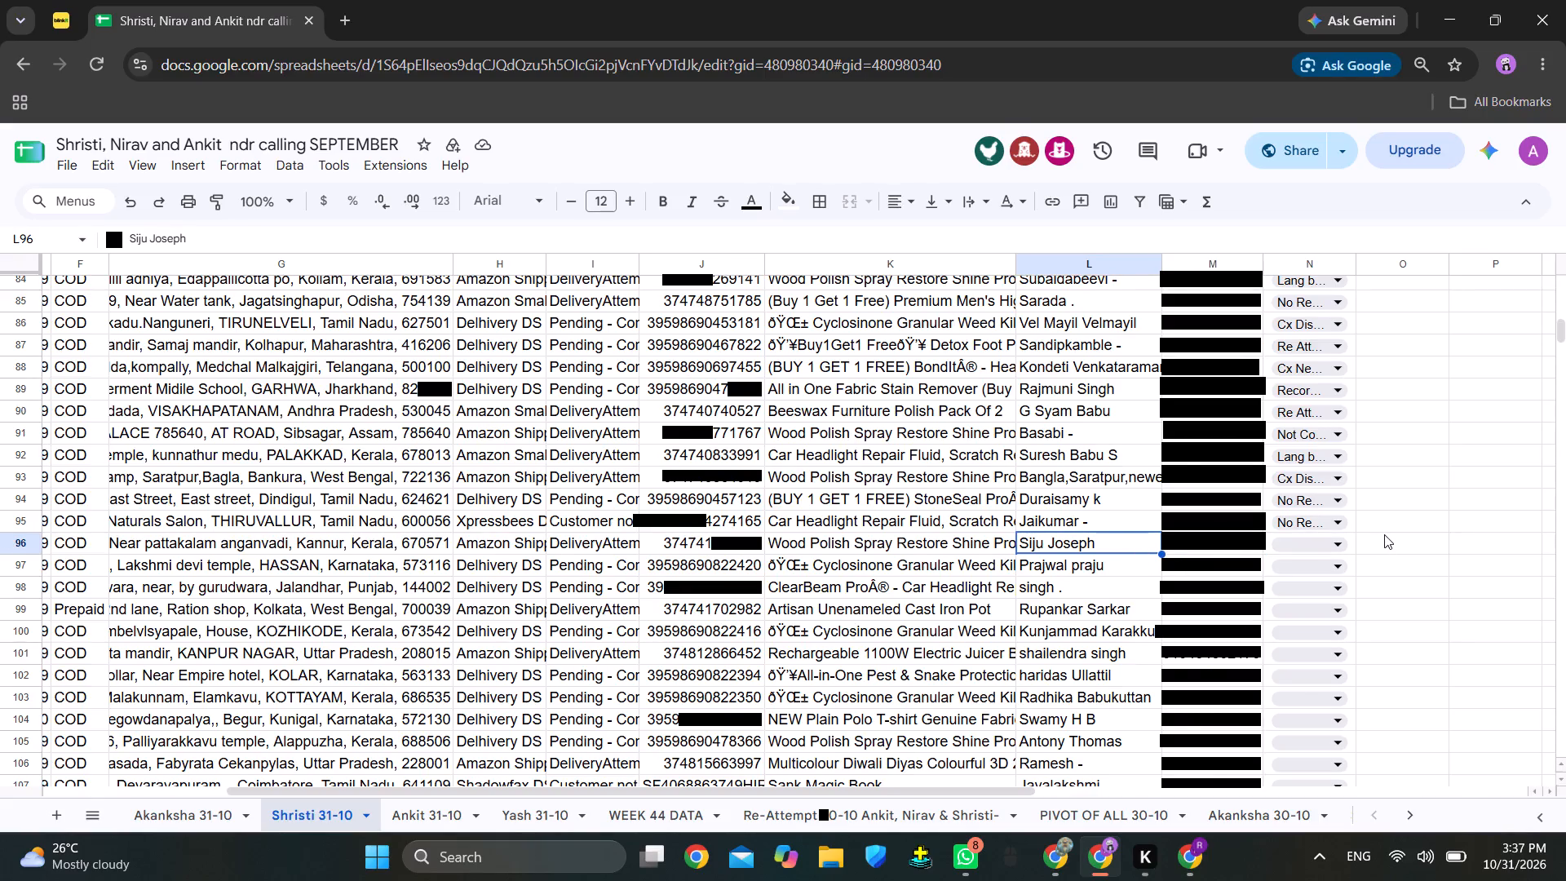
{"action": "scroll", "coordinate": [1384, 535], "scroll_direction": "down", "scroll_amount": 1}
{"action": "left_click", "coordinate": [1326, 444]}
{"action": "scroll", "coordinate": [1360, 573], "scroll_direction": "down", "scroll_amount": 6}
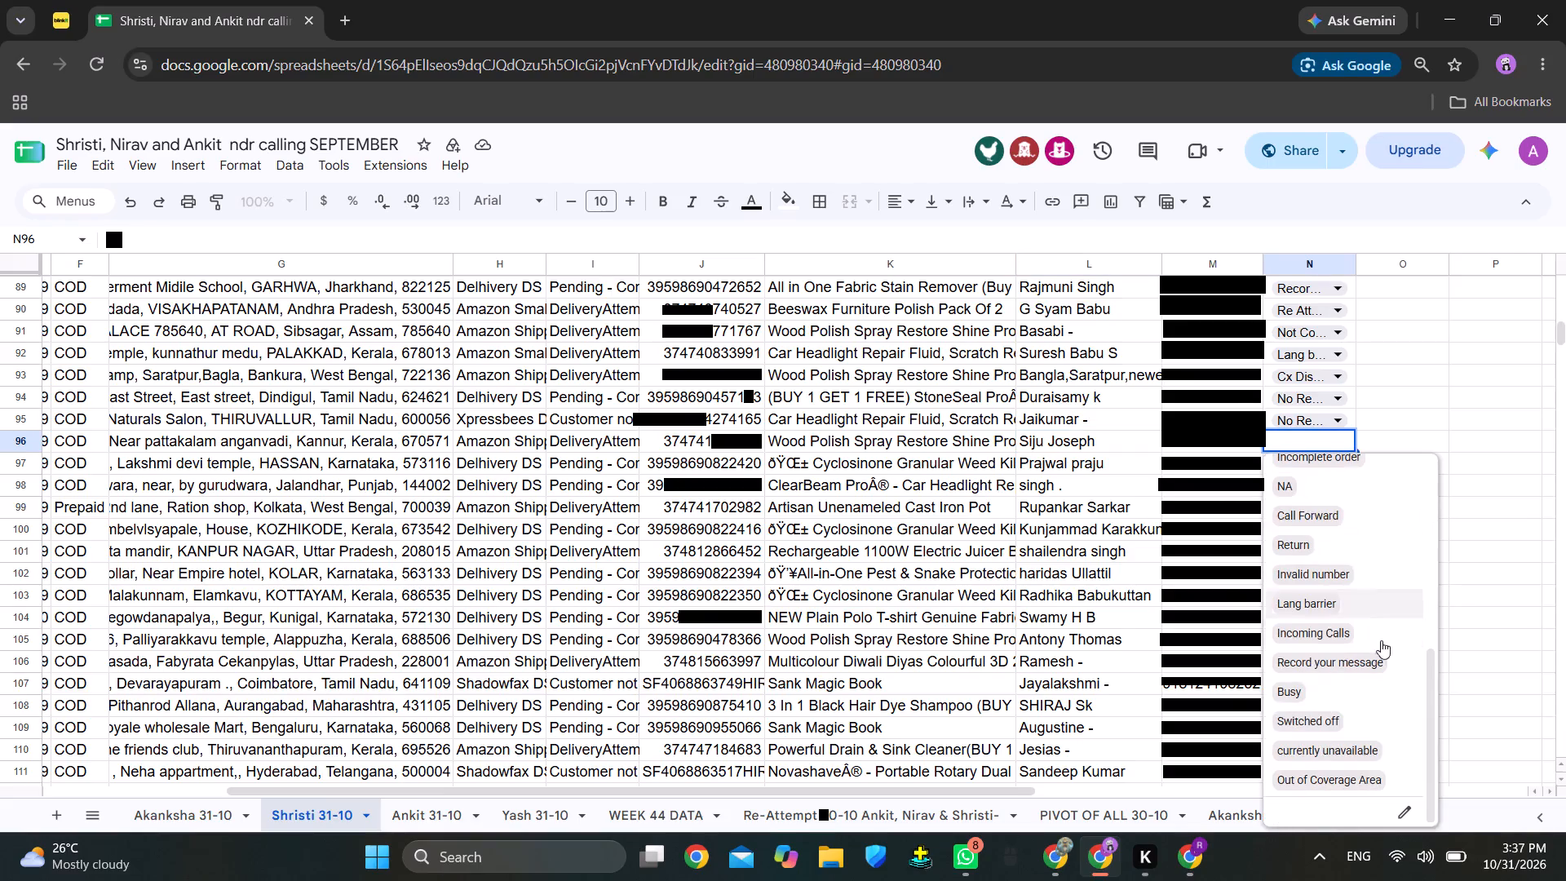
{"action": "scroll", "coordinate": [1404, 706], "scroll_direction": "down", "scroll_amount": 3}
{"action": "left_click", "coordinate": [1335, 717]}
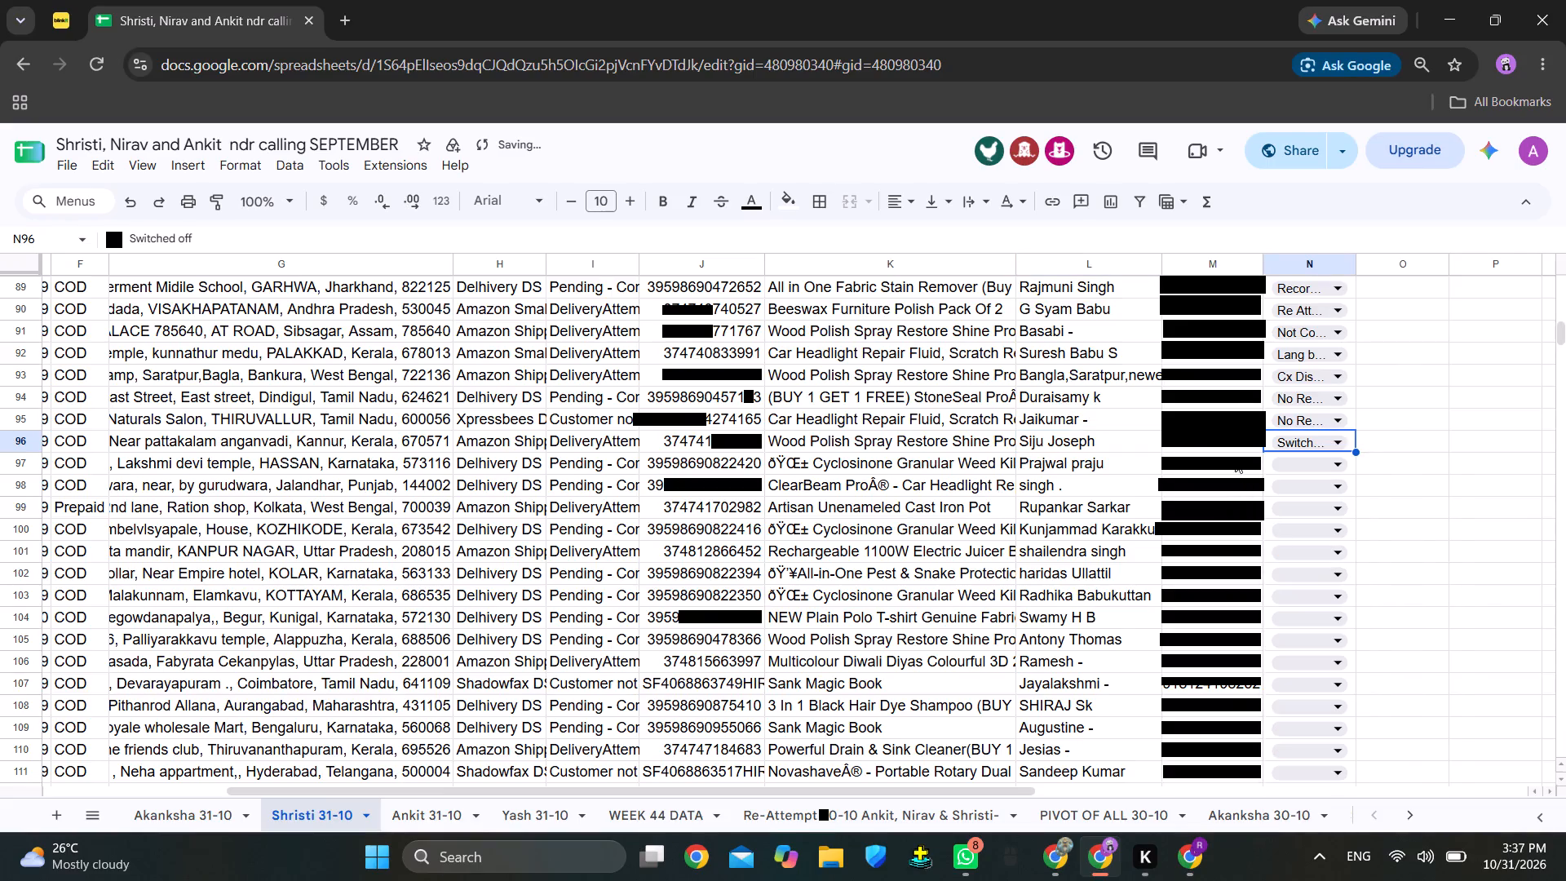
Look up the phone number and customer name in row 97 and set its remark to Re Attempt.
{"action": "left_click", "coordinate": [1234, 458]}
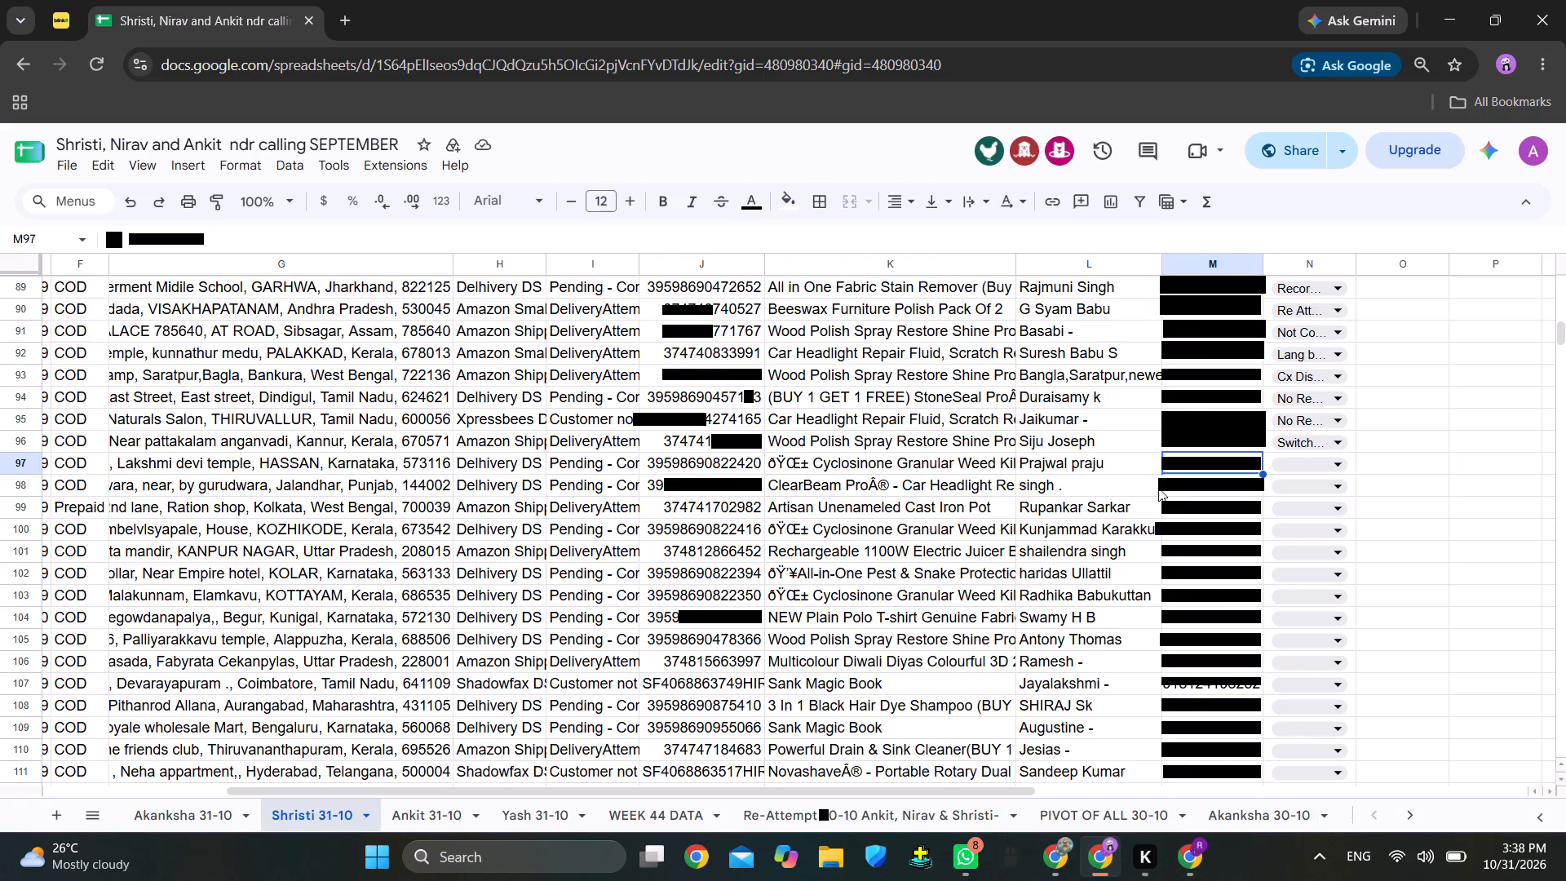
{"action": "left_click", "coordinate": [1087, 462]}
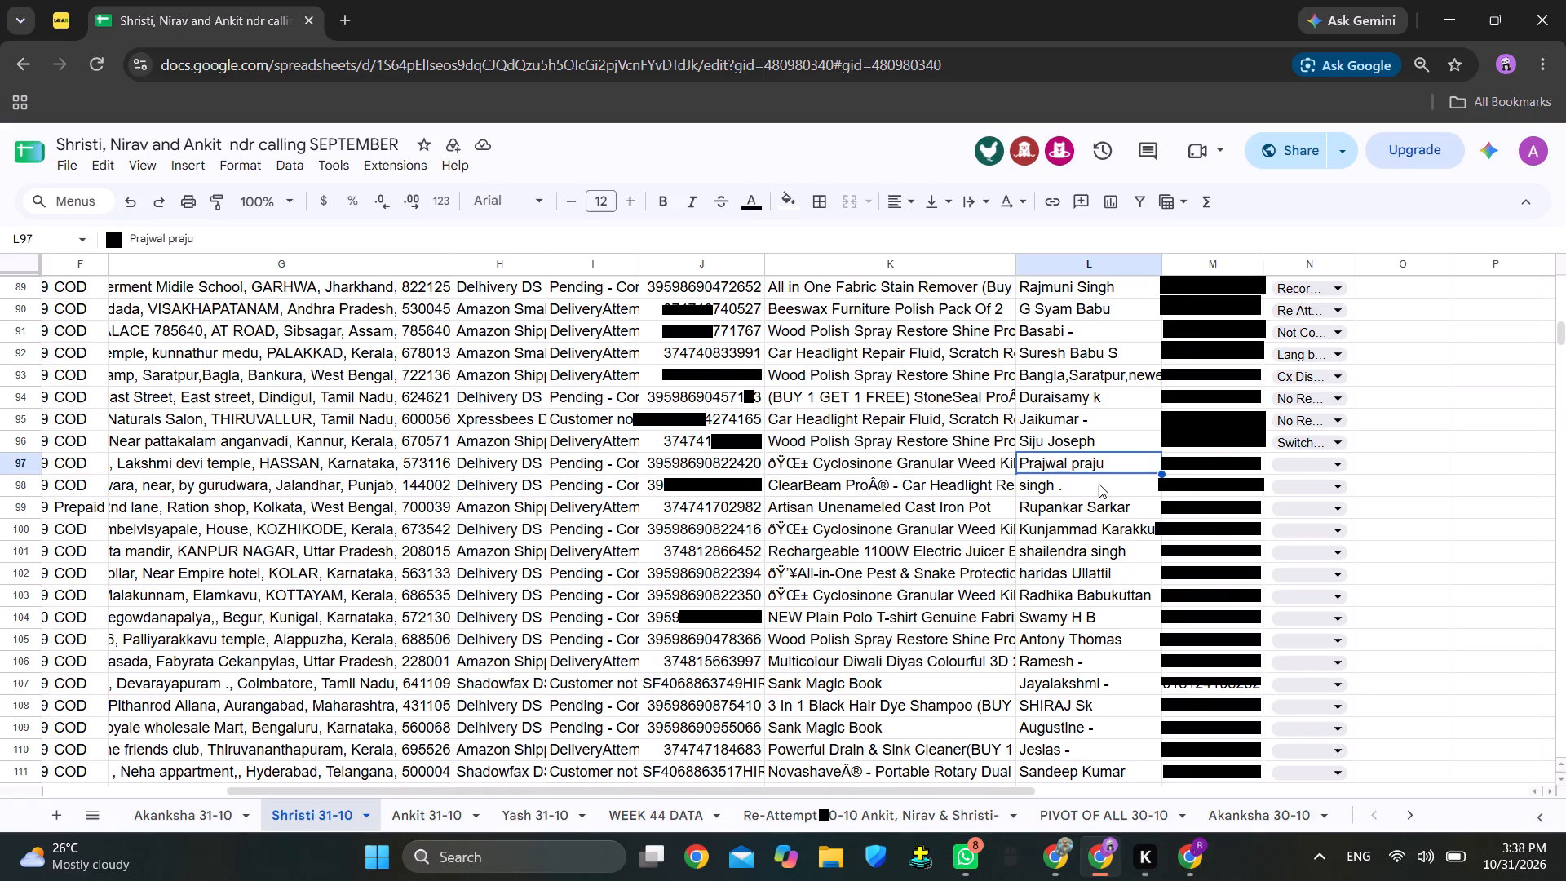
{"action": "left_click", "coordinate": [1310, 464]}
{"action": "left_click", "coordinate": [1311, 492]}
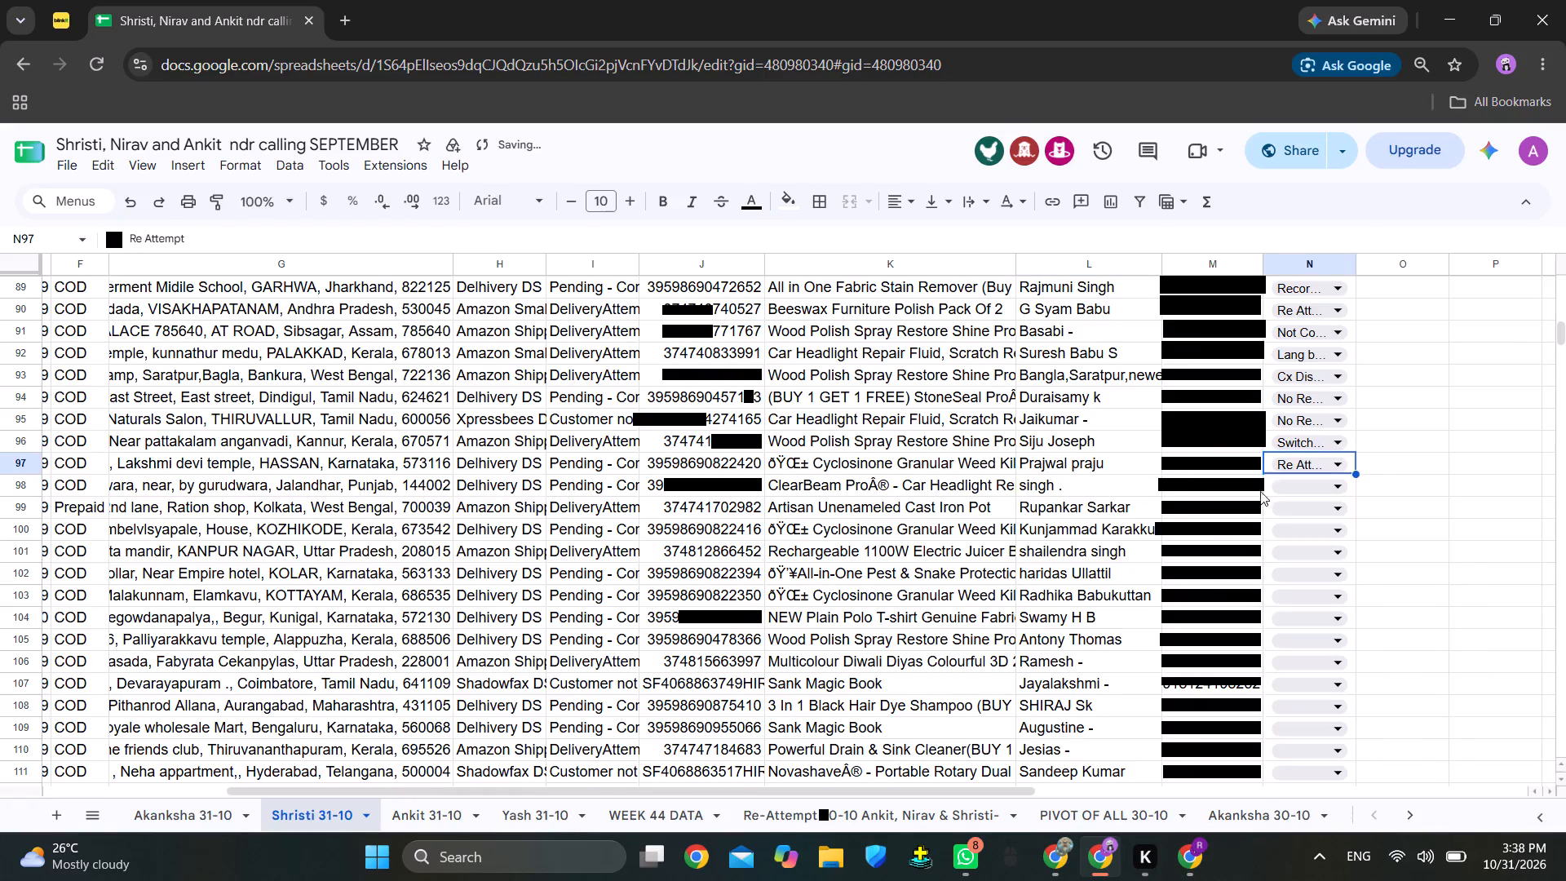
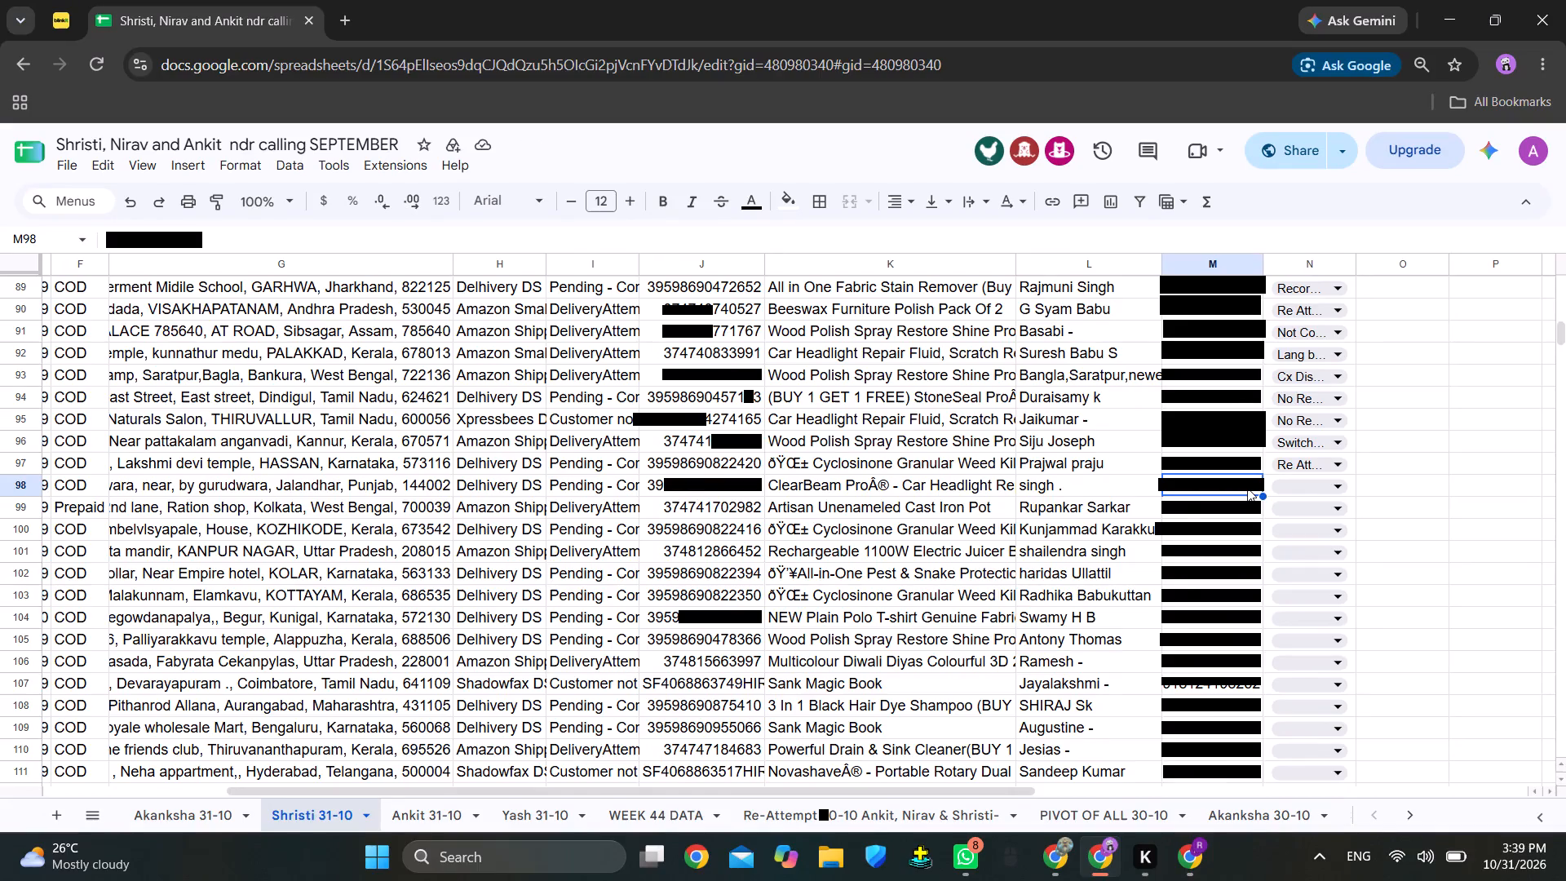
Look up the customer name in row 98 and set its remark to Busy.
{"action": "left_click", "coordinate": [1136, 487]}
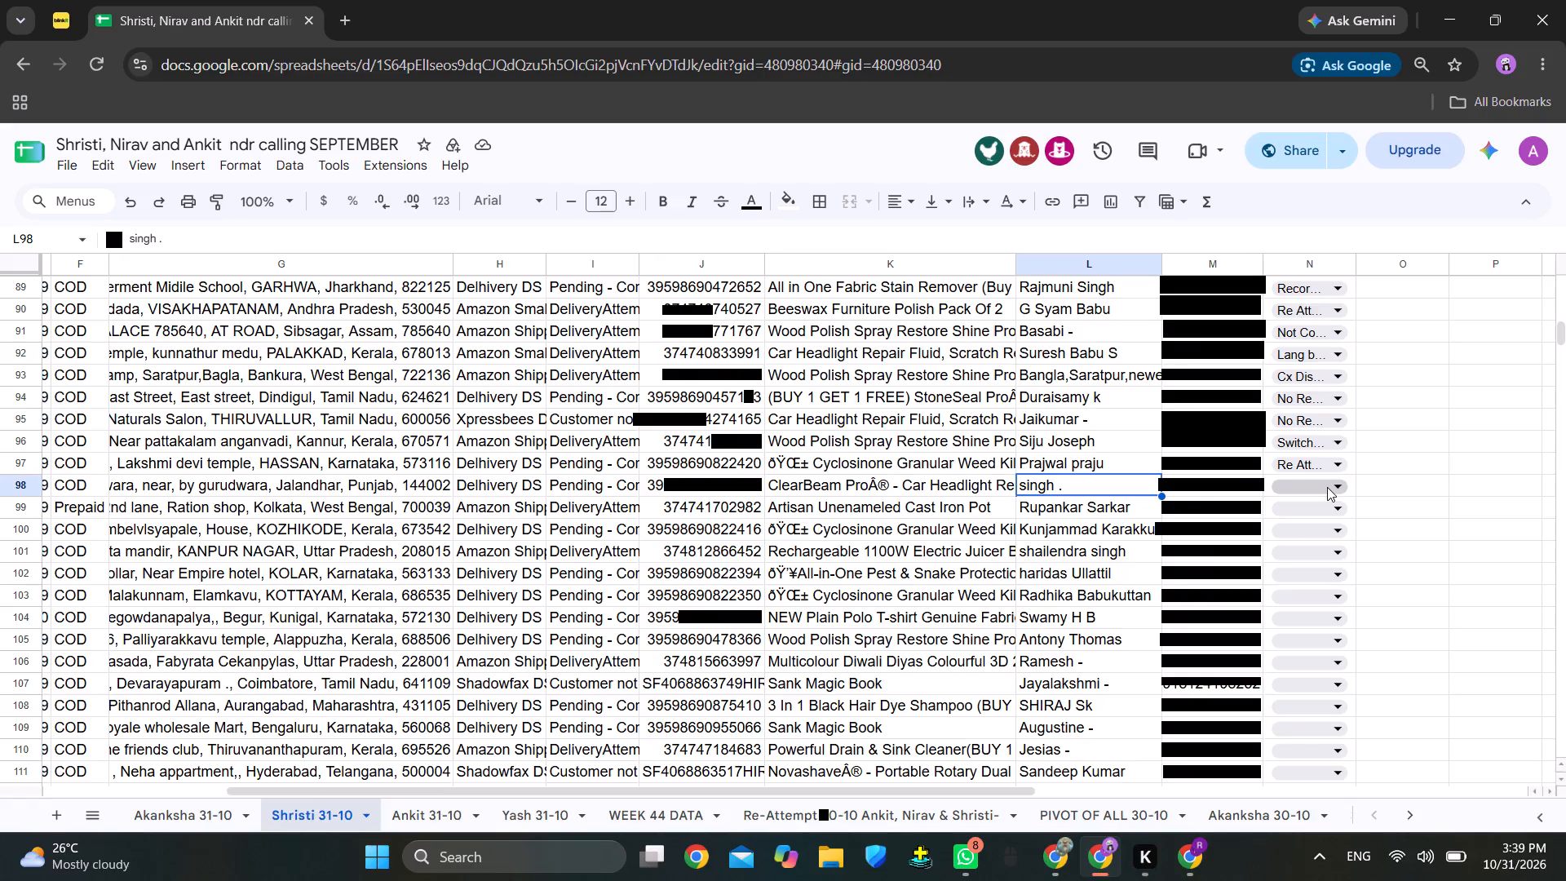
{"action": "left_click", "coordinate": [1327, 487]}
{"action": "scroll", "coordinate": [1320, 582], "scroll_direction": "down", "scroll_amount": 6}
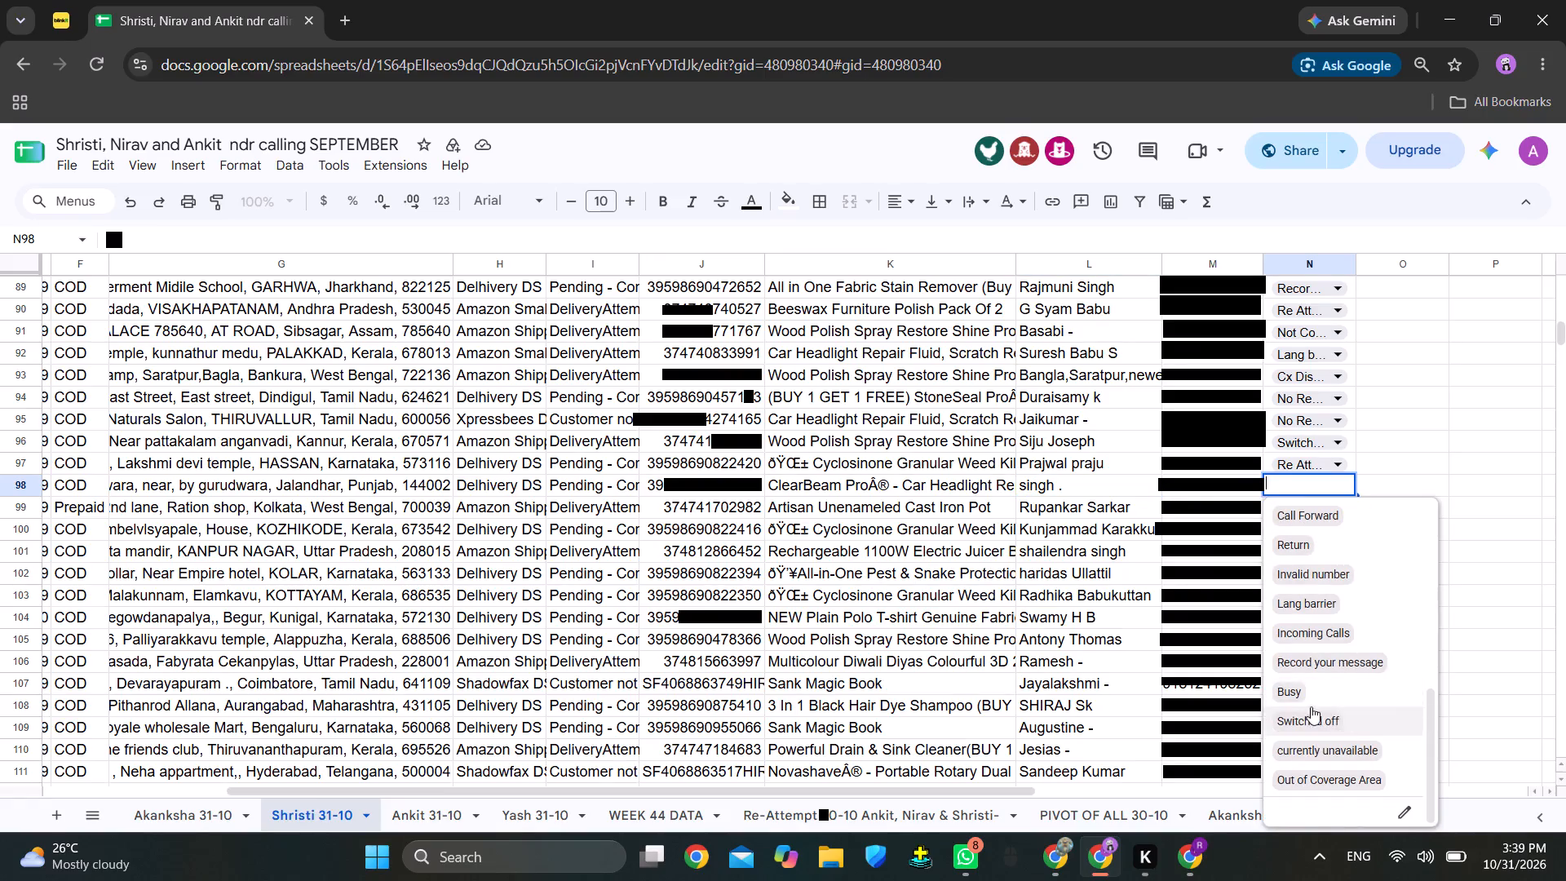
{"action": "left_click", "coordinate": [1290, 678]}
Look up the phone number and customer name in row 99 and set its remark to Cx Disconnected.
{"action": "left_click", "coordinate": [1231, 503]}
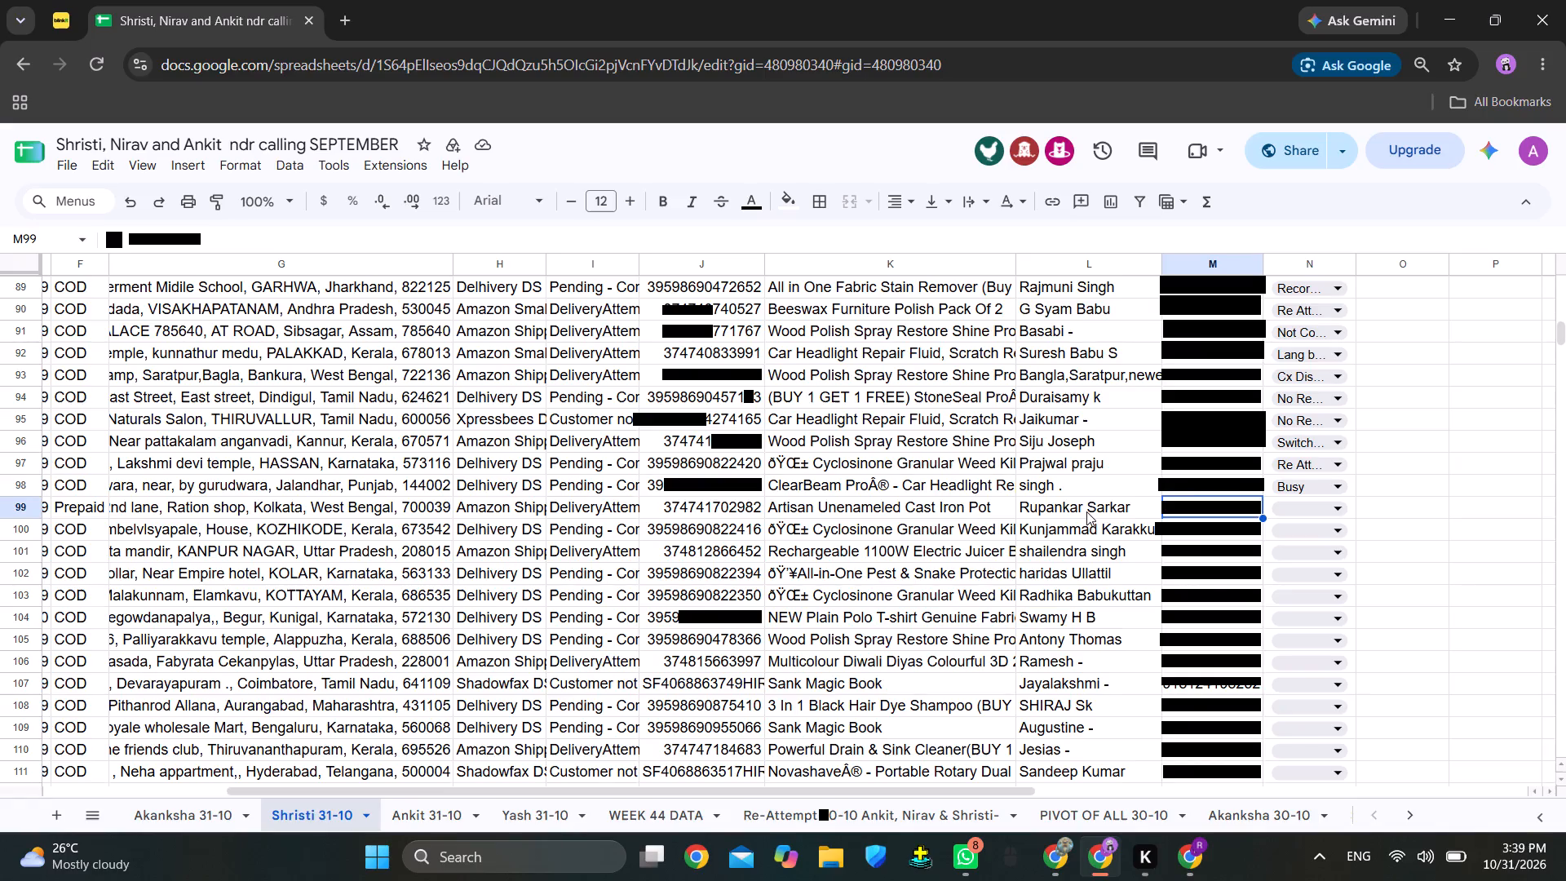
{"action": "left_click", "coordinate": [1086, 511]}
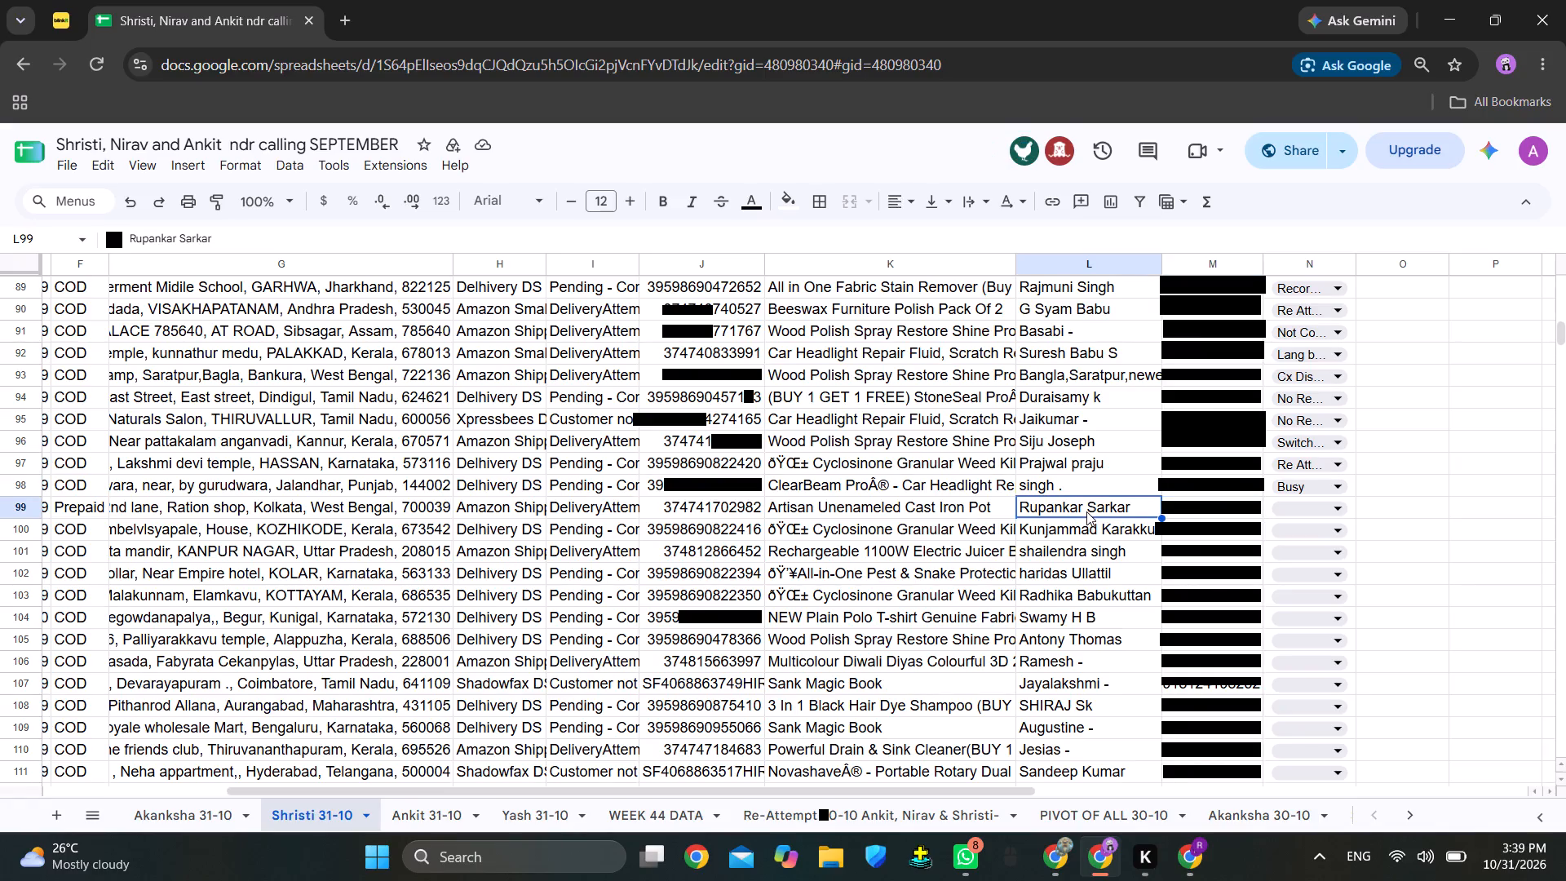
{"action": "scroll", "coordinate": [1182, 524], "scroll_direction": "down", "scroll_amount": 8}
{"action": "scroll", "coordinate": [1174, 540], "scroll_direction": "up", "scroll_amount": 1}
{"action": "scroll", "coordinate": [1174, 540], "scroll_direction": "down", "scroll_amount": 14}
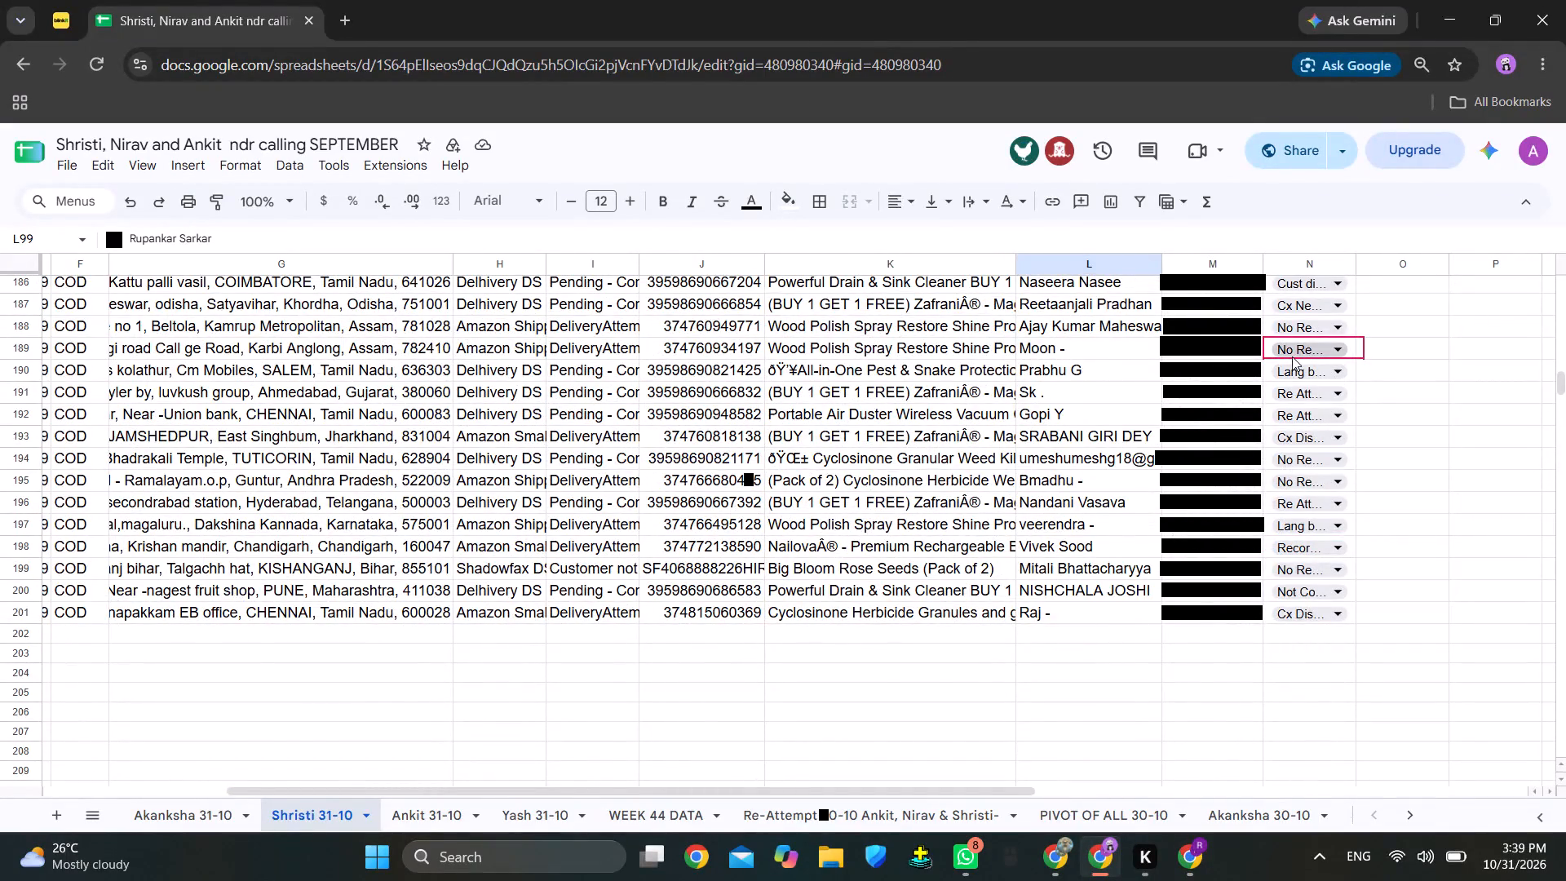
{"action": "scroll", "coordinate": [1148, 445], "scroll_direction": "up", "scroll_amount": 7}
{"action": "scroll", "coordinate": [1146, 469], "scroll_direction": "down", "scroll_amount": 1}
{"action": "scroll", "coordinate": [1146, 469], "scroll_direction": "up", "scroll_amount": 1}
{"action": "scroll", "coordinate": [1146, 470], "scroll_direction": "down", "scroll_amount": 1}
{"action": "scroll", "coordinate": [1146, 470], "scroll_direction": "up", "scroll_amount": 15}
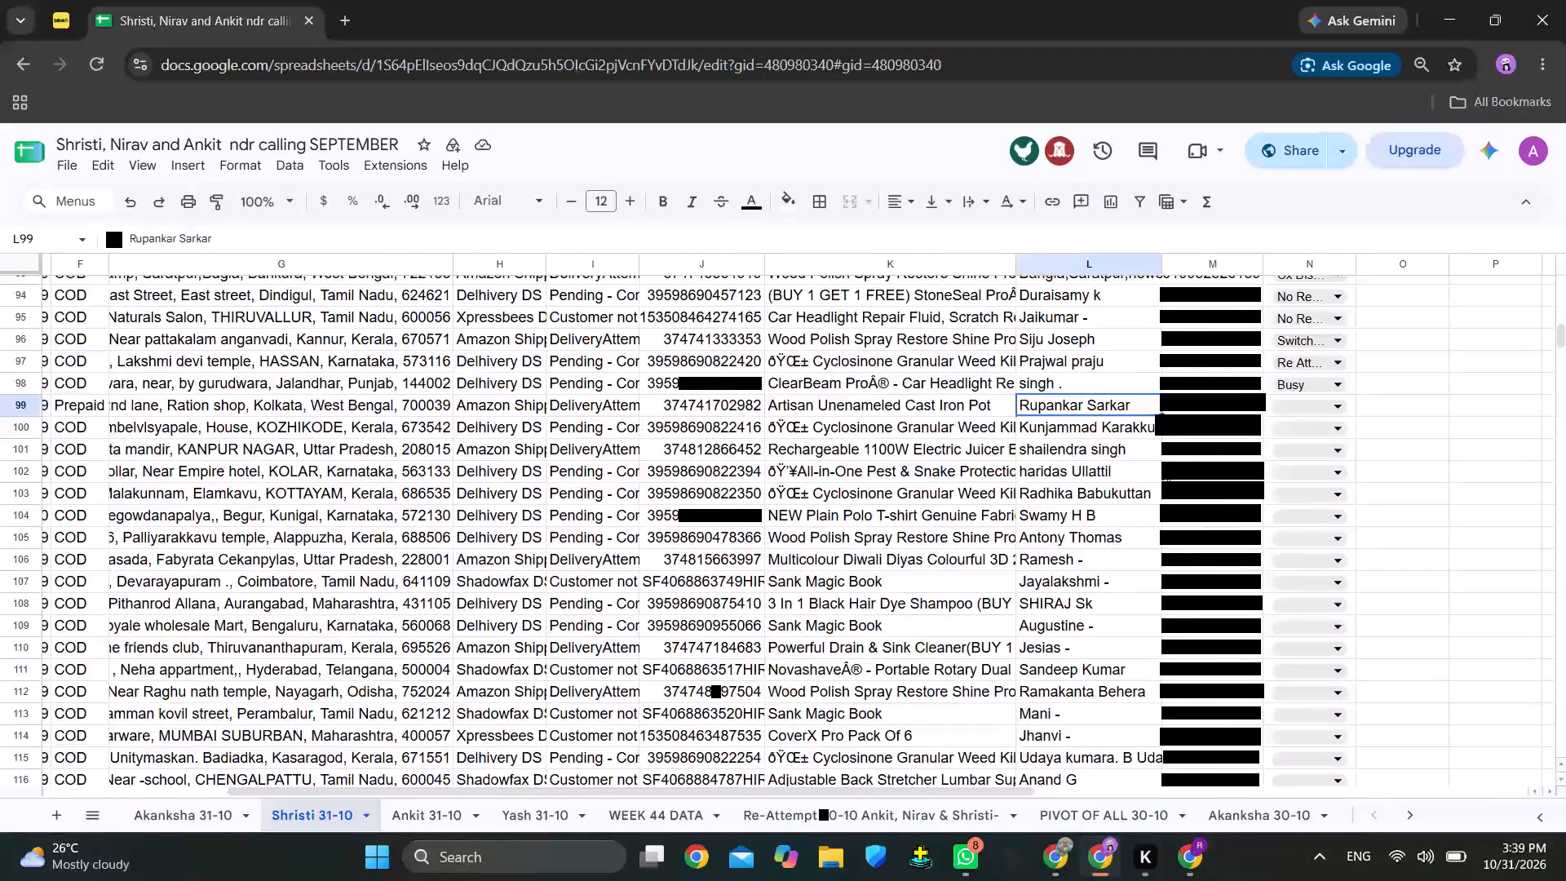
{"action": "scroll", "coordinate": [1162, 467], "scroll_direction": "up", "scroll_amount": 1}
{"action": "scroll", "coordinate": [1176, 471], "scroll_direction": "down", "scroll_amount": 1}
{"action": "left_click", "coordinate": [1321, 510]}
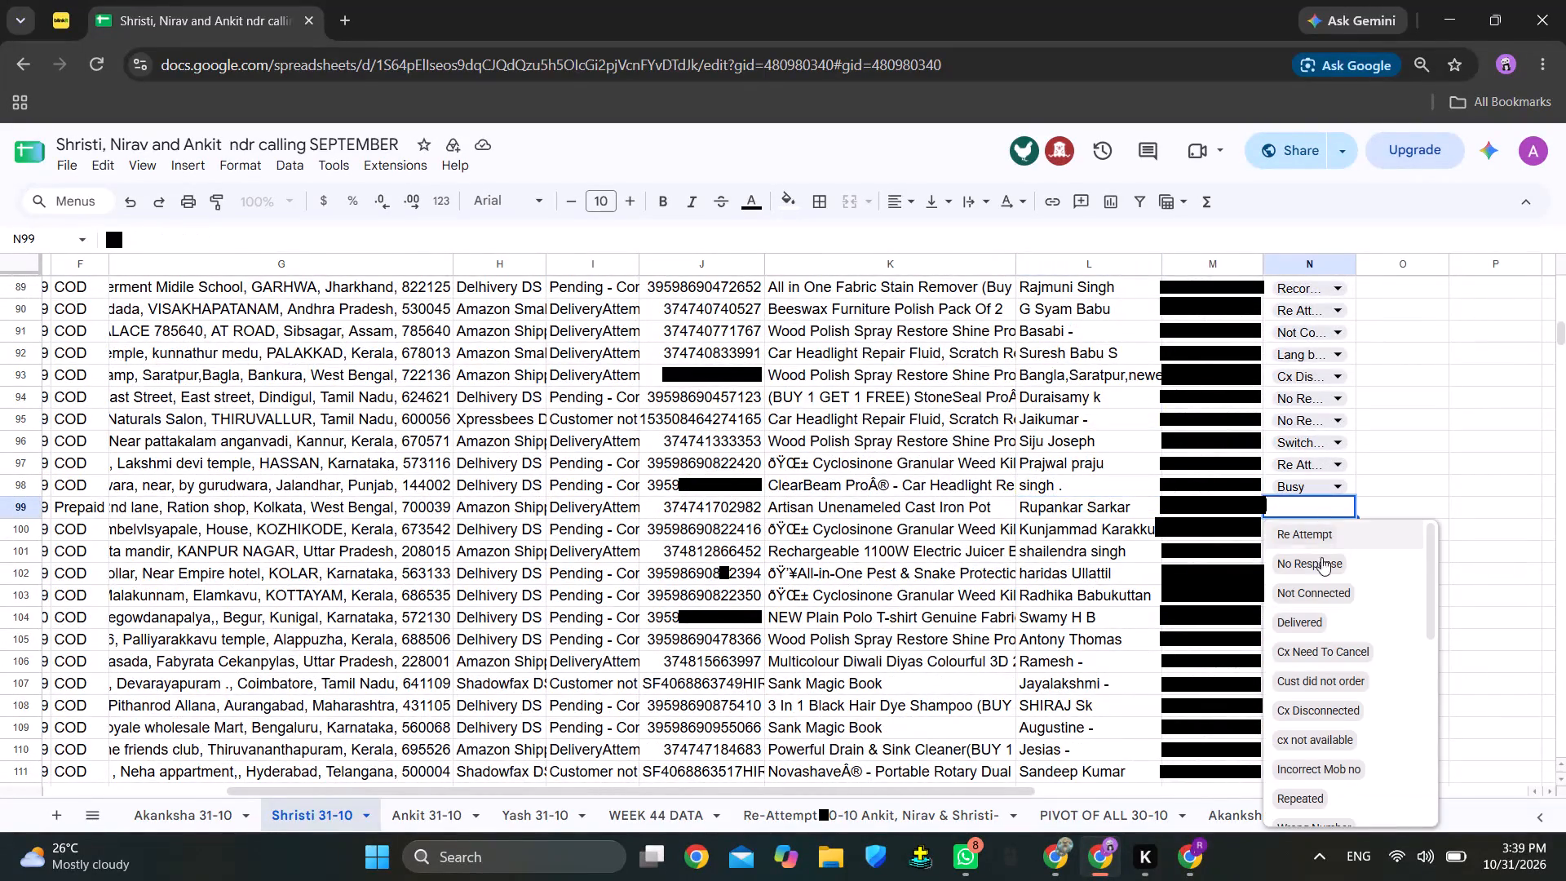
{"action": "left_click", "coordinate": [1308, 713]}
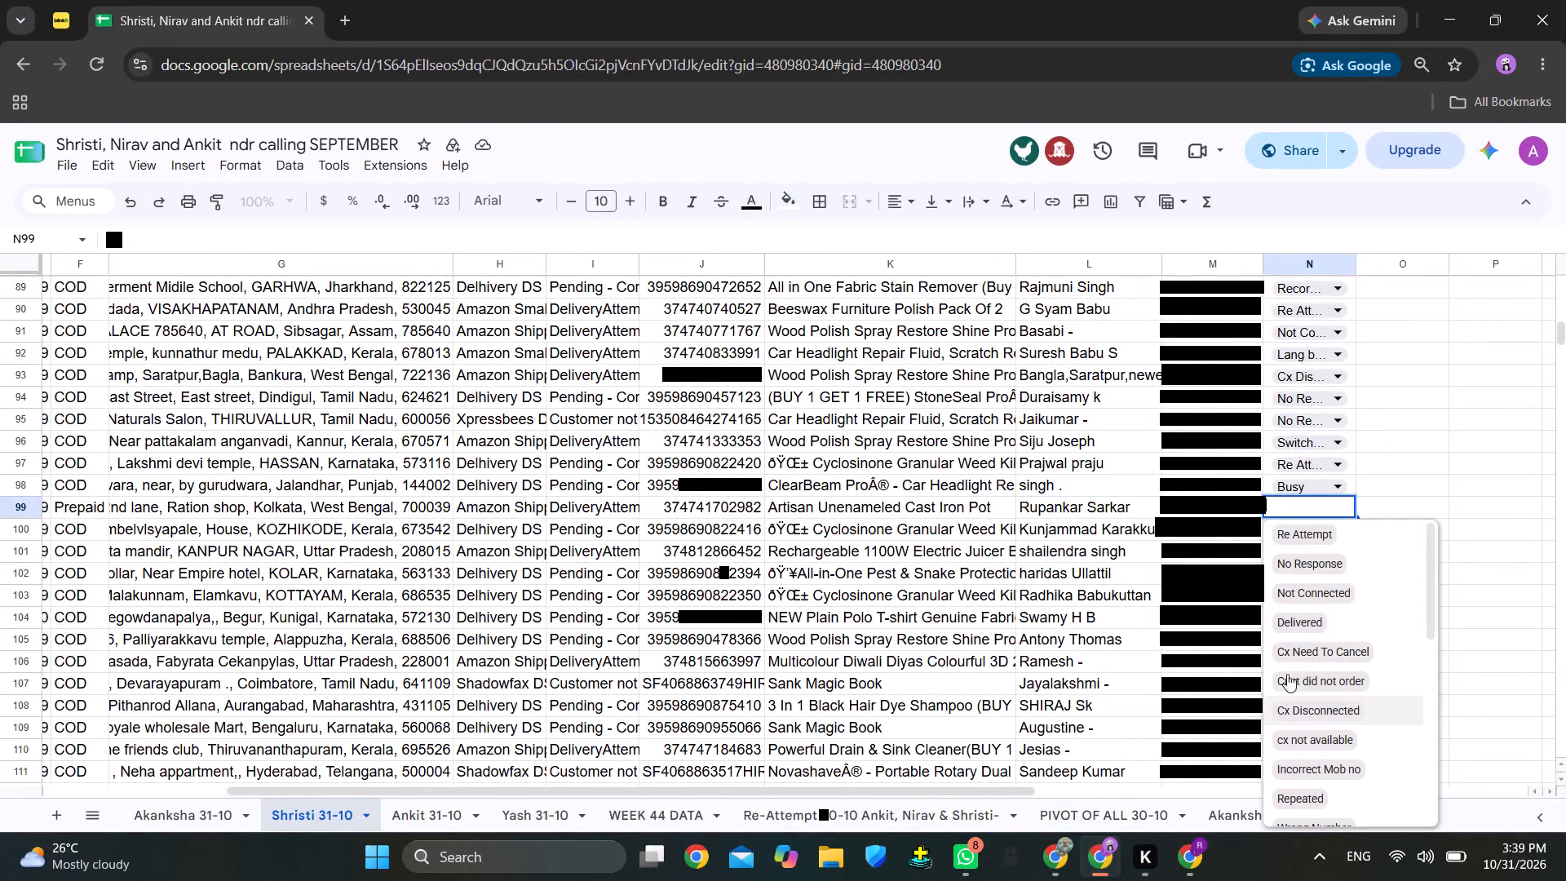
Look up the phone number and customer name in row 100 and set its remark to Lang barrier.
{"action": "left_click", "coordinate": [1215, 529]}
{"action": "scroll", "coordinate": [1172, 571], "scroll_direction": "down", "scroll_amount": 1}
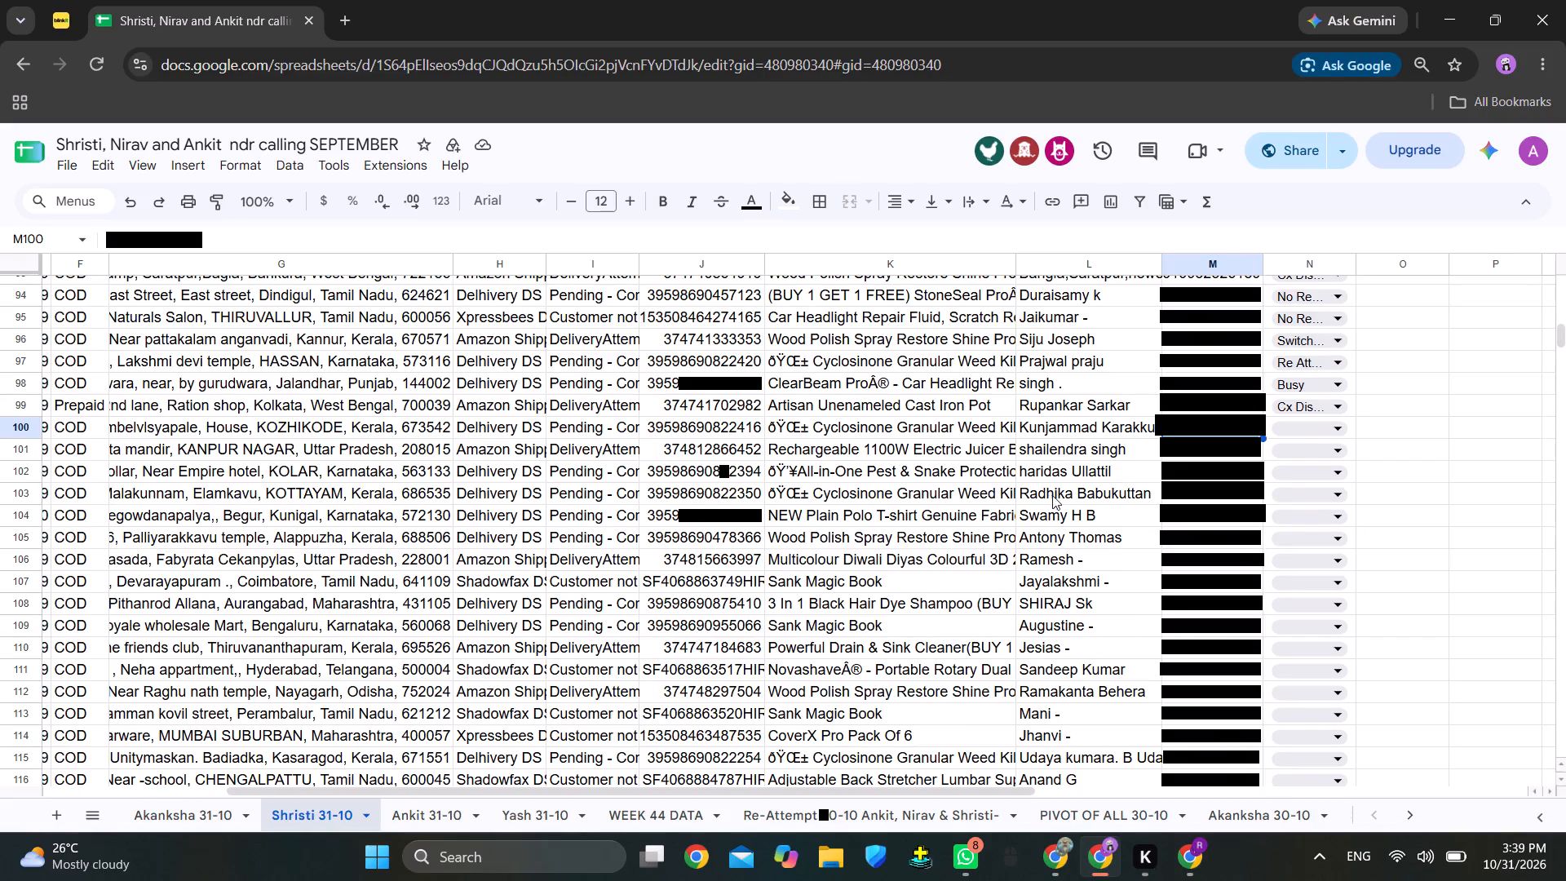
{"action": "left_click", "coordinate": [1104, 424]}
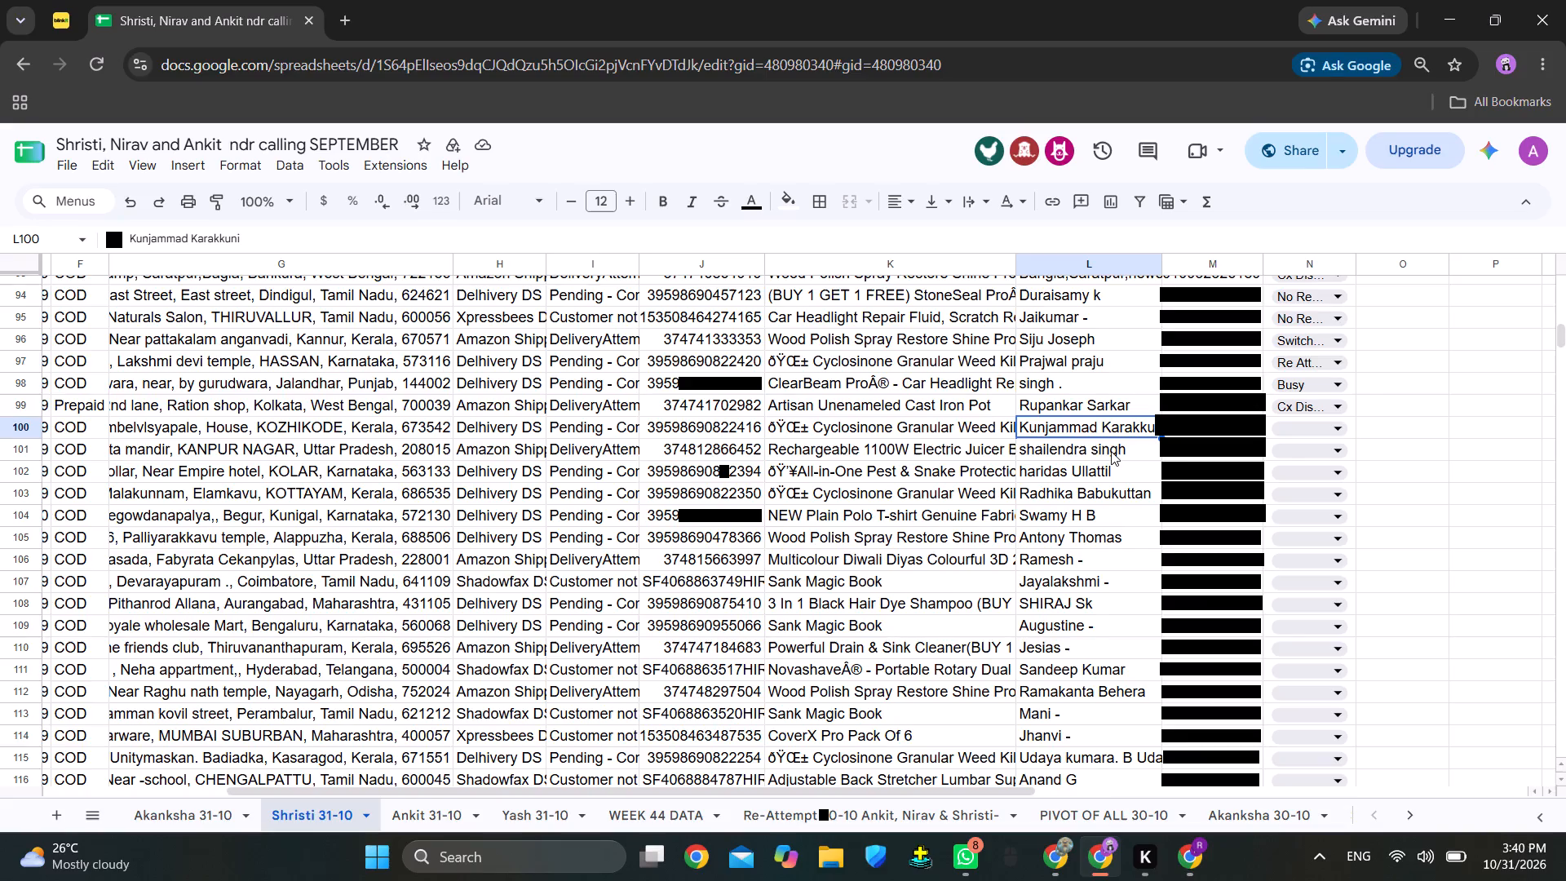
{"action": "left_click", "coordinate": [1321, 432]}
{"action": "scroll", "coordinate": [1316, 526], "scroll_direction": "down", "scroll_amount": 7}
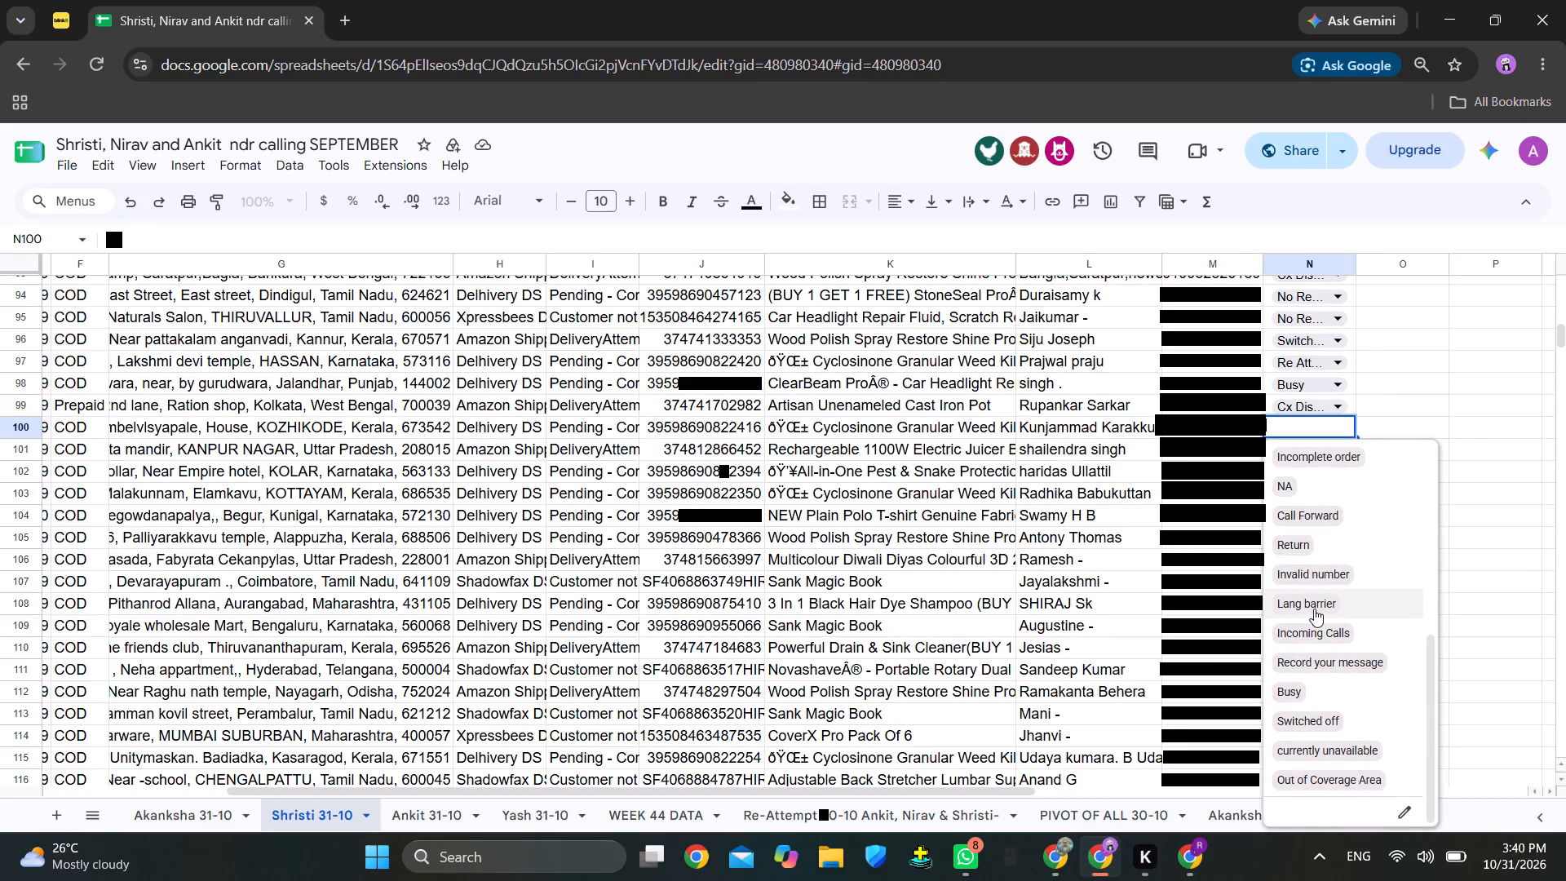
{"action": "left_click", "coordinate": [1314, 608]}
Look up the phone number and customer name in row 101 and set its remark to Record your message.
{"action": "left_click", "coordinate": [1236, 450]}
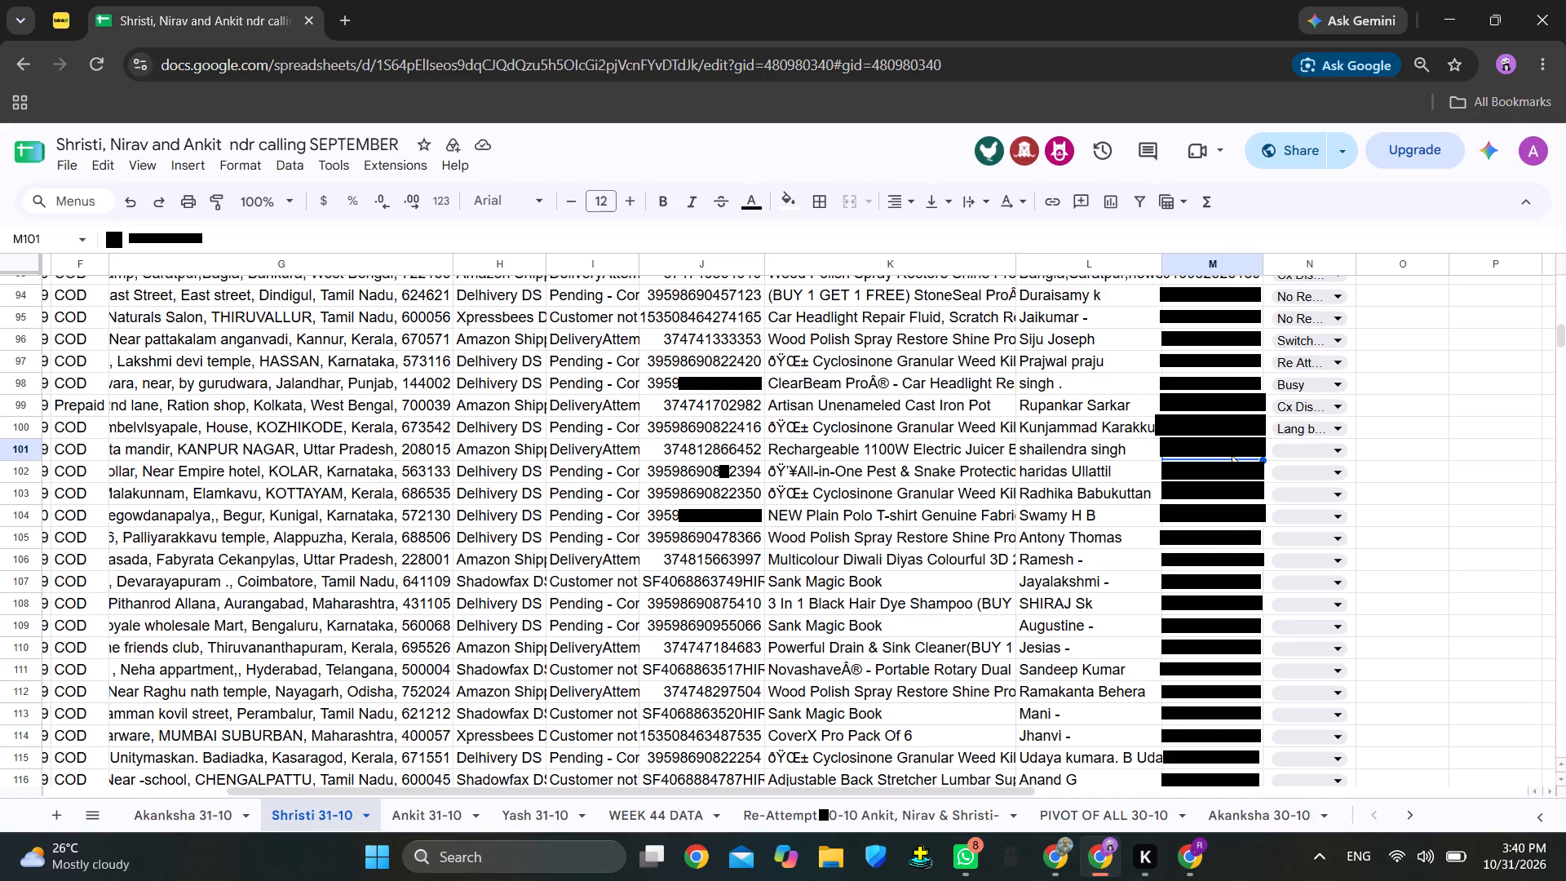
{"action": "left_click", "coordinate": [1121, 450]}
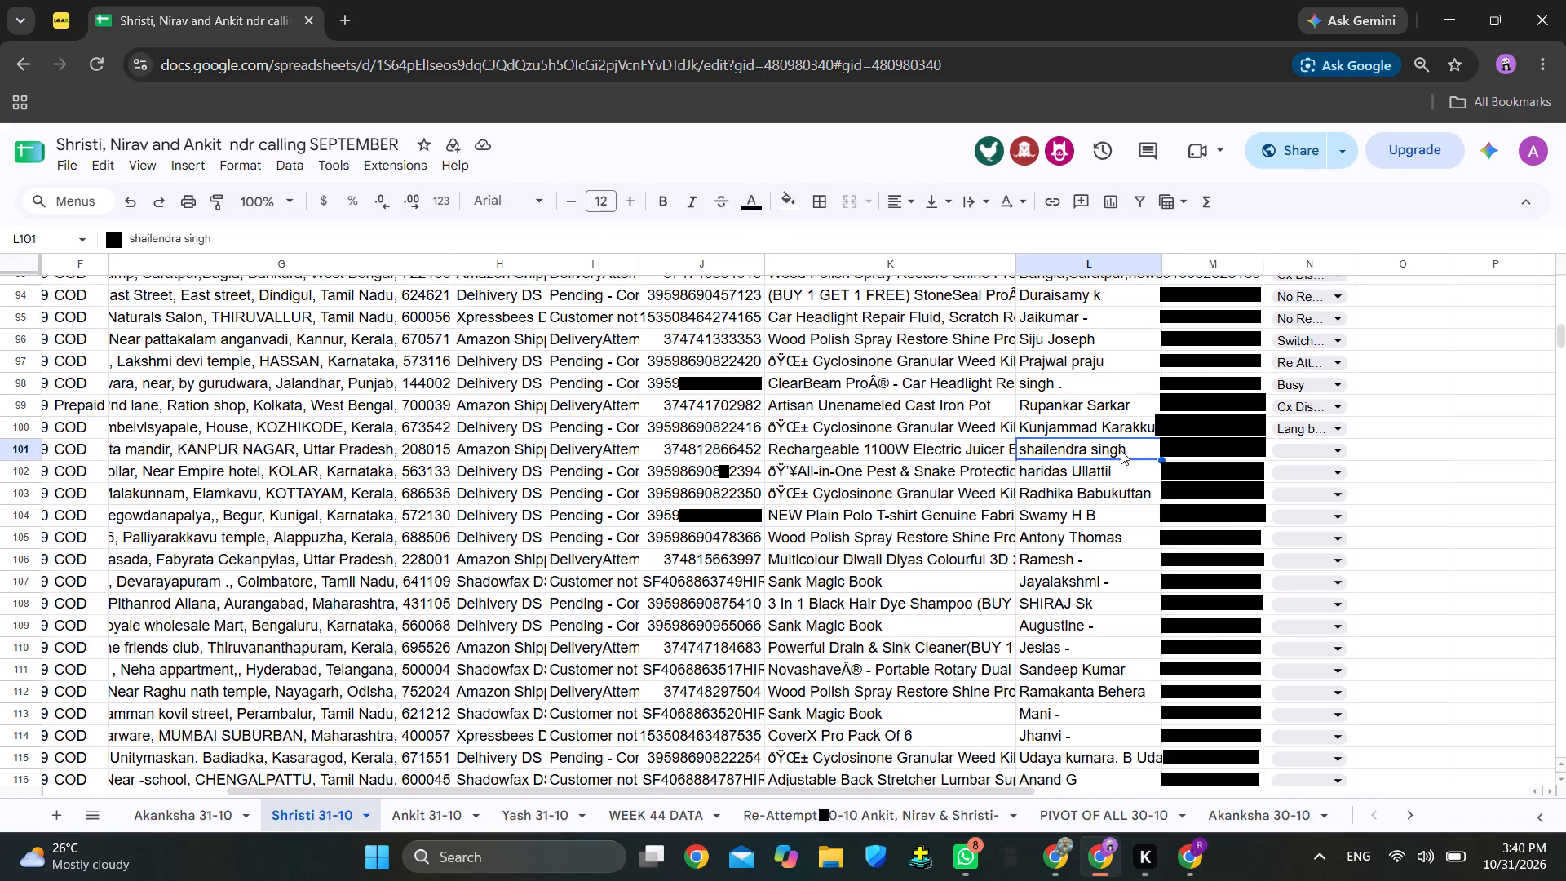
{"action": "left_click", "coordinate": [1293, 449]}
{"action": "scroll", "coordinate": [1325, 571], "scroll_direction": "down", "scroll_amount": 6}
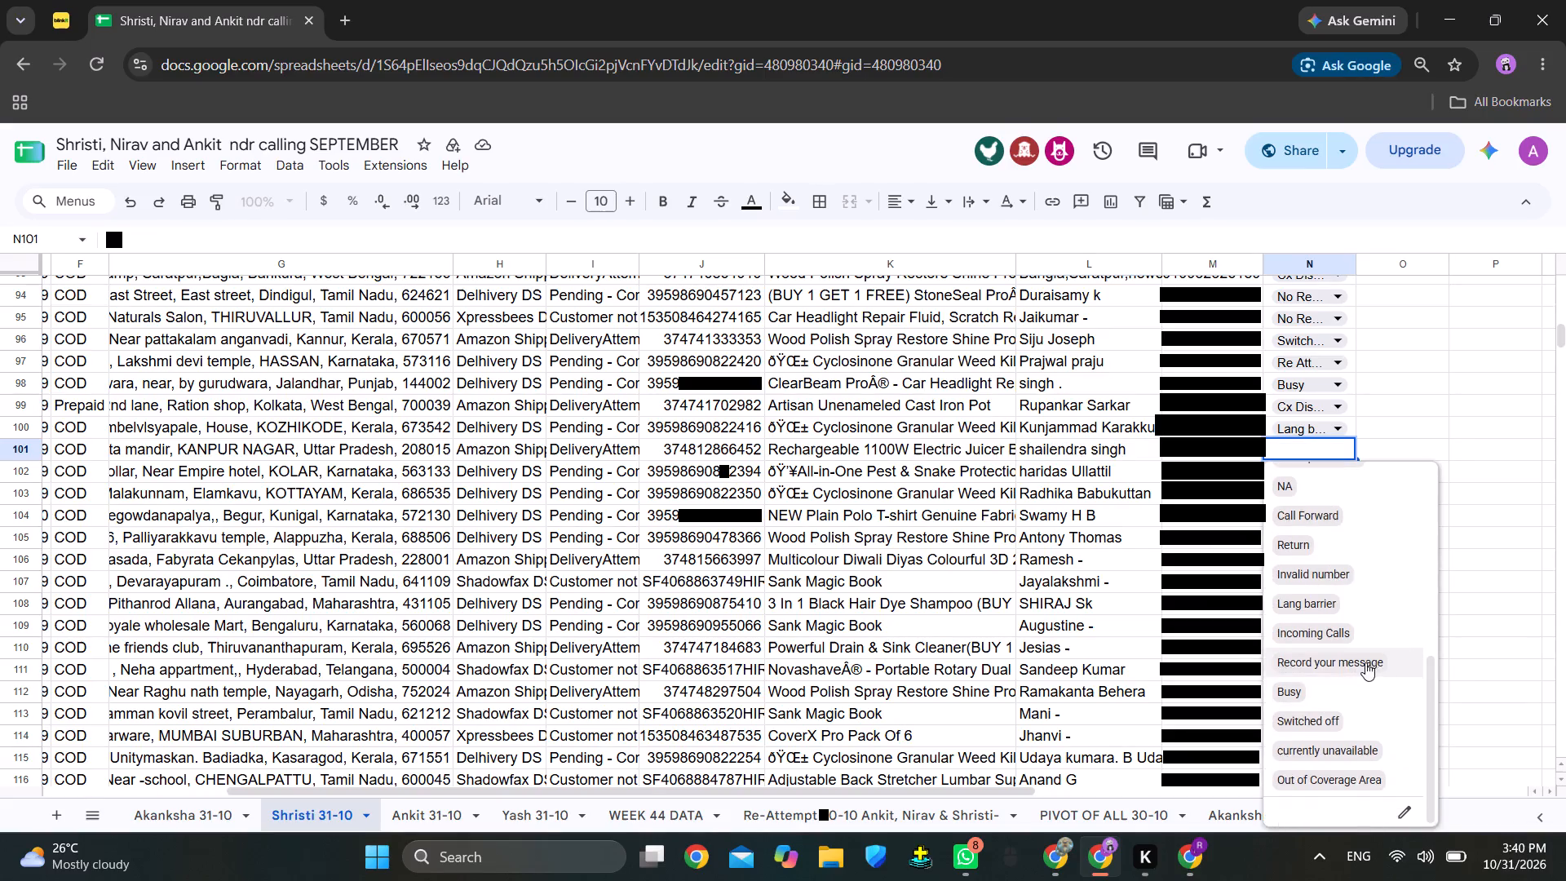
{"action": "left_click", "coordinate": [1365, 662]}
Look up the phone number and customer name in row 102 and set its remark to No Response.
{"action": "left_click", "coordinate": [1232, 478]}
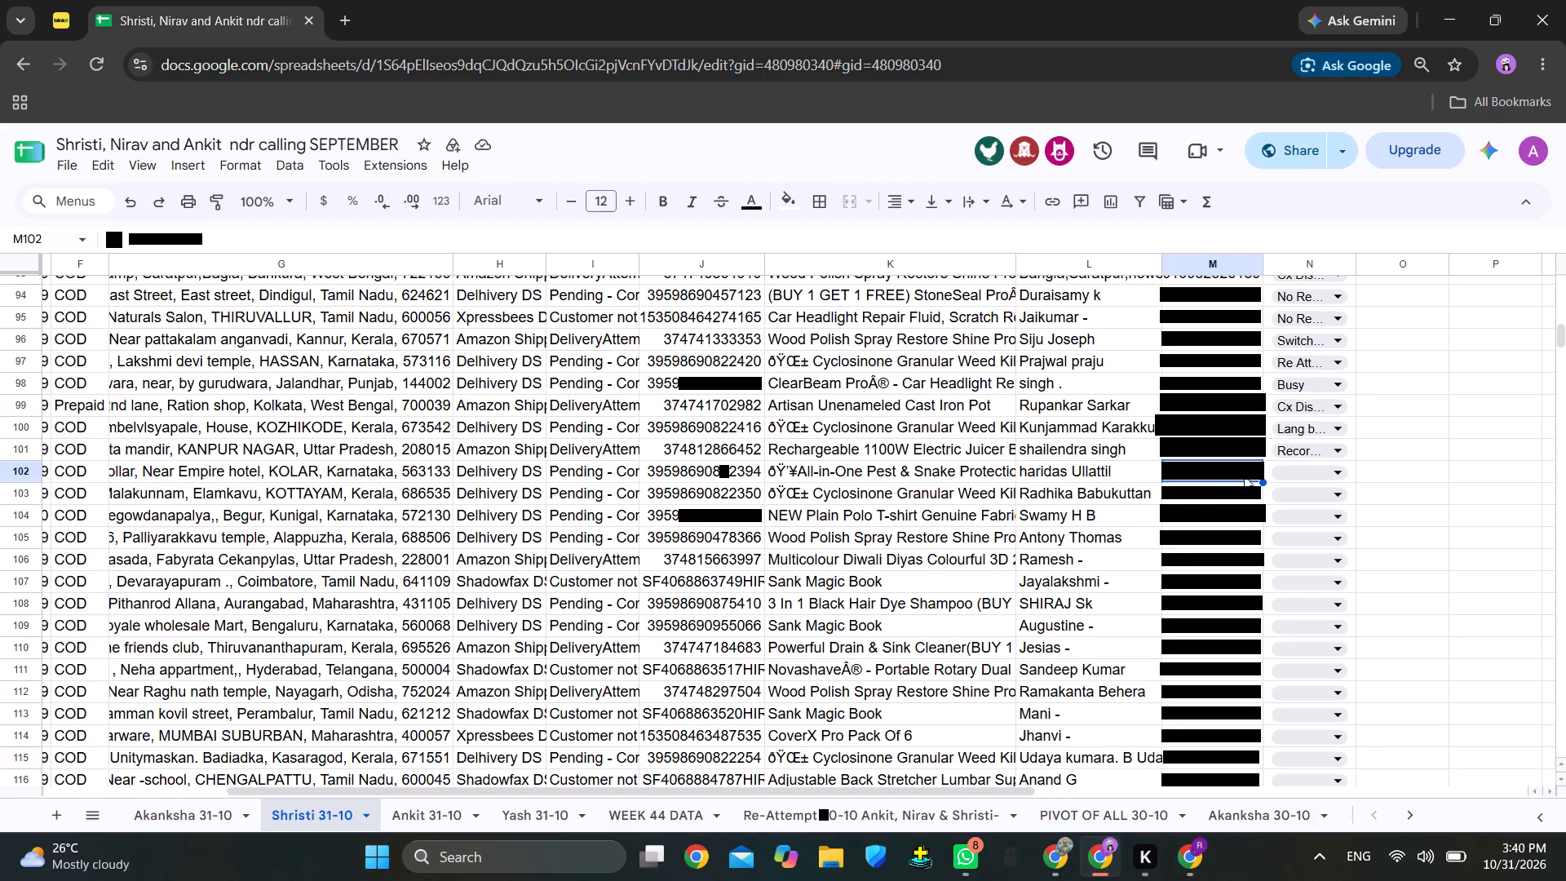
{"action": "left_click", "coordinate": [1147, 471]}
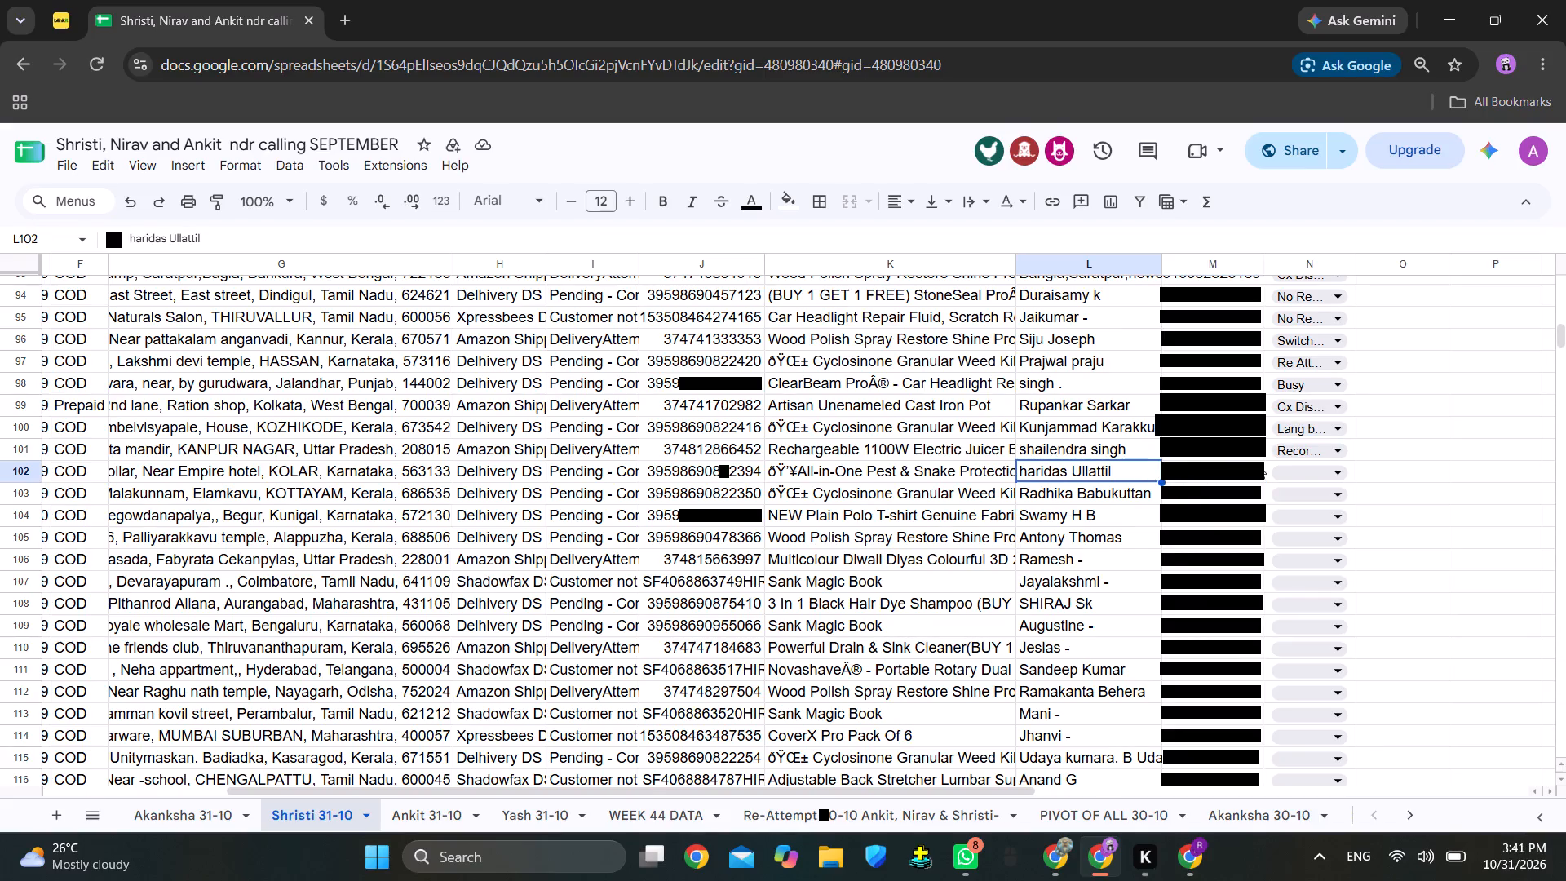
{"action": "left_click", "coordinate": [1301, 472]}
{"action": "left_click", "coordinate": [1322, 523]}
Look up the phone number in row 103 and set its remark to currently unavailable.
{"action": "left_click", "coordinate": [1226, 494]}
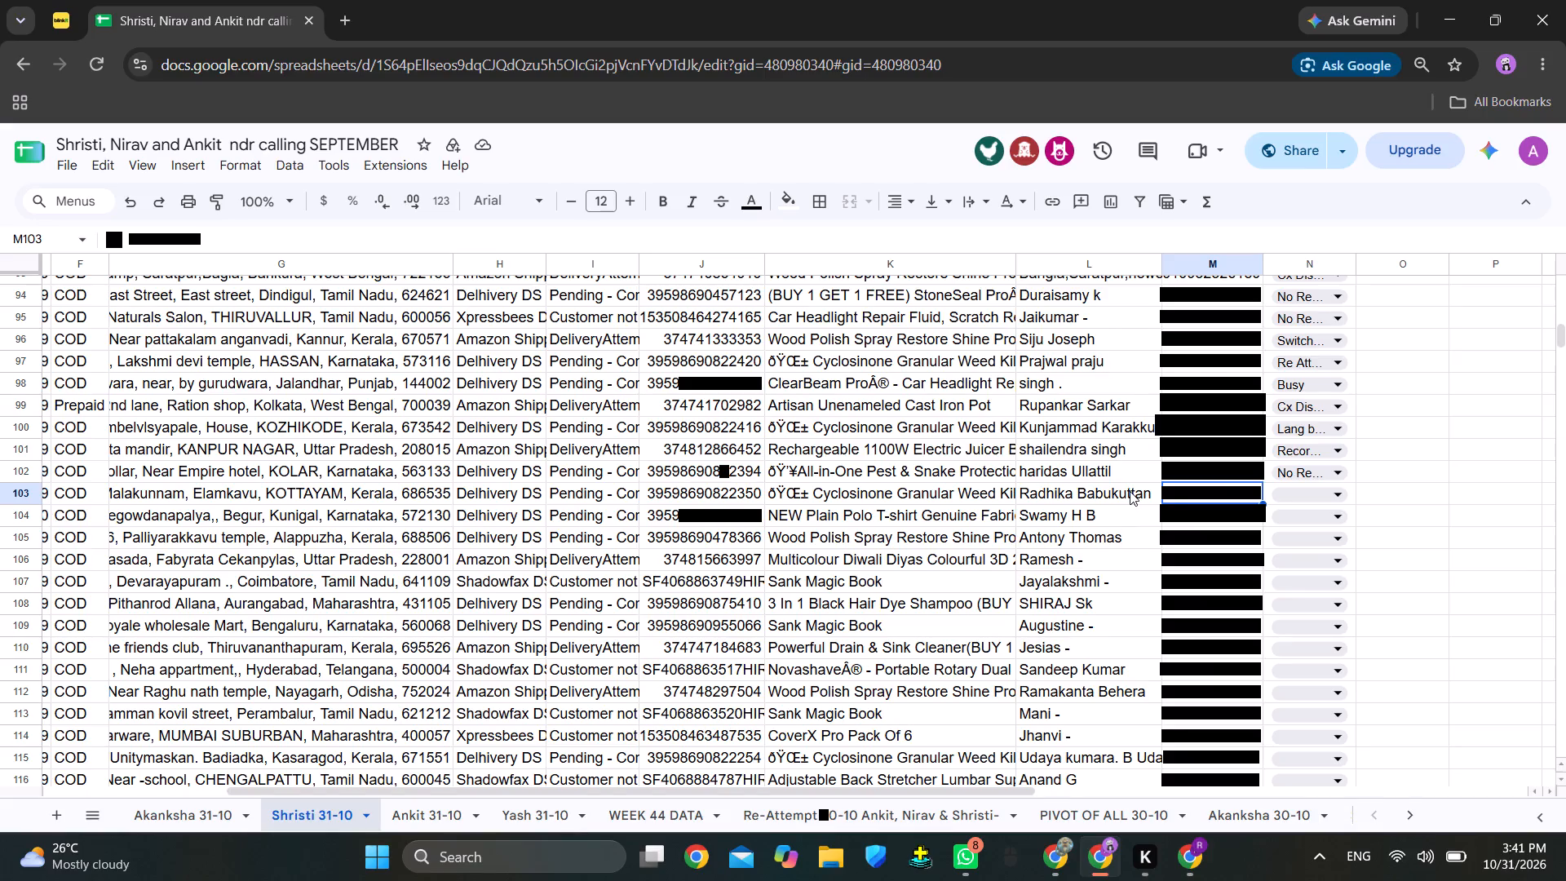
{"action": "left_click", "coordinate": [1303, 498]}
{"action": "scroll", "coordinate": [1331, 638], "scroll_direction": "down", "scroll_amount": 8}
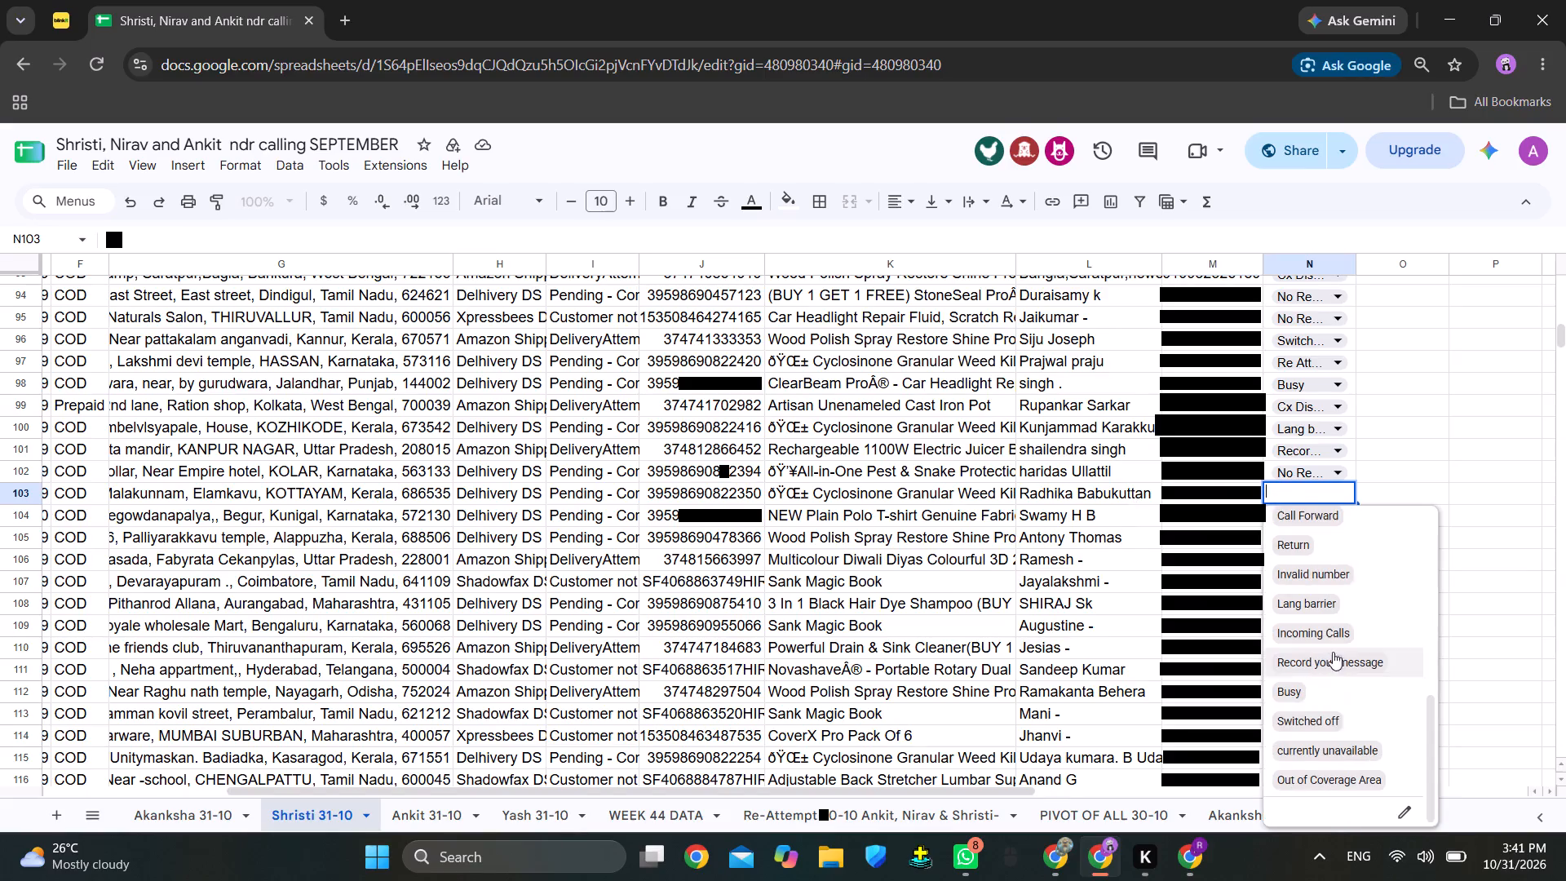
{"action": "left_click", "coordinate": [1343, 755]}
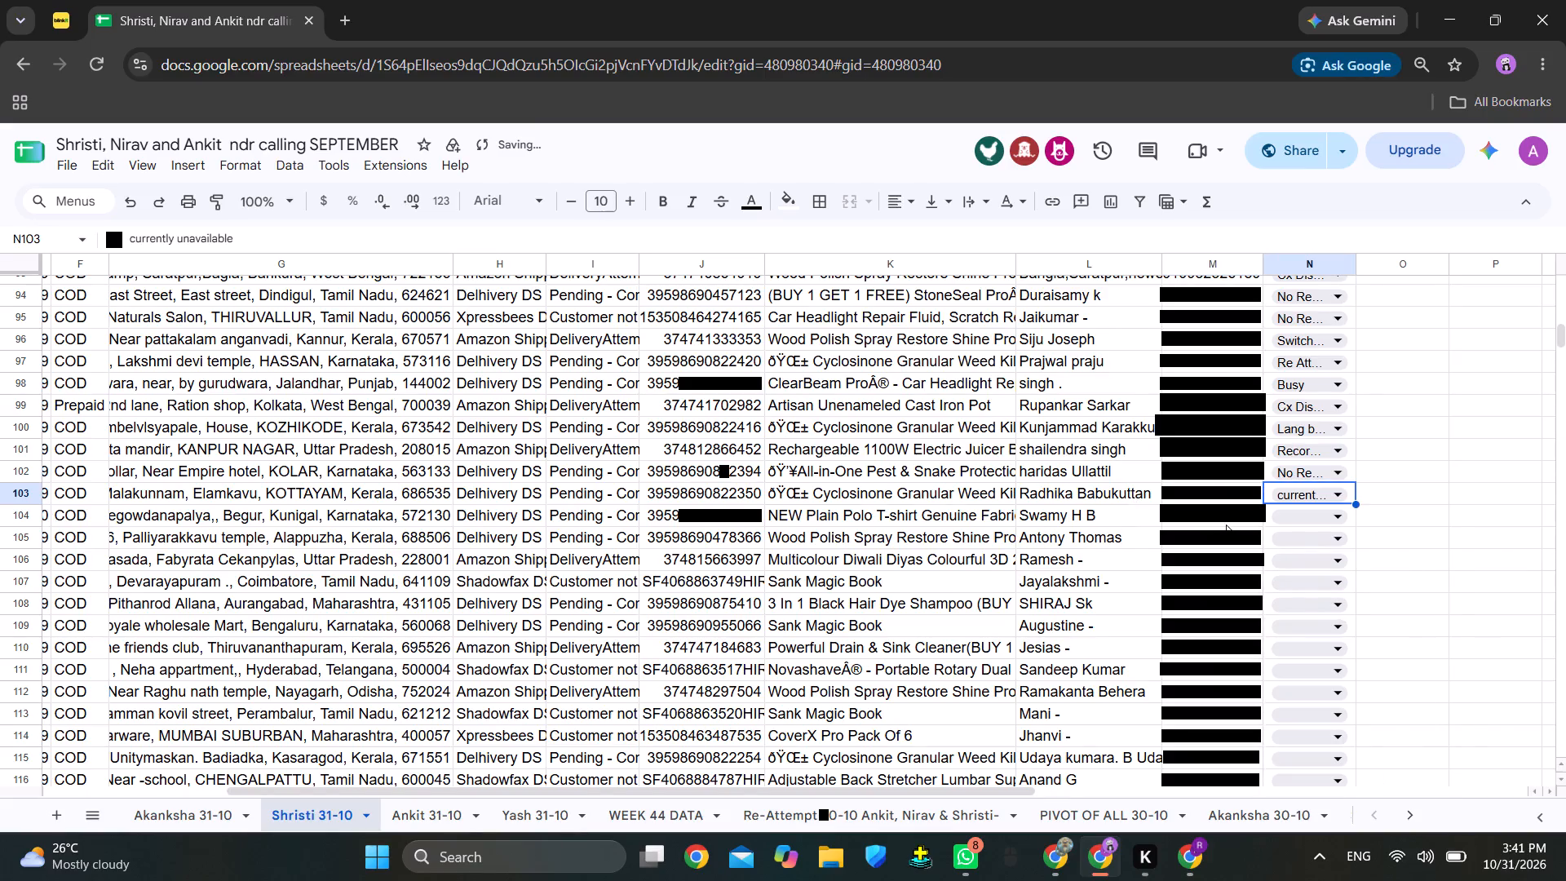
Look up the phone number and customer name in row 104 and set its remark to Re Attempt.
{"action": "left_click", "coordinate": [1226, 521]}
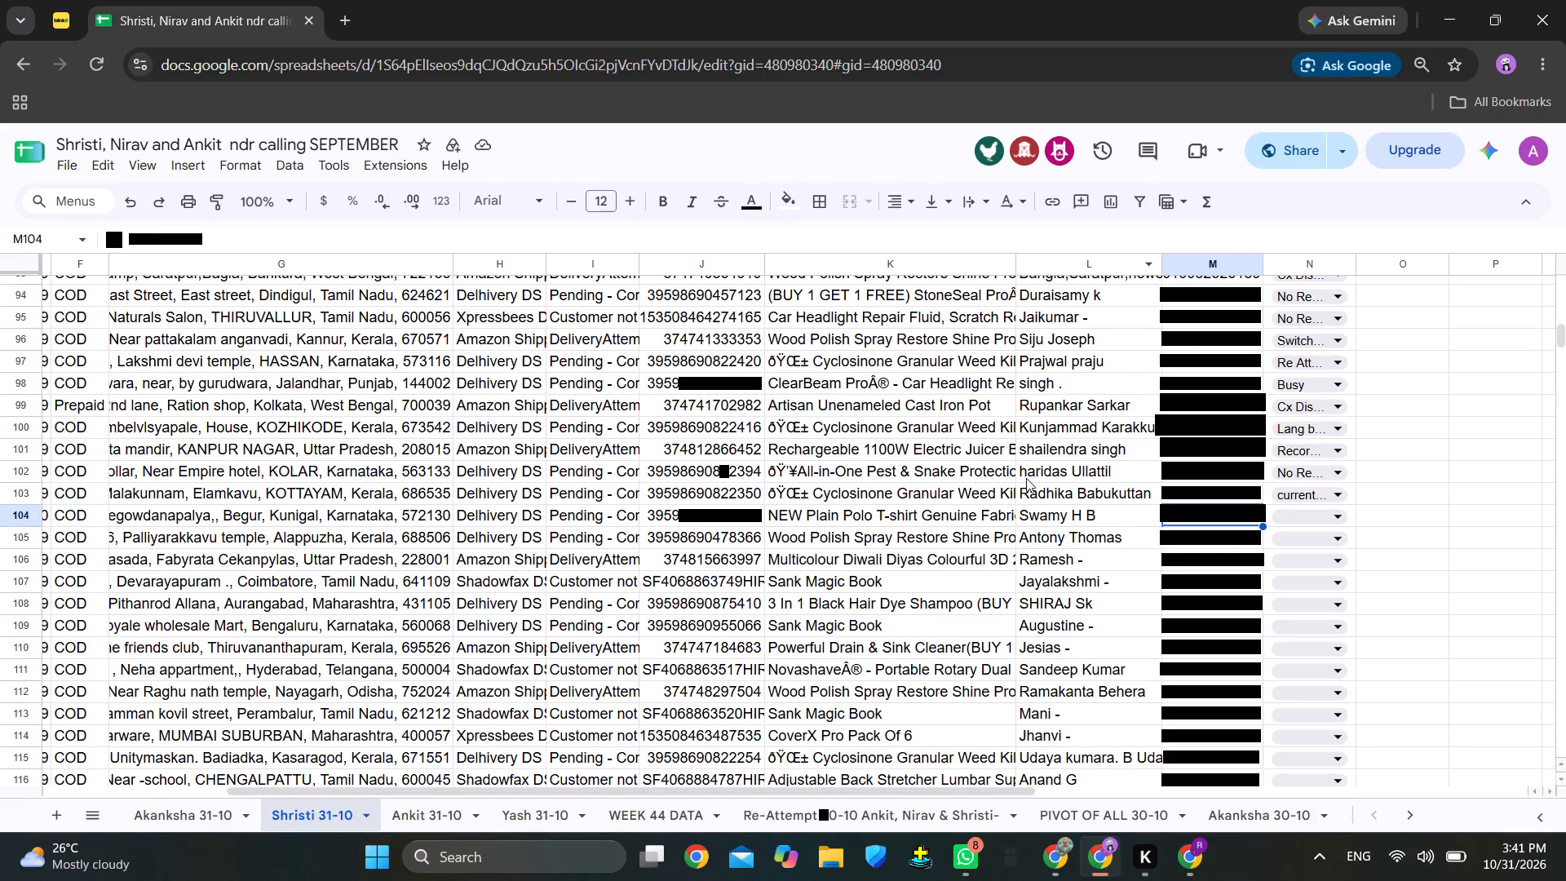
{"action": "left_click", "coordinate": [1064, 513]}
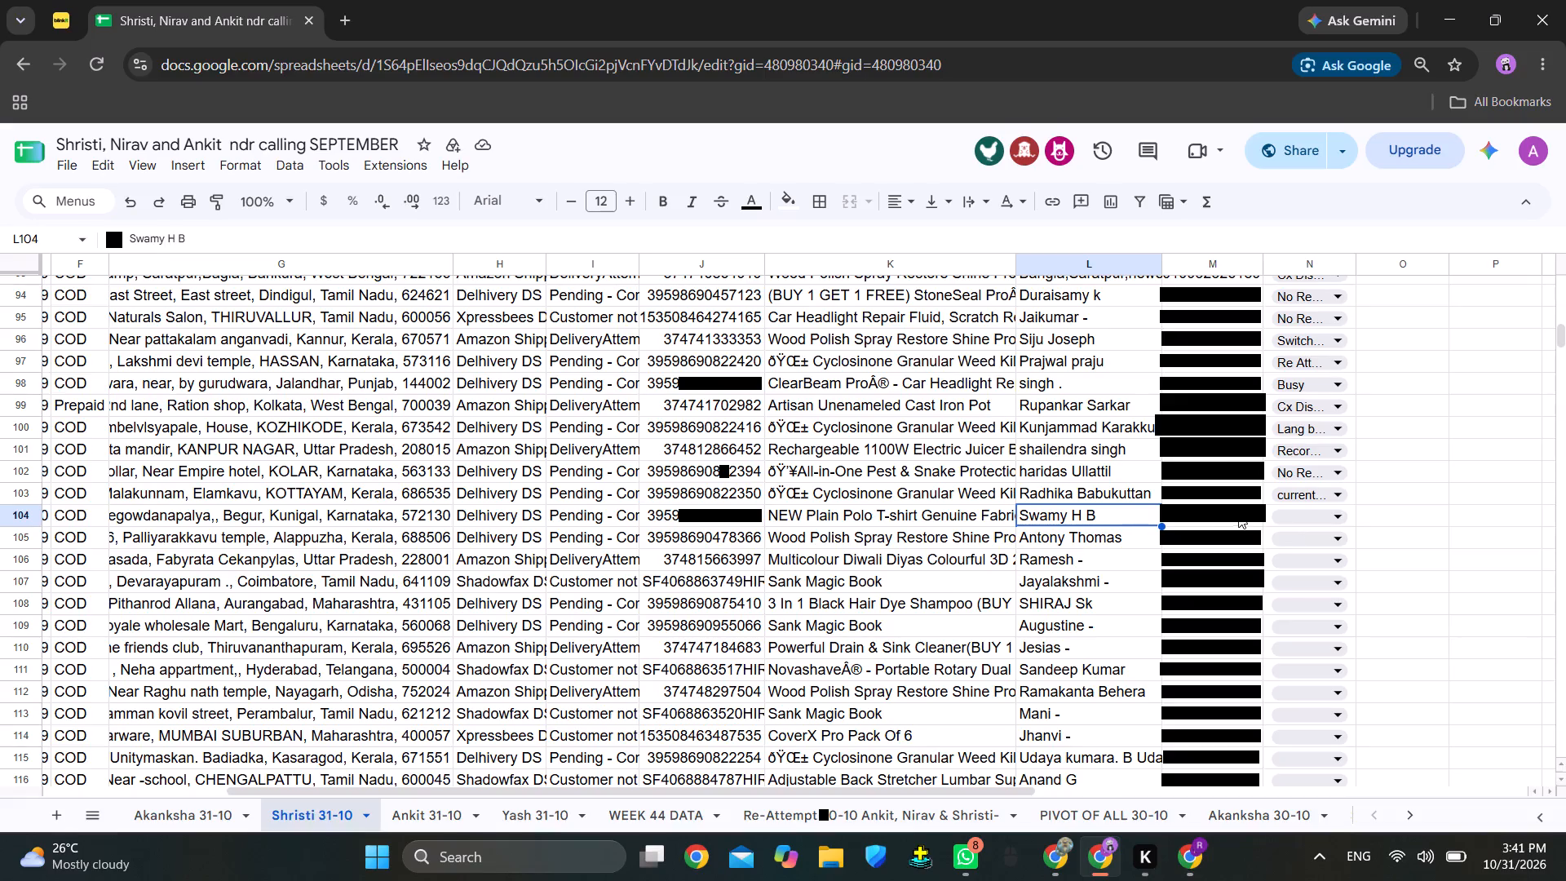
{"action": "left_click", "coordinate": [1303, 516]}
{"action": "left_click", "coordinate": [1319, 541]}
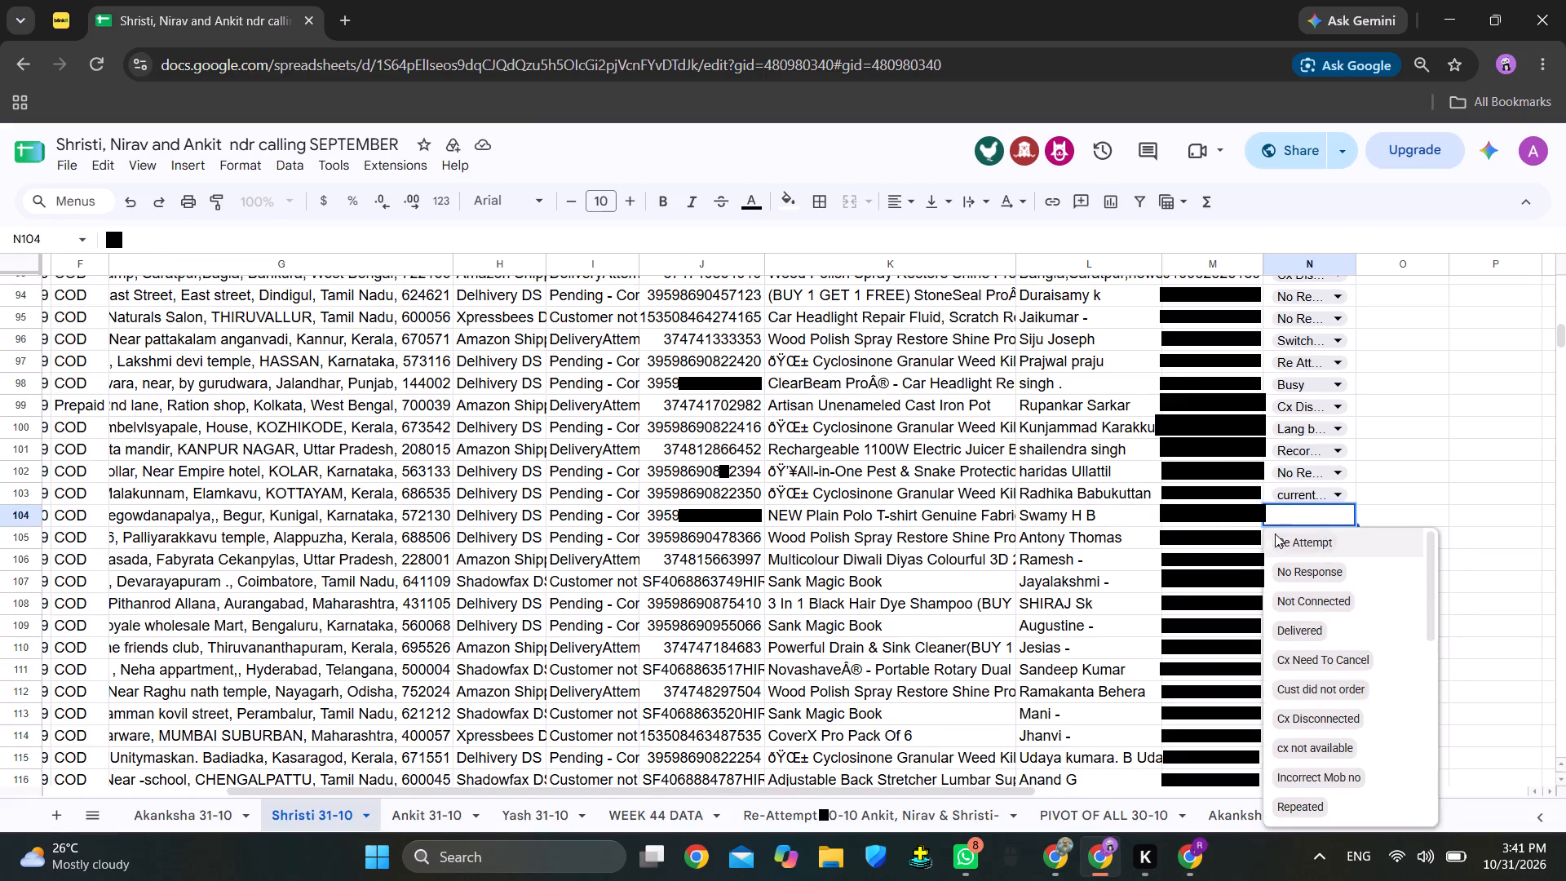
Look up the phone number and customer name in row 105 and set its remark to Re Attempt.
{"action": "left_click", "coordinate": [1215, 534]}
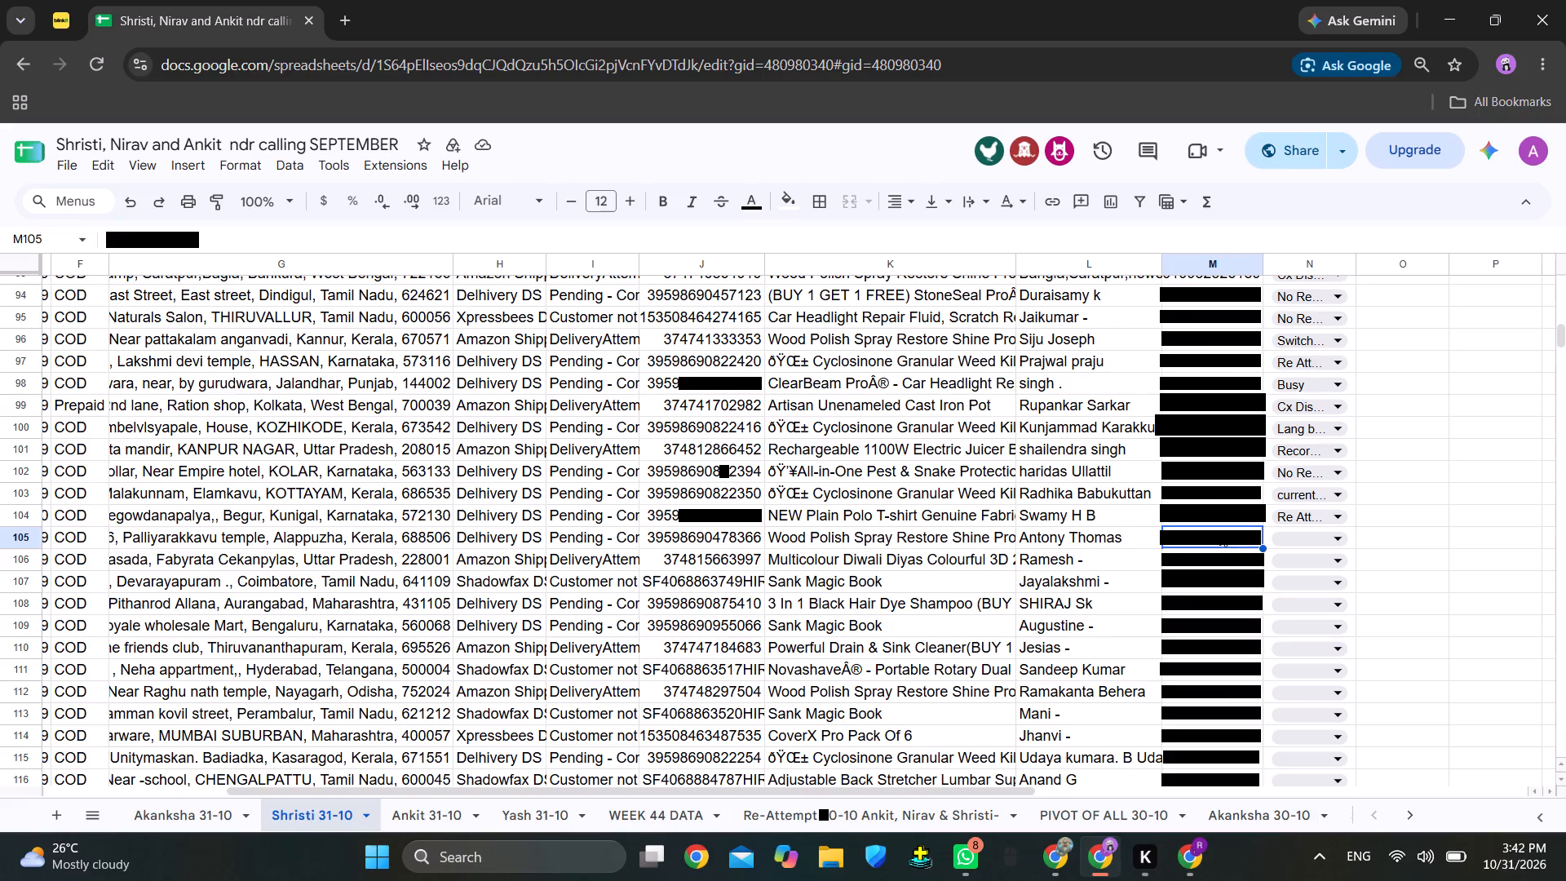
{"action": "left_click", "coordinate": [1087, 538]}
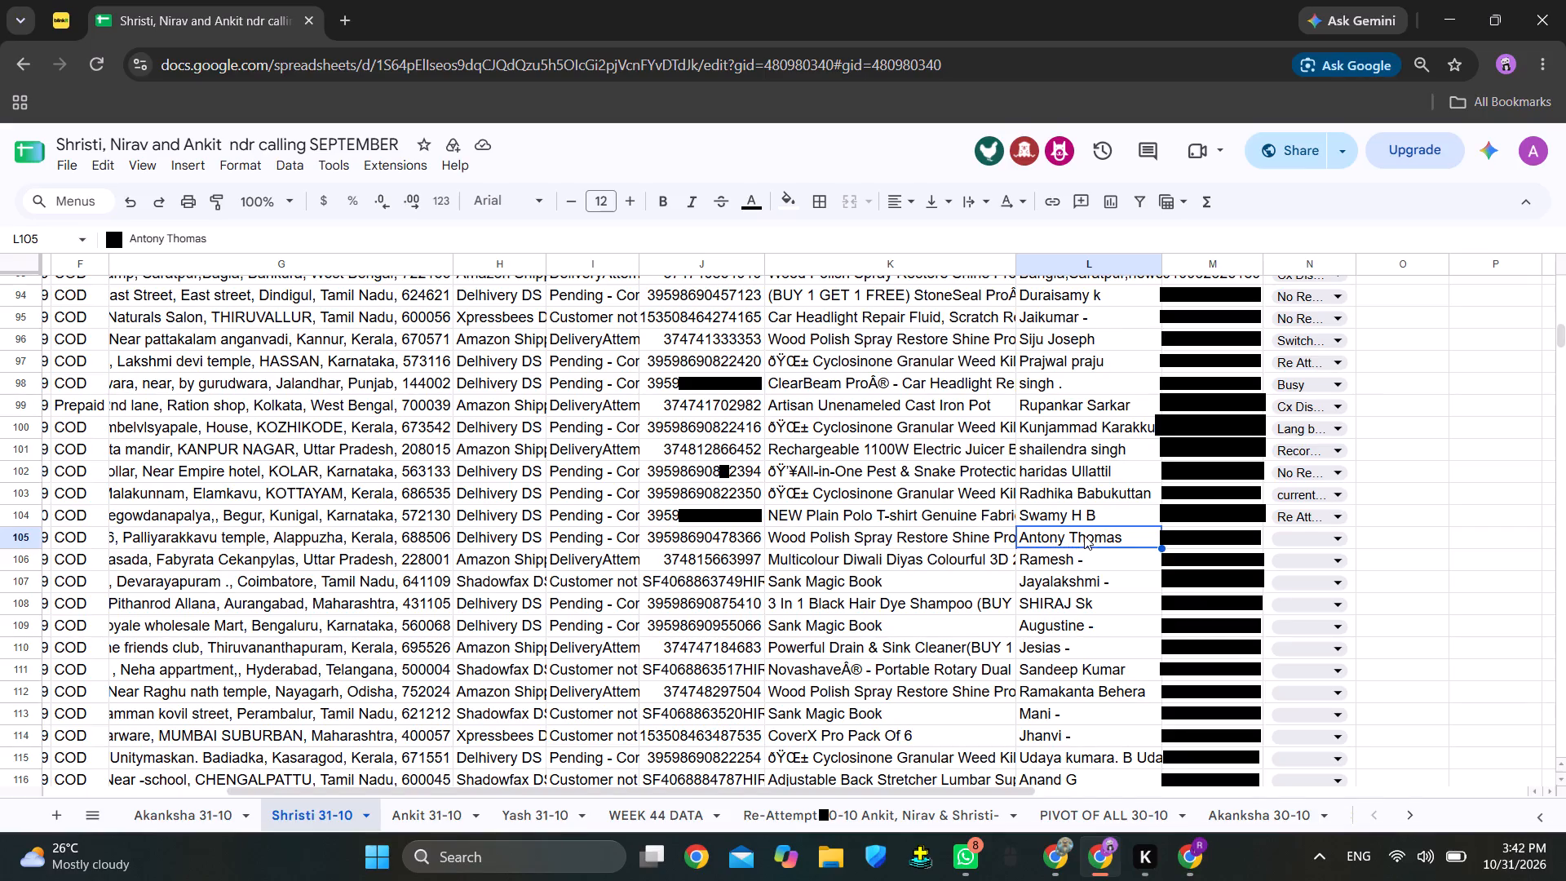
{"action": "scroll", "coordinate": [1084, 536], "scroll_direction": "down", "scroll_amount": 1}
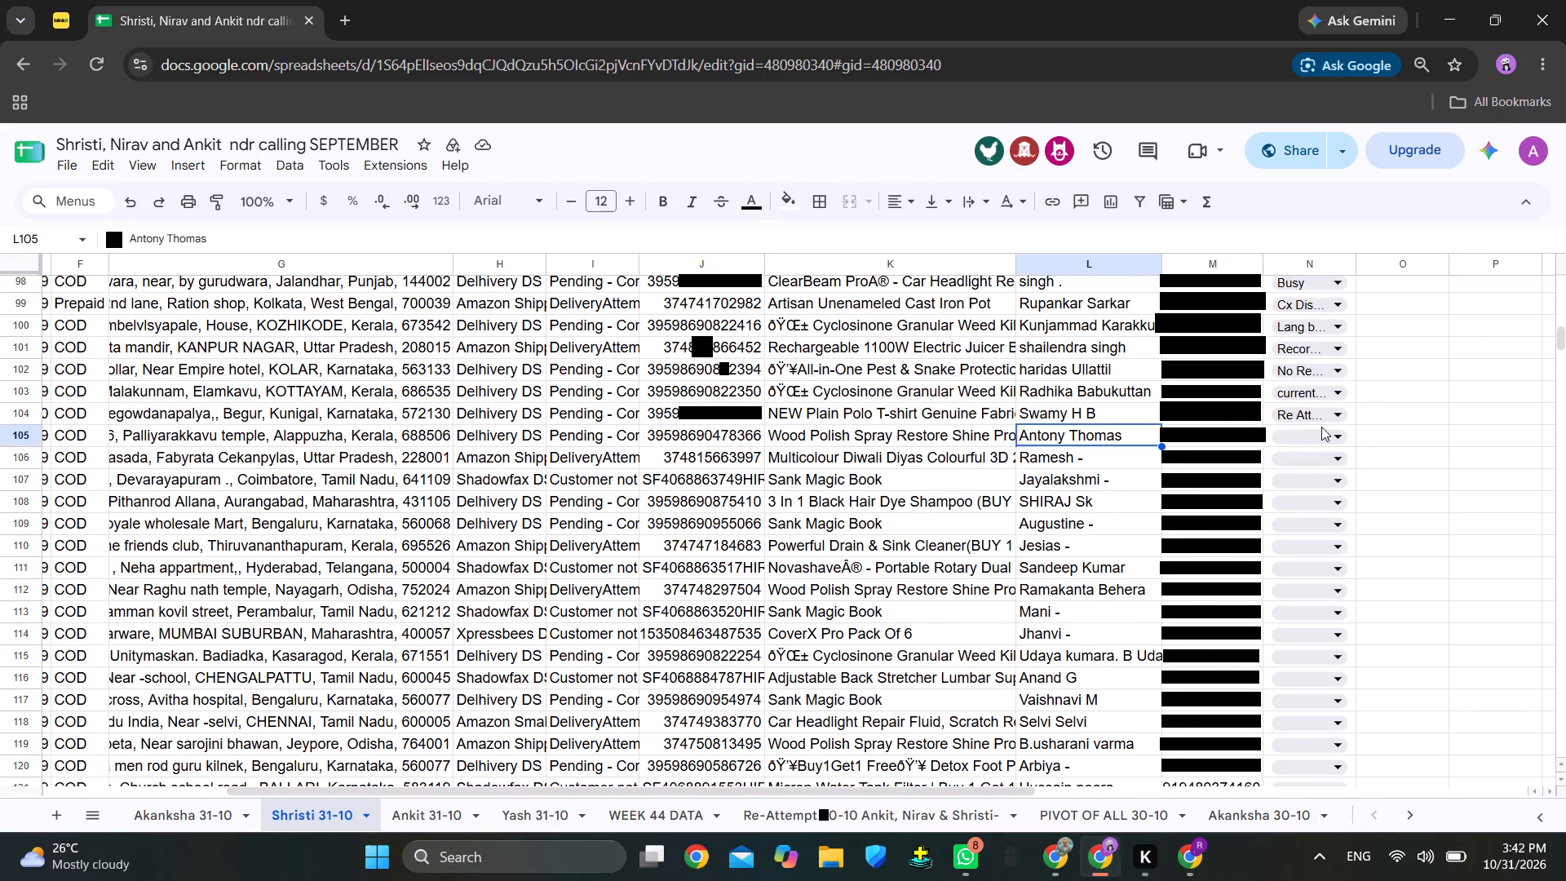
{"action": "left_click", "coordinate": [1301, 434]}
{"action": "left_click", "coordinate": [1321, 464]}
Look up the phone number and customer name in row 106 and set its remark to Cx Disconnected.
{"action": "left_click", "coordinate": [1238, 459]}
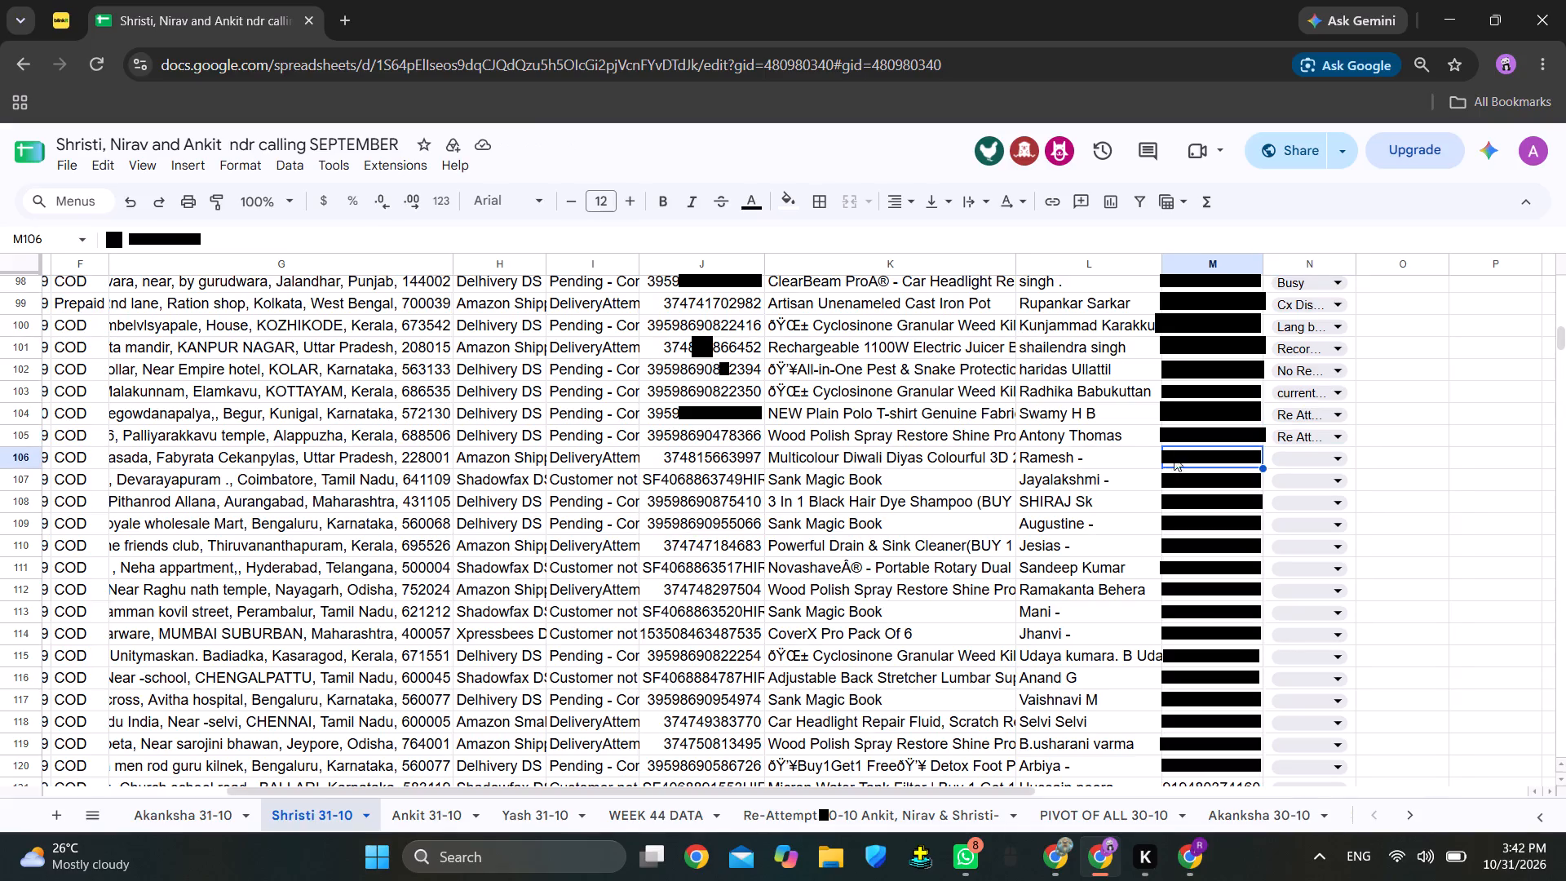
{"action": "left_click", "coordinate": [1103, 462]}
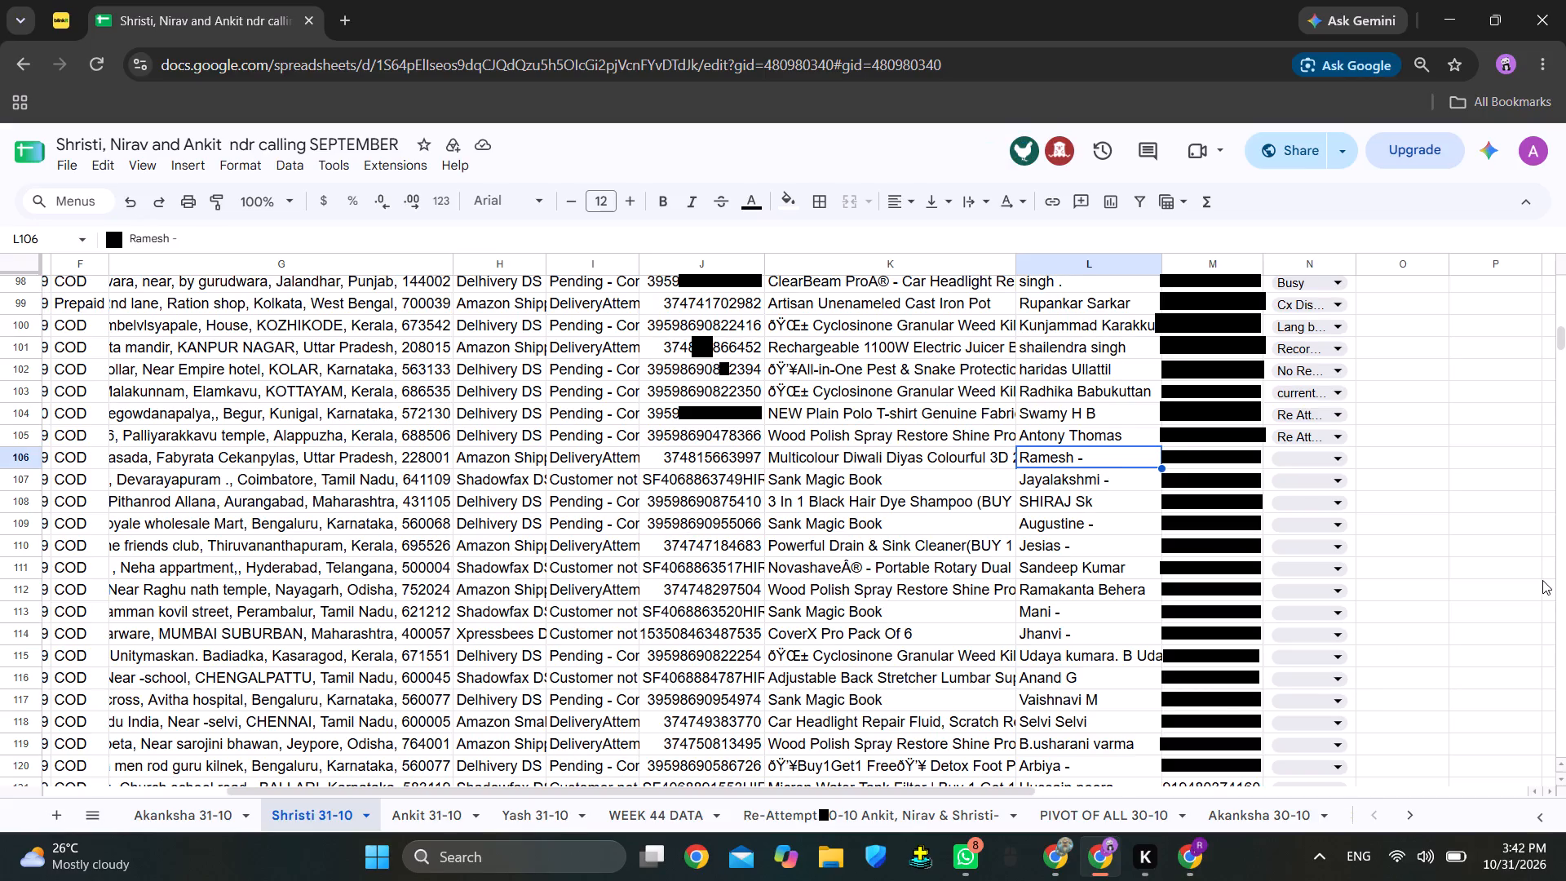
{"action": "left_click", "coordinate": [1313, 458]}
{"action": "left_click", "coordinate": [1328, 655]}
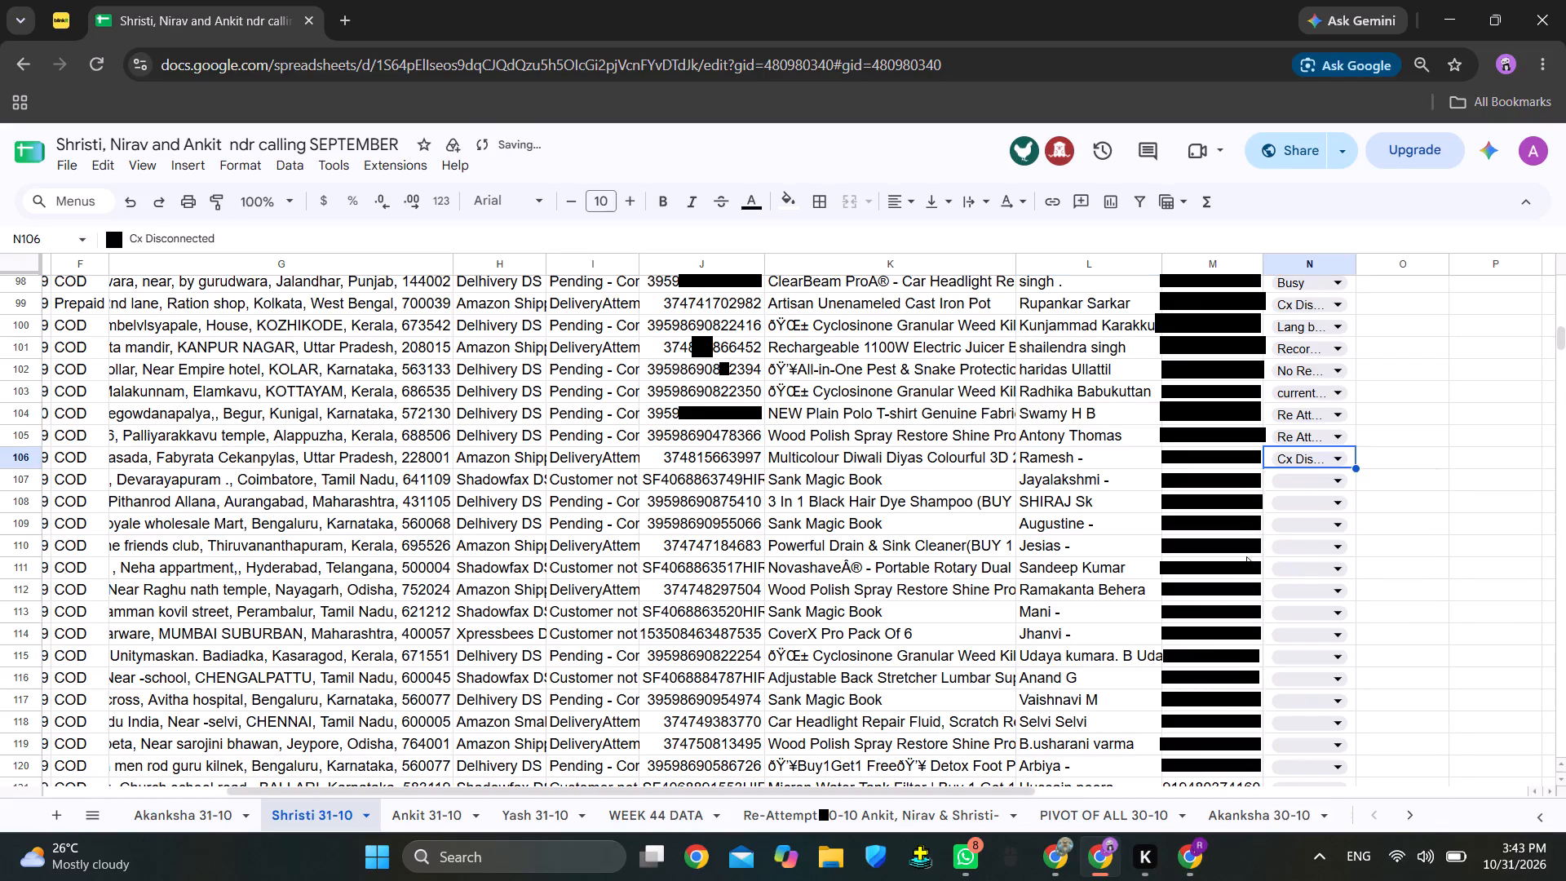
Look up the phone number and customer name in row 107 of the Shristi 31-10 sheet.
{"action": "left_click", "coordinate": [1224, 477]}
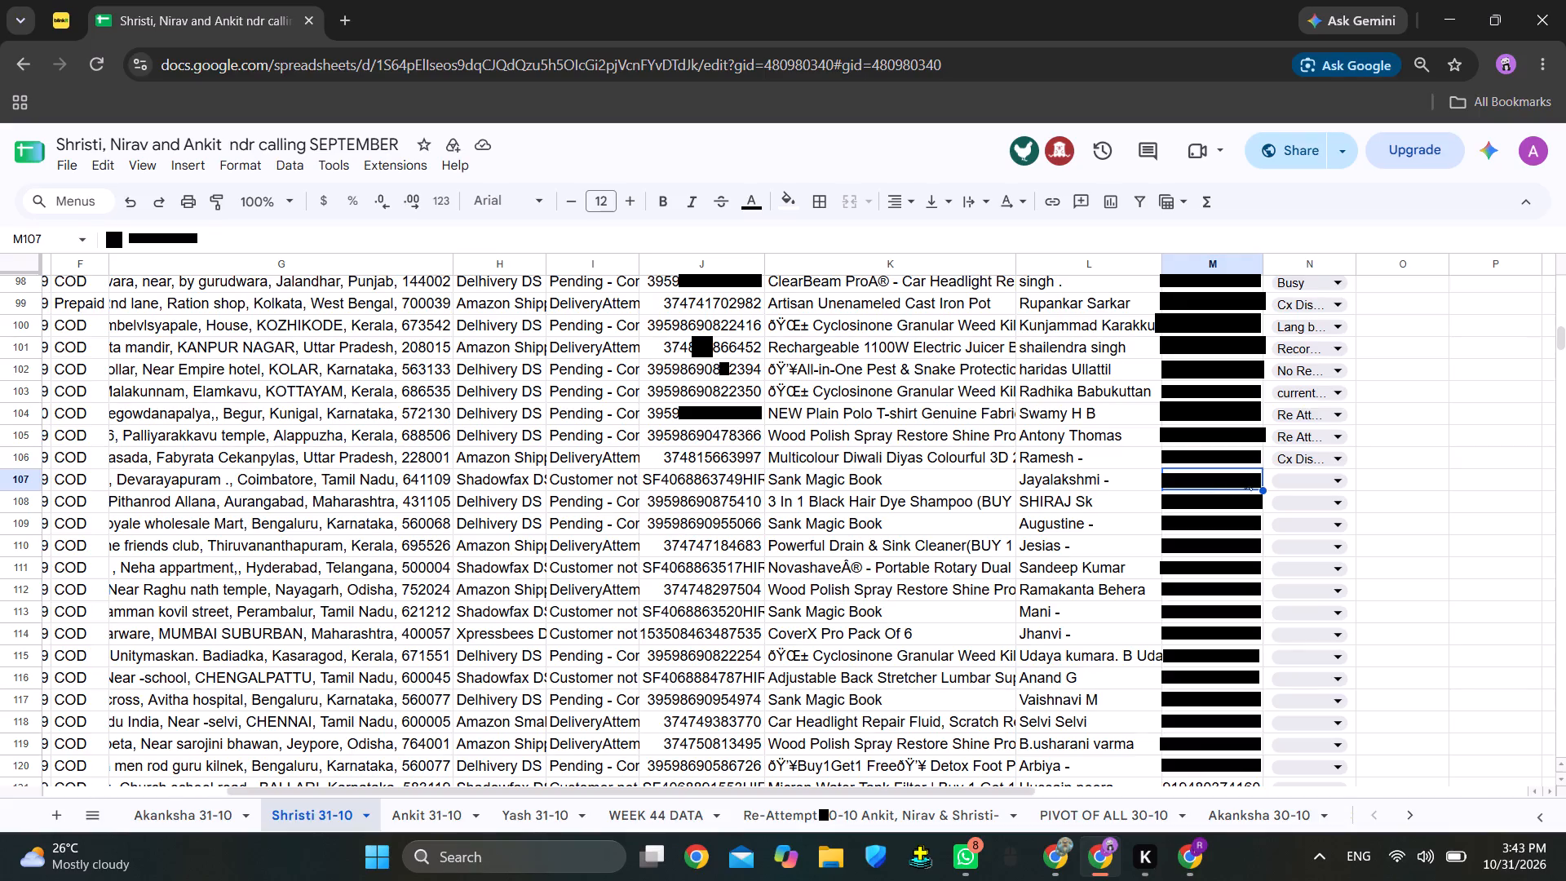
{"action": "left_click", "coordinate": [1099, 477]}
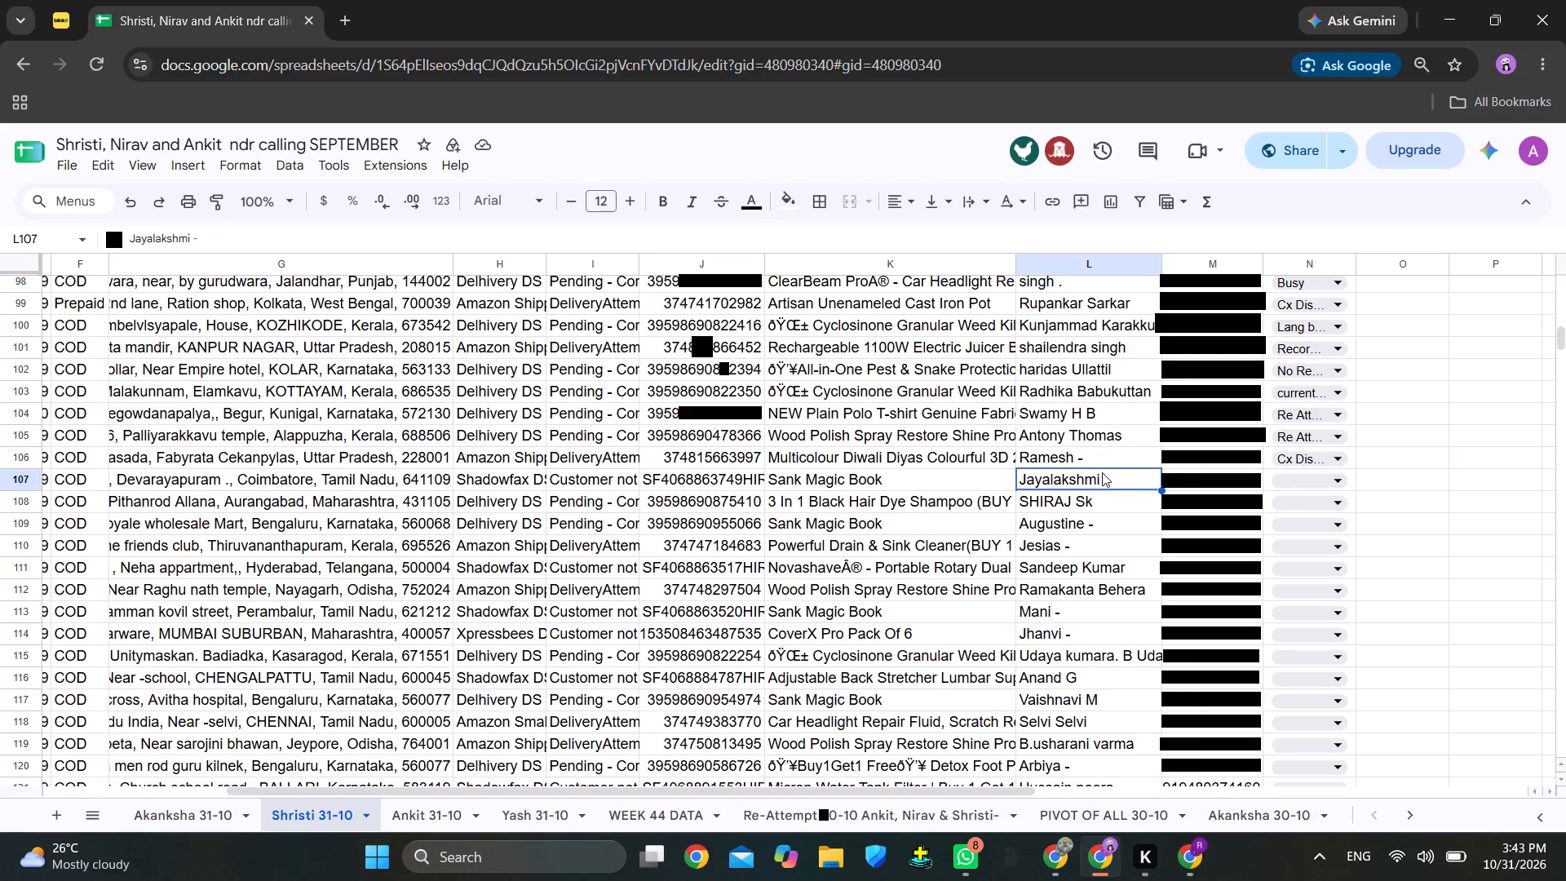
Check on the Yash 31-10 sheet how far down the call remarks have been filled in.
{"action": "left_click", "coordinate": [520, 814]}
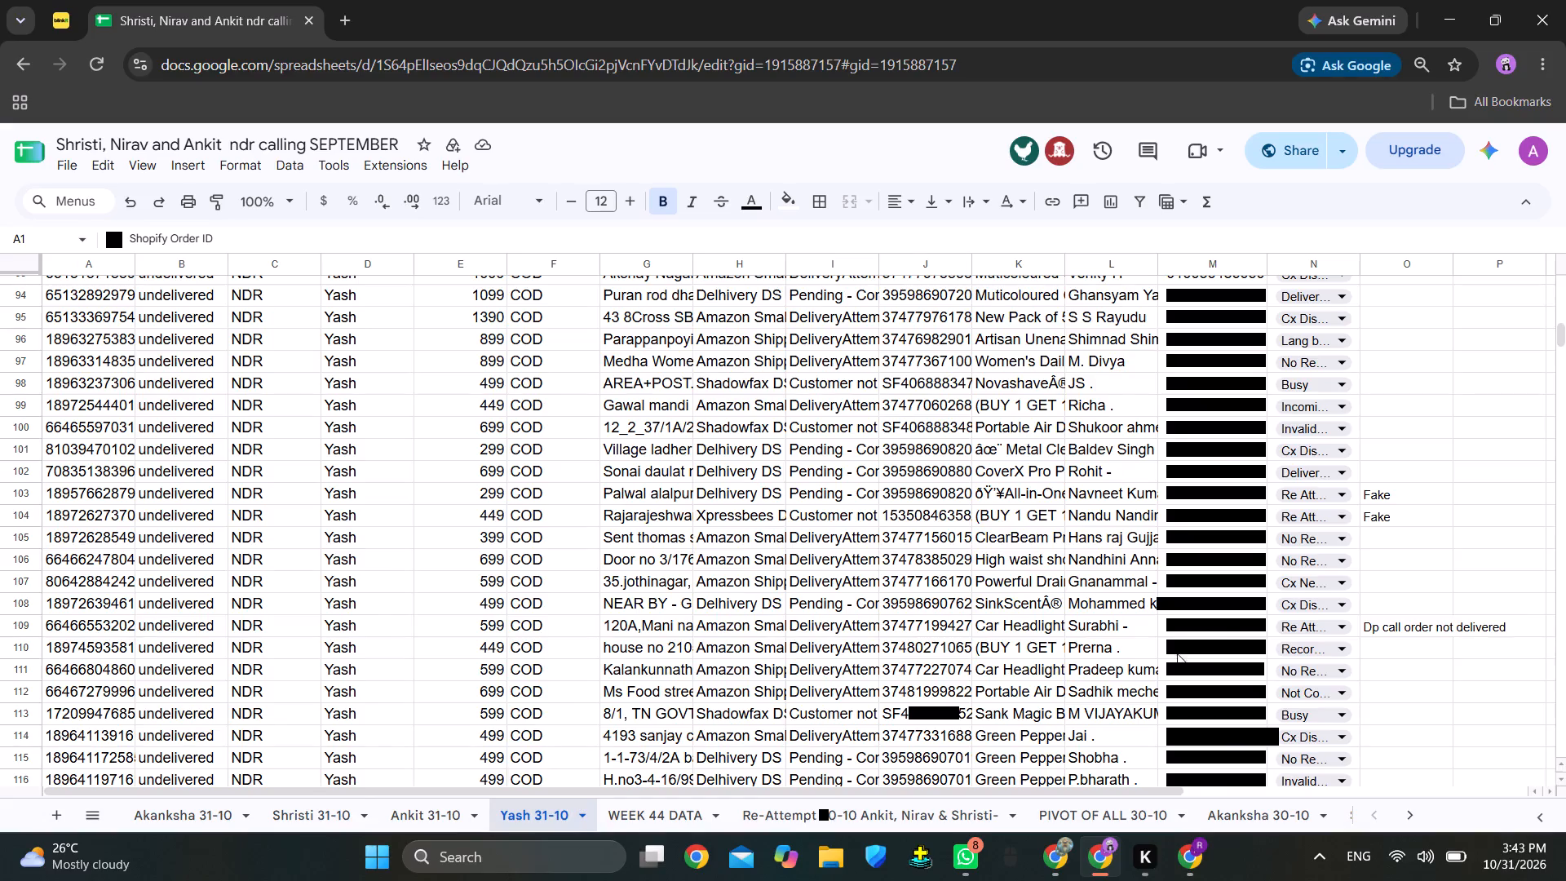
{"action": "scroll", "coordinate": [1267, 626], "scroll_direction": "down", "scroll_amount": 4}
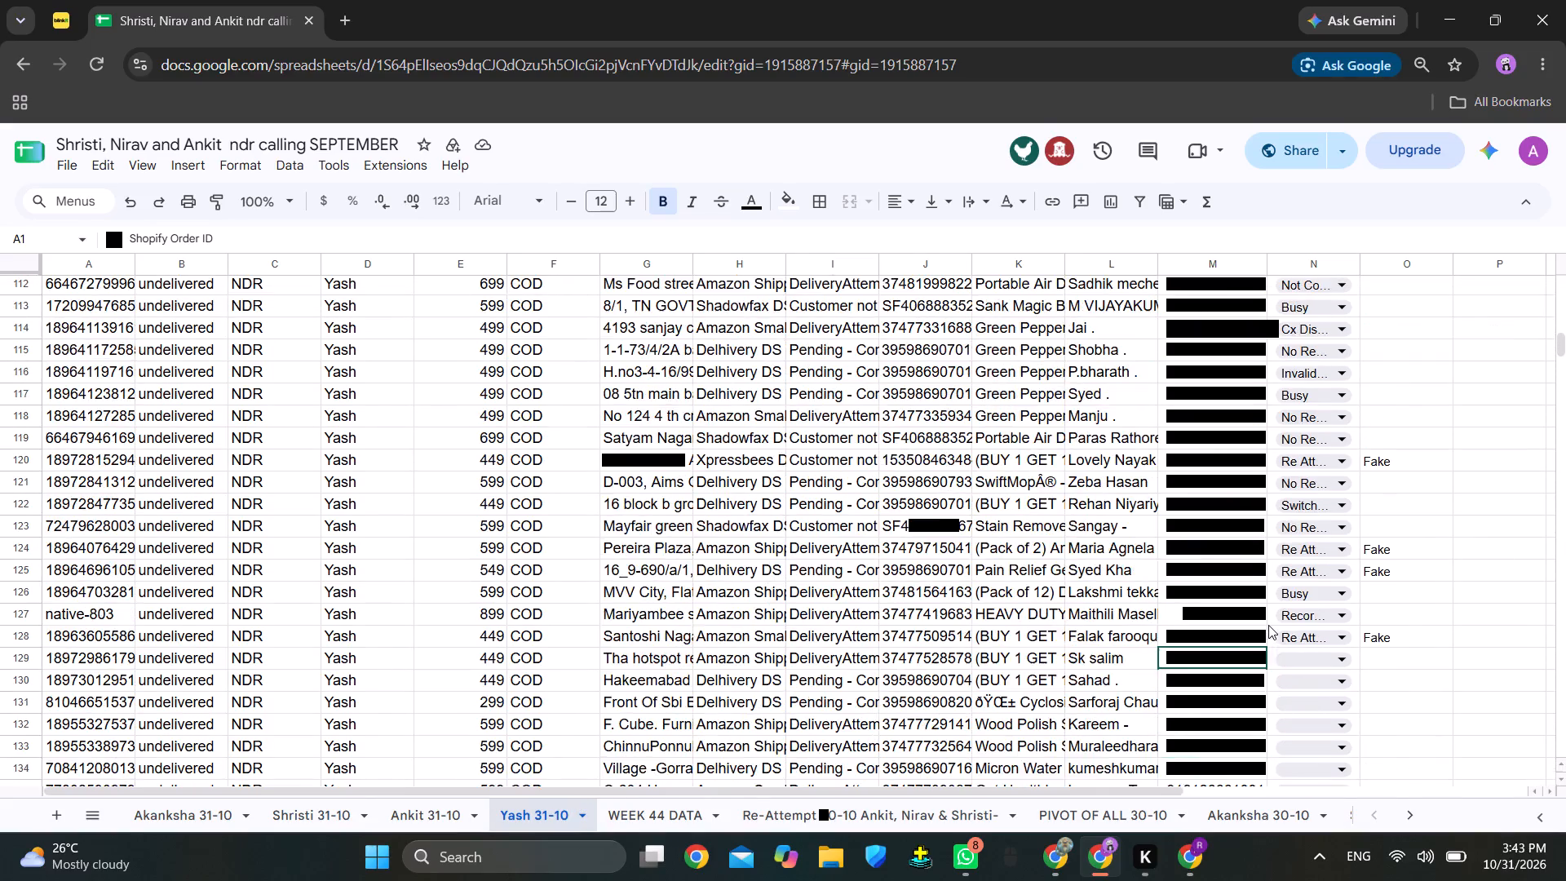
{"action": "scroll", "coordinate": [1281, 607], "scroll_direction": "down", "scroll_amount": 2}
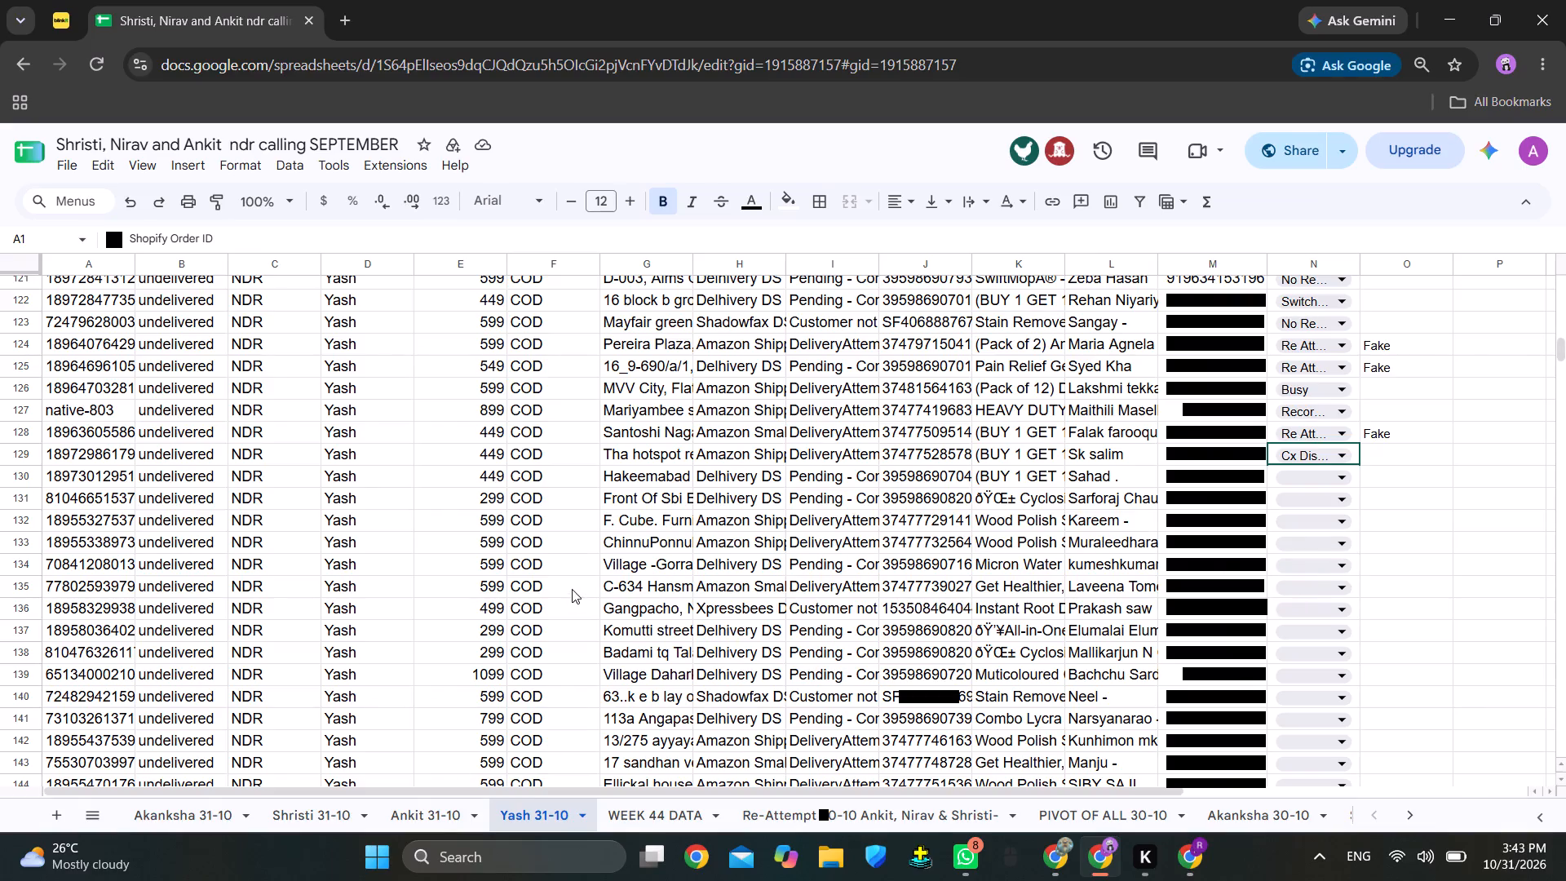
Return to the Shristi 31-10 sheet and set the remark in row 107 to No Response.
{"action": "left_click", "coordinate": [314, 817]}
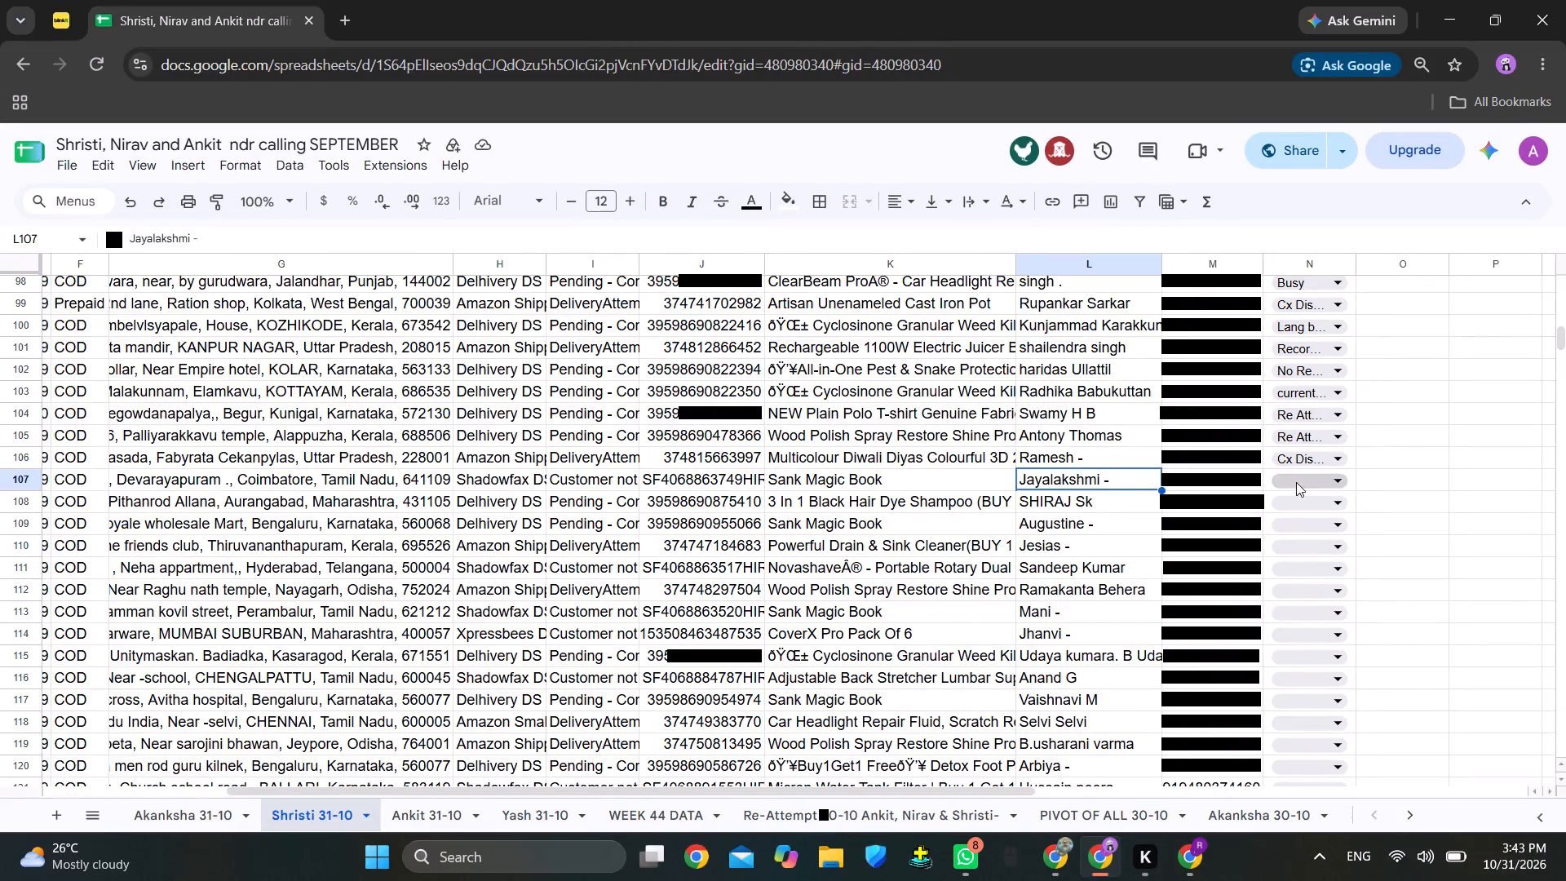
{"action": "left_click", "coordinate": [1299, 483]}
{"action": "left_click", "coordinate": [1305, 533]}
Look up the phone number and customer name in row 108, checking the Yash 31-10 sheet in between, and set its remark to Re Attempt.
{"action": "left_click", "coordinate": [1205, 498]}
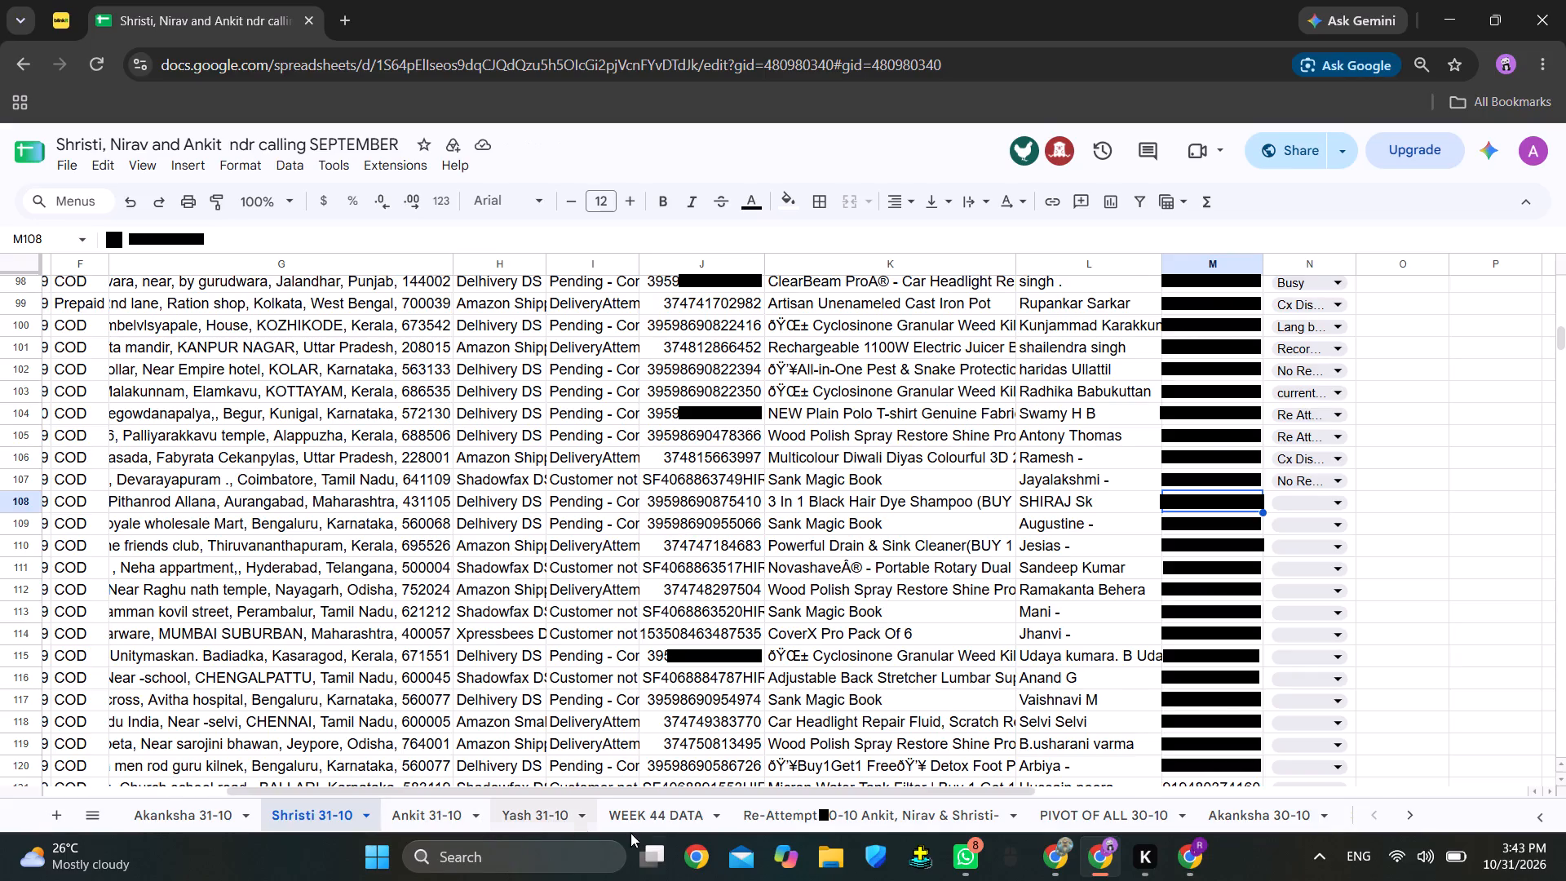
{"action": "left_click", "coordinate": [500, 814]}
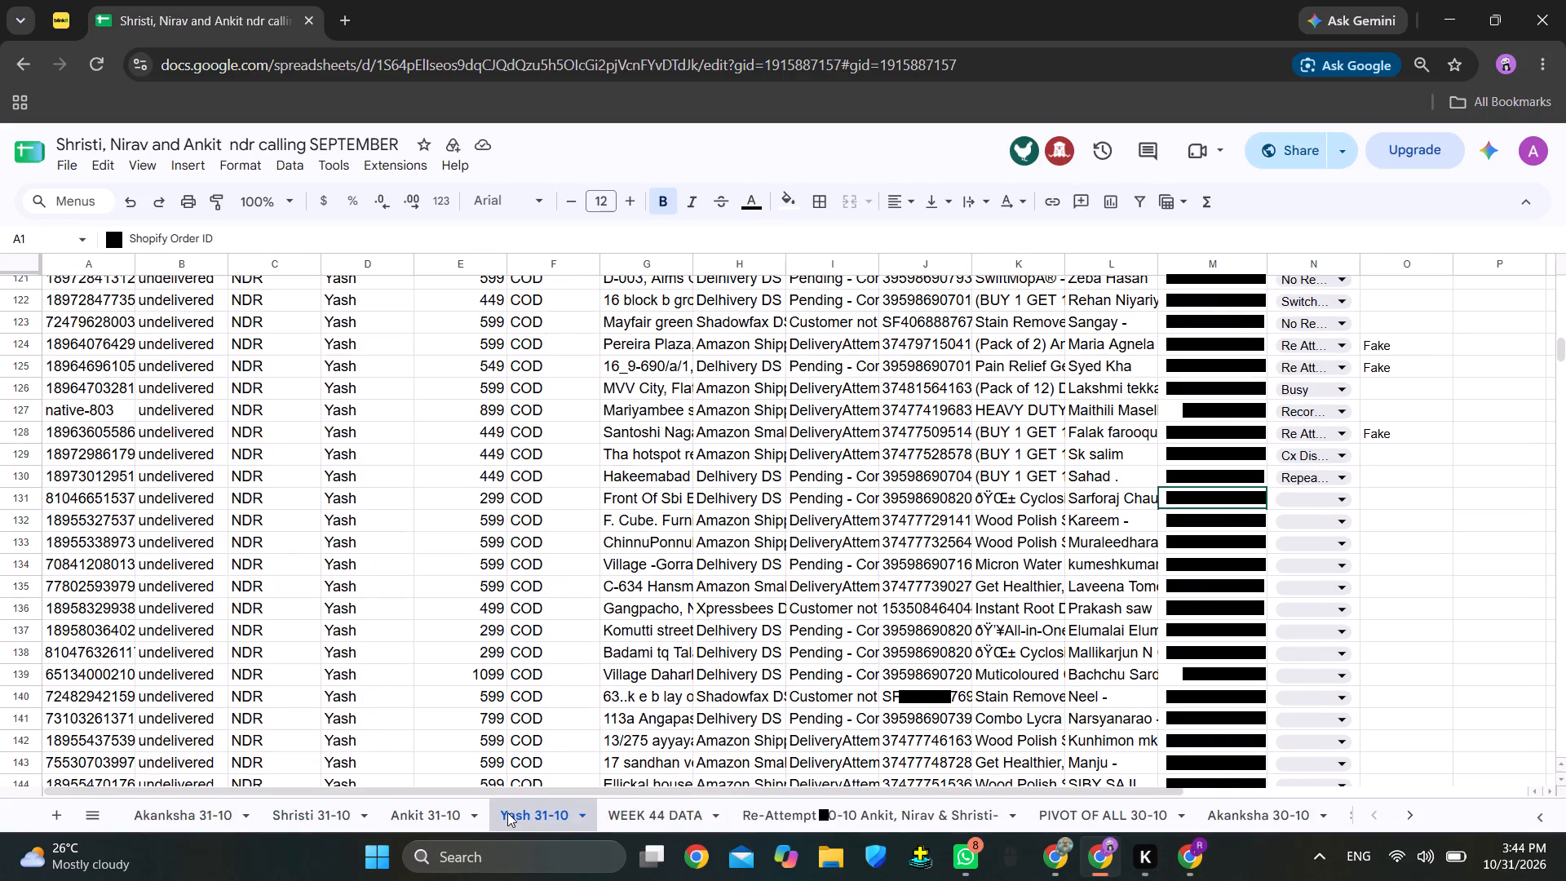
{"action": "left_click", "coordinate": [352, 815]}
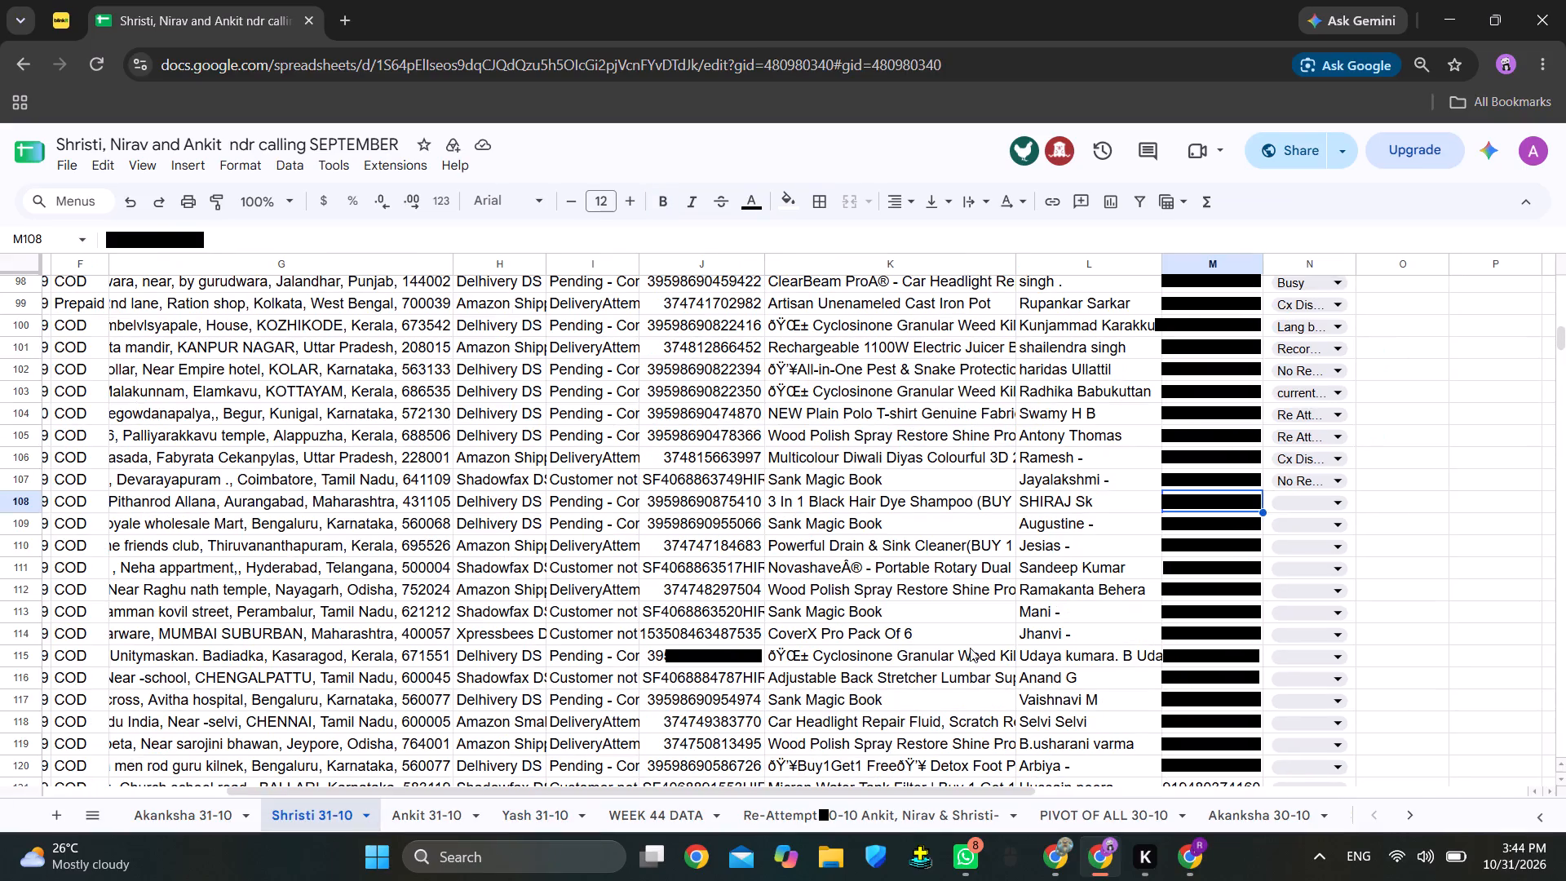
{"action": "left_click", "coordinate": [1100, 494]}
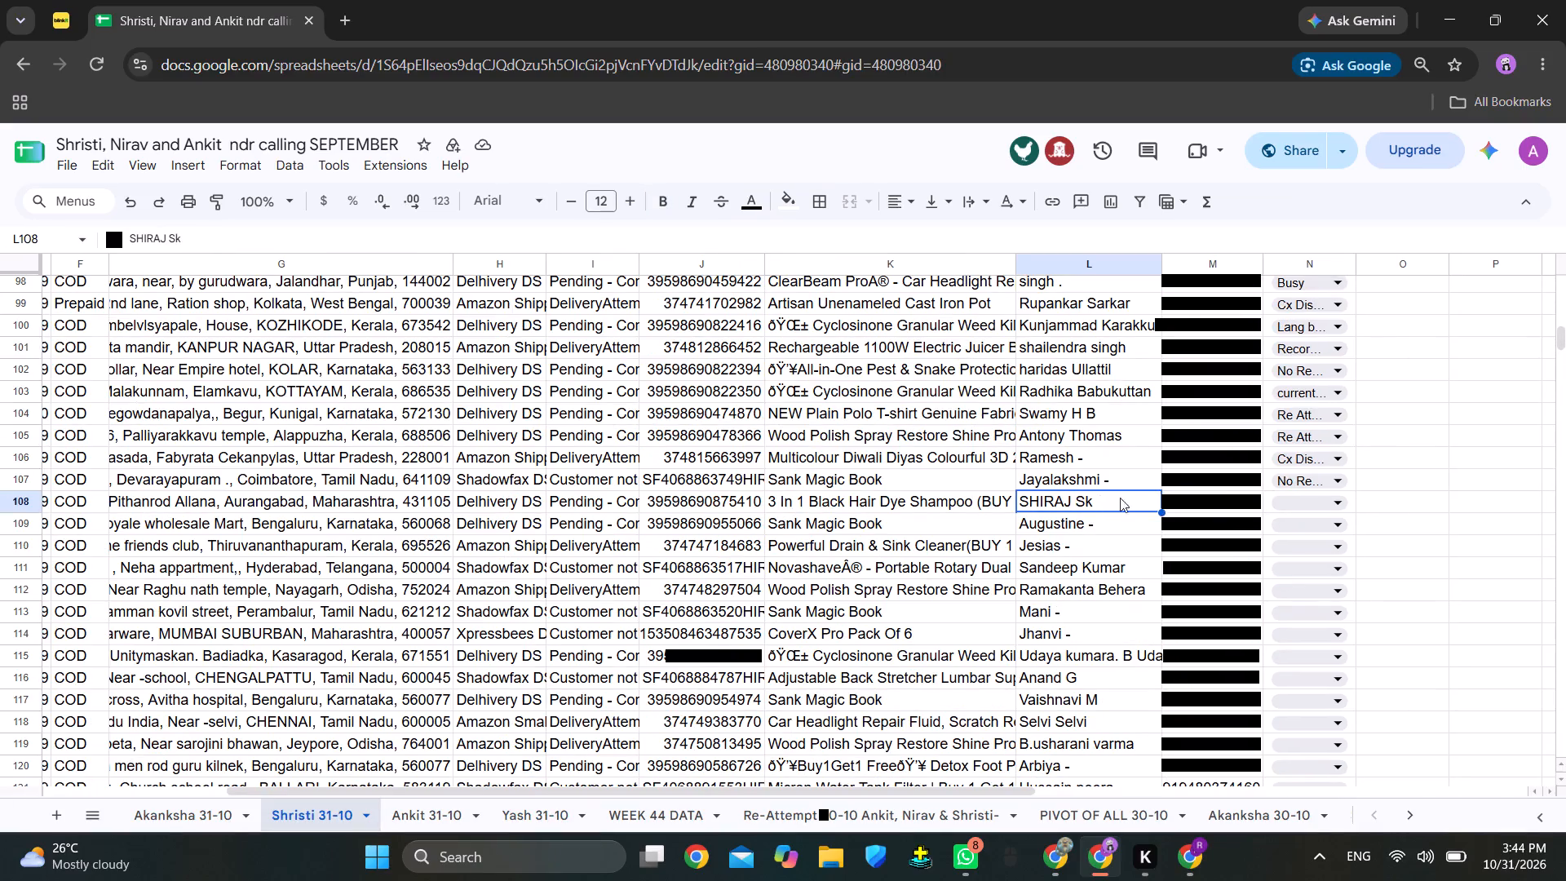
{"action": "left_click", "coordinate": [537, 817]}
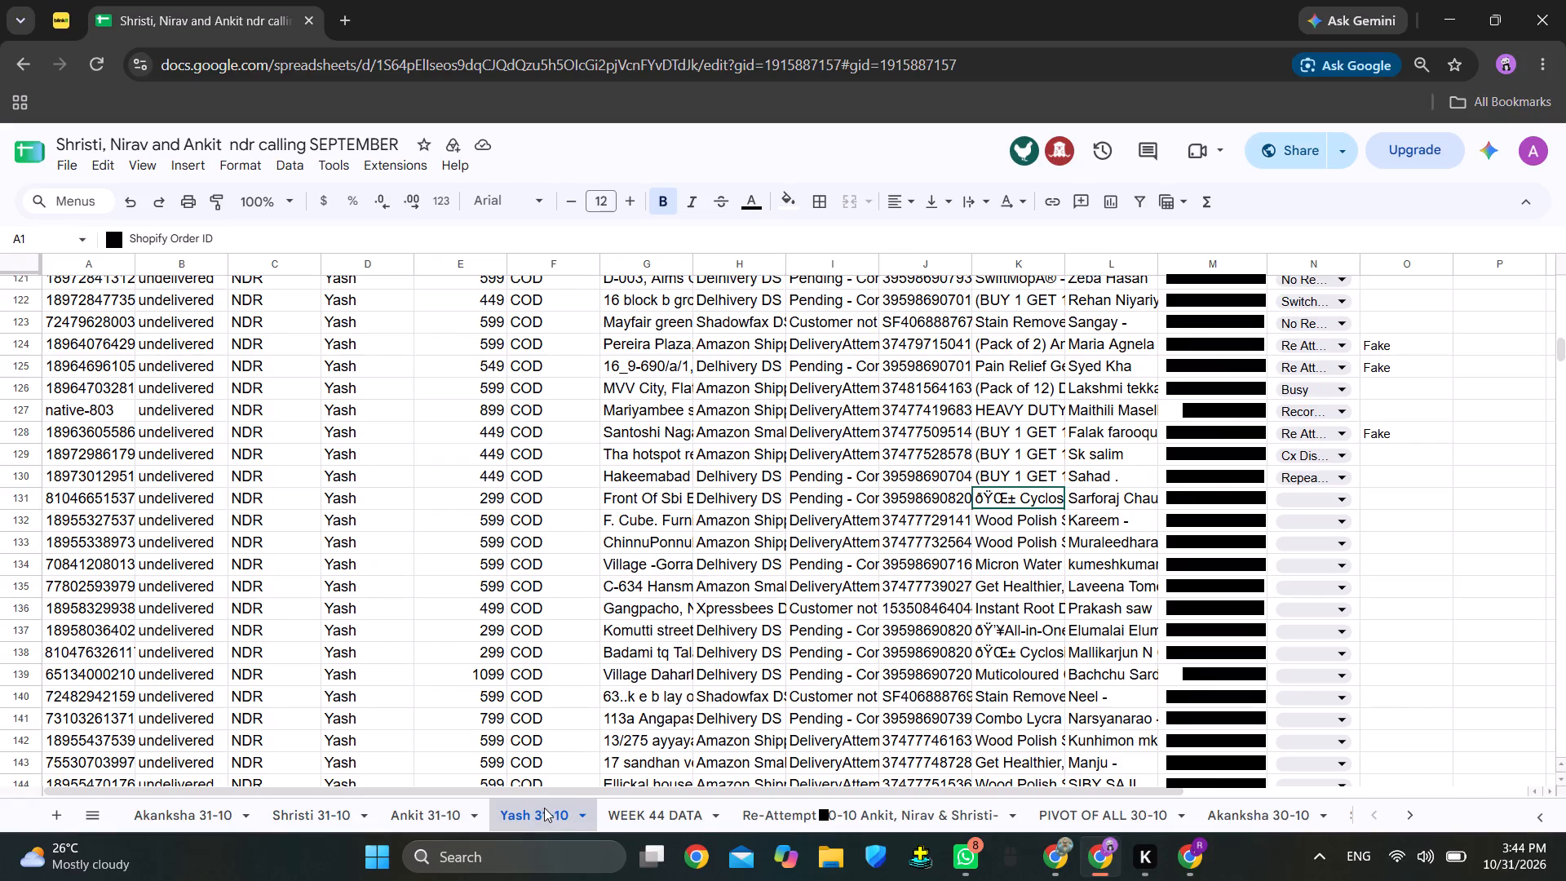
{"action": "left_click", "coordinate": [324, 817]}
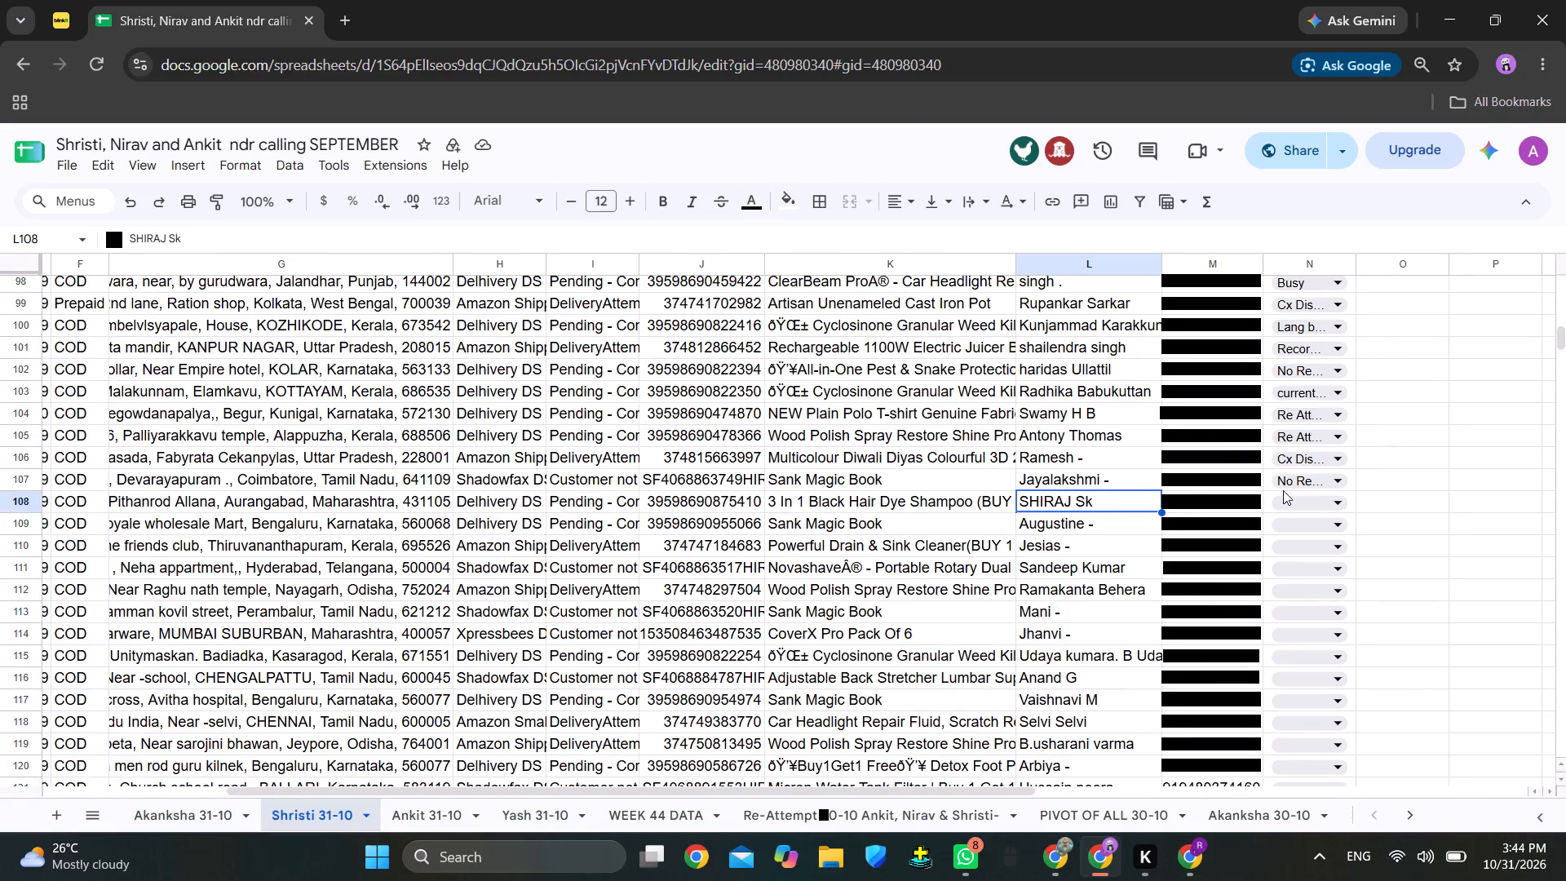
{"action": "left_click", "coordinate": [1312, 500]}
{"action": "left_click", "coordinate": [1308, 523]}
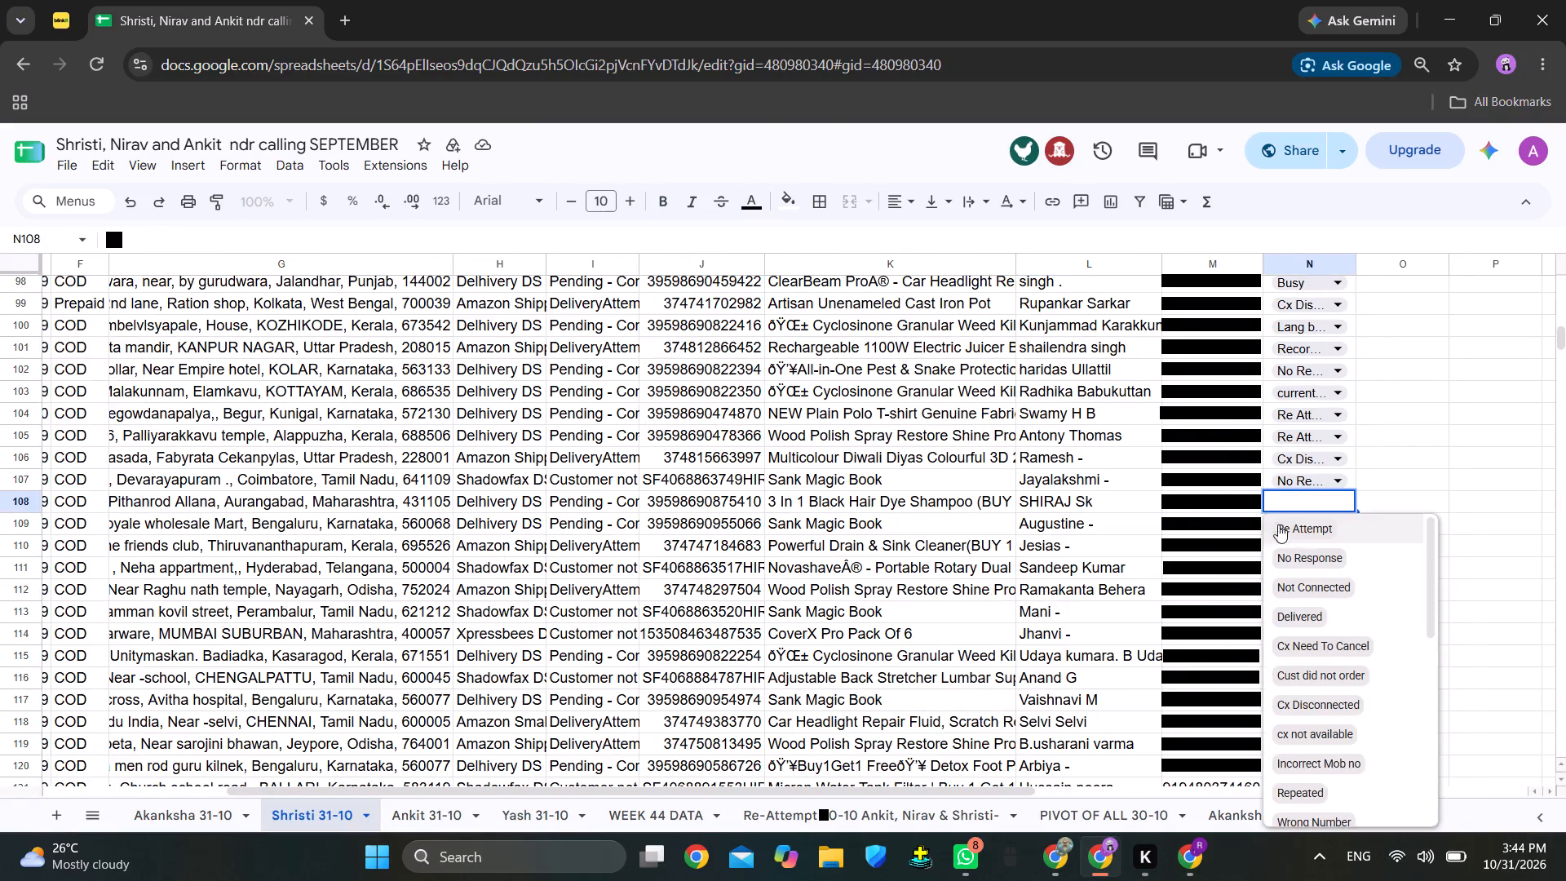
Look up the phone number and customer name in row 109, checking the Yash 31-10 sheet in between, and set its remark to Re Attempt.
{"action": "left_click", "coordinate": [1211, 528]}
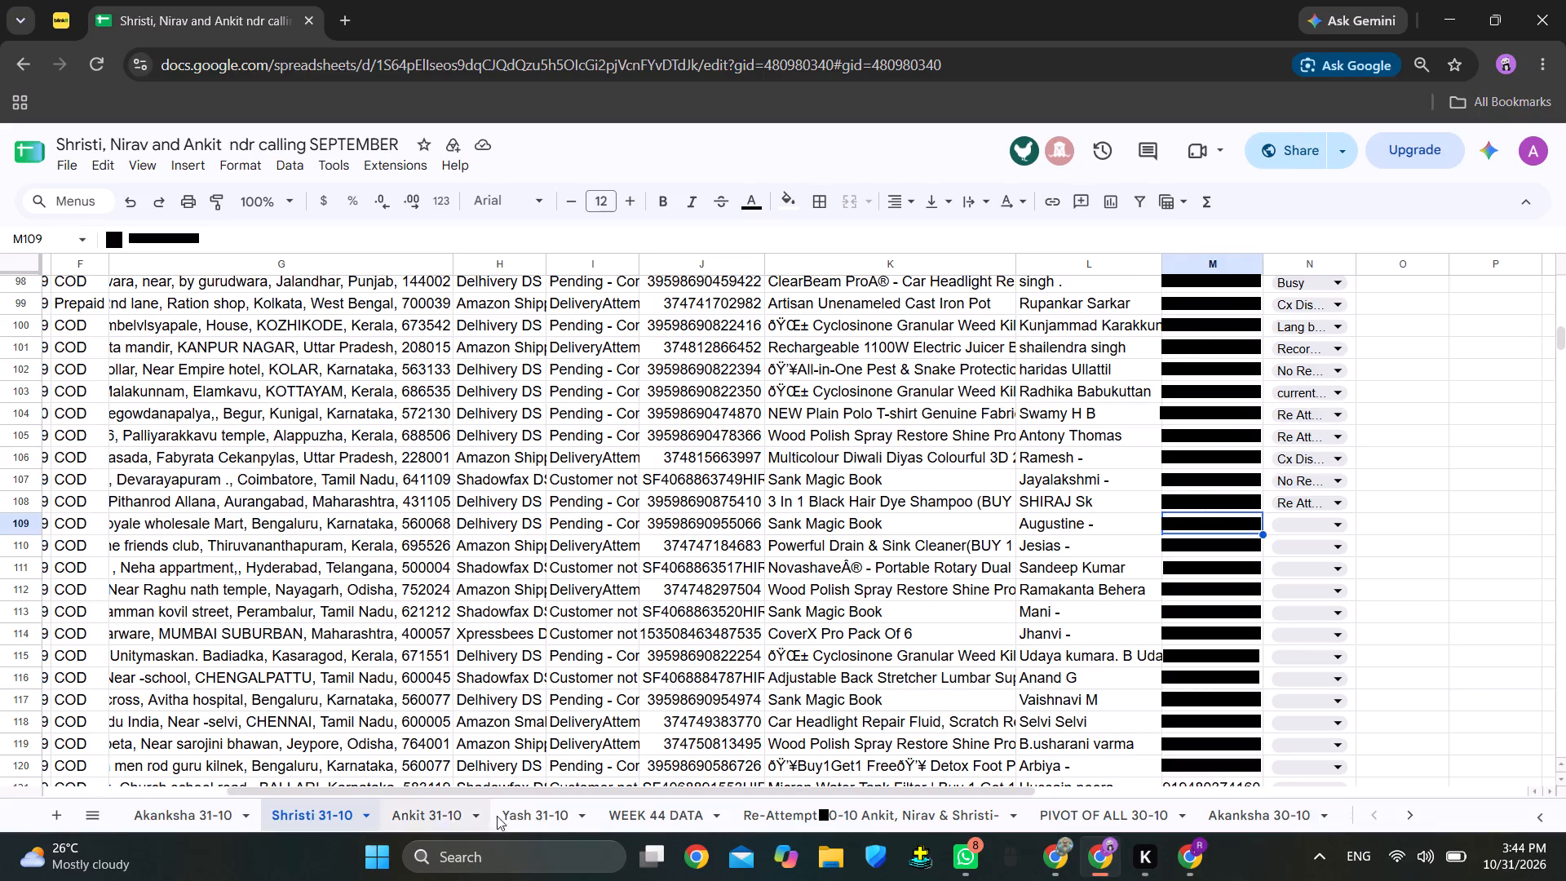
{"action": "left_click", "coordinate": [528, 813]}
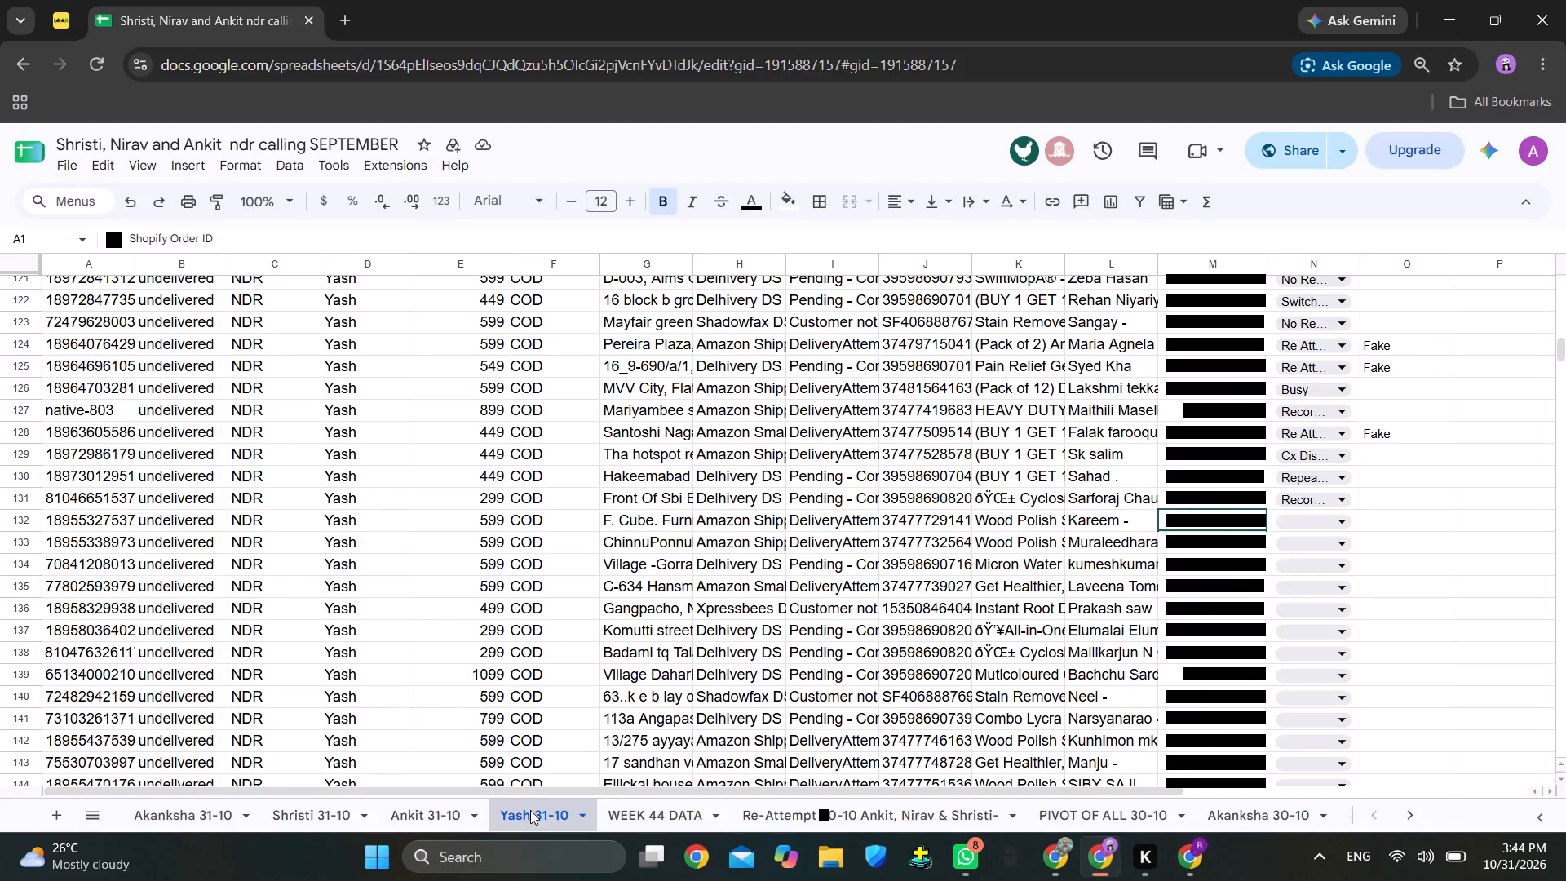
{"action": "left_click", "coordinate": [344, 816]}
{"action": "left_click", "coordinate": [1084, 517]}
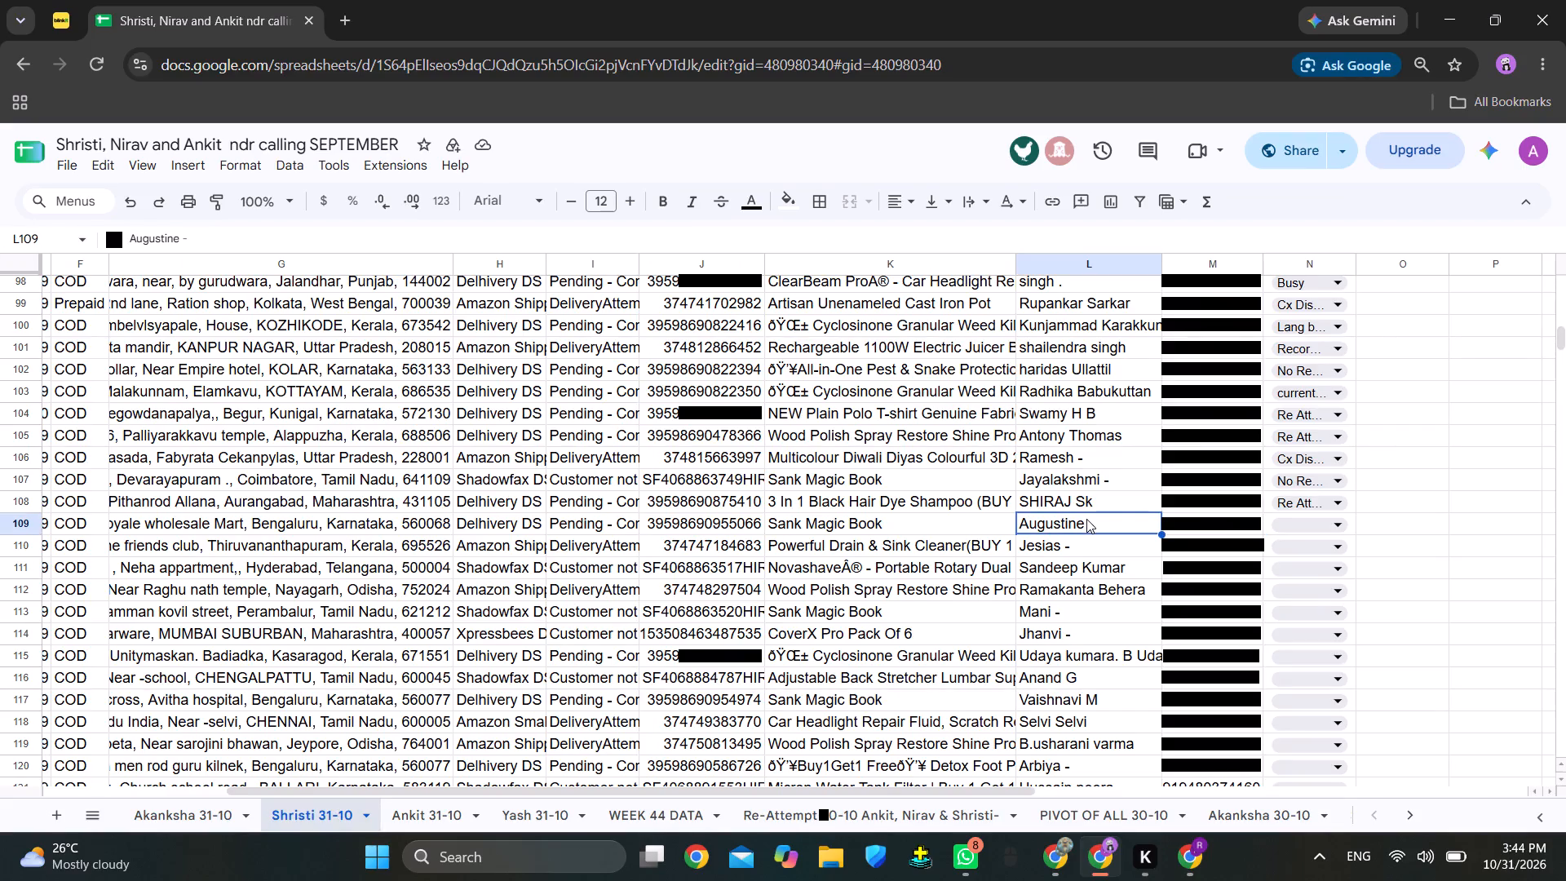
{"action": "left_click", "coordinate": [1302, 526]}
{"action": "left_click", "coordinate": [1314, 554]}
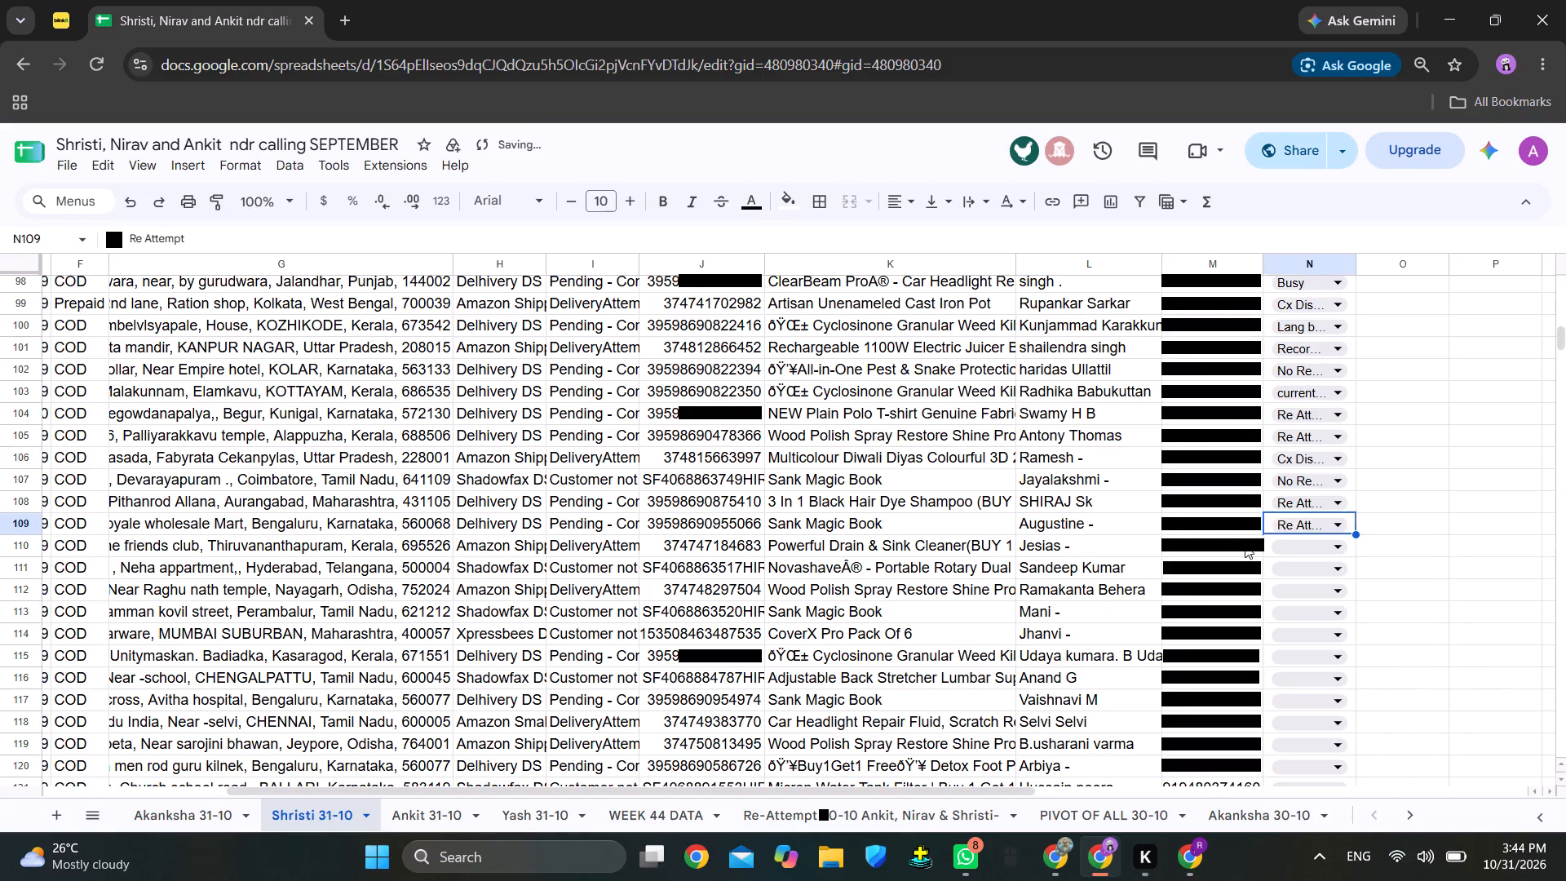
Look up the phone number in row 110, check the Yash 31-10 sheet, and set the Shristi row's remark to Not Connected.
{"action": "left_click", "coordinate": [1242, 544]}
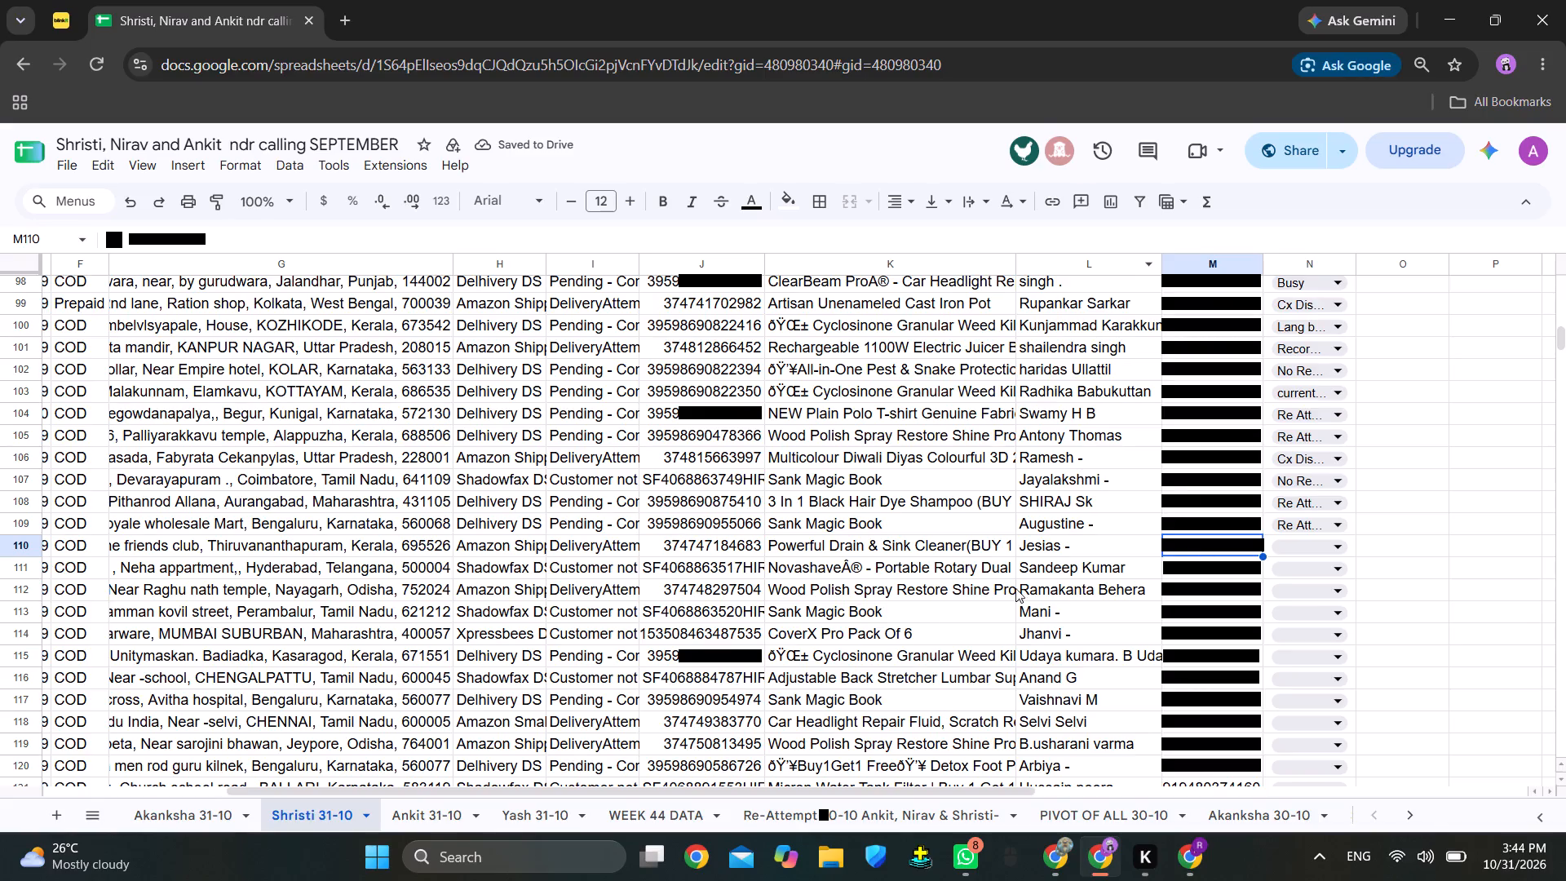
{"action": "left_click", "coordinate": [537, 810]}
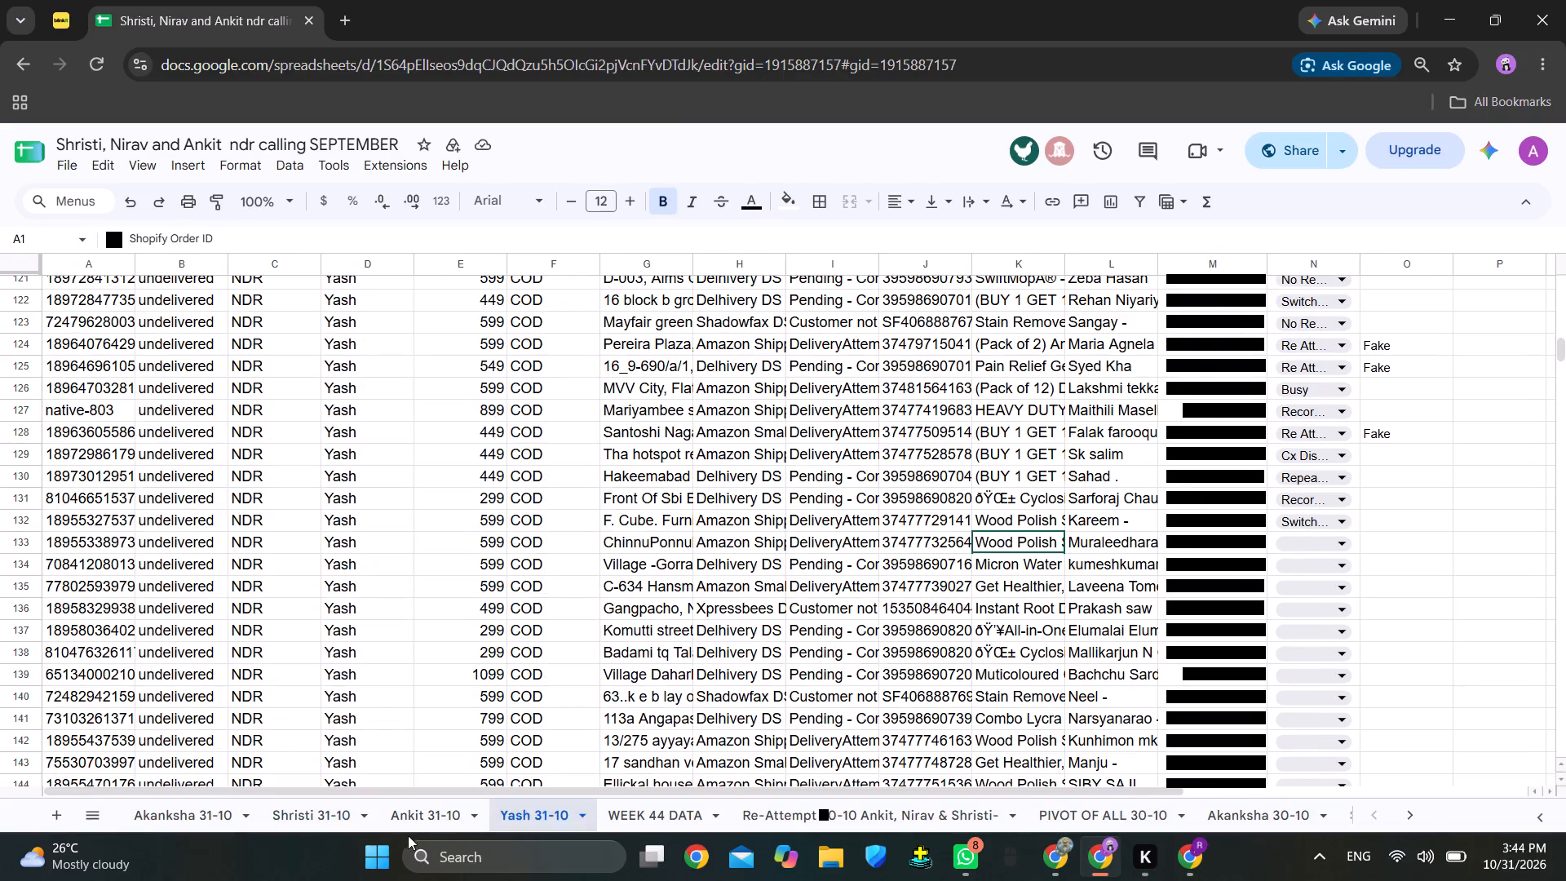
{"action": "left_click", "coordinate": [321, 821]}
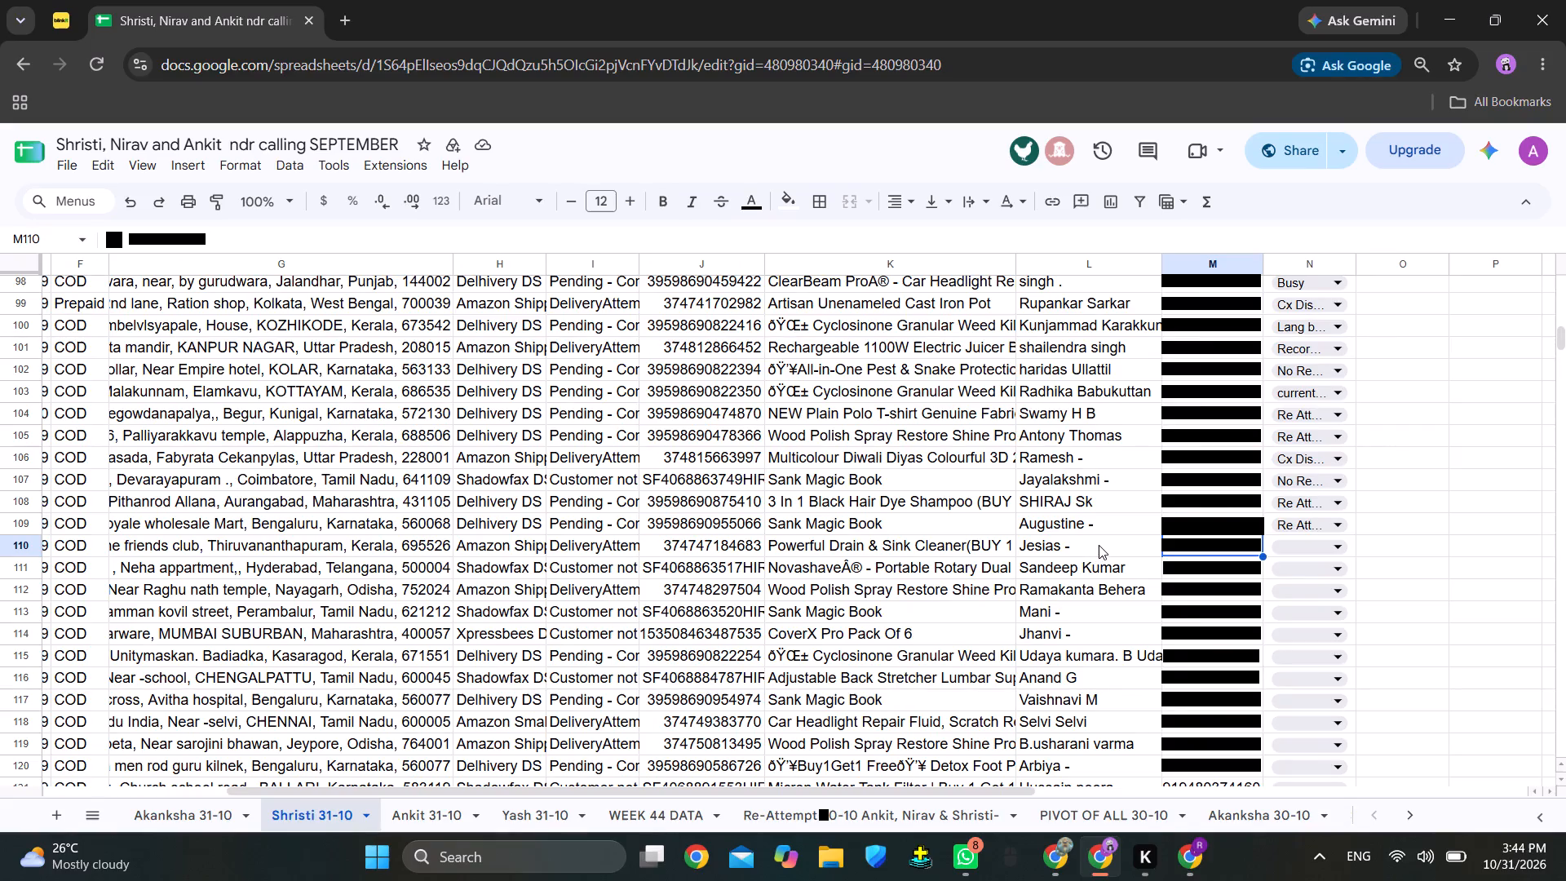
{"action": "left_click", "coordinate": [1318, 552]}
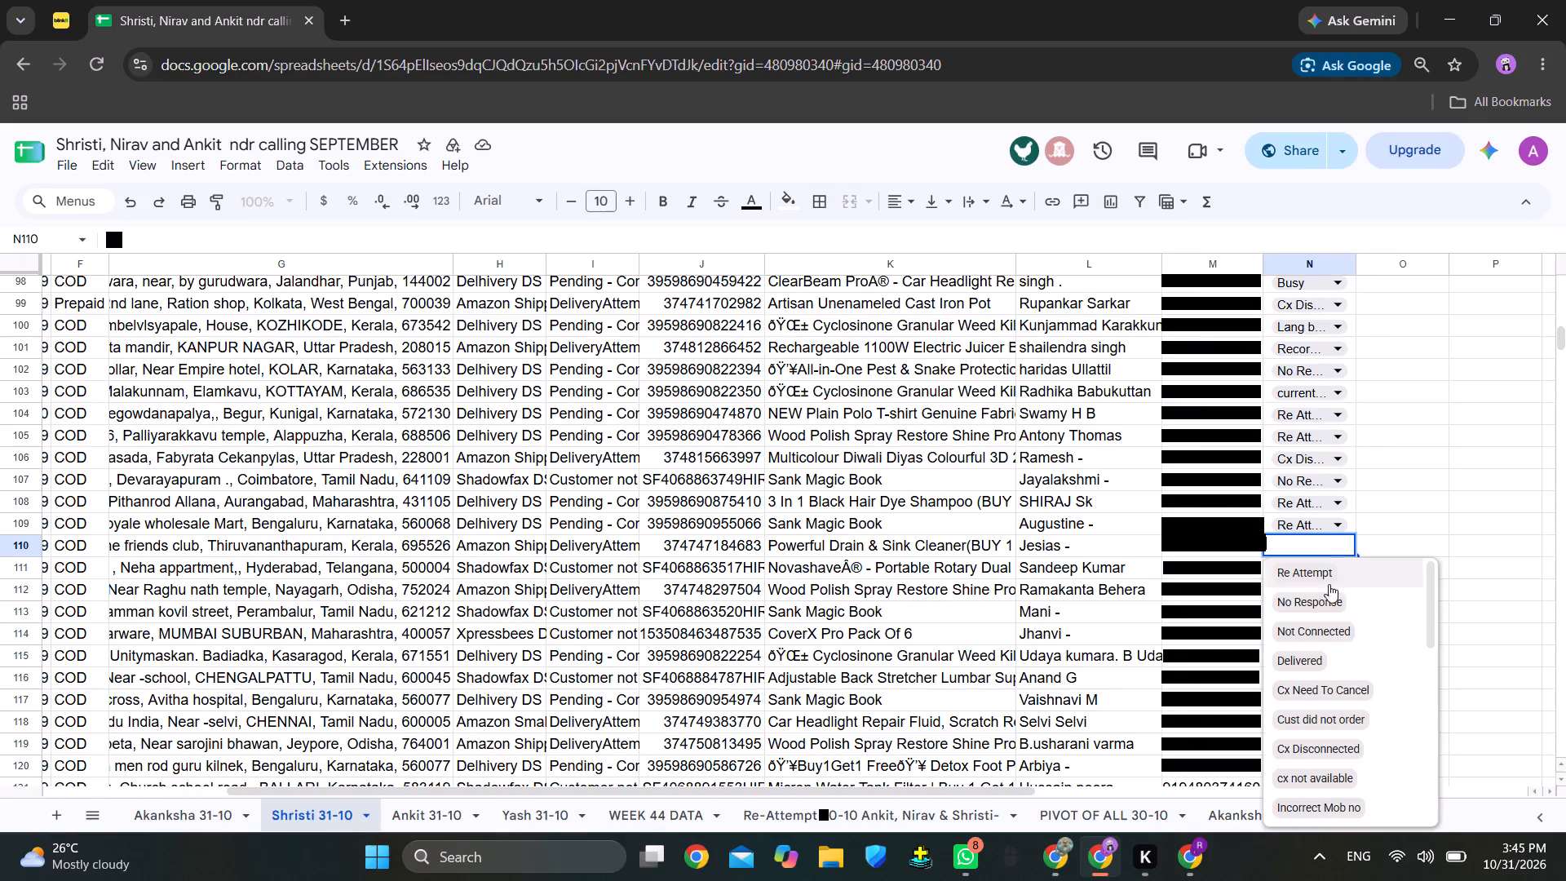
{"action": "left_click", "coordinate": [1308, 630]}
Look up the phone number in row 111 of the Shristi 31-10 sheet.
{"action": "left_click", "coordinate": [1241, 584]}
{"action": "left_click", "coordinate": [1239, 573]}
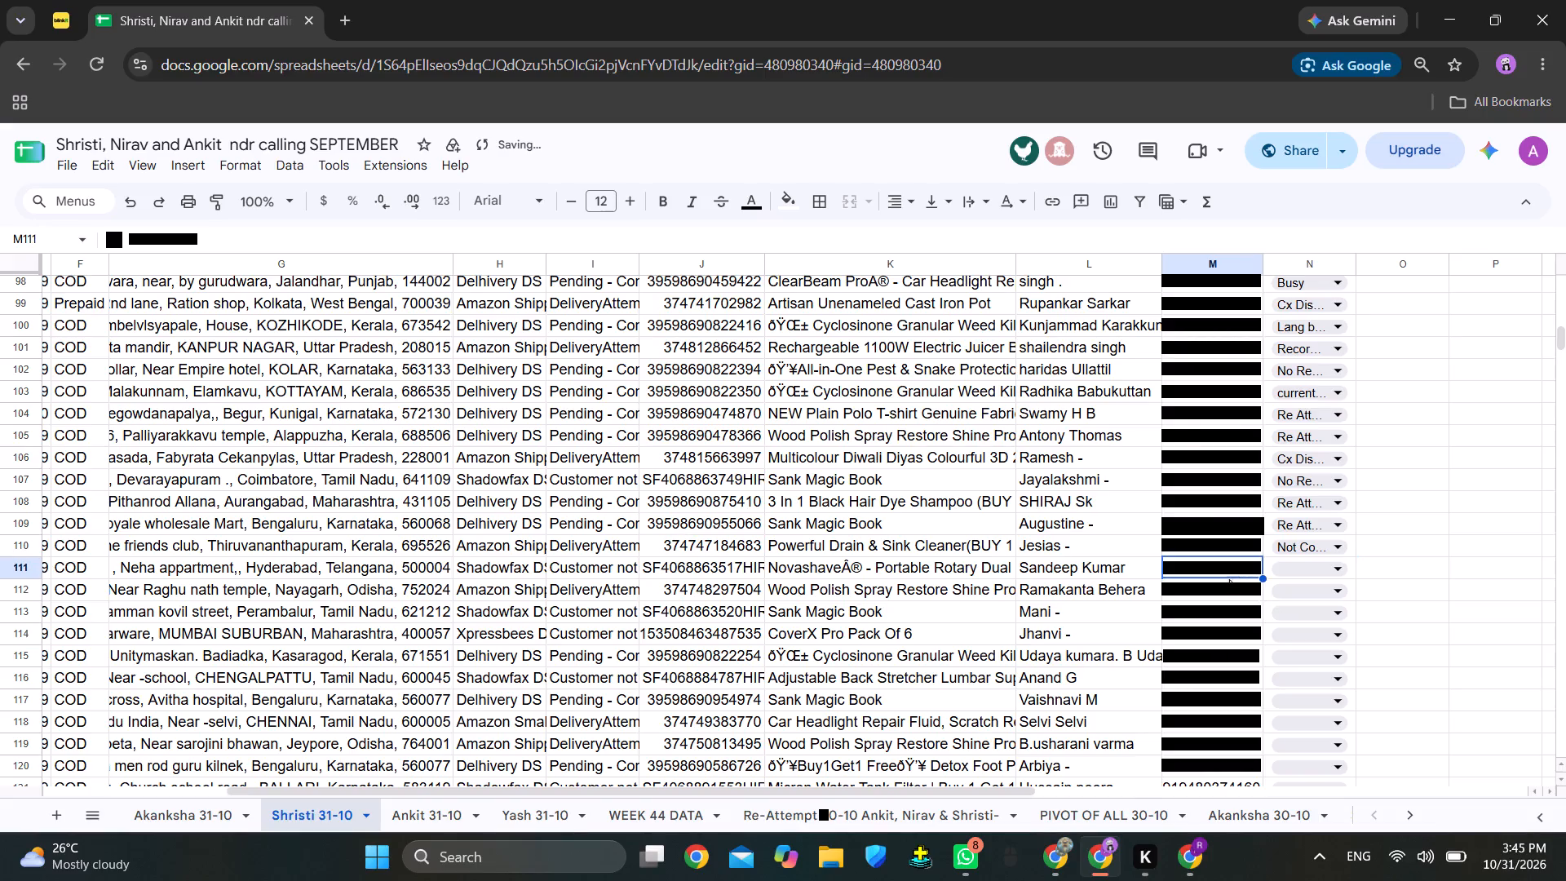
Examine the Yash 31-10 sheet down to its last row to see how many call remarks are still blank.
{"action": "left_click", "coordinate": [547, 824]}
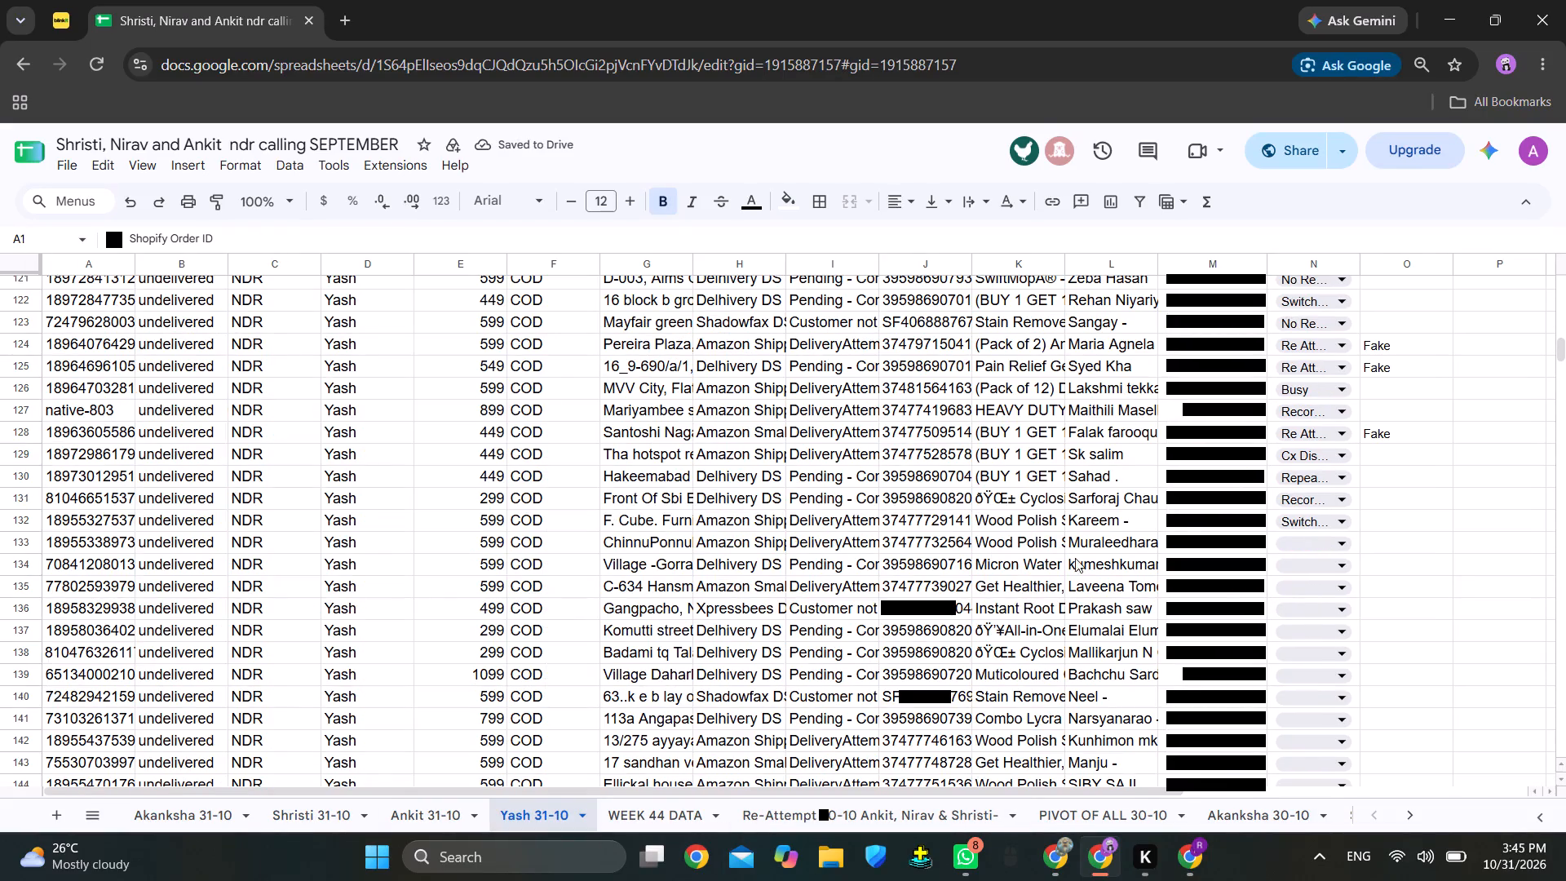
{"action": "scroll", "coordinate": [1381, 485], "scroll_direction": "down", "scroll_amount": 11}
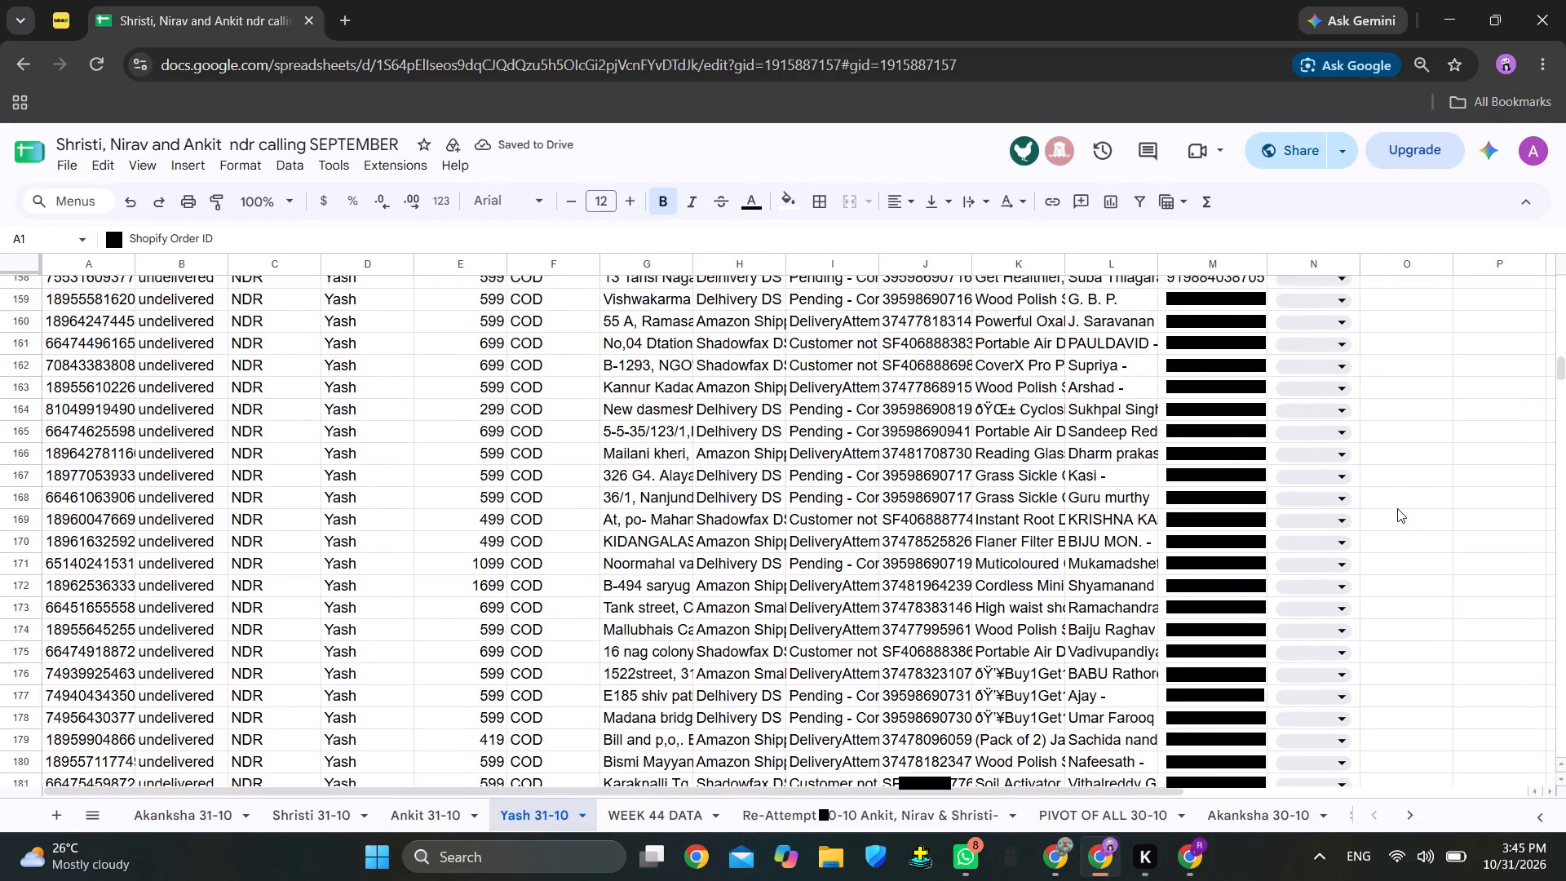
{"action": "scroll", "coordinate": [1397, 508], "scroll_direction": "down", "scroll_amount": 16}
{"action": "scroll", "coordinate": [1399, 498], "scroll_direction": "up", "scroll_amount": 3}
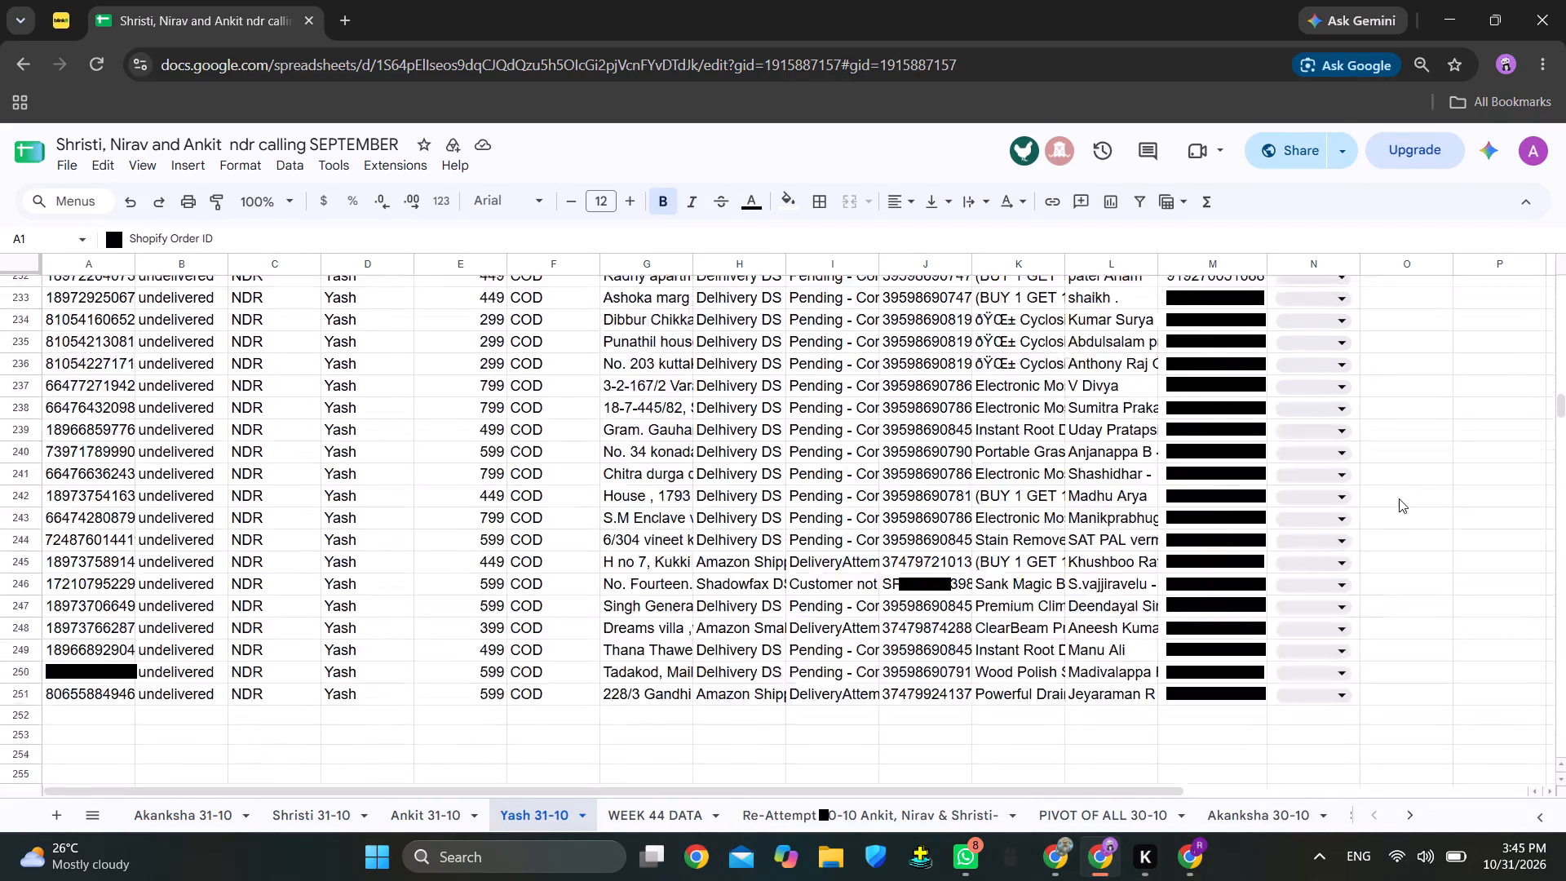
{"action": "scroll", "coordinate": [1399, 498], "scroll_direction": "up", "scroll_amount": 1}
{"action": "scroll", "coordinate": [1399, 498], "scroll_direction": "down", "scroll_amount": 2}
{"action": "scroll", "coordinate": [1433, 487], "scroll_direction": "up", "scroll_amount": 11}
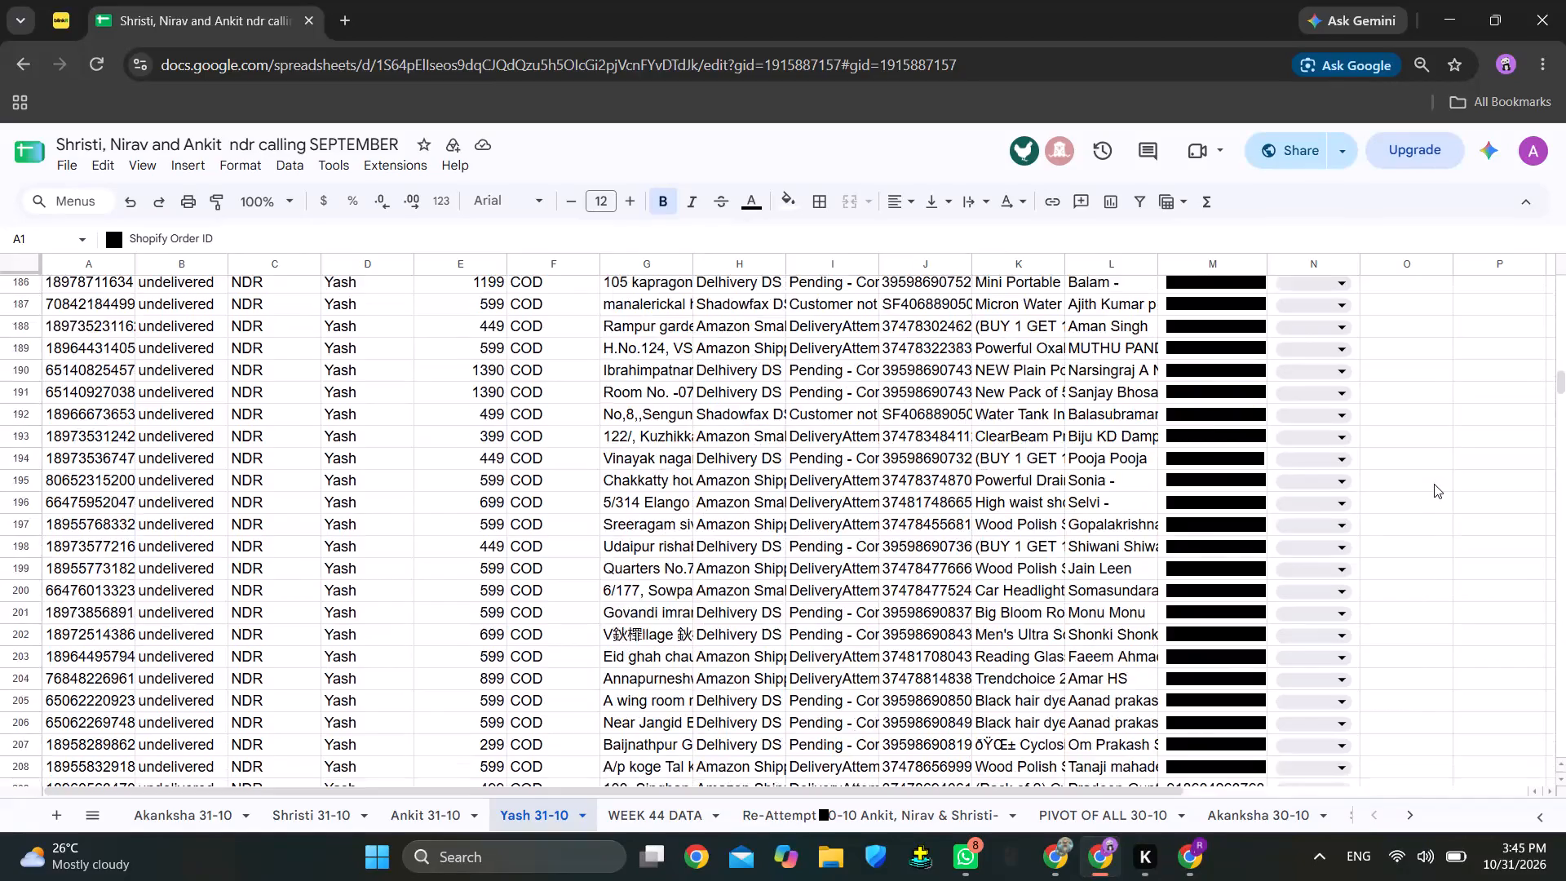
{"action": "scroll", "coordinate": [1434, 484], "scroll_direction": "up", "scroll_amount": 3}
{"action": "scroll", "coordinate": [1434, 483], "scroll_direction": "down", "scroll_amount": 1}
{"action": "scroll", "coordinate": [1434, 483], "scroll_direction": "up", "scroll_amount": 7}
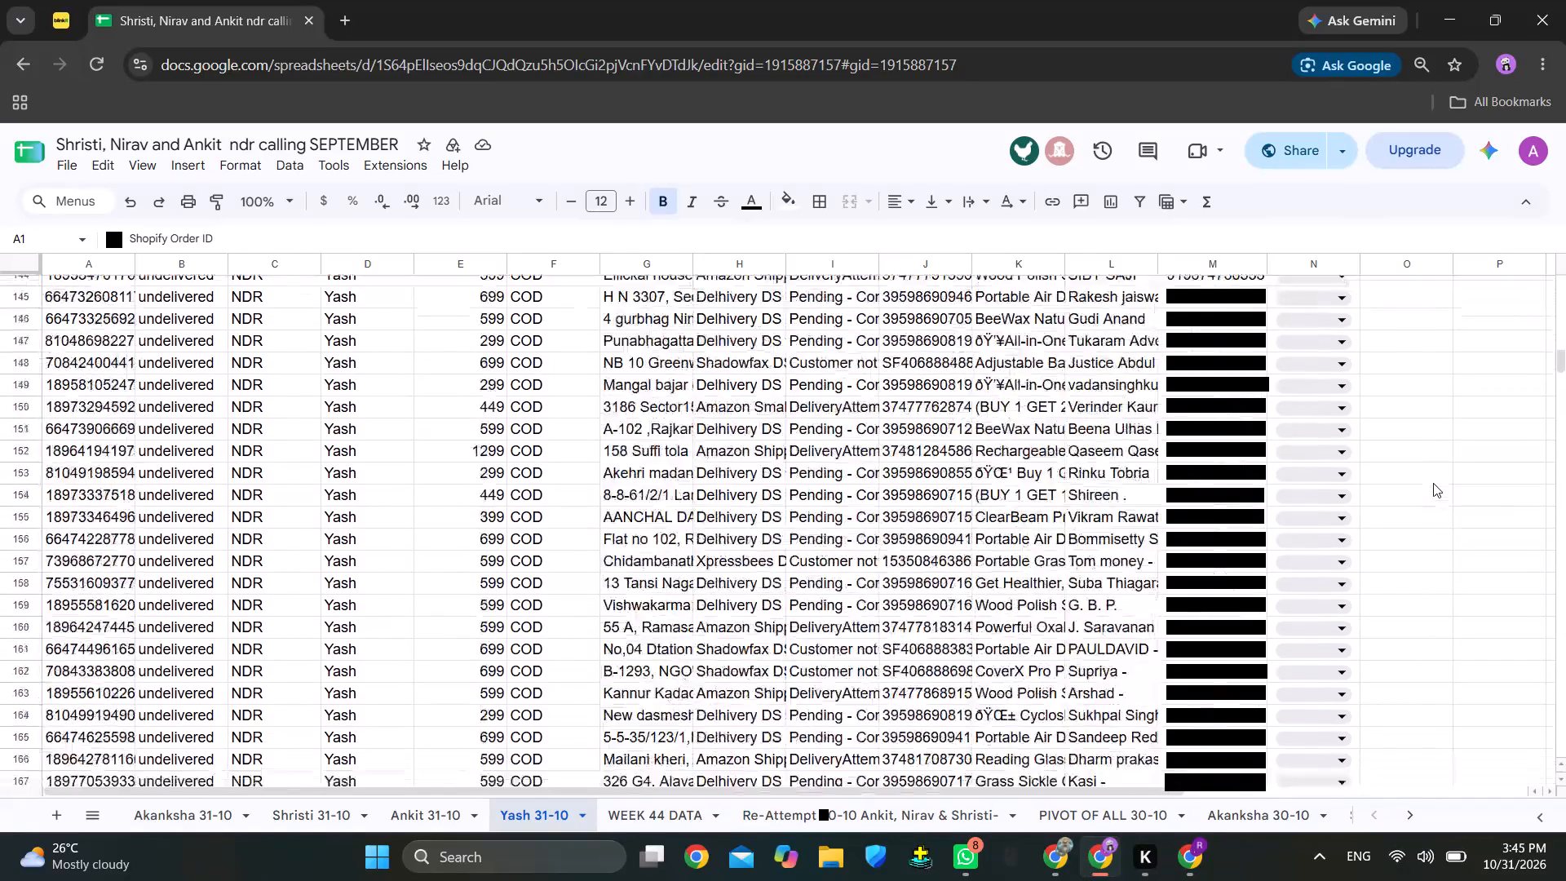
{"action": "scroll", "coordinate": [1433, 483], "scroll_direction": "up", "scroll_amount": 5}
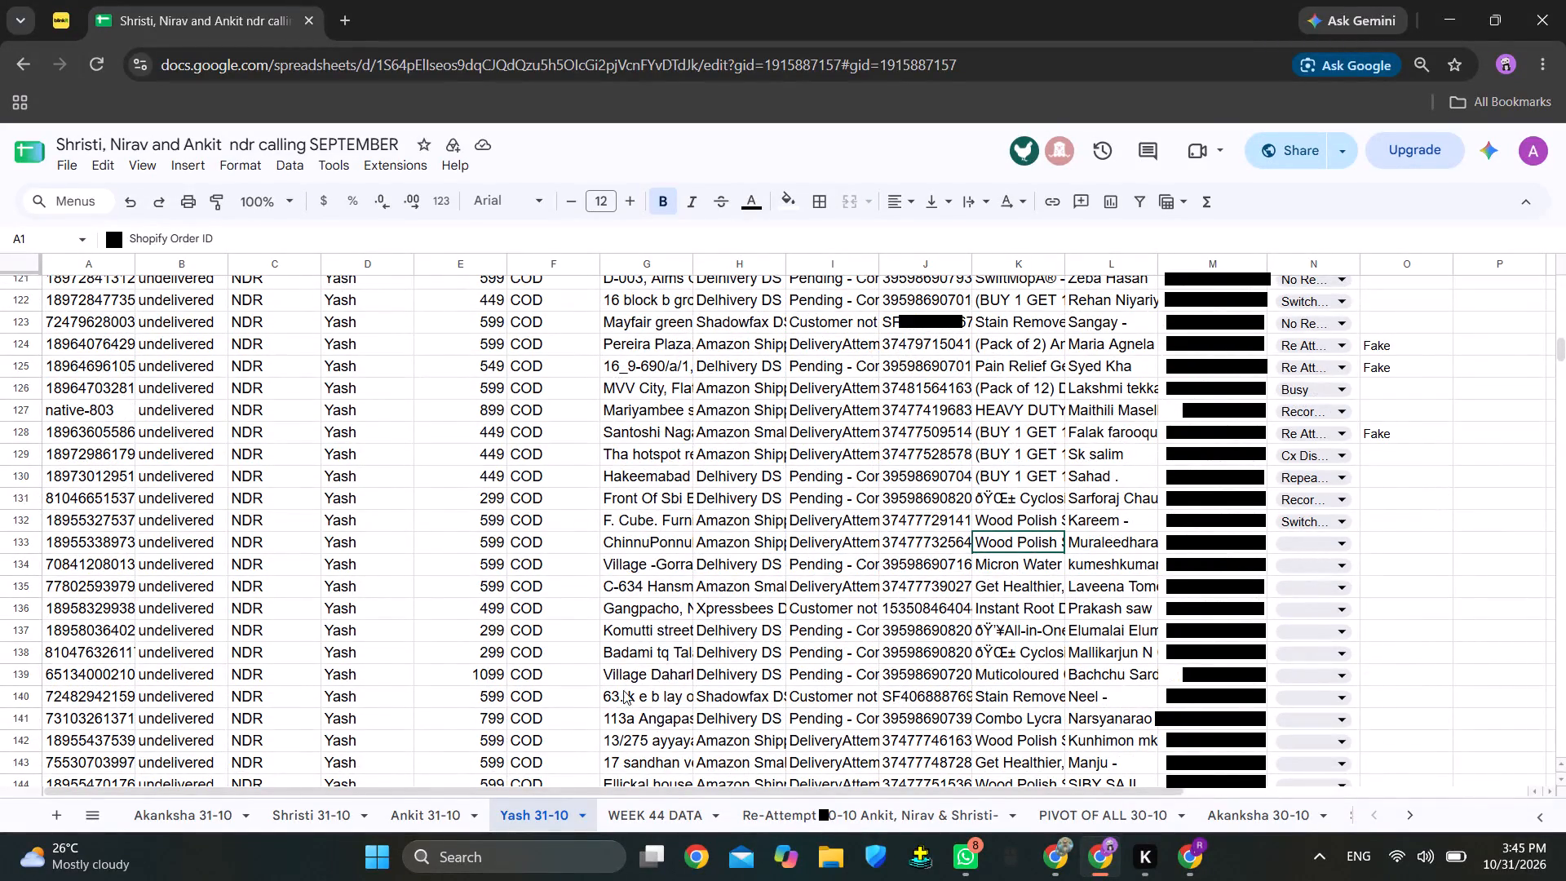
Return to the Shristi 31-10 sheet, look up the customer name in row 111 and set its remark to Switched off.
{"action": "left_click", "coordinate": [309, 824]}
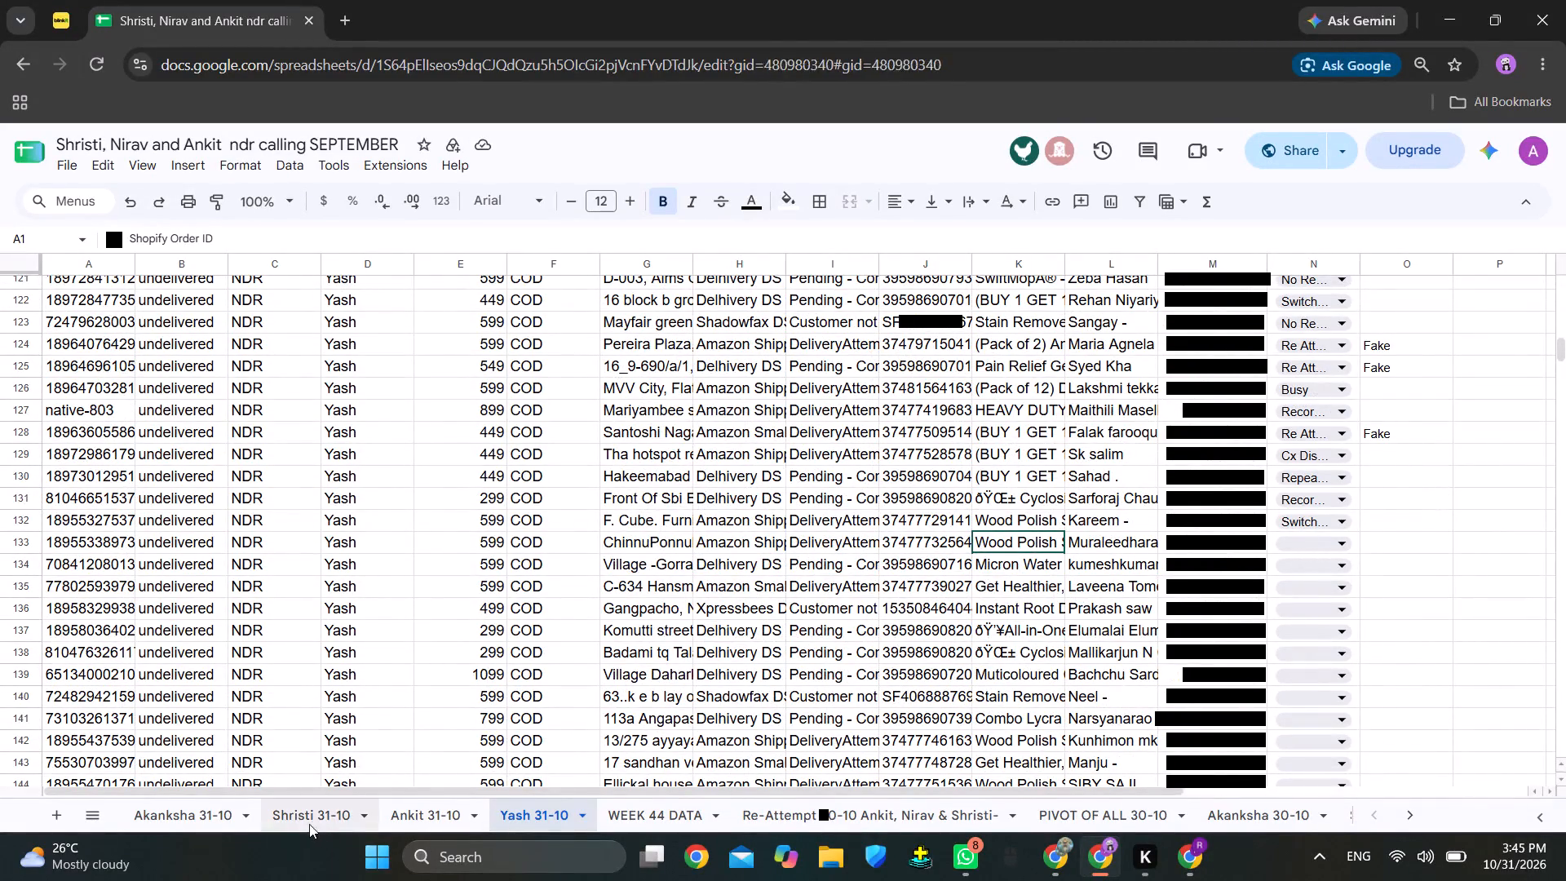
{"action": "left_click", "coordinate": [1077, 565]}
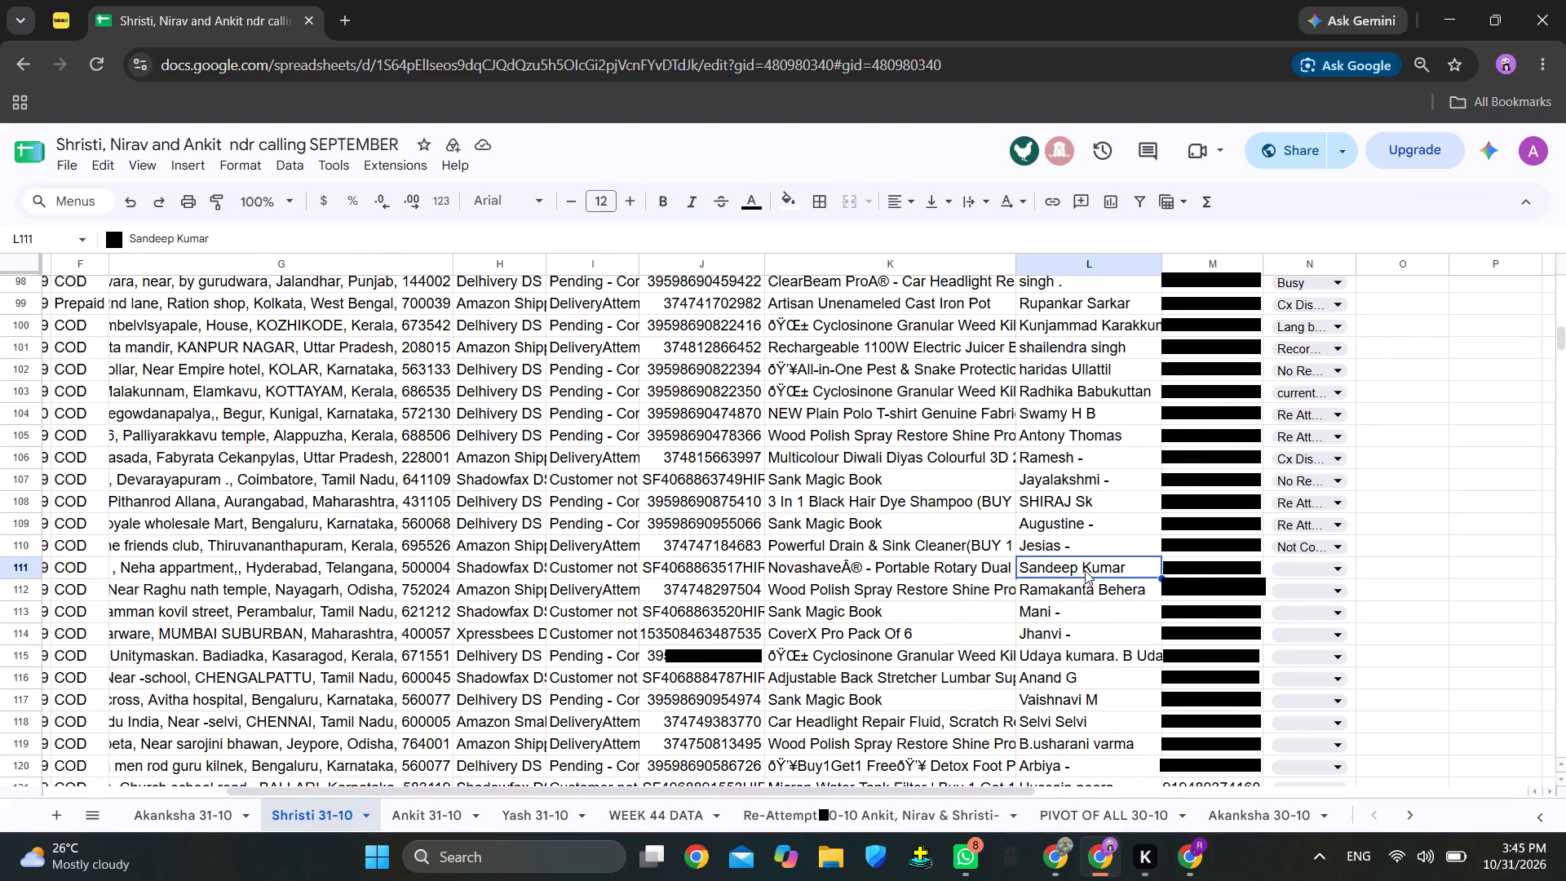
{"action": "left_click", "coordinate": [1319, 567]}
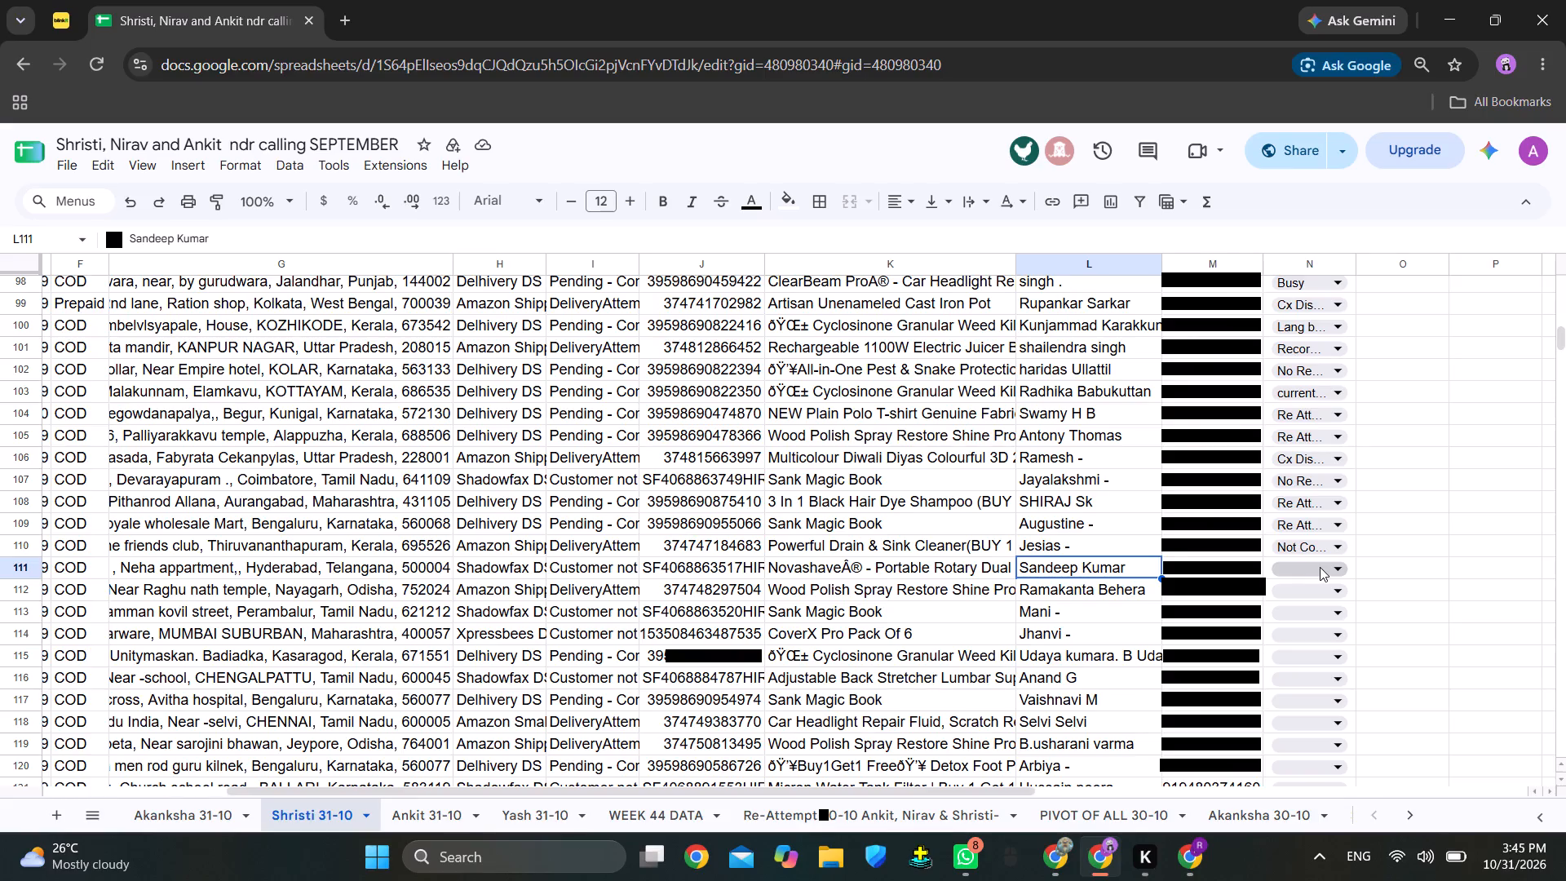
{"action": "scroll", "coordinate": [1326, 700], "scroll_direction": "down", "scroll_amount": 11}
{"action": "left_click", "coordinate": [1330, 726]}
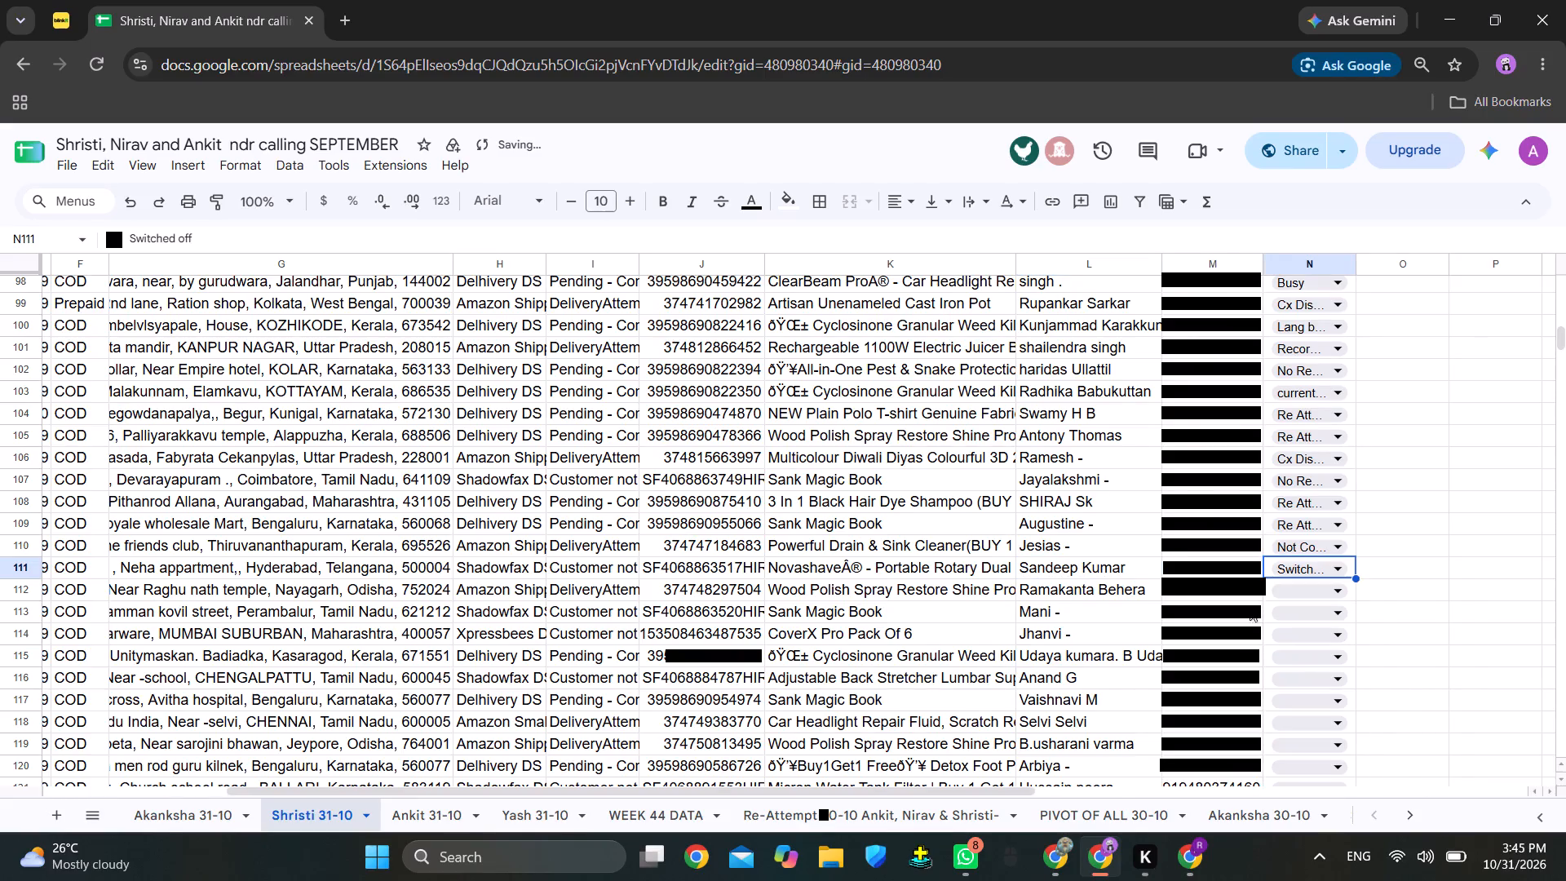
Look up the phone number and customer name in row 112 and set its remark to Delivered.
{"action": "left_click", "coordinate": [1228, 590]}
{"action": "scroll", "coordinate": [1334, 572], "scroll_direction": "down", "scroll_amount": 3}
{"action": "scroll", "coordinate": [1347, 525], "scroll_direction": "up", "scroll_amount": 1}
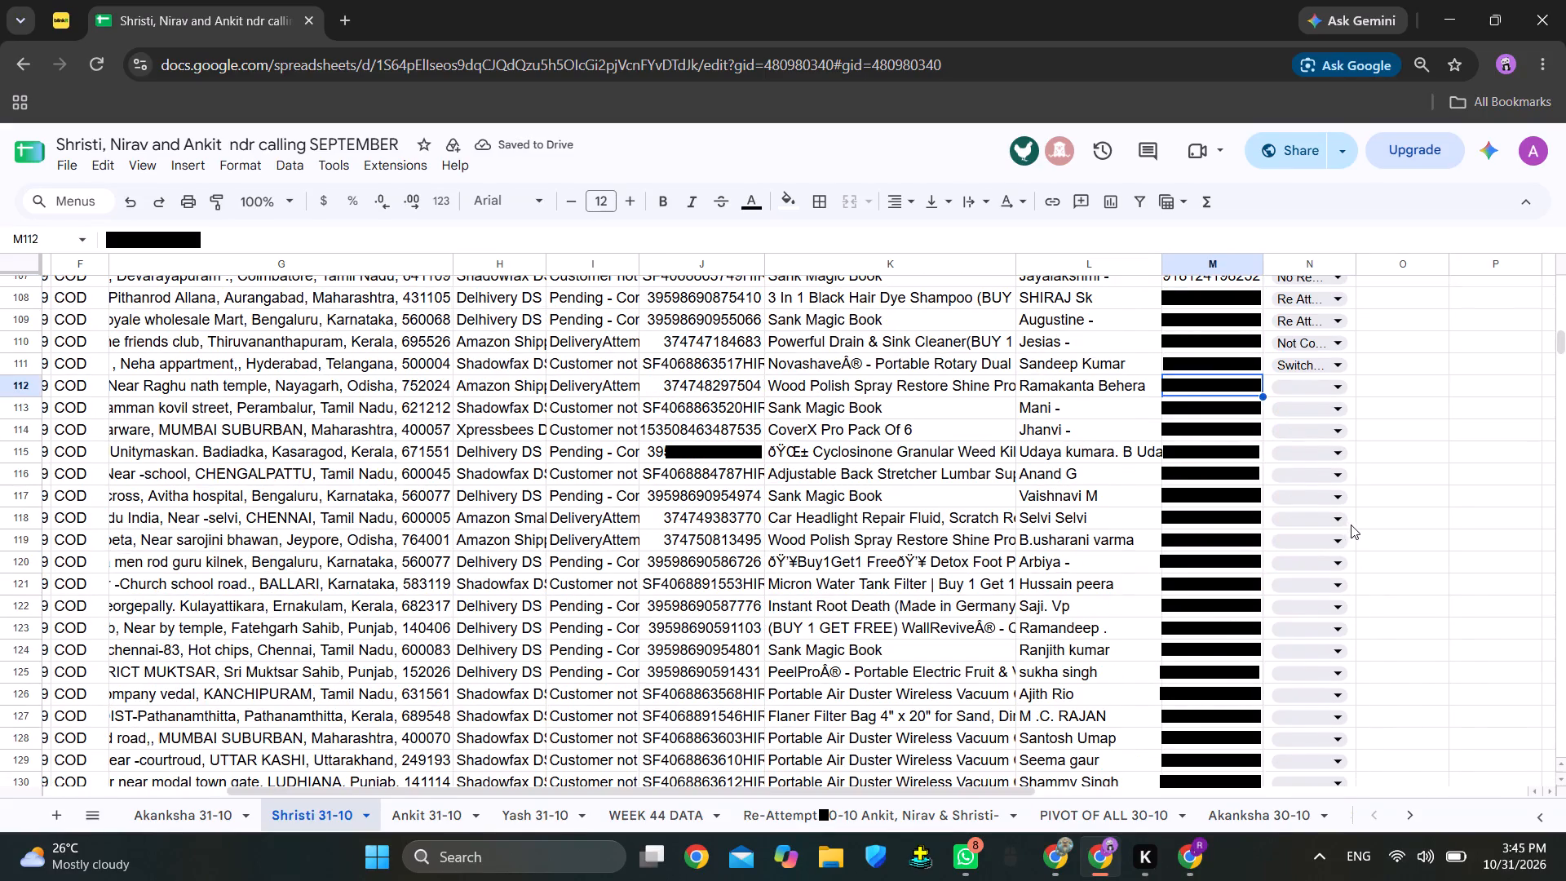
{"action": "scroll", "coordinate": [1168, 449], "scroll_direction": "up", "scroll_amount": 1}
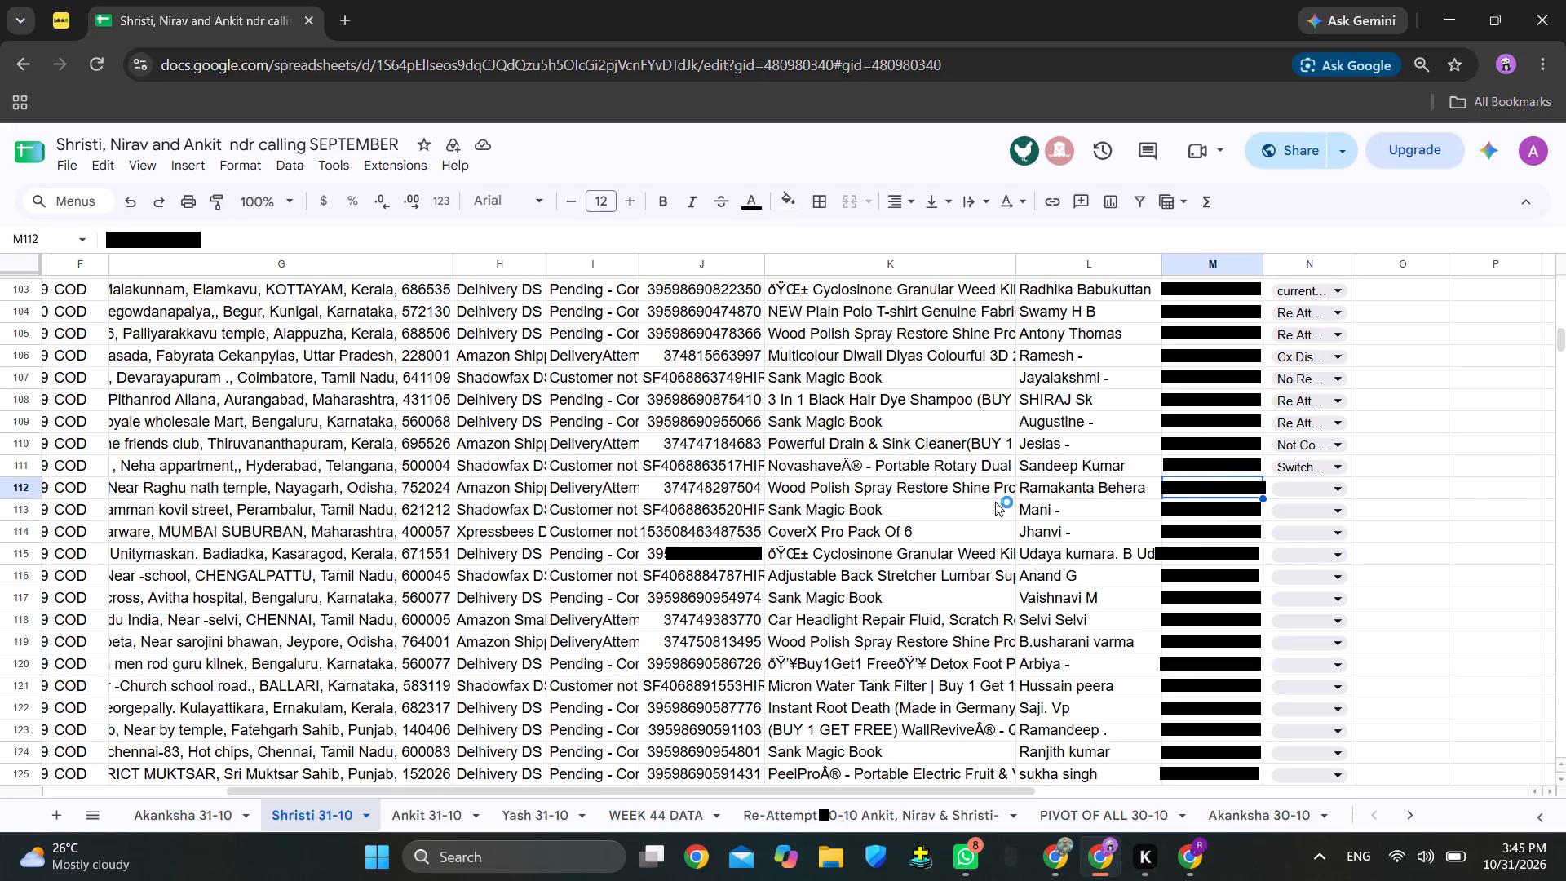
{"action": "left_click", "coordinate": [1099, 483]}
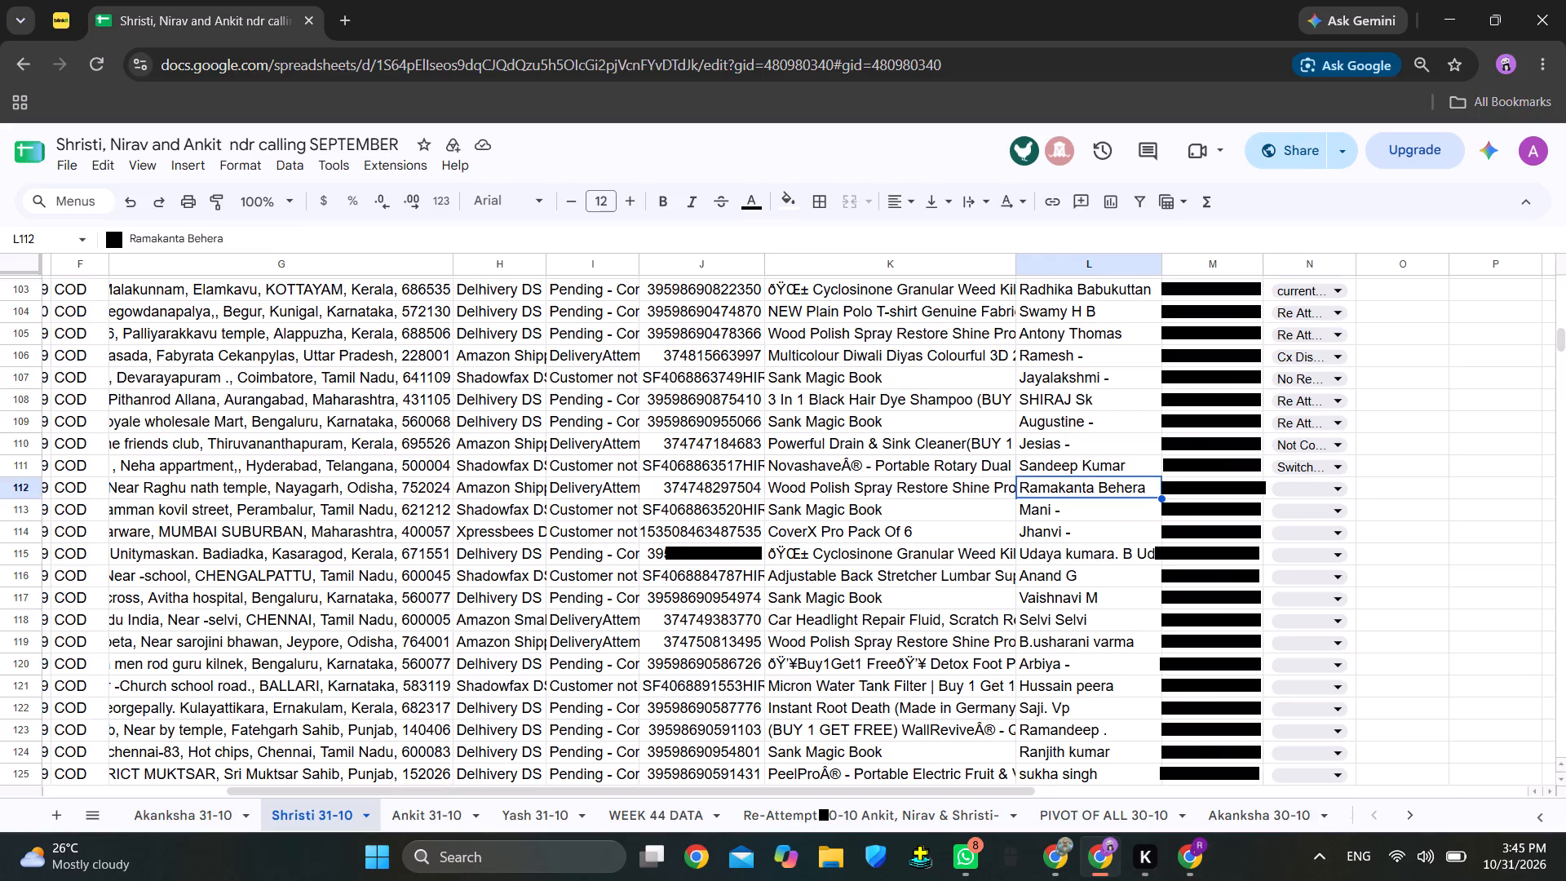
{"action": "left_click", "coordinate": [1296, 492]}
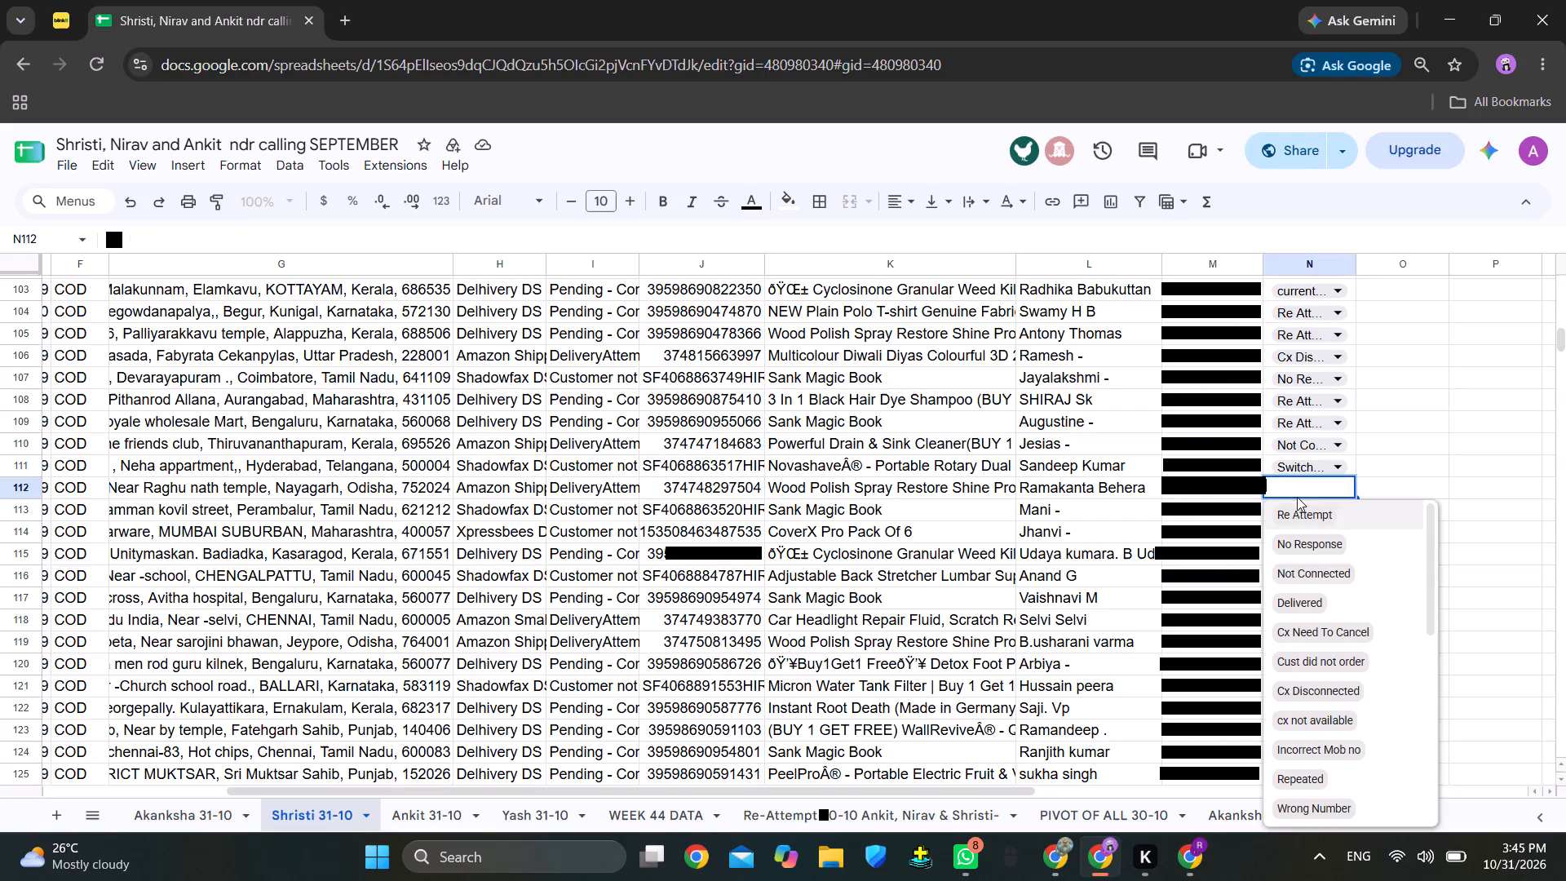
{"action": "left_click", "coordinate": [1298, 601]}
Look up the phone number in row 113 and check the remark progress on the Yash 31-10 and Akanksha 31-10 sheets.
{"action": "left_click", "coordinate": [1236, 508]}
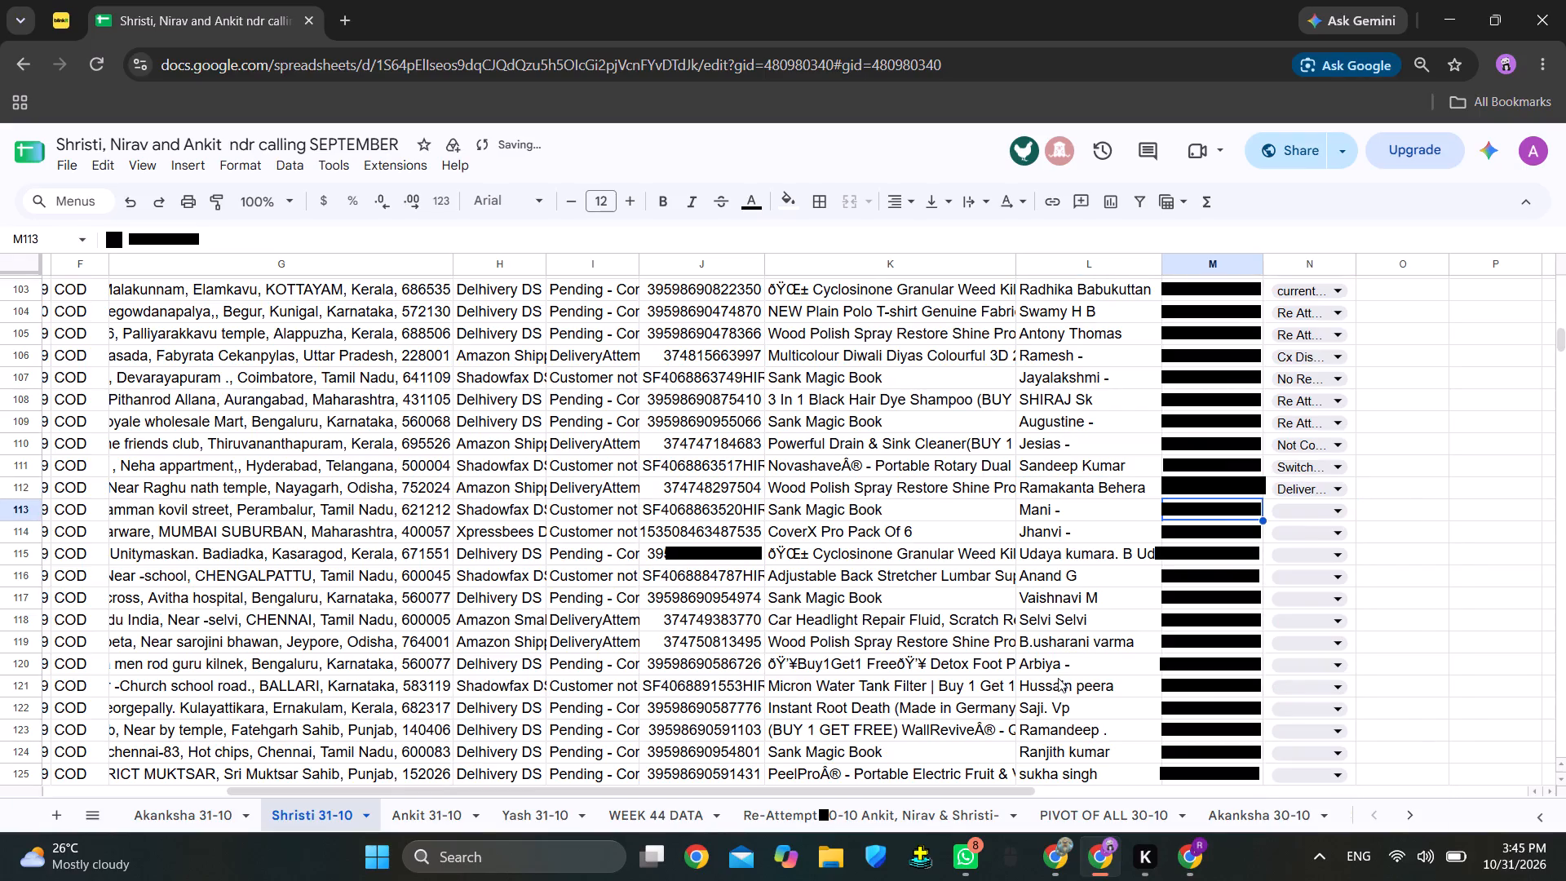
{"action": "left_click", "coordinate": [516, 812]}
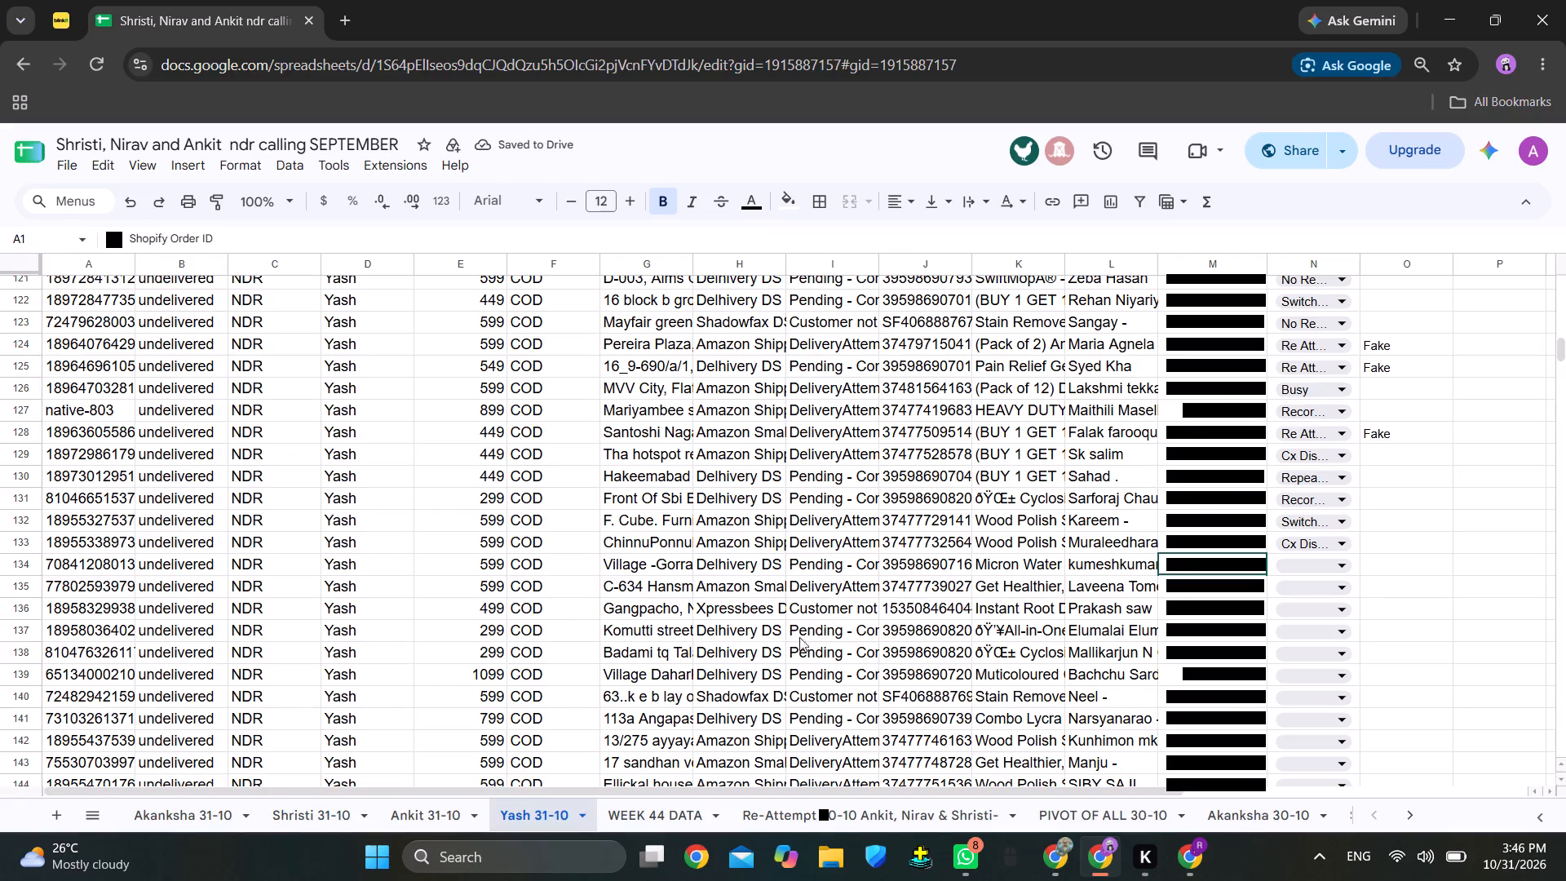
{"action": "scroll", "coordinate": [1039, 525], "scroll_direction": "down", "scroll_amount": 1}
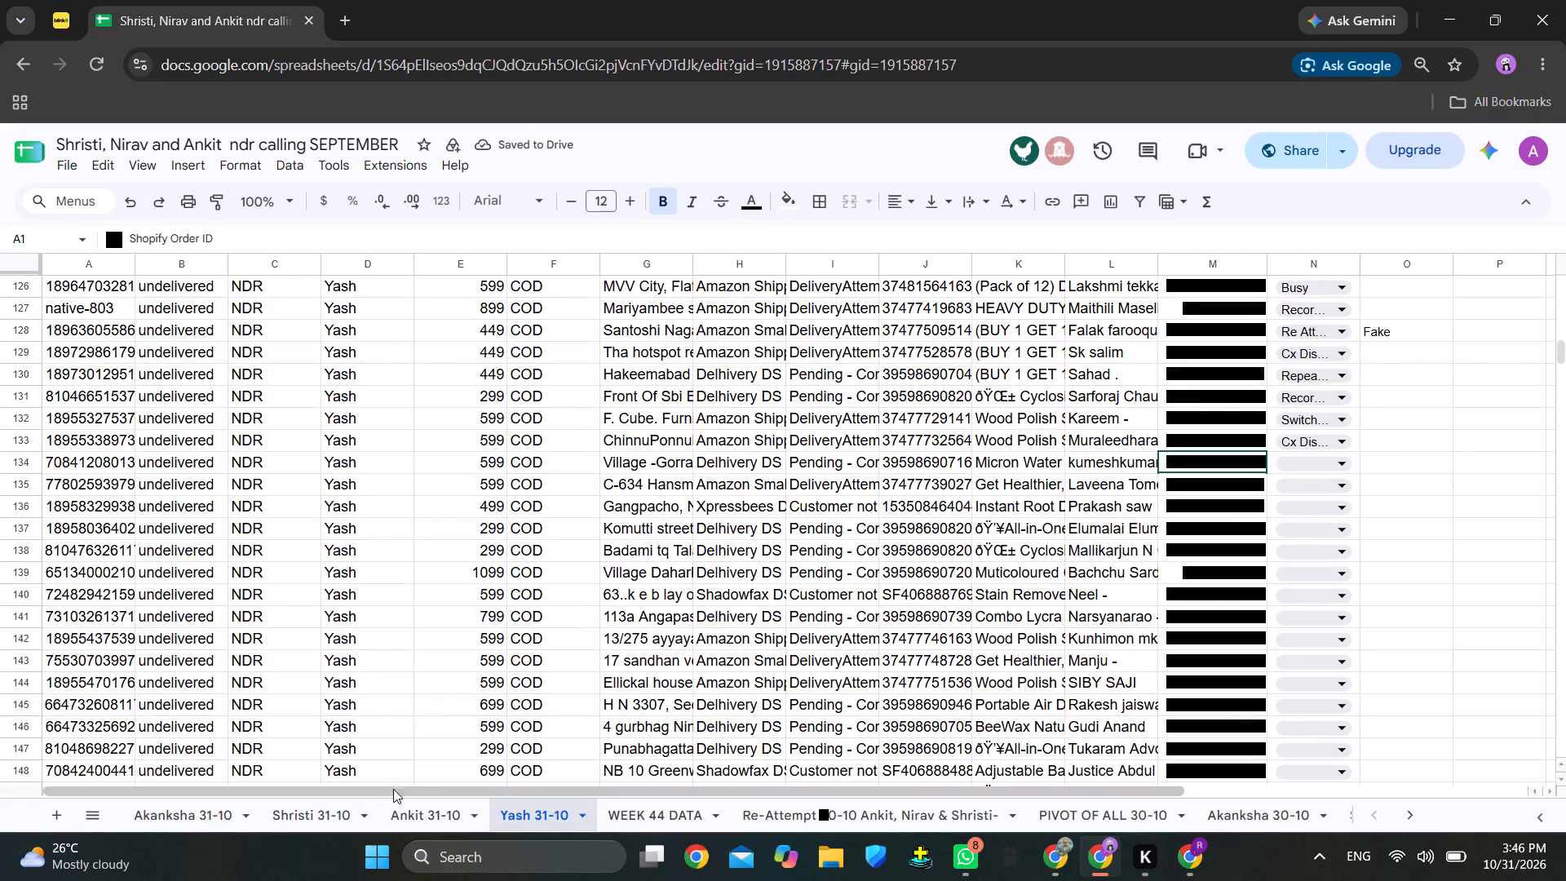
{"action": "left_click", "coordinate": [174, 815]}
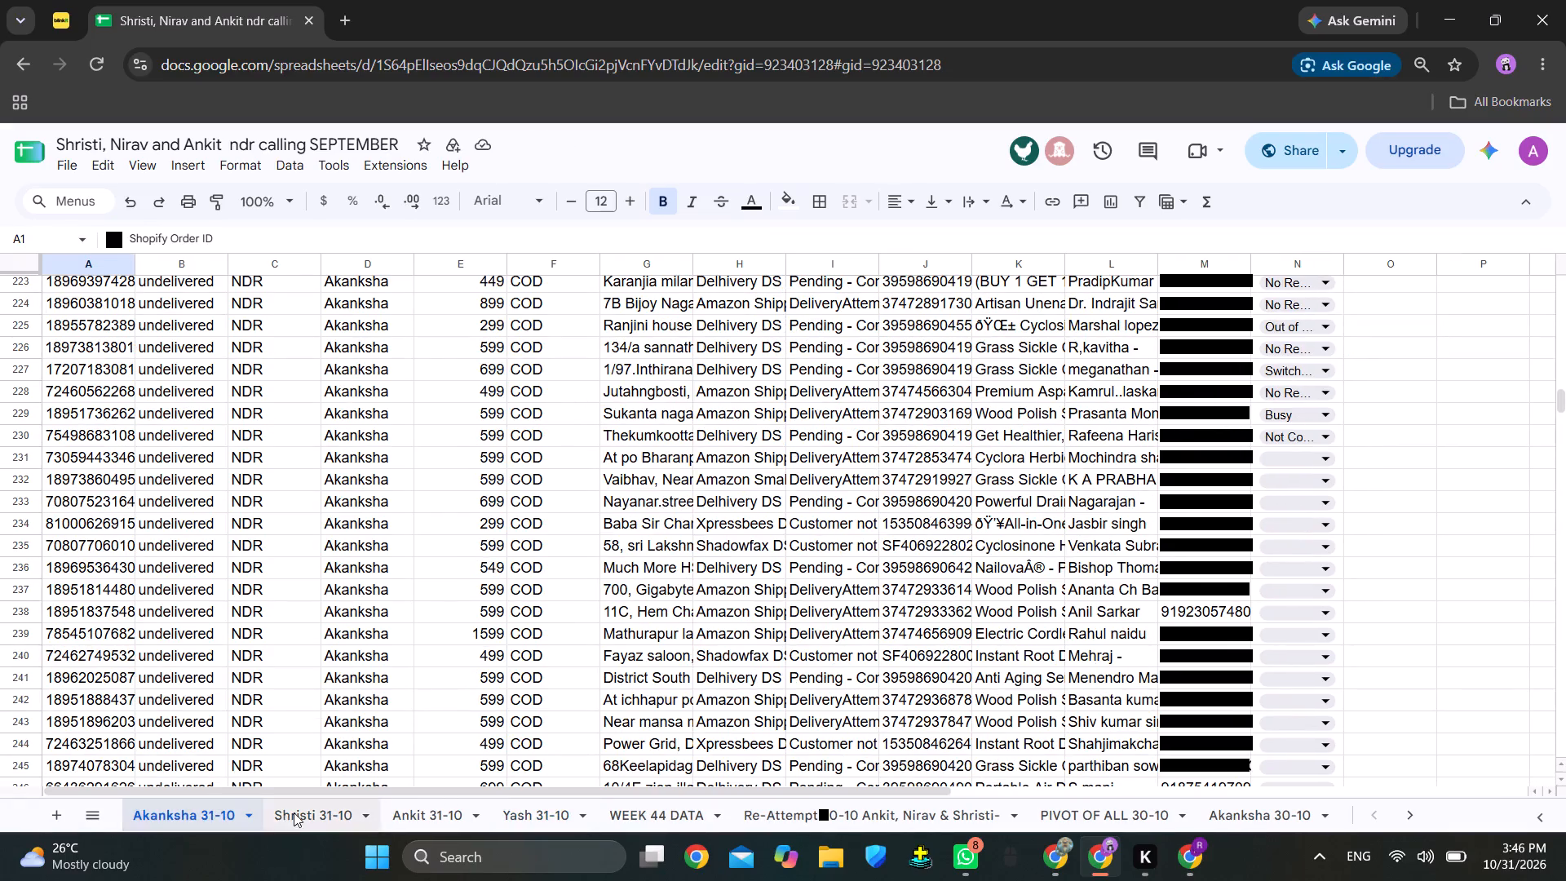
Return to the Shristi 31-10 sheet, look up the customer name in row 113 and set its remark to No Response.
{"action": "left_click", "coordinate": [294, 813]}
{"action": "left_click", "coordinate": [1036, 507]}
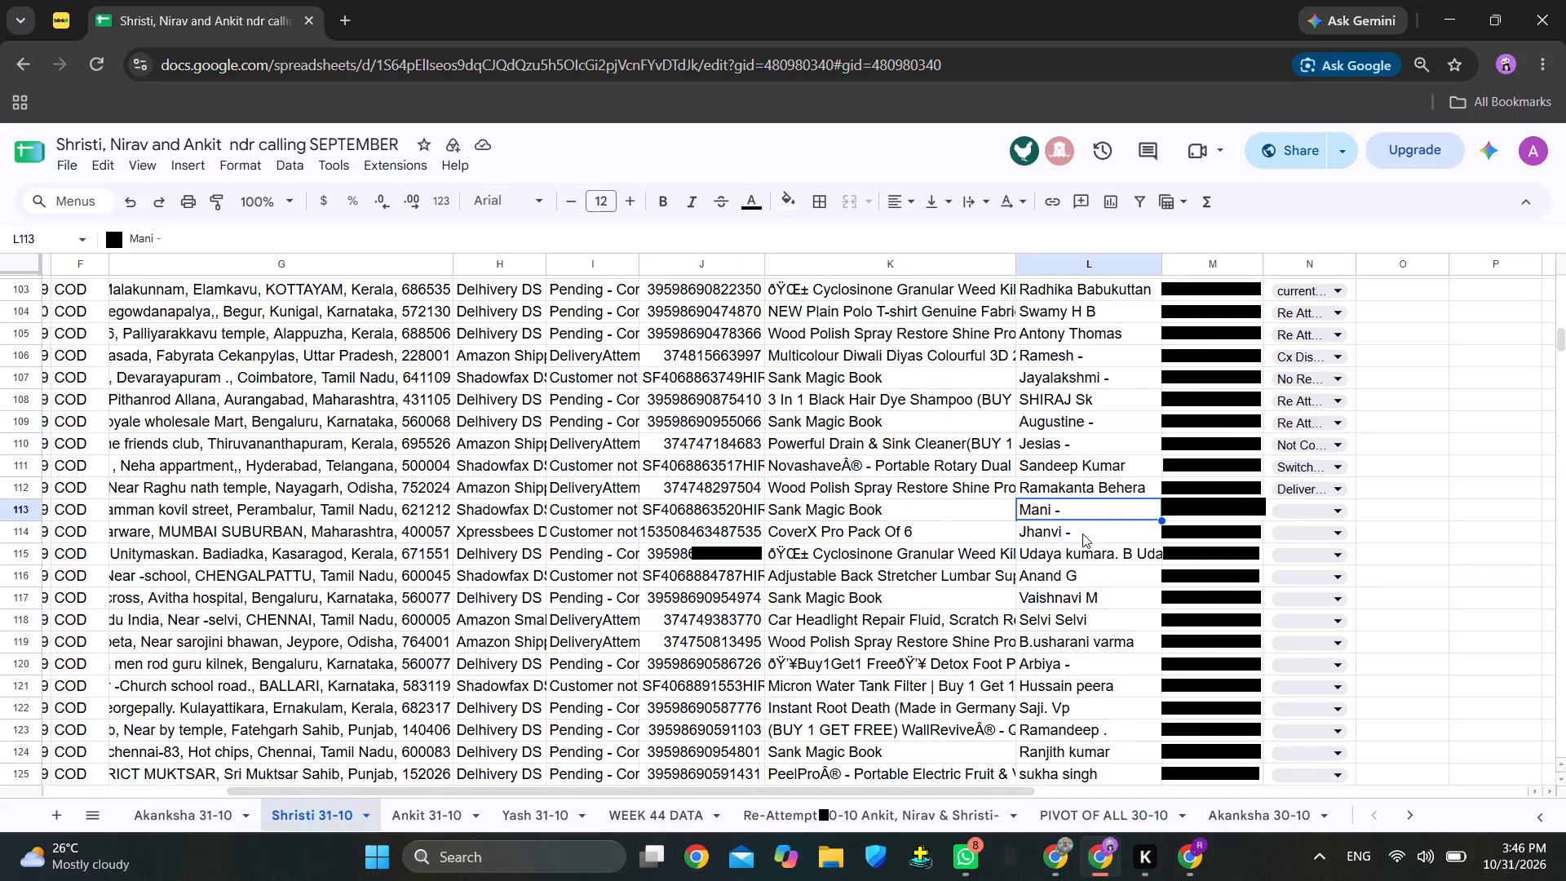
{"action": "scroll", "coordinate": [1084, 533], "scroll_direction": "down", "scroll_amount": 1}
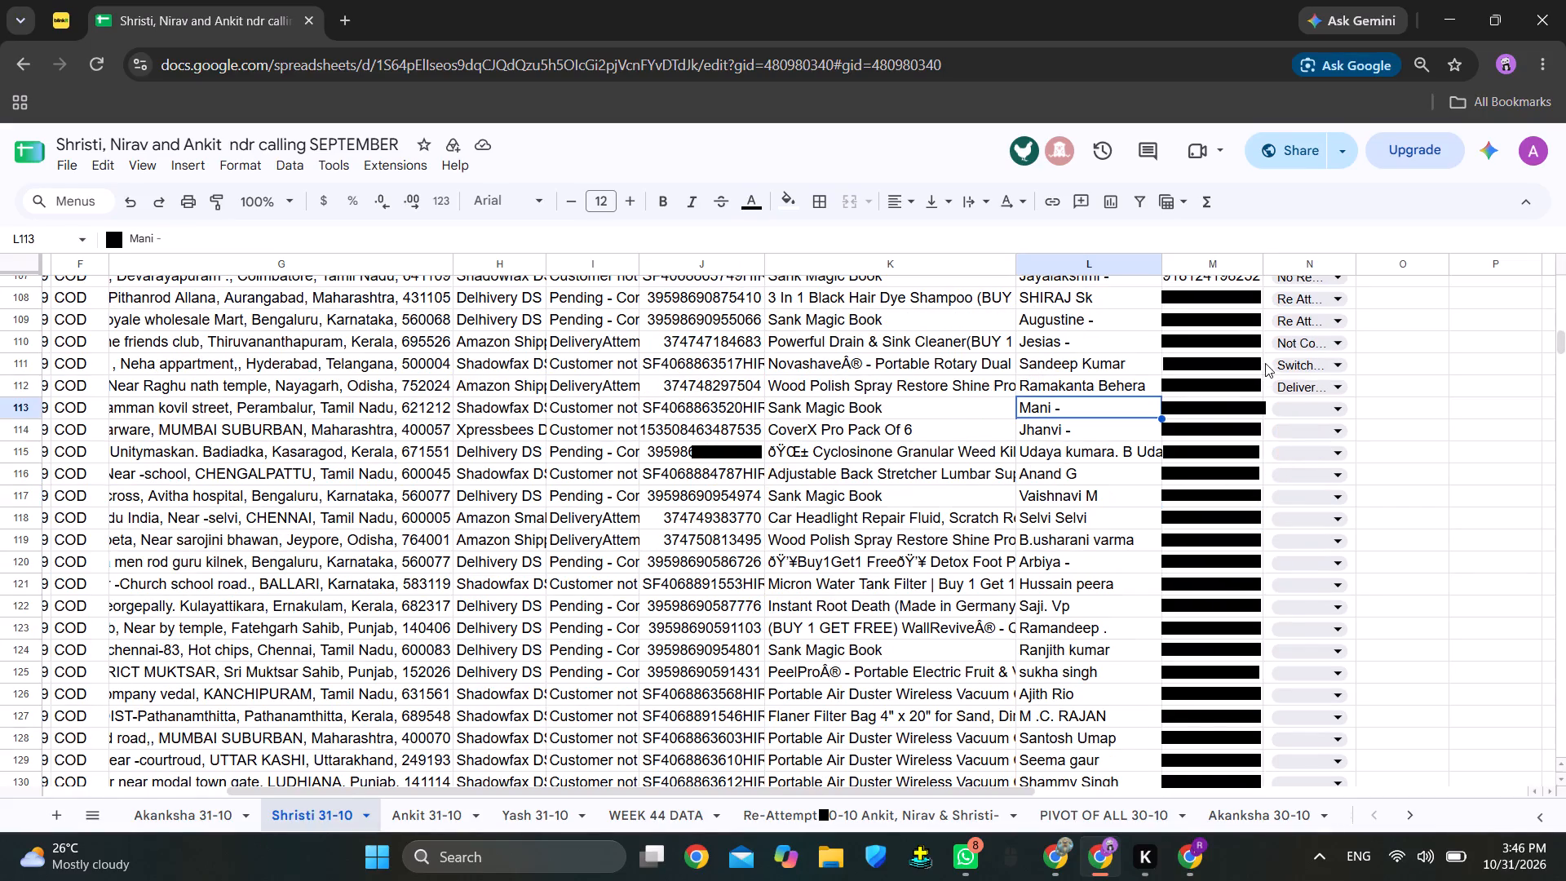
{"action": "left_click", "coordinate": [1316, 405]}
{"action": "left_click", "coordinate": [1325, 464]}
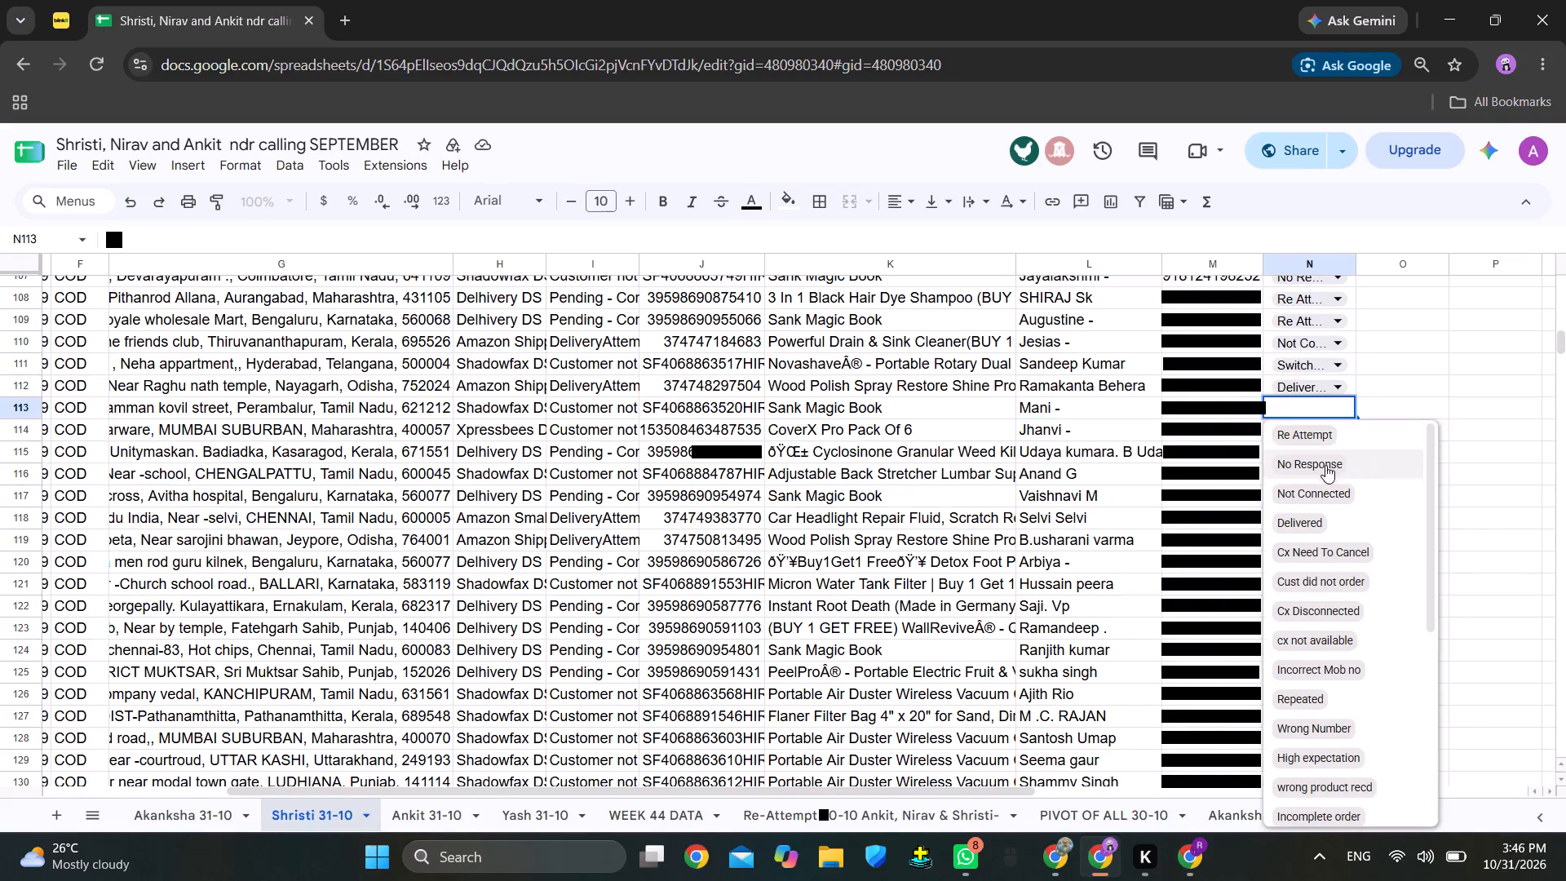
Look up the contact details in row 114, check the Yash 31-10 sheet's progress, and set row 114's remark on Shristi 31-10 to Re Attempt.
{"action": "left_click", "coordinate": [1240, 435]}
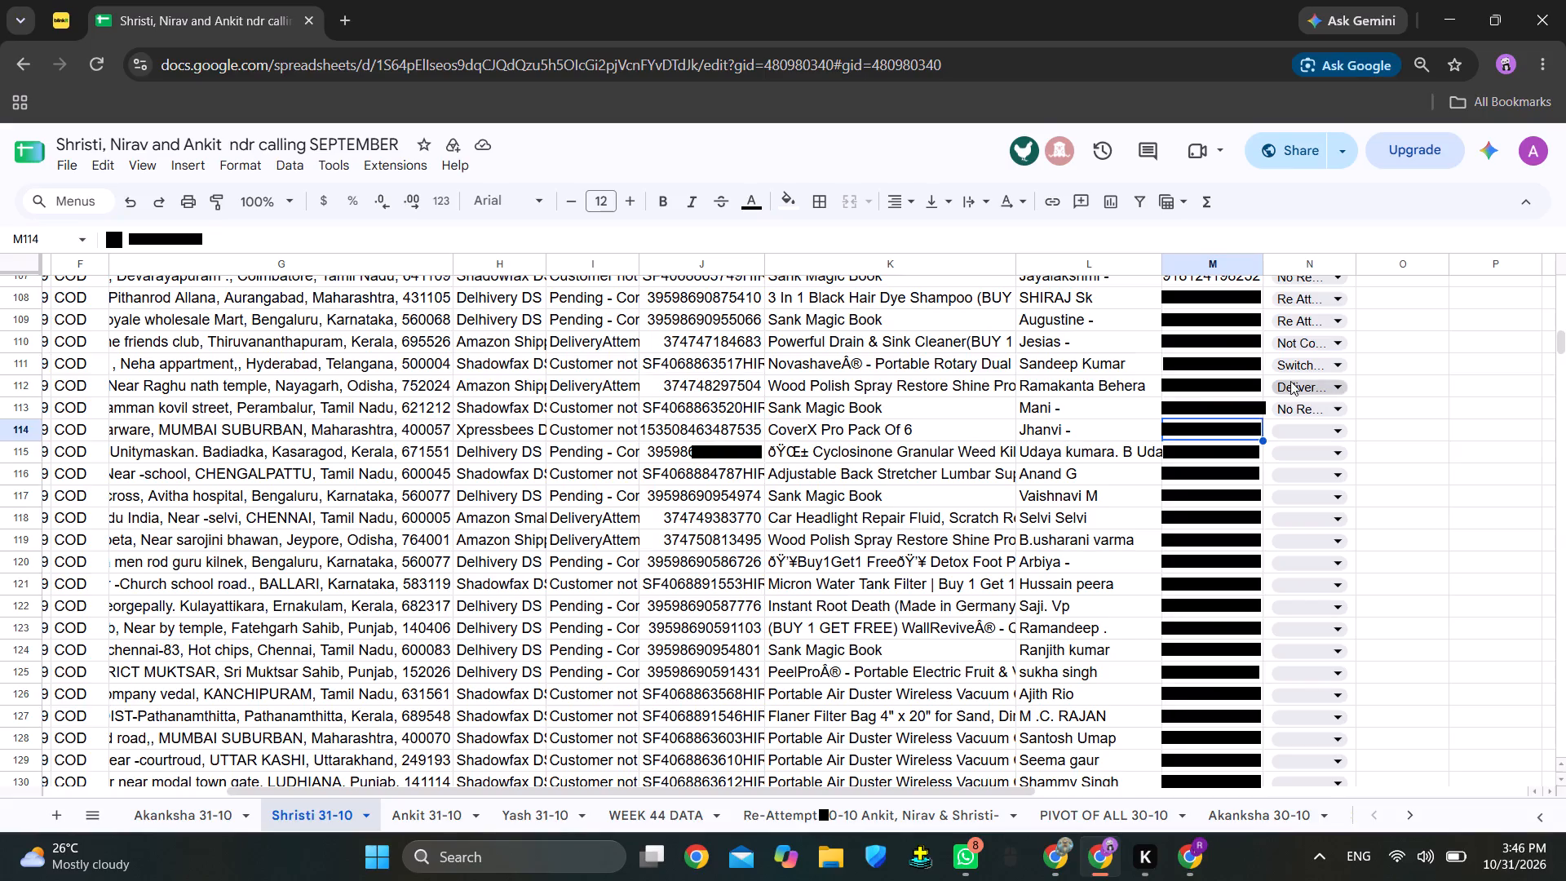
{"action": "left_click", "coordinate": [1104, 431]}
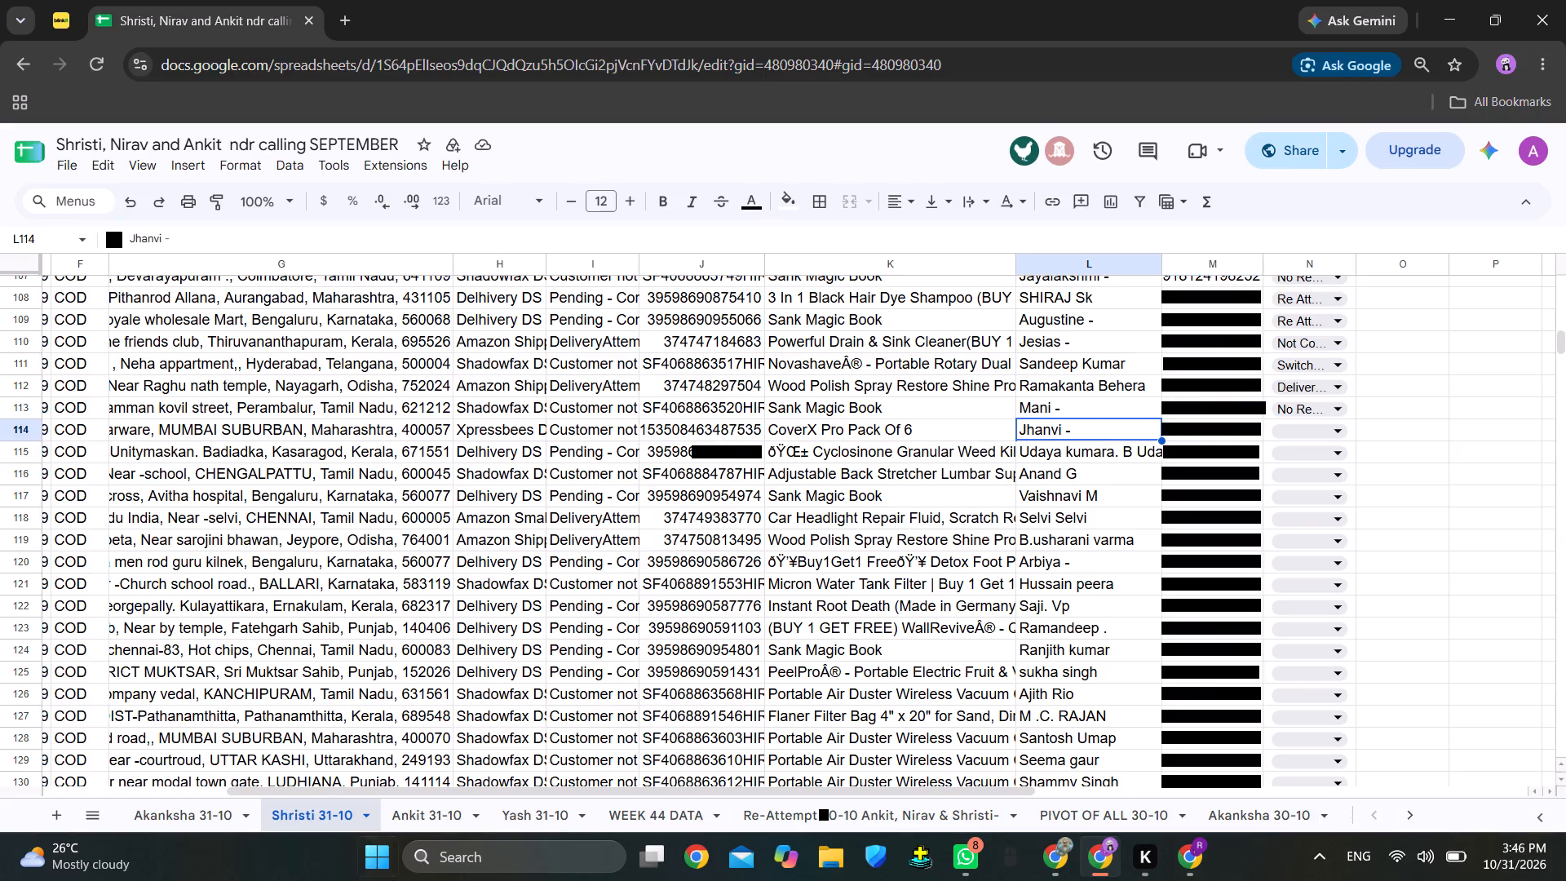
{"action": "left_click", "coordinate": [517, 814]}
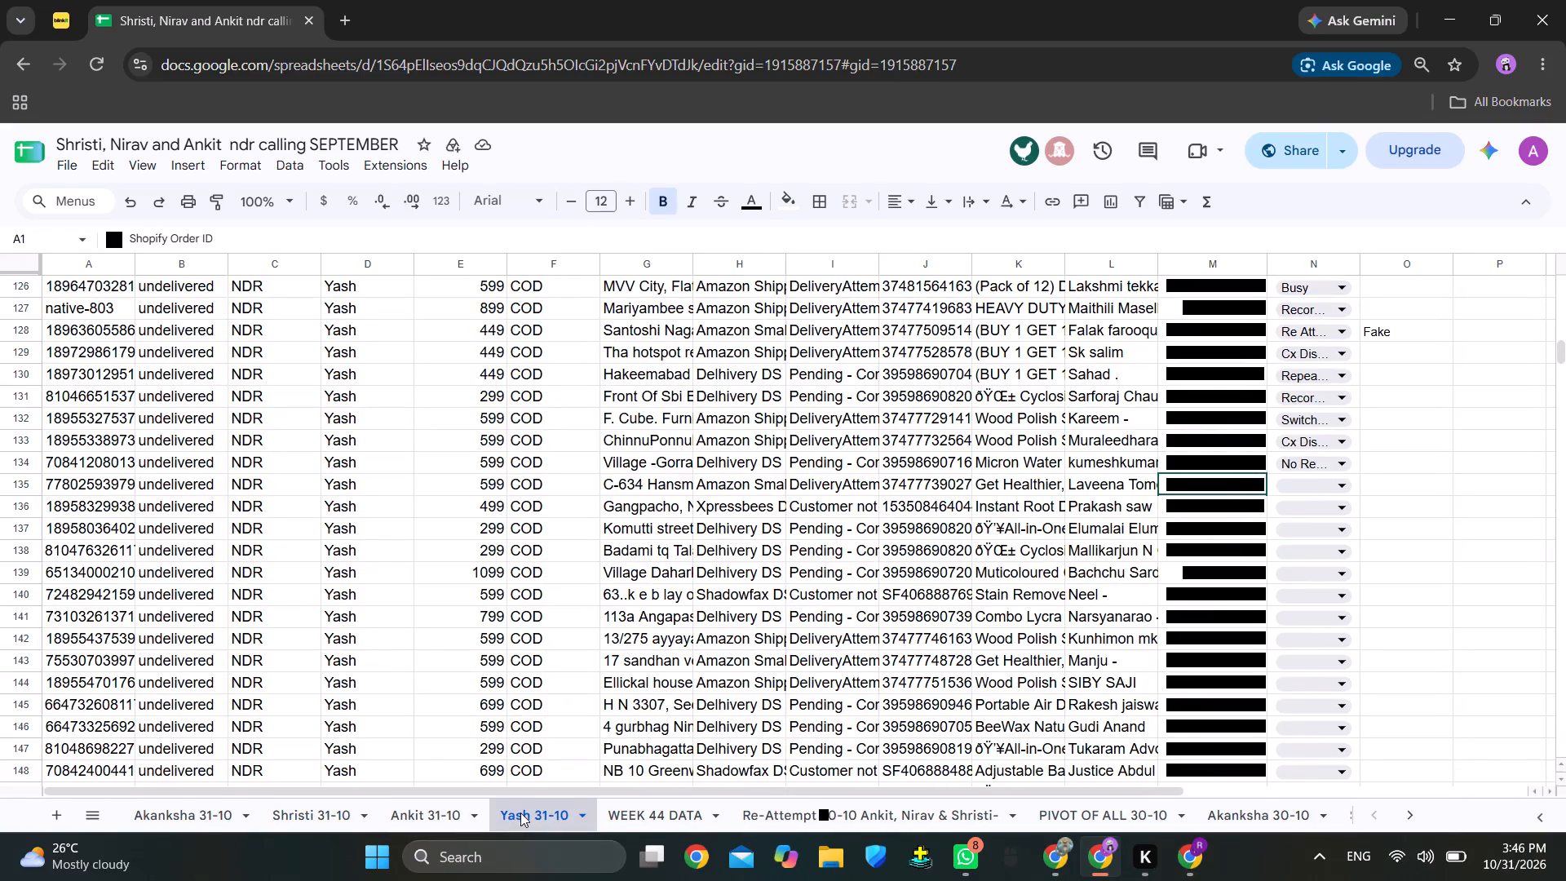
{"action": "left_click", "coordinate": [321, 808]}
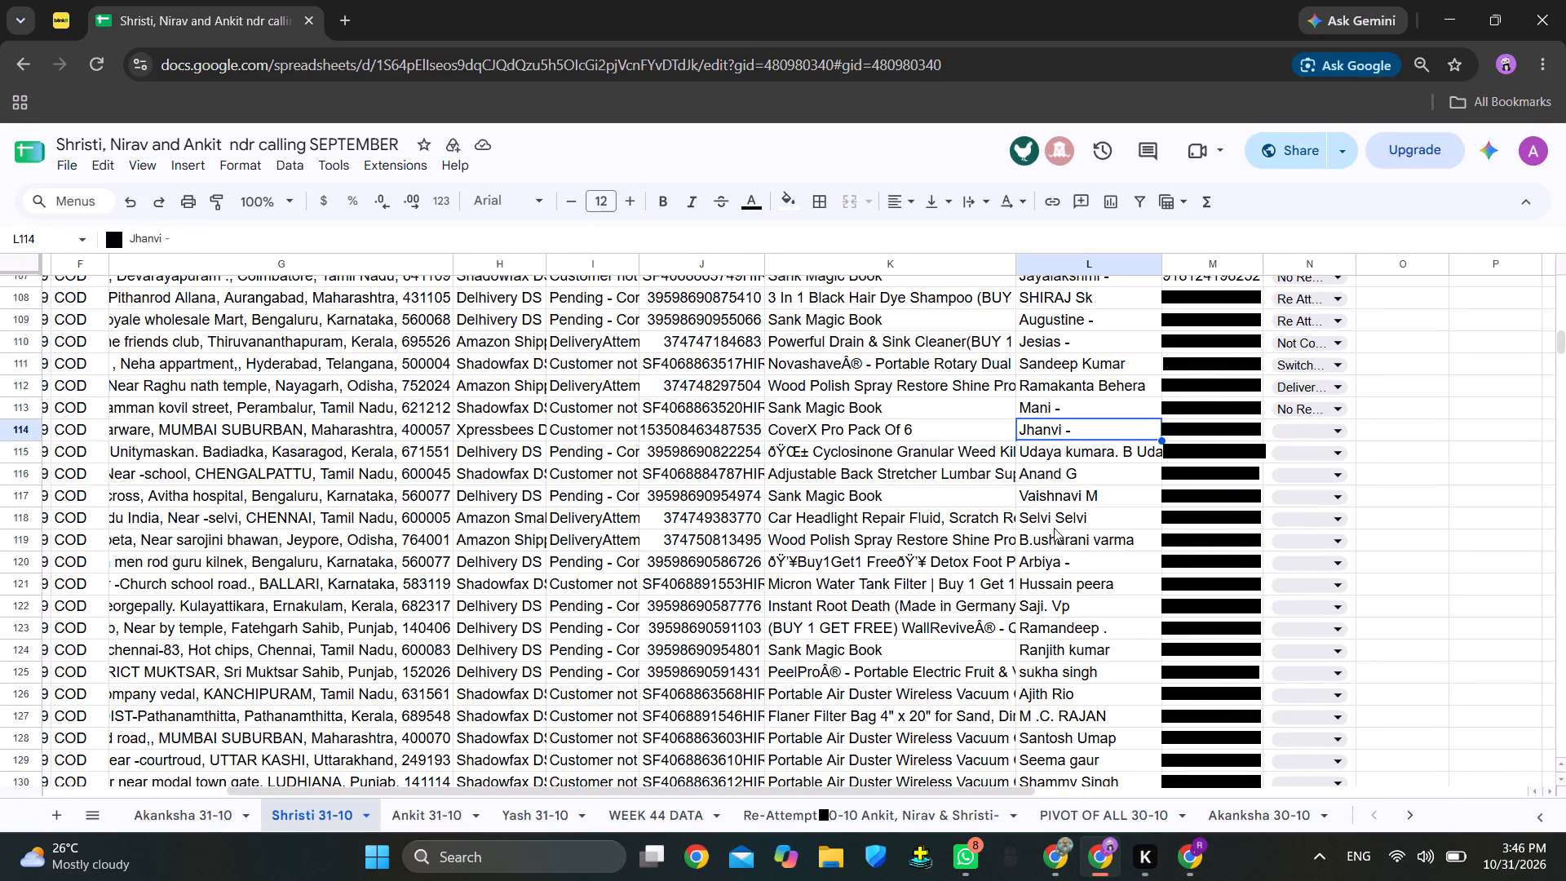
{"action": "left_click", "coordinate": [1307, 423]}
{"action": "left_click", "coordinate": [1303, 427]}
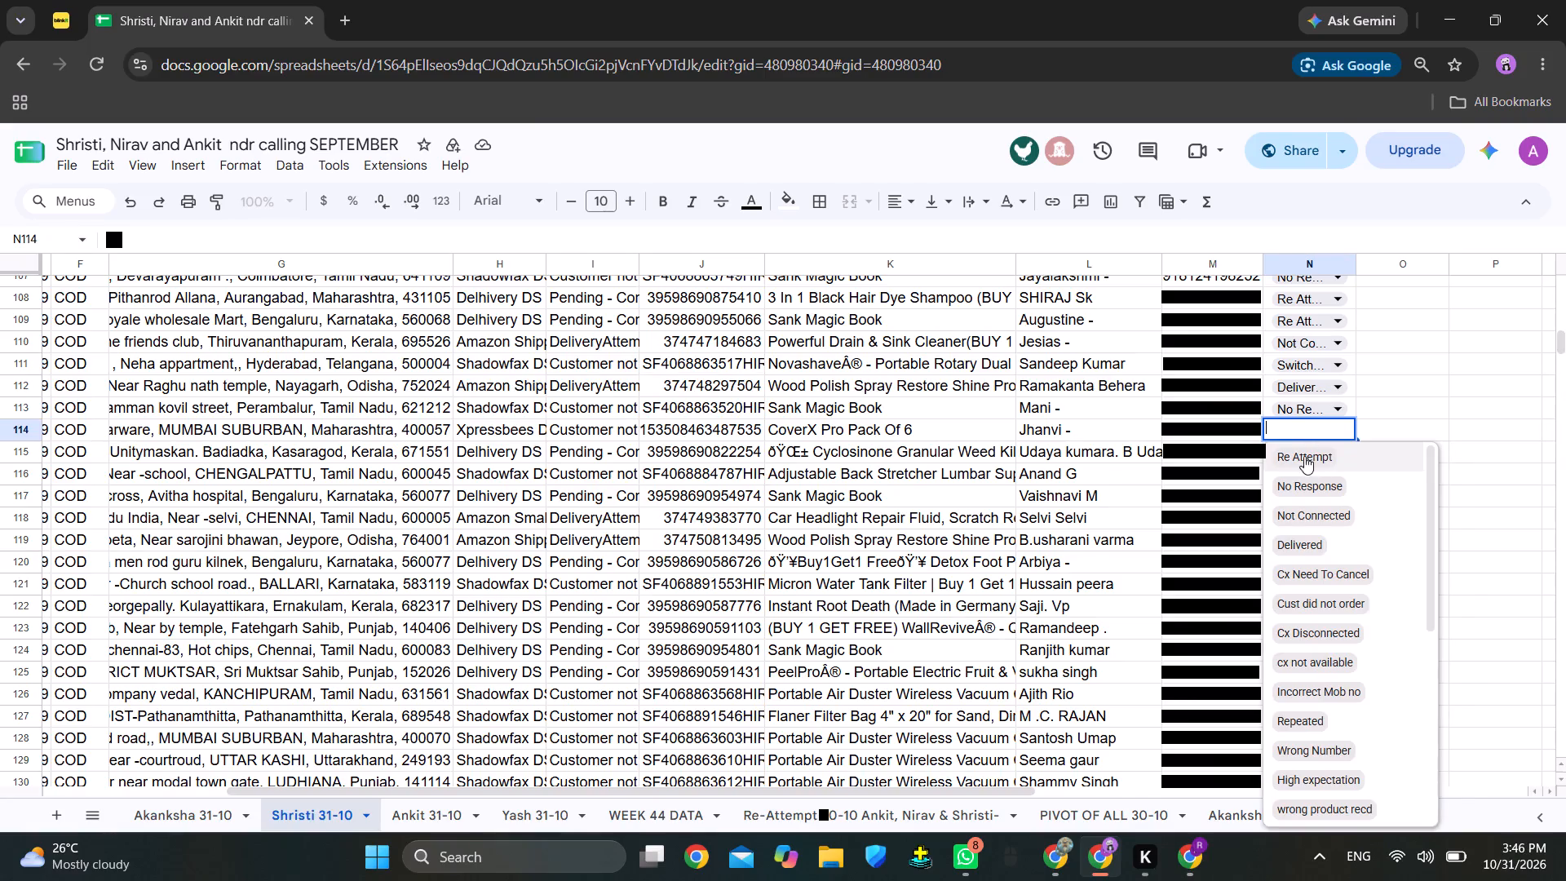
{"action": "left_click", "coordinate": [1303, 455]}
Look up the phone number and customer name in row 115 and set its remark to Lang barrier.
{"action": "left_click", "coordinate": [1230, 445]}
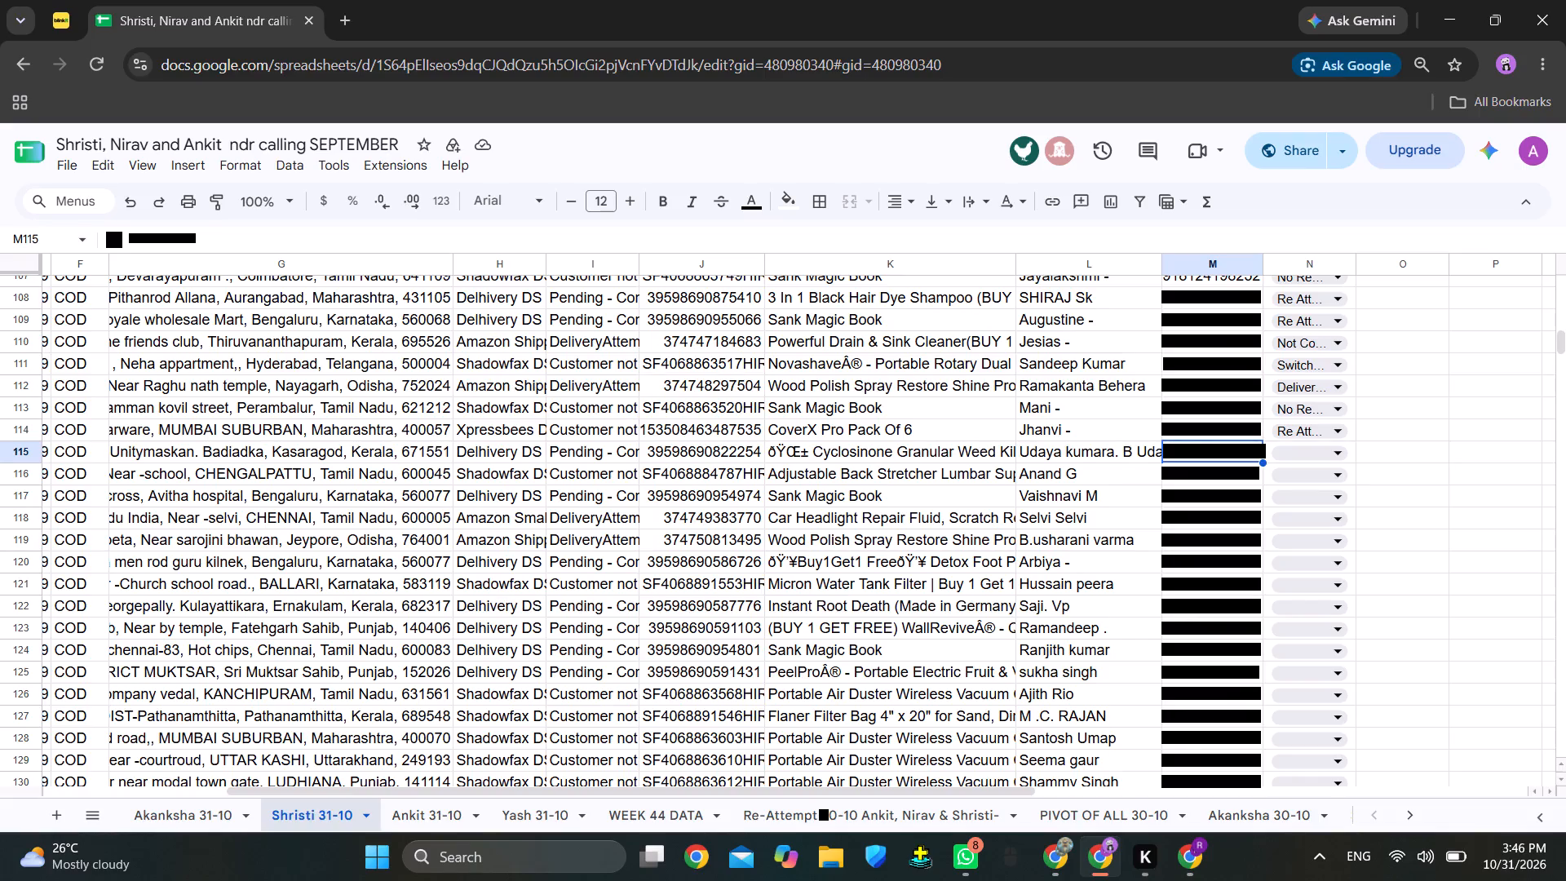
{"action": "left_click", "coordinate": [1116, 452]}
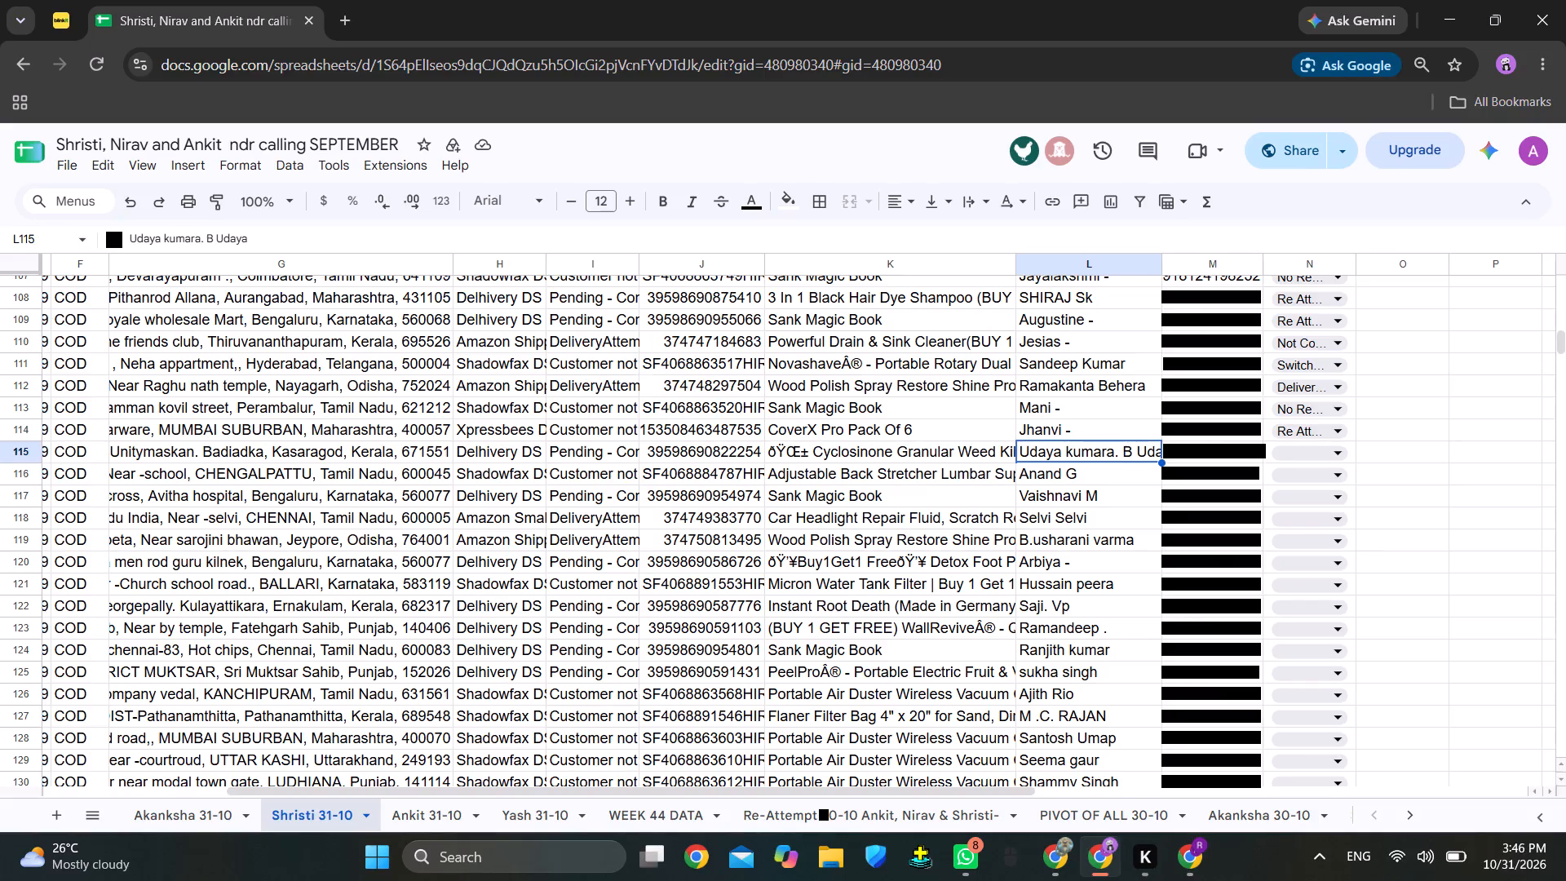
{"action": "left_click", "coordinate": [1296, 450]}
{"action": "scroll", "coordinate": [1313, 597], "scroll_direction": "down", "scroll_amount": 6}
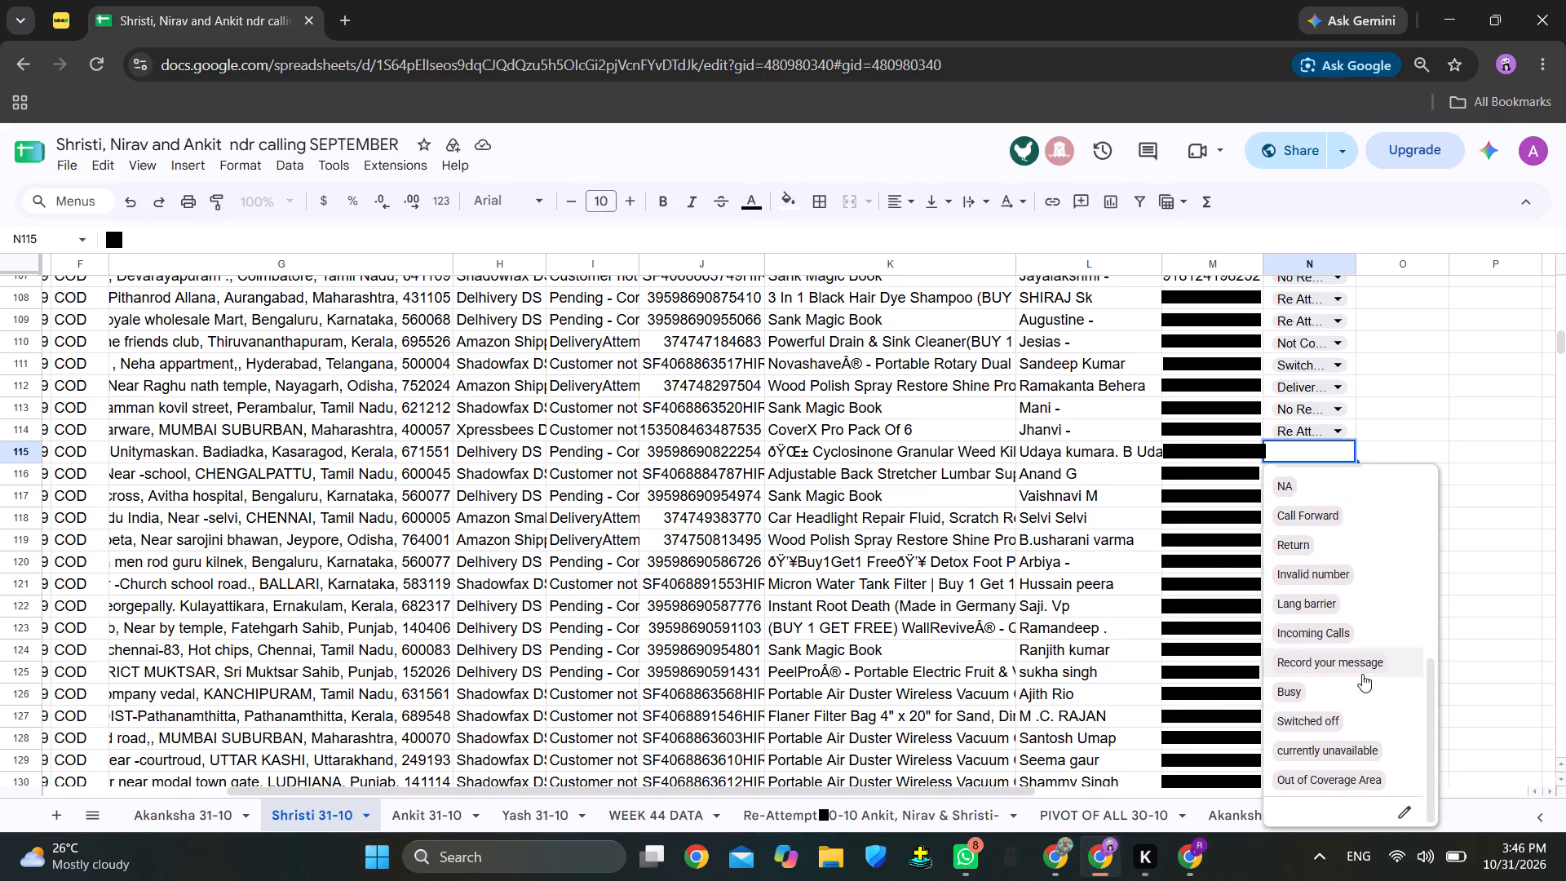
{"action": "left_click", "coordinate": [1307, 603]}
Look up the contact details in row 116, check the Yash 31-10 sheet's progress, and set row 116's remark on Shristi 31-10 to Re Attempt.
{"action": "left_click", "coordinate": [1232, 473]}
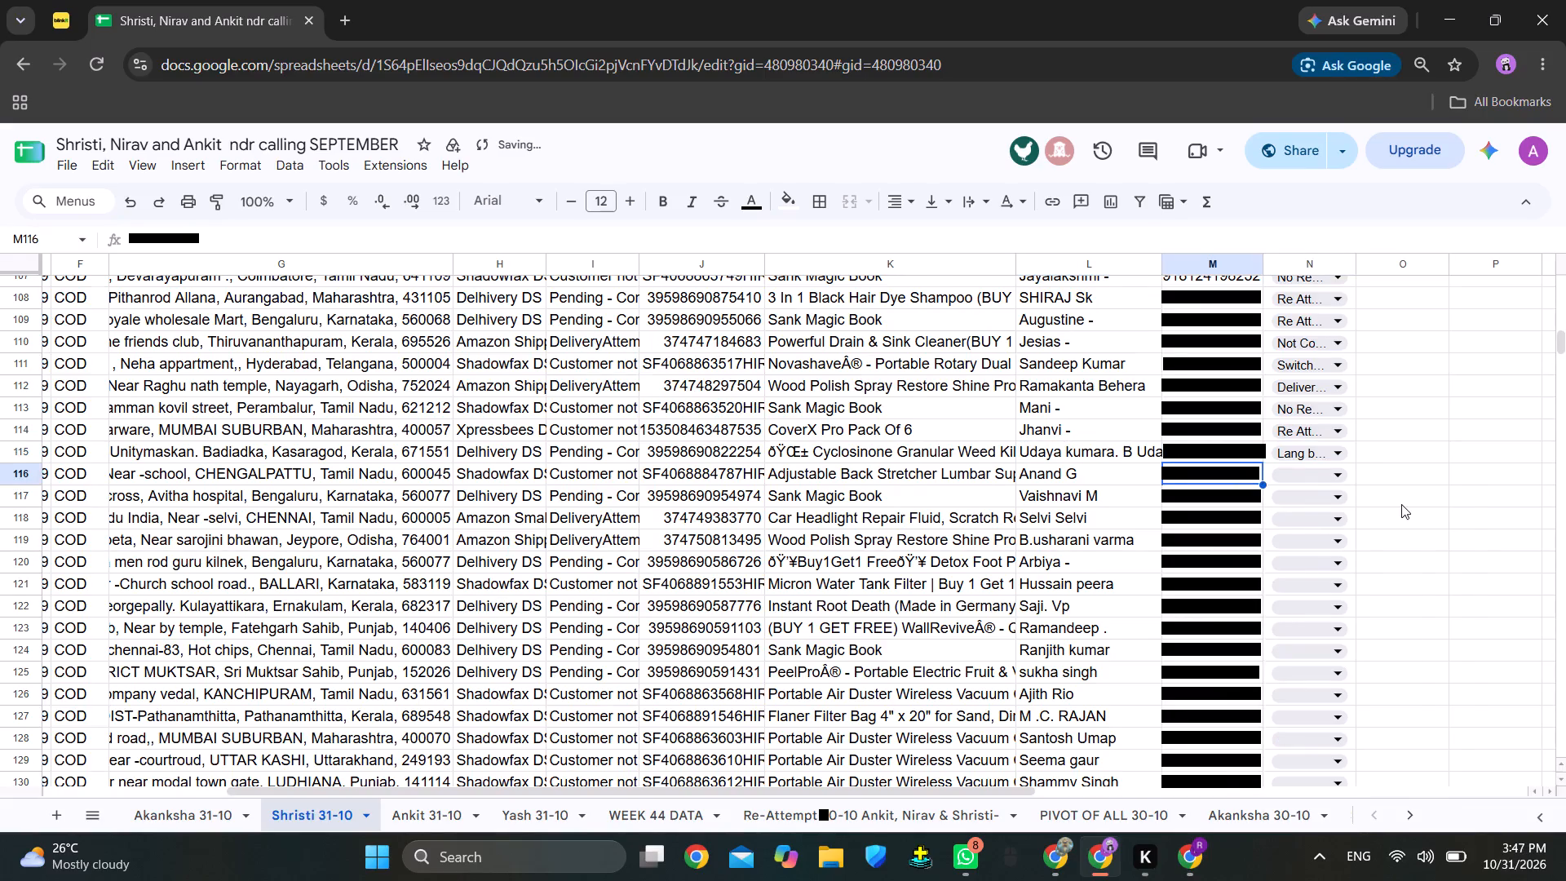
{"action": "scroll", "coordinate": [1401, 504], "scroll_direction": "up", "scroll_amount": 2}
{"action": "scroll", "coordinate": [1403, 503], "scroll_direction": "down", "scroll_amount": 2}
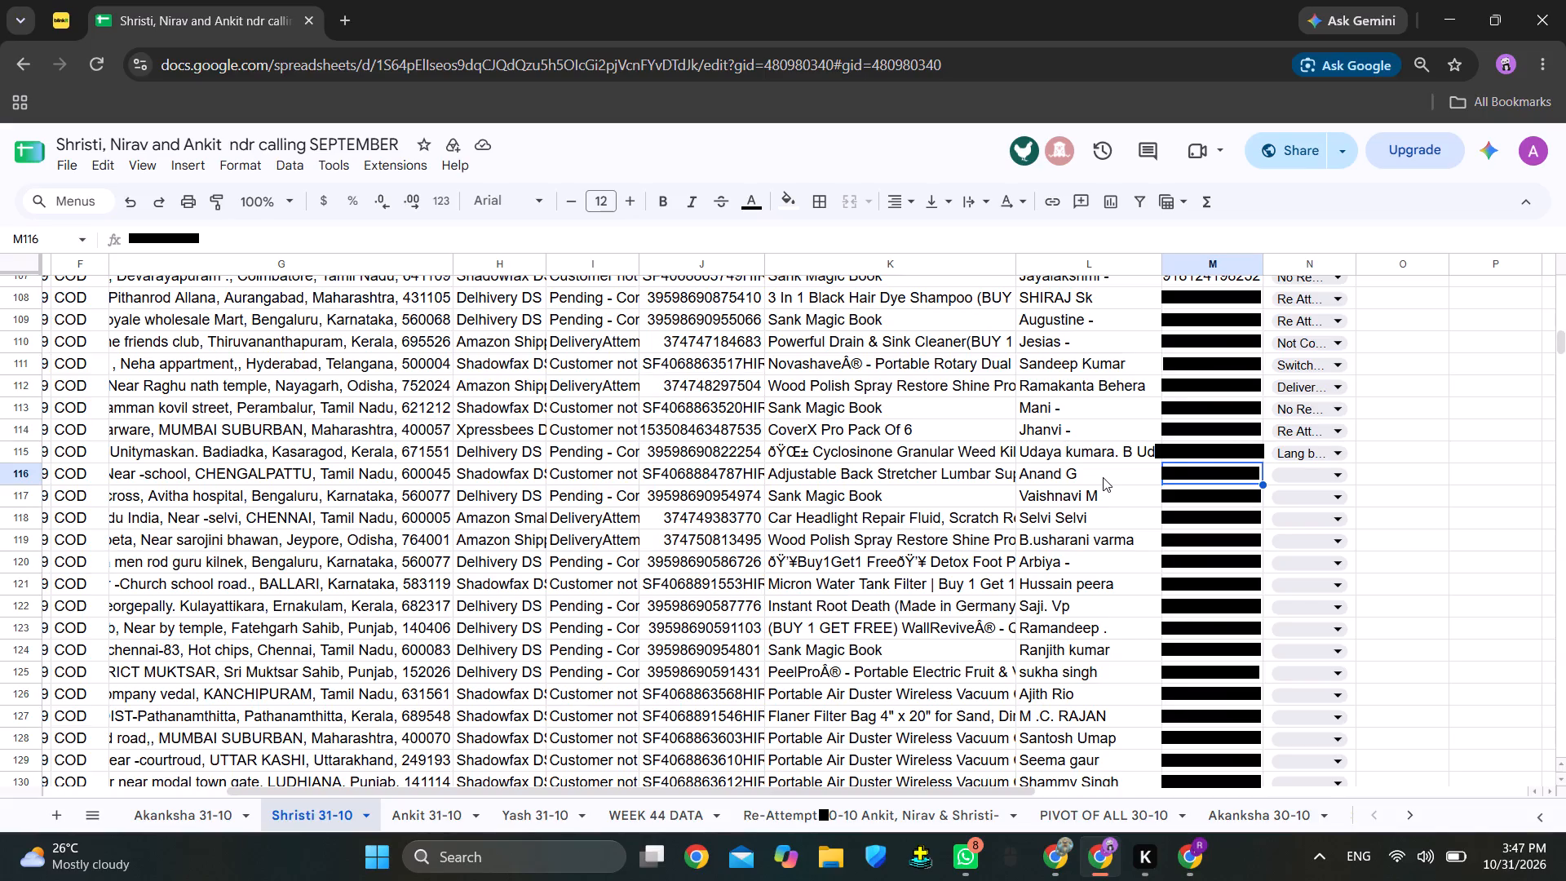
{"action": "left_click", "coordinate": [1104, 477]}
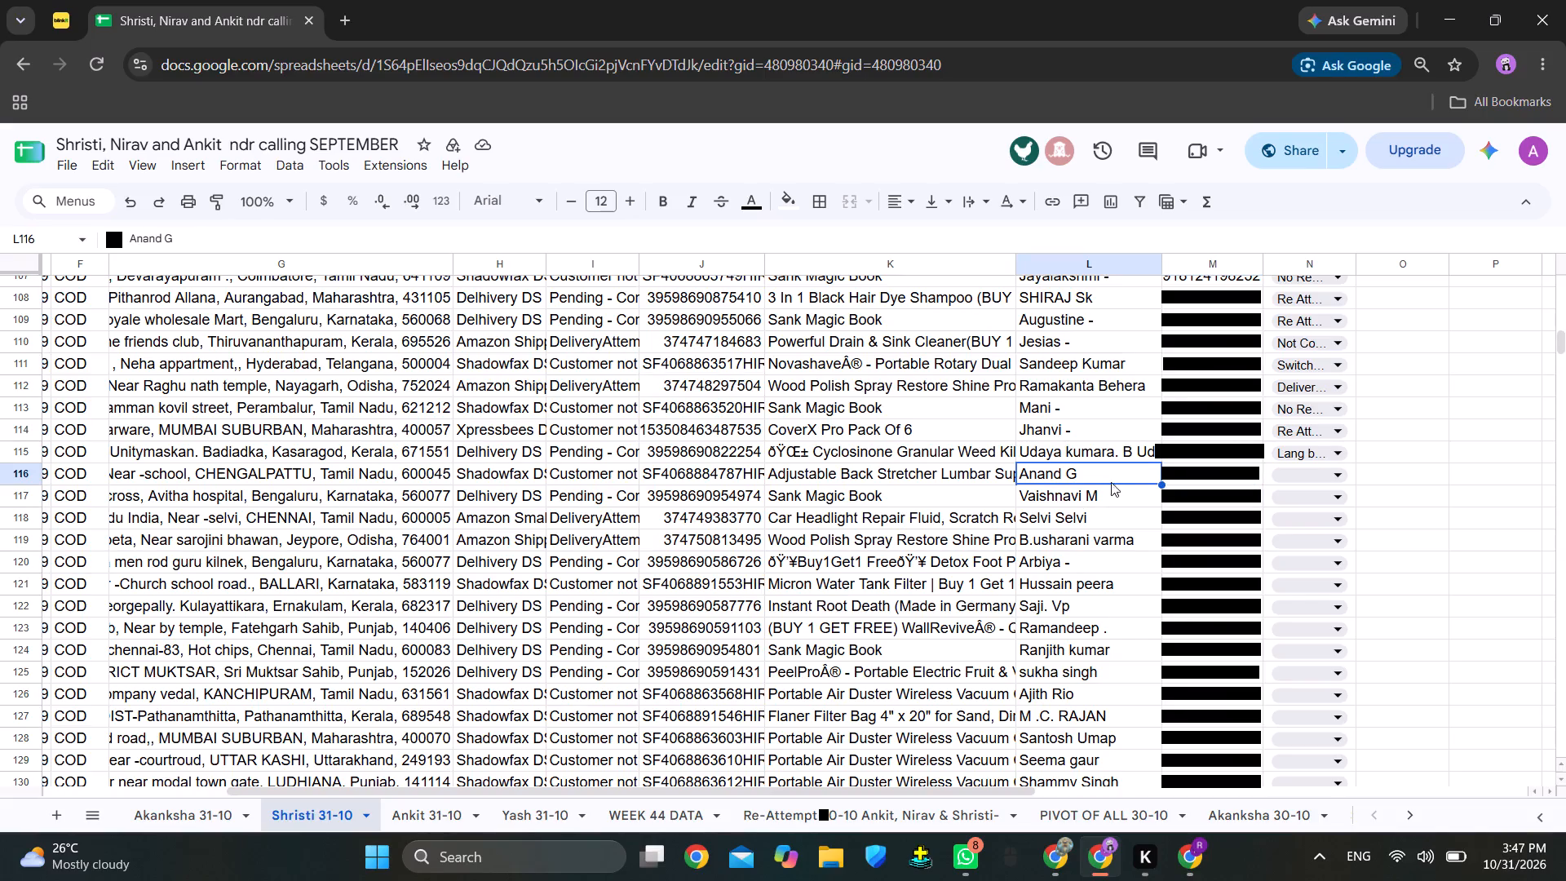
{"action": "left_click", "coordinate": [533, 808]}
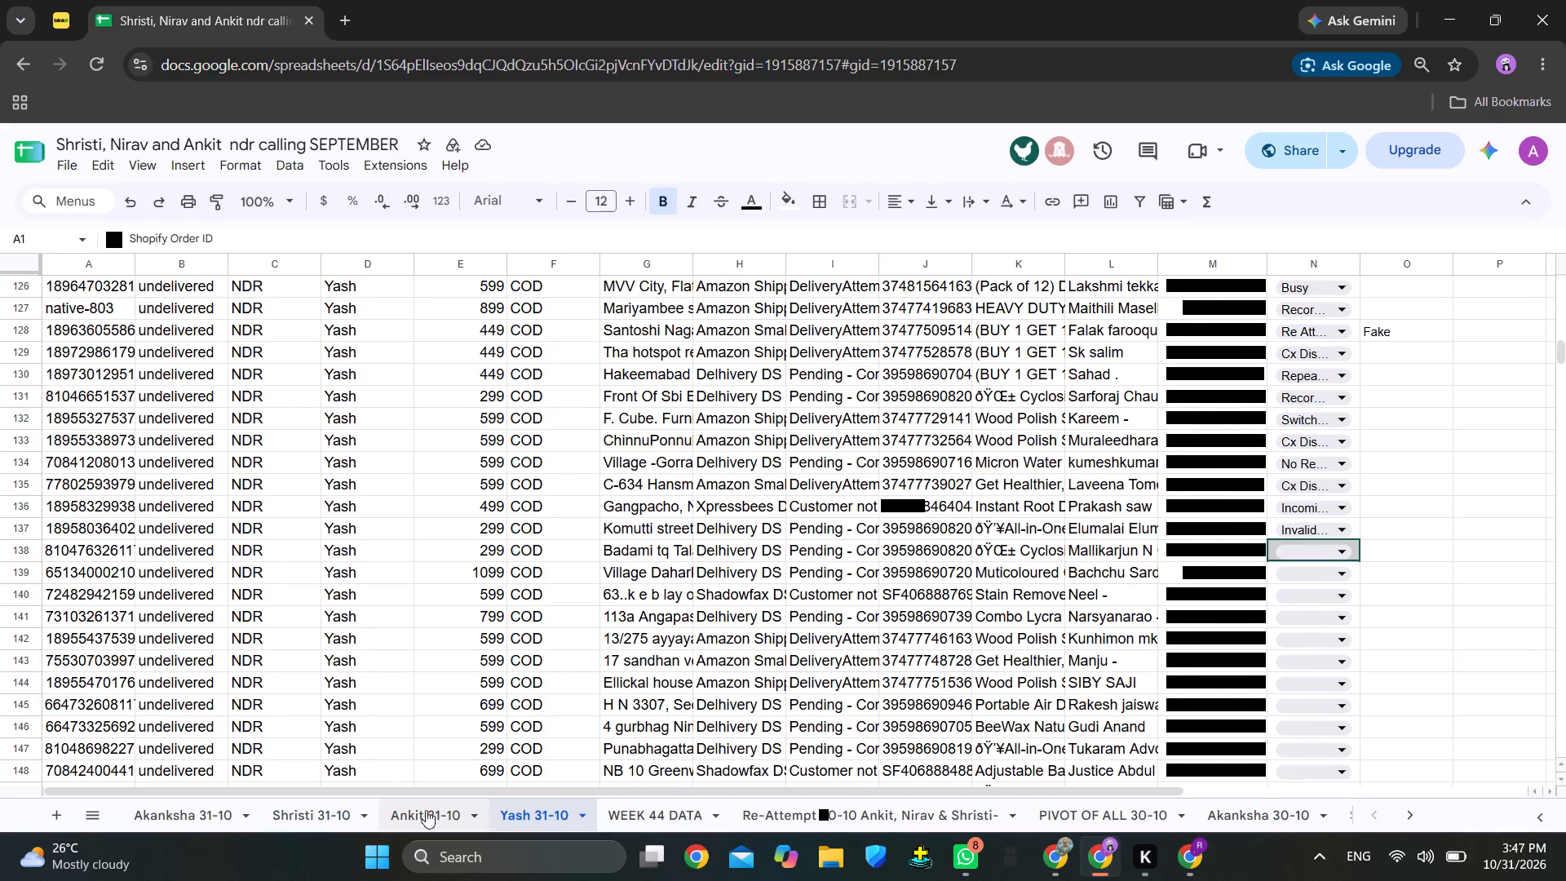
{"action": "left_click", "coordinate": [315, 822]}
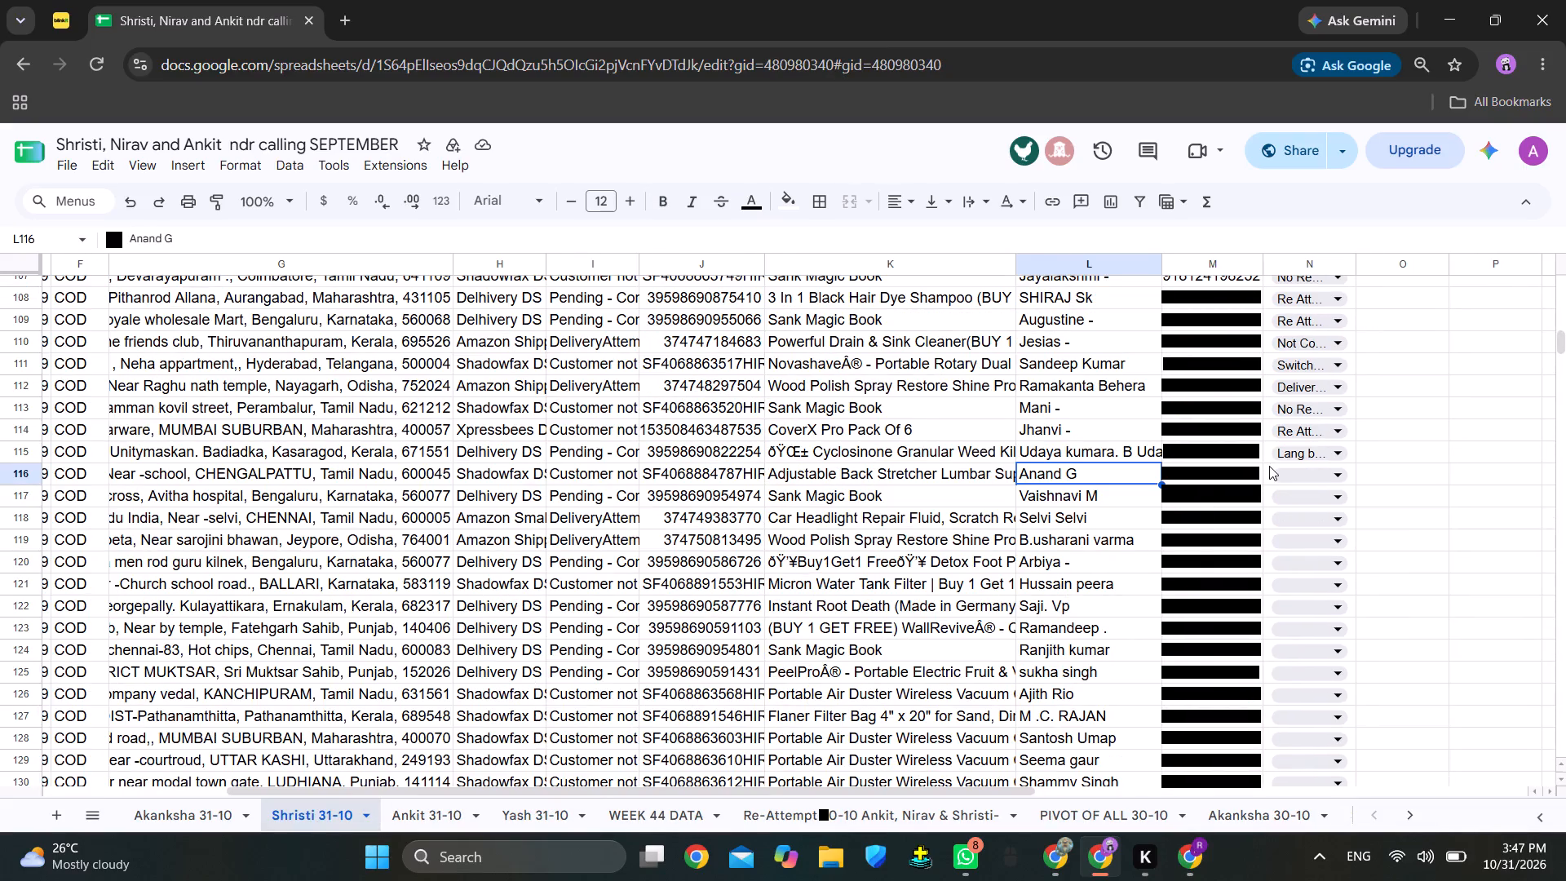
{"action": "left_click", "coordinate": [1293, 474]}
{"action": "left_click", "coordinate": [1303, 502]}
Look up the phone number and customer name in row 117 and set its remark to Cx Disconnected.
{"action": "left_click", "coordinate": [1240, 500]}
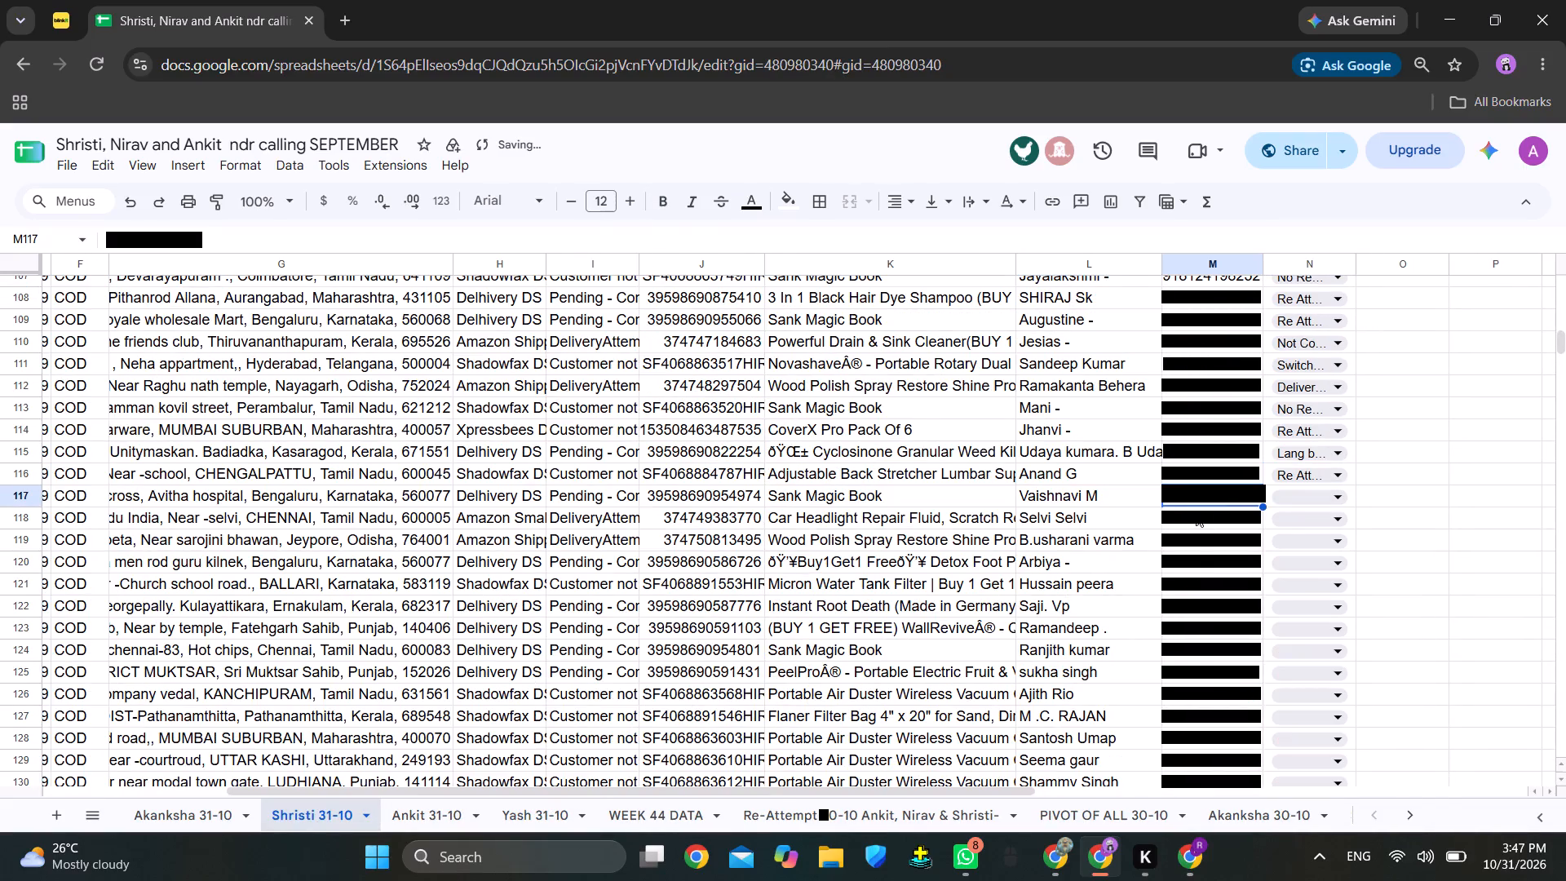
{"action": "scroll", "coordinate": [1123, 547], "scroll_direction": "down", "scroll_amount": 1}
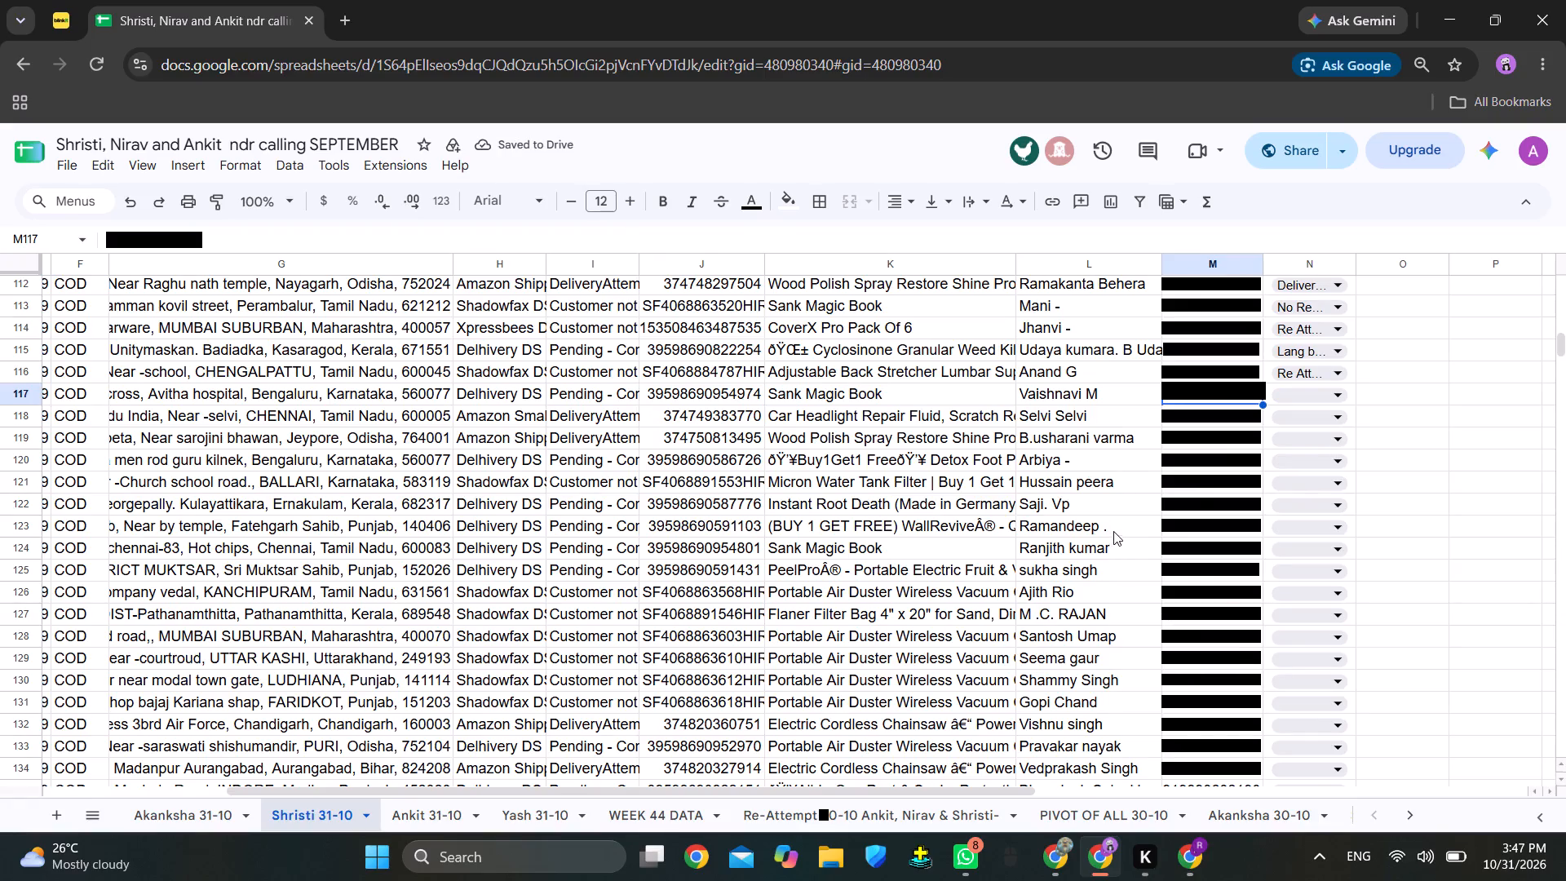
{"action": "left_click", "coordinate": [1137, 388]}
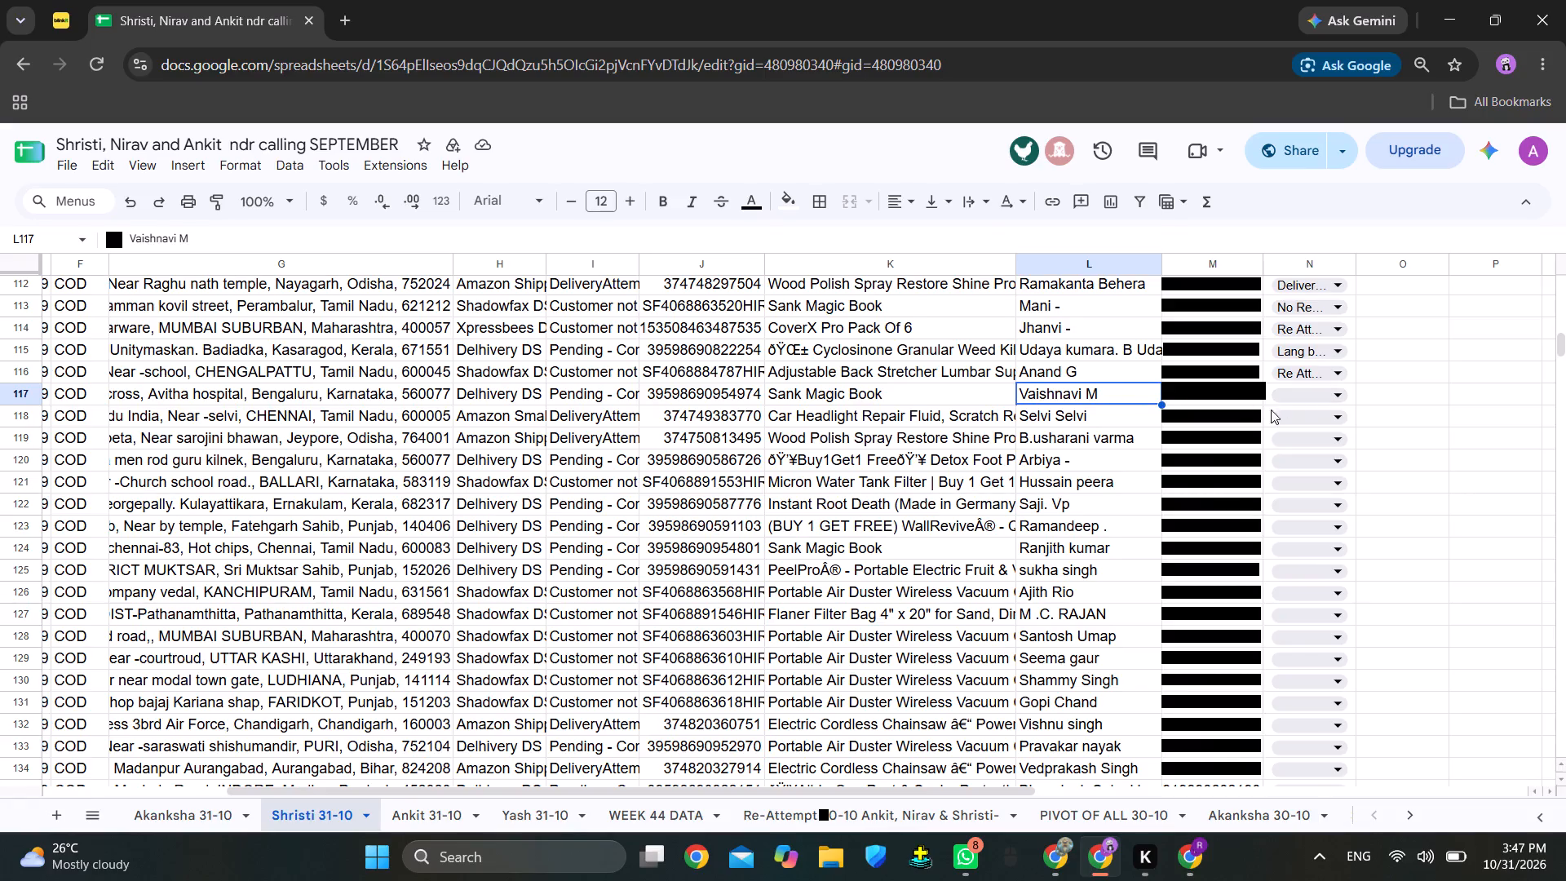
{"action": "left_click", "coordinate": [1307, 393]}
{"action": "left_click", "coordinate": [1316, 596]}
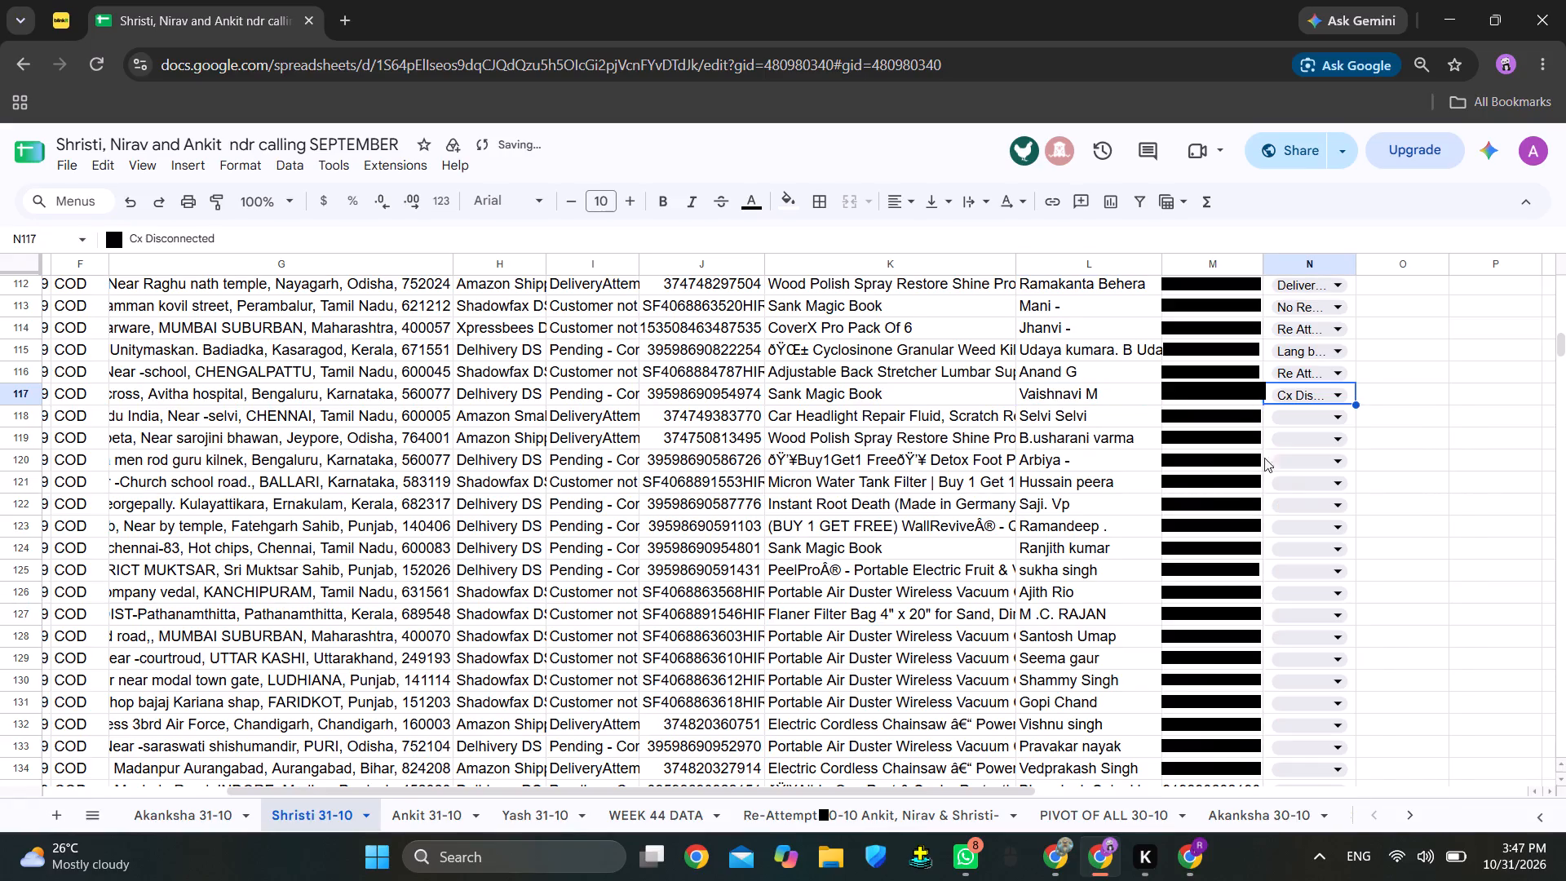
Look up the contact details in row 118, check the Yash 31-10 sheet's progress, and set row 118's remark on Shristi 31-10 to Busy.
{"action": "left_click", "coordinate": [1236, 430]}
{"action": "left_click", "coordinate": [1233, 418]}
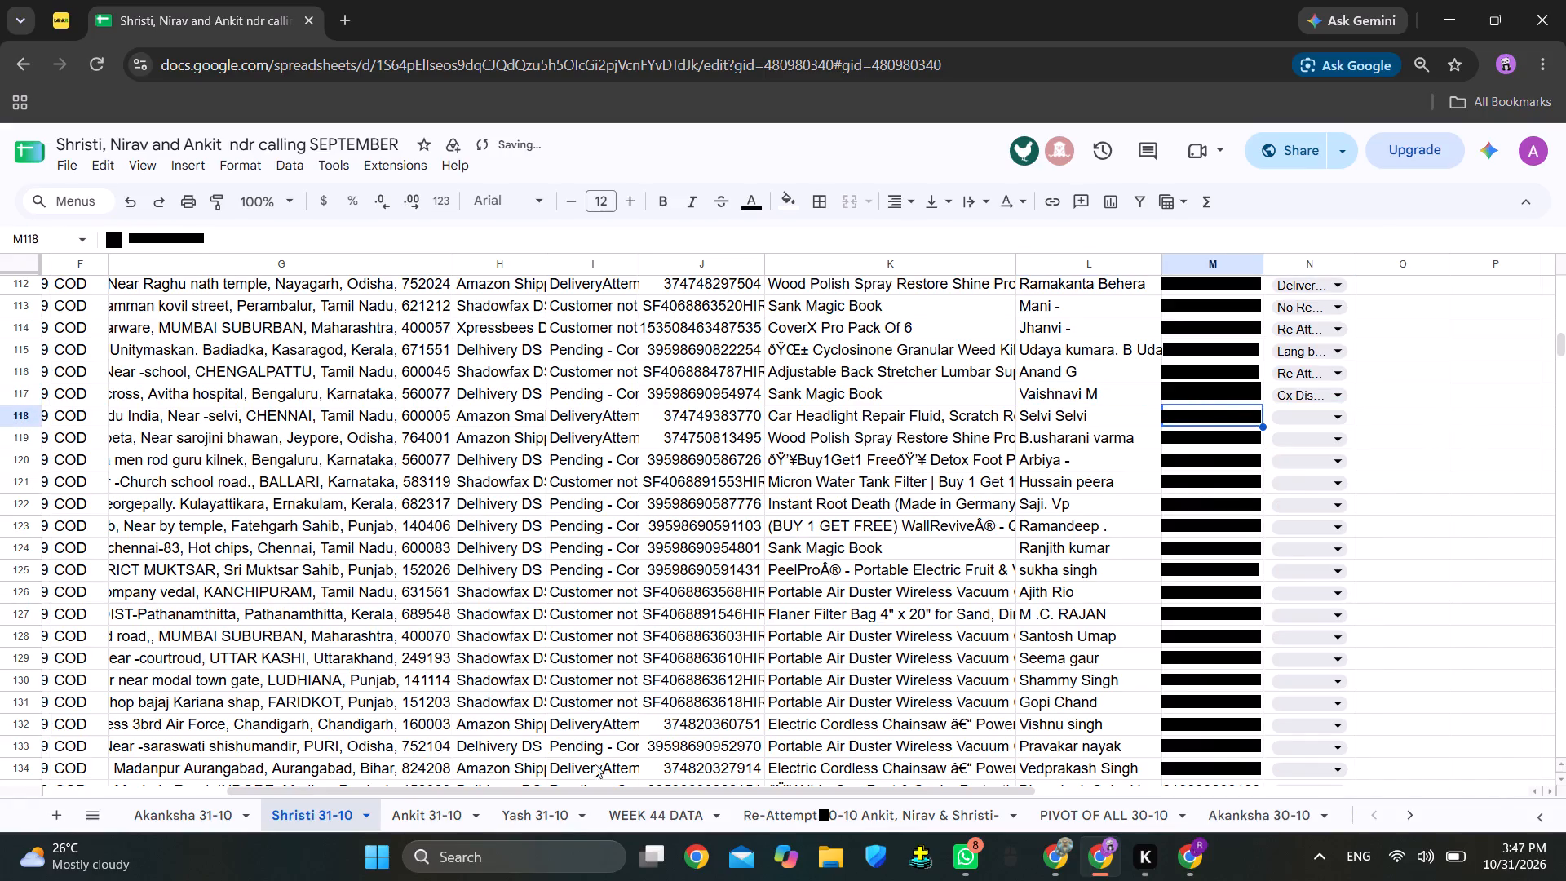
{"action": "left_click", "coordinate": [539, 808]}
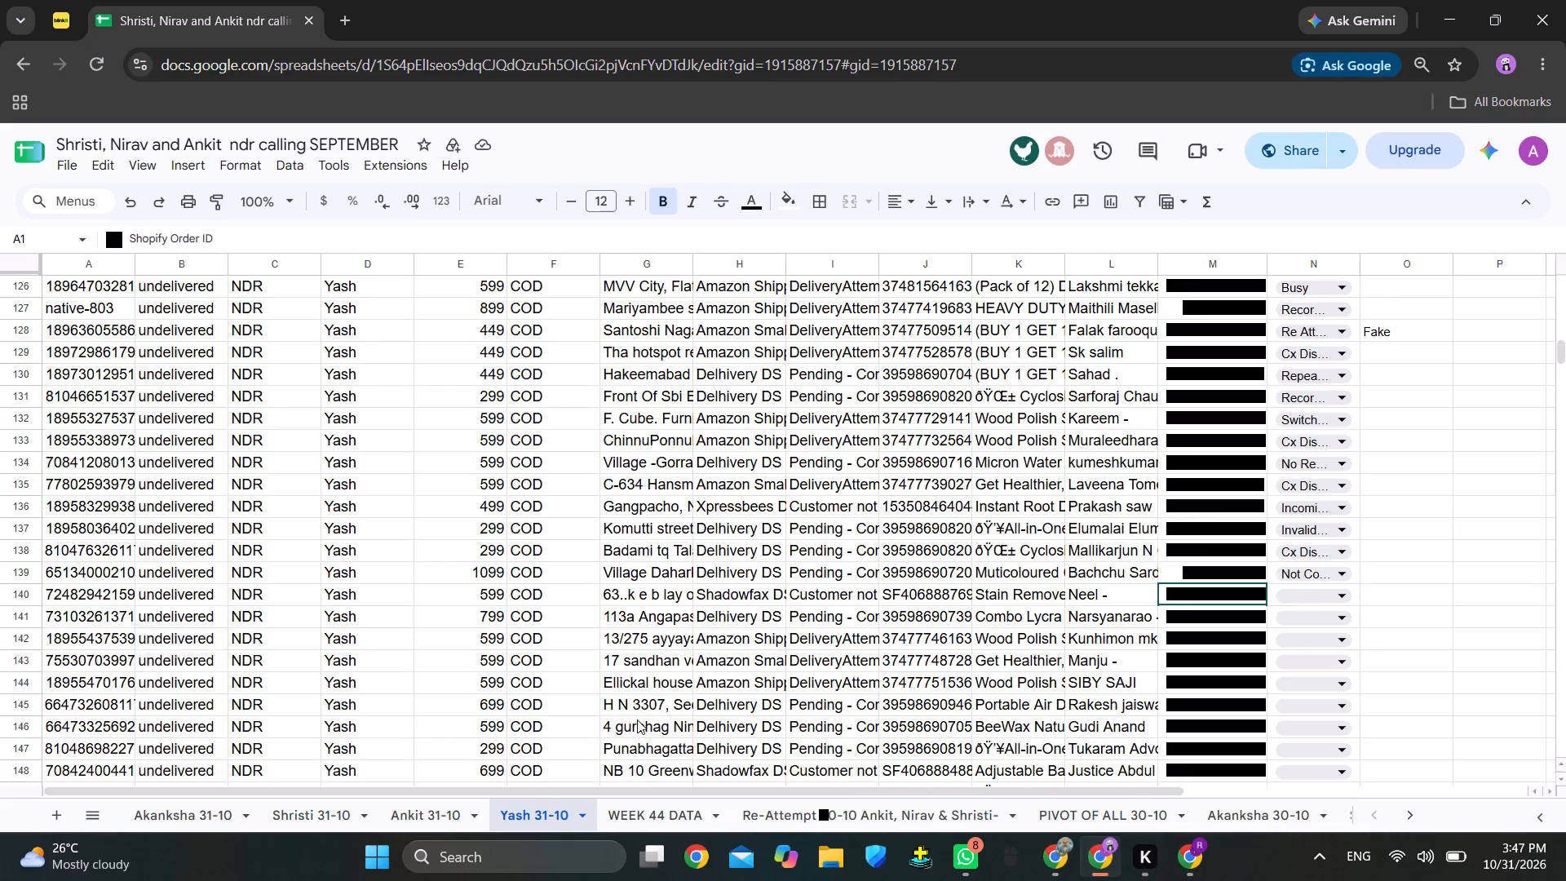
{"action": "left_click", "coordinate": [318, 820]}
{"action": "left_click", "coordinate": [1086, 418]}
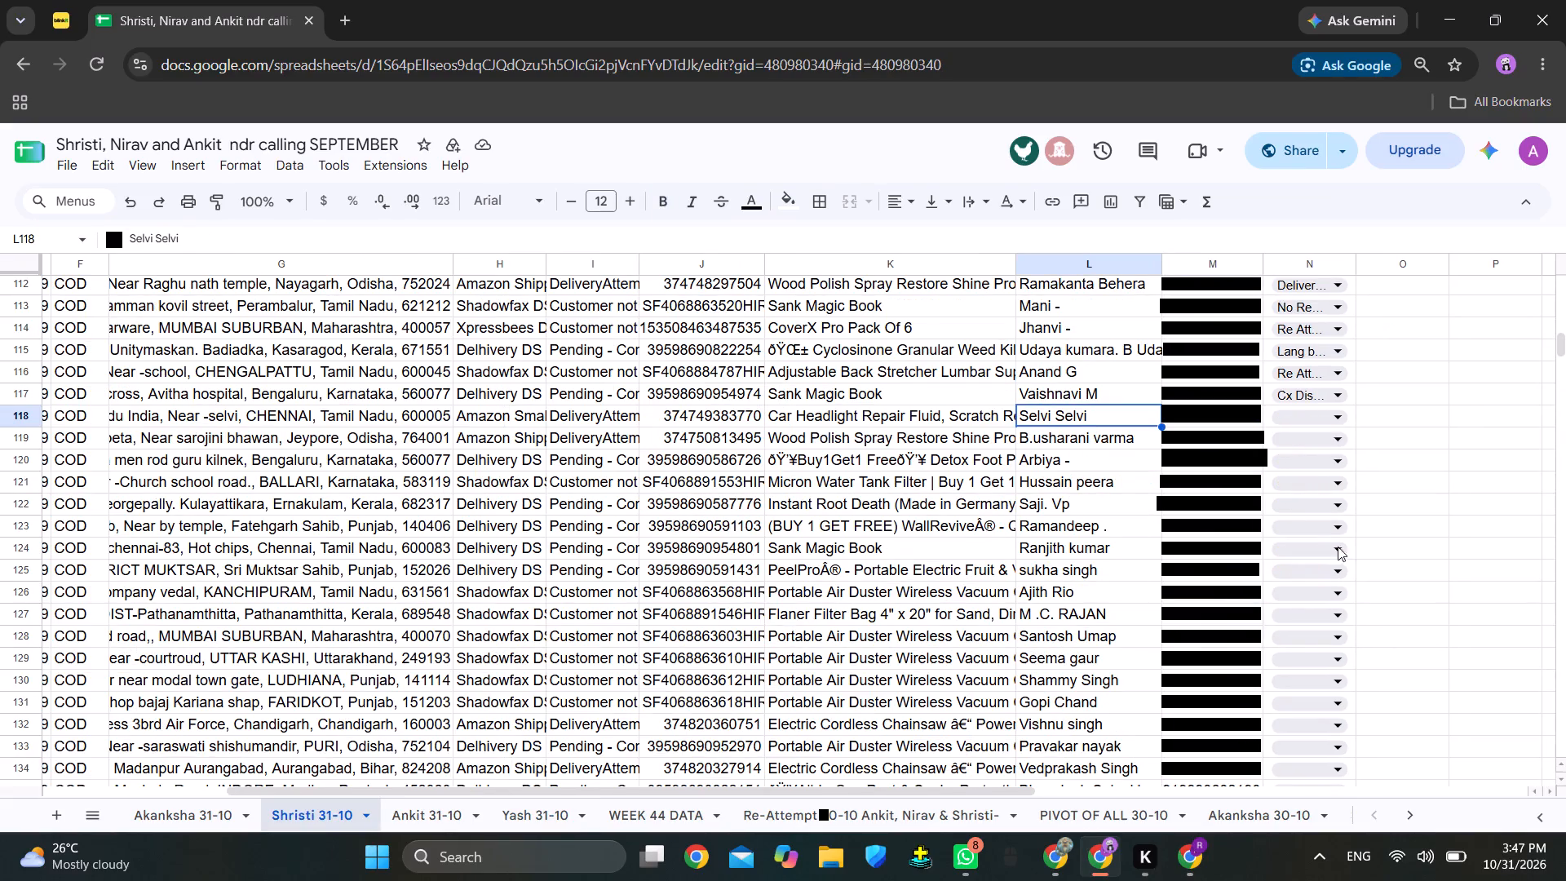
{"action": "left_click", "coordinate": [1308, 415]}
{"action": "scroll", "coordinate": [1308, 566], "scroll_direction": "down", "scroll_amount": 7}
{"action": "left_click", "coordinate": [1290, 693]}
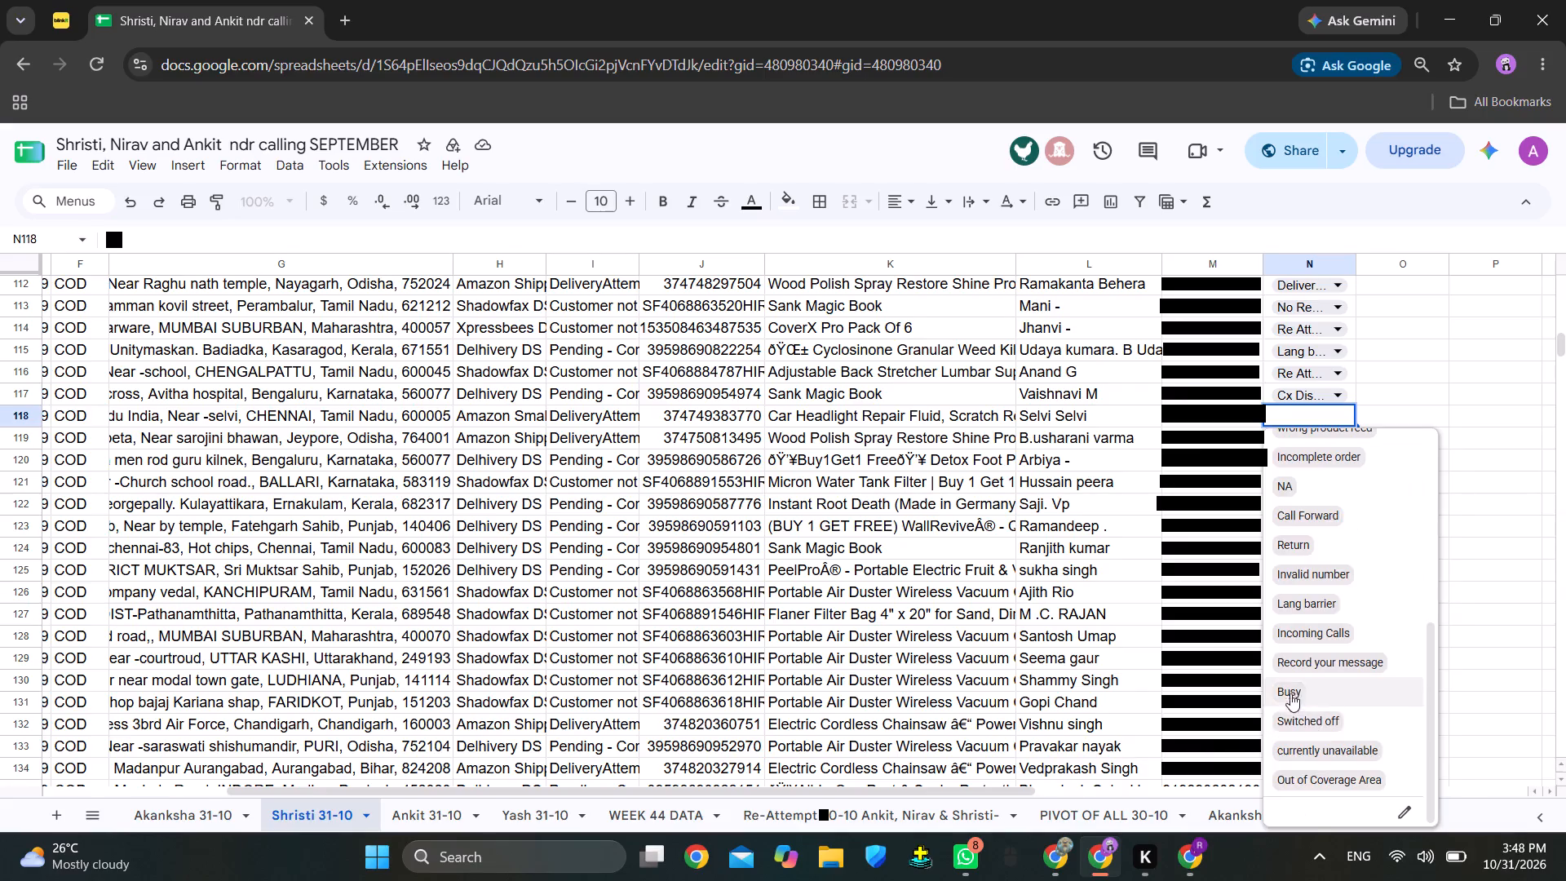
Look up the phone number in row 119 and set its remark to Out of Coverage Area.
{"action": "left_click", "coordinate": [1232, 438]}
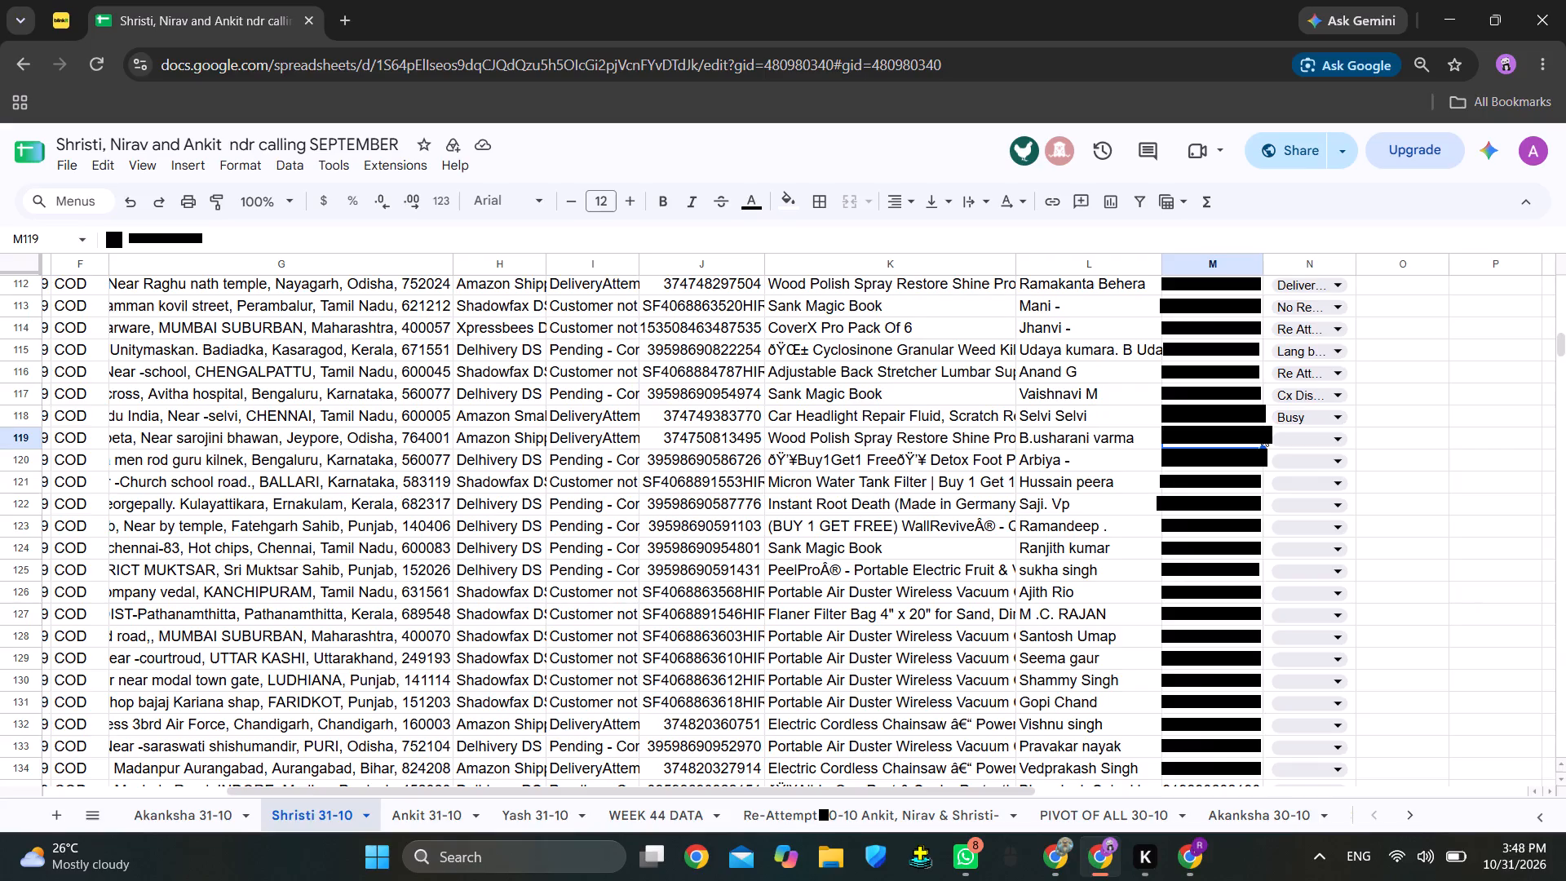
{"action": "left_click", "coordinate": [1306, 436]}
{"action": "scroll", "coordinate": [1303, 514], "scroll_direction": "down", "scroll_amount": 5}
{"action": "scroll", "coordinate": [1334, 764], "scroll_direction": "down", "scroll_amount": 1}
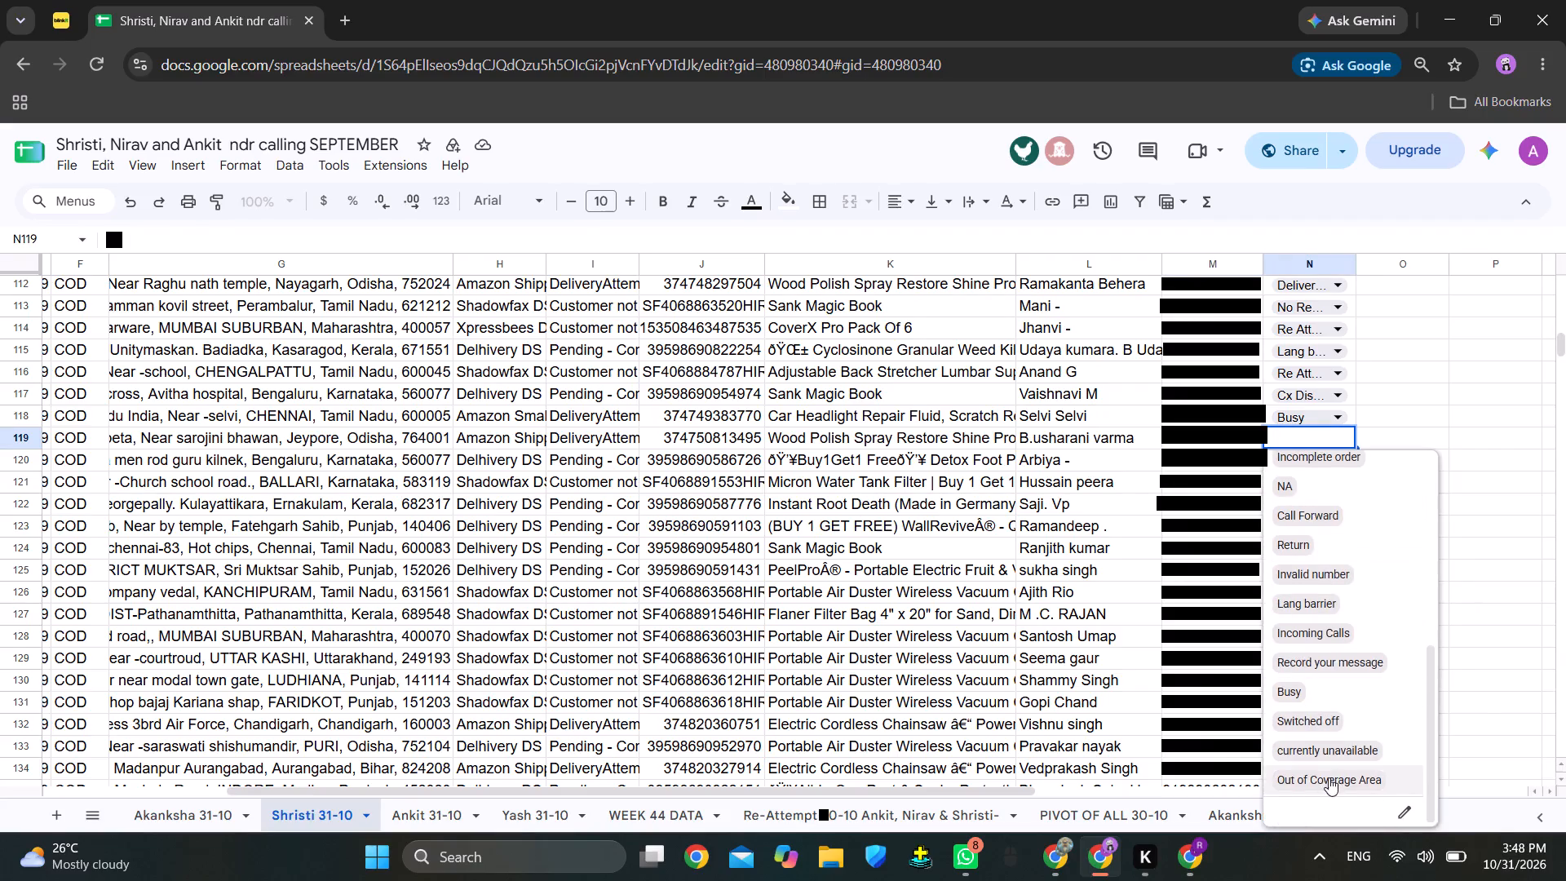
{"action": "left_click", "coordinate": [1329, 780]}
Look up the phone number and customer name in row 120 and set its remark to Re Attempt.
{"action": "left_click", "coordinate": [1221, 461]}
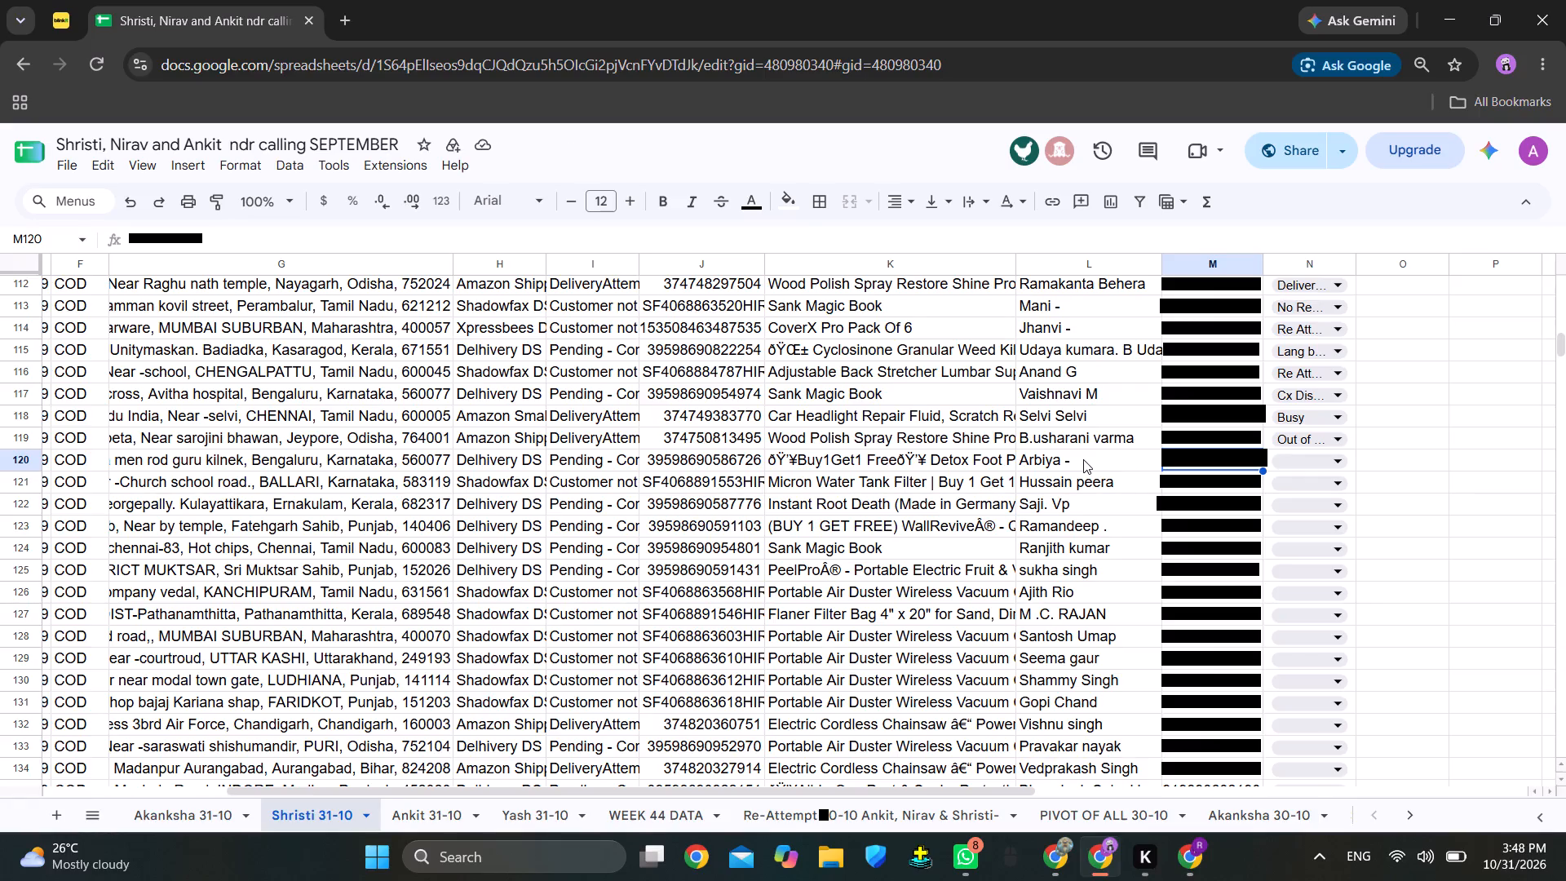
{"action": "left_click", "coordinate": [1084, 459]}
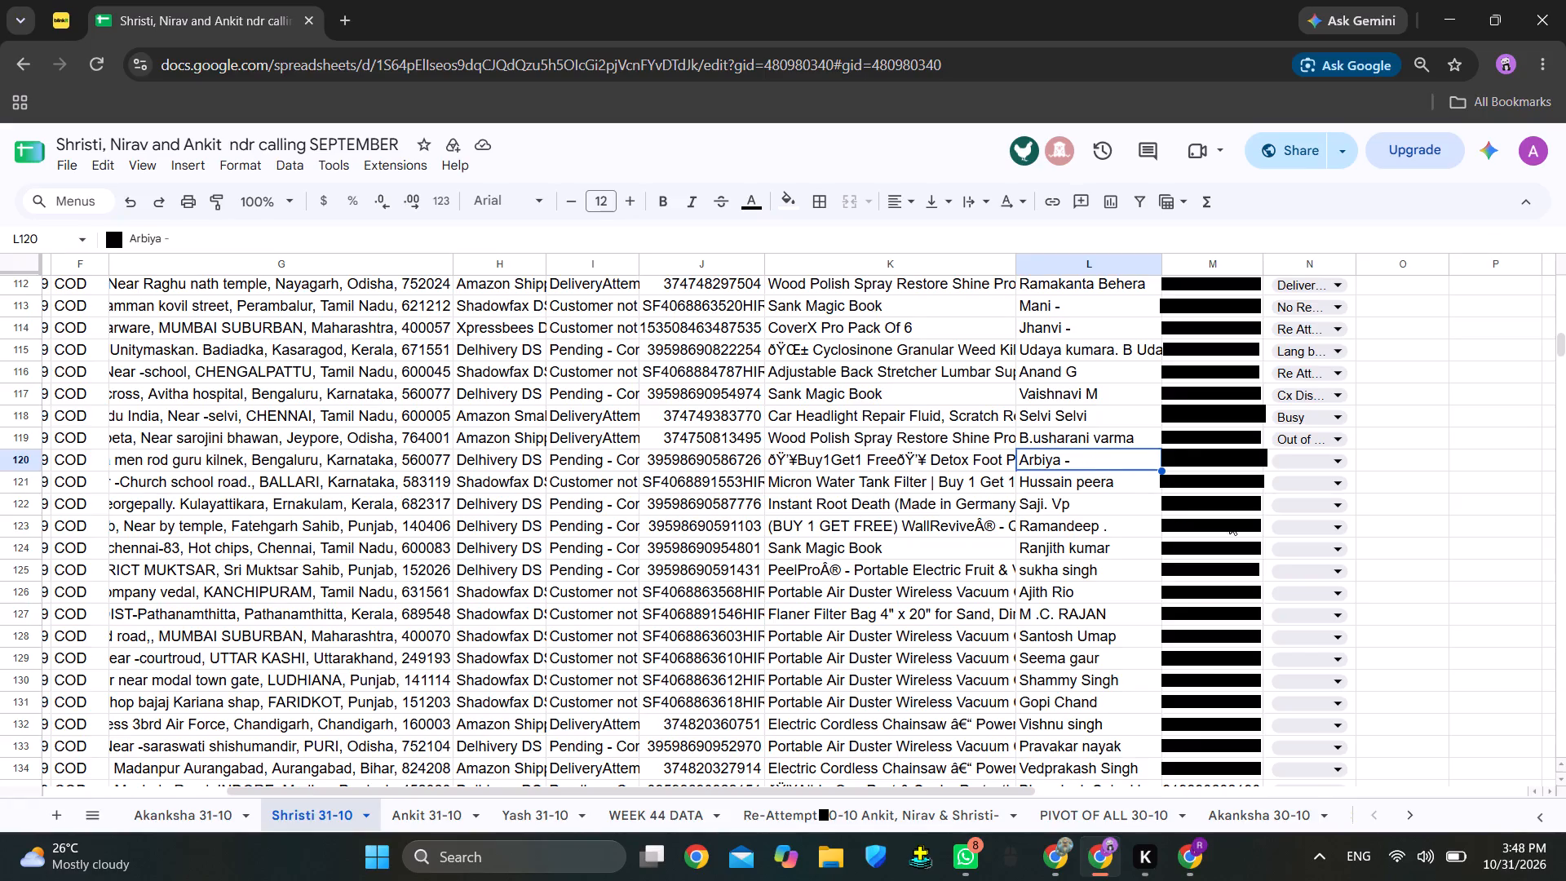
{"action": "left_click", "coordinate": [1307, 461]}
{"action": "left_click", "coordinate": [1303, 489]}
Look up row 121's contact details, check the Yash 31-10 sheet's progress, and set row 121's remark on Shristi 31-10 to Re Attempt.
{"action": "left_click", "coordinate": [1243, 477]}
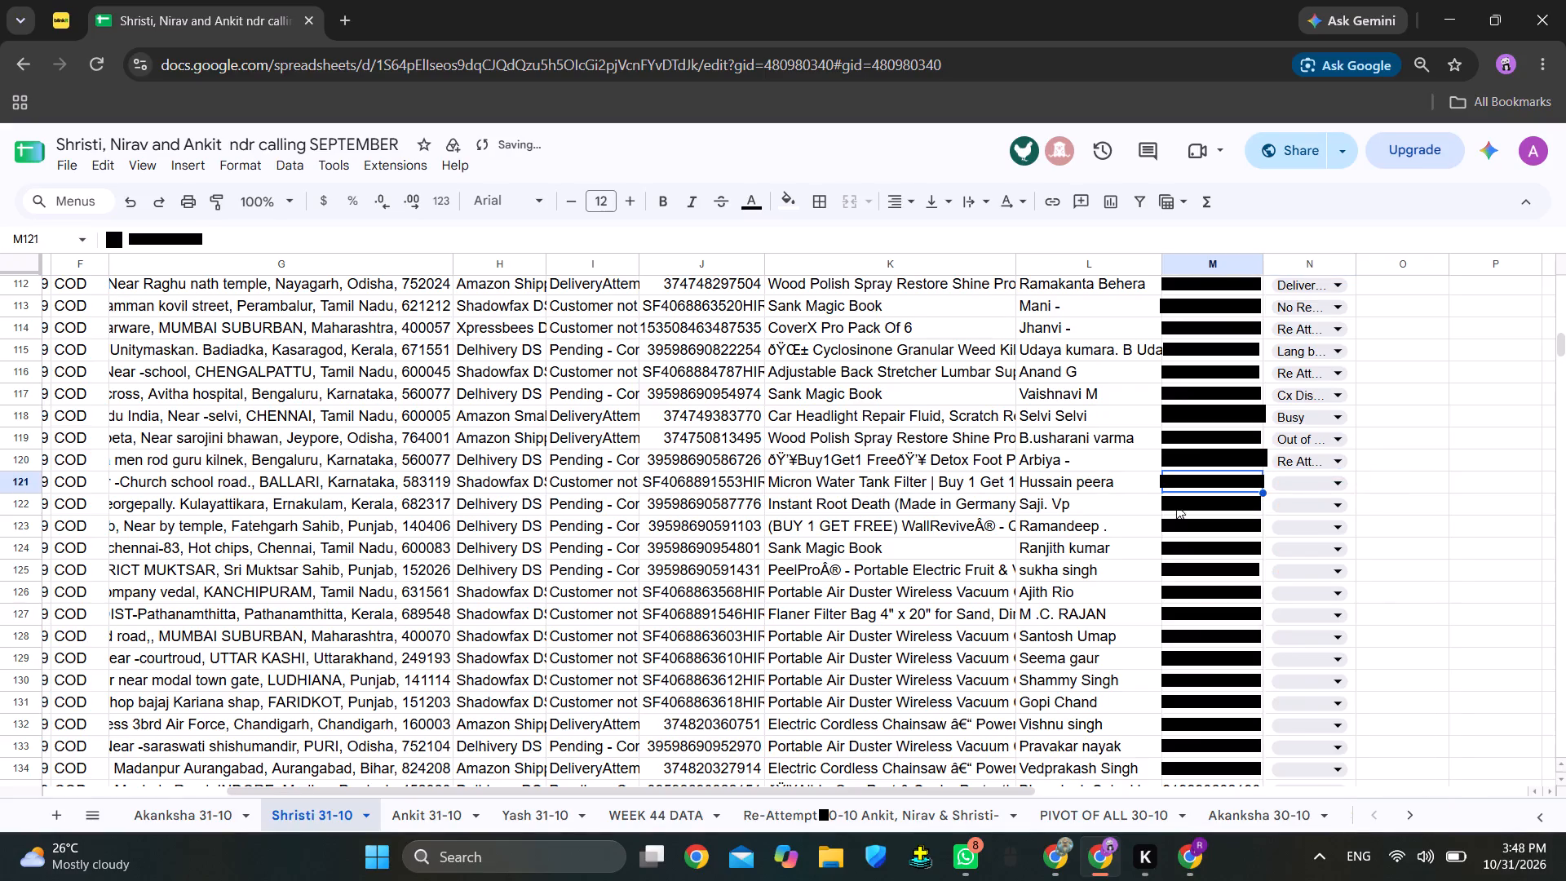
{"action": "left_click", "coordinate": [536, 815]}
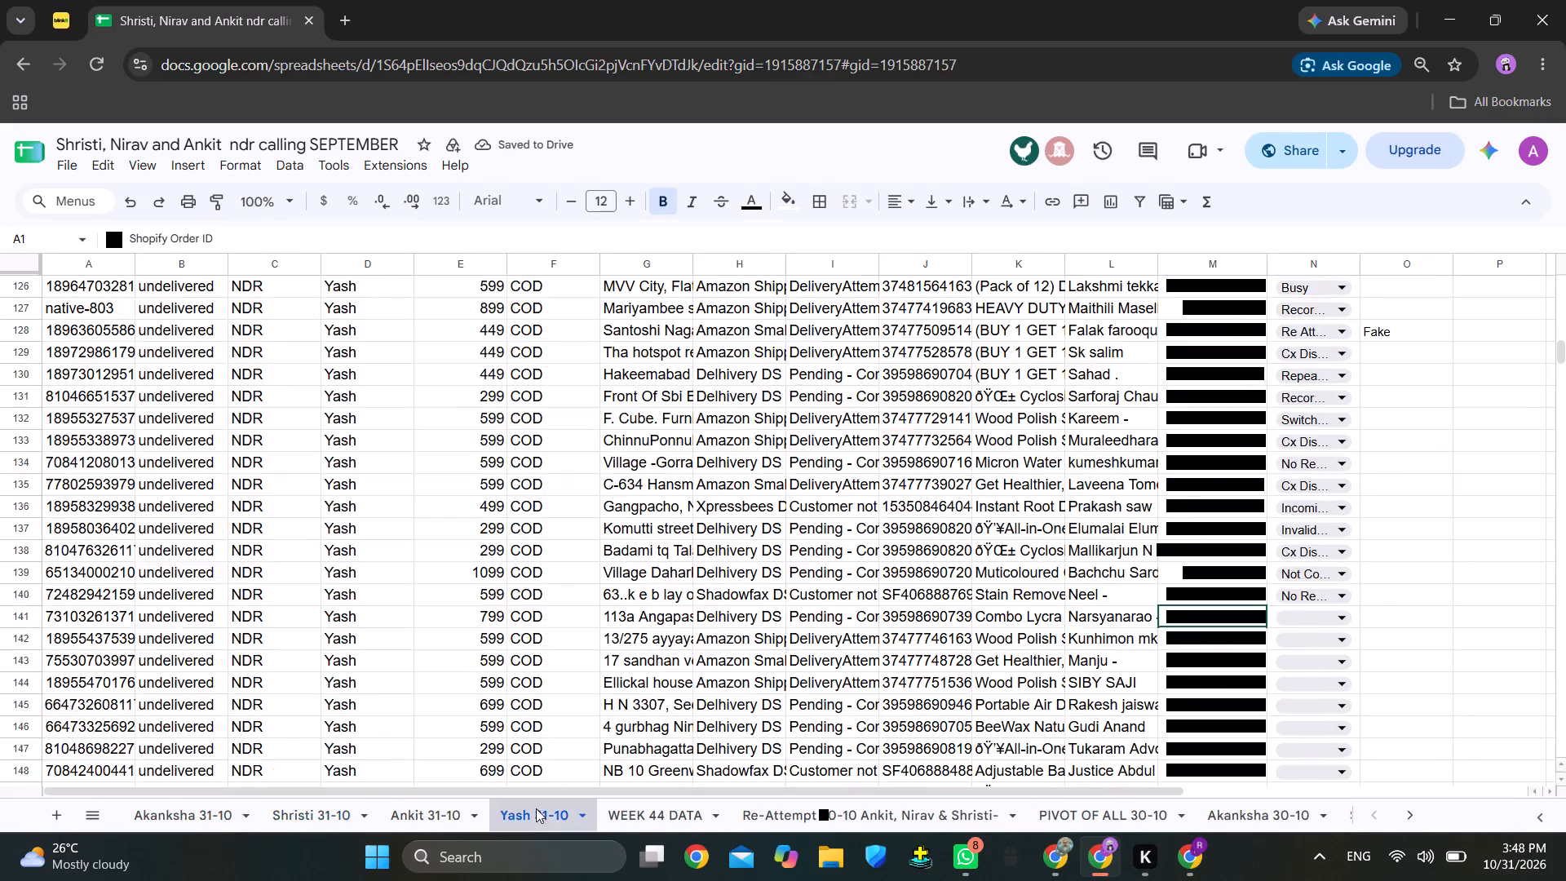
{"action": "left_click", "coordinate": [294, 822]}
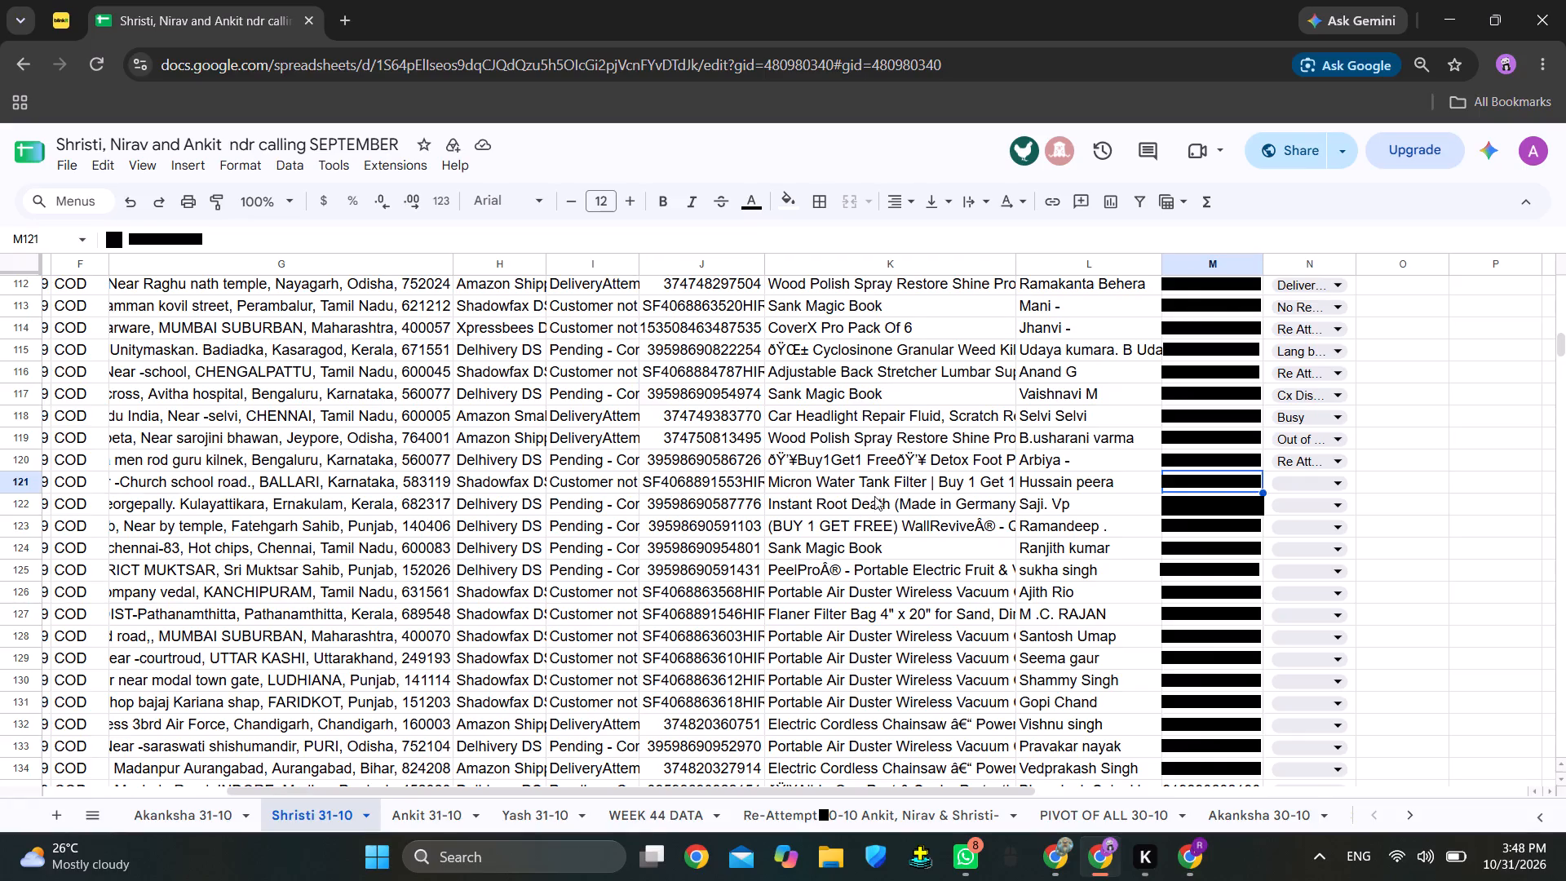
{"action": "left_click", "coordinate": [1068, 485]}
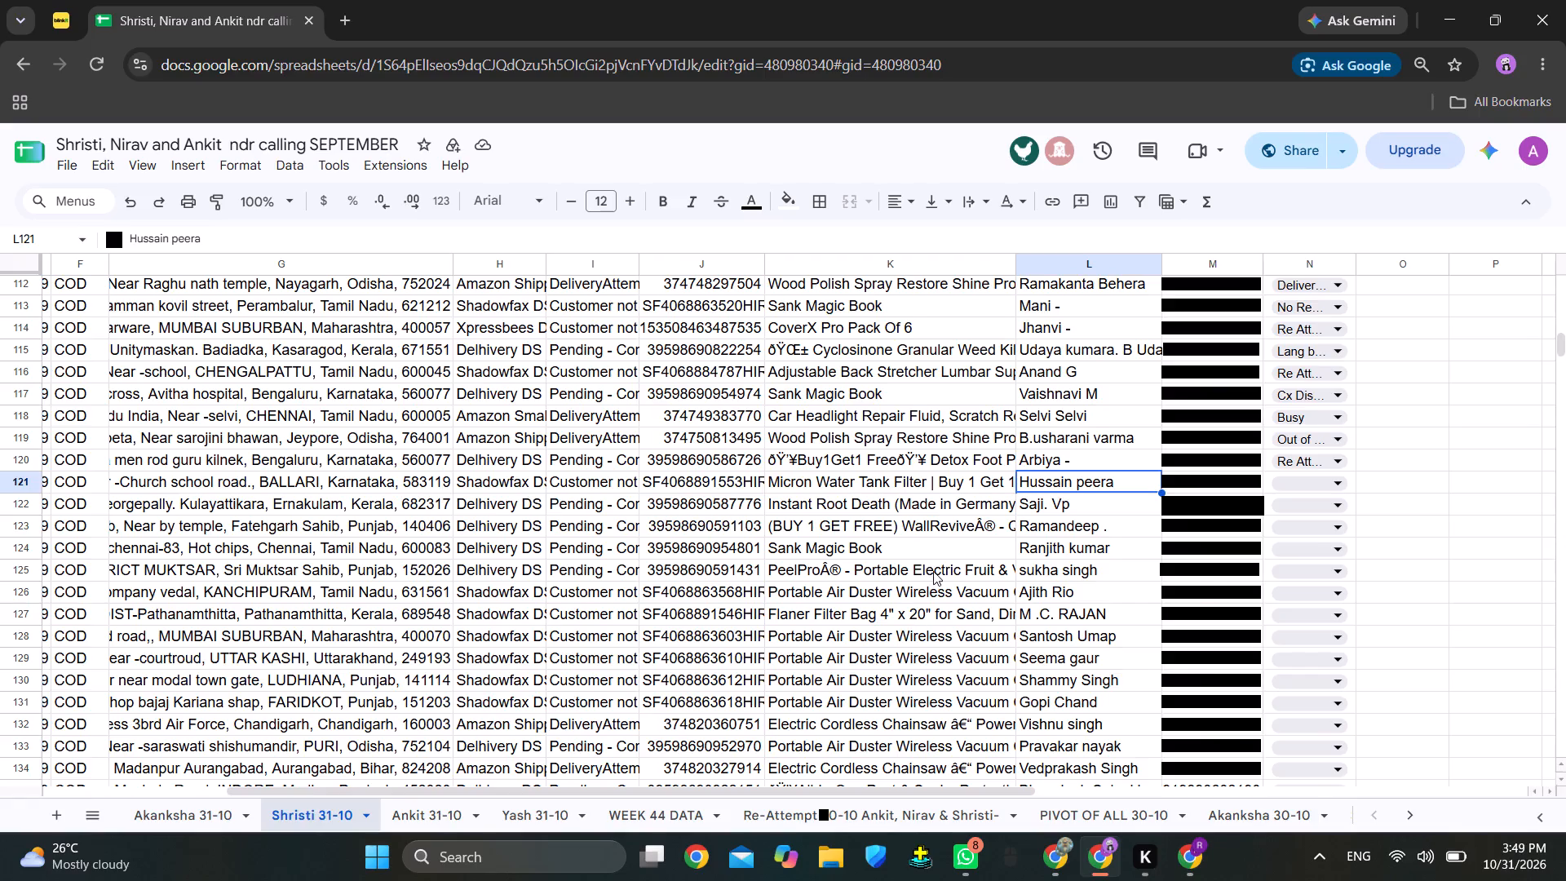
{"action": "left_click", "coordinate": [1311, 483]}
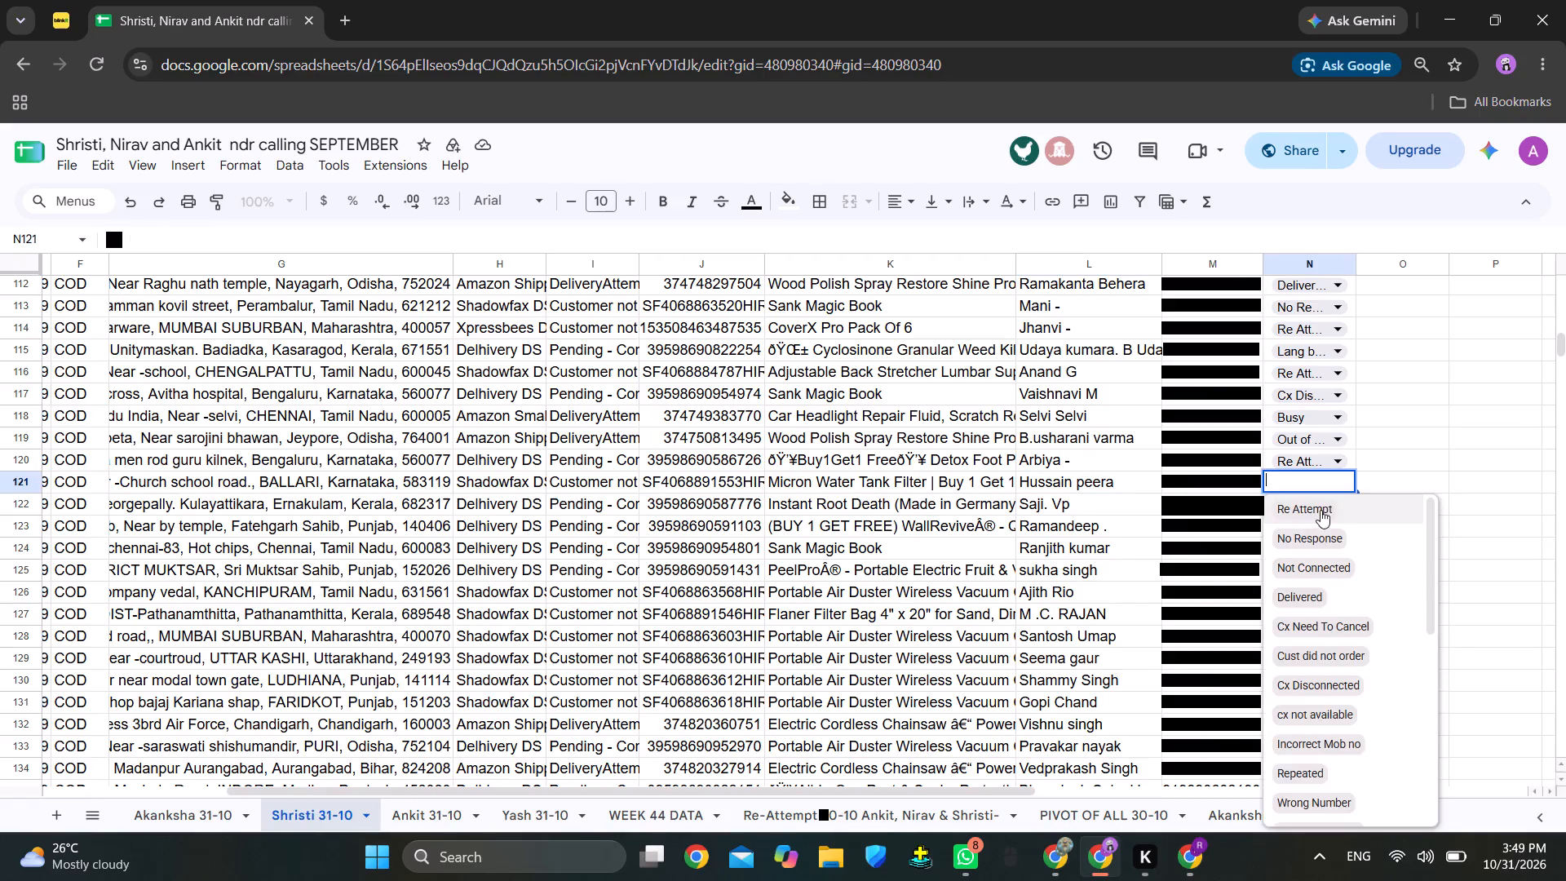
{"action": "left_click", "coordinate": [1313, 511]}
Look up row 122's contact details, check the Yash 31-10 sheet's progress, and set row 122's remark on Shristi 31-10 to Lang barrier.
{"action": "left_click", "coordinate": [1227, 500]}
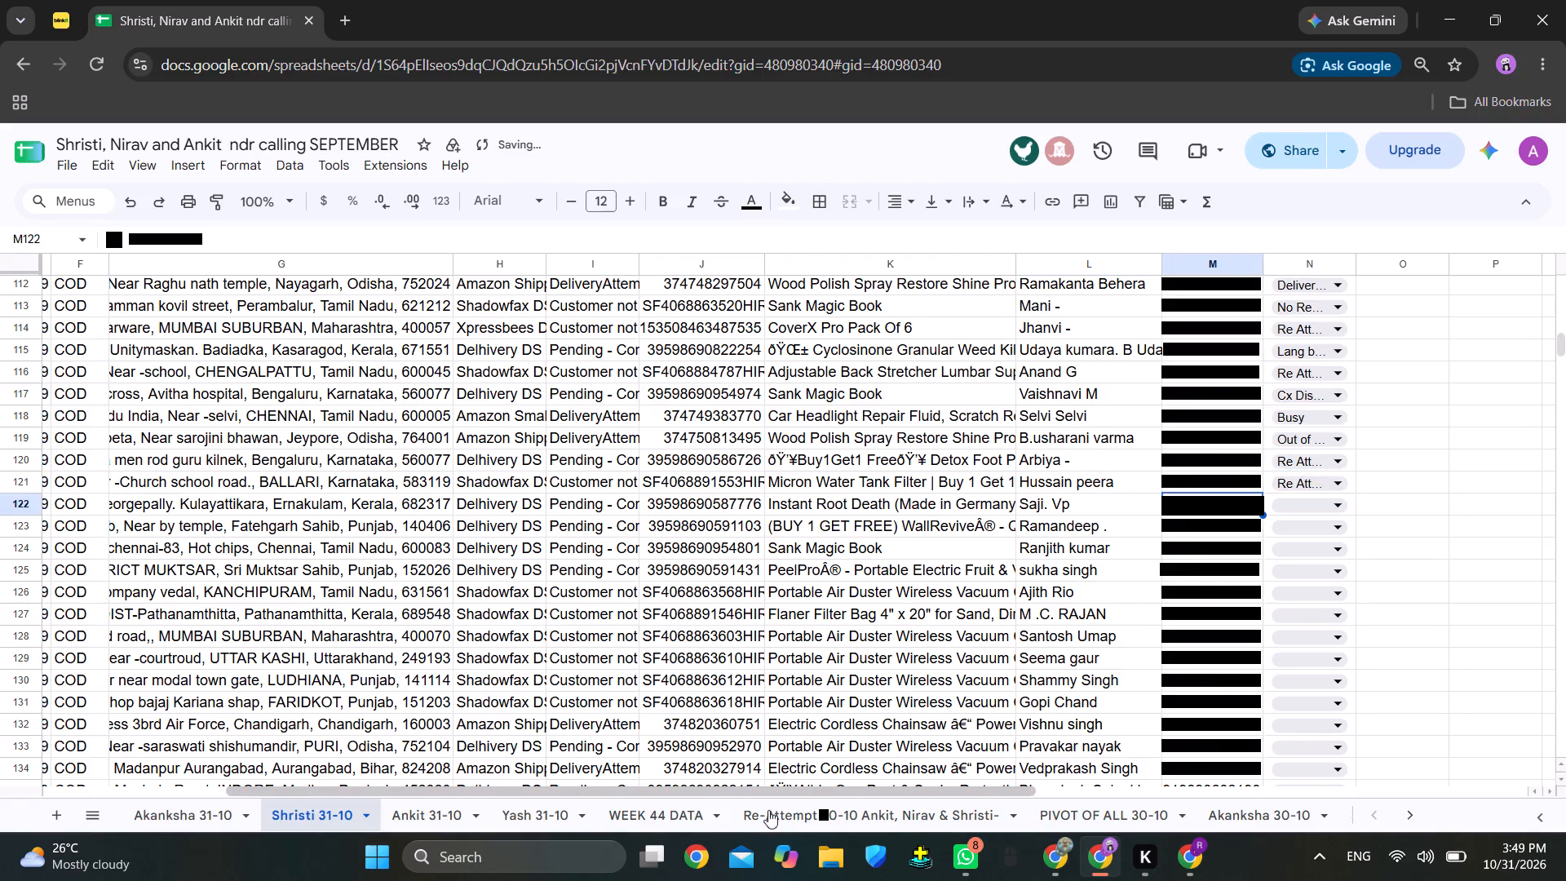
{"action": "left_click", "coordinate": [540, 821]}
{"action": "scroll", "coordinate": [899, 646], "scroll_direction": "down", "scroll_amount": 1}
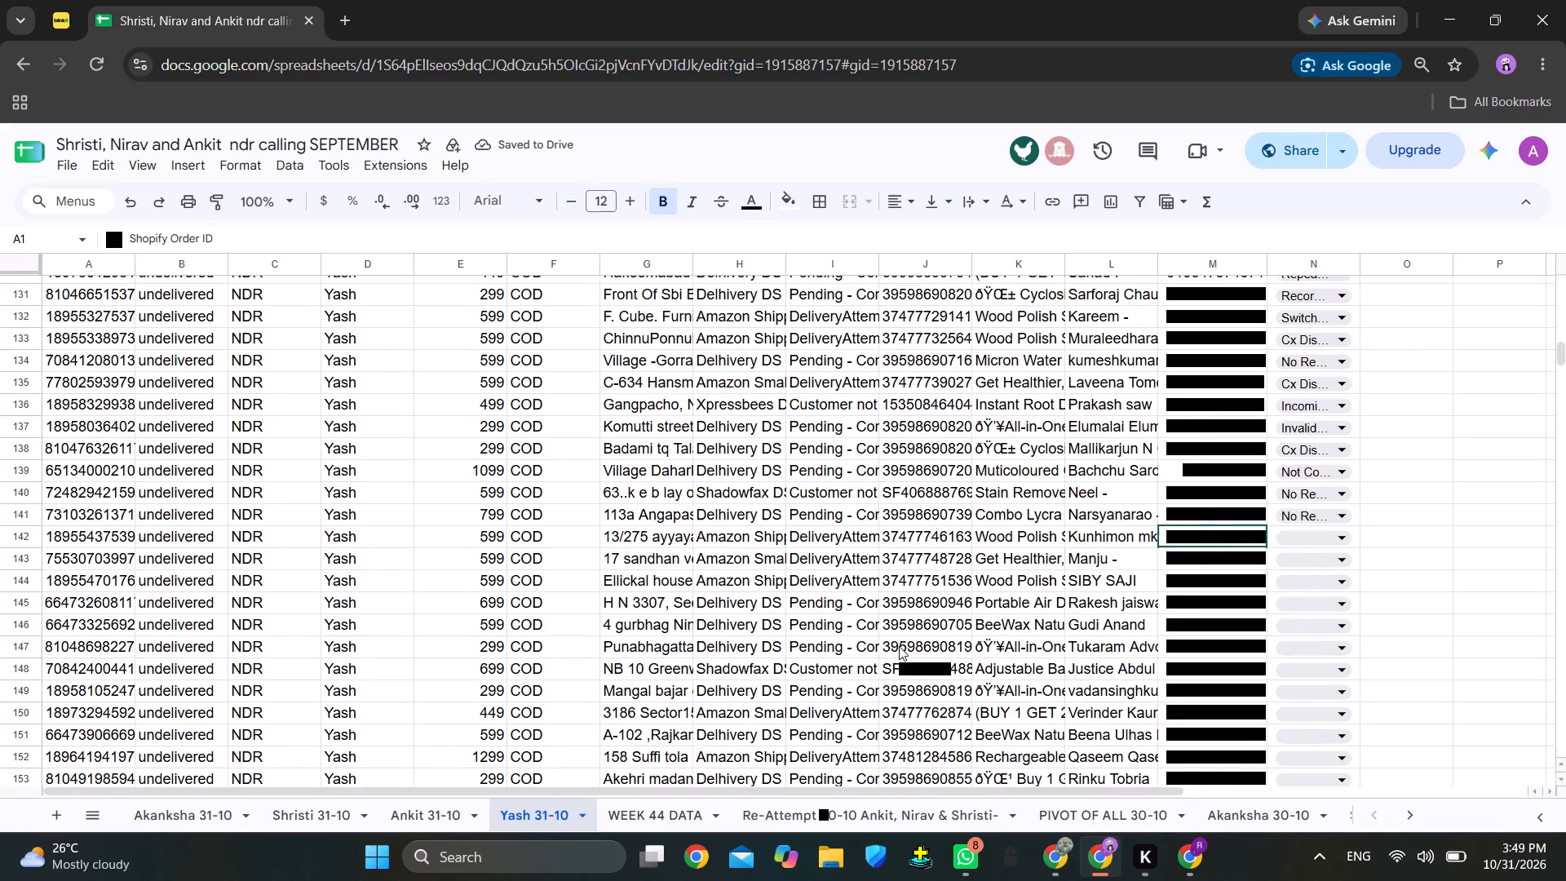
{"action": "scroll", "coordinate": [899, 646], "scroll_direction": "down", "scroll_amount": 1}
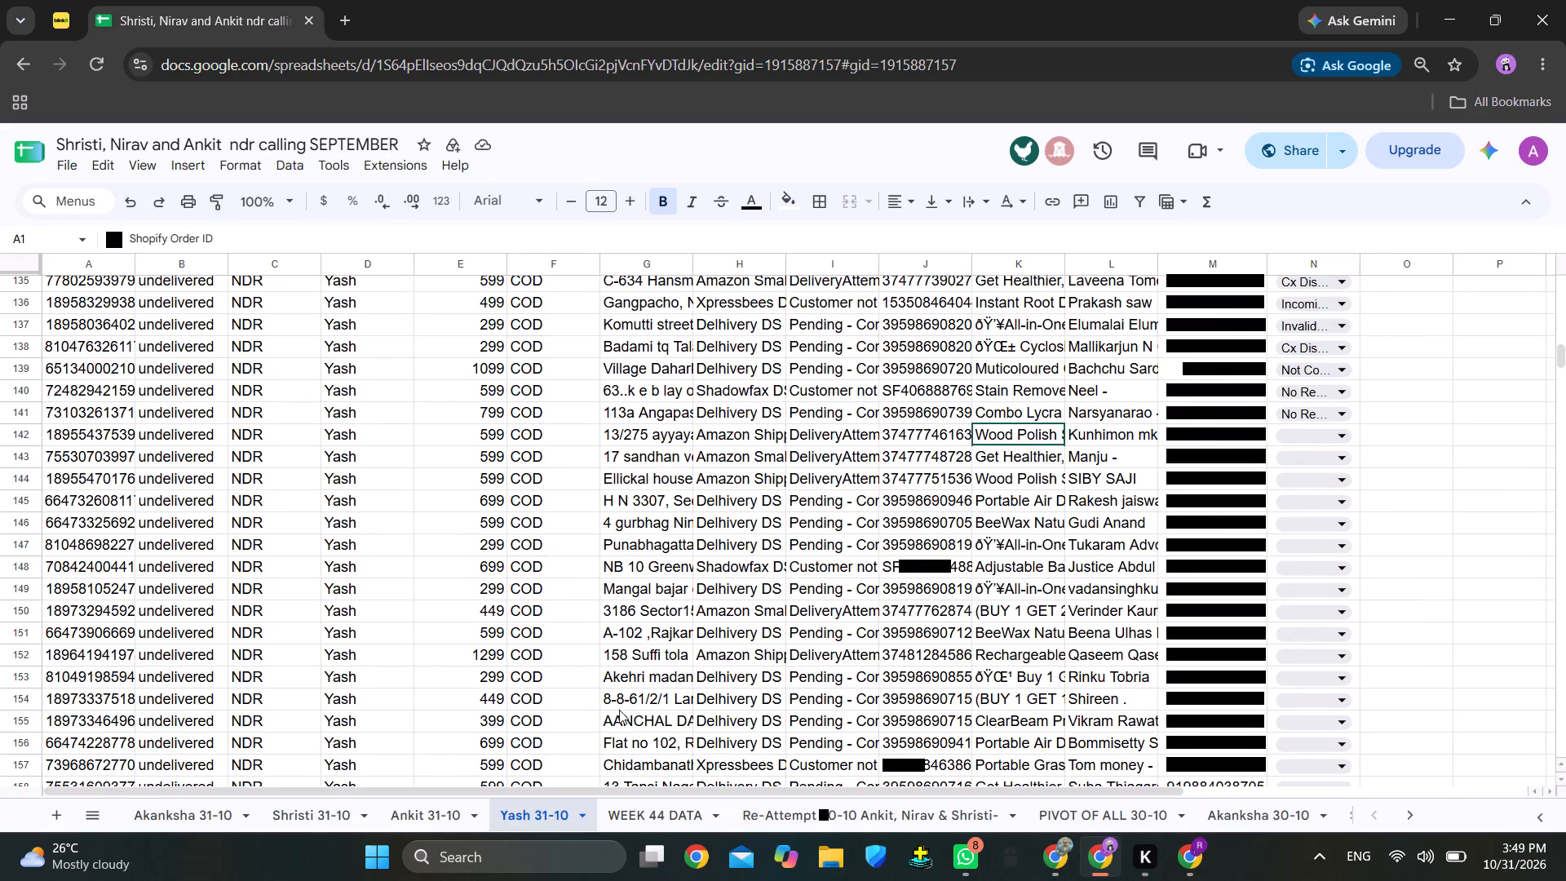
{"action": "left_click", "coordinate": [287, 819]}
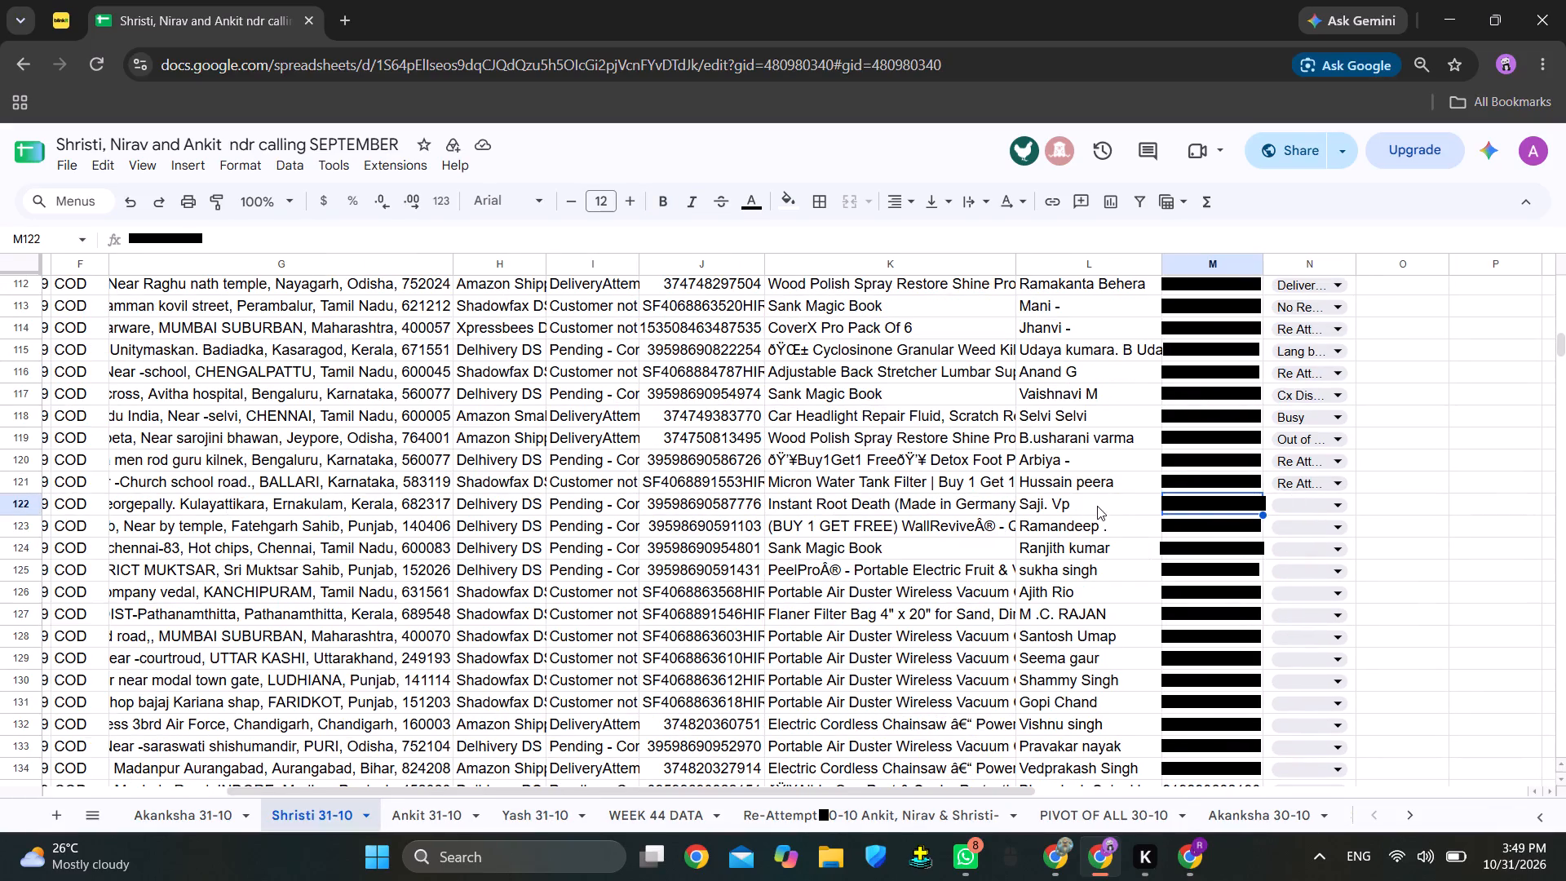
{"action": "left_click", "coordinate": [1105, 503]}
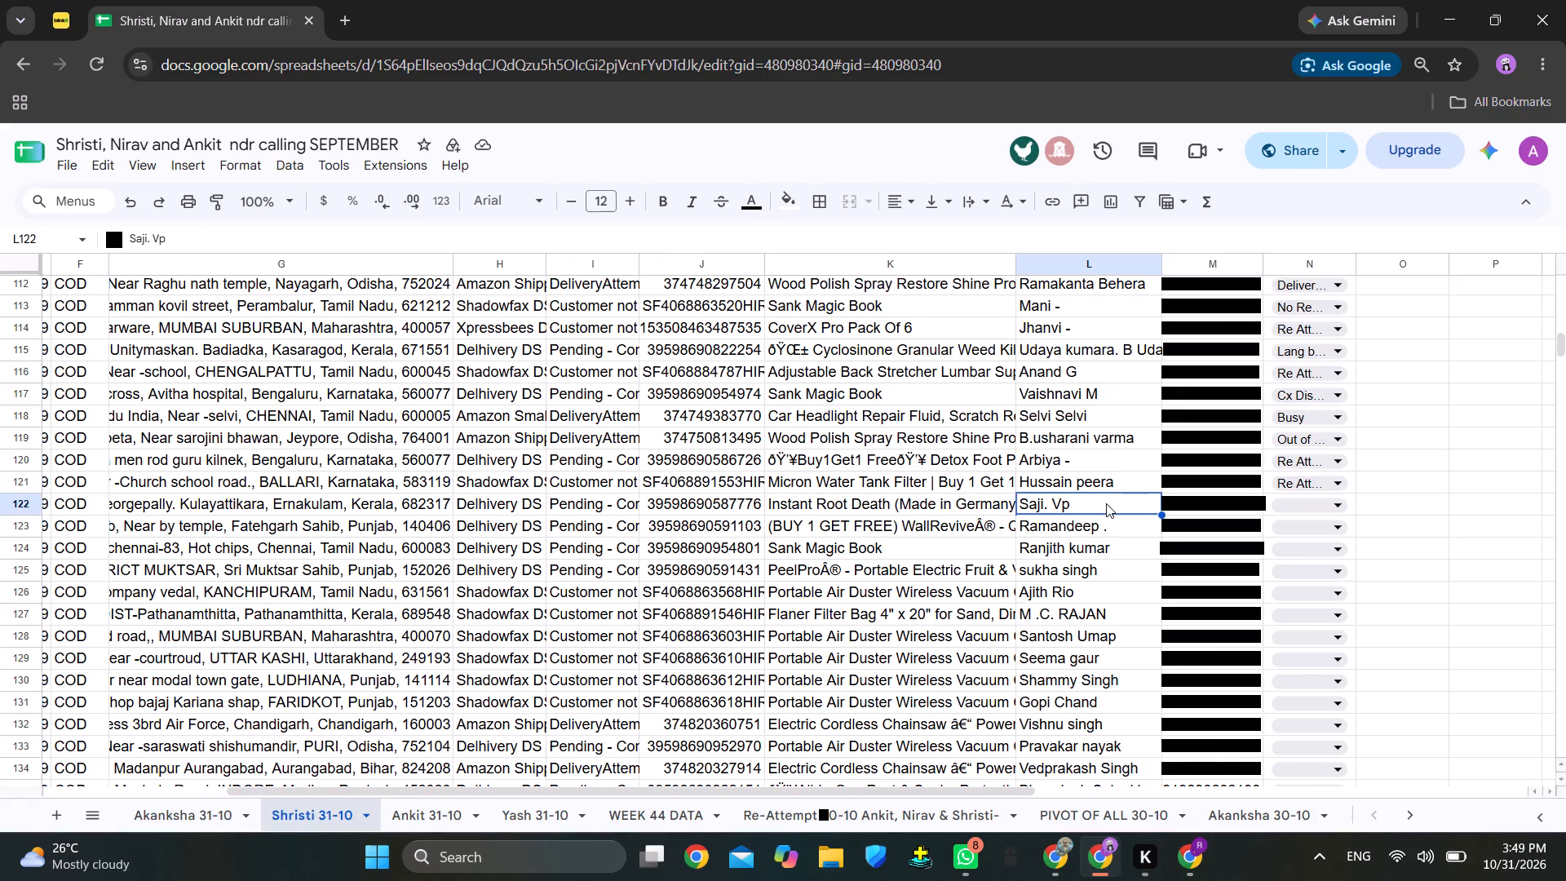
{"action": "left_click", "coordinate": [1294, 505]}
{"action": "scroll", "coordinate": [1308, 618], "scroll_direction": "down", "scroll_amount": 6}
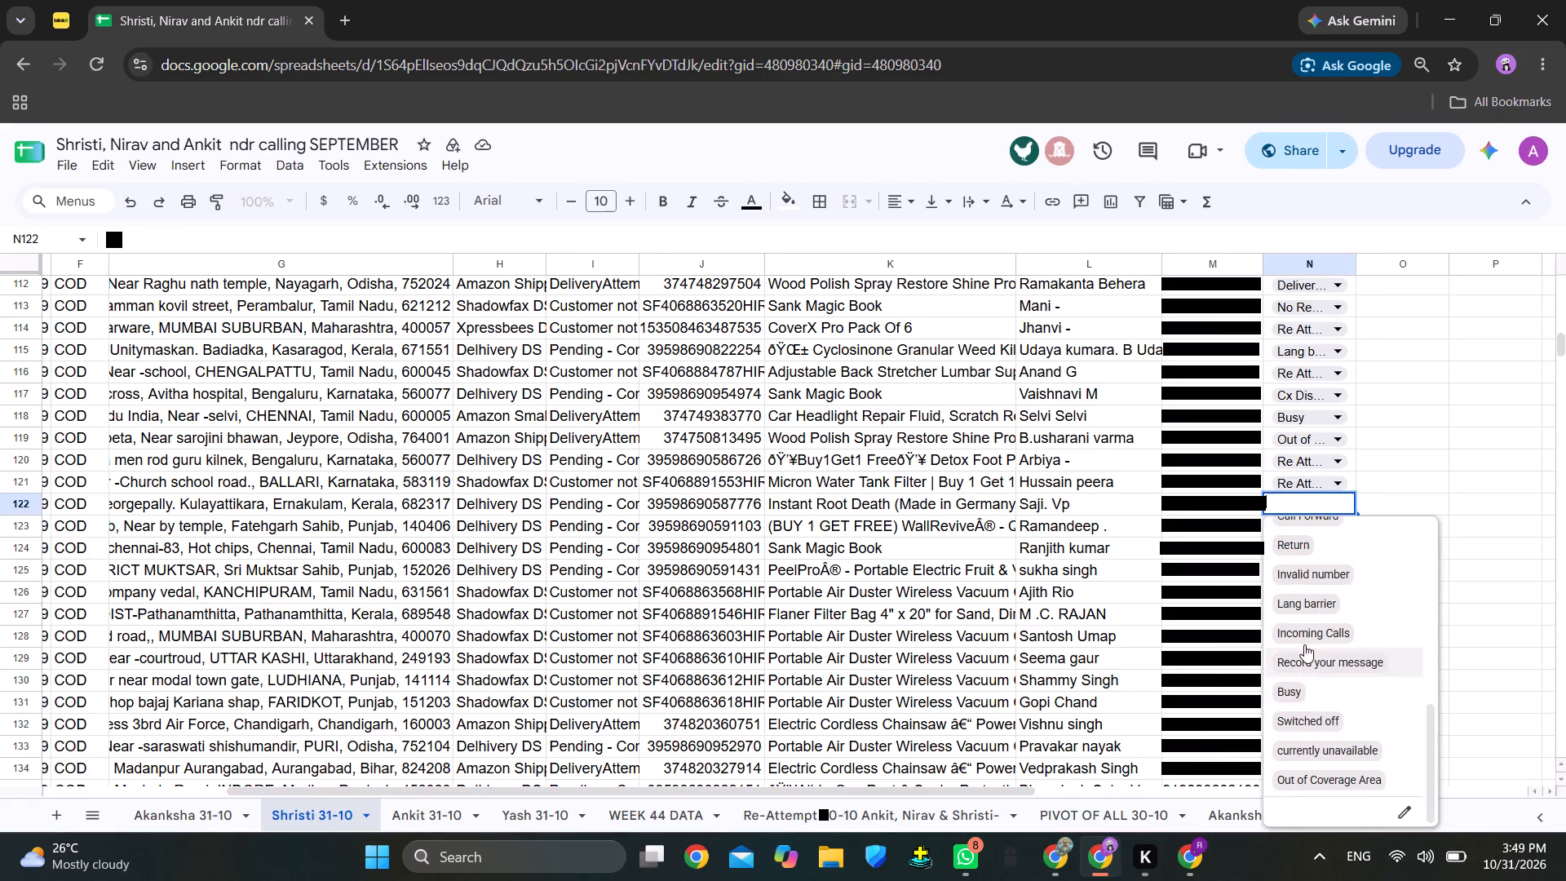
{"action": "left_click", "coordinate": [1311, 600]}
Look up the phone number and customer name in row 123 and set its remark to Cx Need To Cancel.
{"action": "left_click", "coordinate": [1197, 525]}
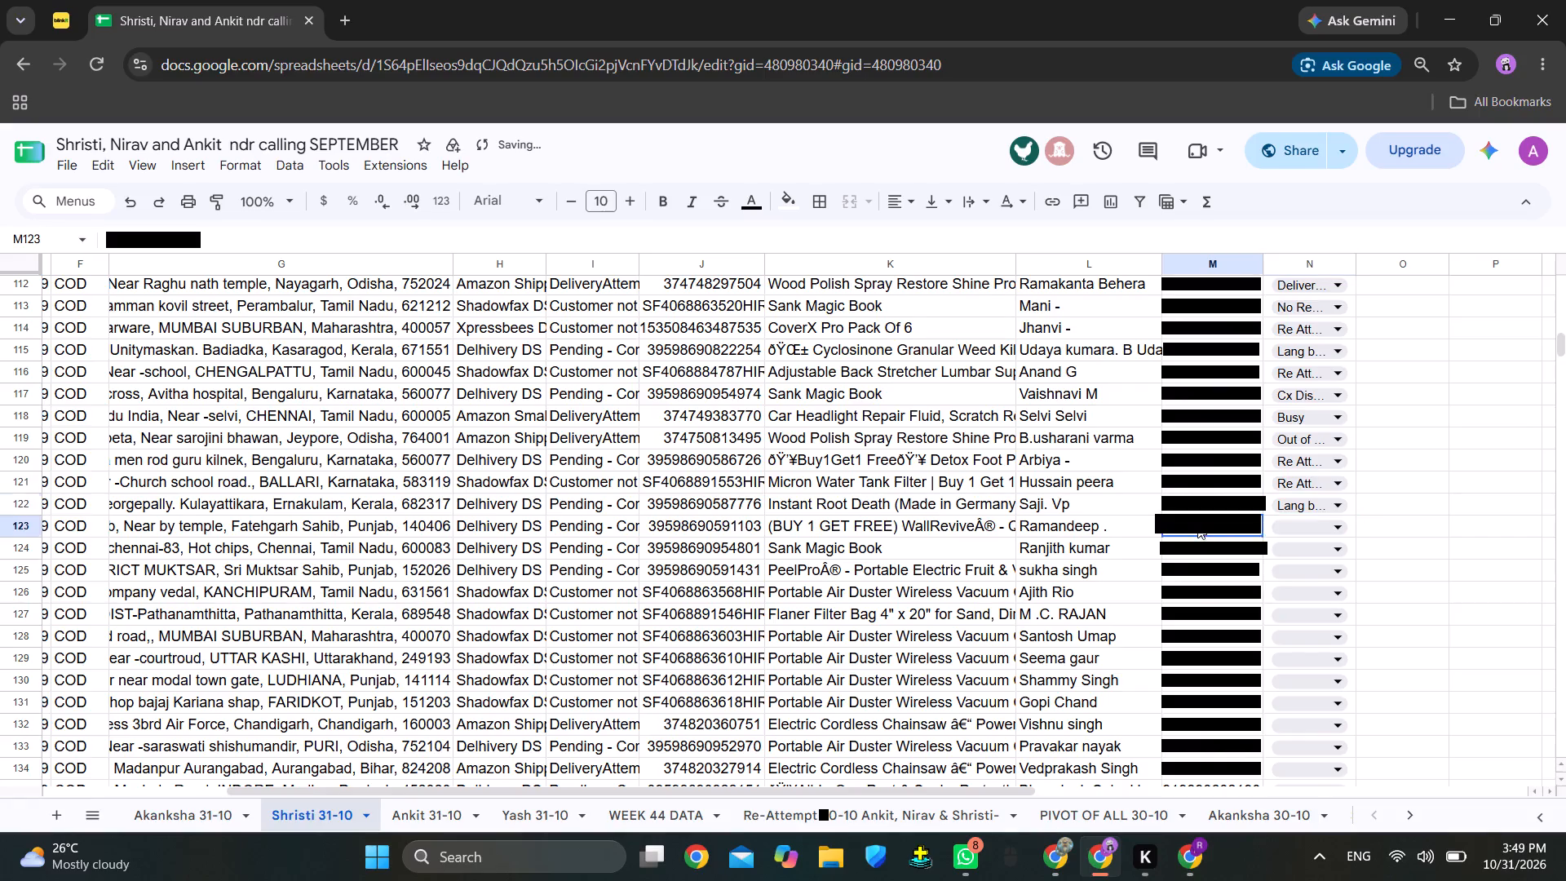
{"action": "left_click", "coordinate": [1133, 530]}
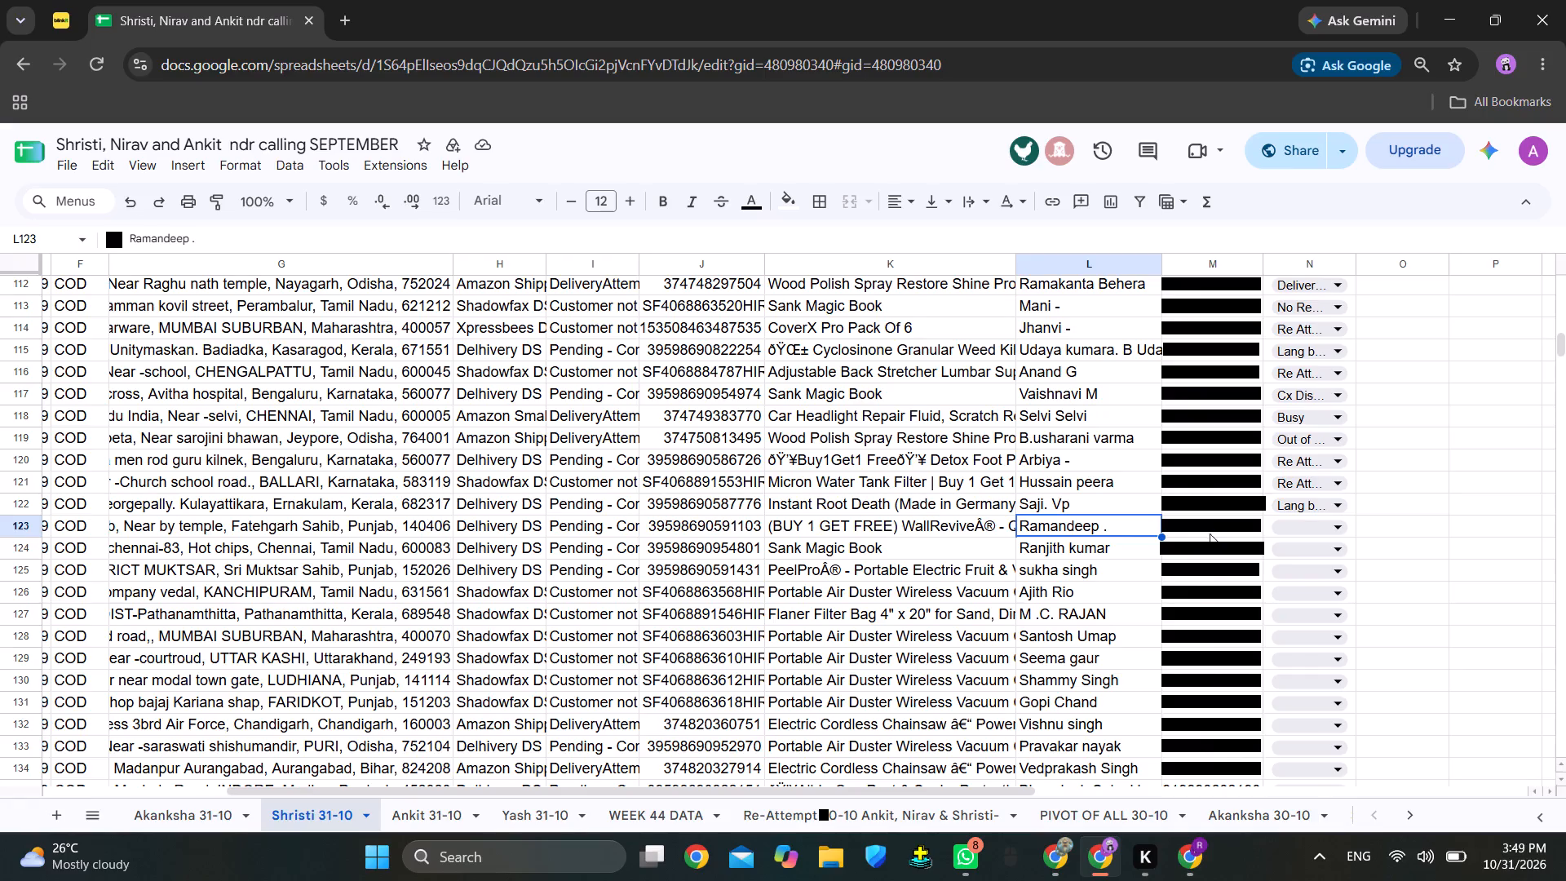
{"action": "left_click", "coordinate": [1295, 531]}
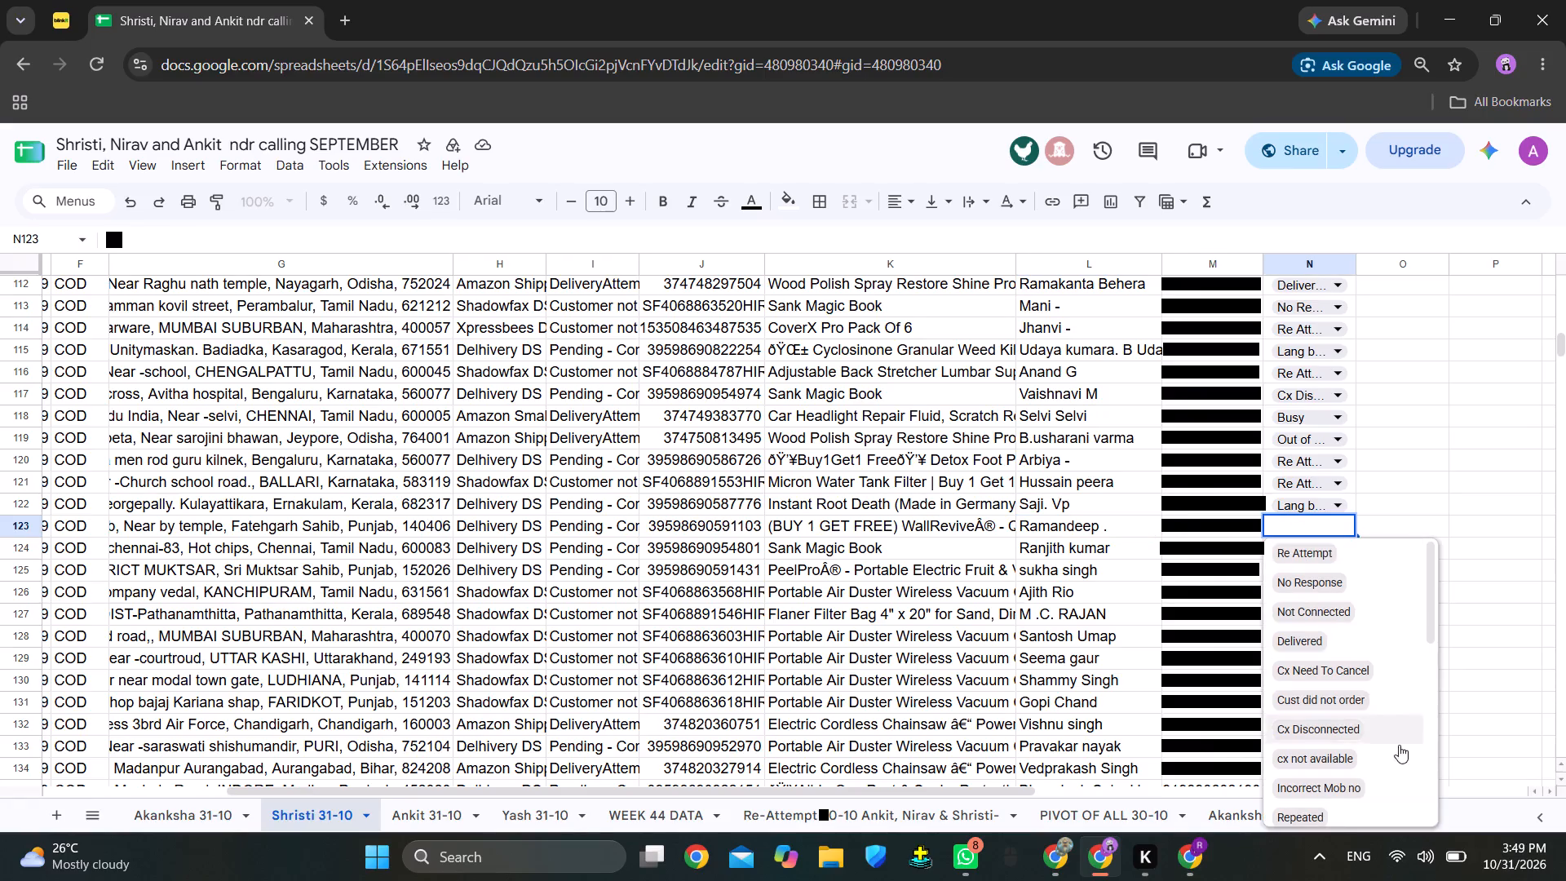
{"action": "left_click", "coordinate": [1292, 668]}
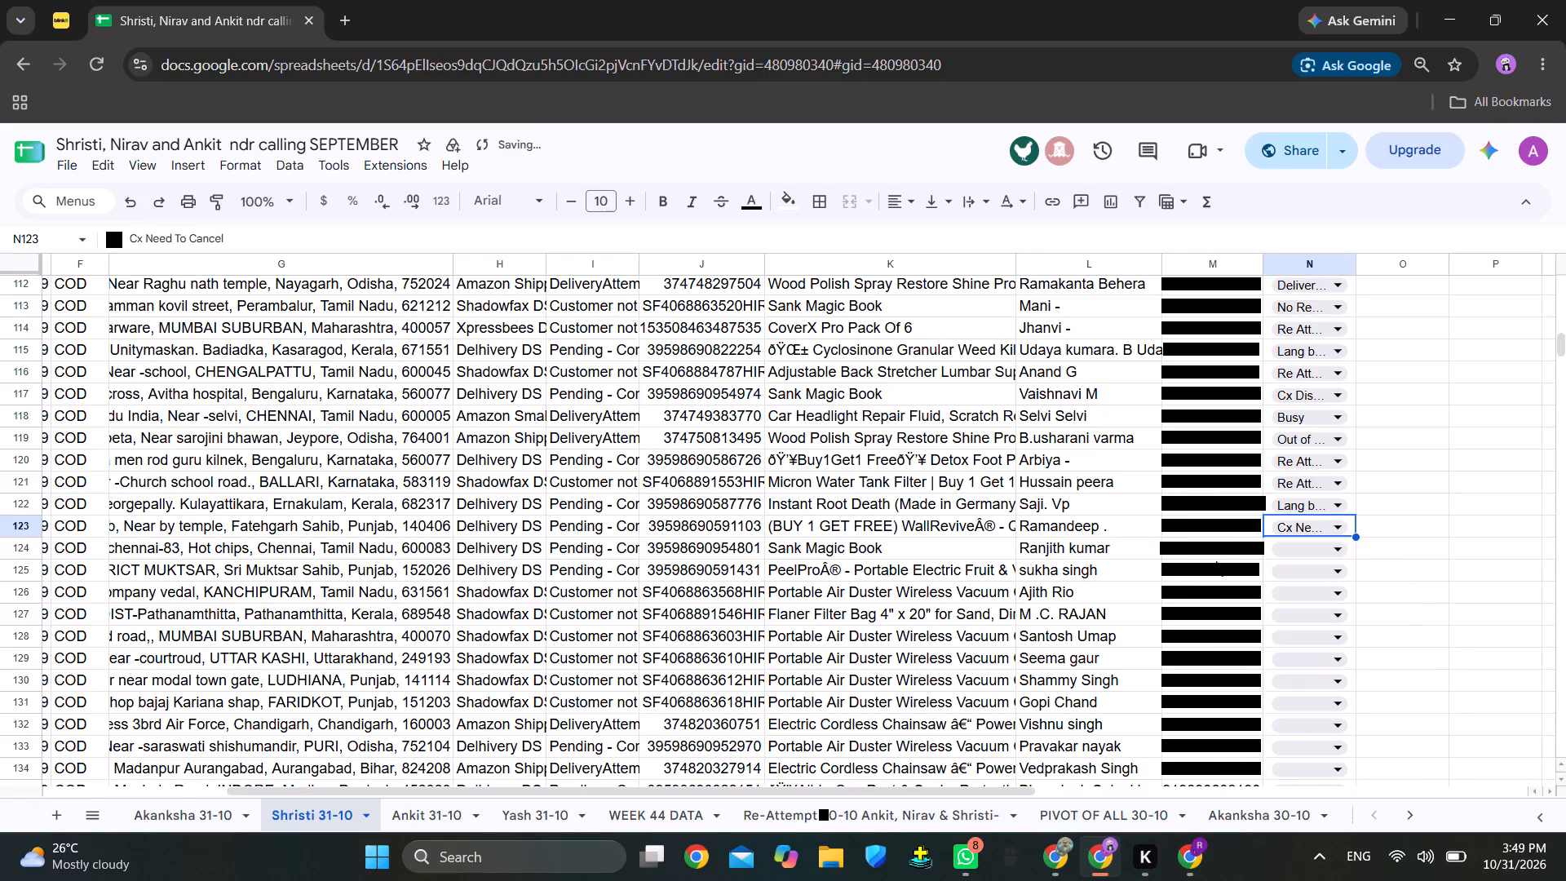
Look up the phone number and customer name in row 124 and set its remark to No Response.
{"action": "left_click", "coordinate": [1223, 548]}
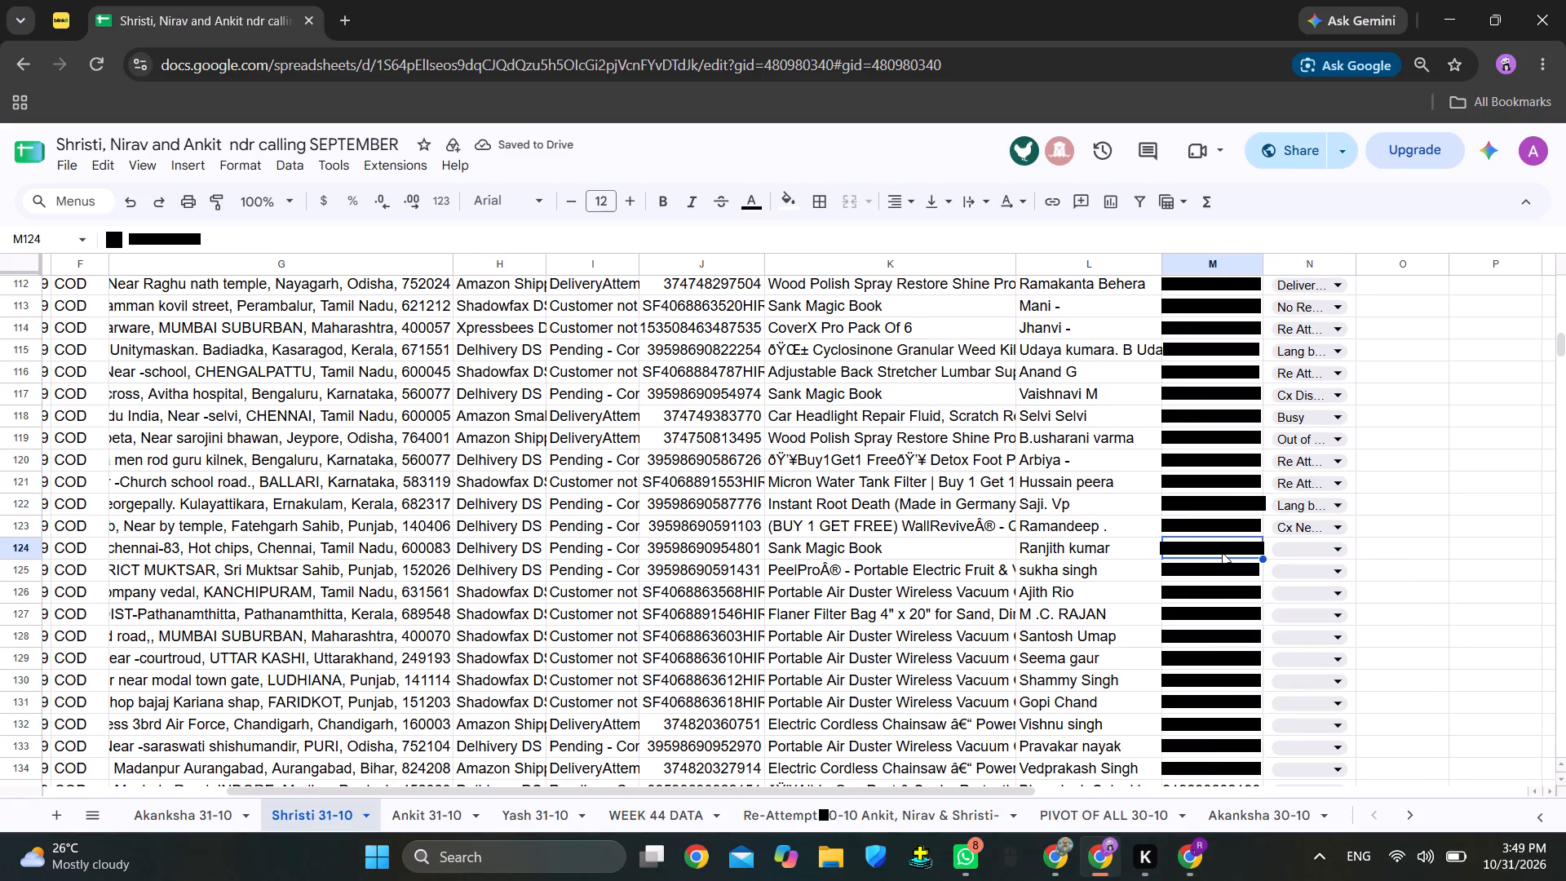
{"action": "left_click", "coordinate": [1119, 550]}
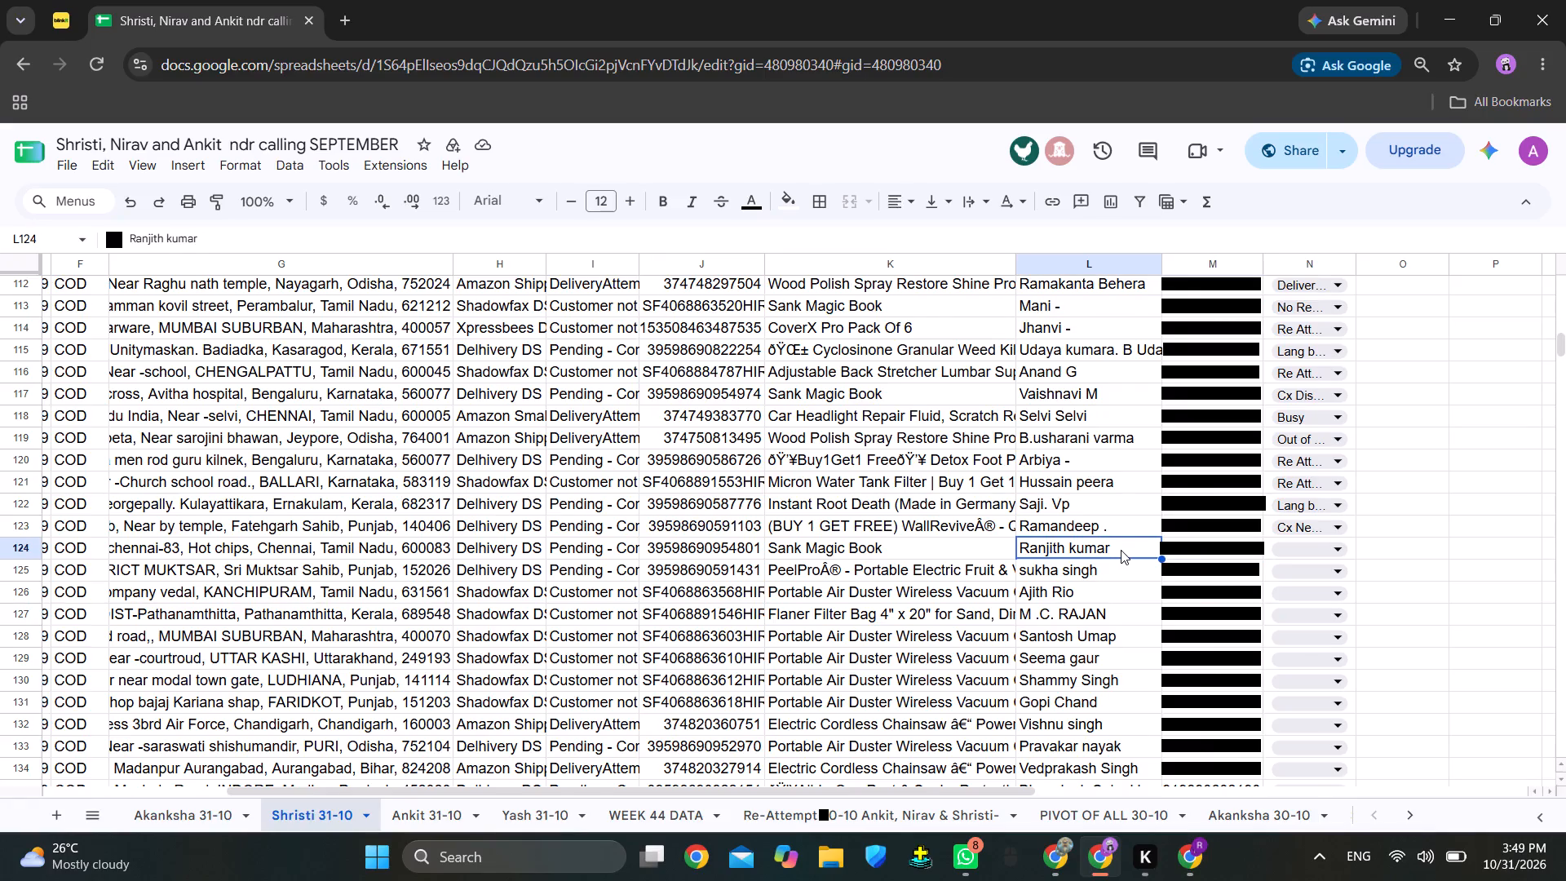
{"action": "scroll", "coordinate": [1124, 552], "scroll_direction": "down", "scroll_amount": 1}
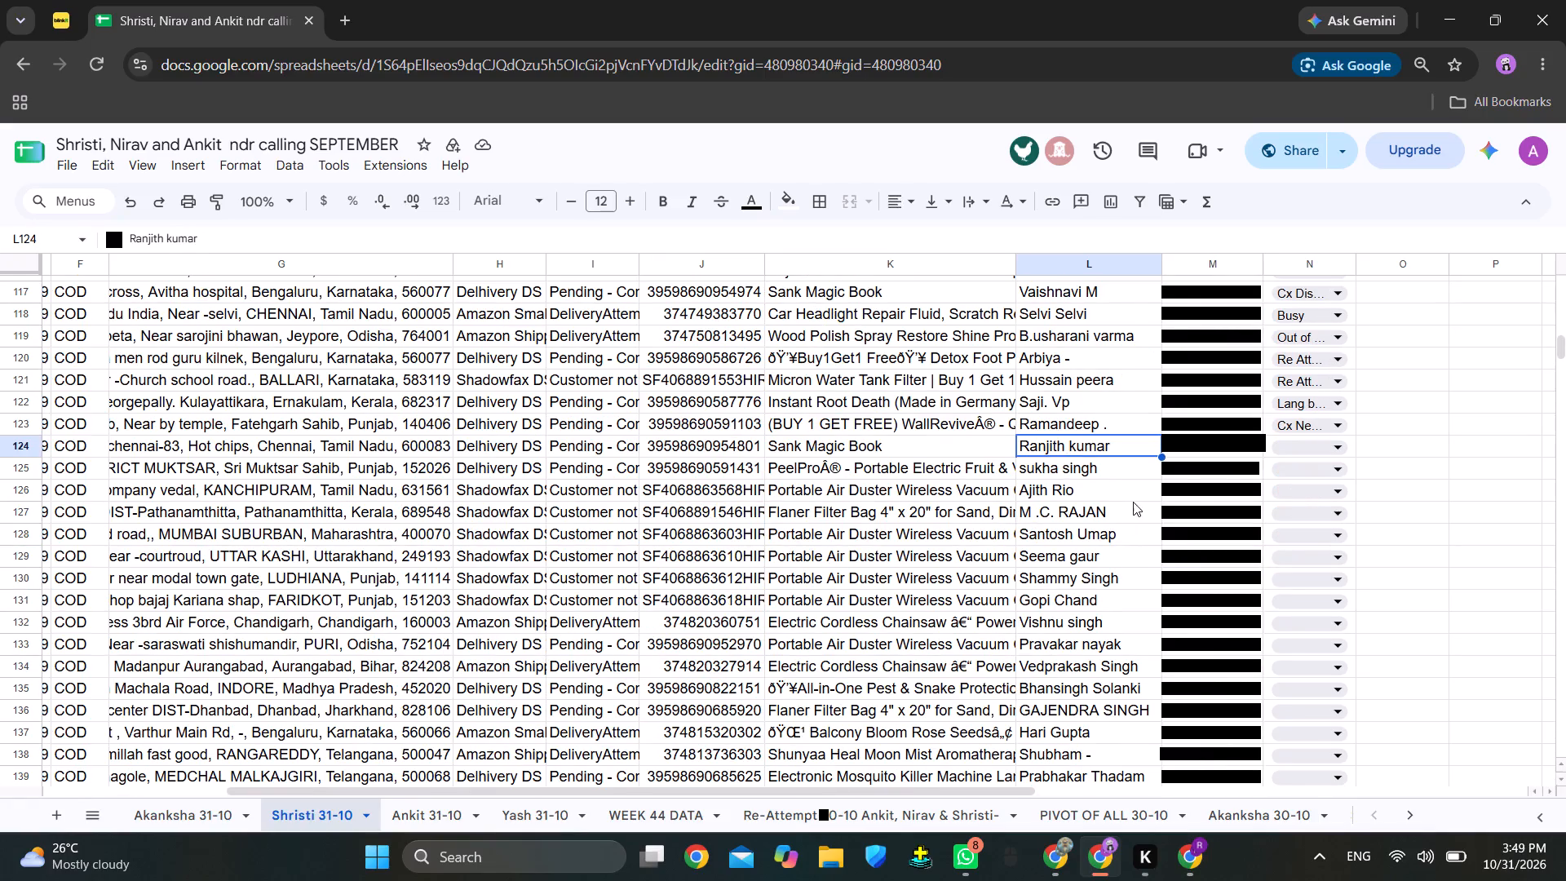
{"action": "left_click", "coordinate": [1301, 452]}
{"action": "left_click", "coordinate": [1312, 505]}
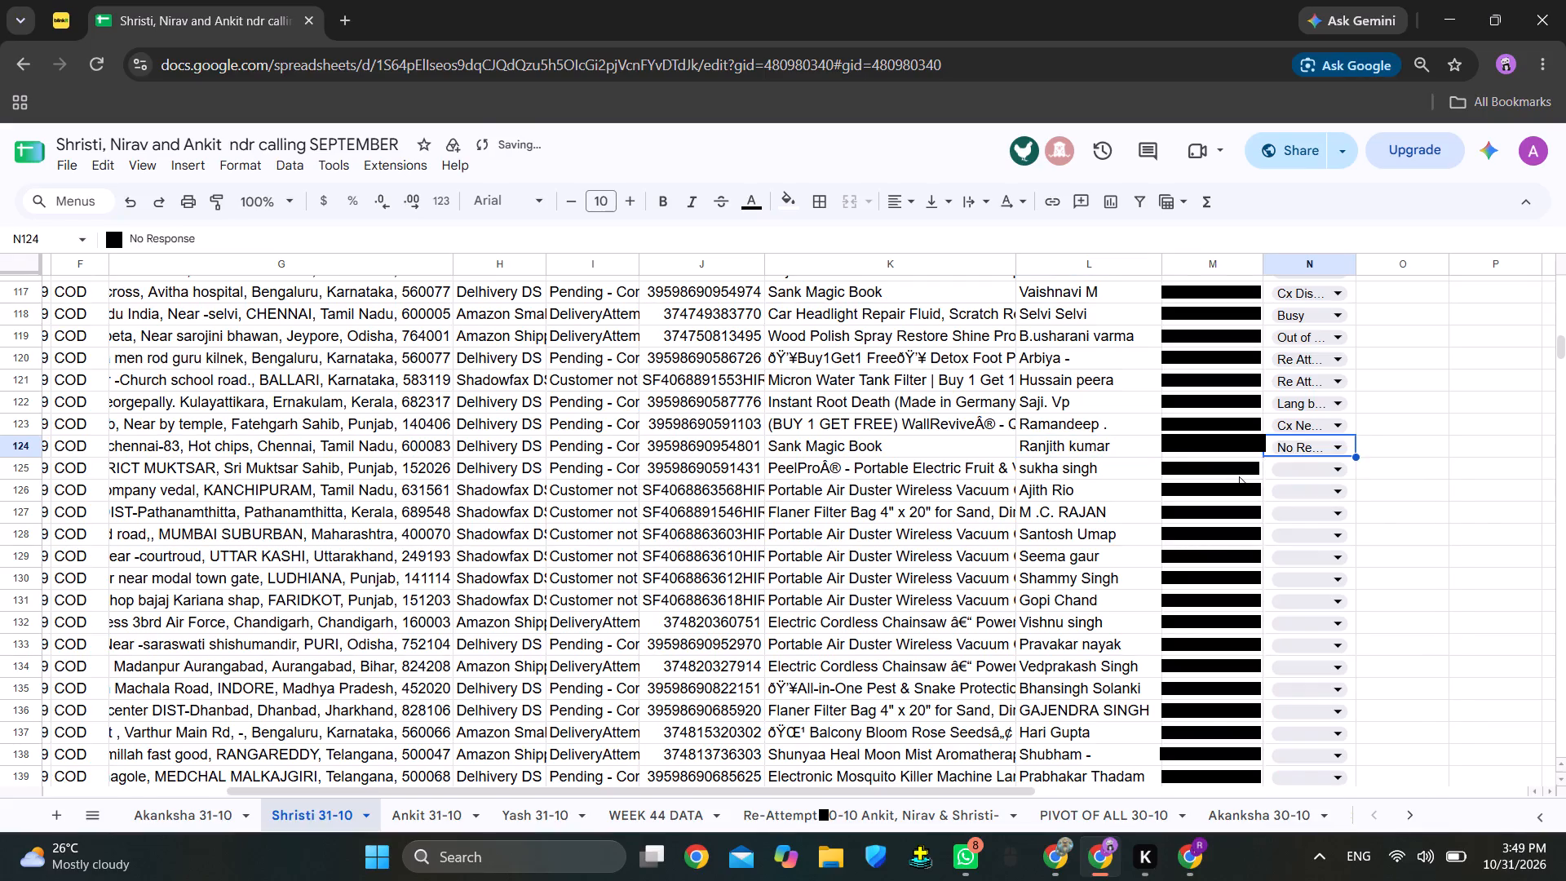
Look up the phone number in row 125 and check the Yash 31-10 sheet's progress before returning to Shristi 31-10.
{"action": "left_click", "coordinate": [1223, 469]}
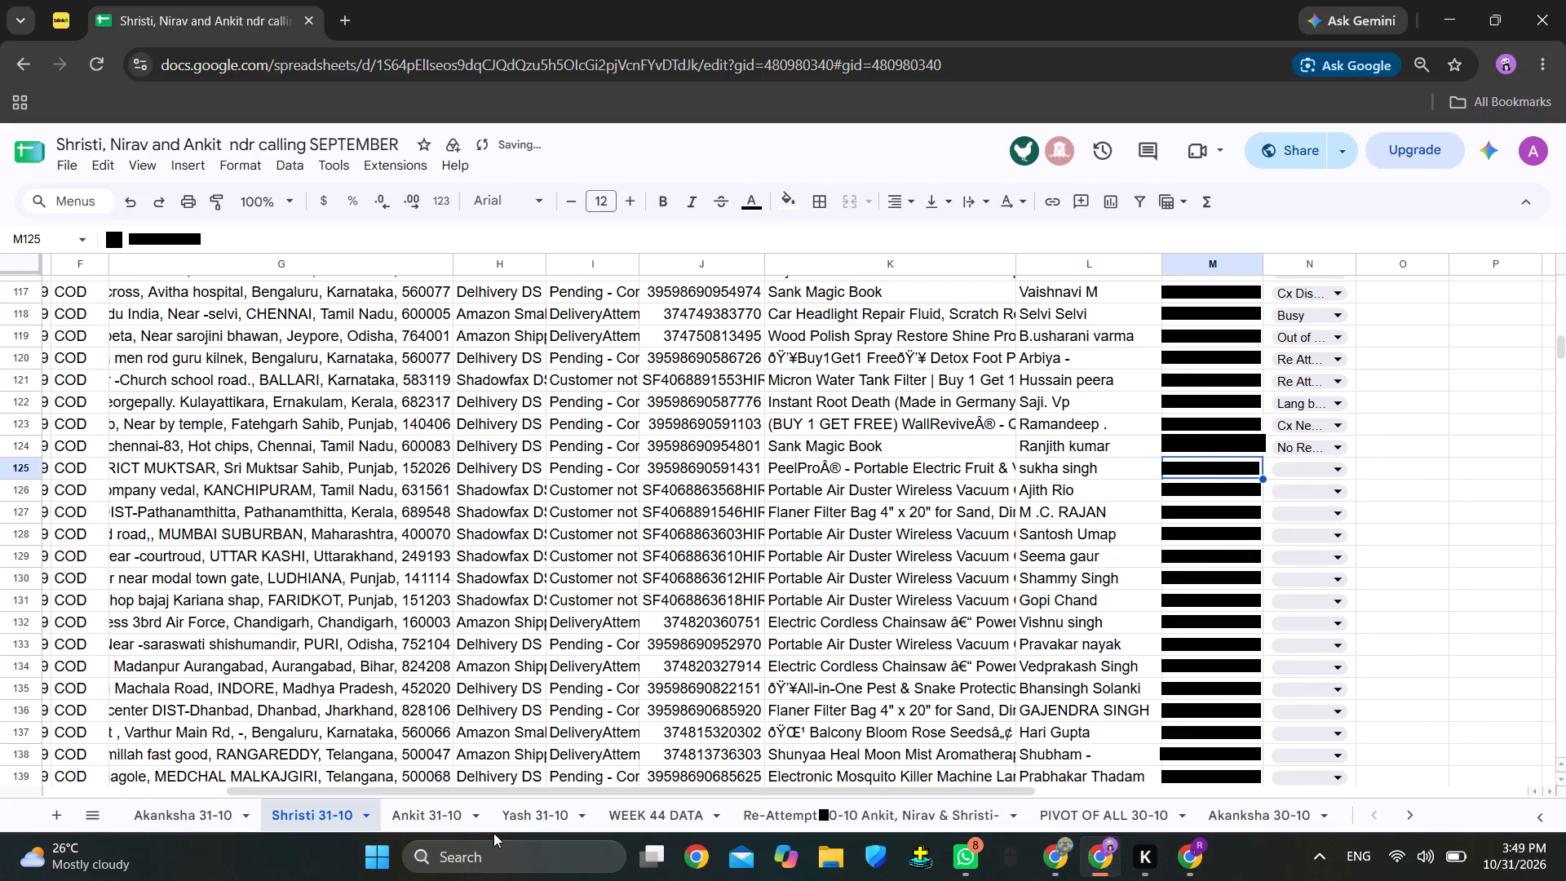
{"action": "left_click", "coordinate": [517, 822]}
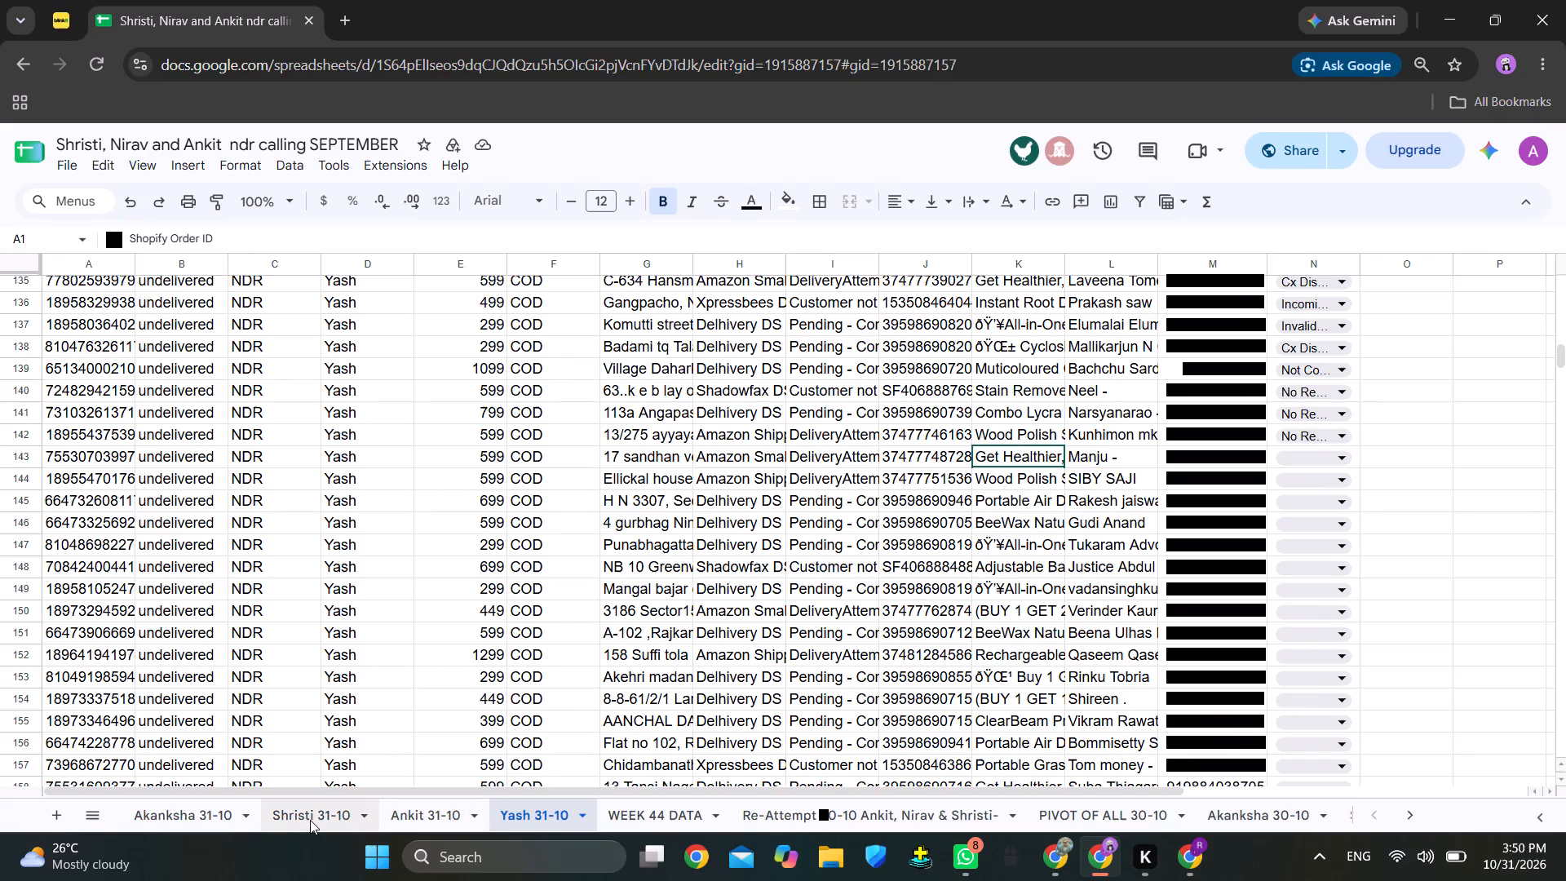
{"action": "left_click", "coordinate": [310, 820]}
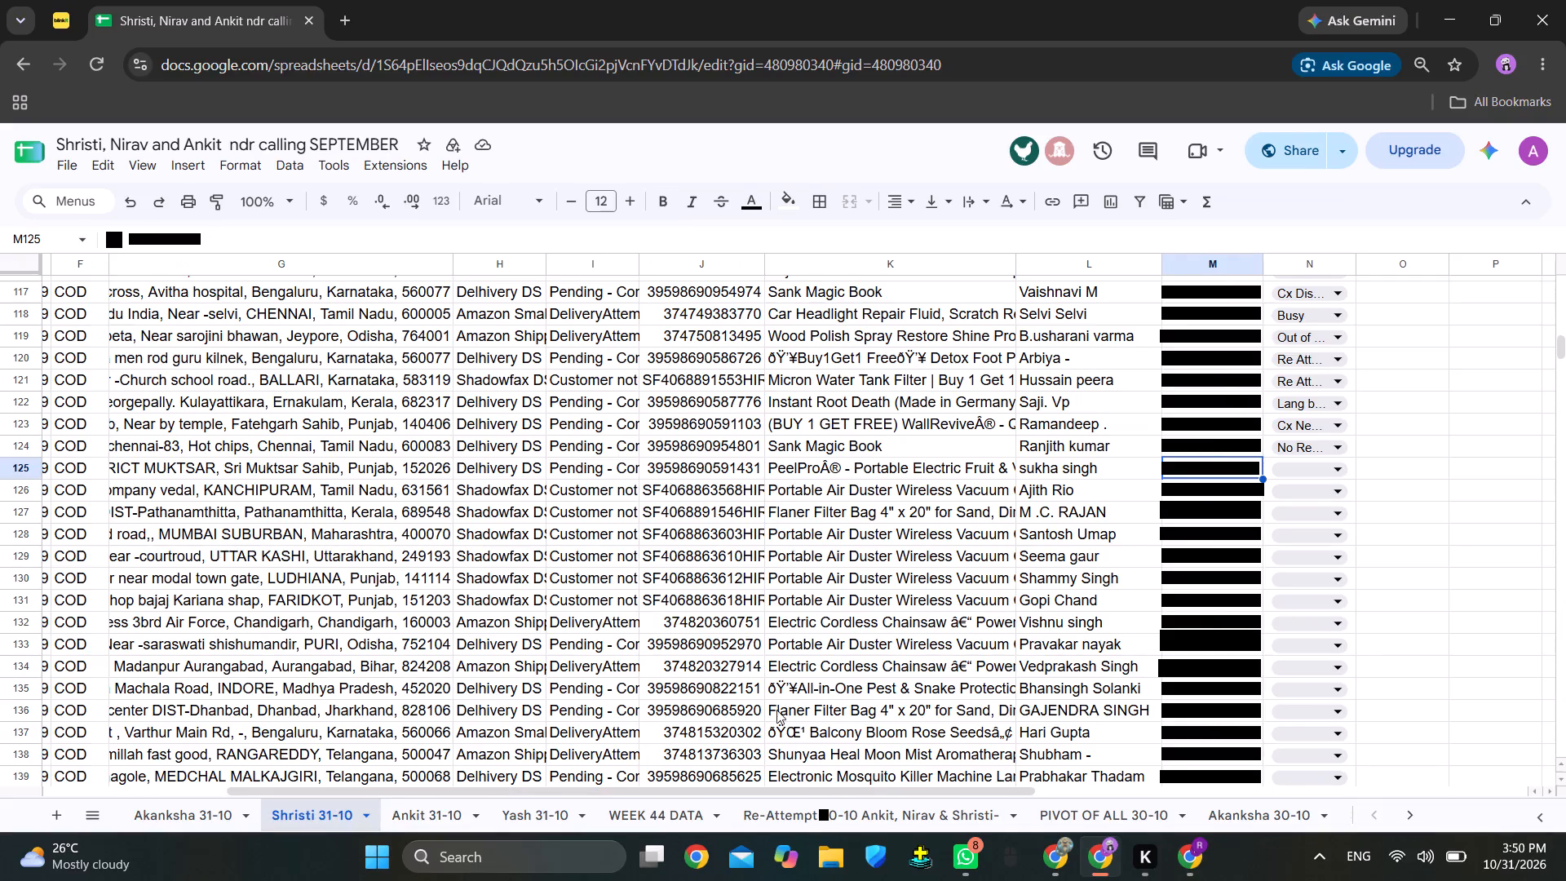
Look up the customer name in row 125 and set its remark to Re Attempt.
{"action": "left_click", "coordinate": [1099, 471]}
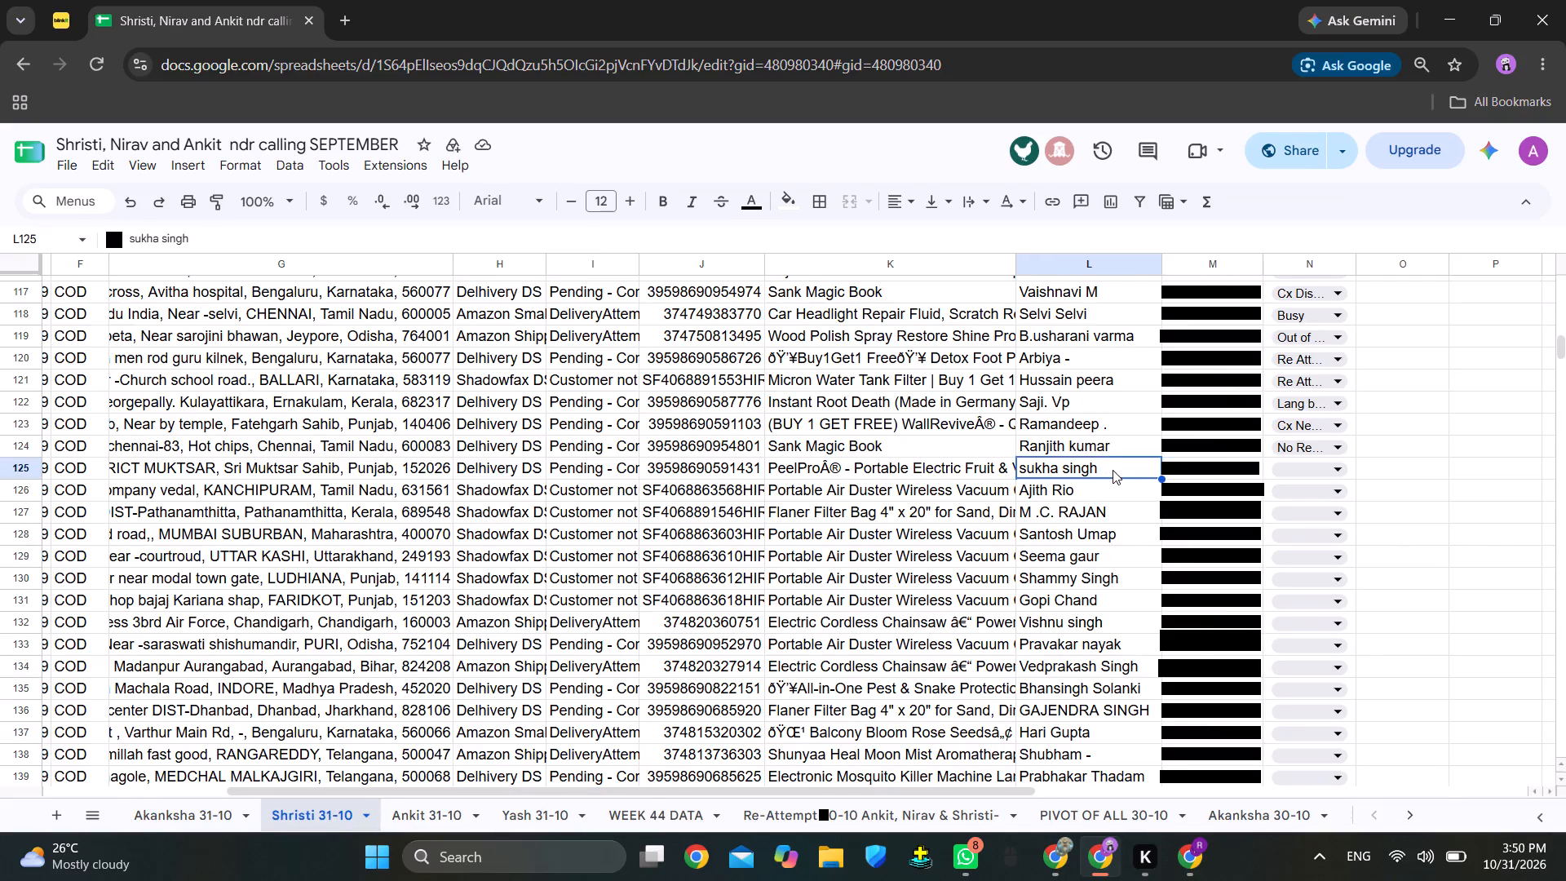
{"action": "left_click", "coordinate": [1327, 472]}
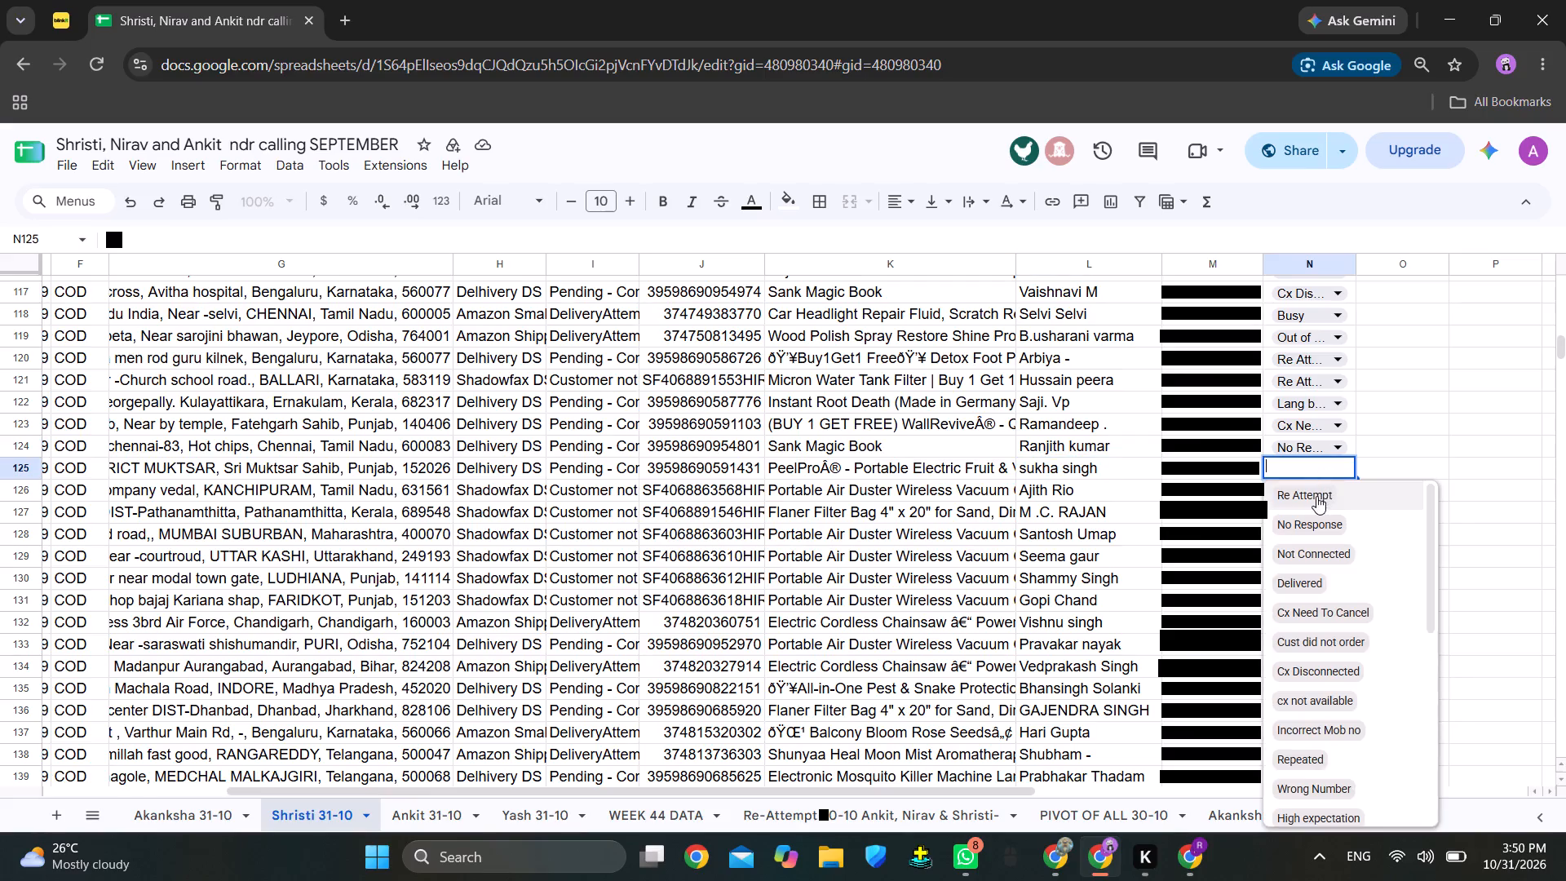
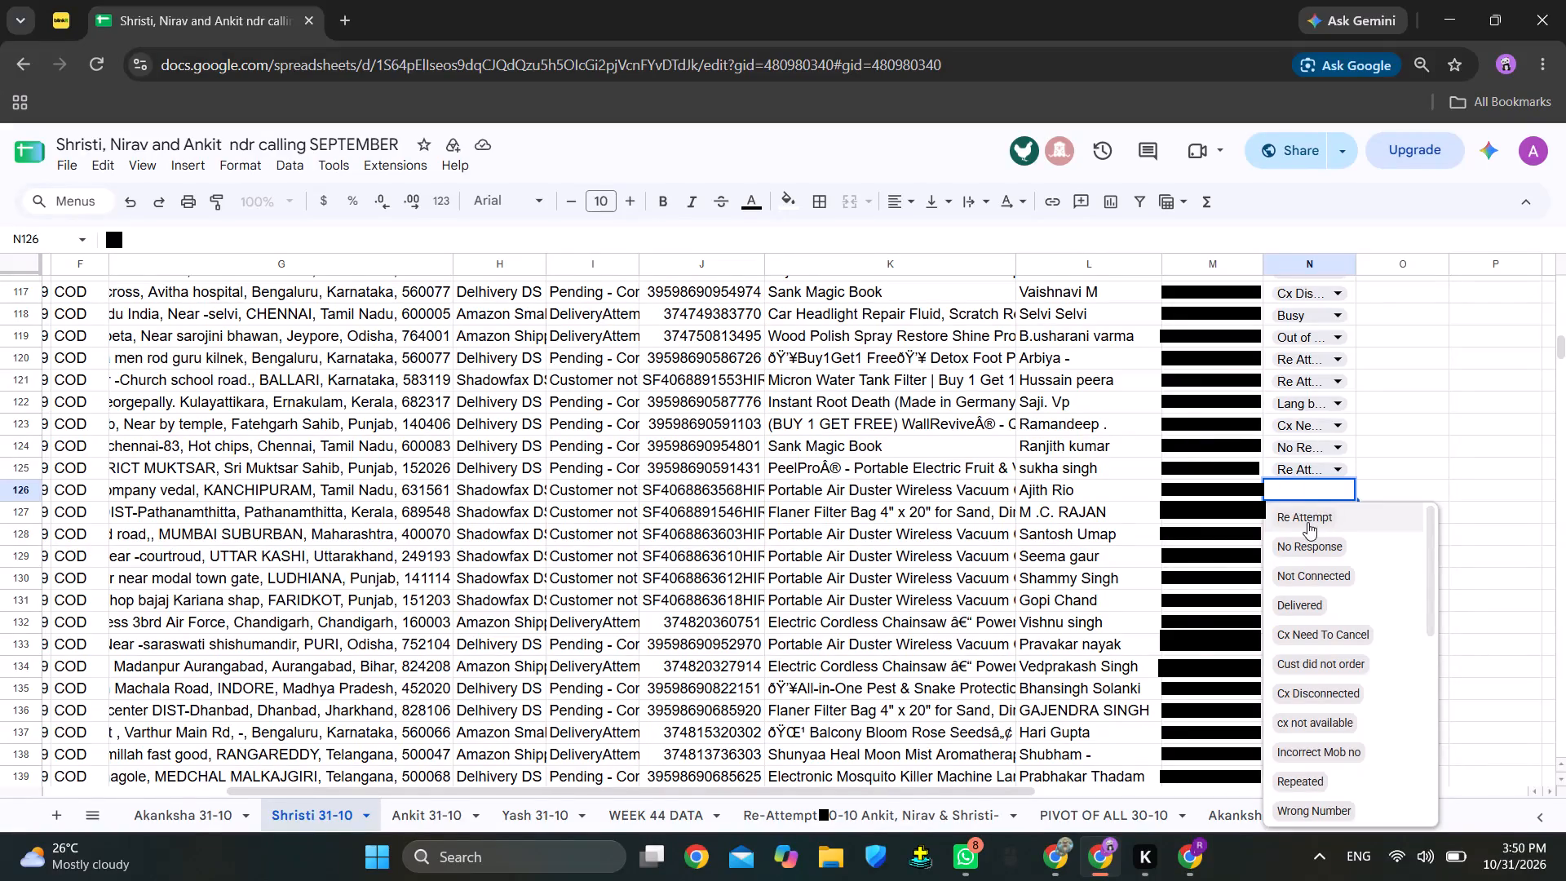
Set the call remark for row 126 on the Shristi 31-10 sheet to Re Attempt.
{"action": "left_click", "coordinate": [1307, 522]}
Look up the phone number and customer name in row 127 of the Shristi 31-10 sheet.
{"action": "left_click", "coordinate": [1241, 520]}
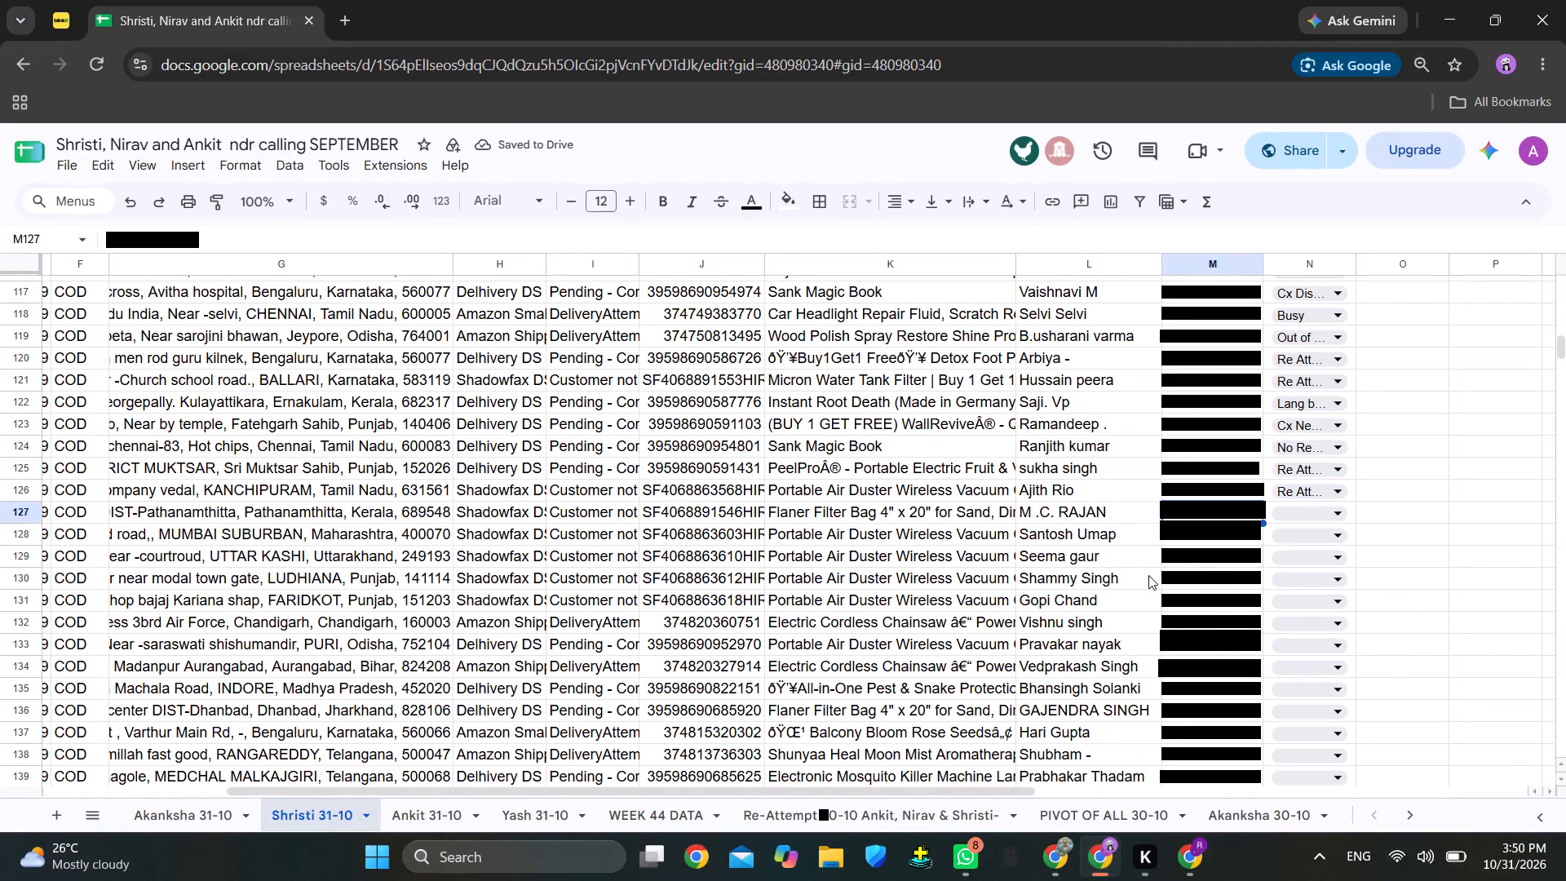
{"action": "left_click", "coordinate": [1135, 512]}
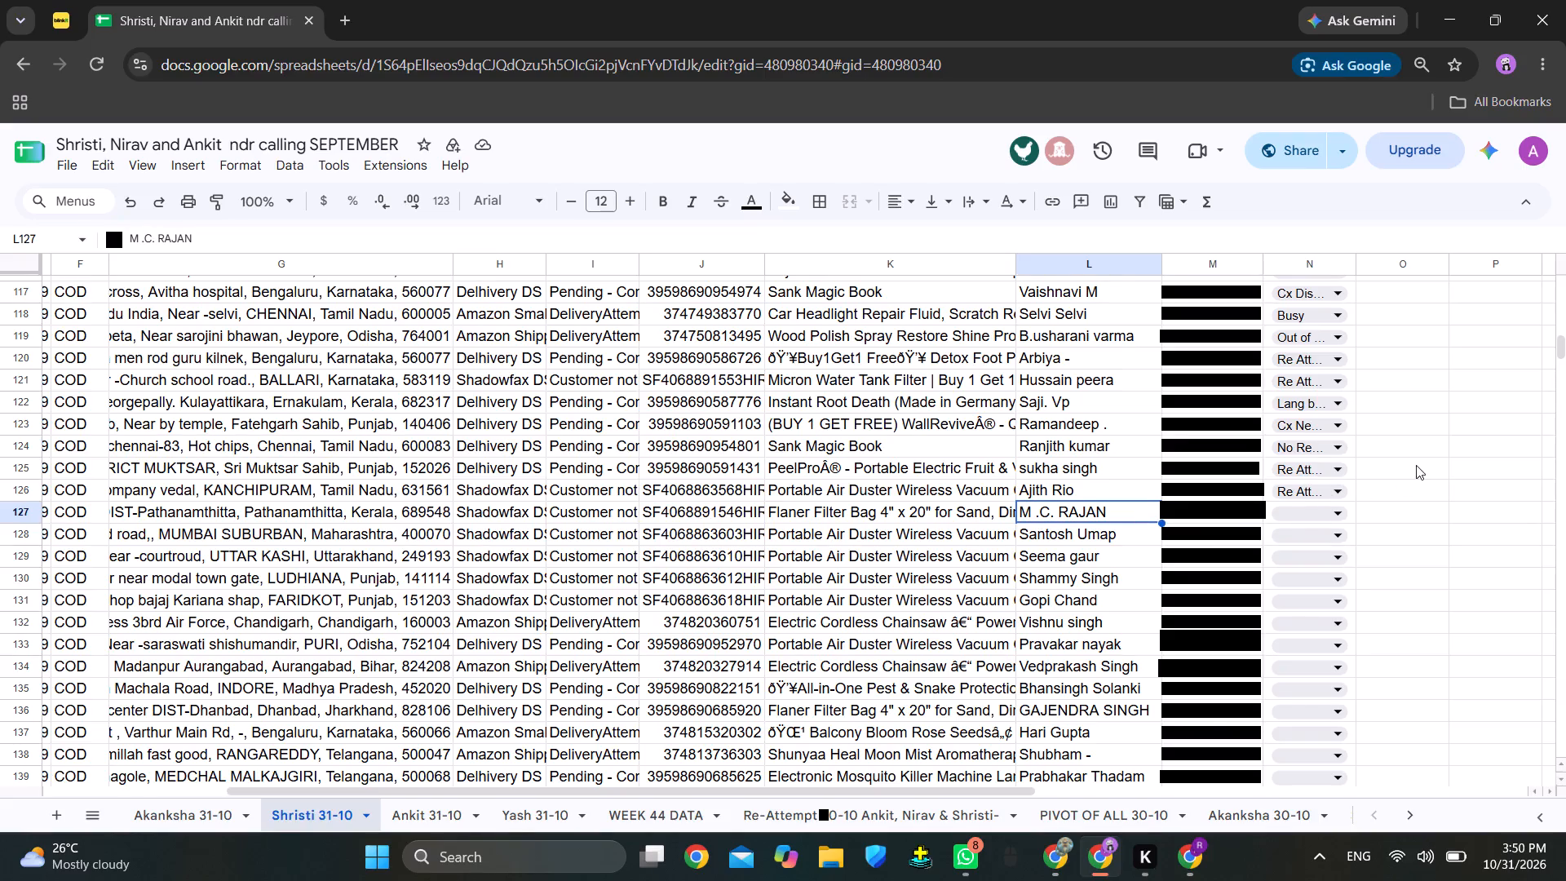
Set row 127's remark on the Shristi 31-10 sheet to Not Connected.
{"action": "left_click", "coordinate": [1337, 510]}
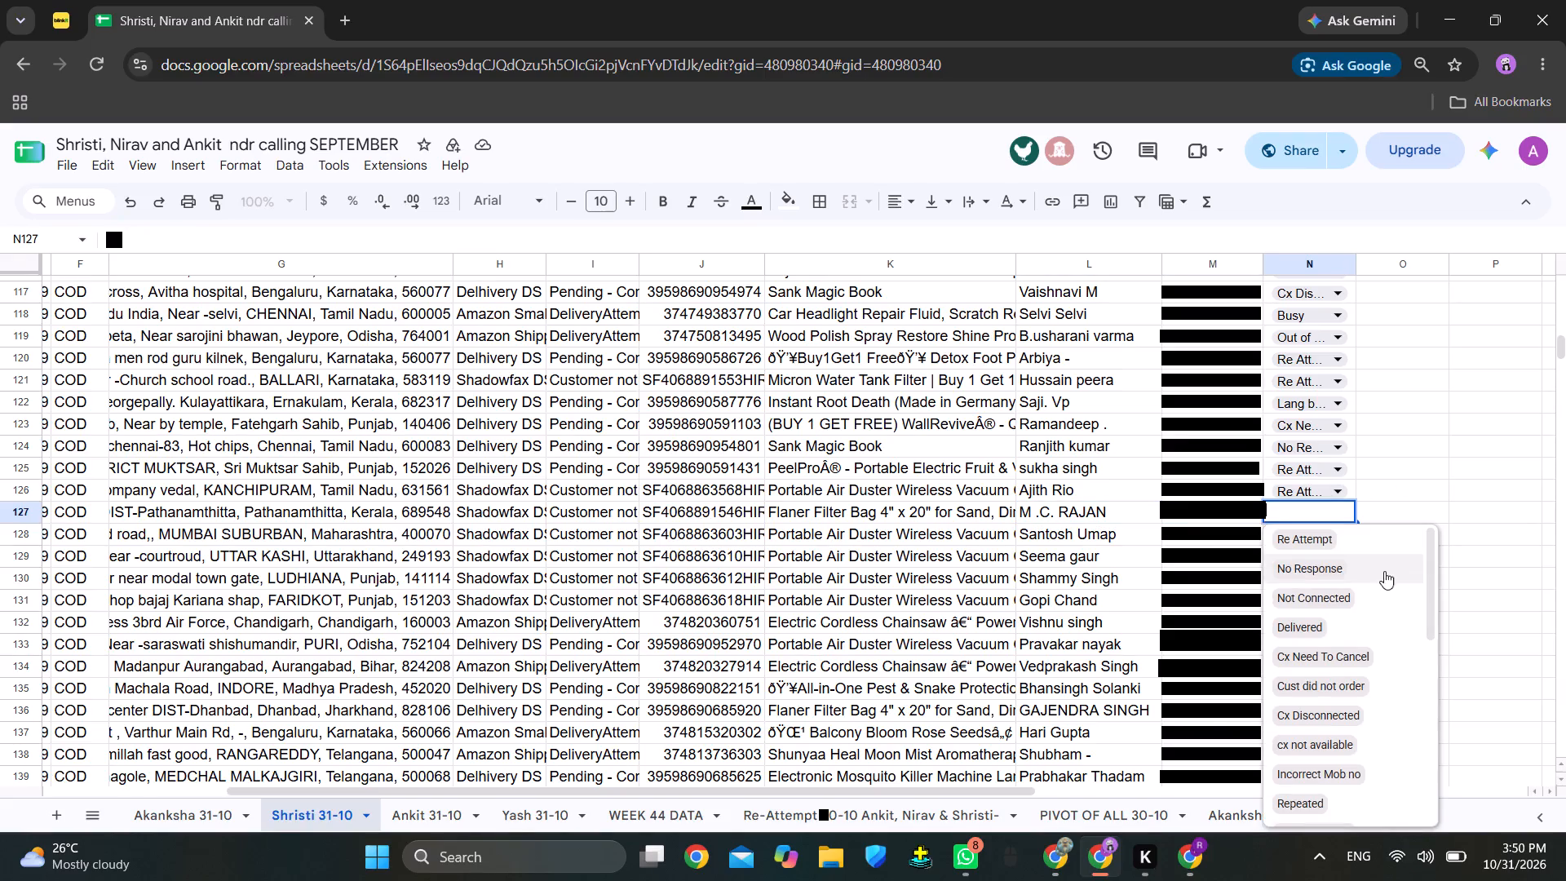
{"action": "left_click", "coordinate": [1324, 599]}
Look up the phone number and customer name in row 128 and set its remark to Re Attempt.
{"action": "left_click", "coordinate": [1234, 529]}
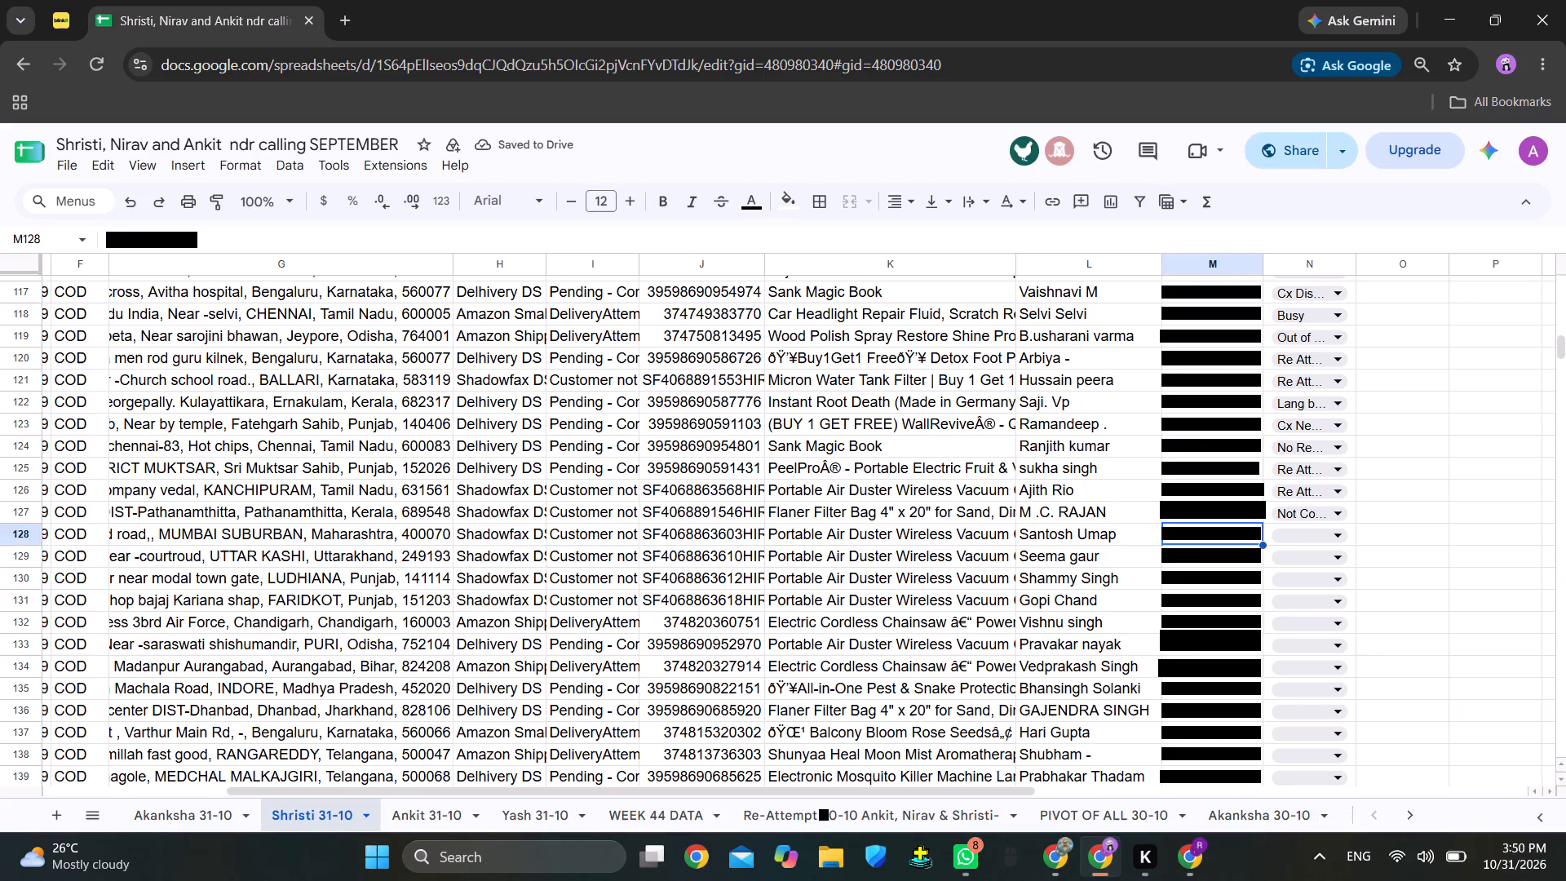
{"action": "scroll", "coordinate": [1216, 578], "scroll_direction": "down", "scroll_amount": 4}
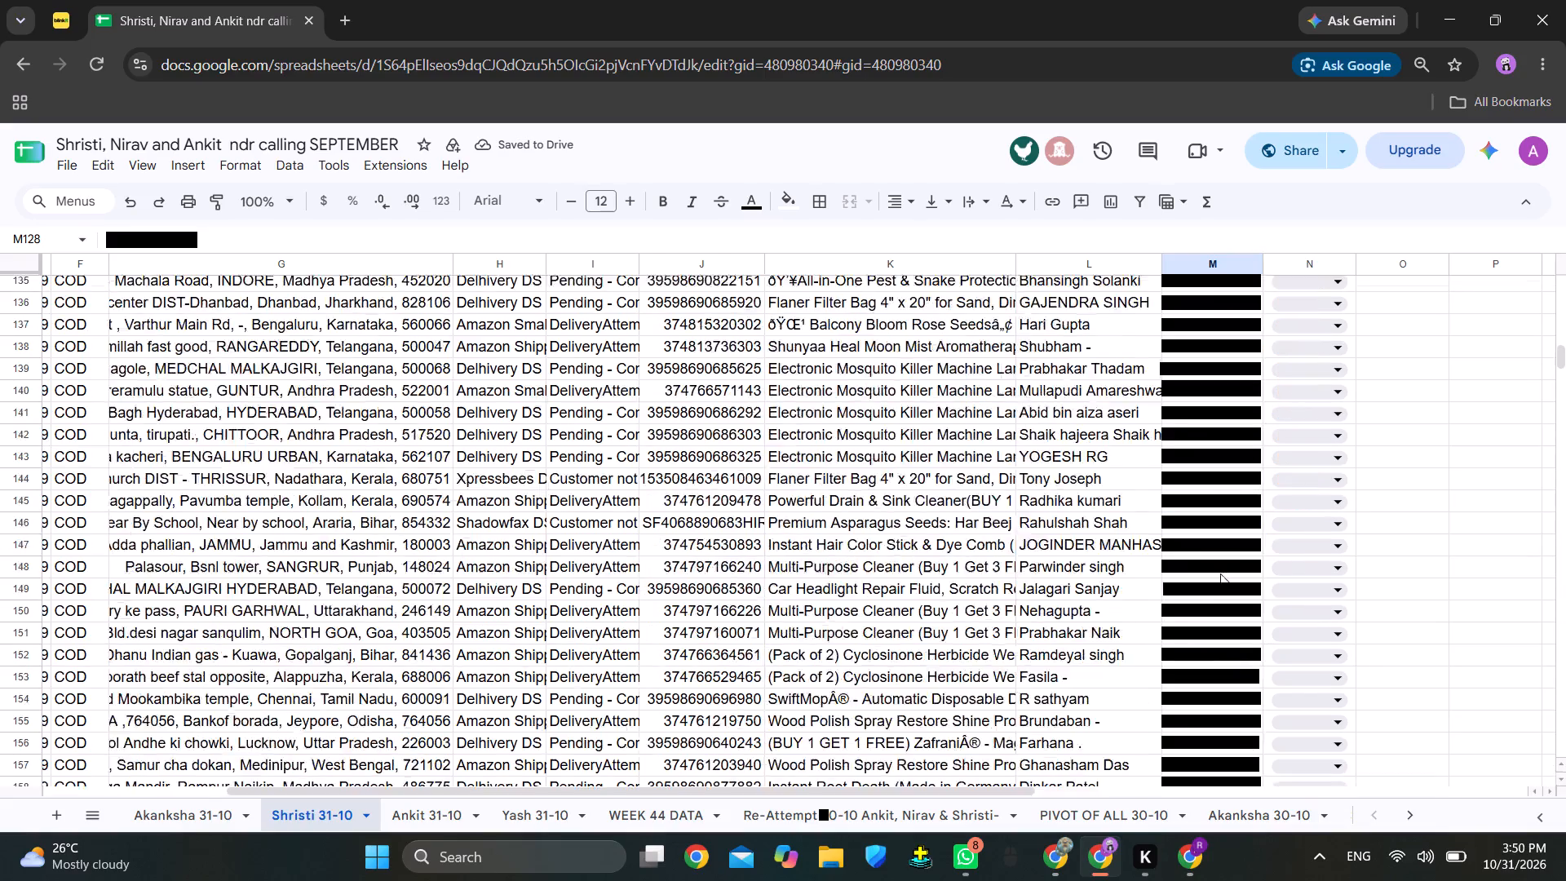
{"action": "scroll", "coordinate": [1220, 573], "scroll_direction": "down", "scroll_amount": 6}
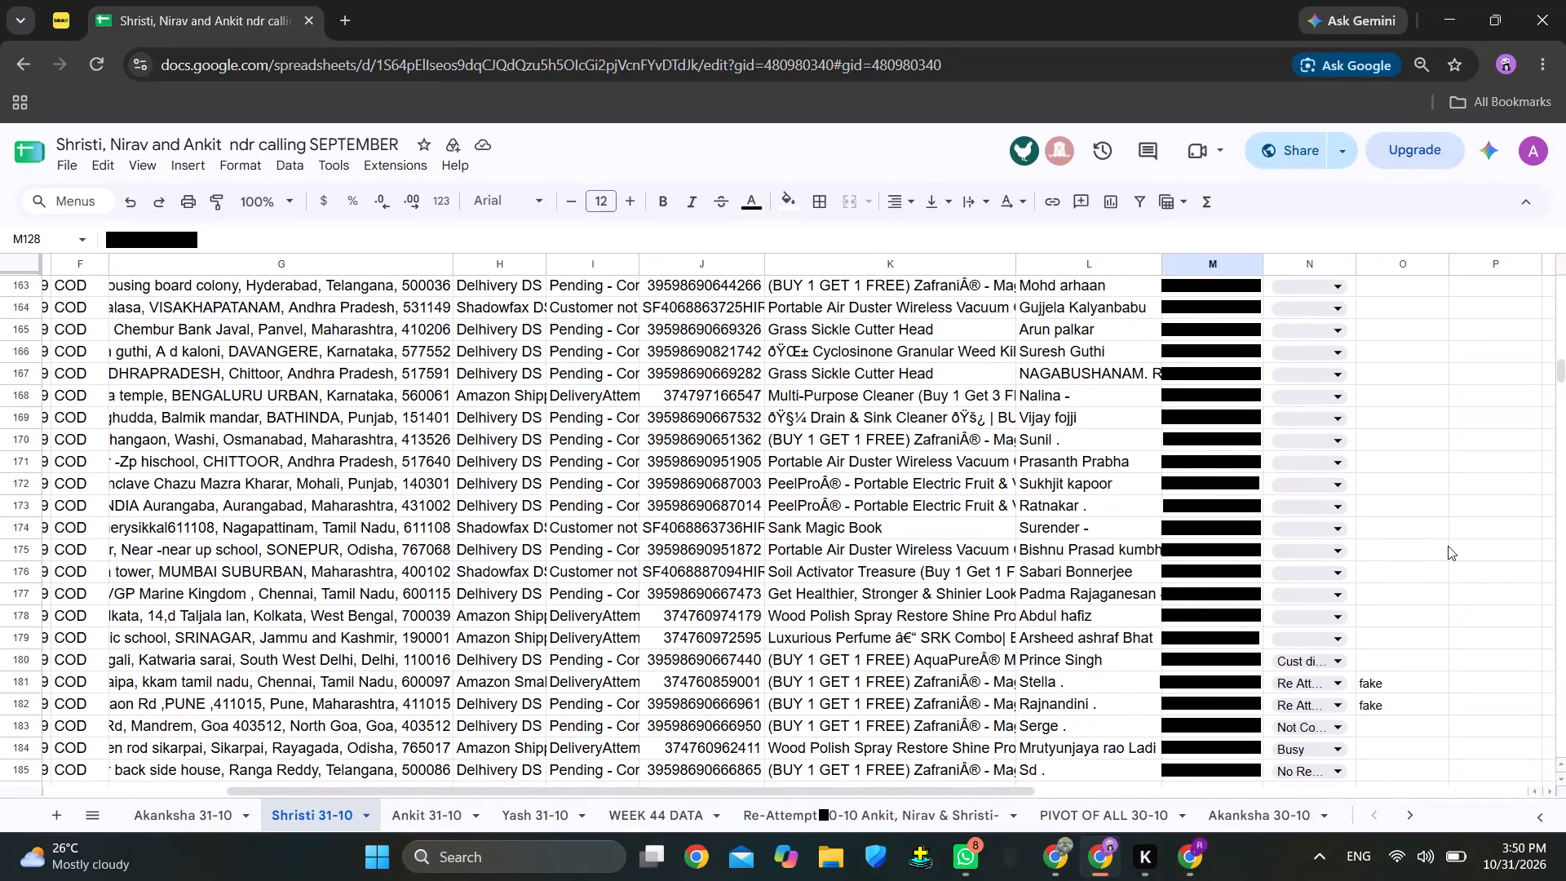
{"action": "scroll", "coordinate": [1124, 538], "scroll_direction": "up", "scroll_amount": 9}
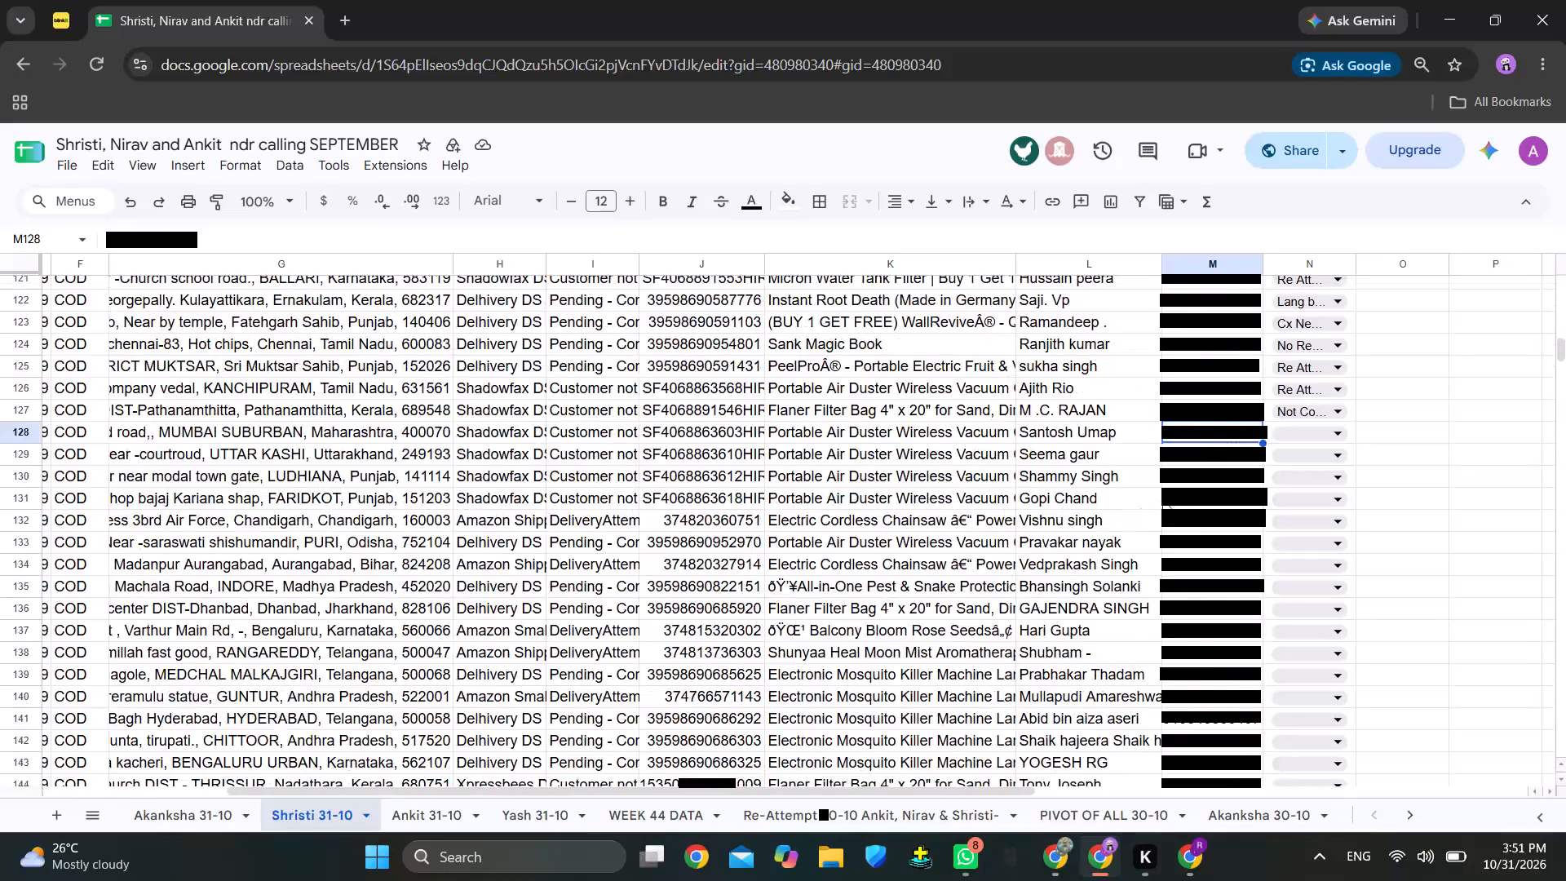
{"action": "left_click", "coordinate": [1115, 438]}
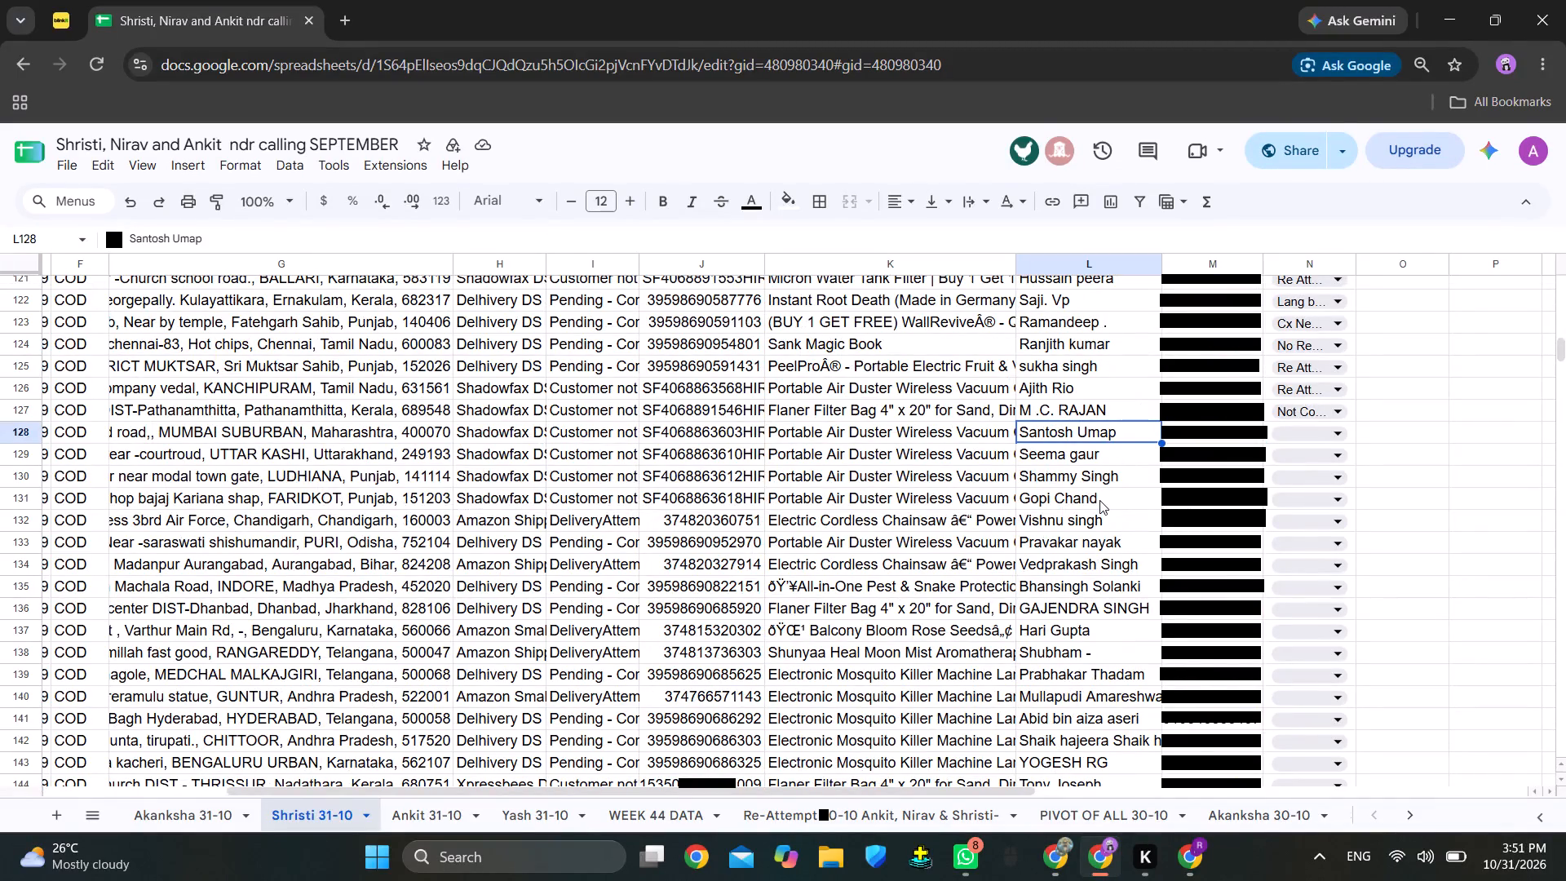
{"action": "left_click", "coordinate": [1308, 430]}
{"action": "left_click", "coordinate": [1304, 463]}
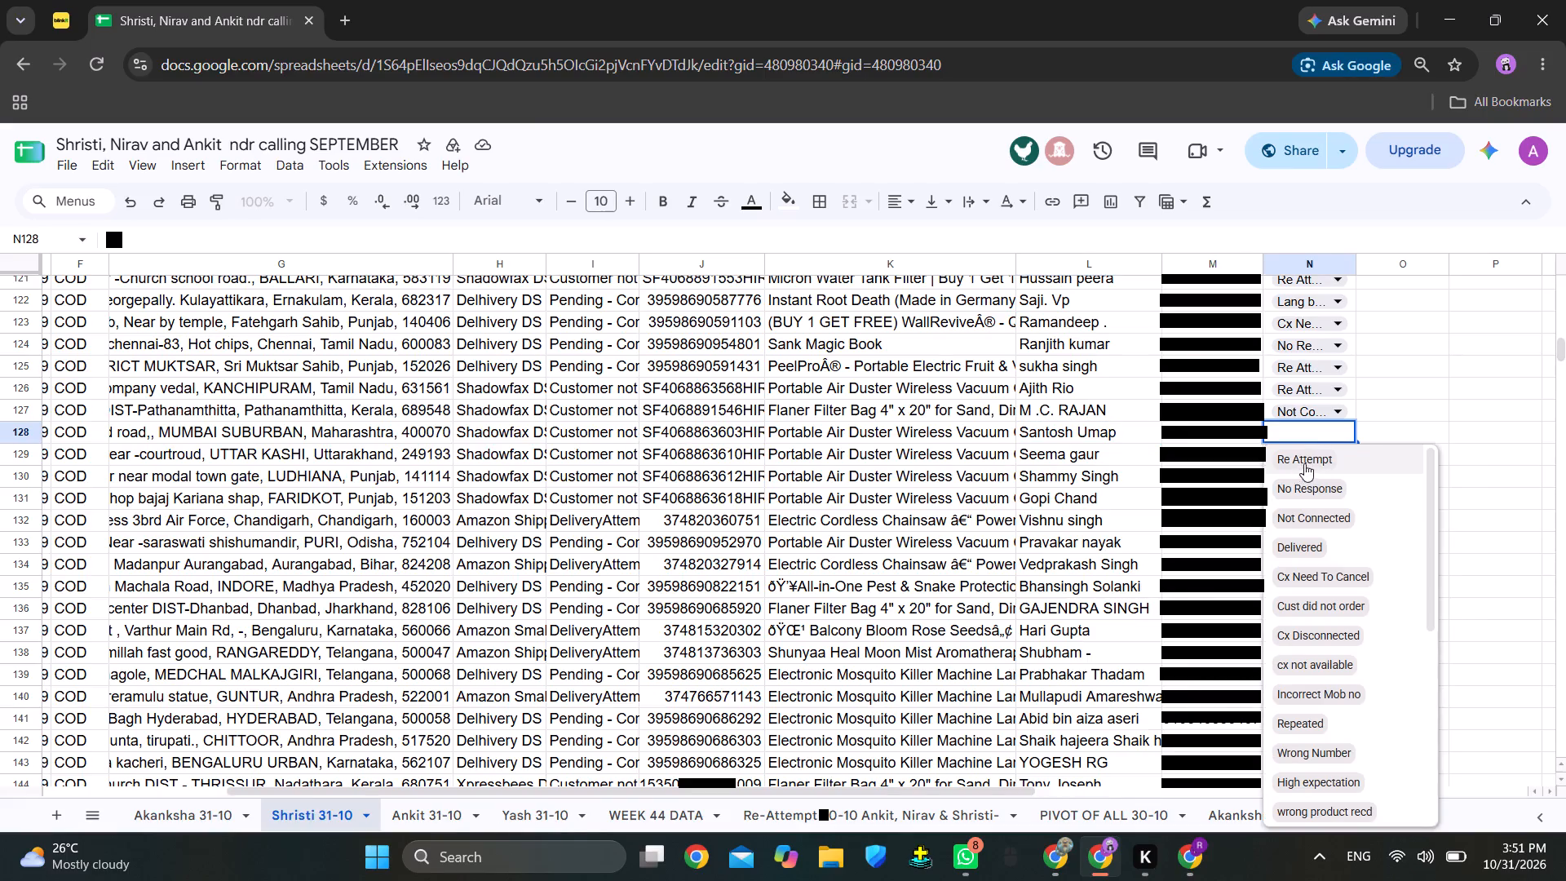
Look up the phone number and customer name in row 129 and set its remark to Cx Disconnected.
{"action": "left_click", "coordinate": [1198, 450]}
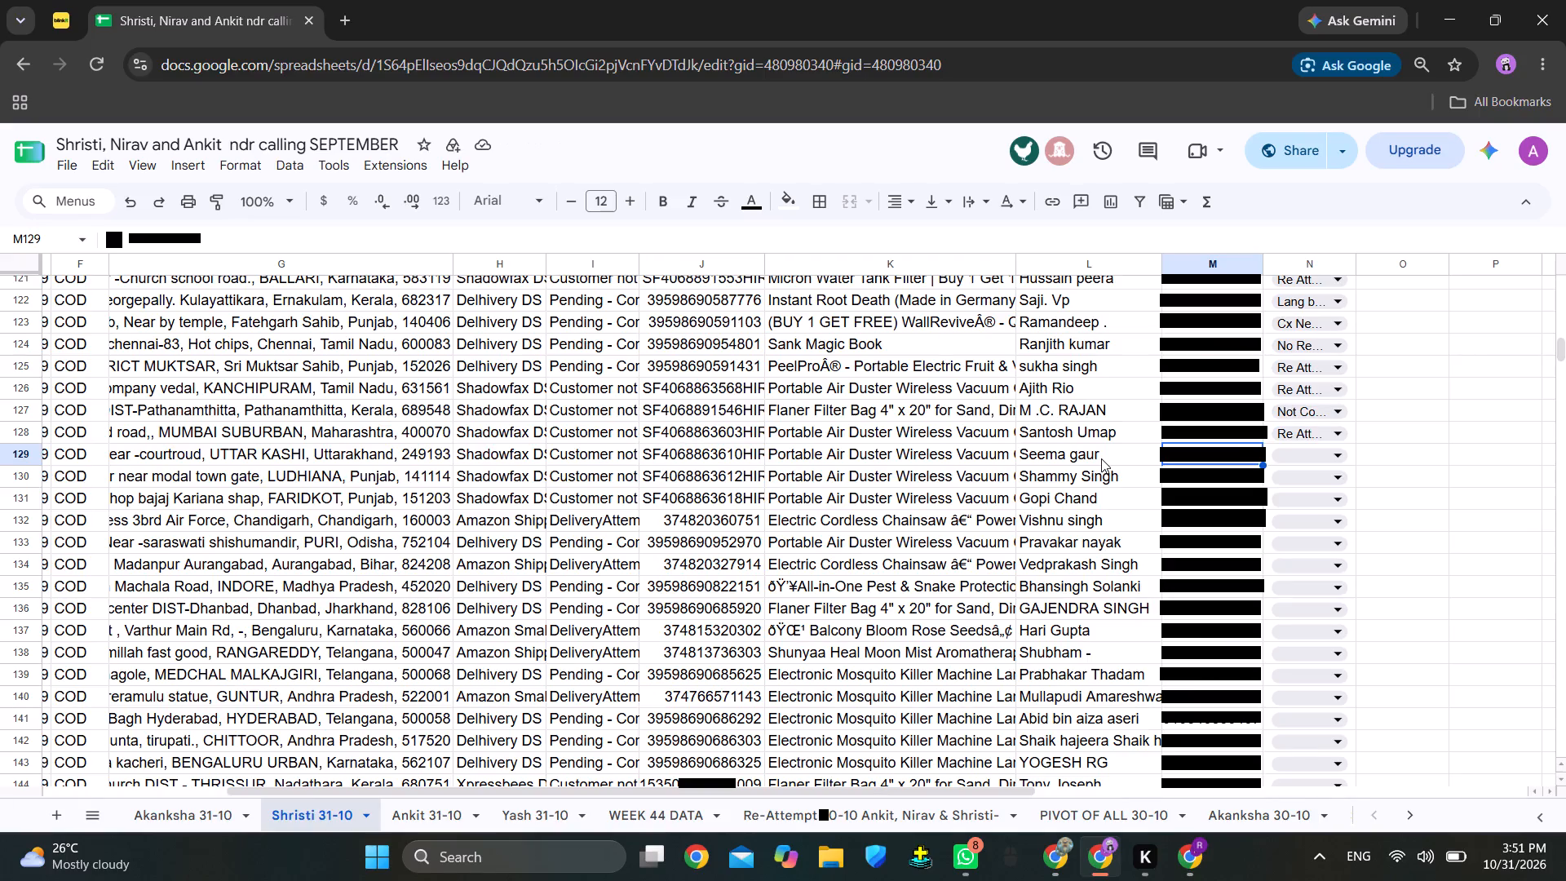
{"action": "left_click", "coordinate": [1104, 458]}
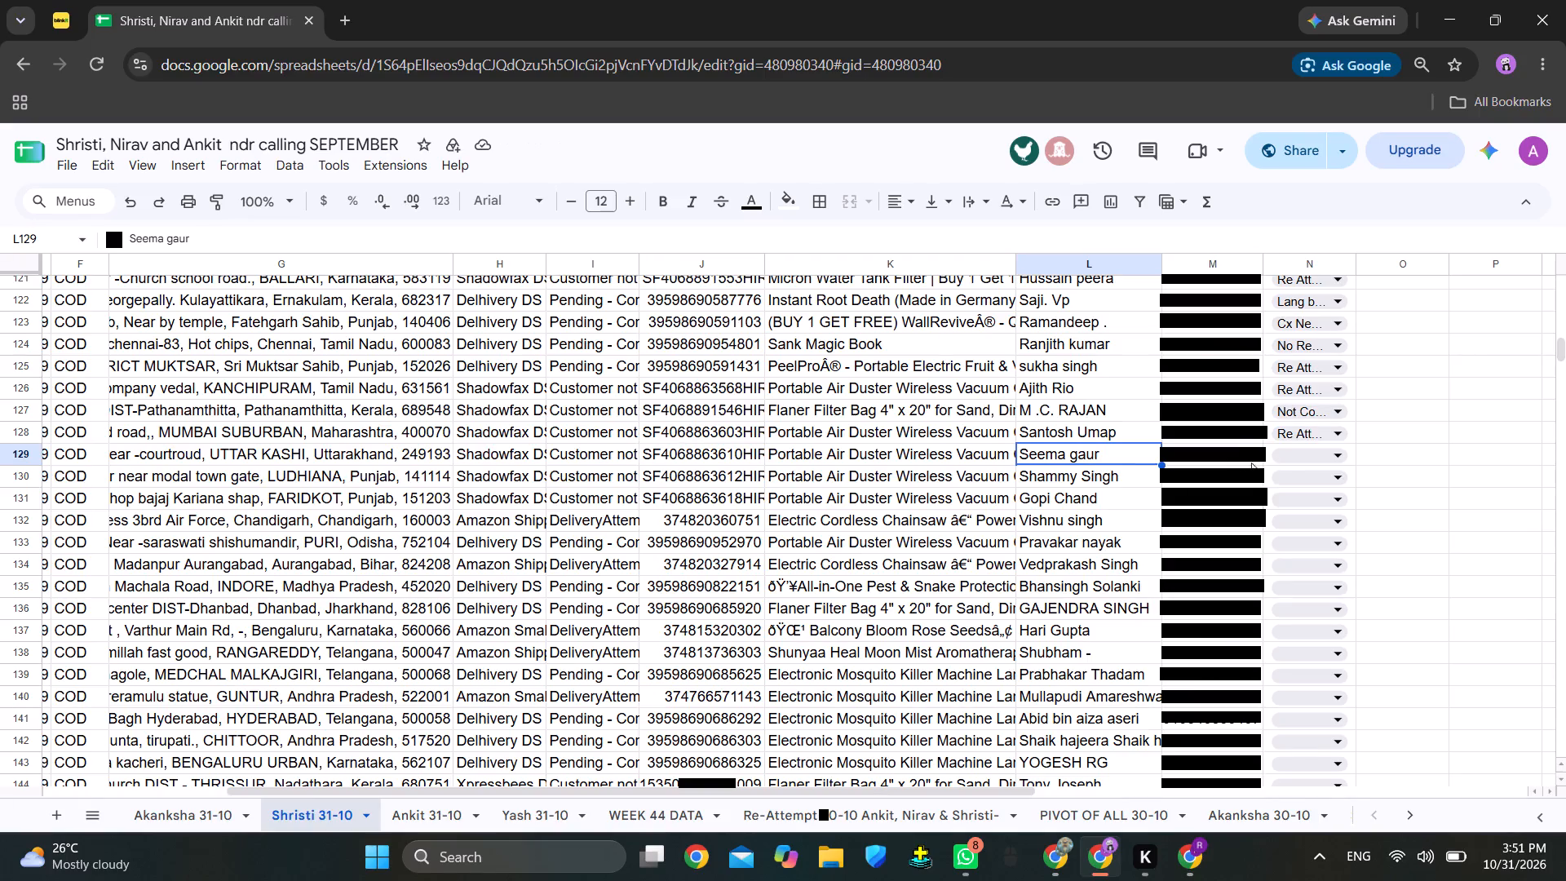
{"action": "left_click", "coordinate": [1291, 454]}
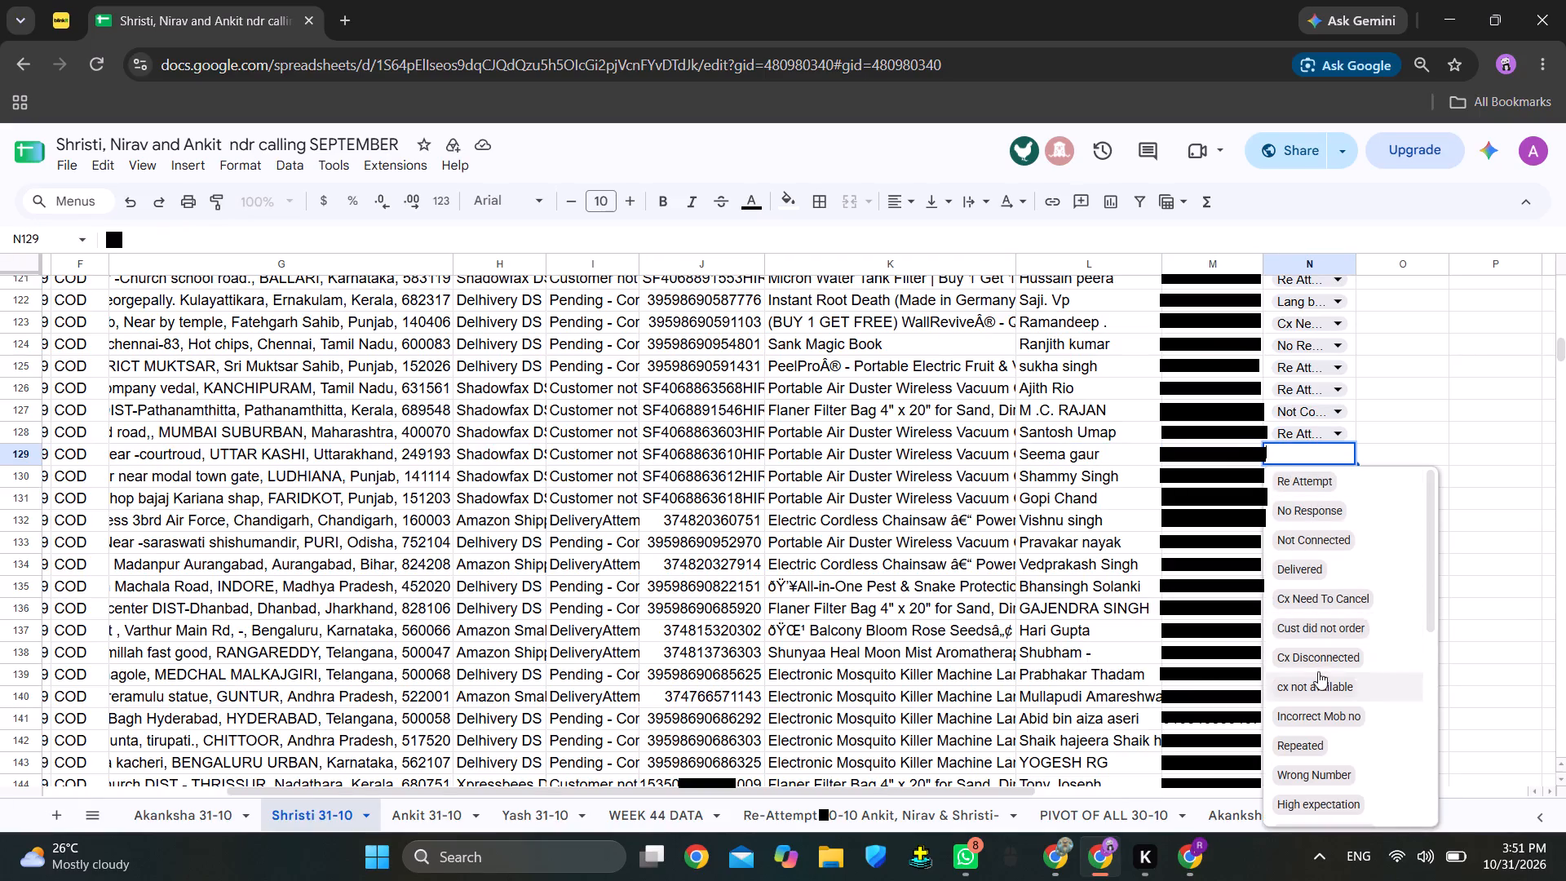
{"action": "left_click", "coordinate": [1329, 657]}
Look up the phone number and customer name in row 130 and set its remark to Re Attempt.
{"action": "left_click", "coordinate": [1201, 481]}
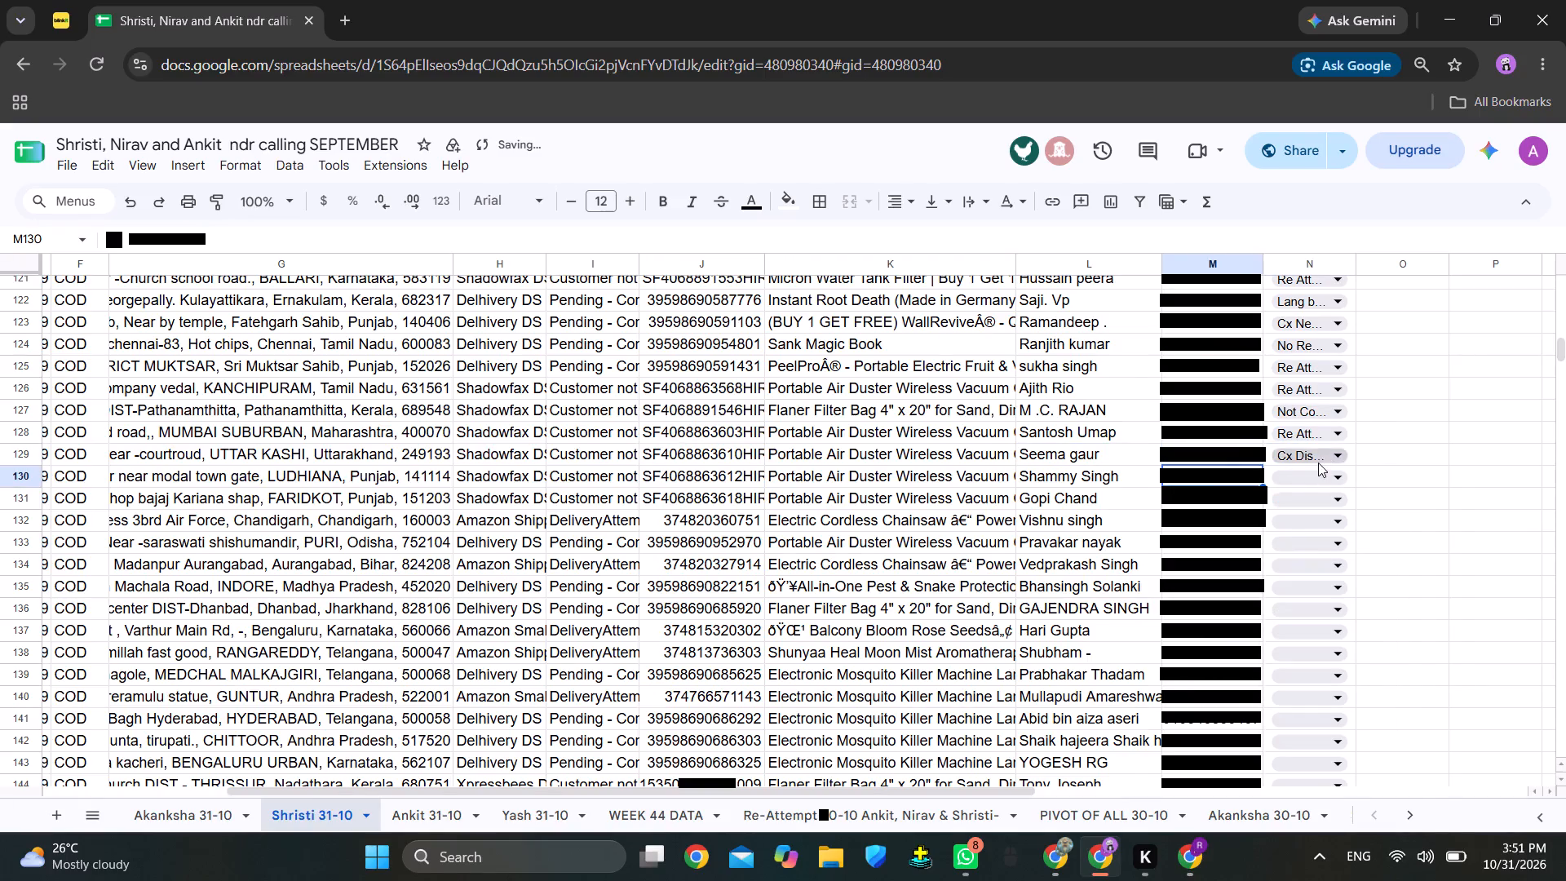
{"action": "scroll", "coordinate": [1368, 470], "scroll_direction": "up", "scroll_amount": 2}
{"action": "scroll", "coordinate": [1364, 476], "scroll_direction": "down", "scroll_amount": 3}
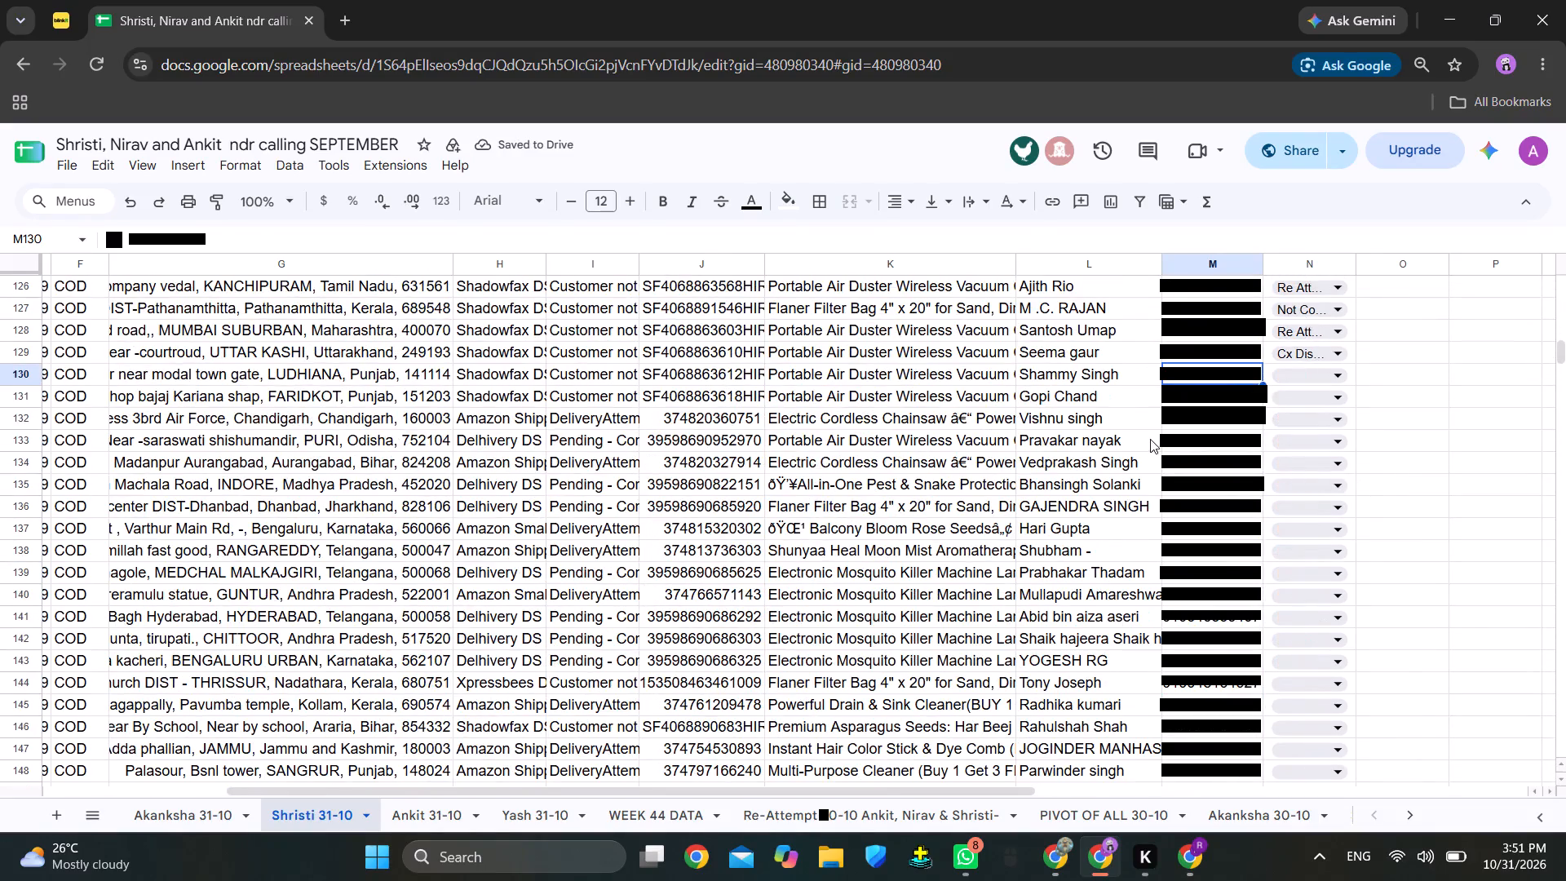
{"action": "scroll", "coordinate": [1150, 440], "scroll_direction": "up", "scroll_amount": 1}
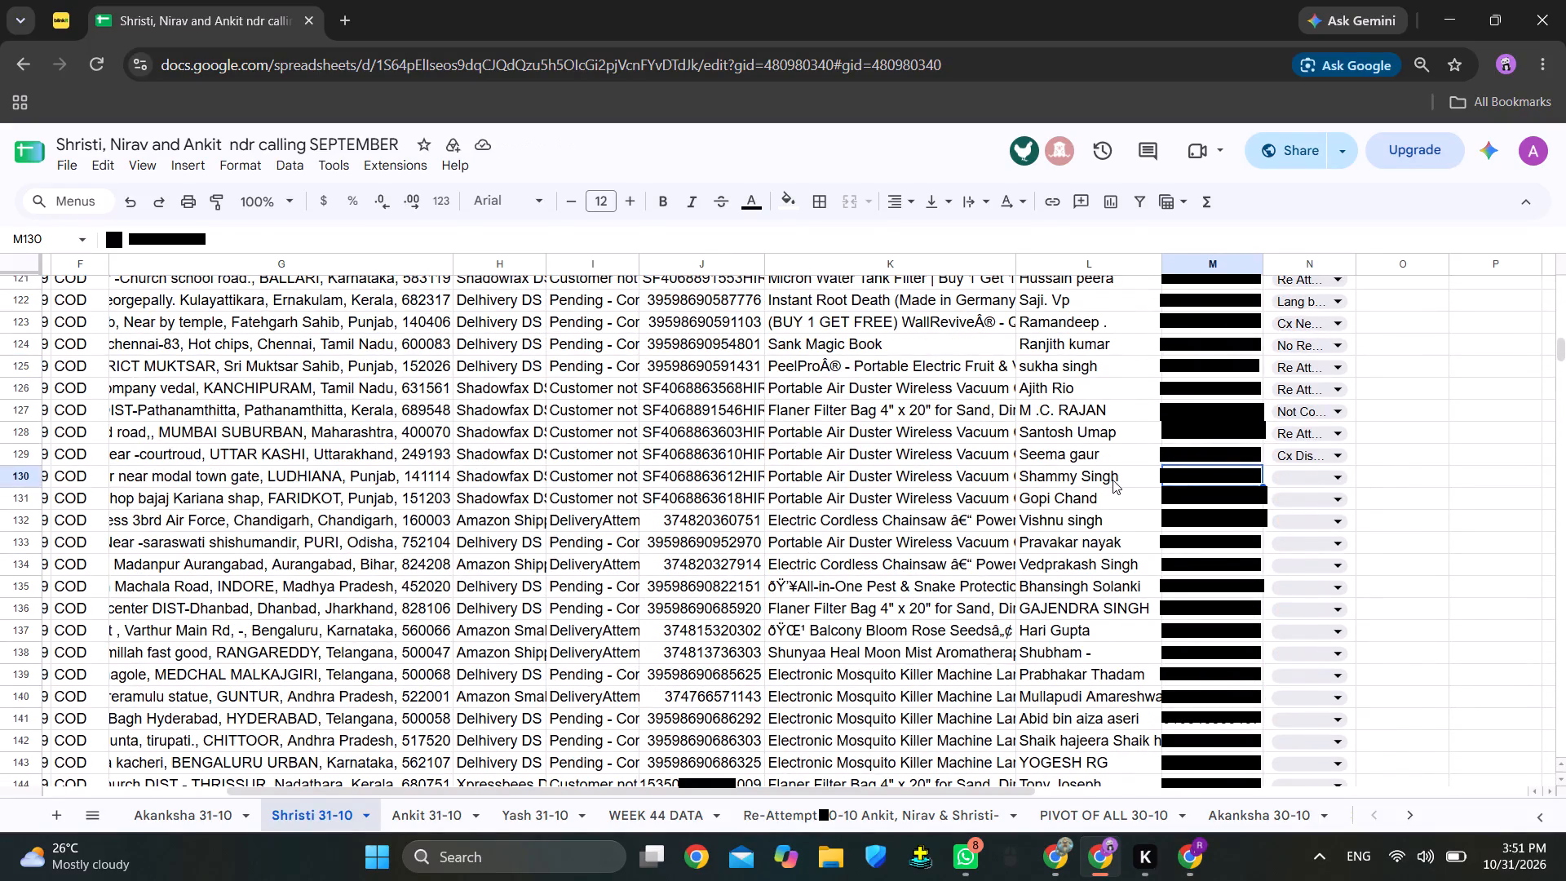
{"action": "left_click", "coordinate": [1113, 480]}
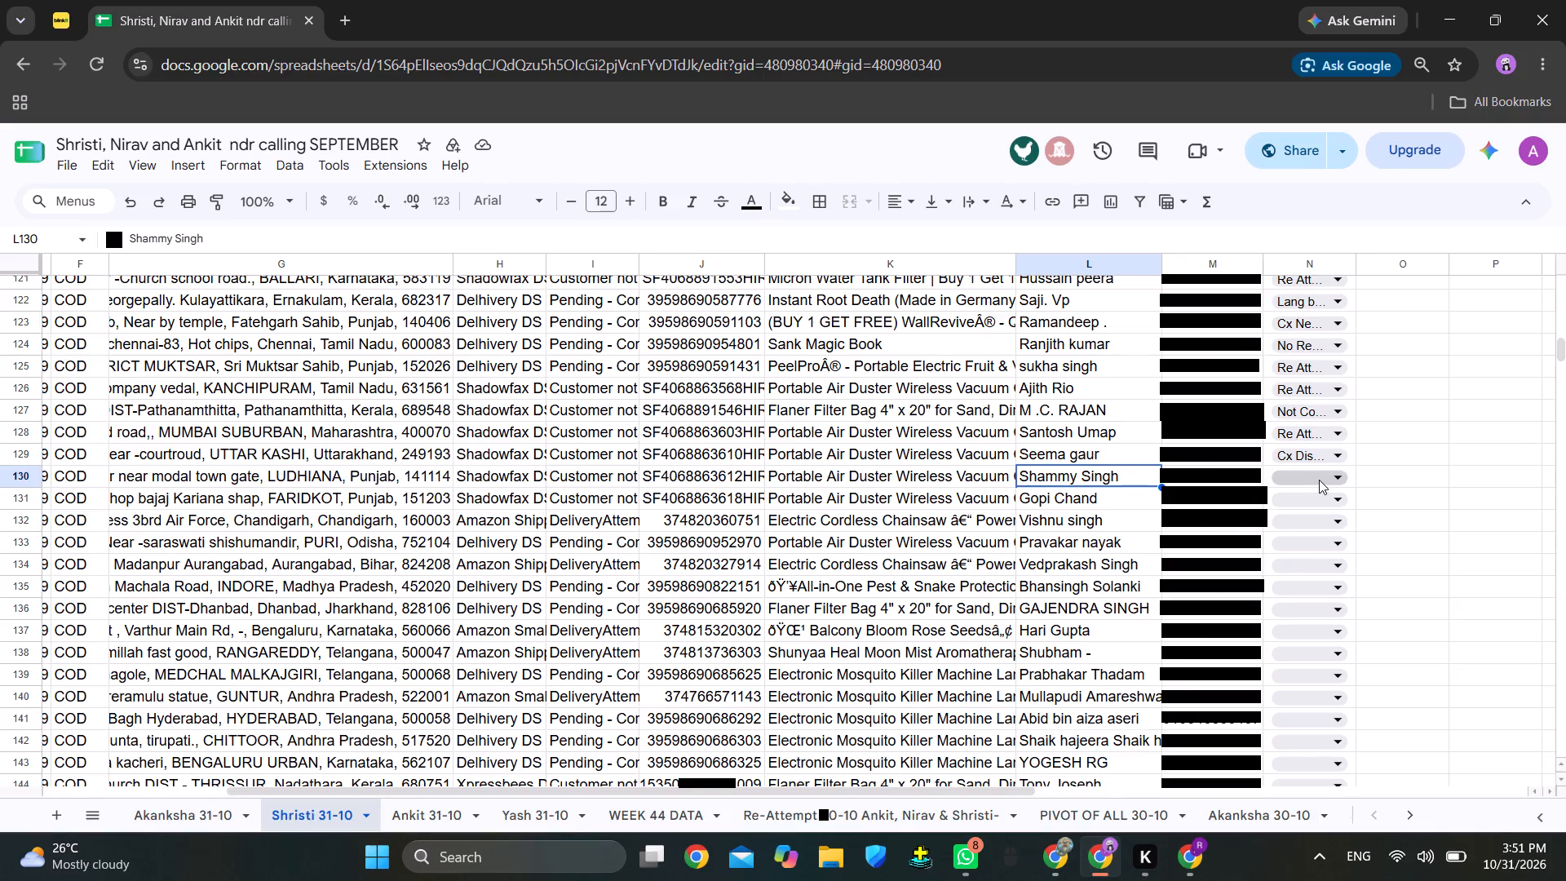
{"action": "left_click", "coordinate": [1321, 480]}
{"action": "left_click", "coordinate": [1311, 499]}
Look up the phone number and customer name in row 131 and set its remark to the option starting with Switch.
{"action": "left_click", "coordinate": [1232, 498]}
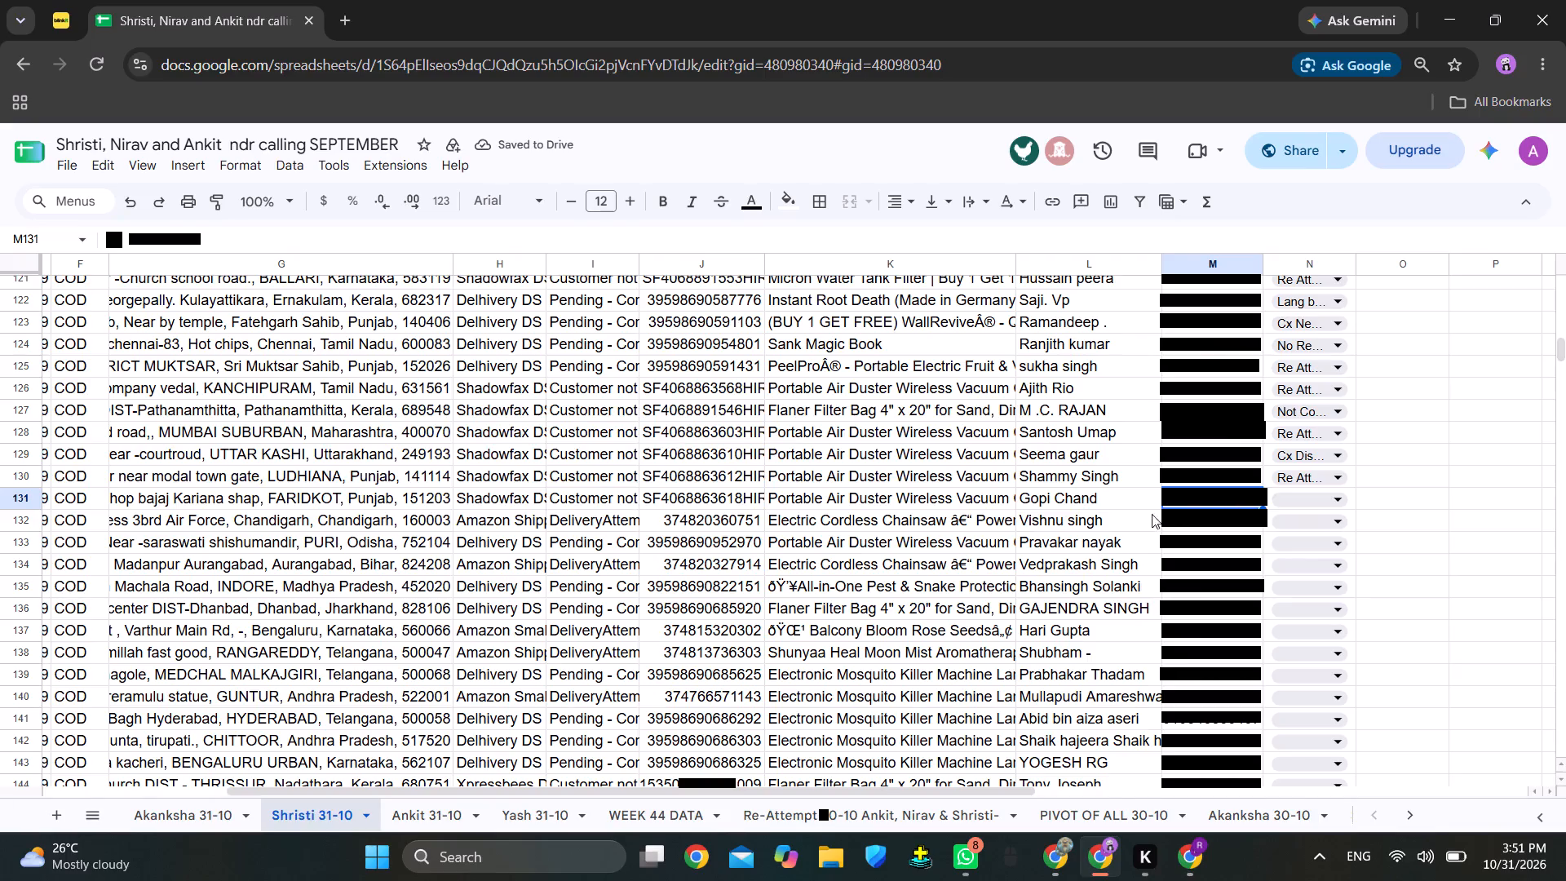
{"action": "left_click", "coordinate": [1092, 496]}
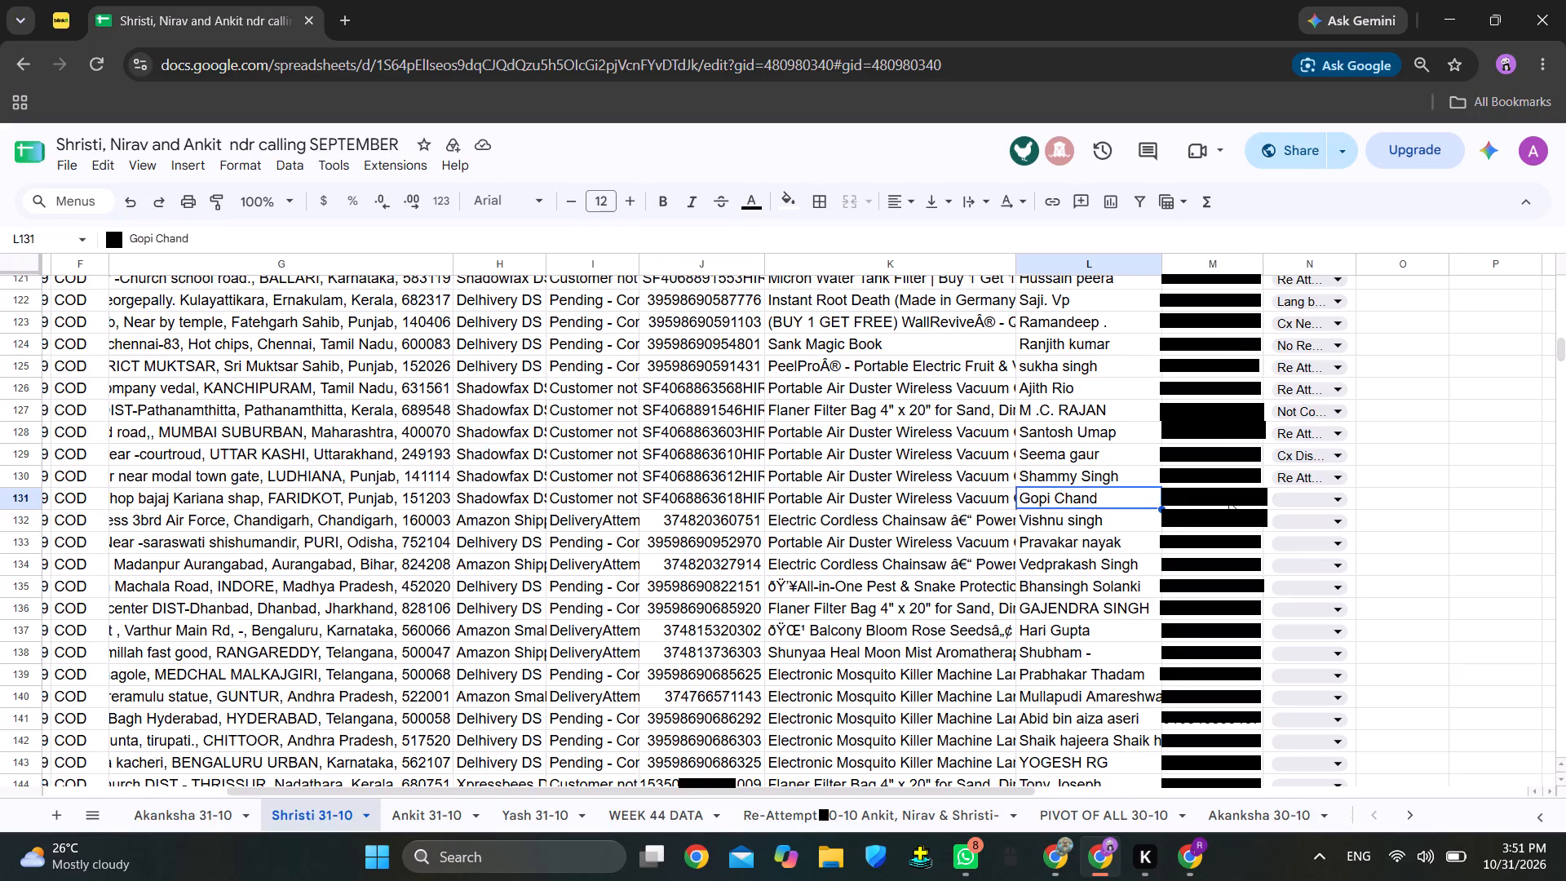
{"action": "left_click", "coordinate": [1285, 504]}
{"action": "scroll", "coordinate": [1353, 676], "scroll_direction": "down", "scroll_amount": 5}
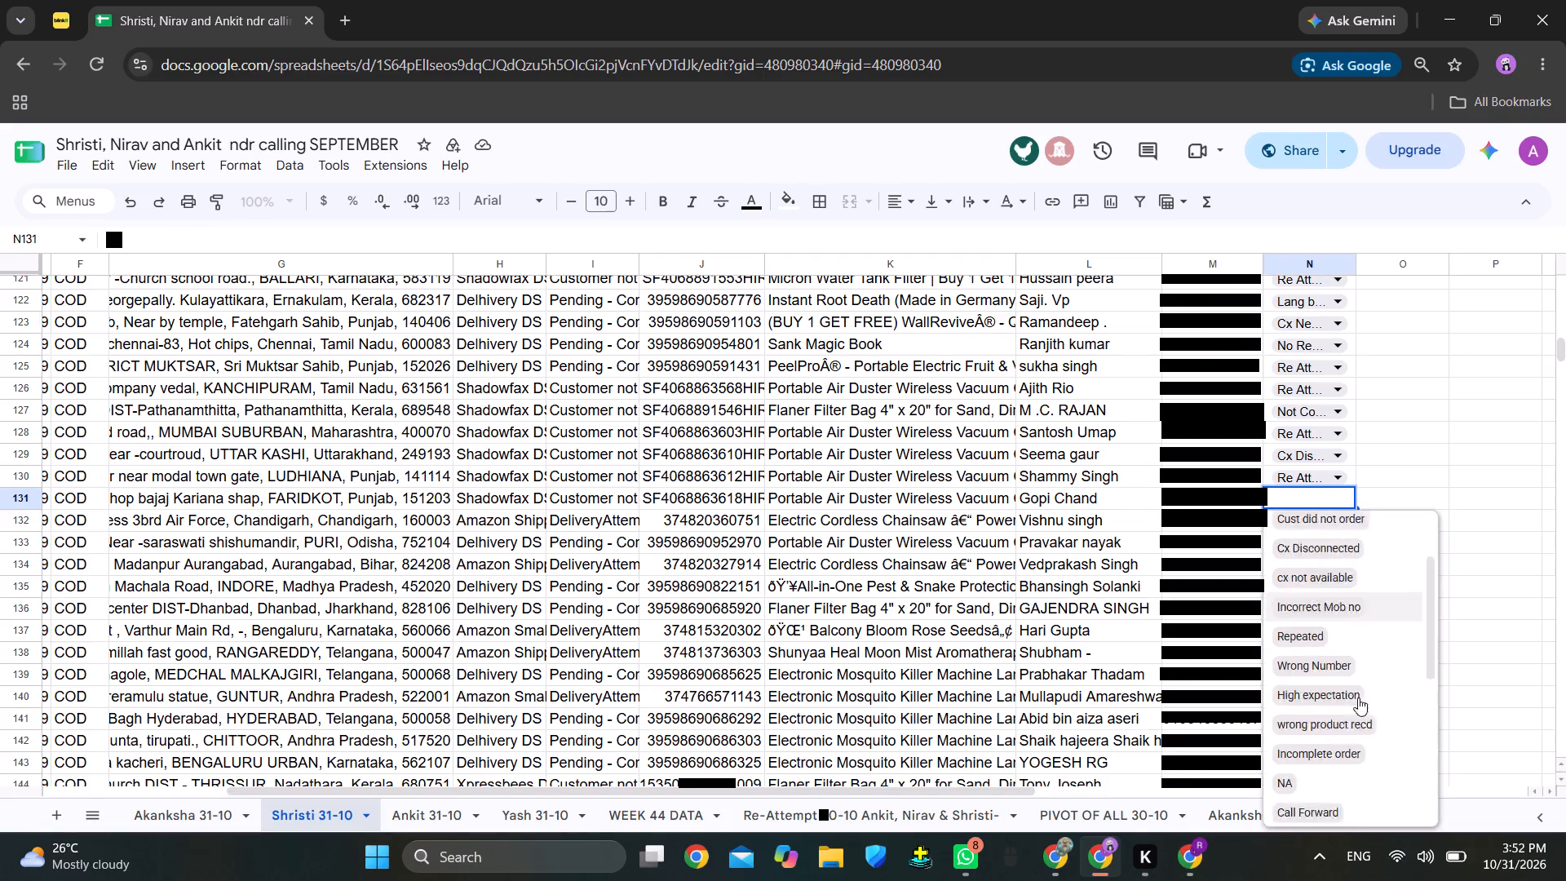
{"action": "scroll", "coordinate": [1358, 697], "scroll_direction": "down", "scroll_amount": 2}
{"action": "left_click", "coordinate": [1320, 724]}
Look up the phone number and customer name in row 132 and set its remark to No Response.
{"action": "left_click", "coordinate": [1231, 525]}
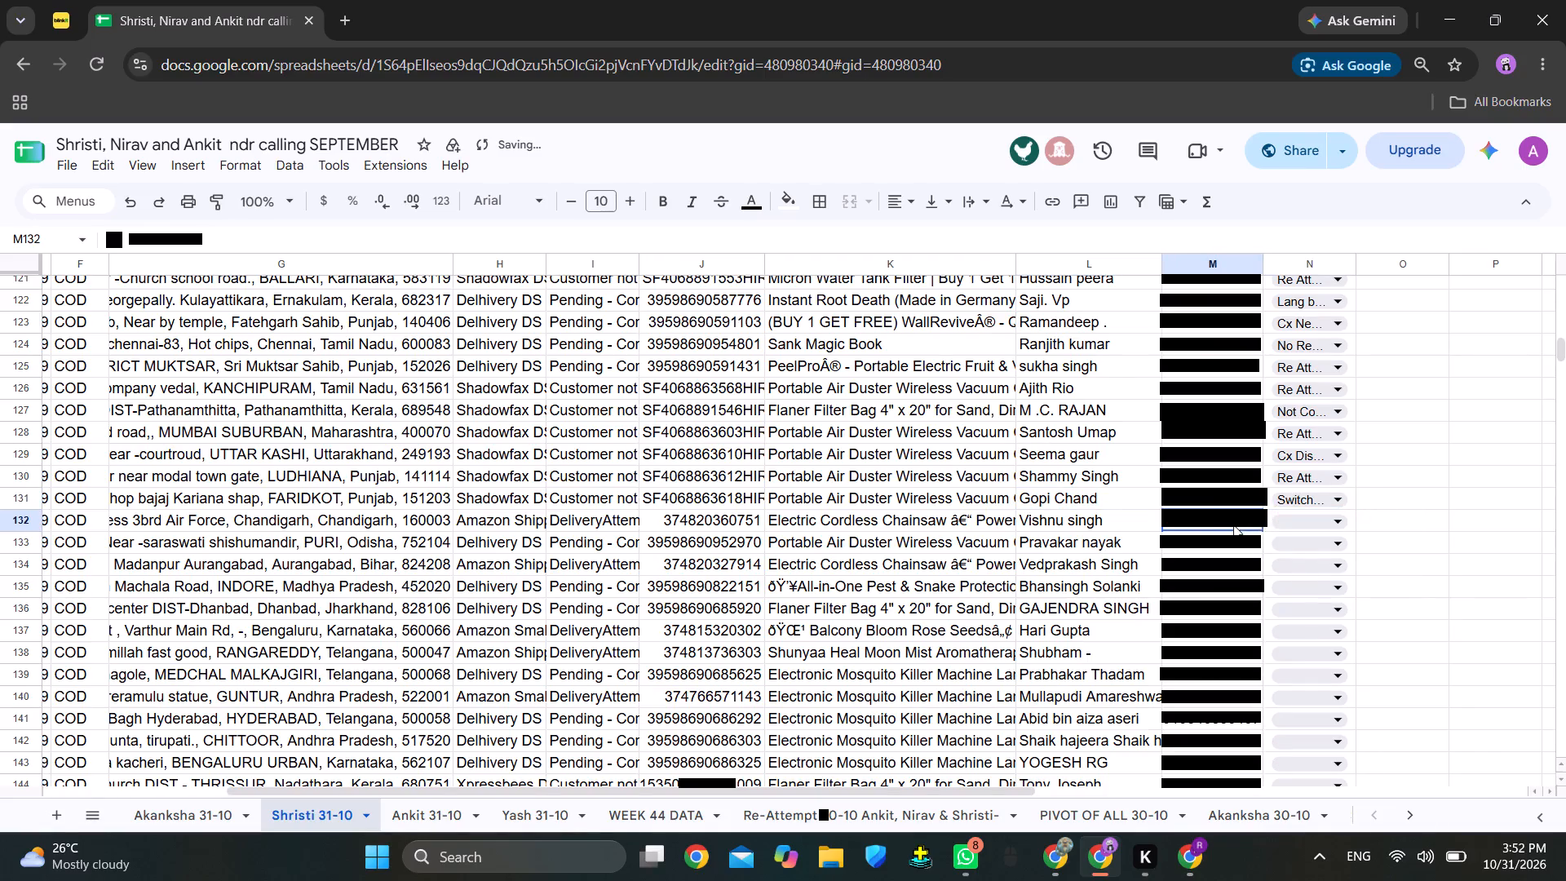
{"action": "scroll", "coordinate": [1323, 529], "scroll_direction": "down", "scroll_amount": 1}
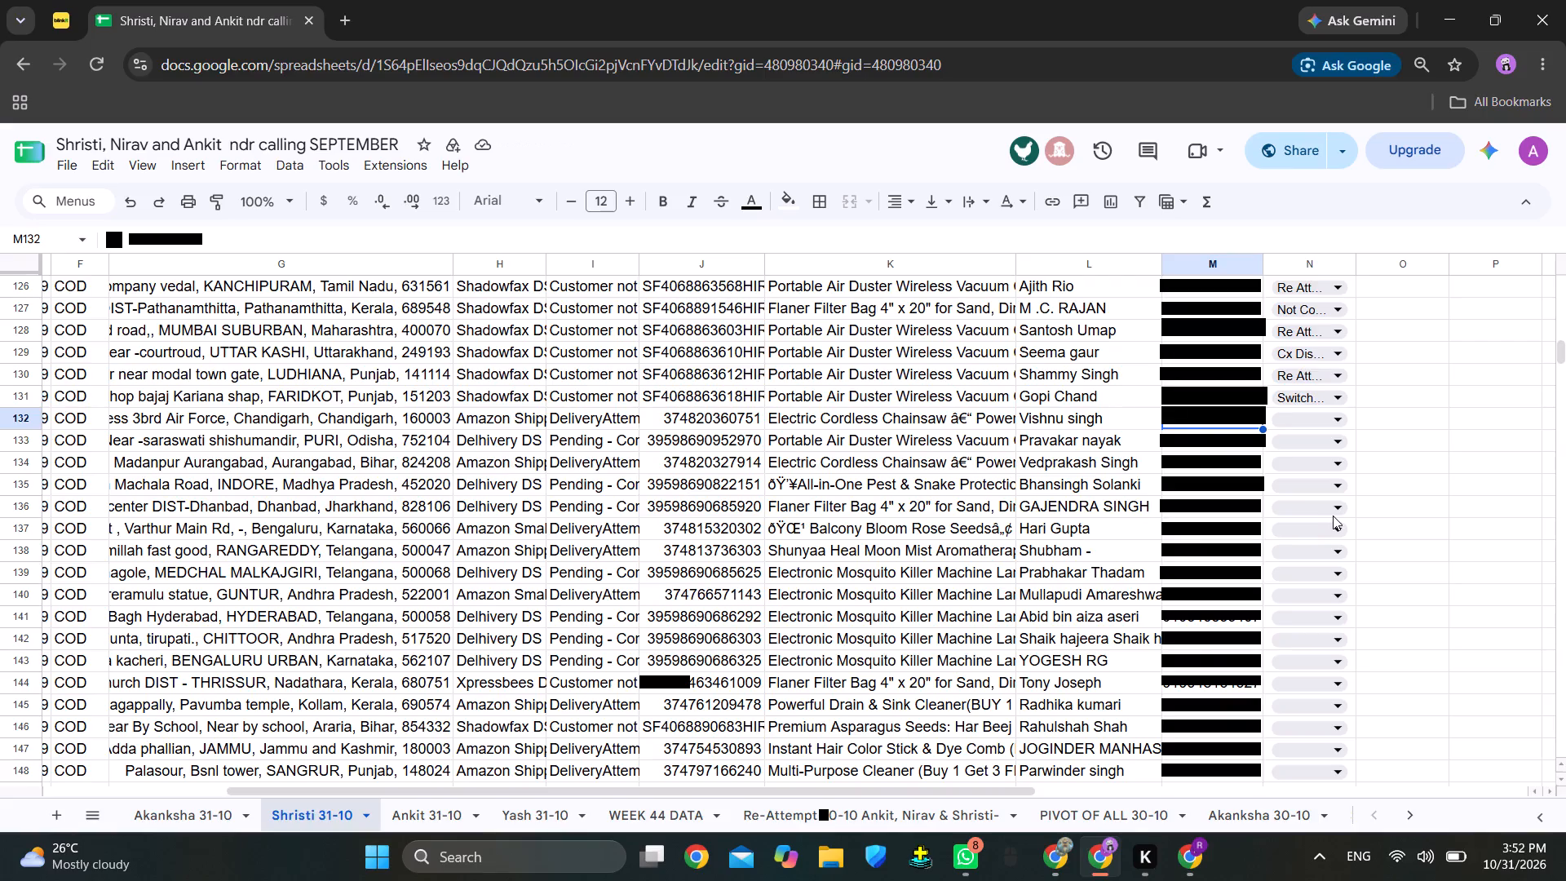
{"action": "left_click", "coordinate": [1083, 423]}
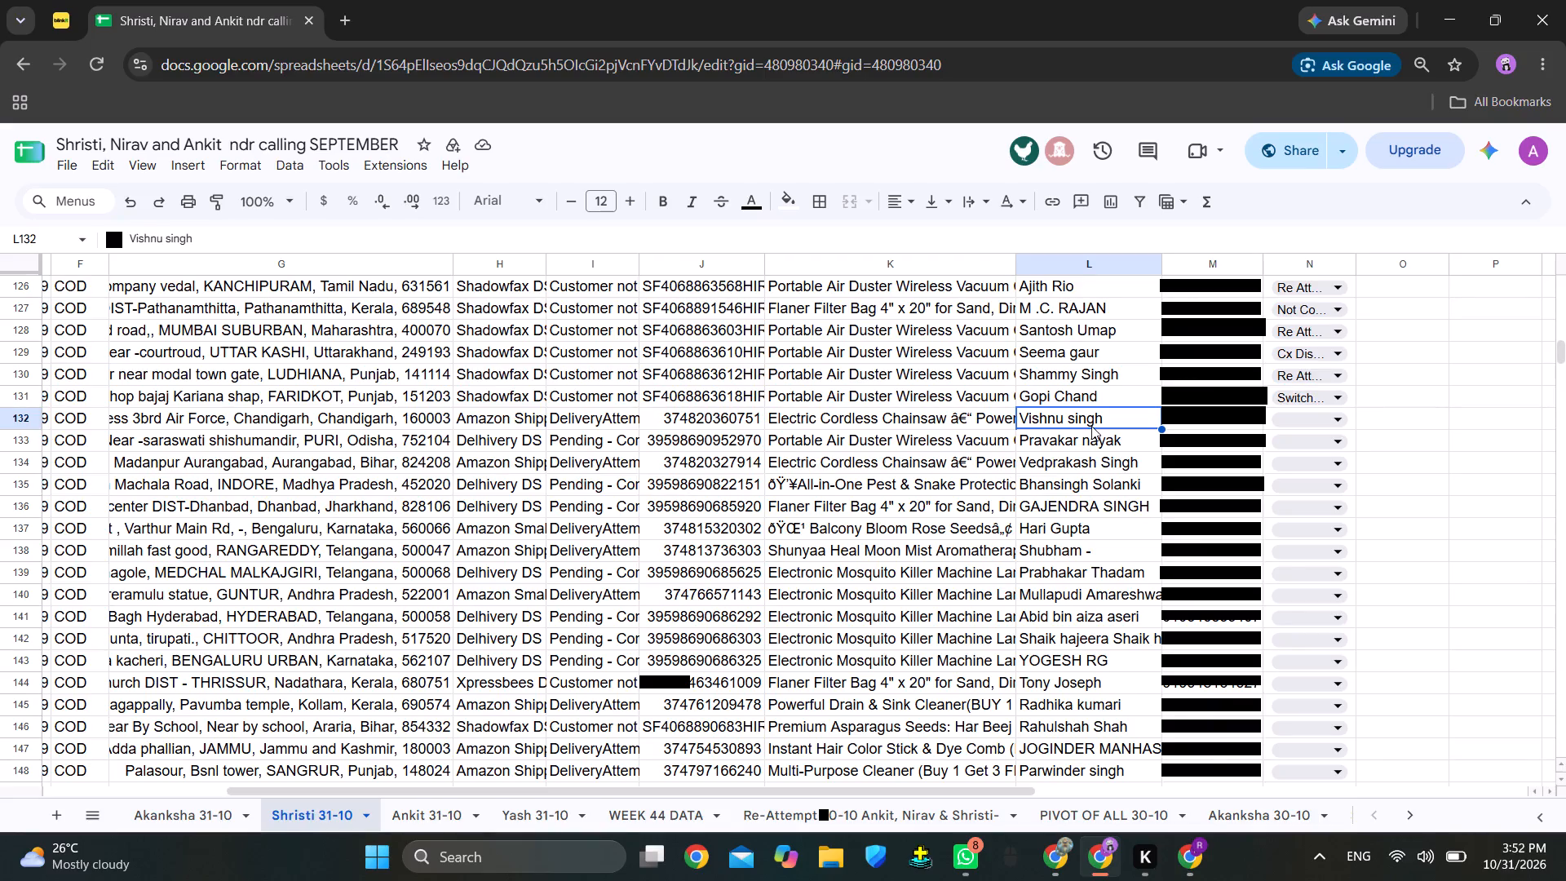
{"action": "left_click", "coordinate": [1309, 424]}
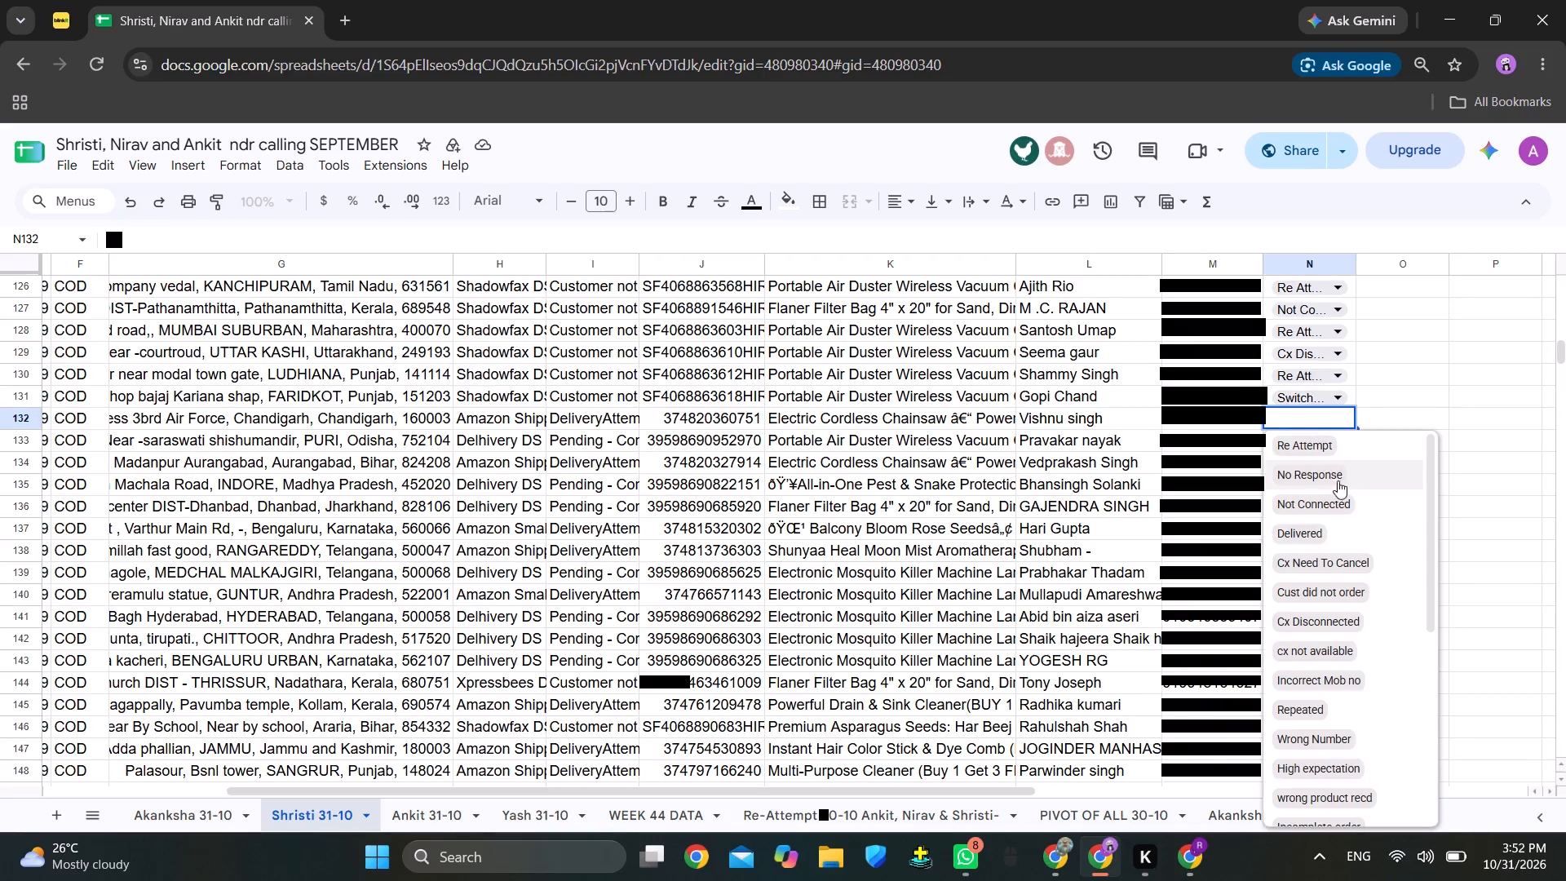
{"action": "left_click", "coordinate": [1331, 482]}
Look up row 133's contact details, check the Yash 31-10 sheet's progress, and set row 133's remark on Shristi 31-10 to Re Attempt.
{"action": "left_click", "coordinate": [1236, 459]}
{"action": "left_click", "coordinate": [1231, 445]}
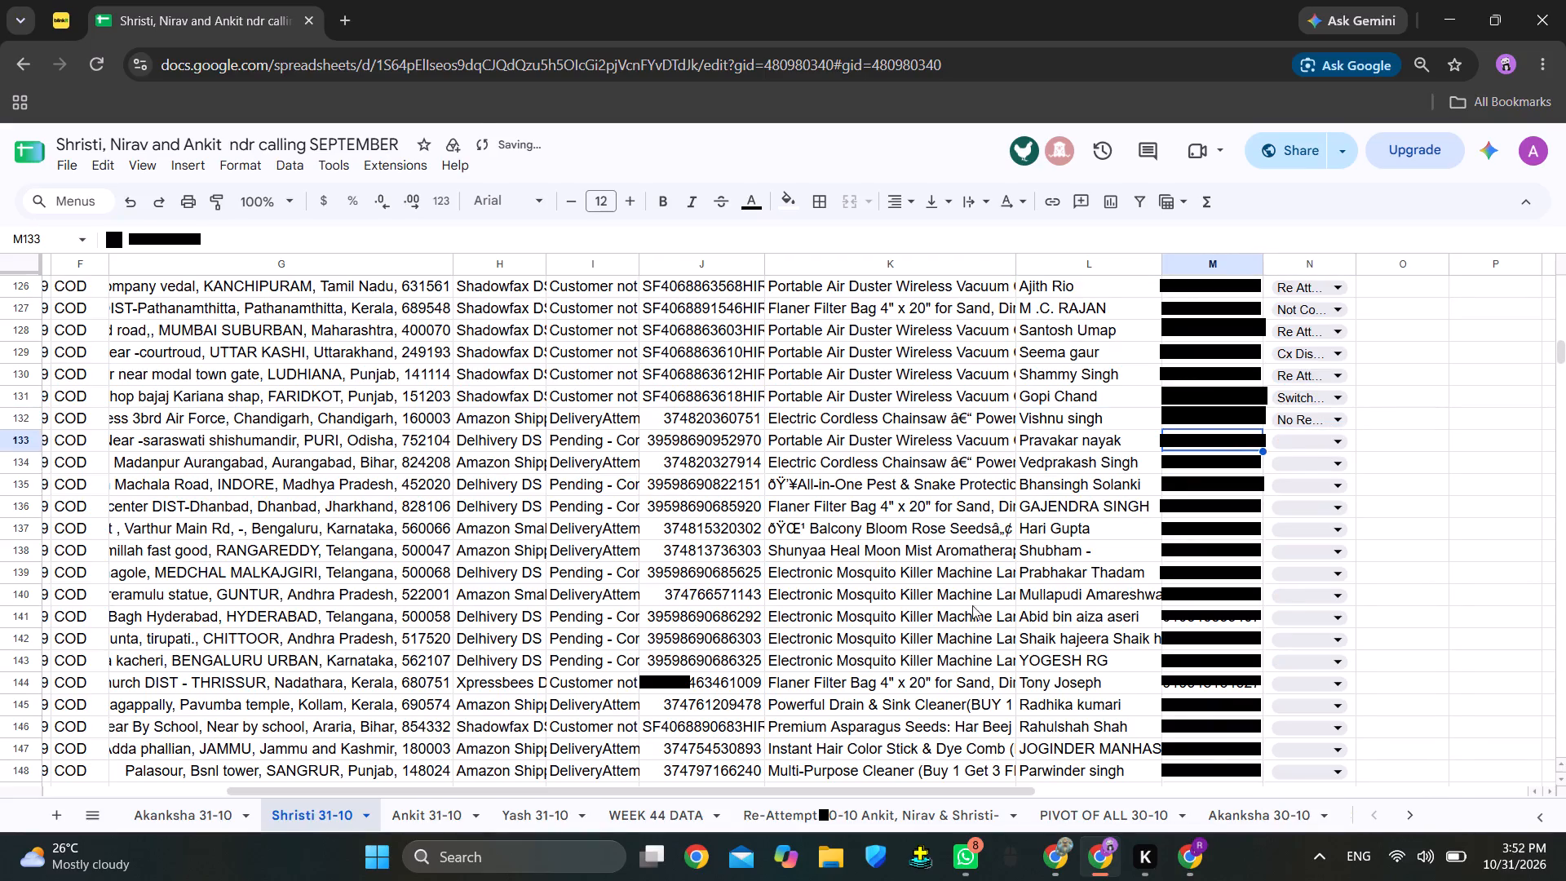
{"action": "left_click", "coordinate": [524, 812]}
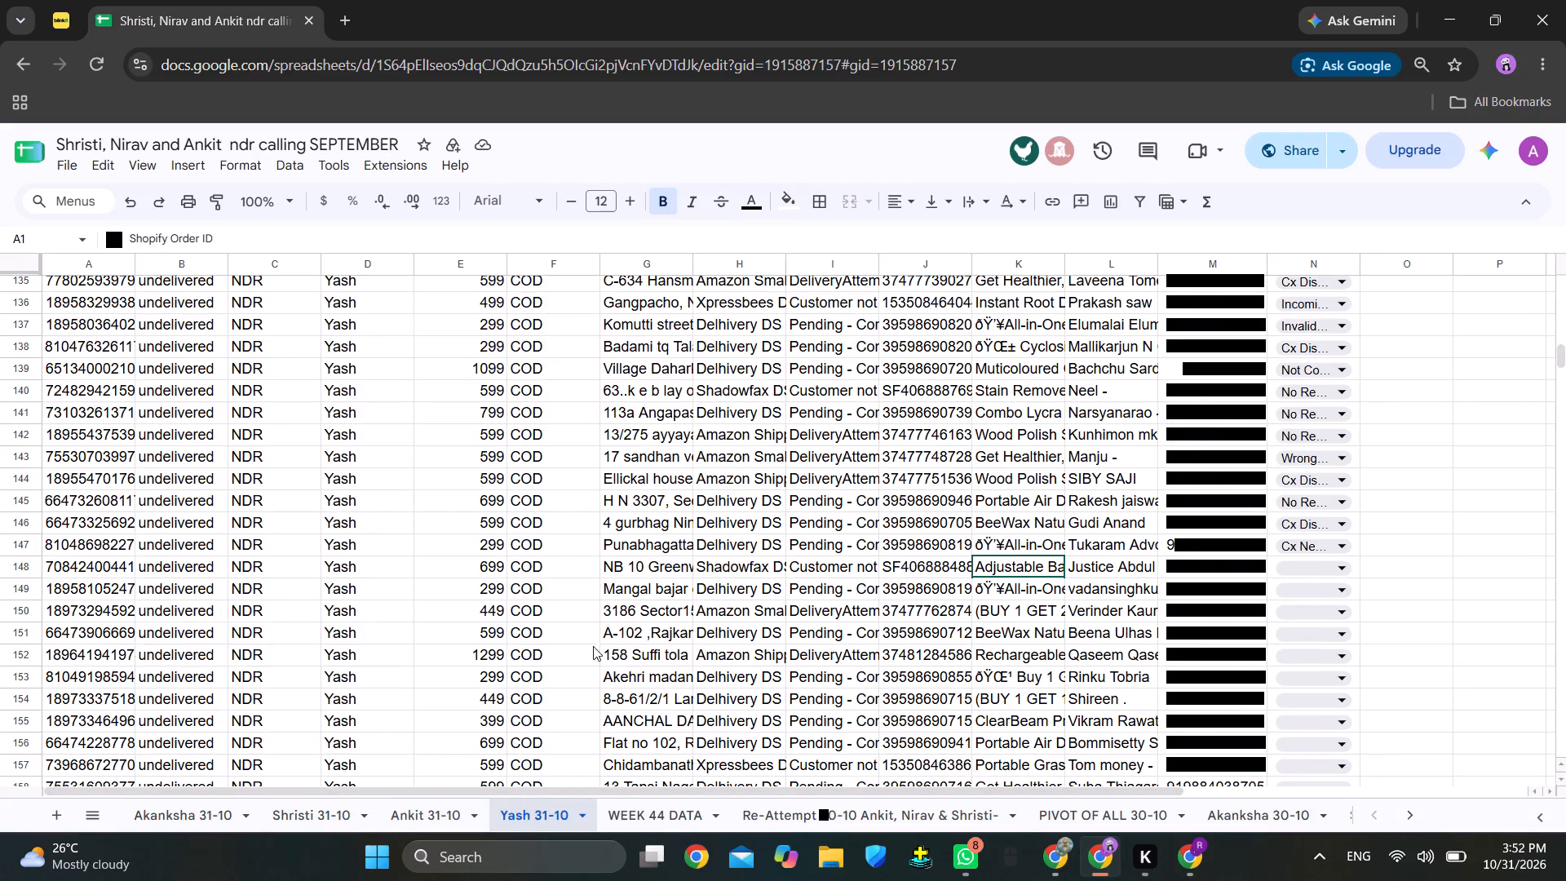
{"action": "left_click", "coordinate": [327, 816]}
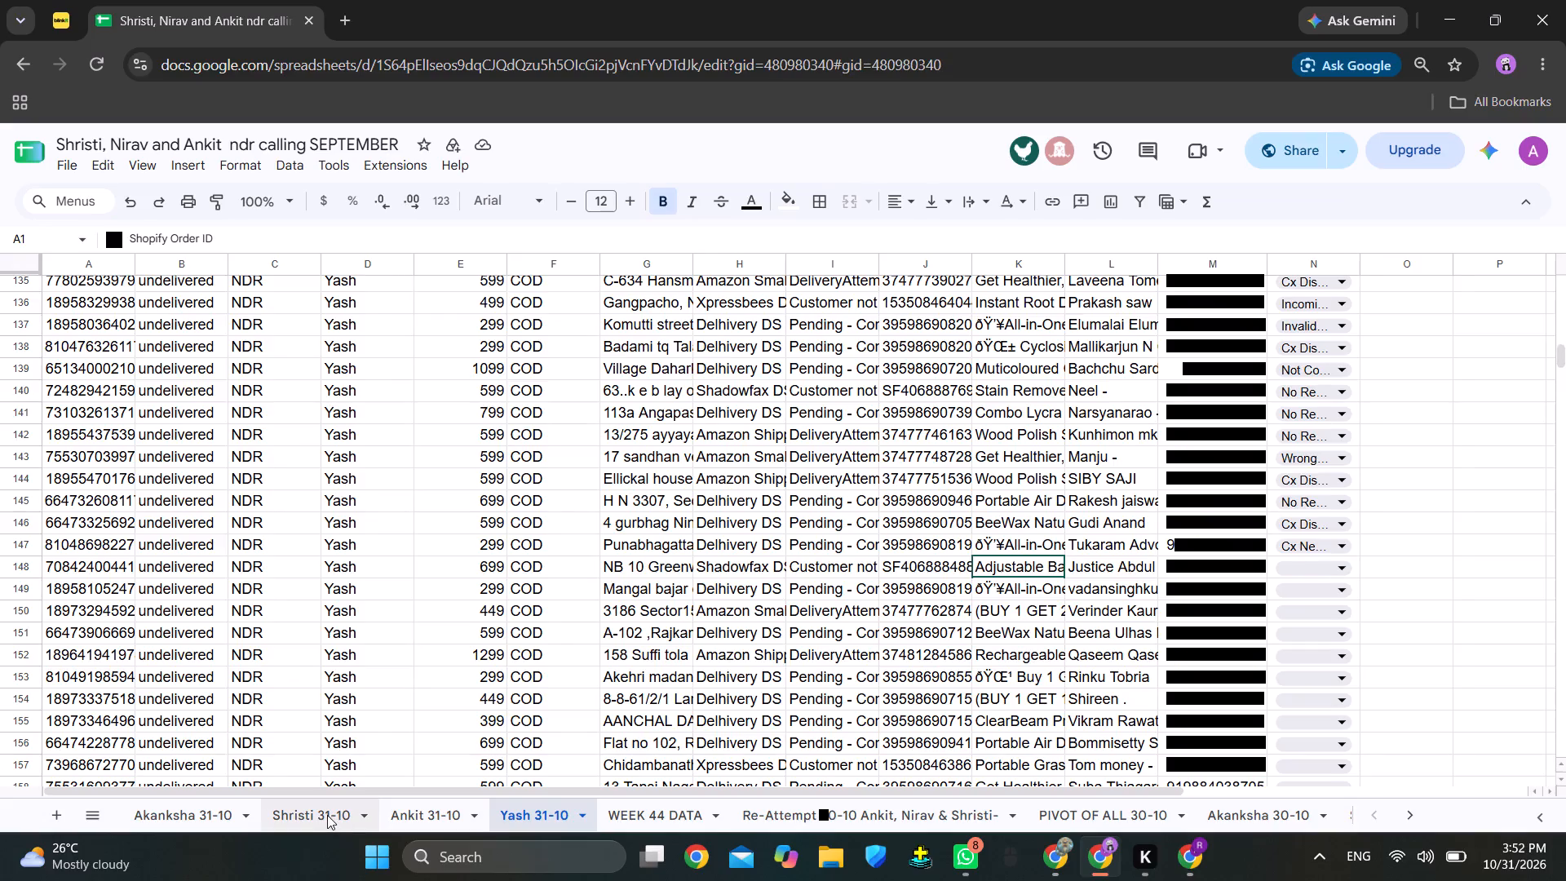
{"action": "left_click", "coordinate": [1115, 438]}
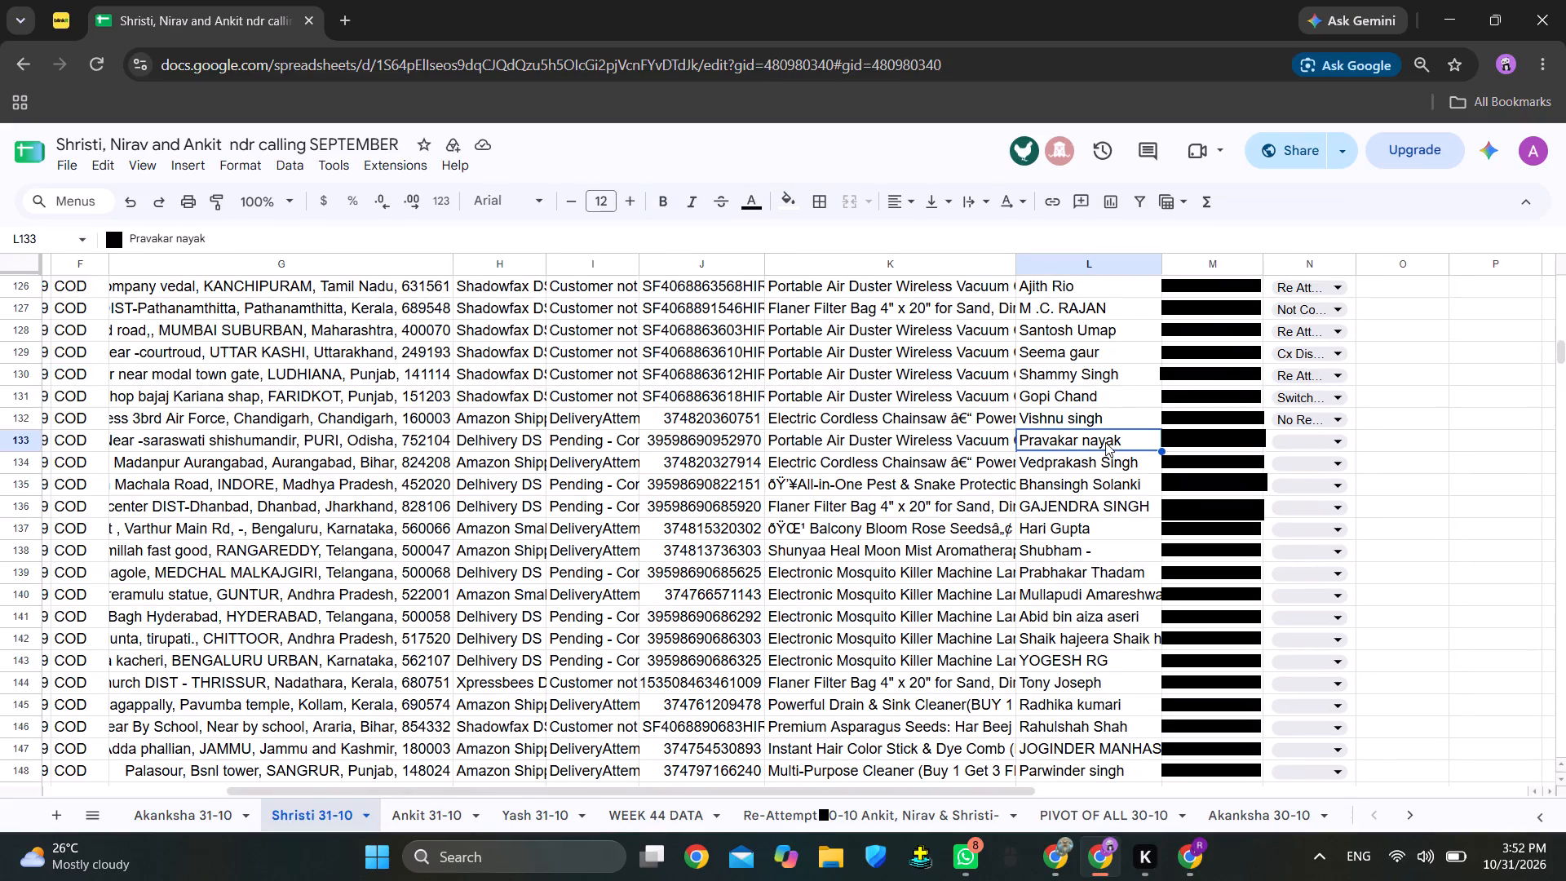
{"action": "left_click", "coordinate": [1317, 437]}
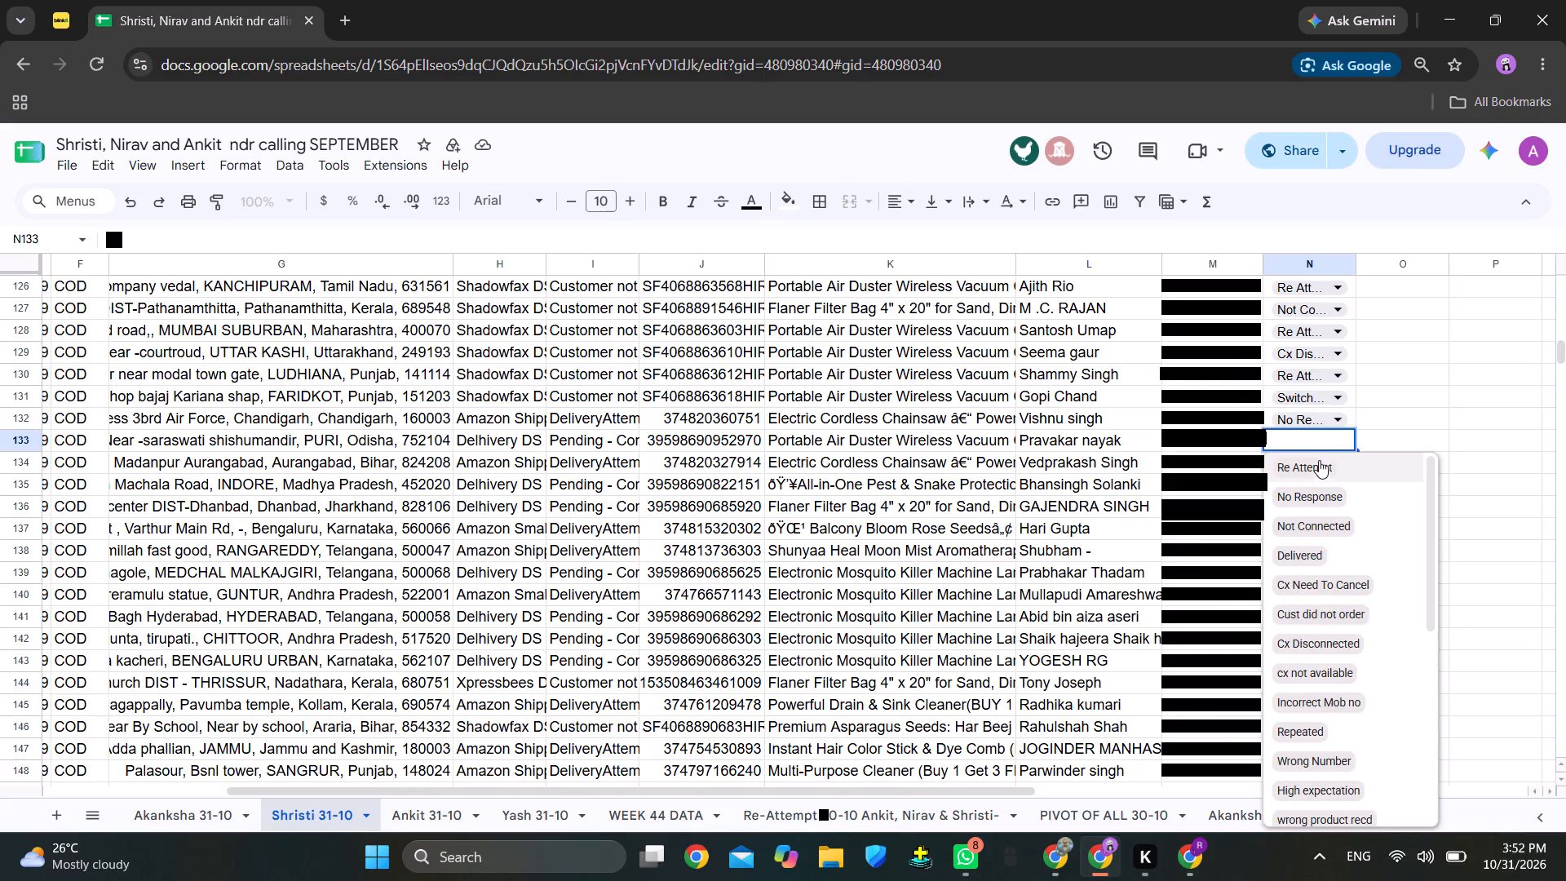
{"action": "left_click", "coordinate": [1308, 463]}
Look up the phone number and customer name in row 134 and set its remark to Busy.
{"action": "left_click", "coordinate": [1220, 457]}
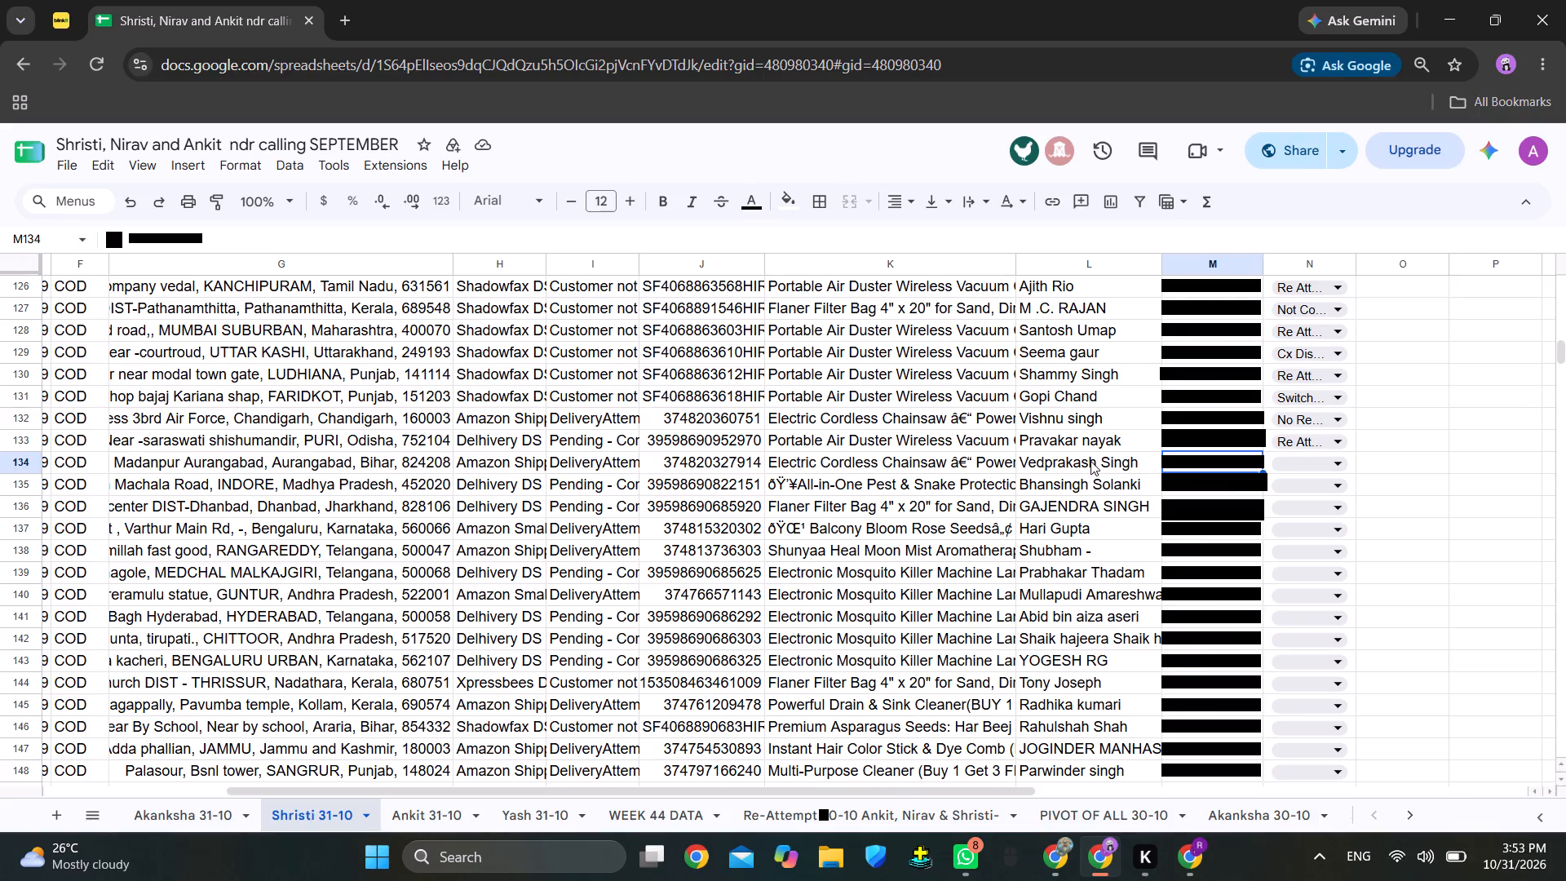
{"action": "left_click", "coordinate": [1100, 461]}
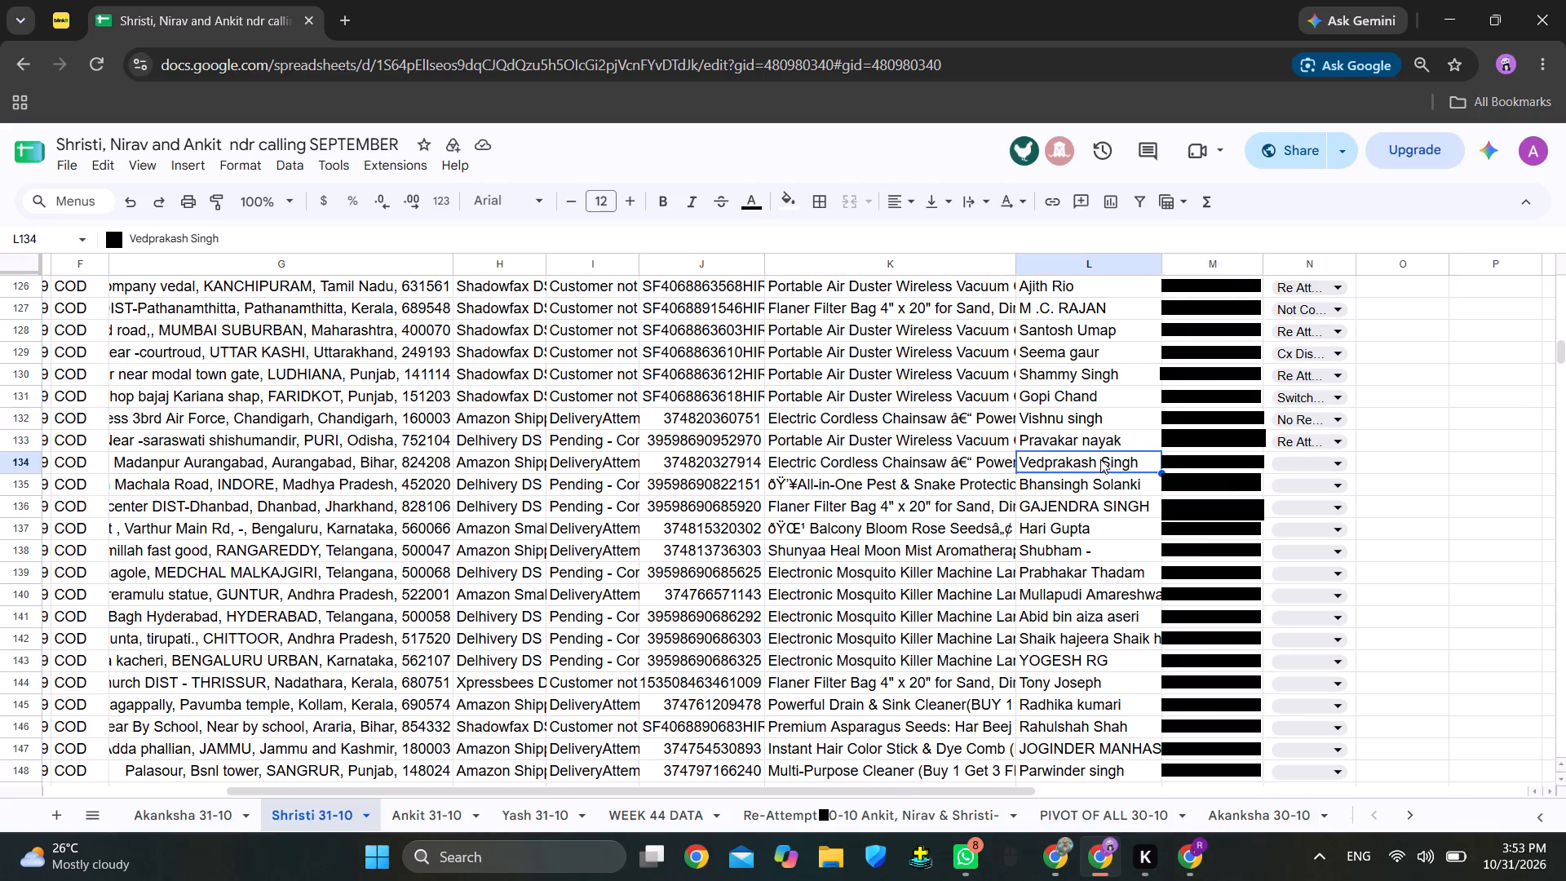
{"action": "left_click", "coordinate": [1291, 464]}
{"action": "scroll", "coordinate": [1337, 610], "scroll_direction": "down", "scroll_amount": 4}
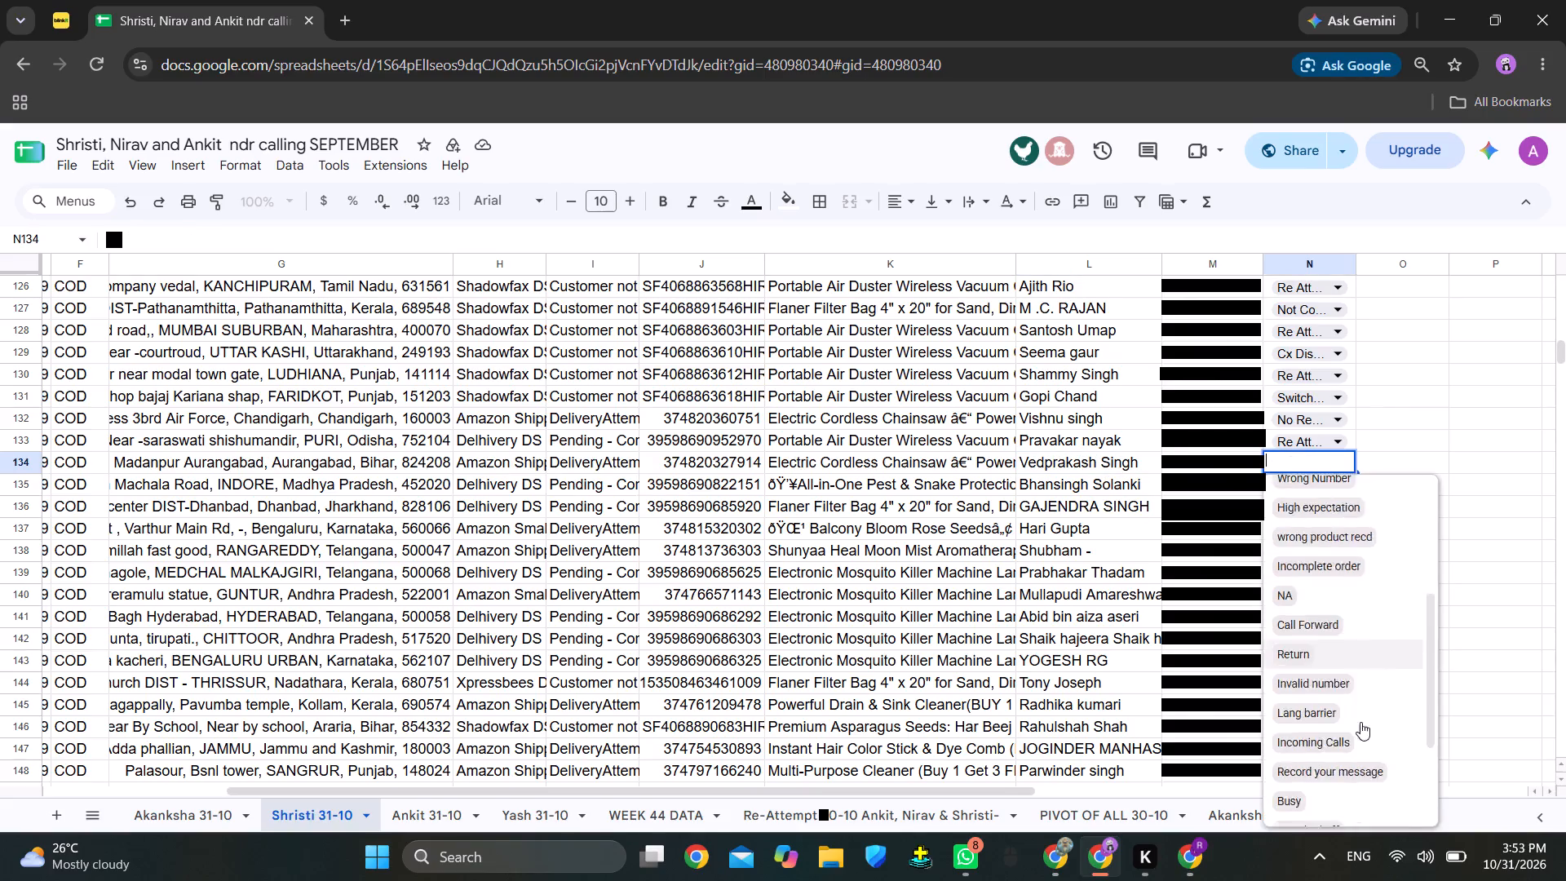
{"action": "scroll", "coordinate": [1360, 722], "scroll_direction": "down", "scroll_amount": 5}
{"action": "left_click", "coordinate": [1292, 688]}
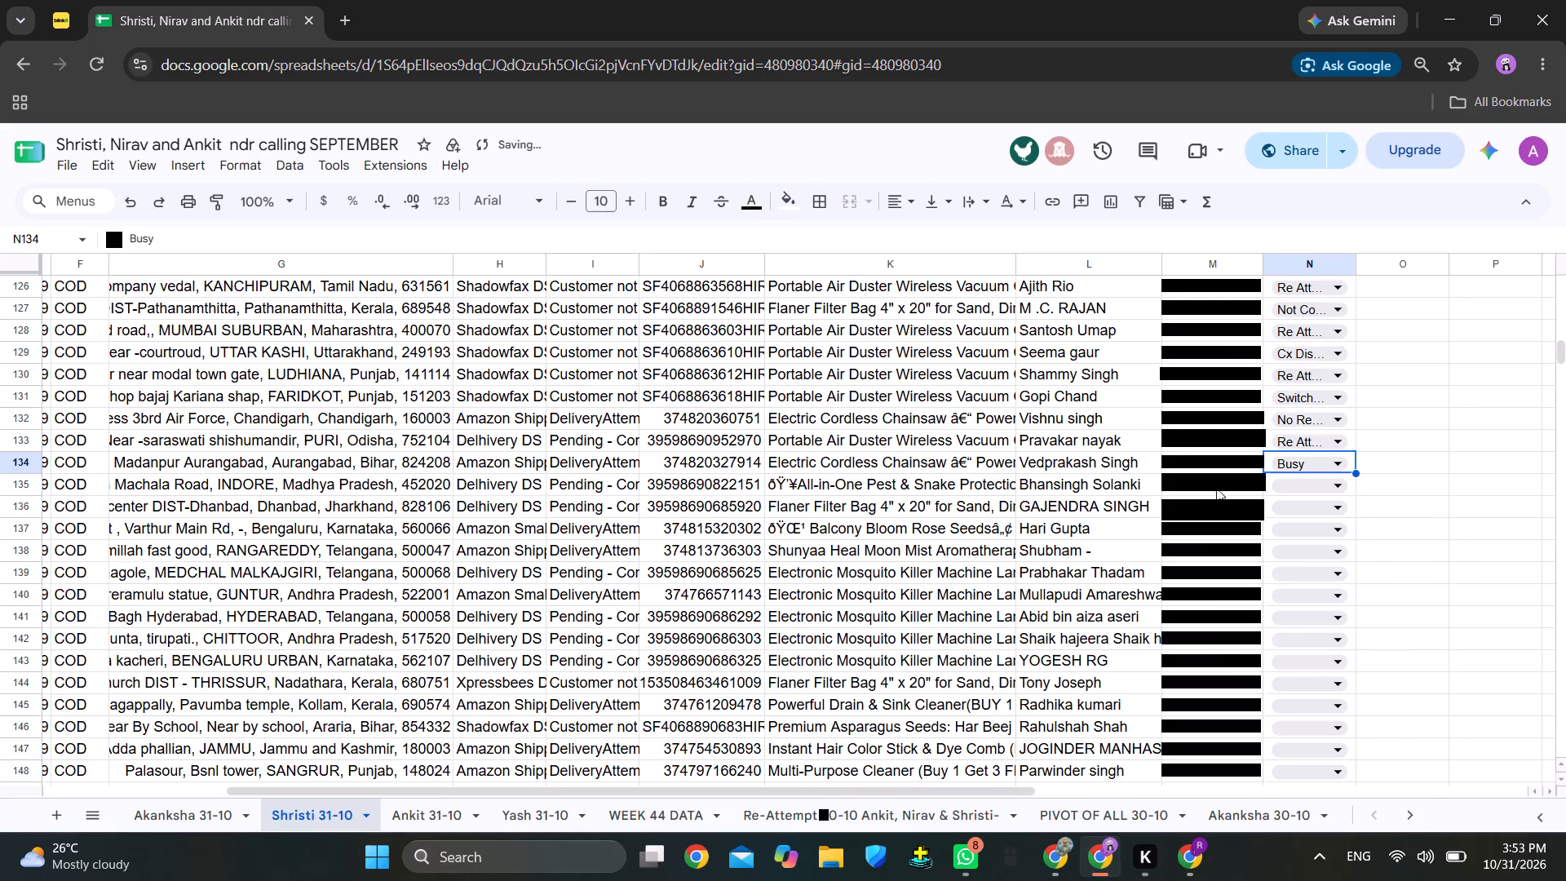
Look up the phone number and customer name in row 135 and set its remark to Cx Need To Cancel.
{"action": "left_click", "coordinate": [1220, 485]}
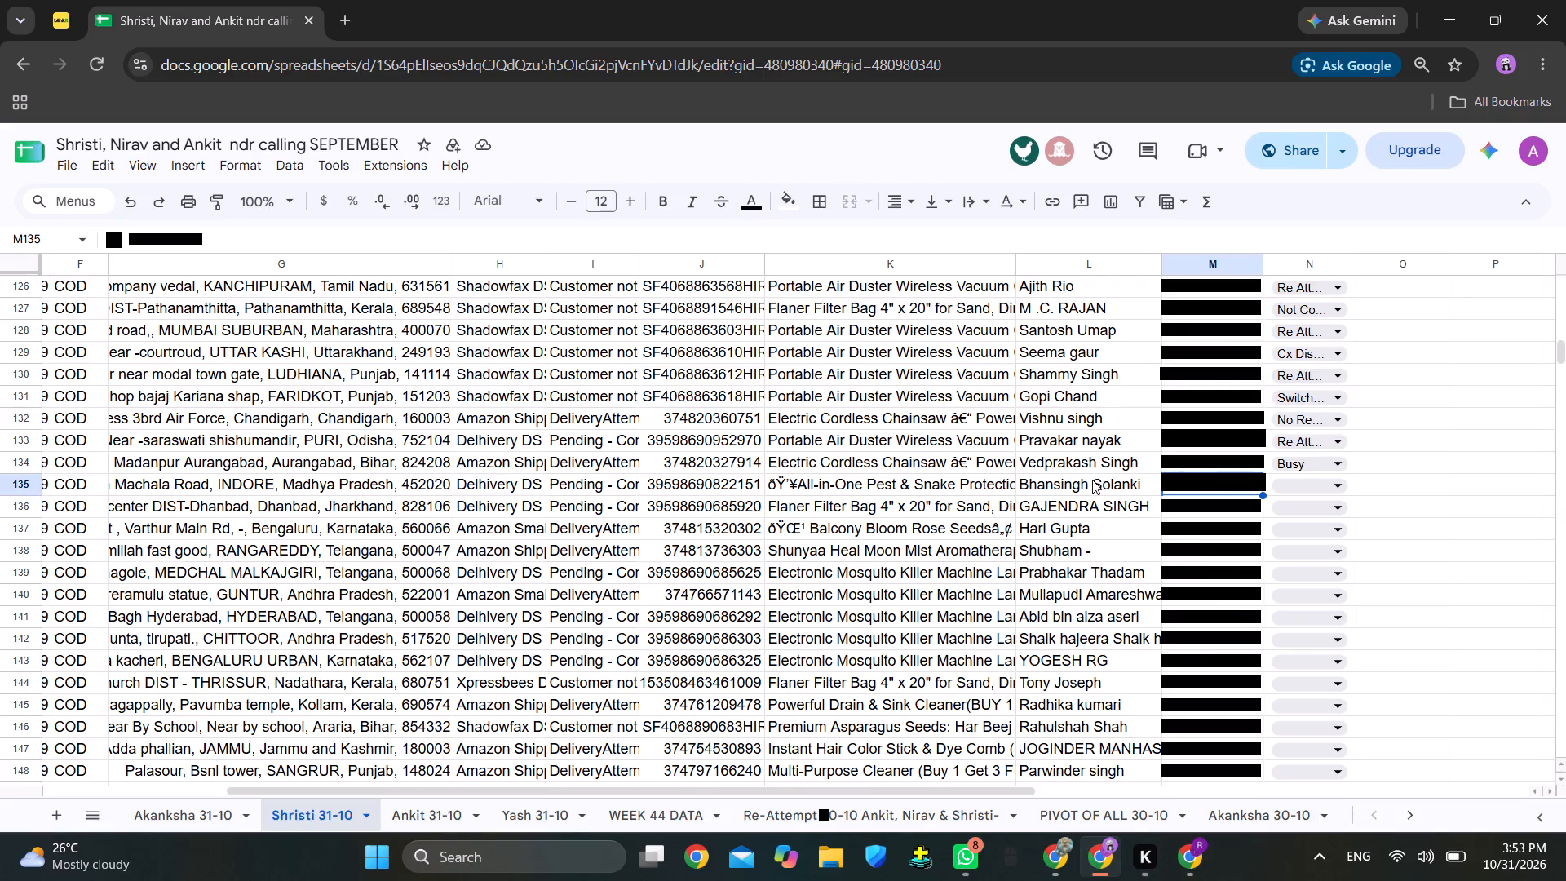
{"action": "left_click", "coordinate": [1091, 482]}
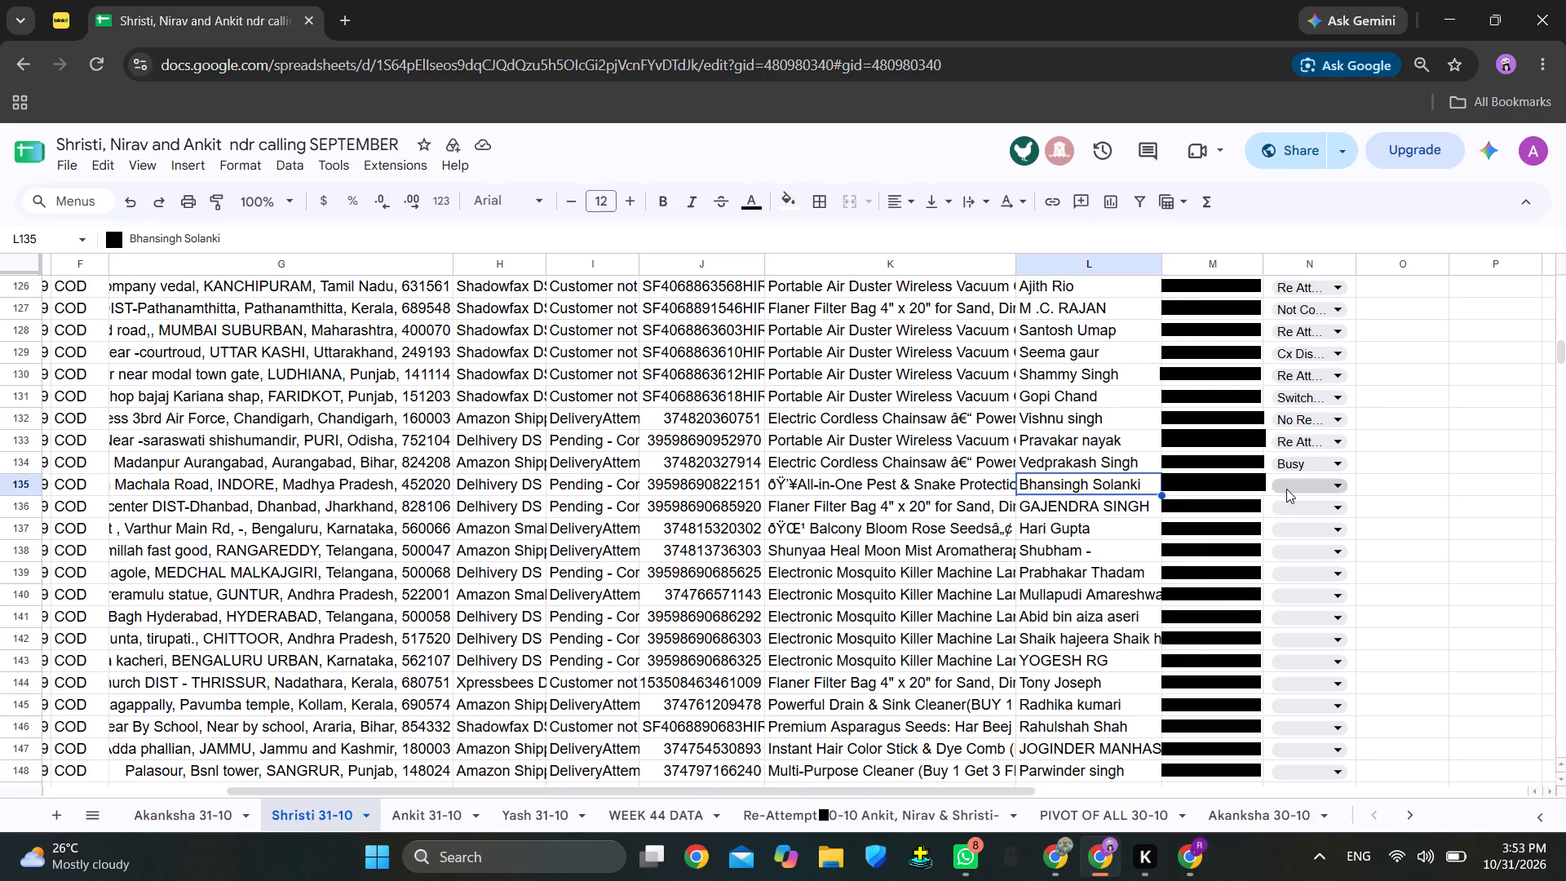
{"action": "left_click", "coordinate": [1307, 486]}
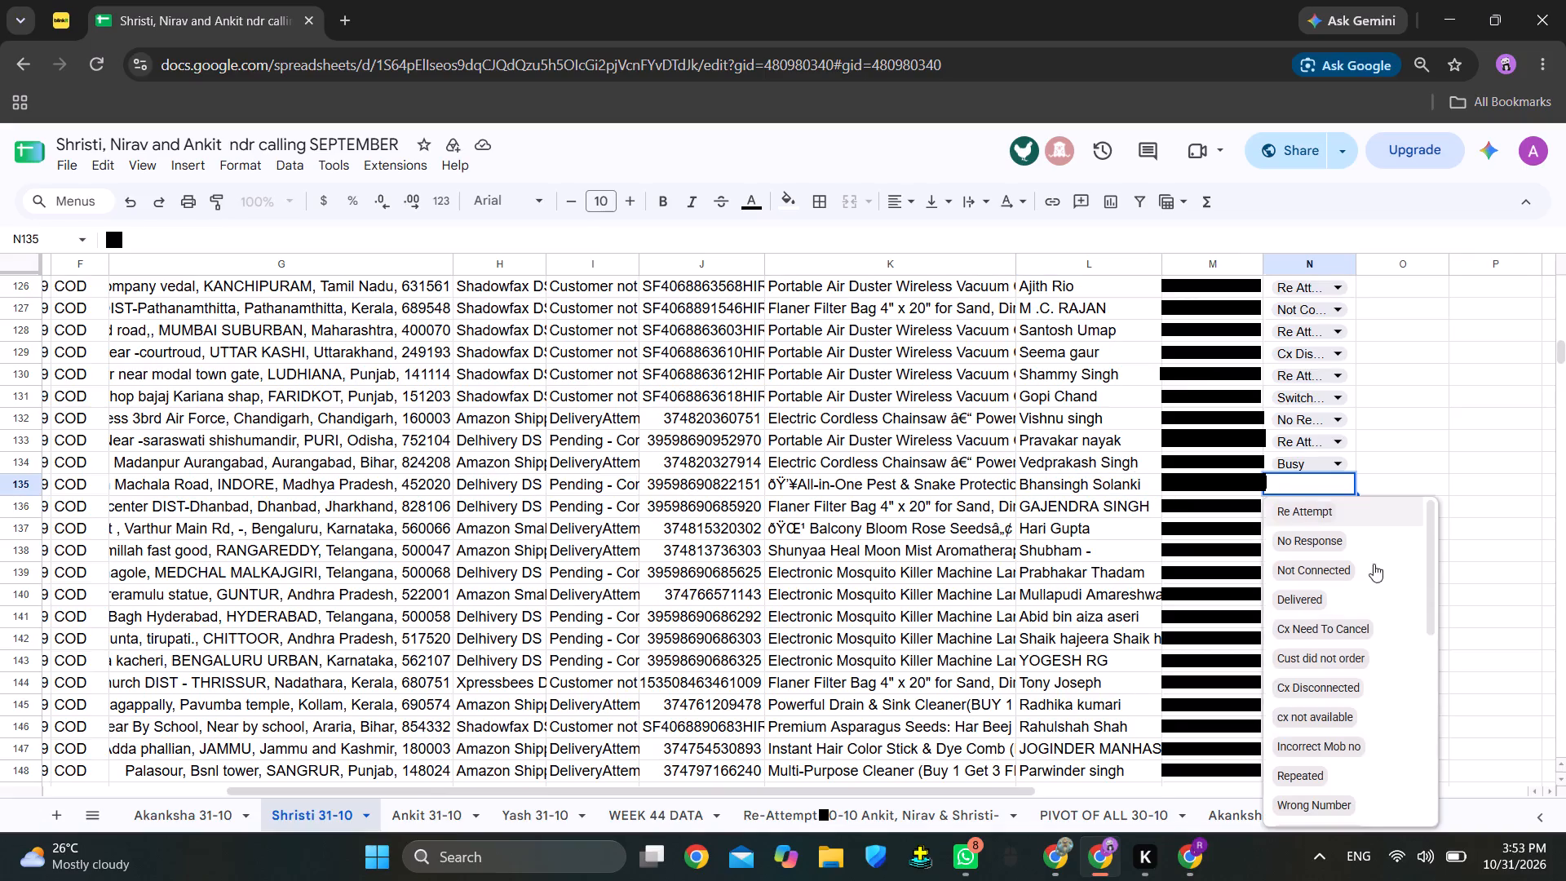
{"action": "left_click", "coordinate": [1330, 631]}
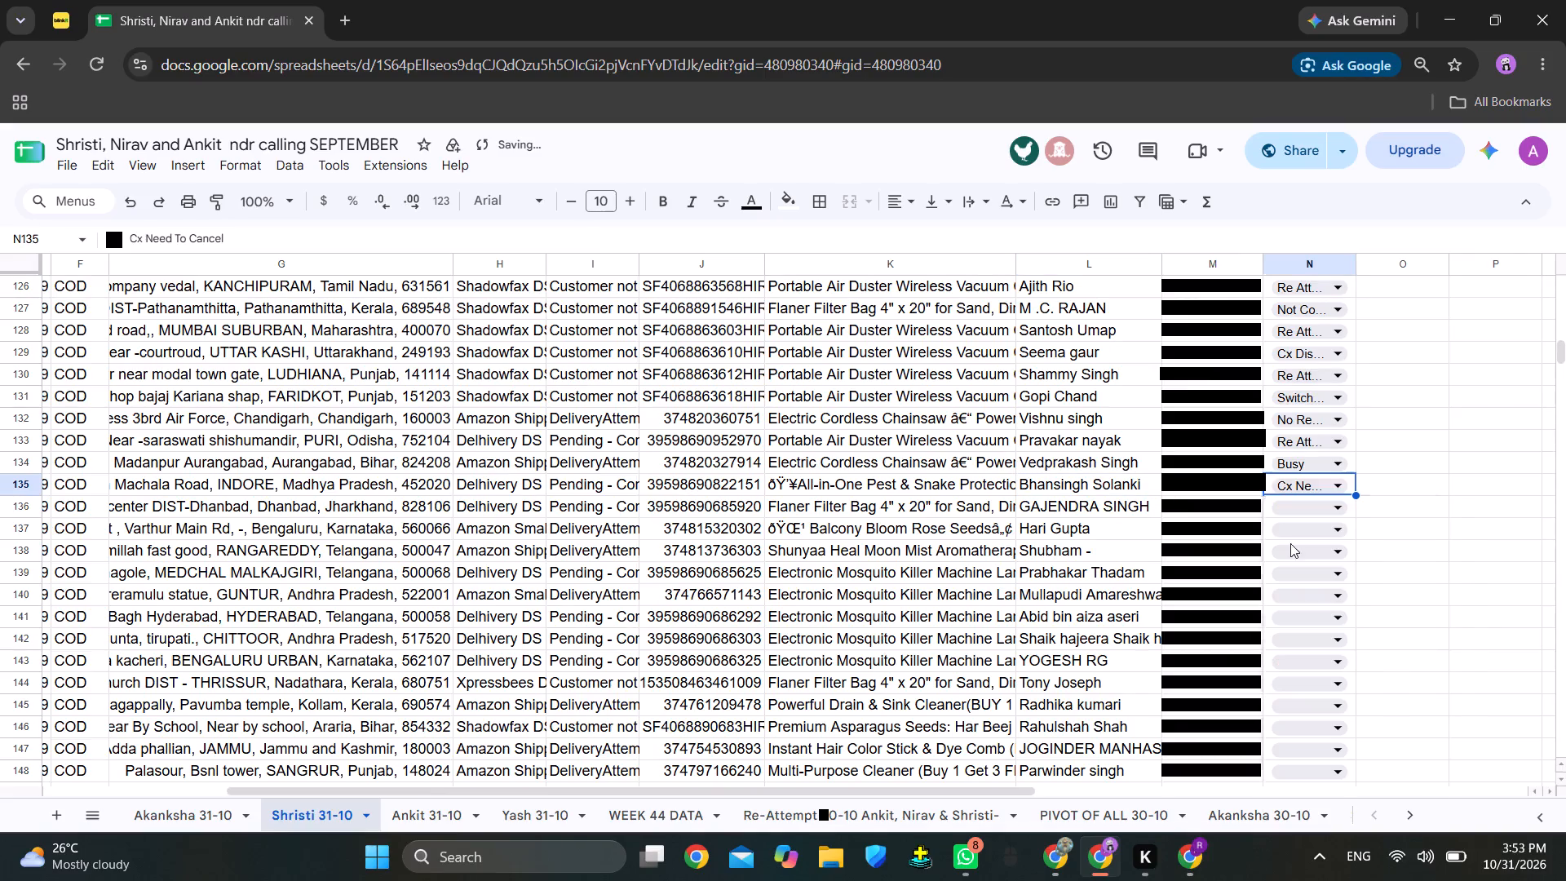
Look up row 136's contact details, check the Yash 31-10 sheet's progress, and set row 136's remark on Shristi 31-10 to Re Attempt.
{"action": "left_click", "coordinate": [1210, 502]}
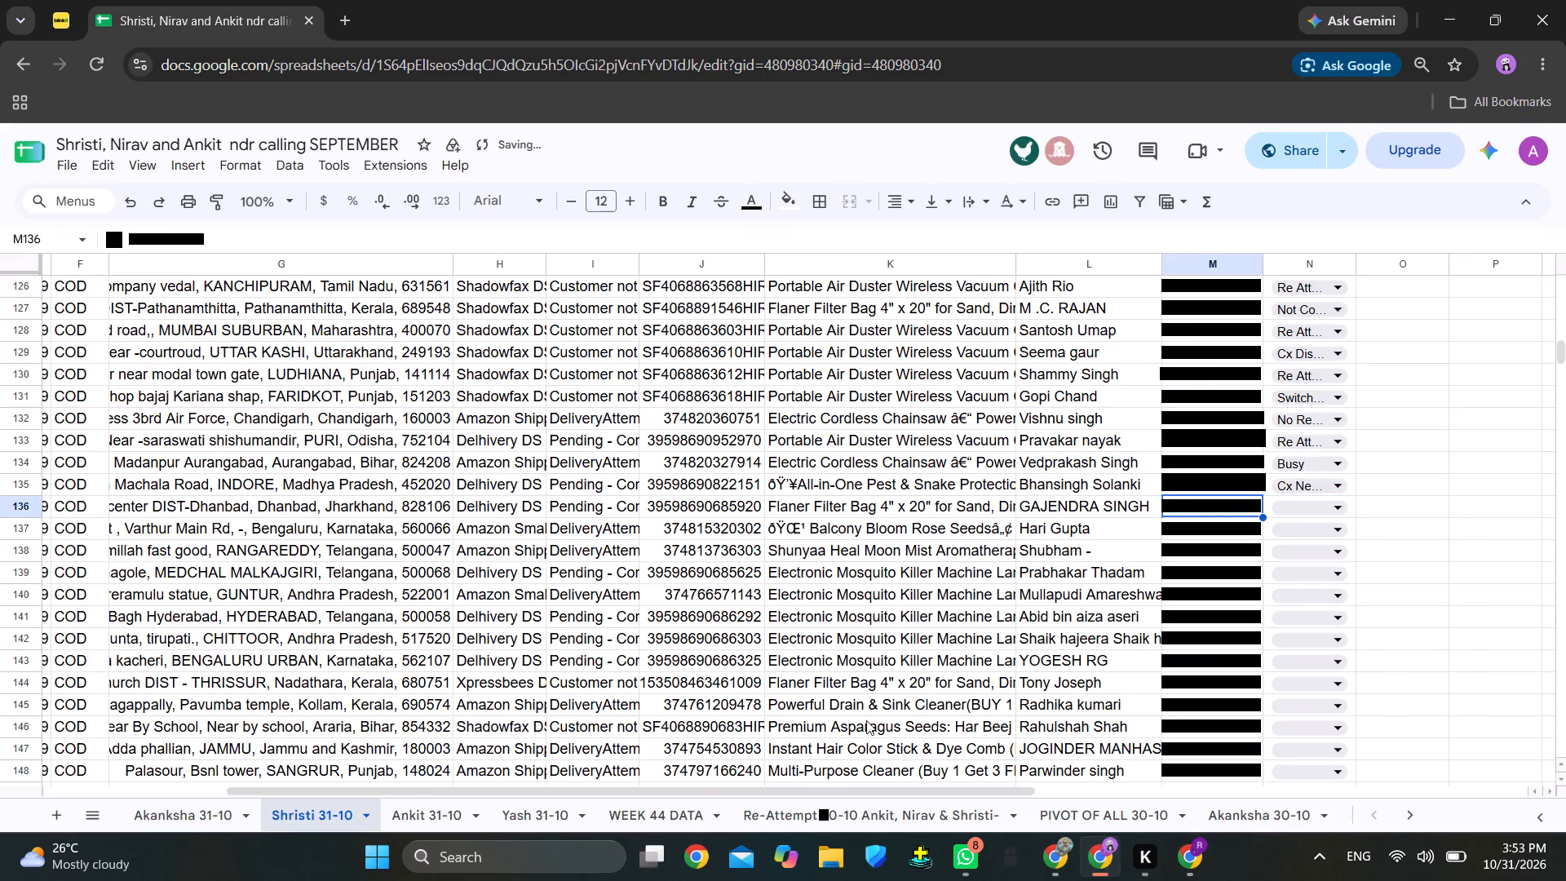
{"action": "left_click", "coordinate": [559, 817]}
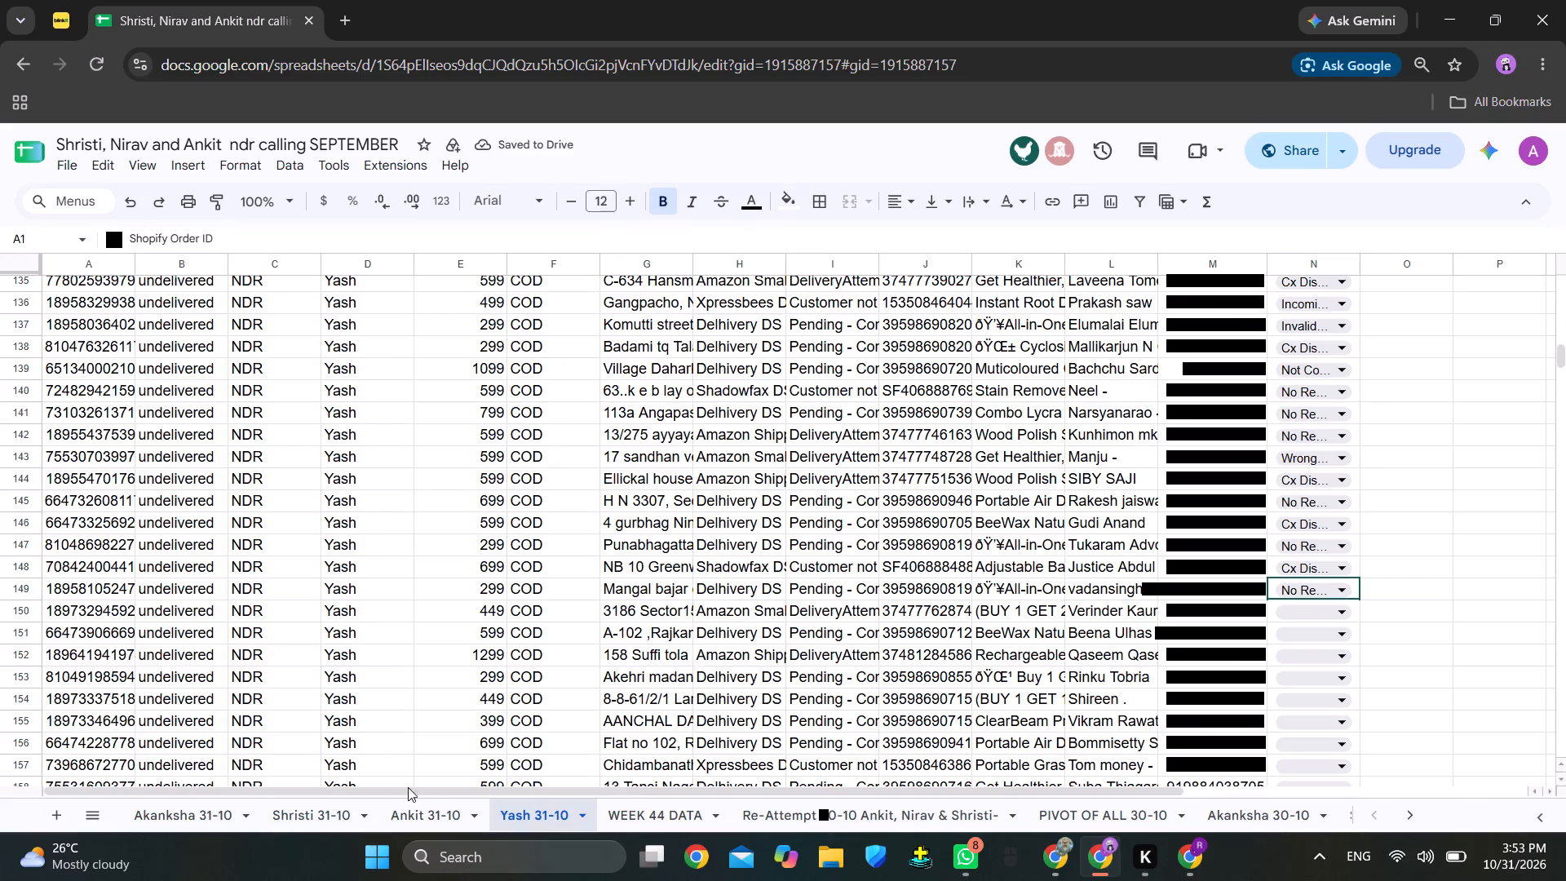
{"action": "left_click", "coordinate": [308, 820]}
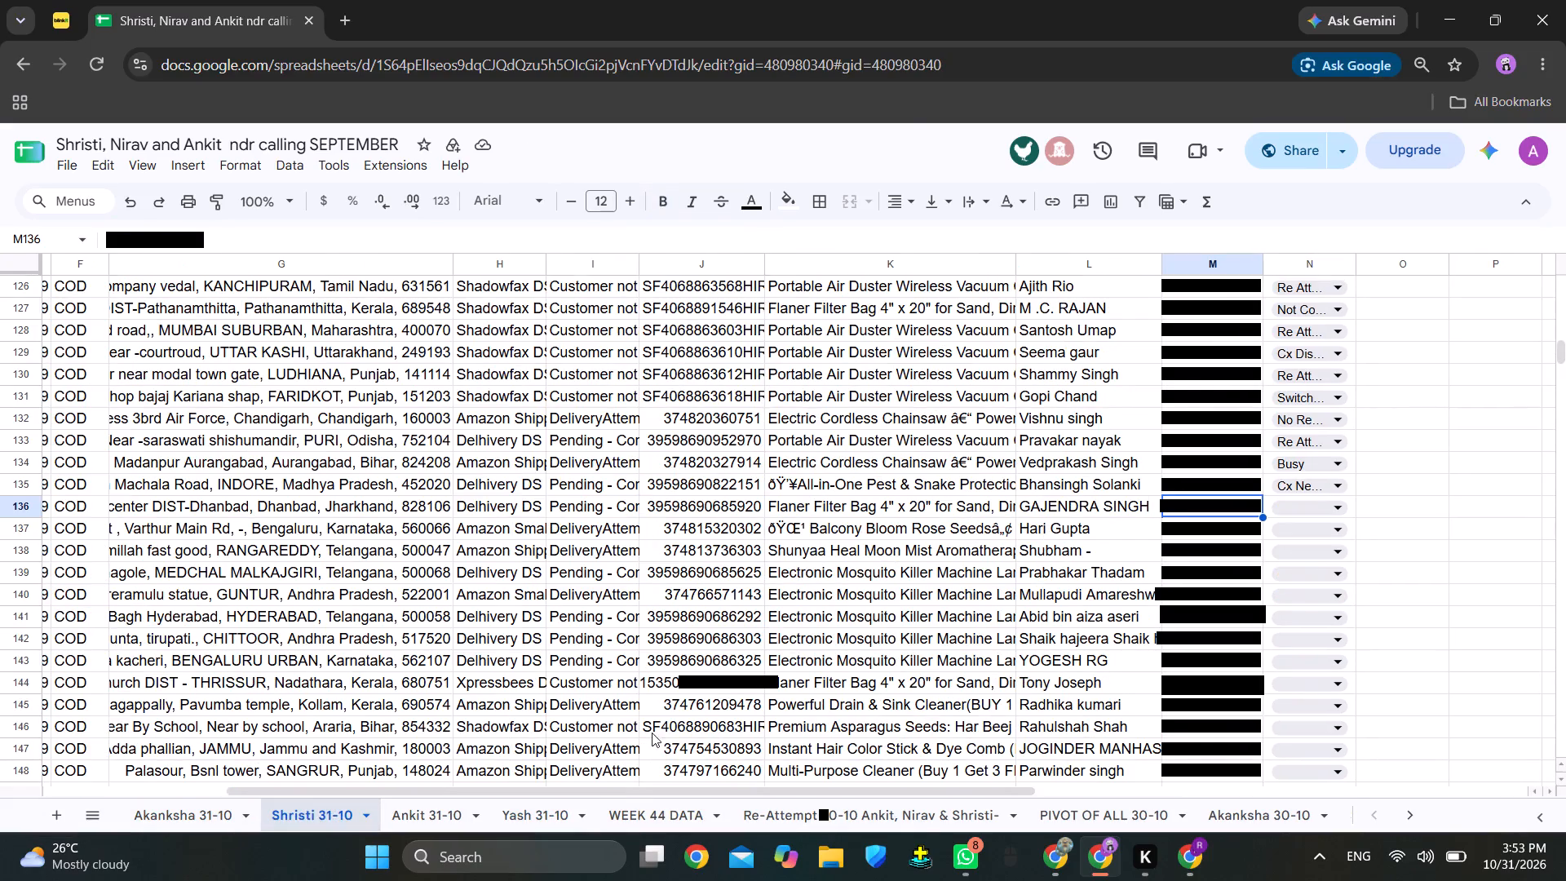
{"action": "left_click", "coordinate": [1116, 504]}
{"action": "left_click", "coordinate": [1287, 502]}
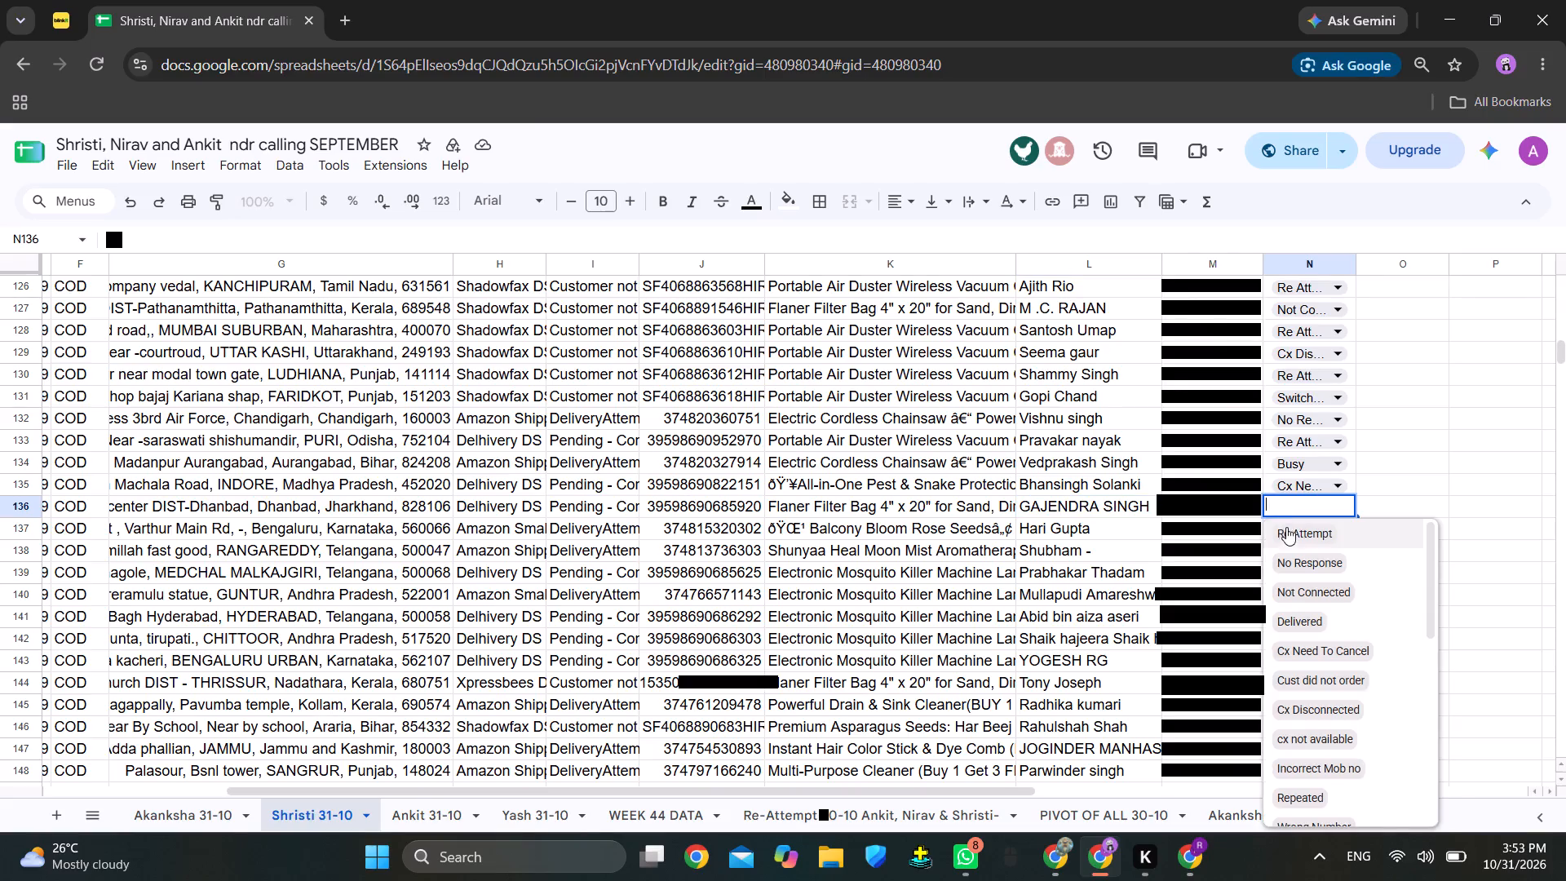
{"action": "left_click", "coordinate": [1287, 534]}
Look up the phone number and customer name in row 137 and set its remark to Cx Disconnected.
{"action": "left_click", "coordinate": [1219, 527]}
{"action": "scroll", "coordinate": [1132, 538], "scroll_direction": "down", "scroll_amount": 1}
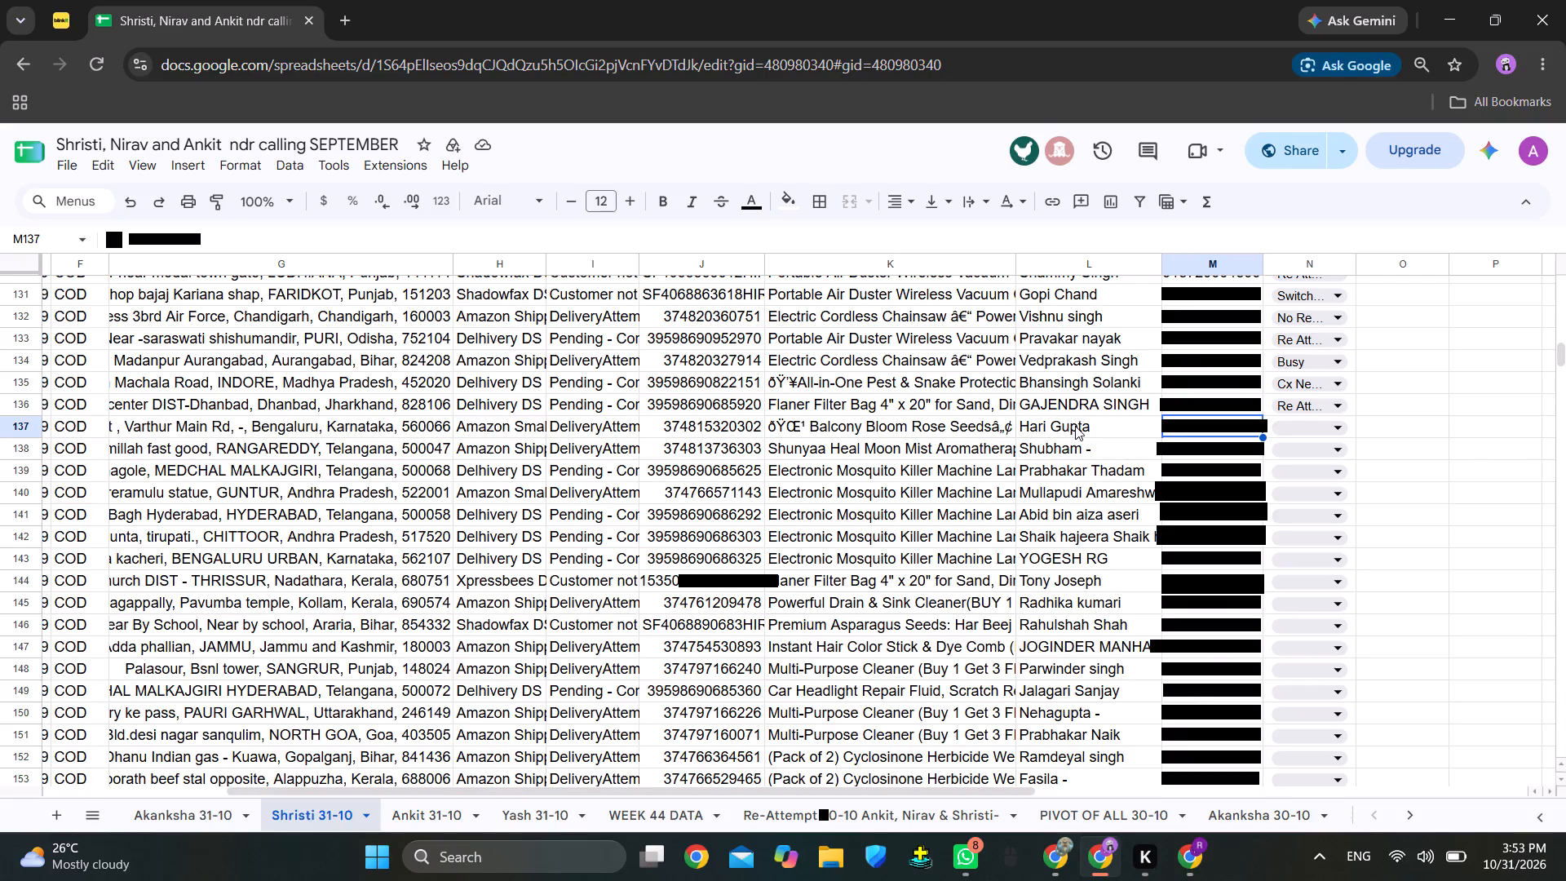
{"action": "left_click", "coordinate": [1077, 423]}
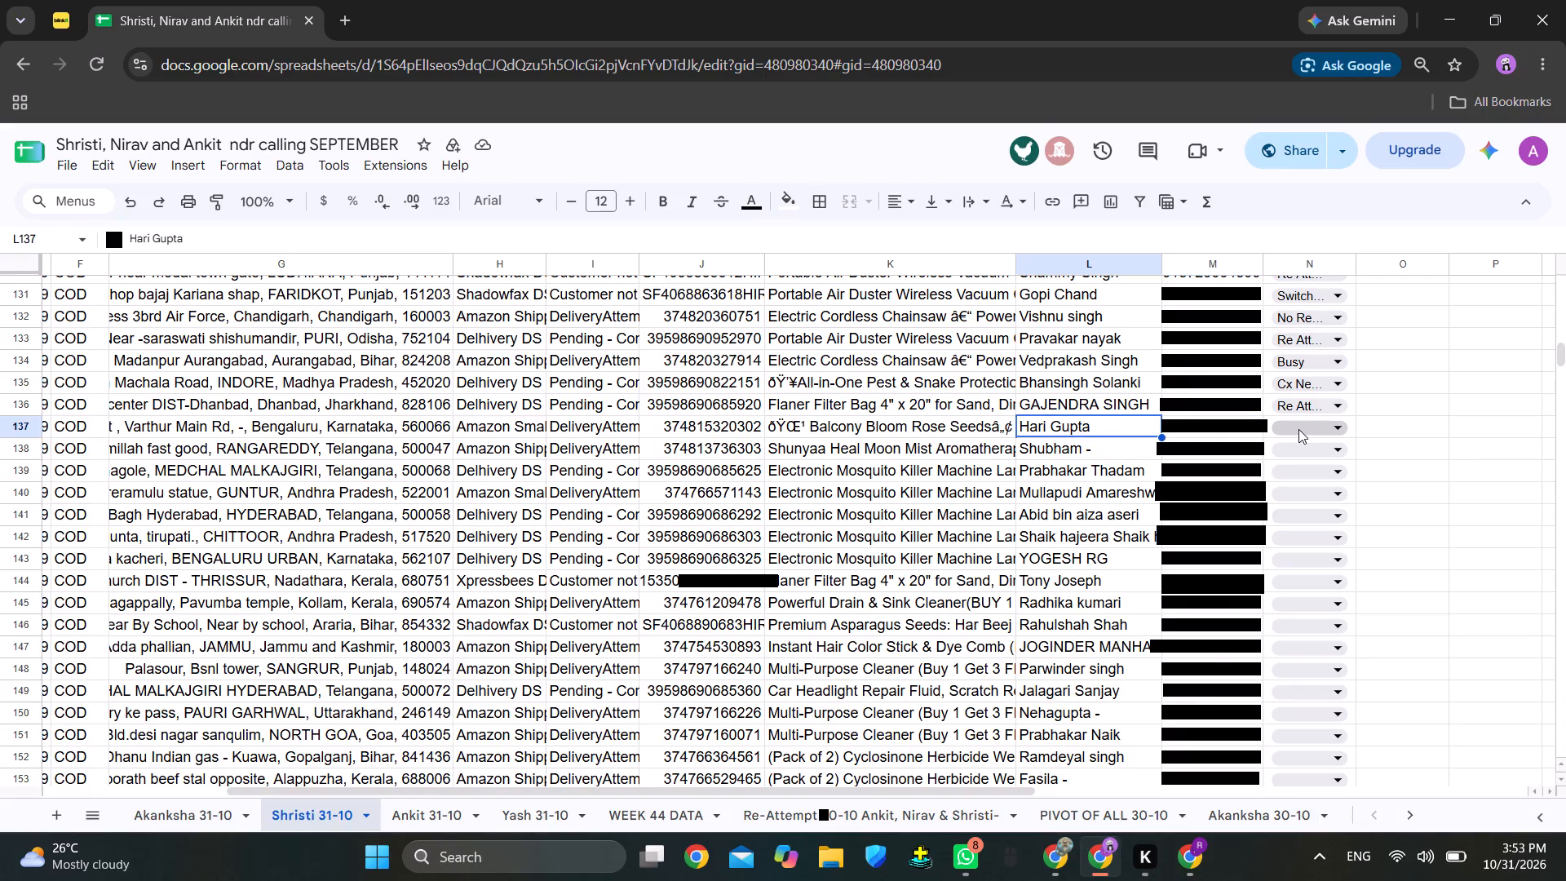
{"action": "left_click", "coordinate": [1300, 429]}
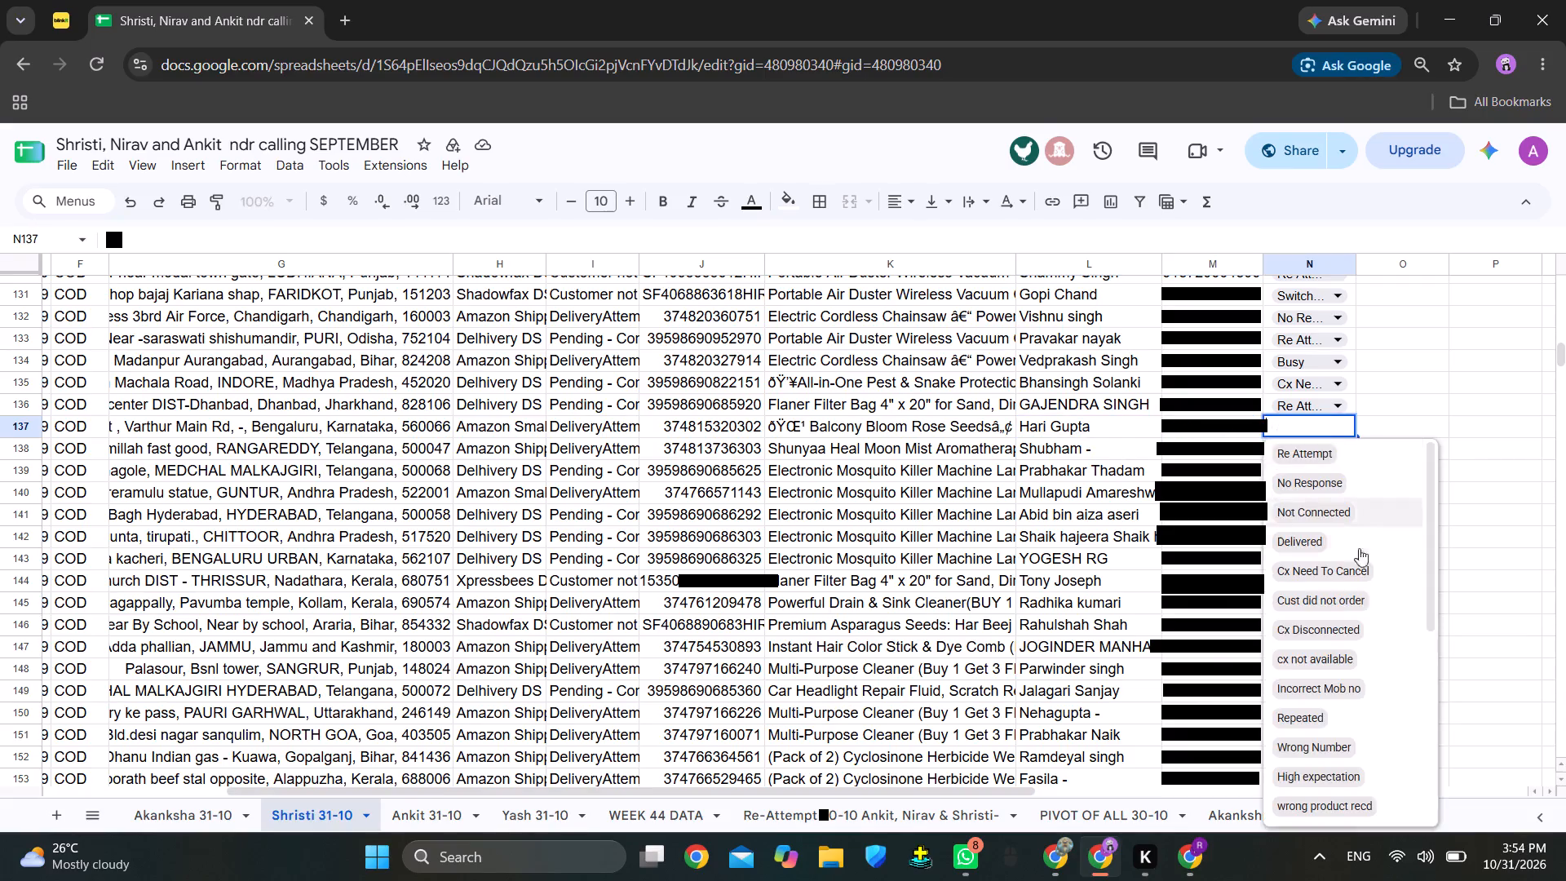
{"action": "left_click", "coordinate": [1322, 634]}
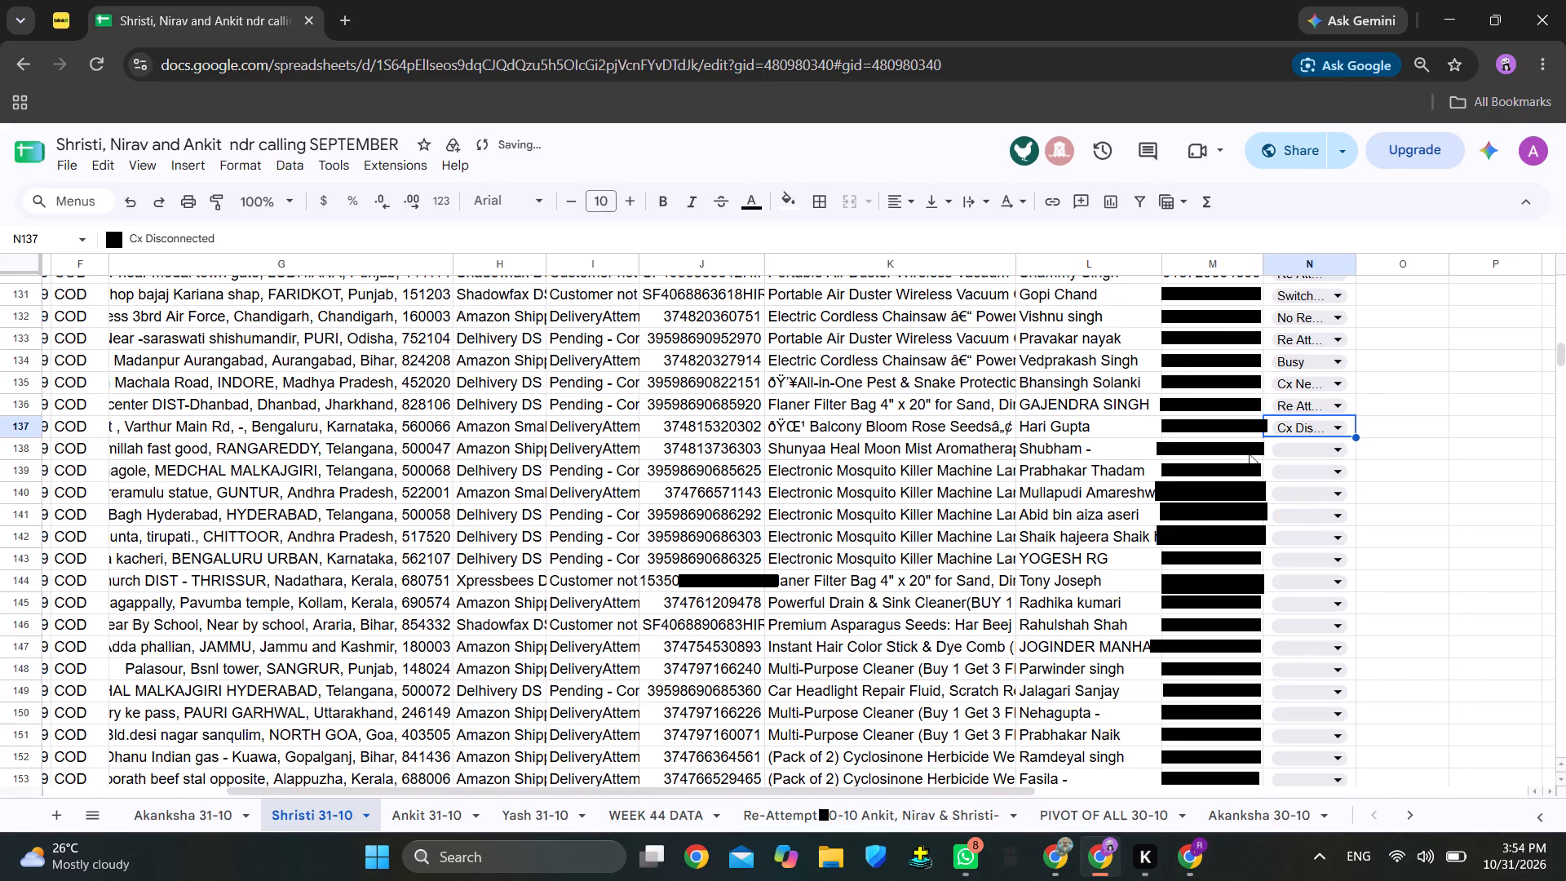
Look up the phone number and customer name in row 138 and set its remark to No Response.
{"action": "left_click", "coordinate": [1228, 444]}
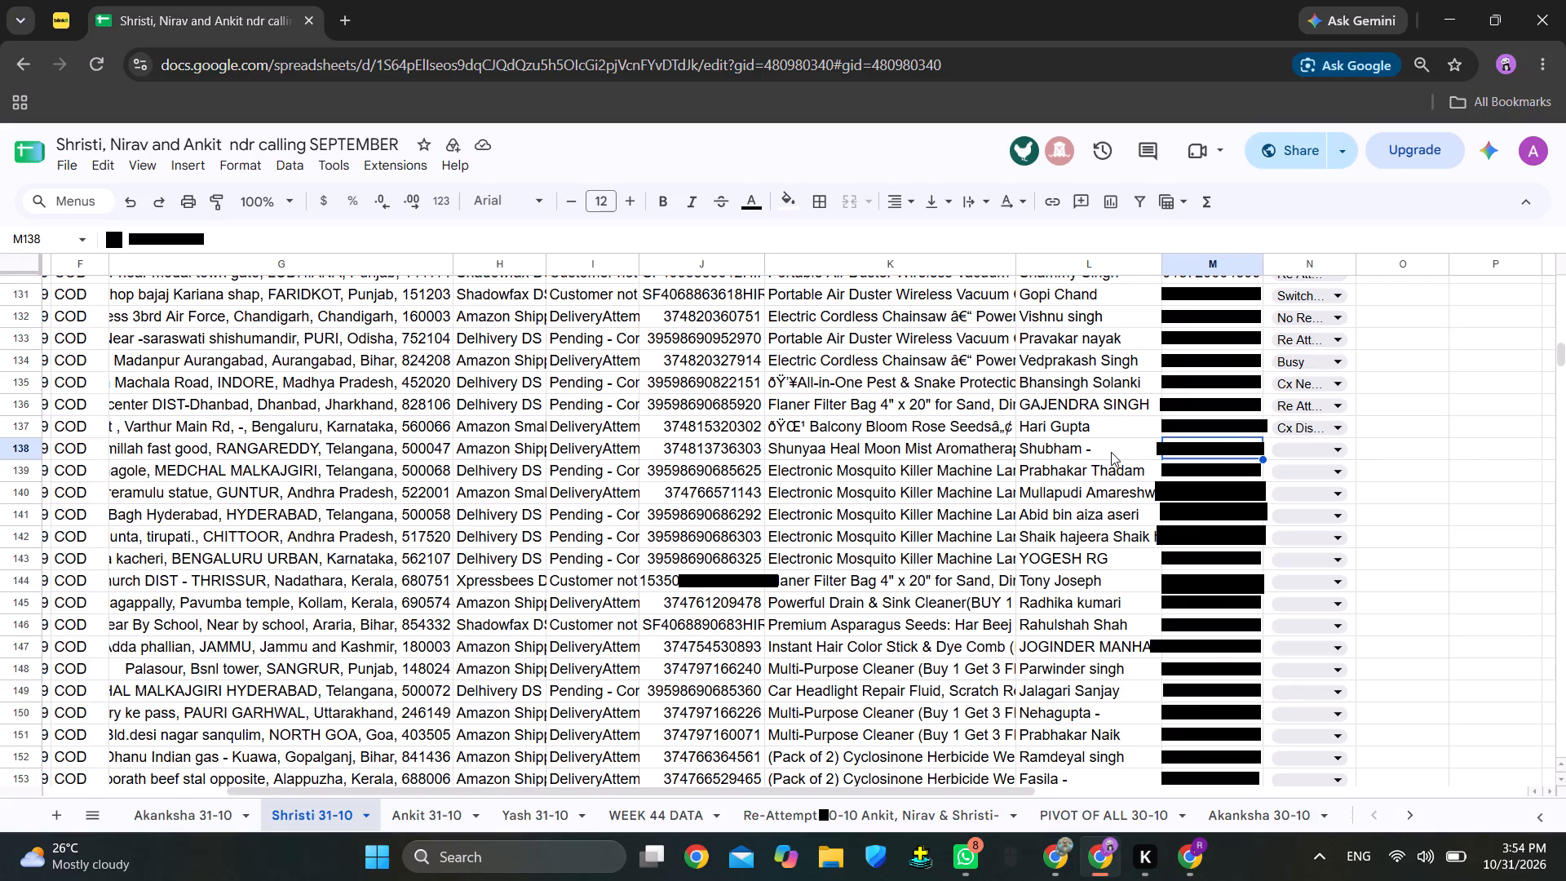
{"action": "left_click", "coordinate": [1104, 444]}
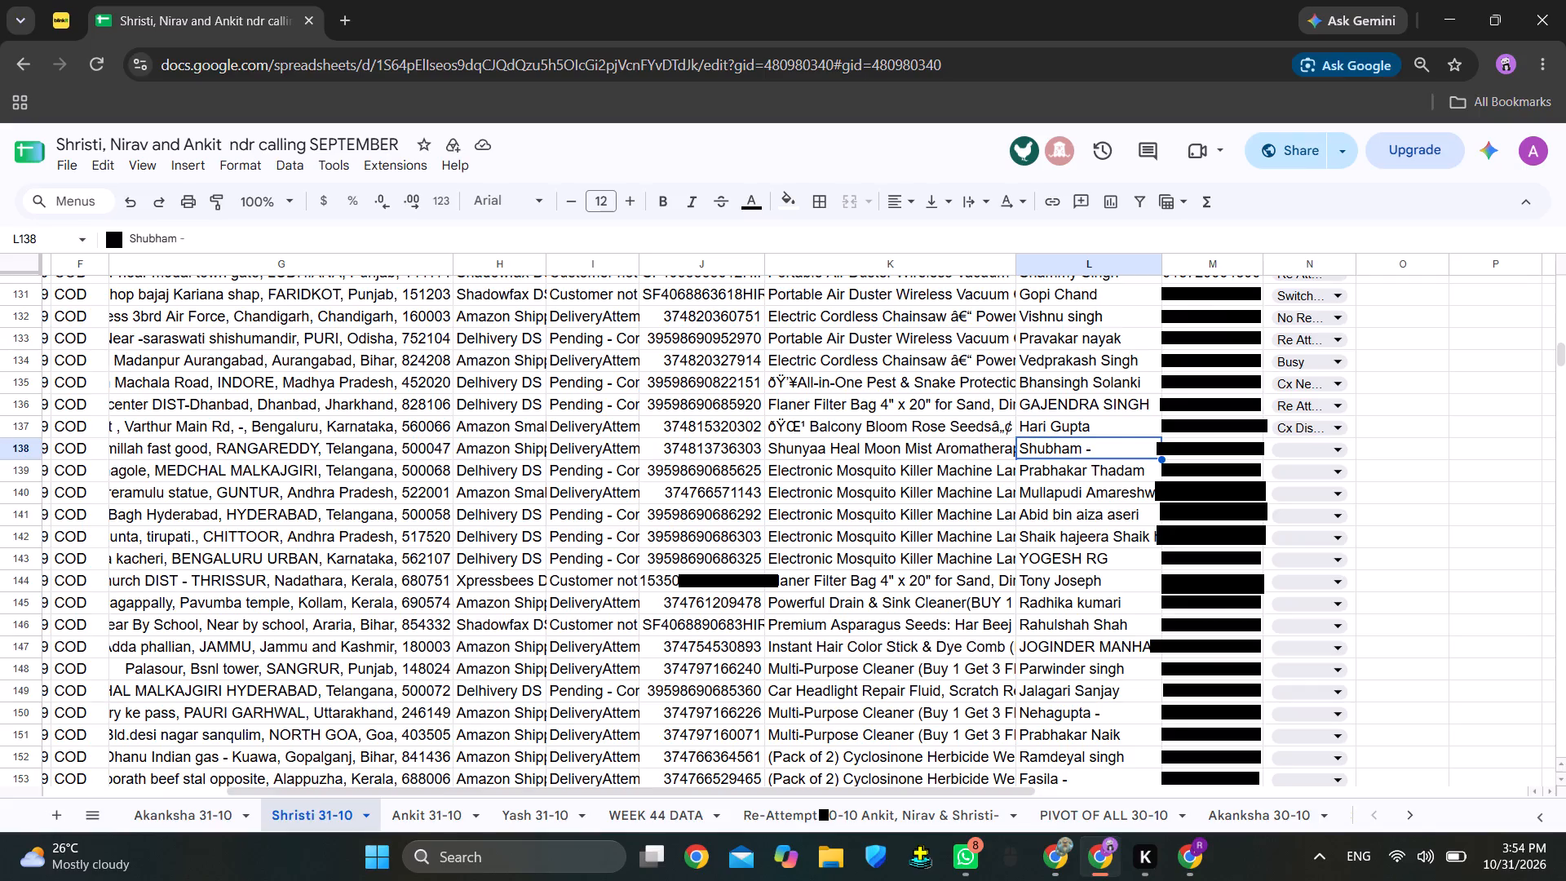
{"action": "left_click", "coordinate": [1307, 451]}
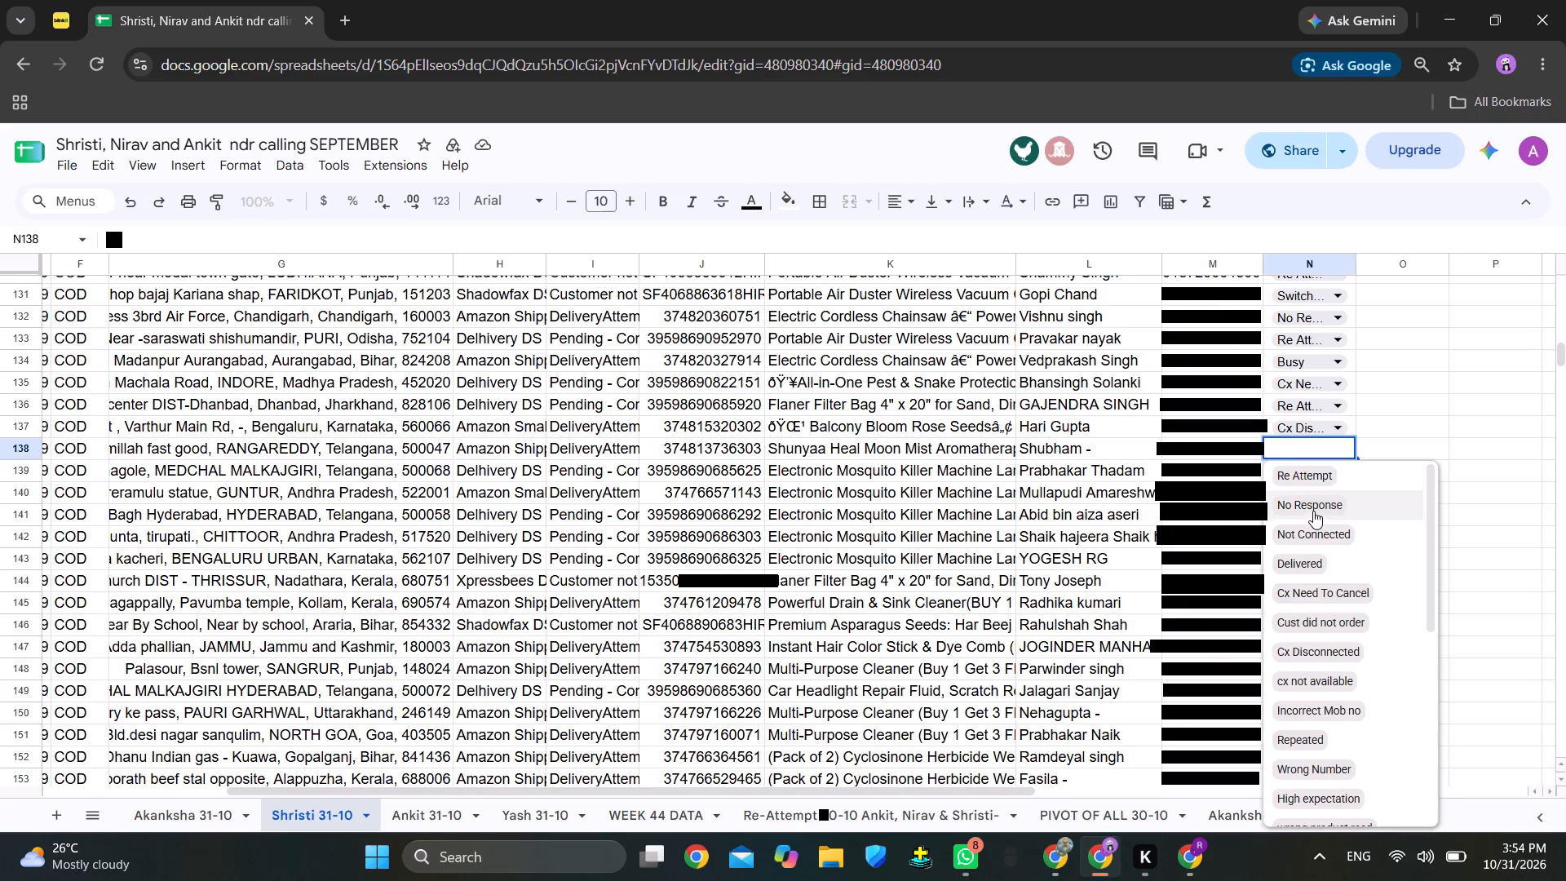
{"action": "left_click", "coordinate": [1313, 511]}
Look up the phone number and customer name in row 139 and set its remark to Out of Coverage Area.
{"action": "left_click", "coordinate": [1228, 471]}
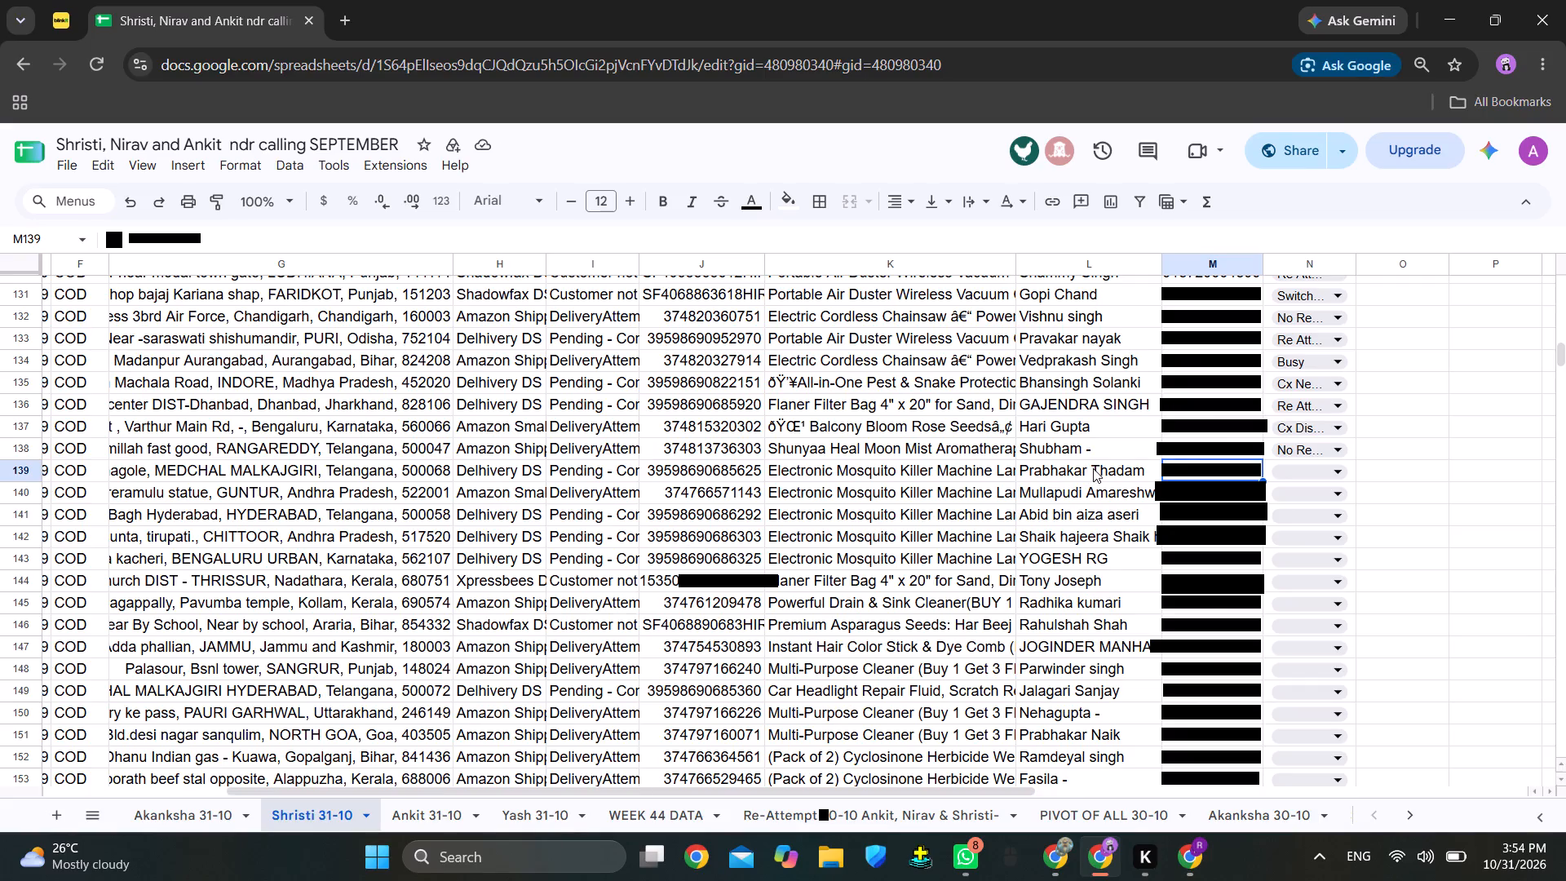
{"action": "left_click", "coordinate": [1094, 468]}
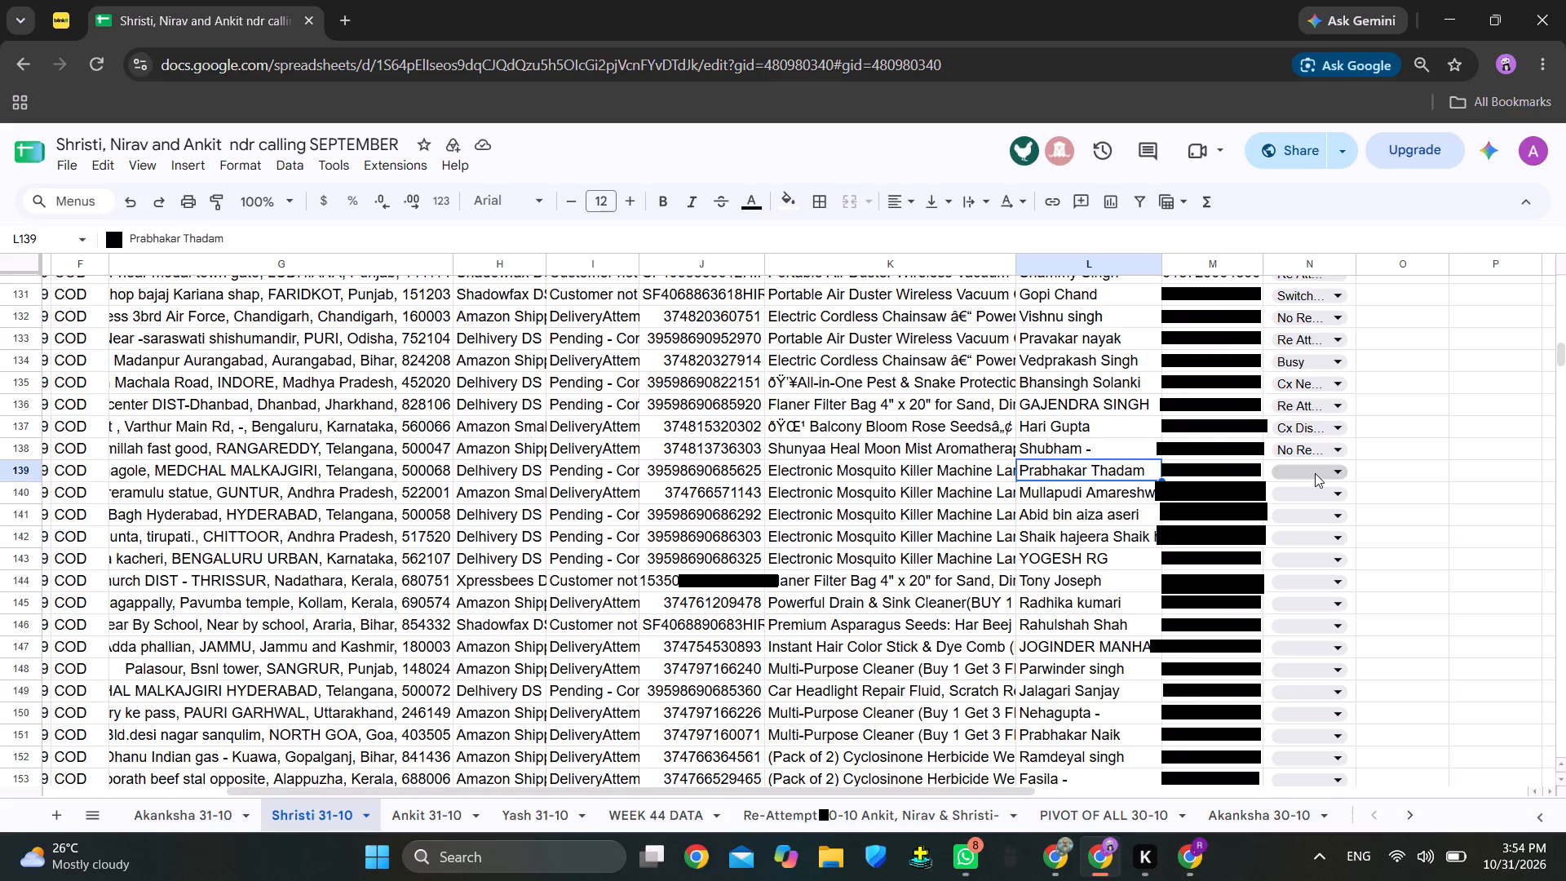
{"action": "left_click", "coordinate": [1315, 473]}
{"action": "scroll", "coordinate": [1314, 574], "scroll_direction": "down", "scroll_amount": 7}
{"action": "left_click", "coordinate": [1328, 784]}
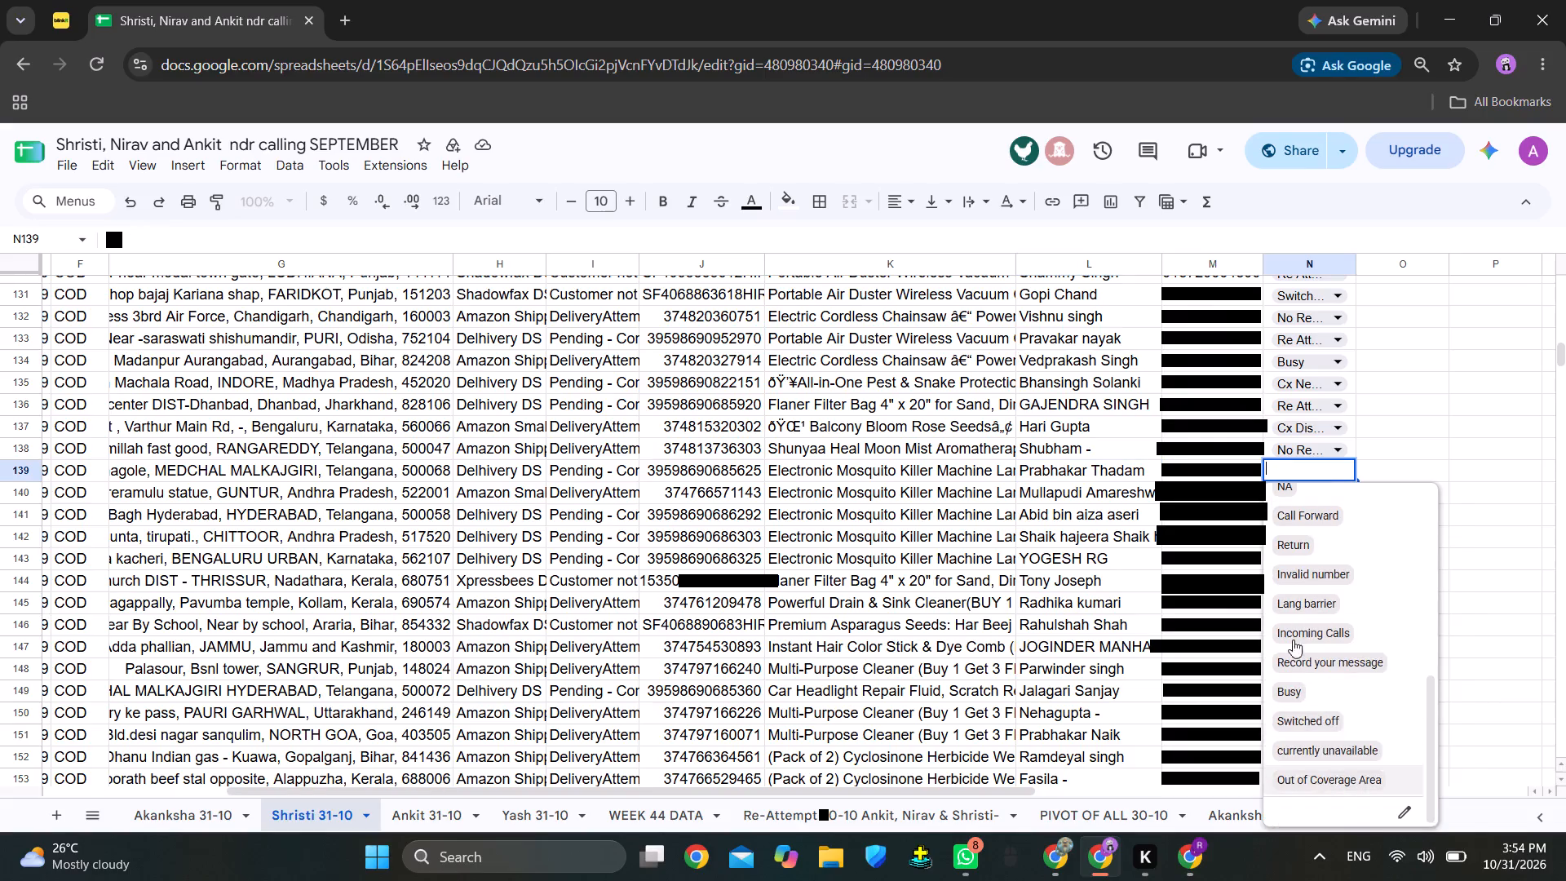
Look up the phone number and customer name in row 140 and set its remark to Lang barrier.
{"action": "left_click", "coordinate": [1211, 493]}
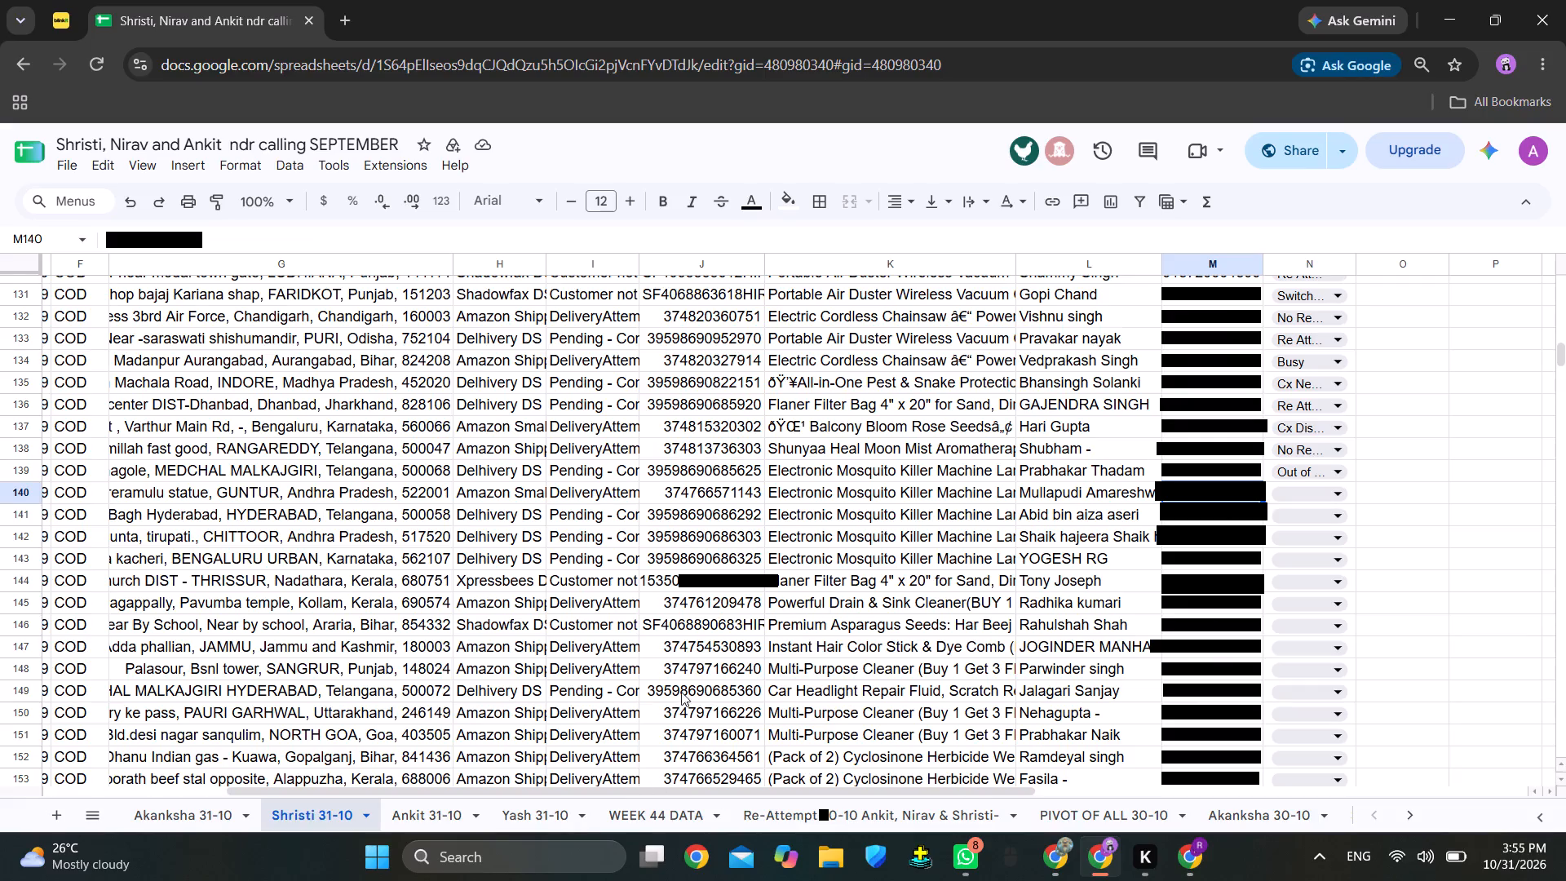
{"action": "left_click", "coordinate": [1084, 489]}
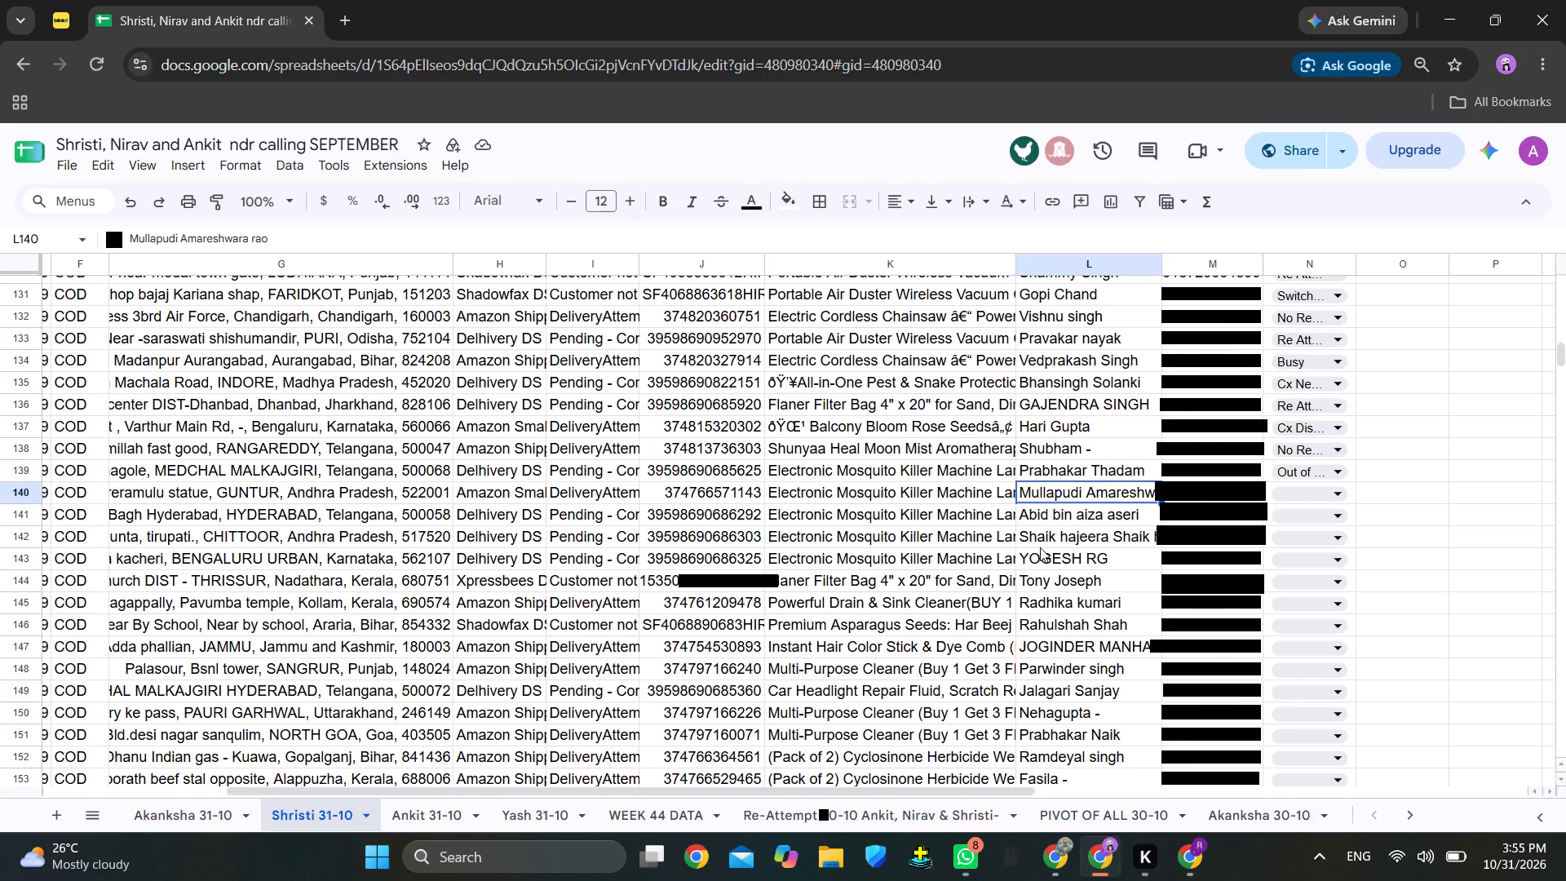
{"action": "left_click", "coordinate": [1317, 486]}
{"action": "left_click", "coordinate": [1307, 493]}
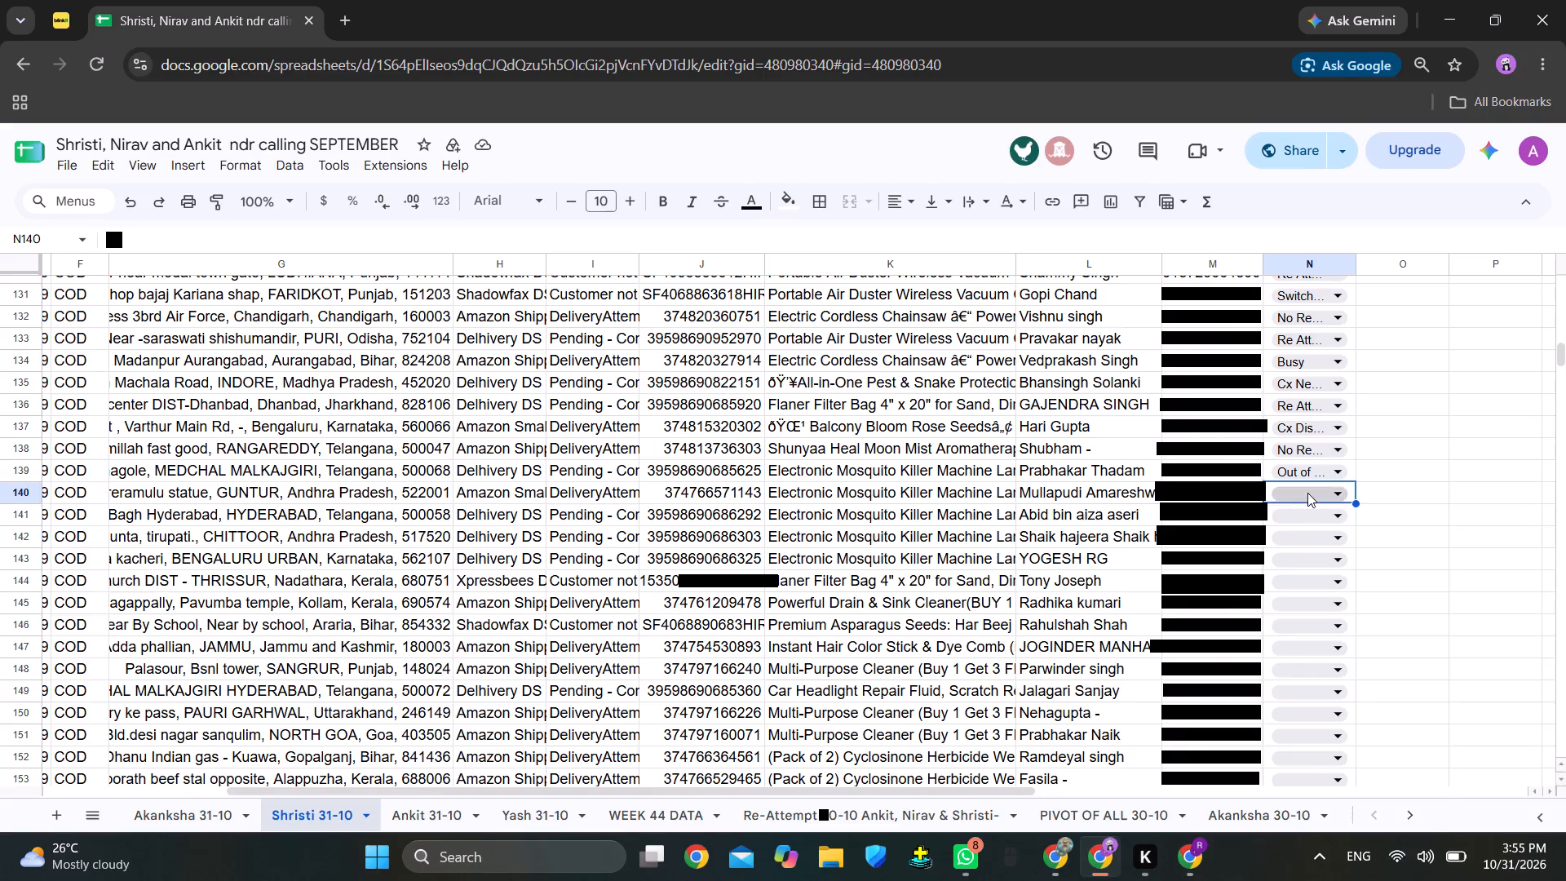
{"action": "scroll", "coordinate": [1298, 584], "scroll_direction": "down", "scroll_amount": 12}
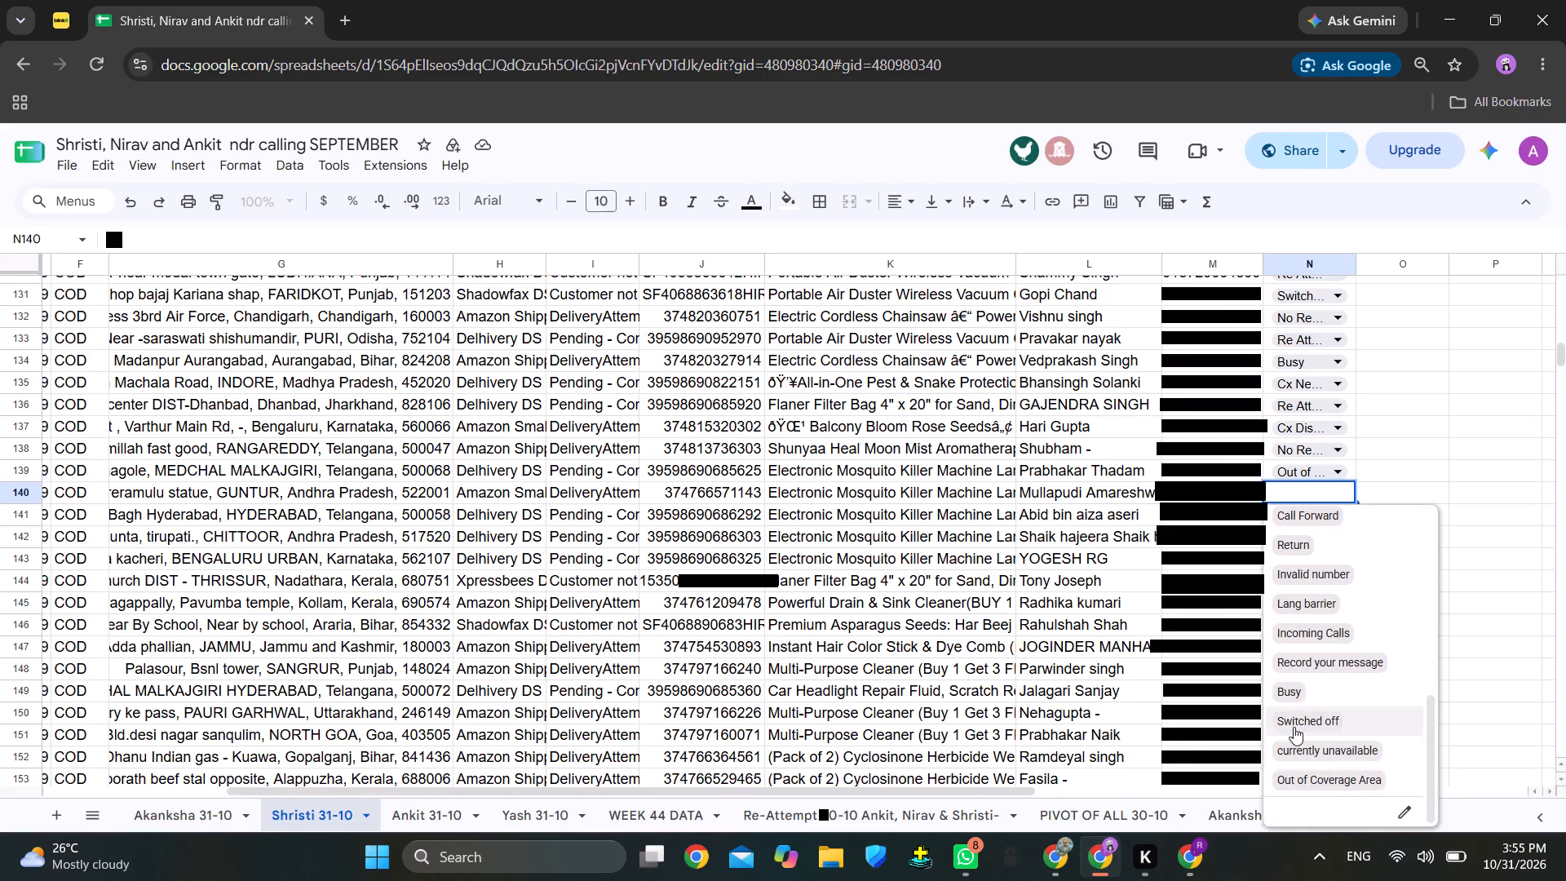
{"action": "left_click", "coordinate": [1312, 600]}
Look up the phone number and customer name in row 141 and set its remark to No Response.
{"action": "left_click", "coordinate": [1232, 515]}
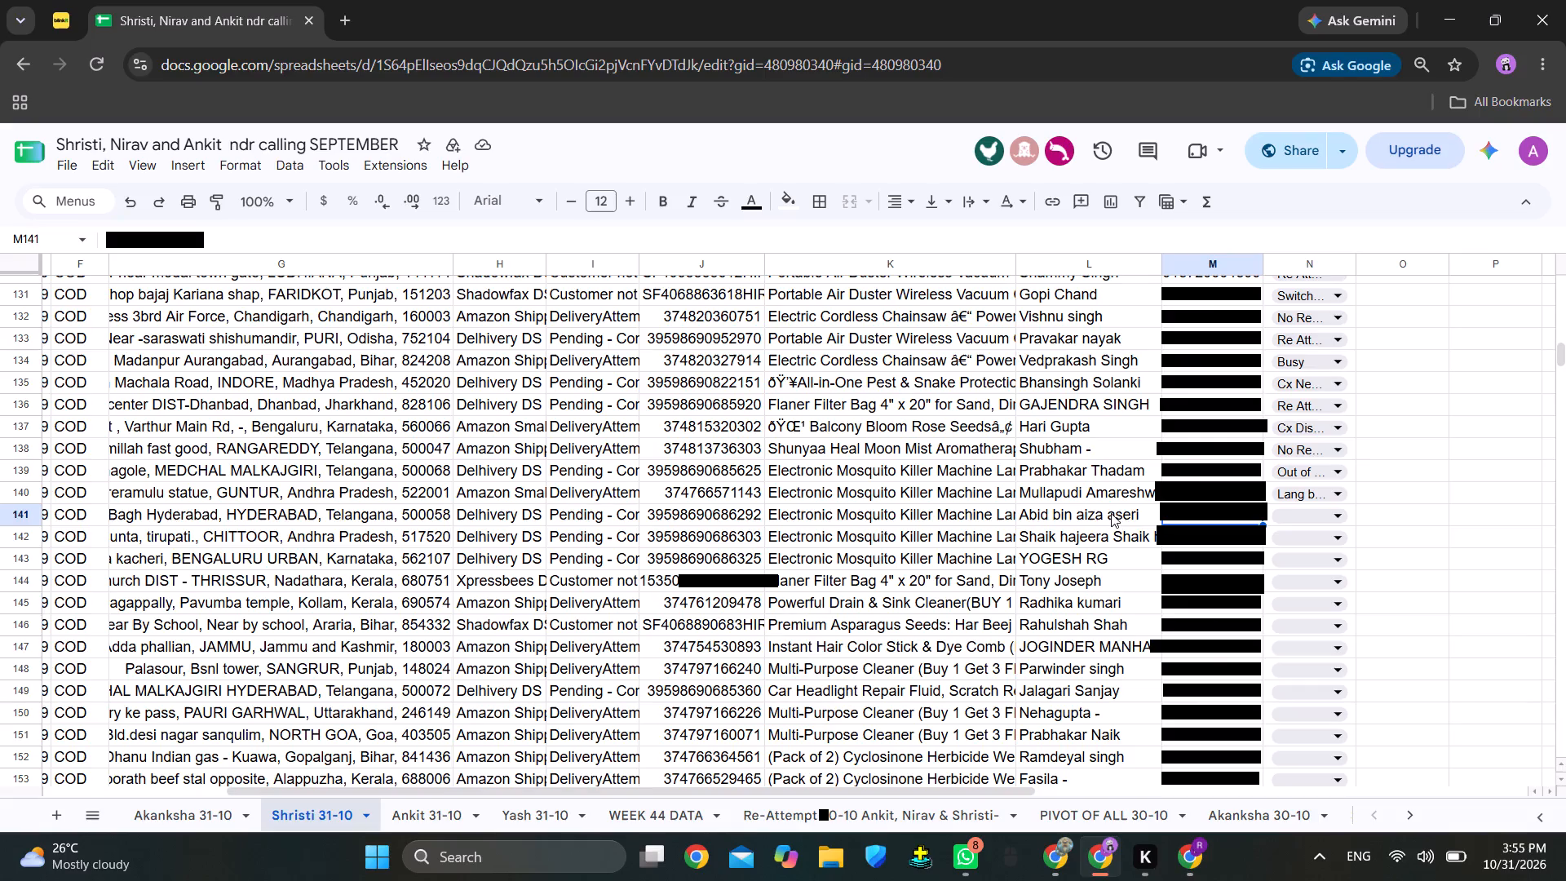
{"action": "left_click", "coordinate": [1111, 513]}
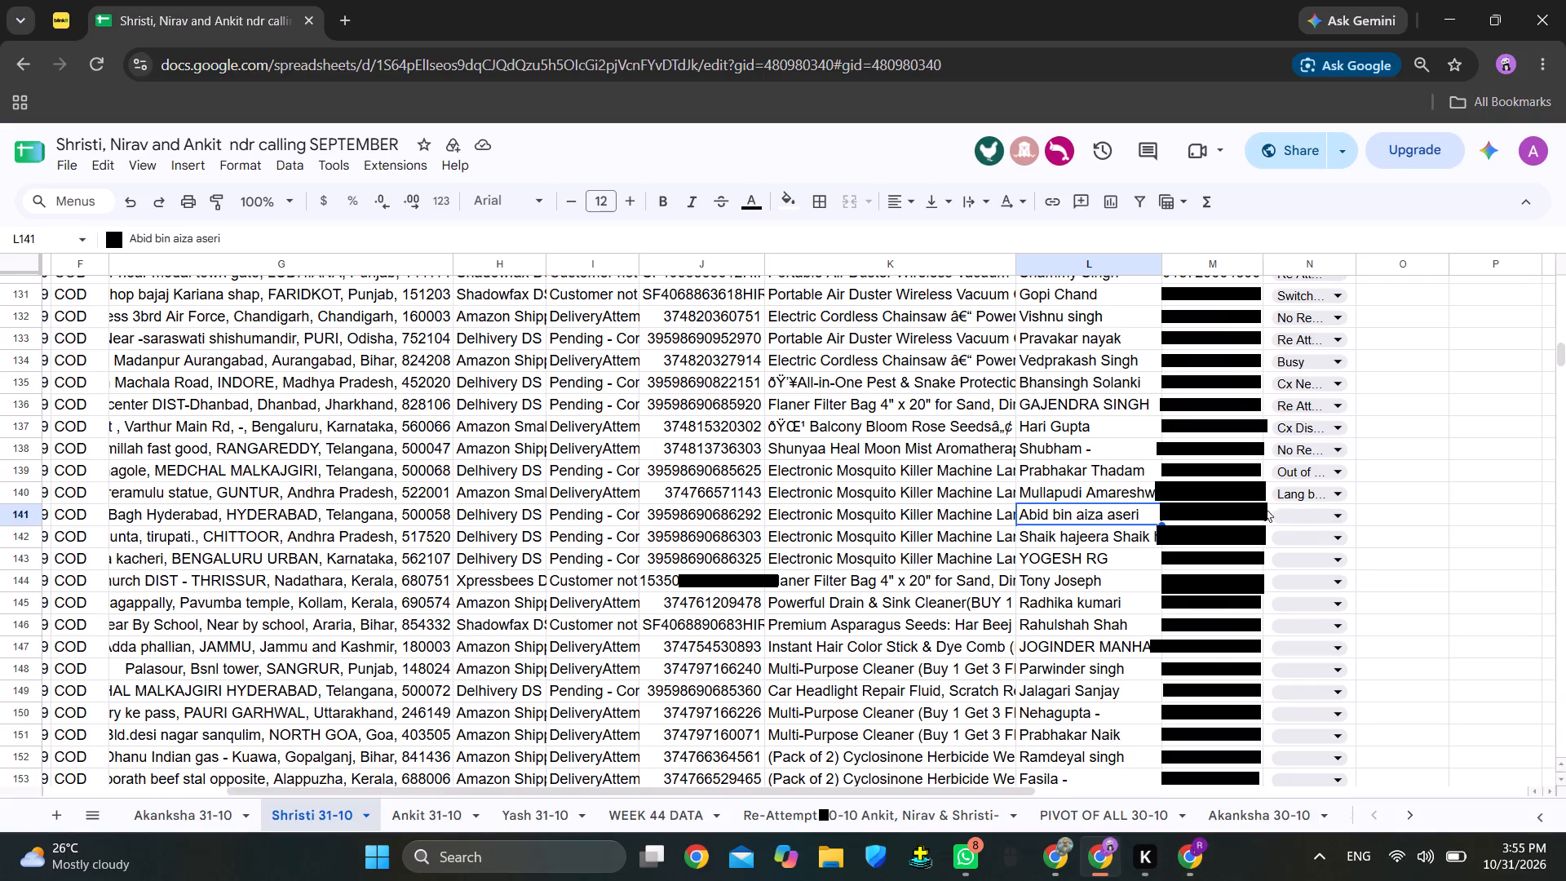
{"action": "left_click", "coordinate": [1302, 510]}
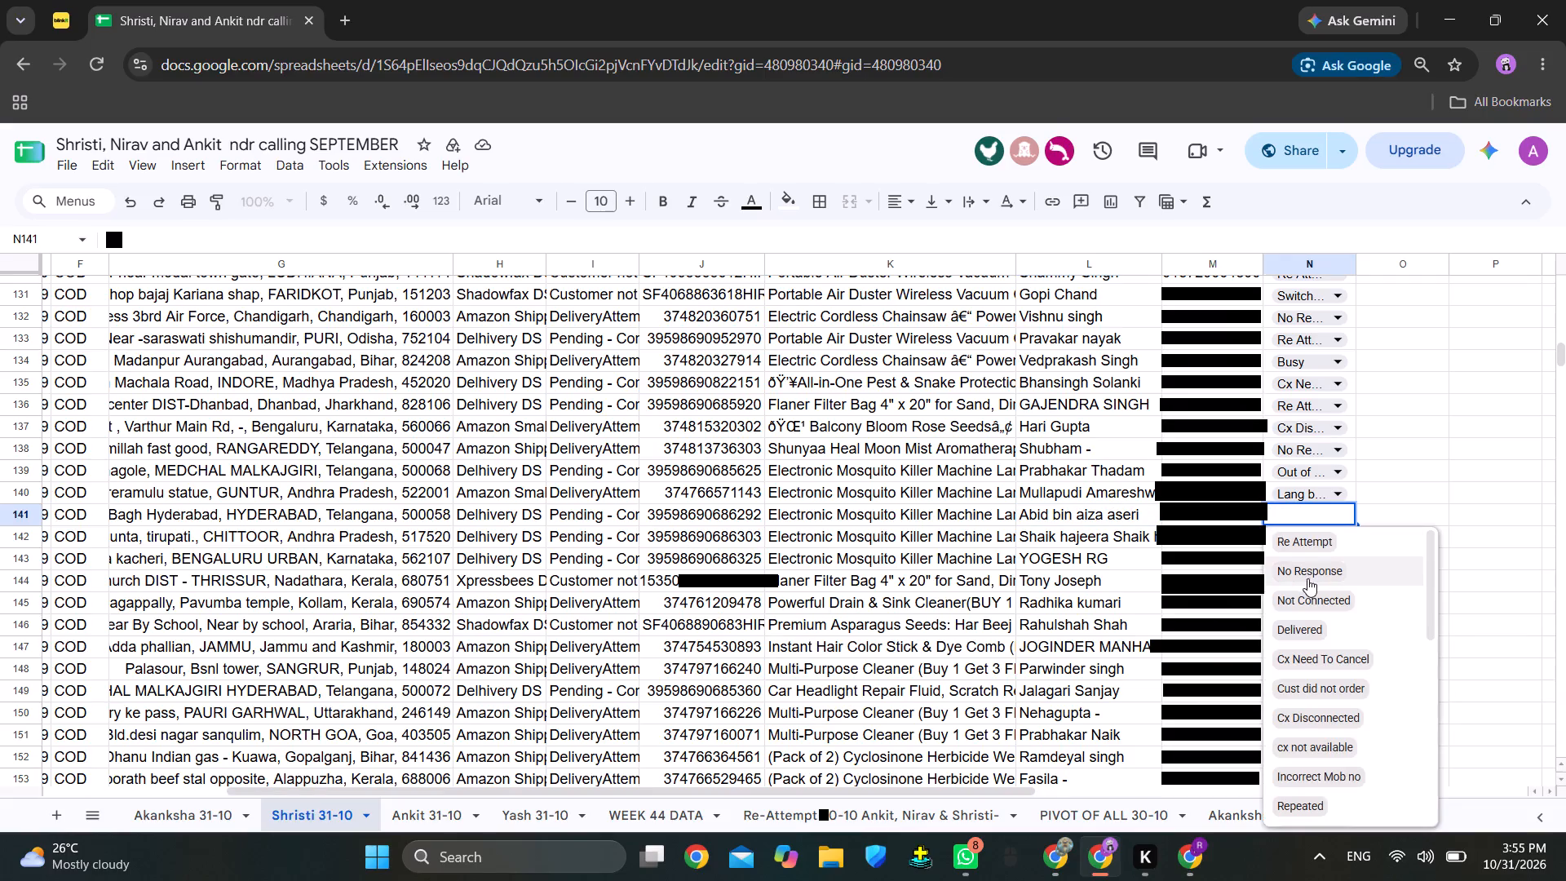
{"action": "left_click", "coordinate": [1312, 573]}
Look up the phone number and customer name in row 142 and set its remark to Not Connected.
{"action": "left_click", "coordinate": [1215, 538]}
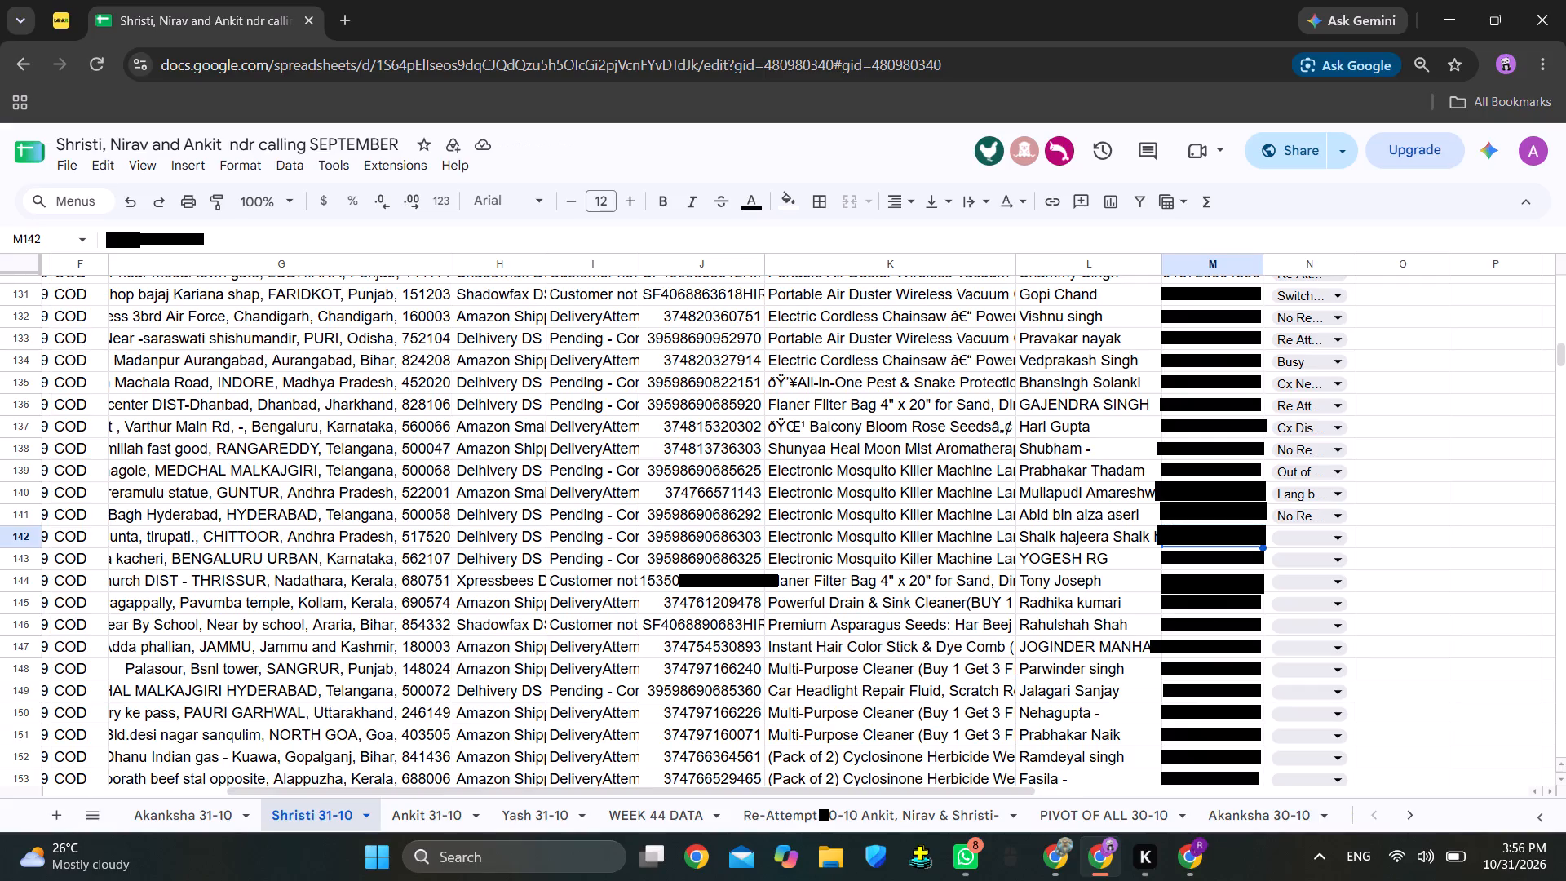
{"action": "left_click", "coordinate": [1117, 535]}
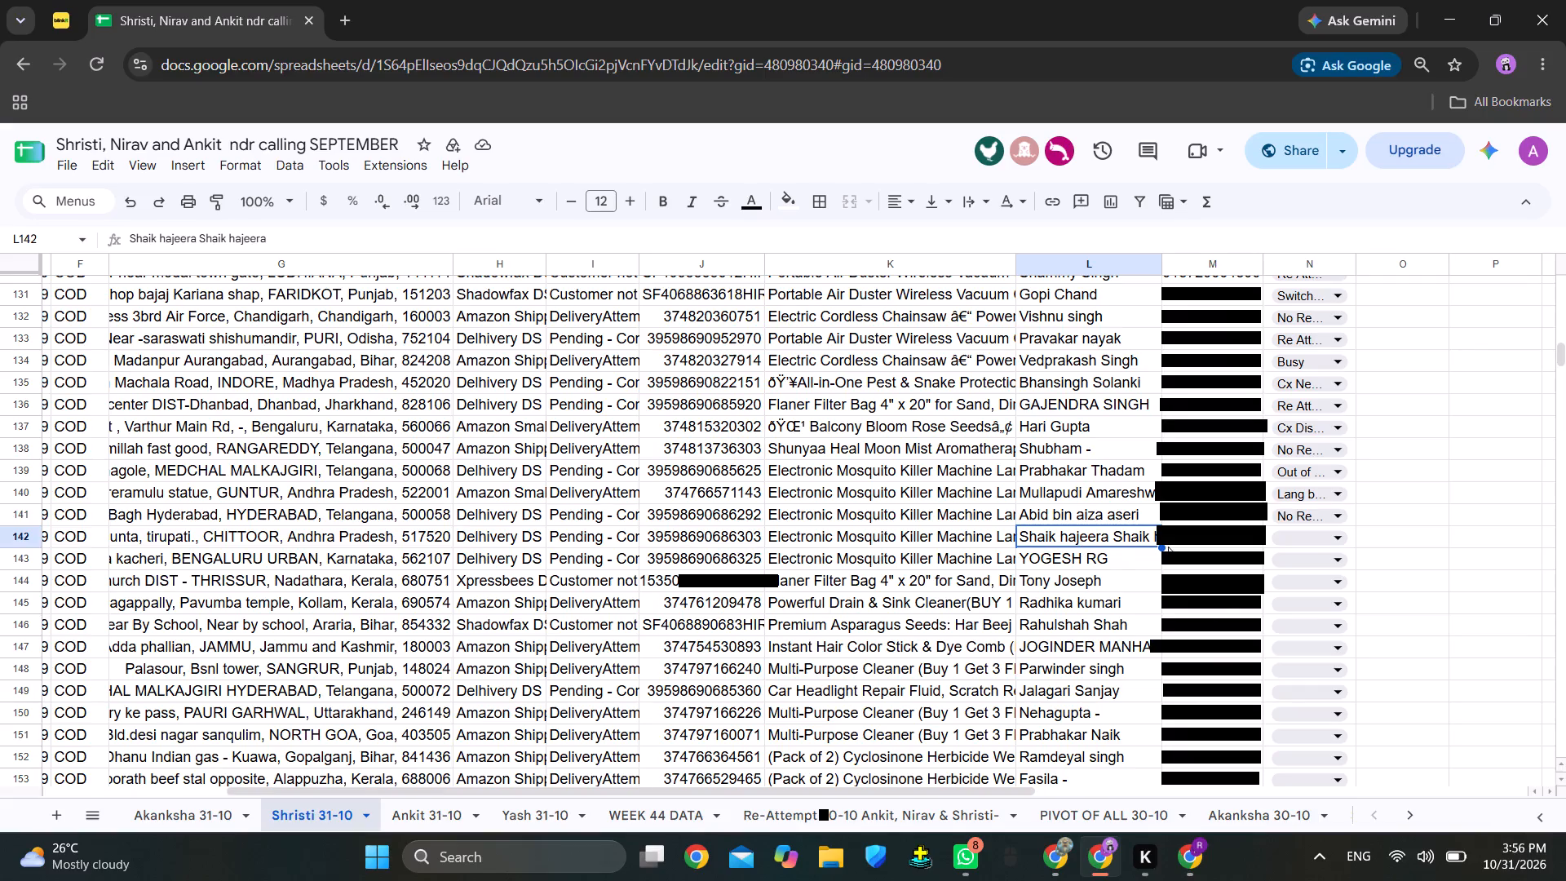
{"action": "left_click", "coordinate": [1307, 539]}
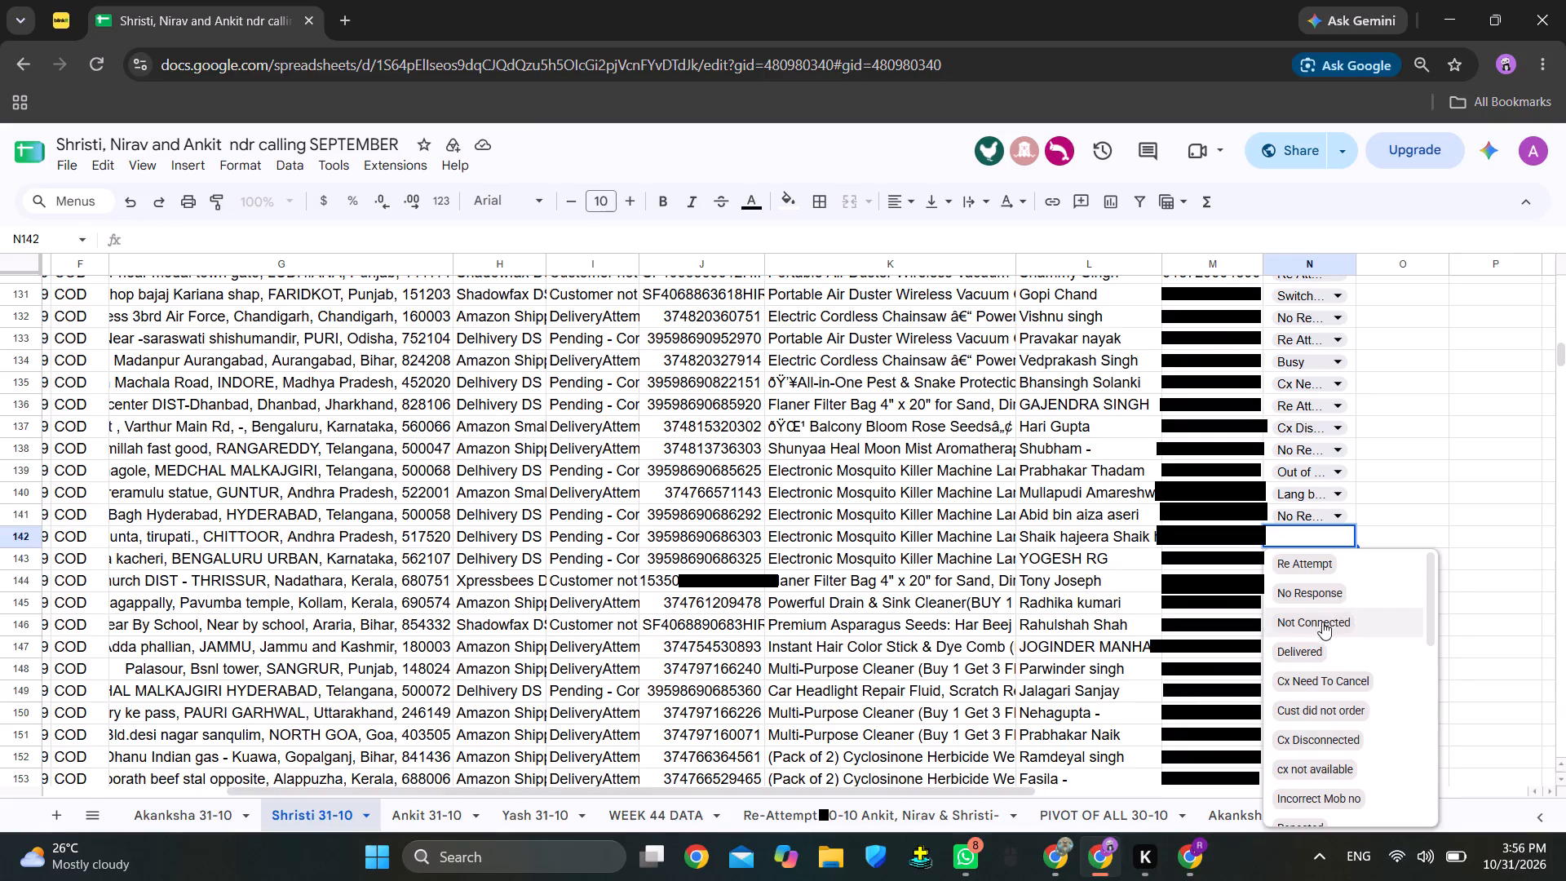
{"action": "left_click", "coordinate": [1322, 622]}
Look up row 143's contact details, check progress on the Akanksha 31-10 and Yash 31-10 sheets, and return to Shristi 31-10.
{"action": "left_click", "coordinate": [1229, 559]}
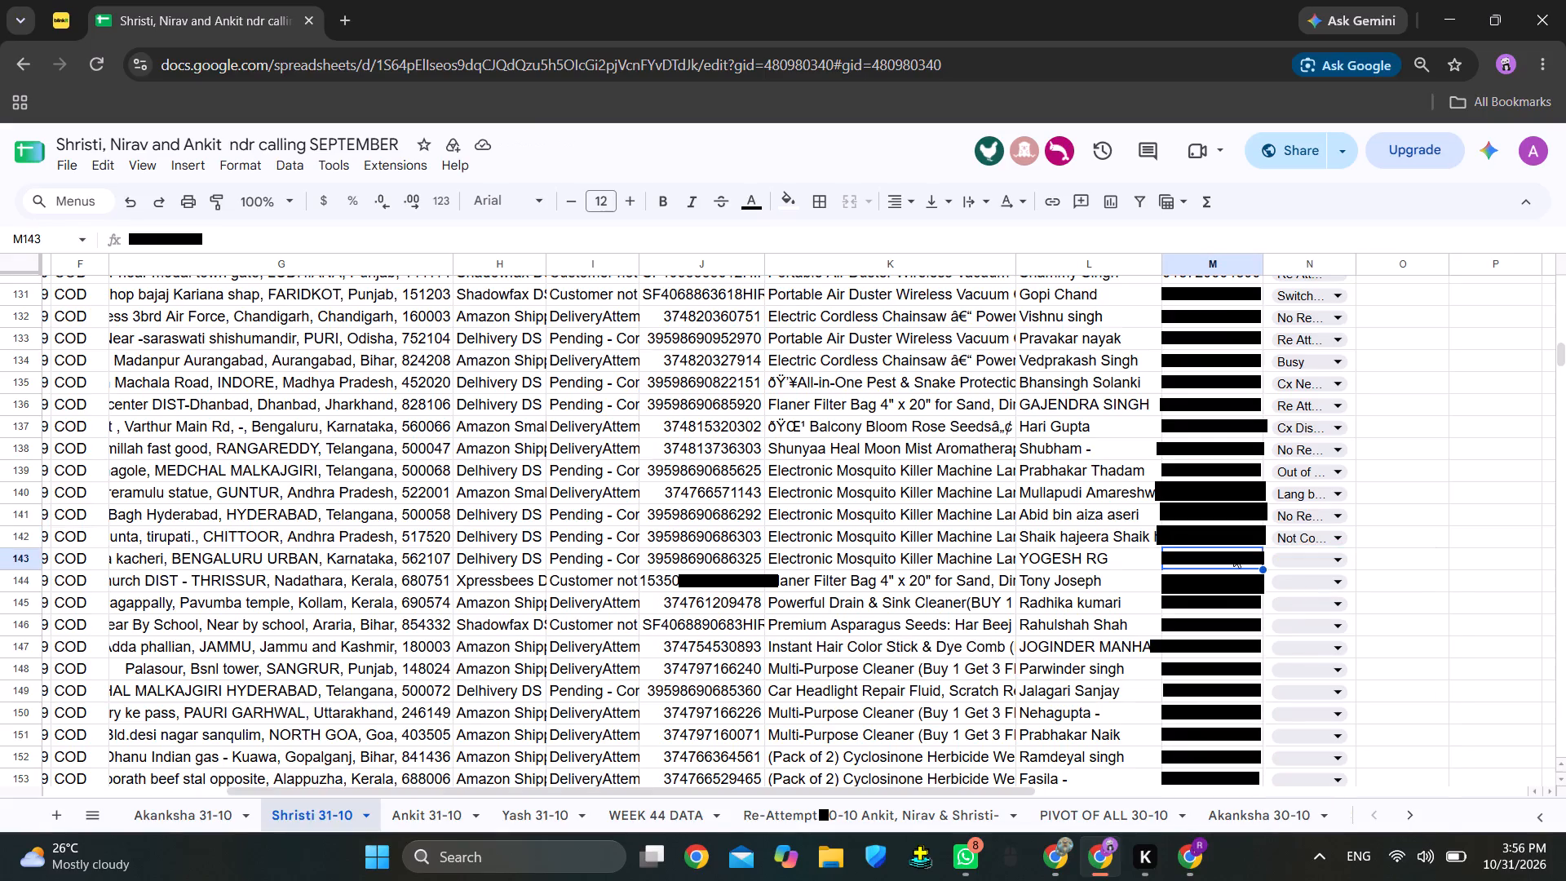
{"action": "left_click", "coordinate": [1115, 557]}
{"action": "left_click", "coordinate": [191, 809]}
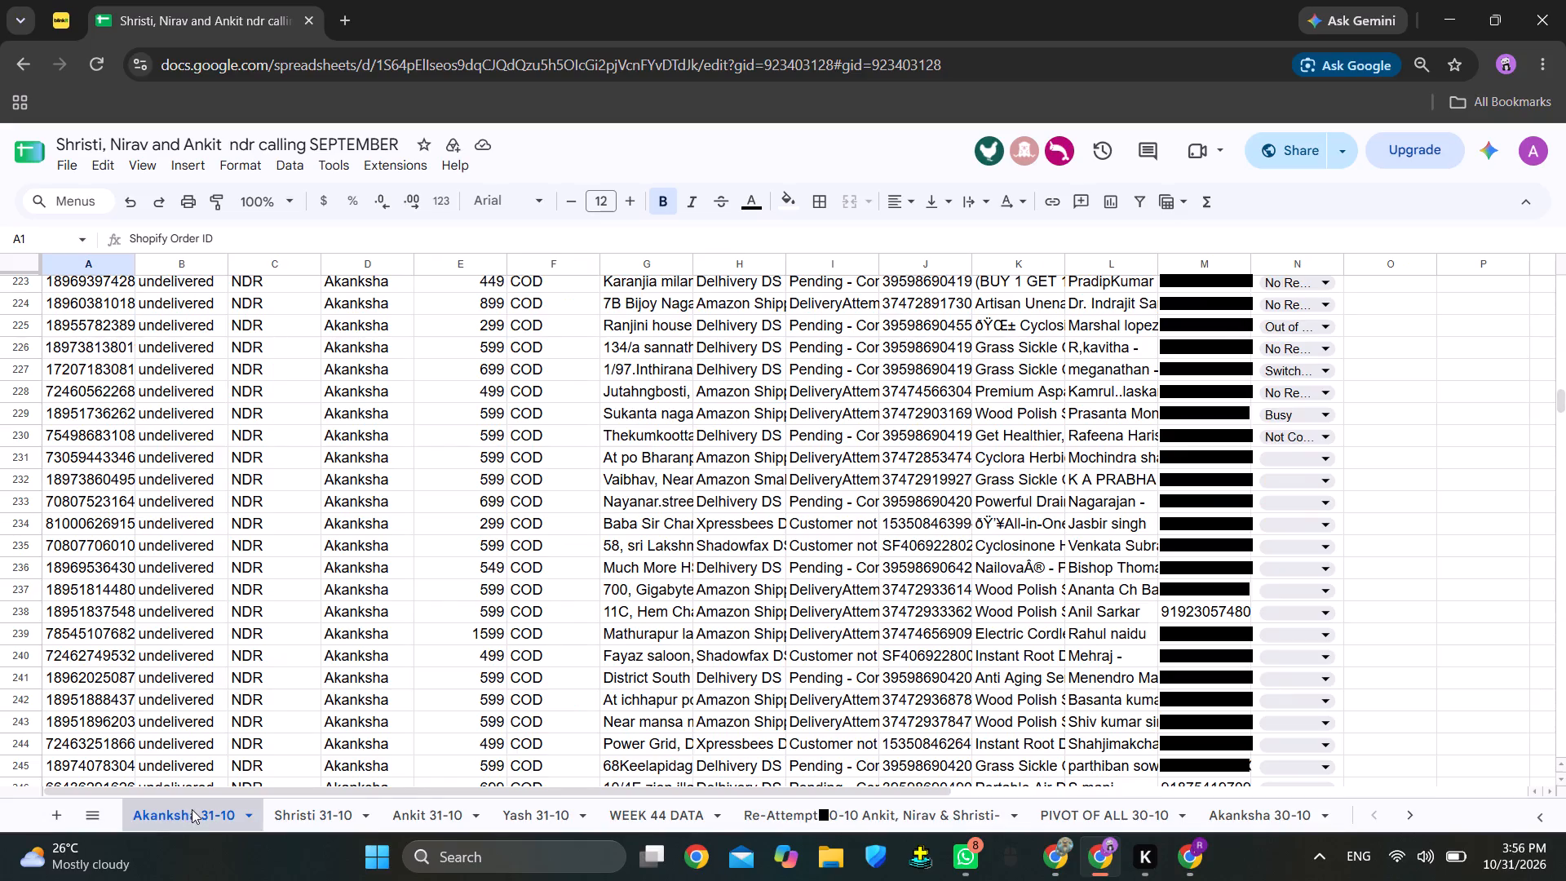
{"action": "left_click", "coordinate": [530, 813]}
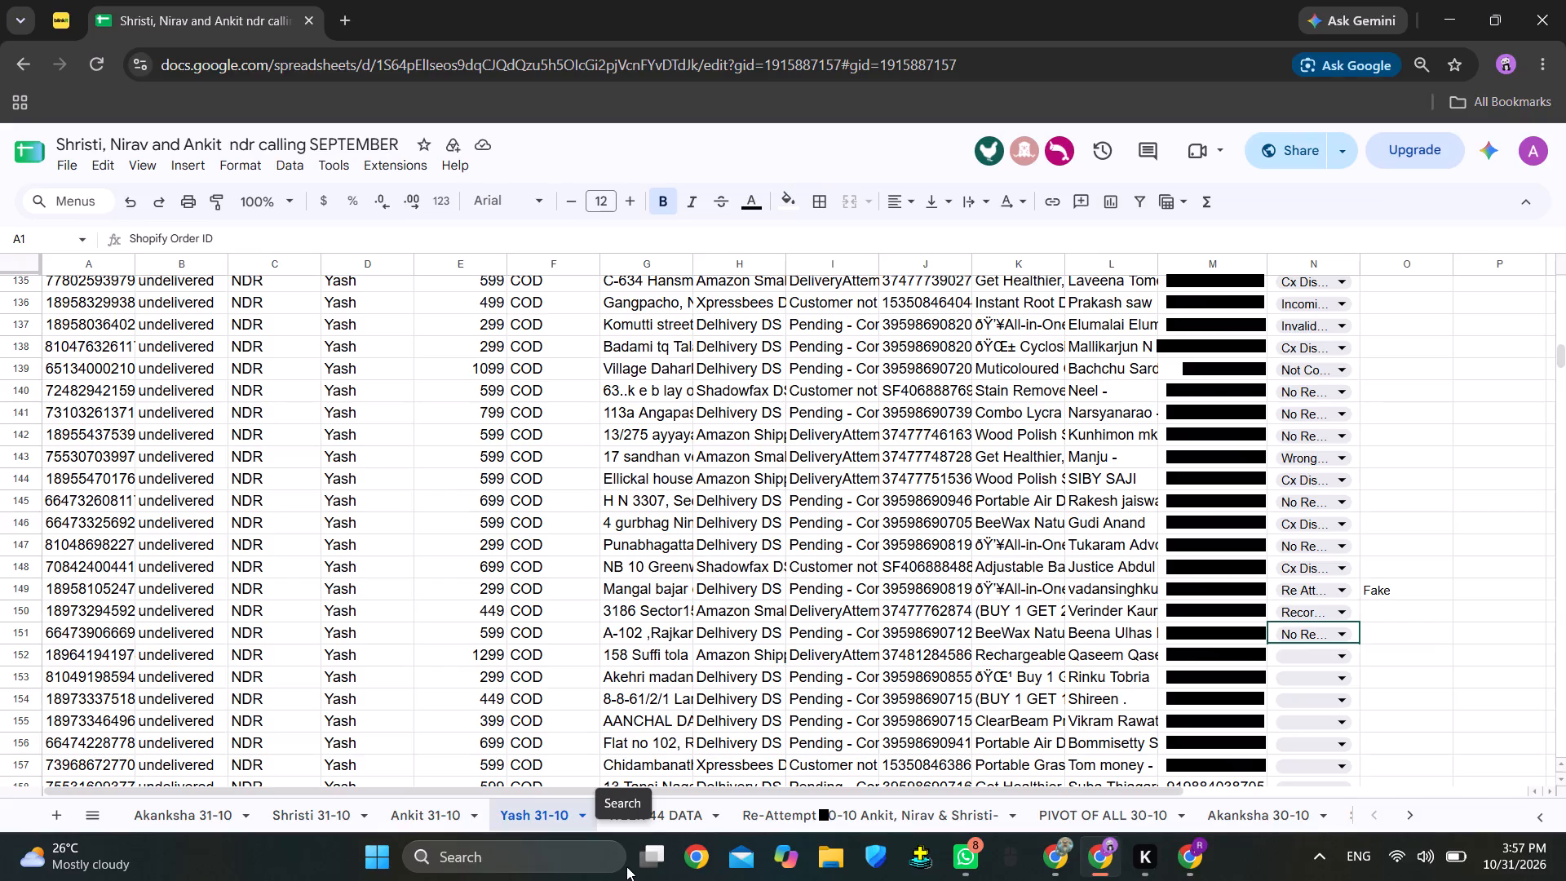
{"action": "left_click", "coordinate": [310, 812]}
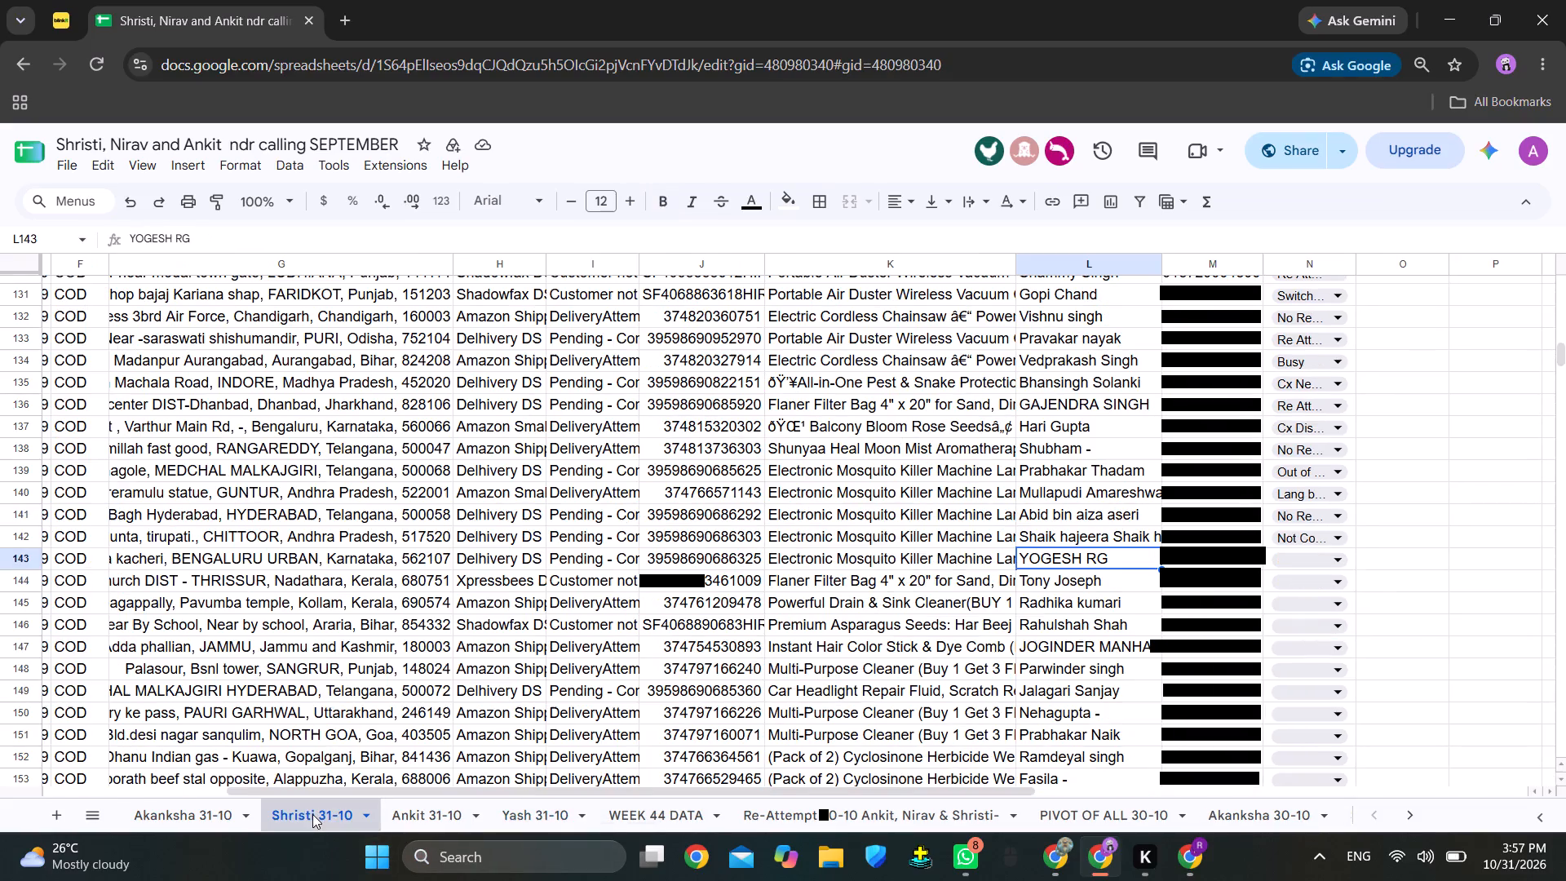
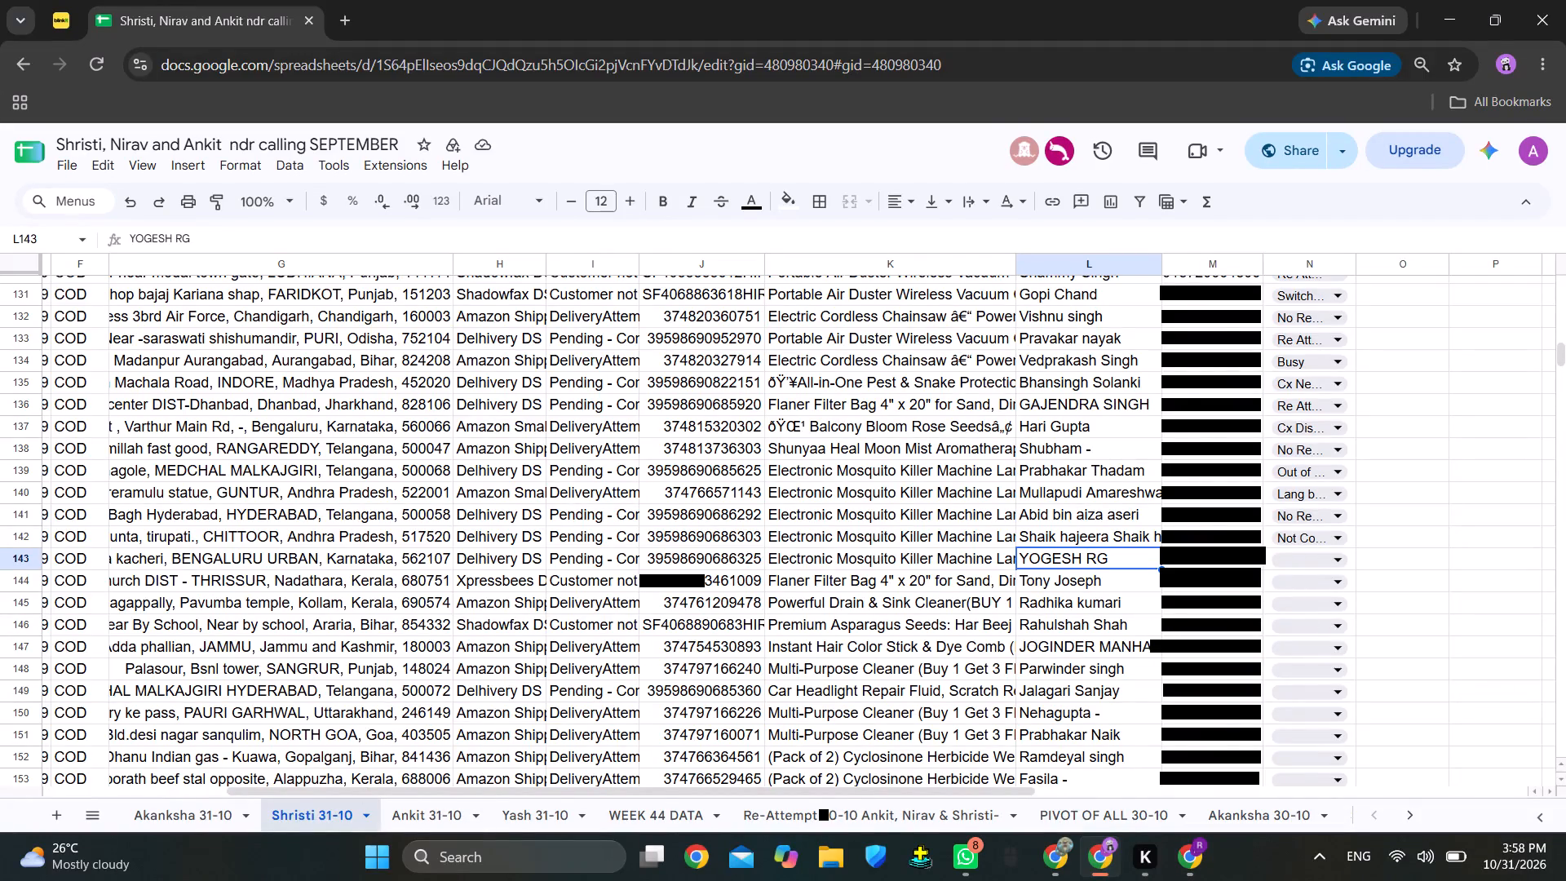
Set the call remark for row 143 to Record your message.
{"action": "left_click", "coordinate": [1321, 561]}
{"action": "scroll", "coordinate": [1316, 631], "scroll_direction": "down", "scroll_amount": 12}
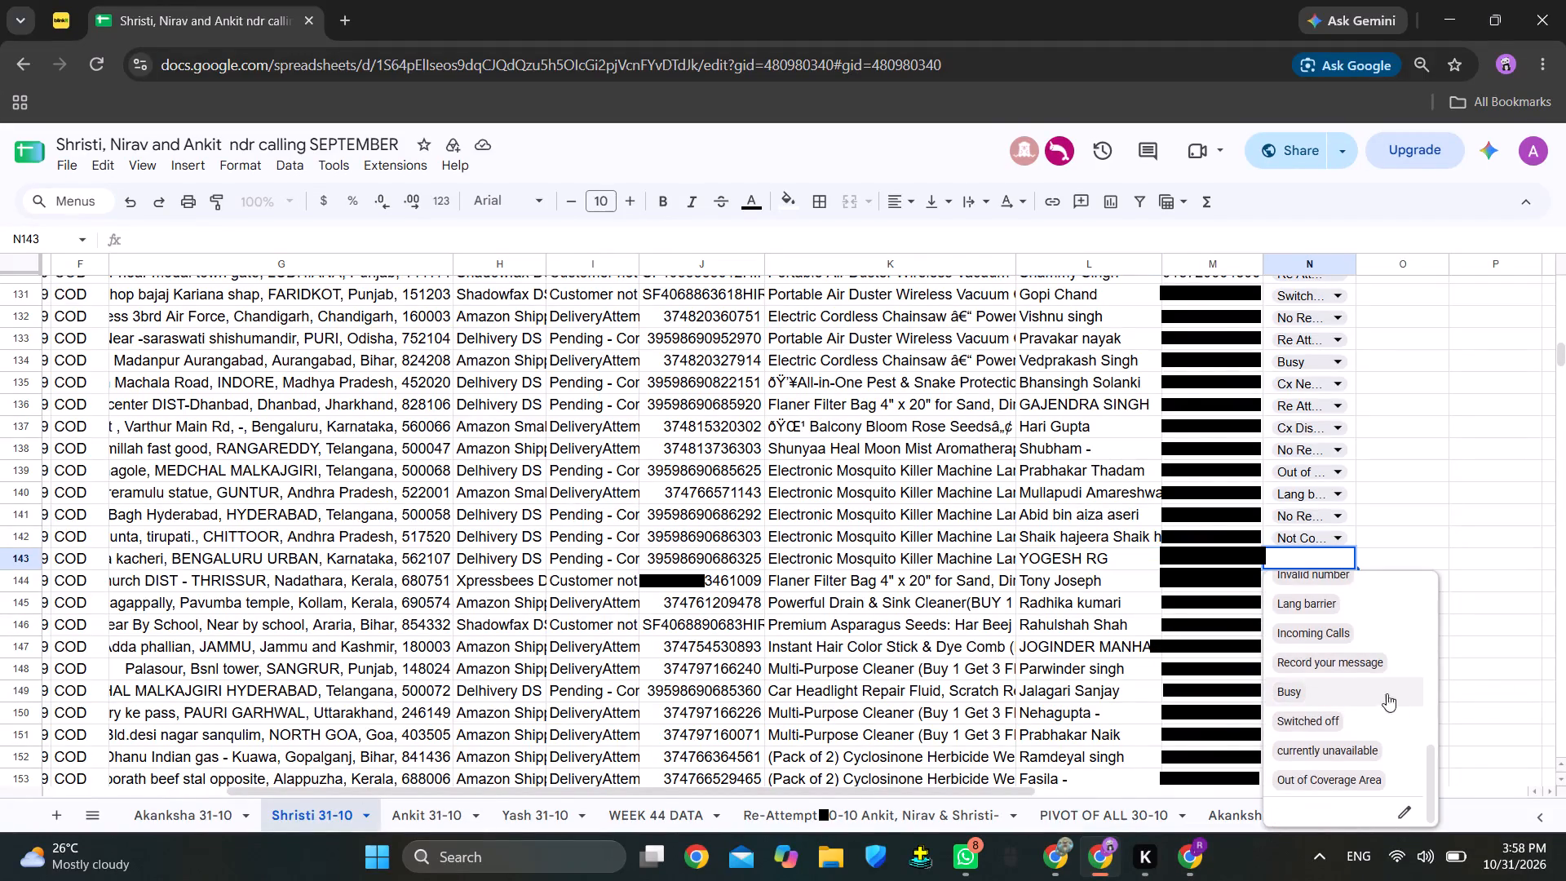
{"action": "left_click", "coordinate": [1347, 662]}
Look up the customer's phone number in row 144.
{"action": "left_click", "coordinate": [1213, 576]}
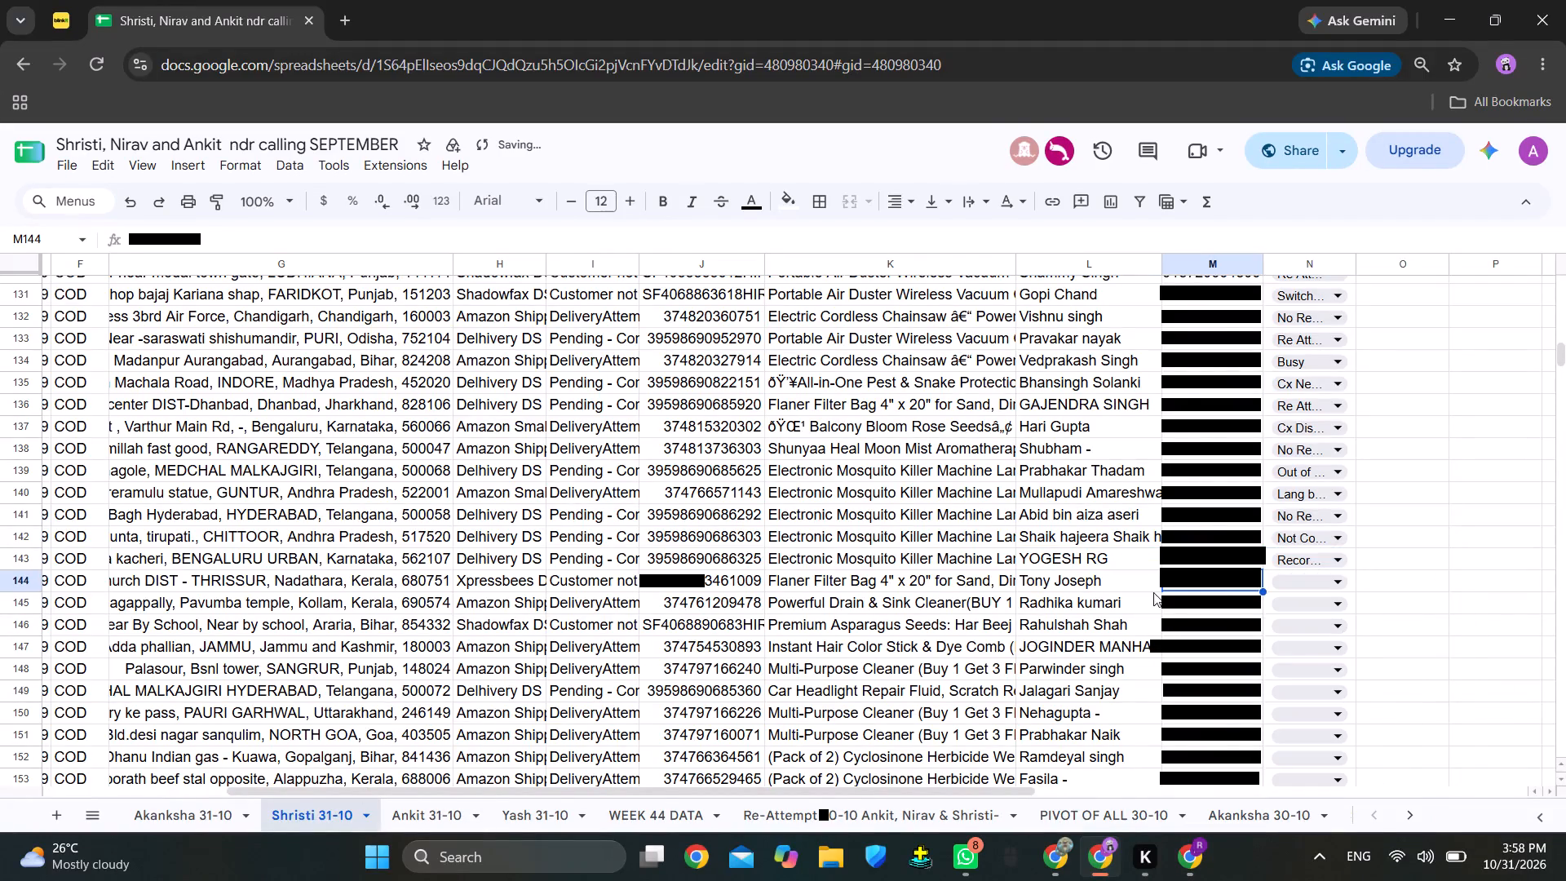